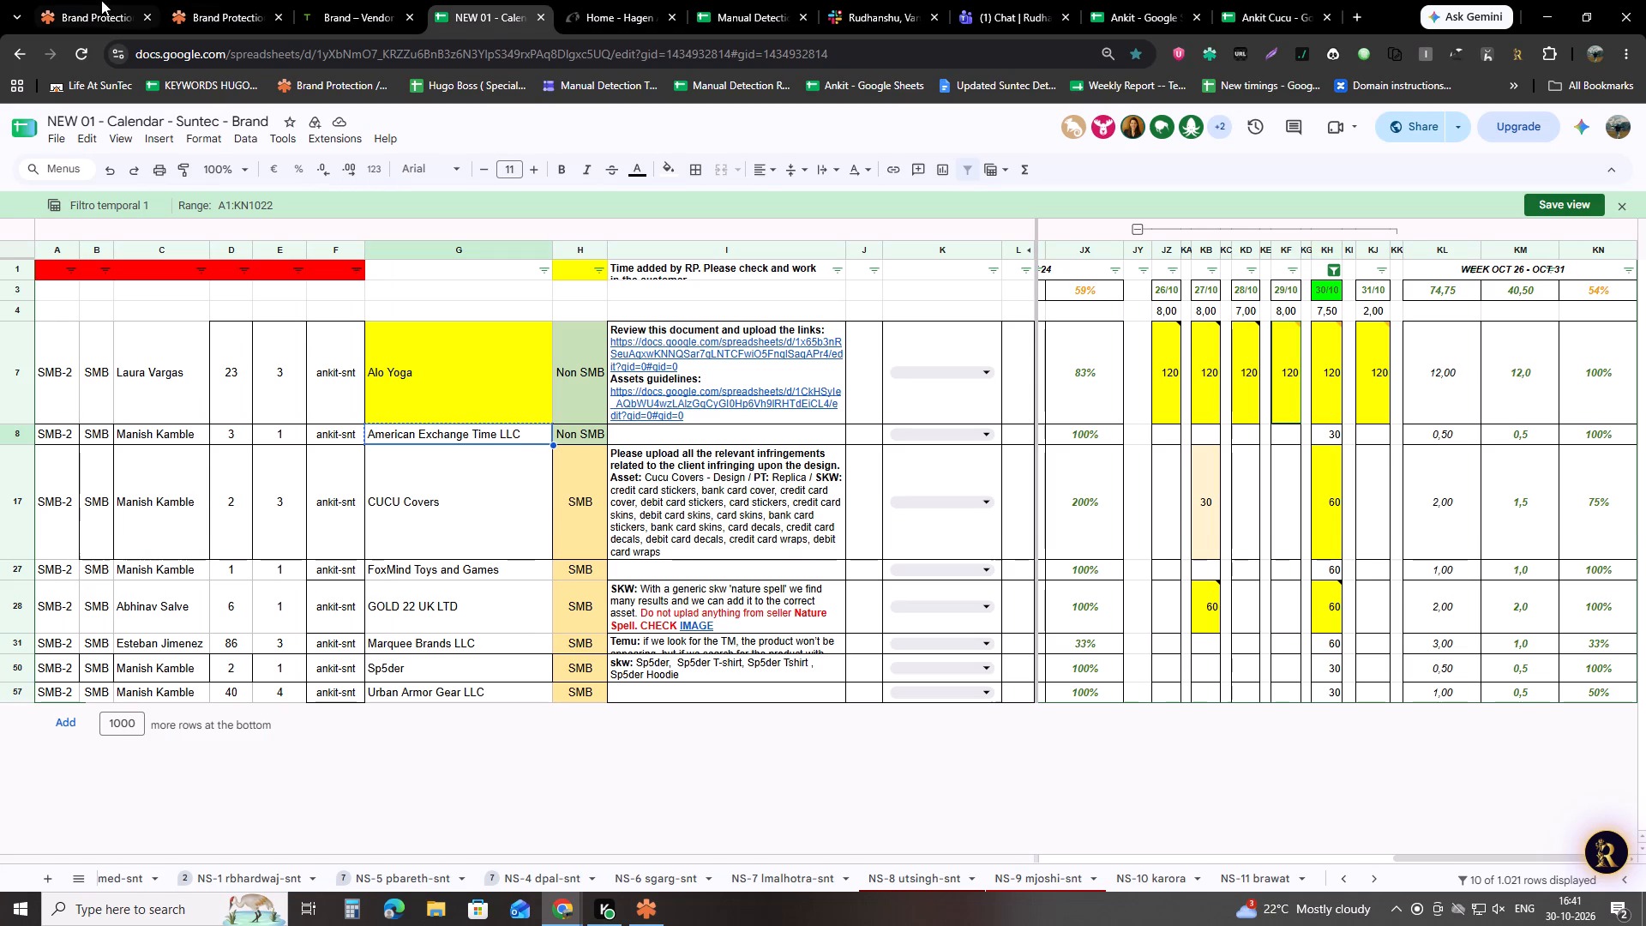
Switch to the Red Points brand protection portal and set the customer for the new incident to Alo Yoga.
{"action": "left_click", "coordinate": [92, 0]}
{"action": "left_click", "coordinate": [477, 141]}
{"action": "key", "text": "ctrl+v"}
{"action": "left_click", "coordinate": [500, 159]}
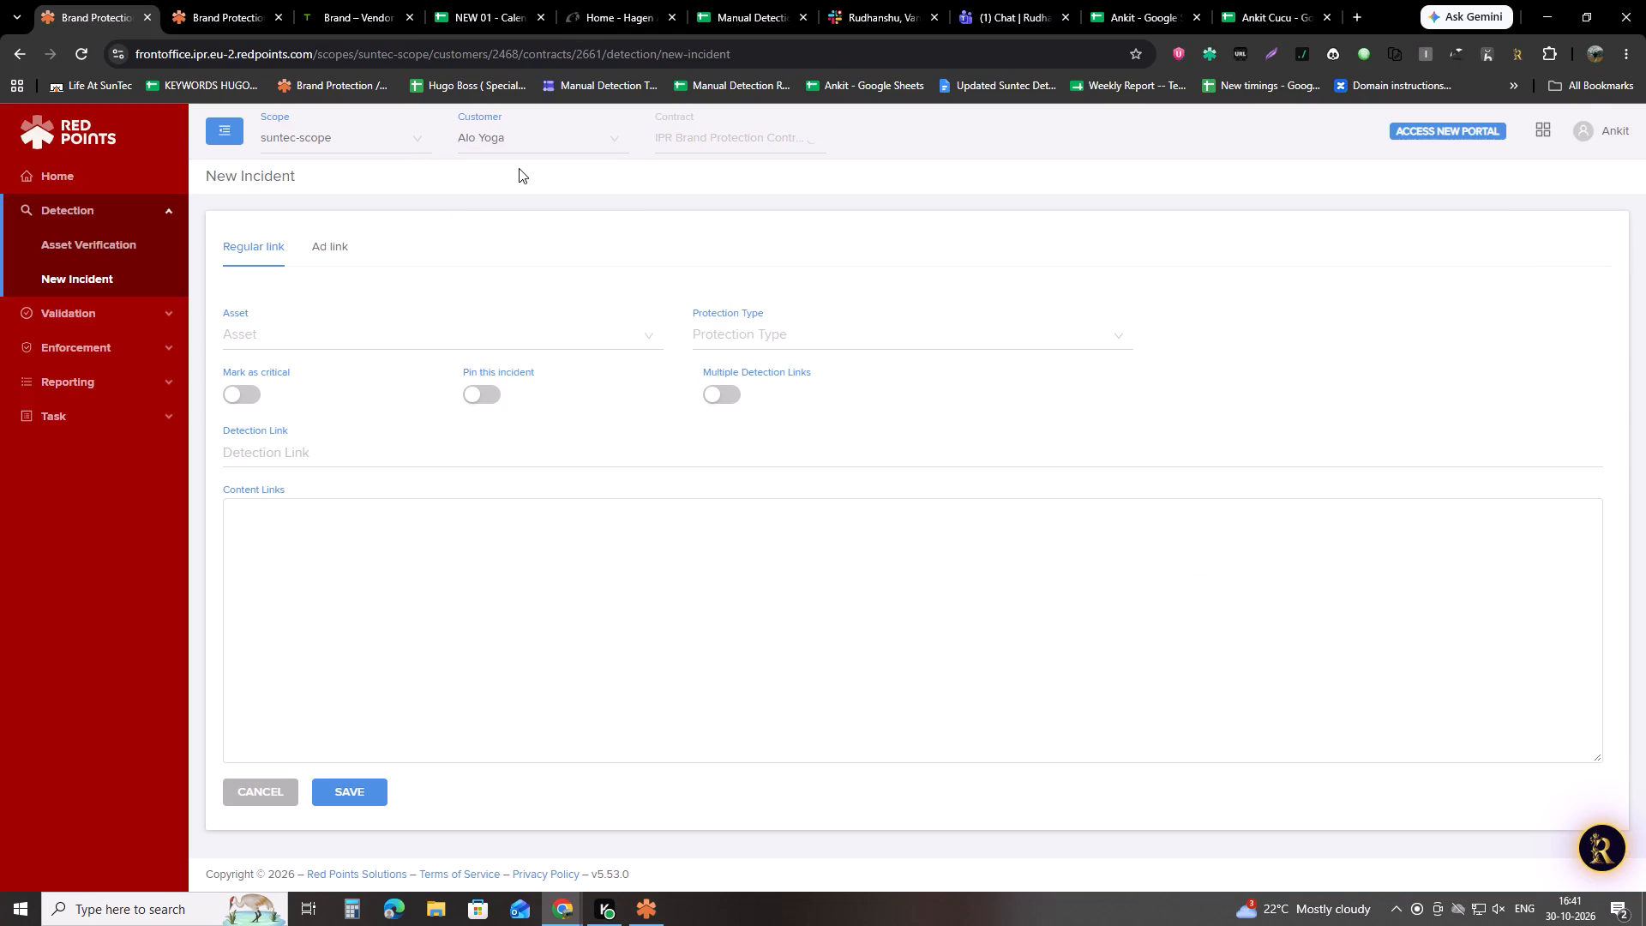
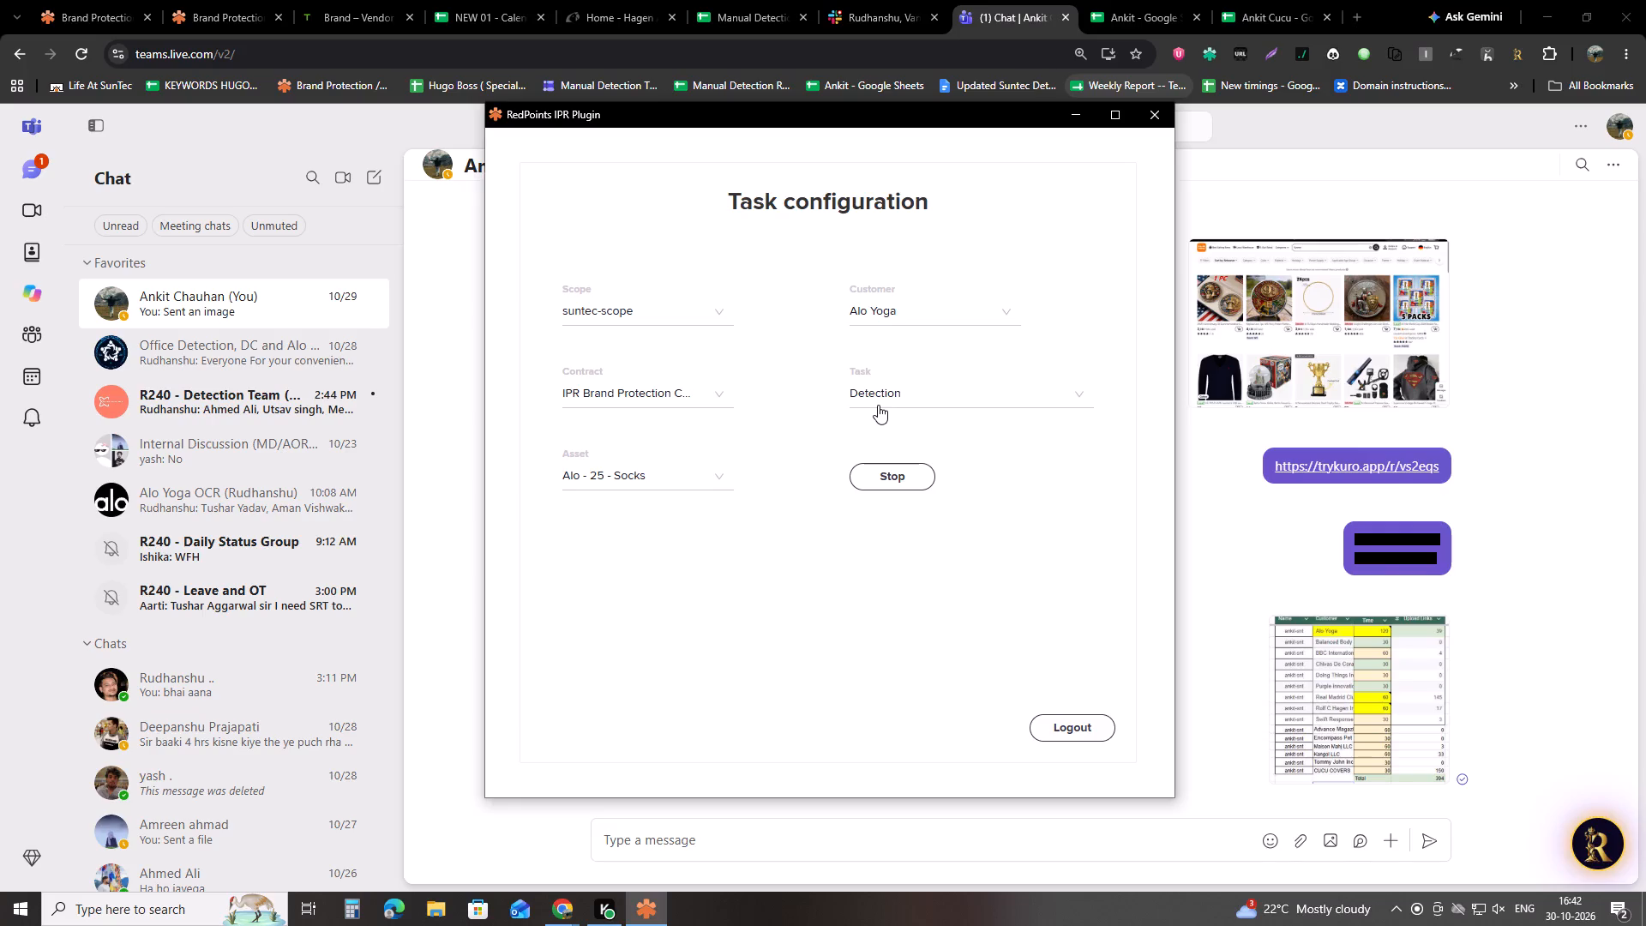
Stop the Alo Yoga detection task in the RedPoints IPR Plugin and switch the configuration to the American Exchange customer and its Brand Protection contract.
{"action": "left_click", "coordinate": [890, 470]}
{"action": "left_click", "coordinate": [869, 312]}
{"action": "key", "text": "ctrl+v"}
{"action": "left_click", "coordinate": [873, 345]}
{"action": "left_click", "coordinate": [629, 398]}
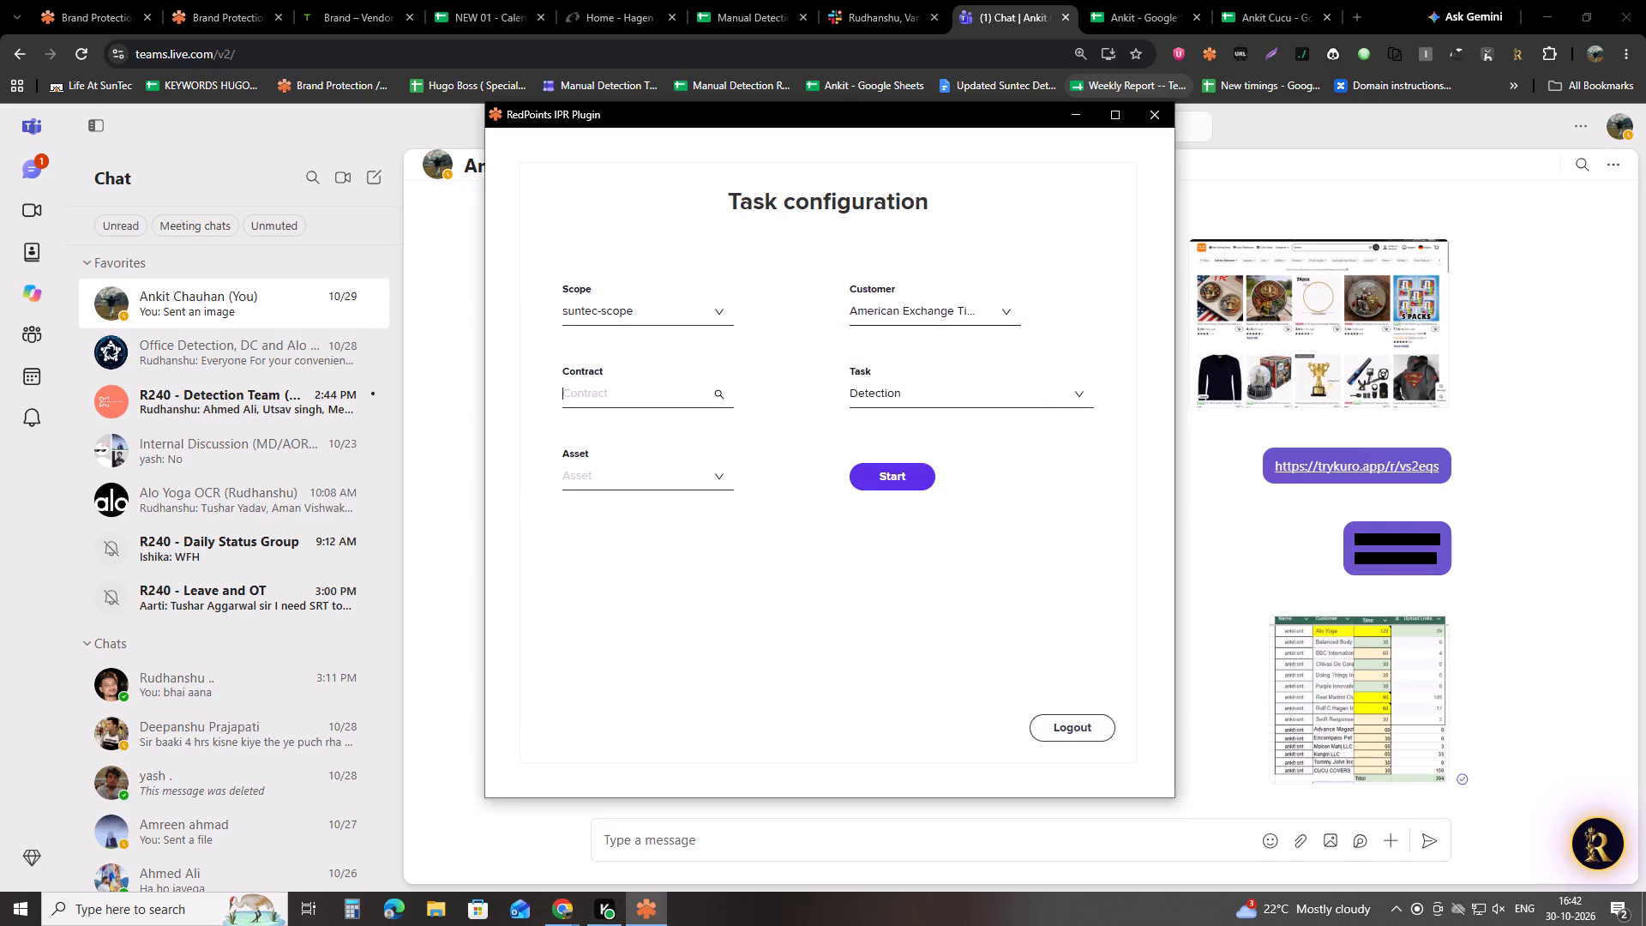
{"action": "left_click", "coordinate": [629, 418]}
Filter the task's asset choices by "al" to find the asset for the American Exchange customer.
{"action": "left_click", "coordinate": [624, 479]}
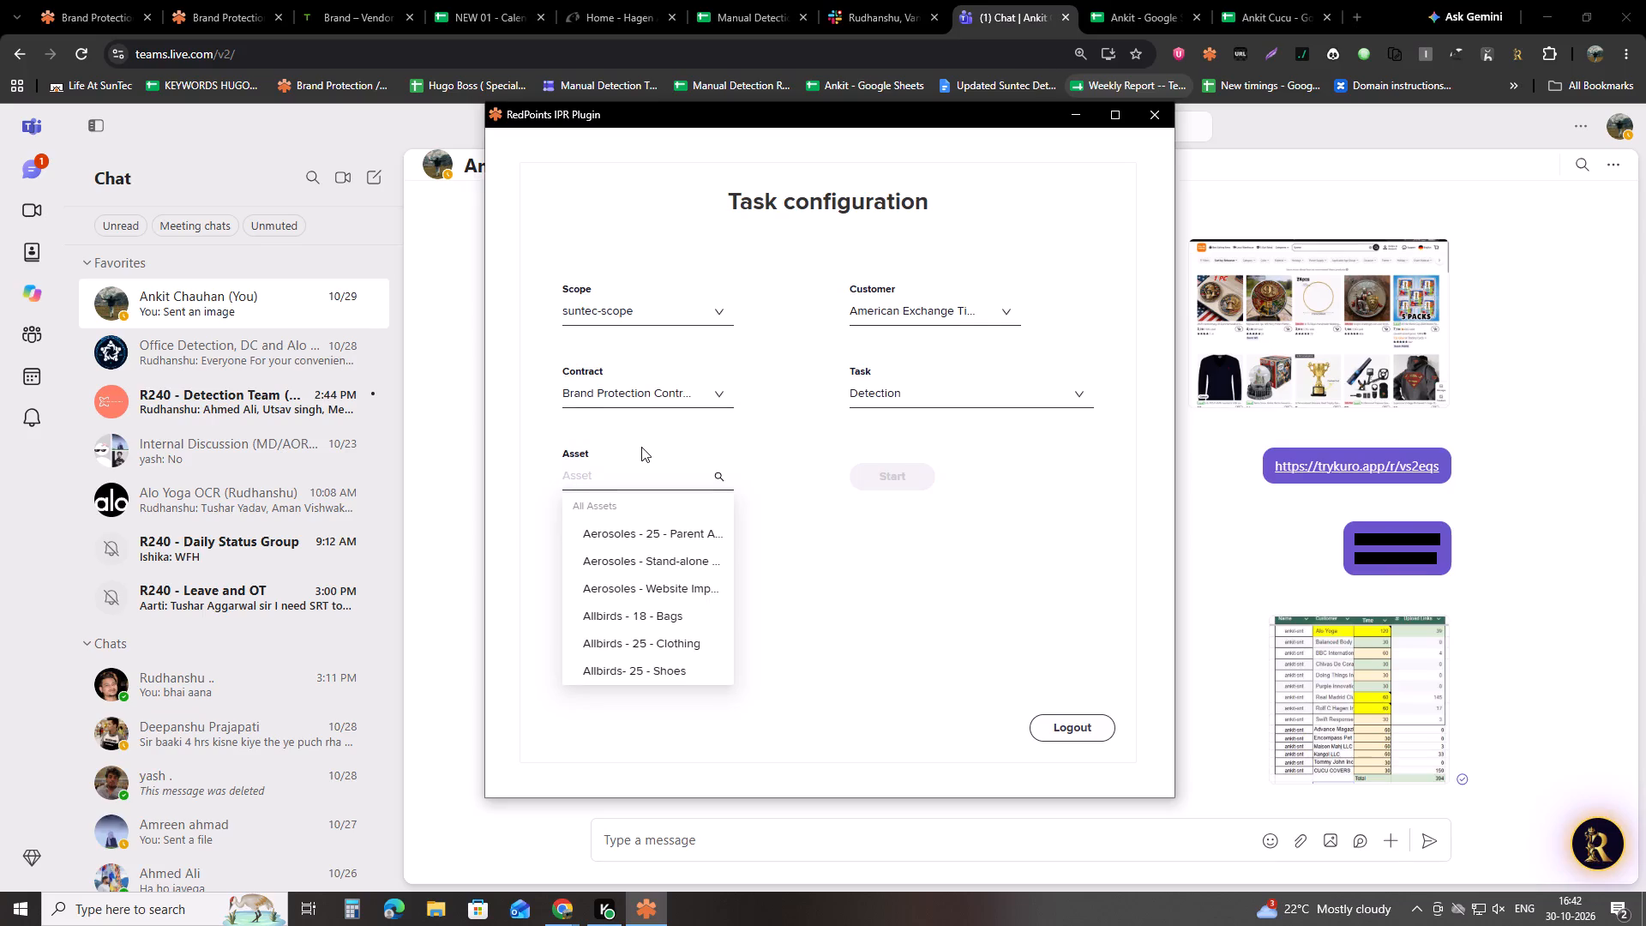
{"action": "type", "text": "aku"}
{"action": "key", "text": "BackSpace"}
{"action": "key", "text": "BackSpace"}
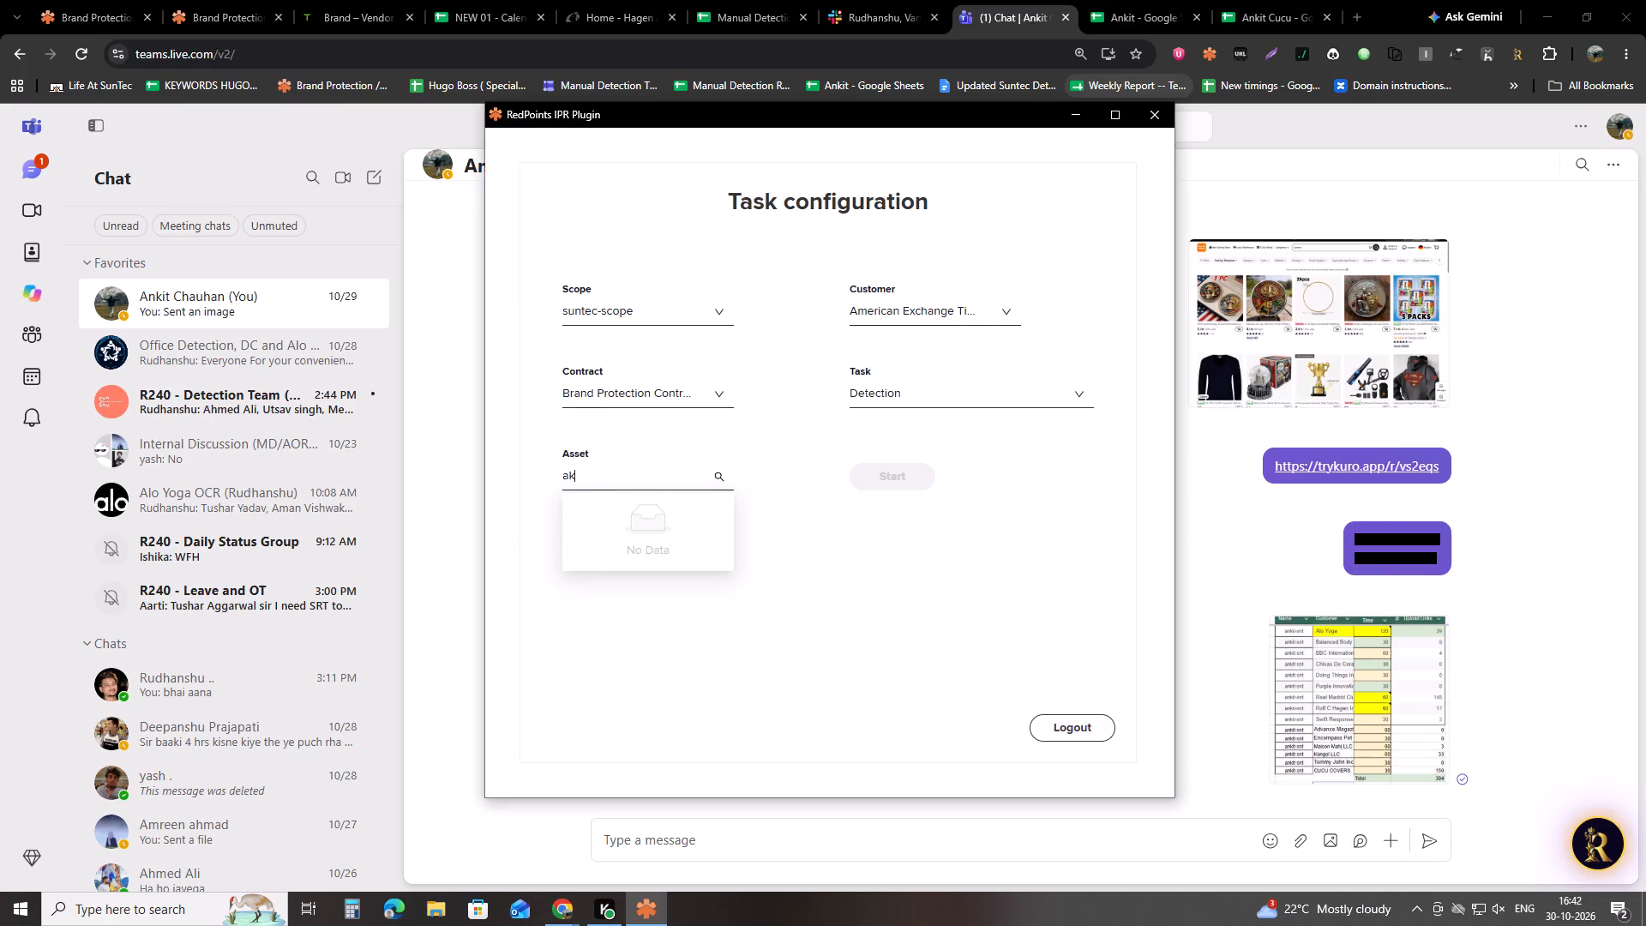
{"action": "type", "text": "lib"}
{"action": "key", "text": "BackSpace"}
{"action": "key", "text": "BackSpace"}
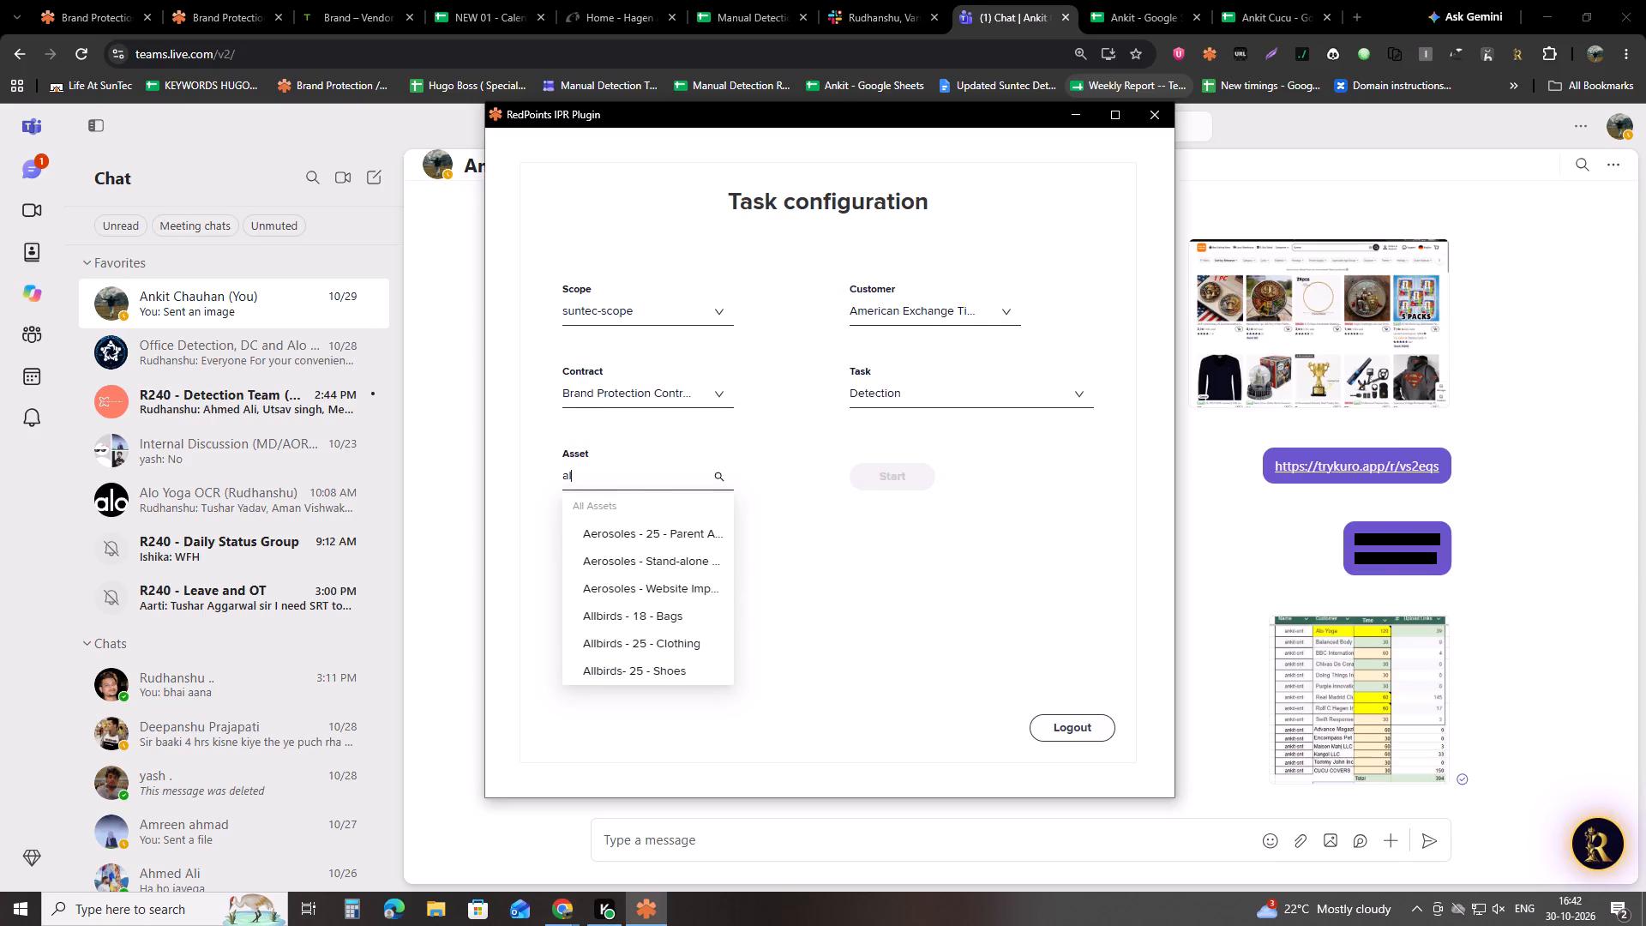
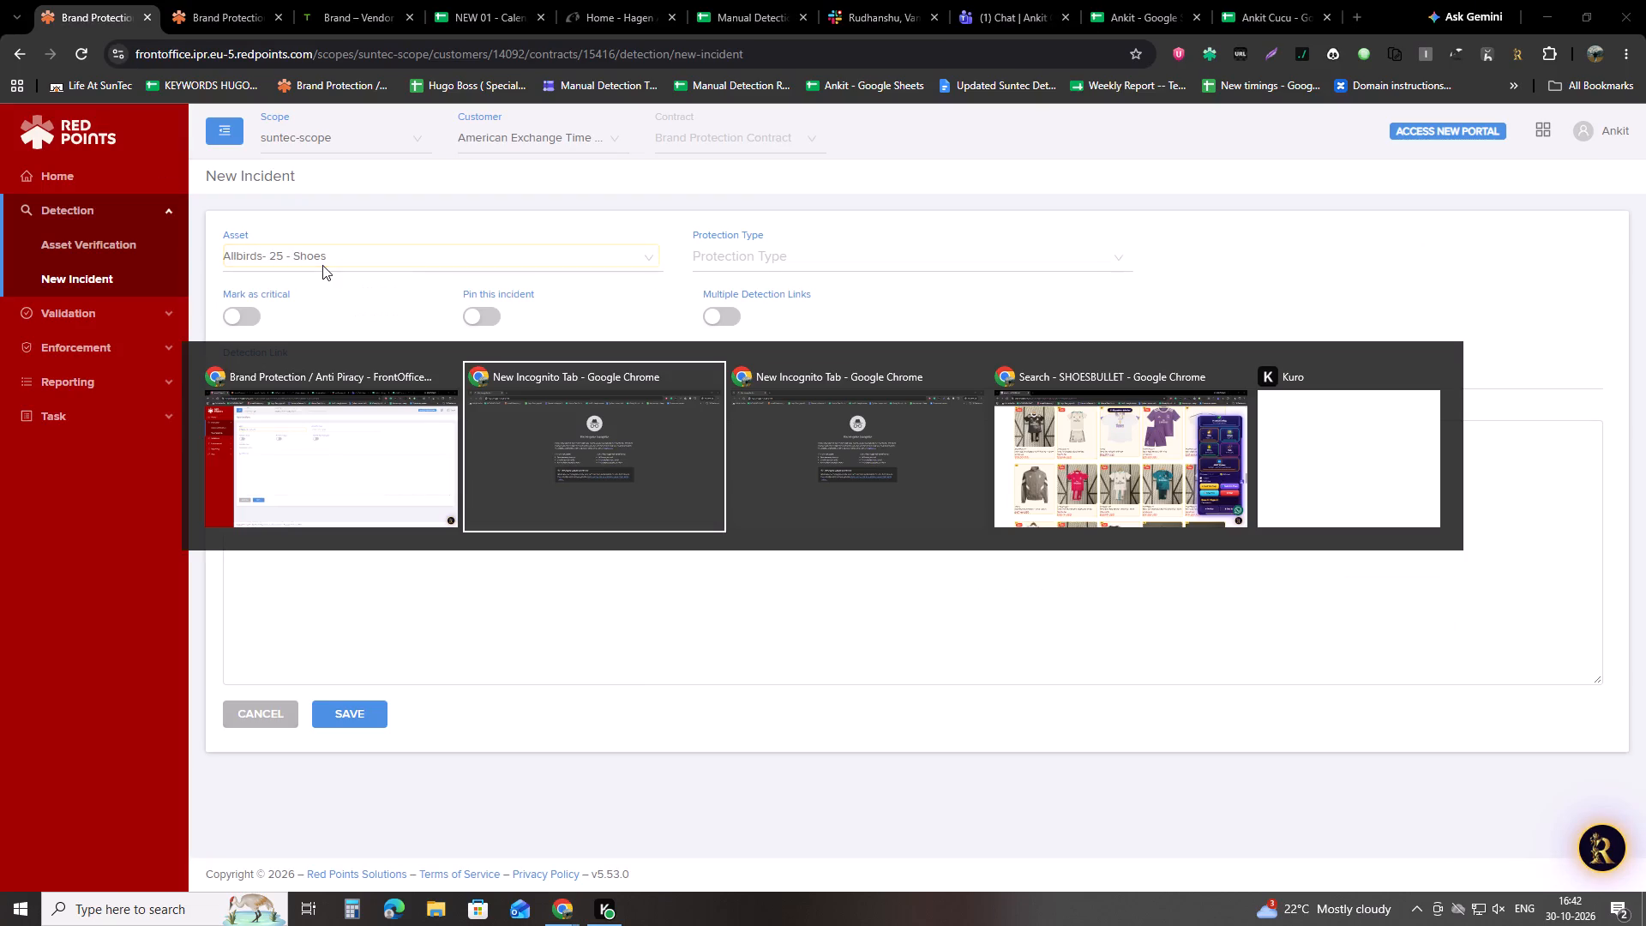
In the Incognito window, search Google for "Allbirds shoes taobao top", based on the copied asset name.
{"action": "key", "text": "alt+Tab"}
{"action": "middle_click", "coordinate": [114, 0]}
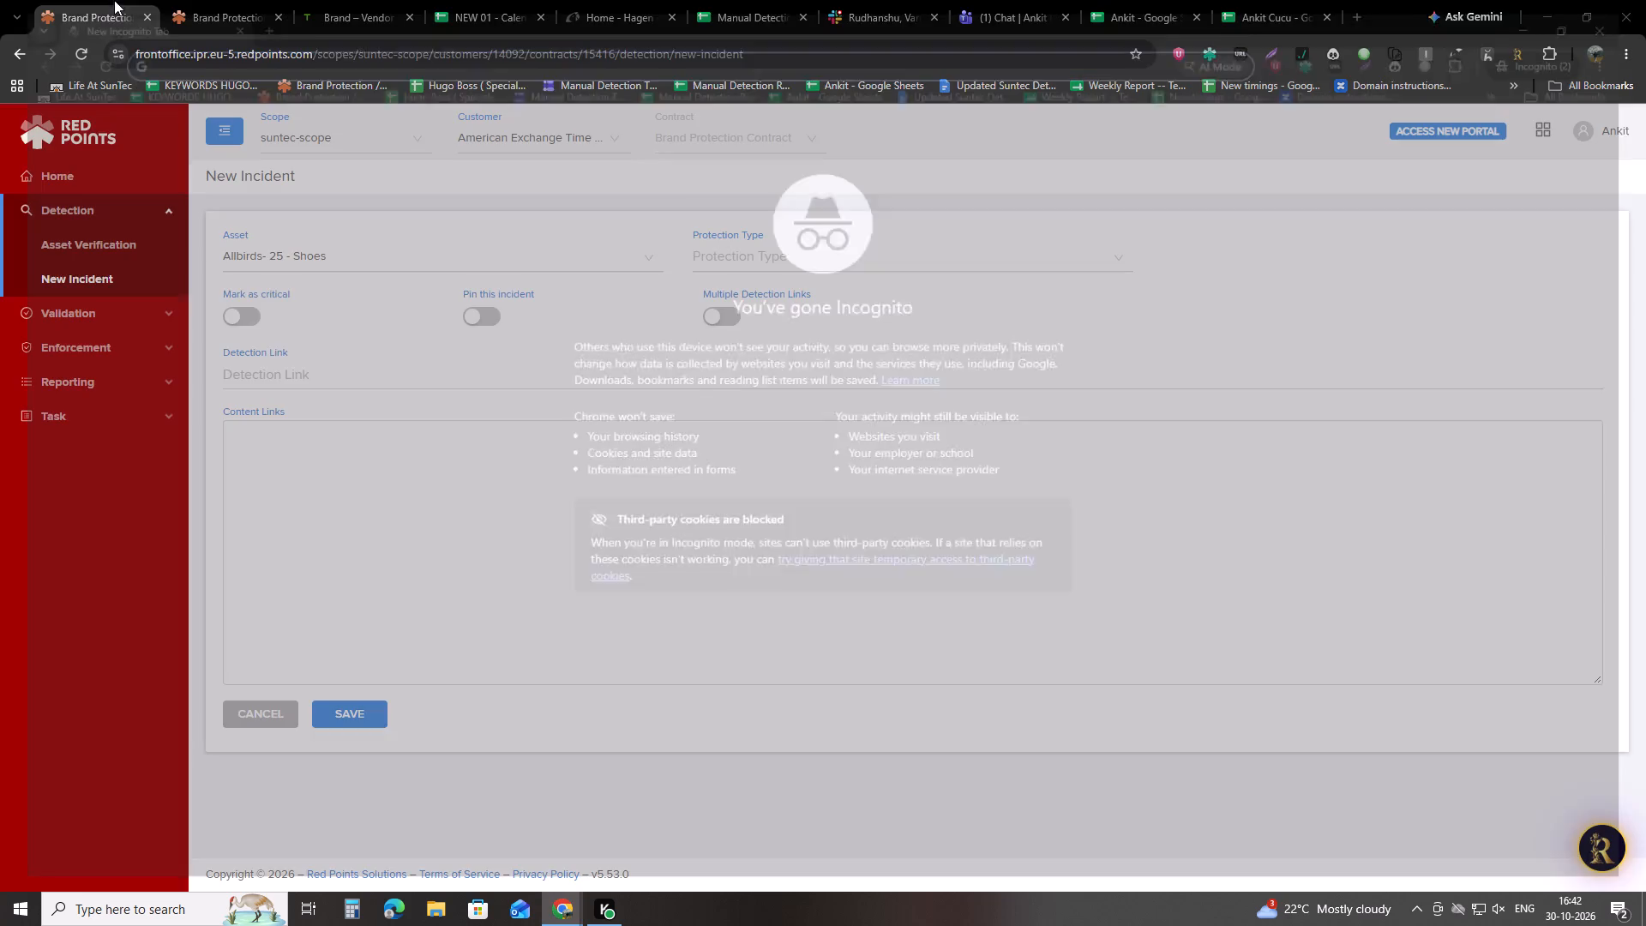
{"action": "key", "text": "alt+Tab"}
{"action": "key", "text": "ctrl+v"}
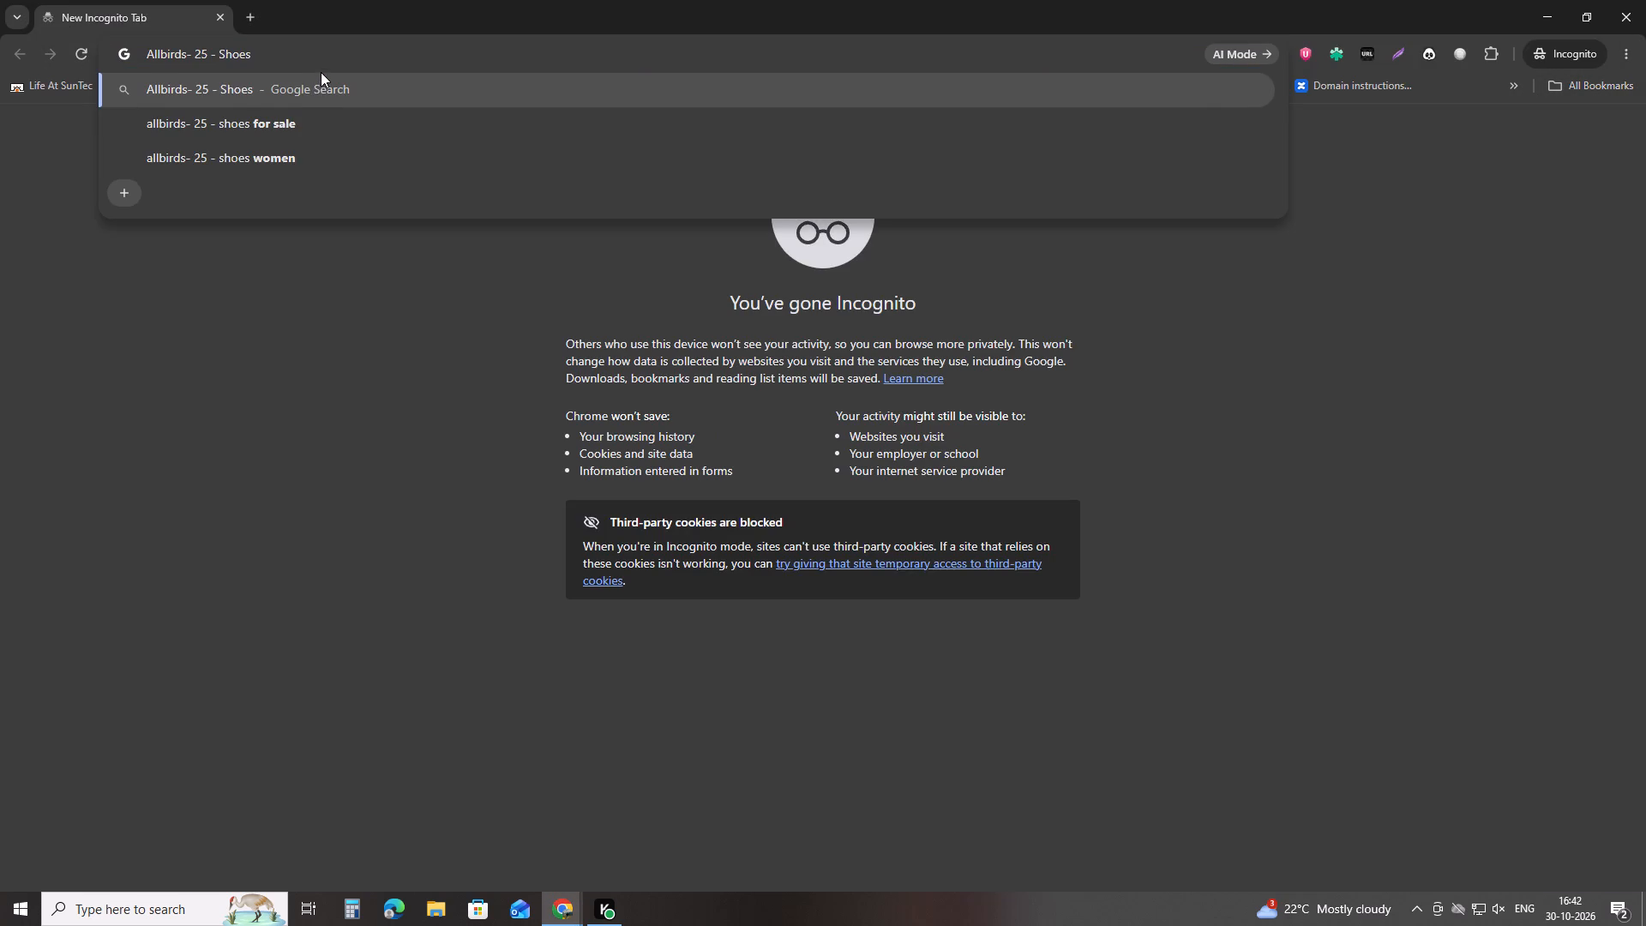
{"action": "key", "text": "BackSpace"}
{"action": "key", "text": "BackSpace"}
{"action": "key", "text": "BackSpace"}
{"action": "key", "text": "BackSpace"}
{"action": "key", "text": "BackSpace"}
{"action": "key", "text": "BackSpace"}
{"action": "key", "text": "BackSpace"}
{"action": "key", "text": "BackSpace"}
{"action": "key", "text": "BackSpace"}
{"action": "key", "text": "BackSpace"}
{"action": "key", "text": "BackSpace"}
{"action": "key", "text": "BackSpace"}
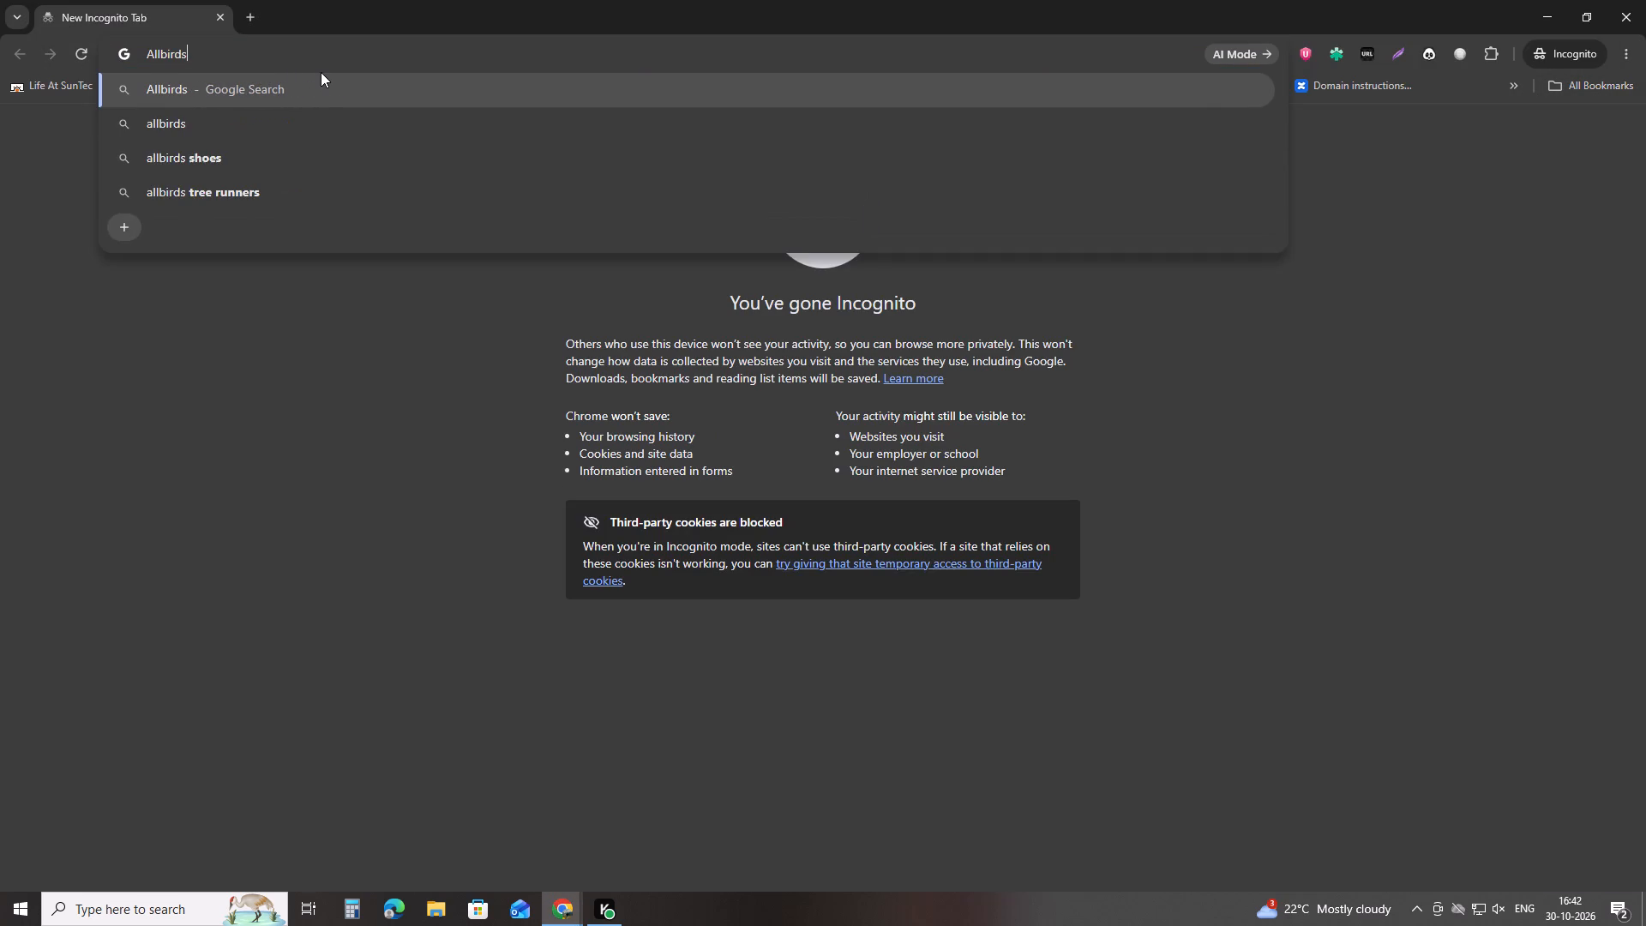
{"action": "key", "text": "space"}
{"action": "type", "text": "sjp"}
{"action": "key", "text": "BackSpace"}
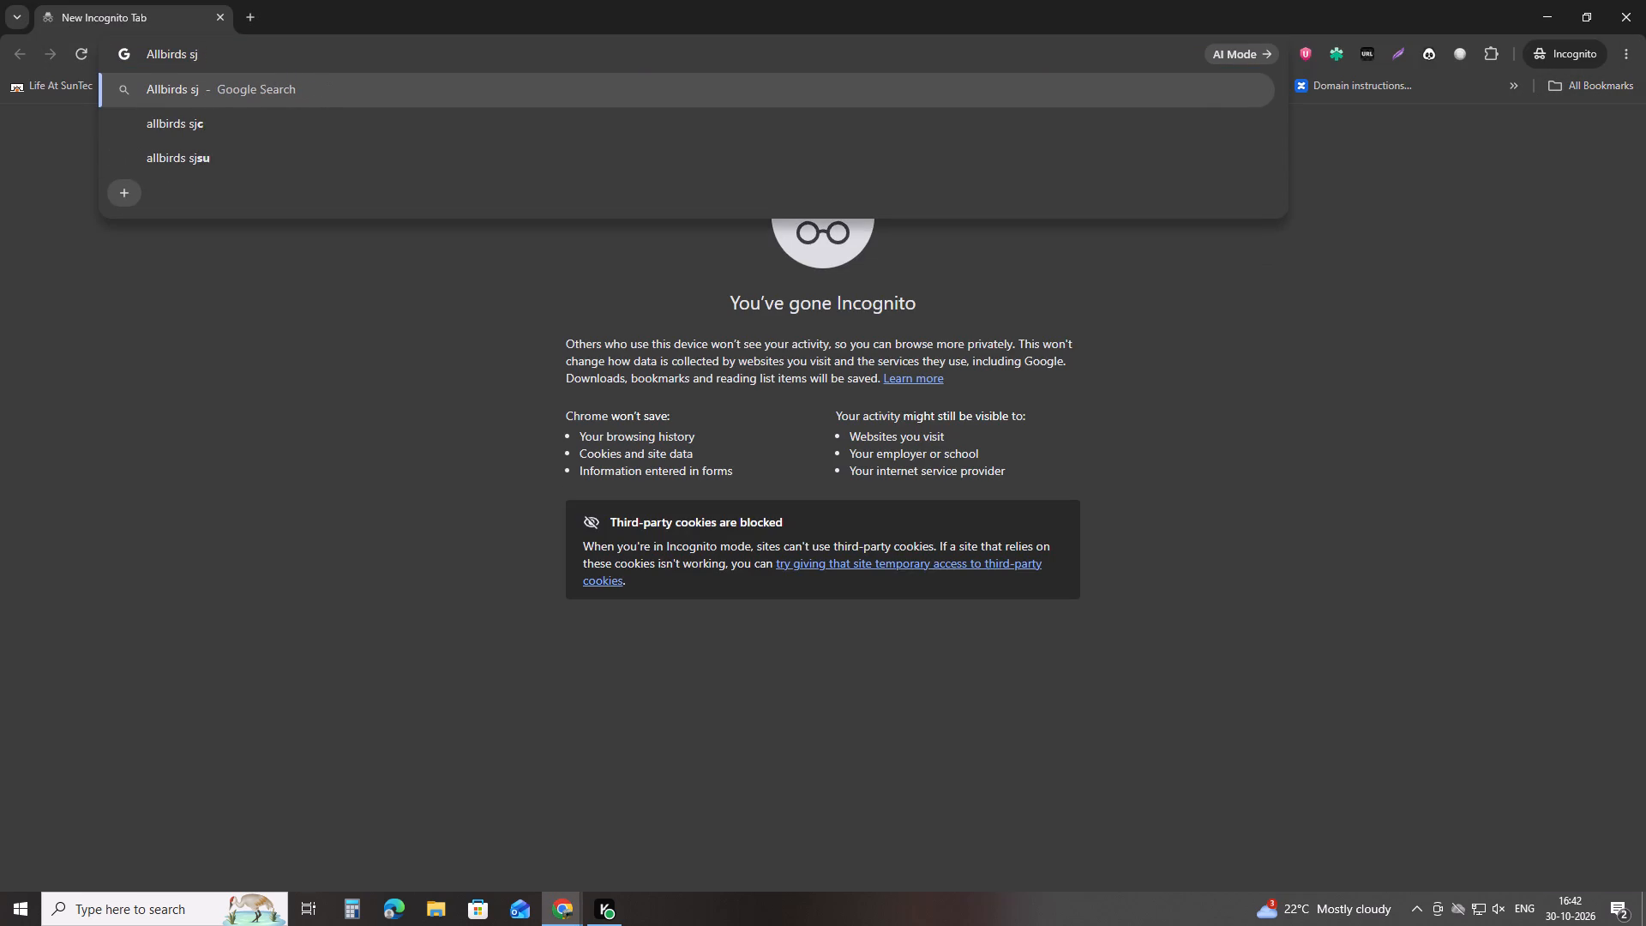
{"action": "key", "text": "BackSpace"}
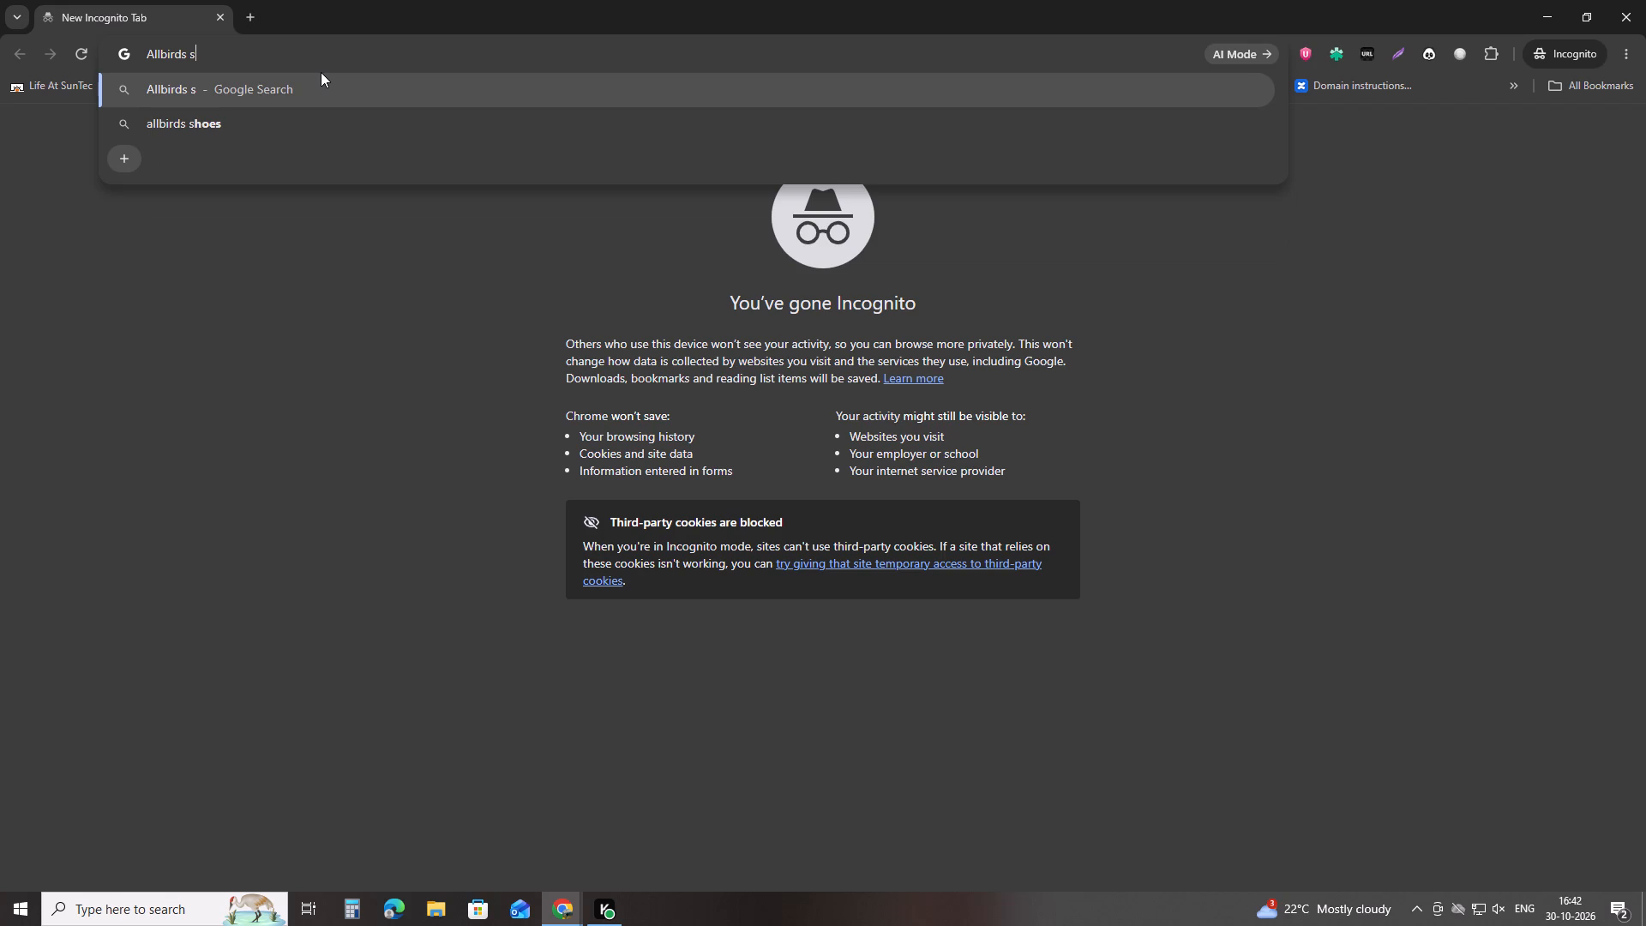
{"action": "type", "text": "hoes taobao top"}
{"action": "key", "text": "Return"}
Open one of the lower search results for Allbirds shoes on Taobao in a new tab.
{"action": "scroll", "coordinate": [363, 556], "scroll_direction": "down", "scroll_amount": 3}
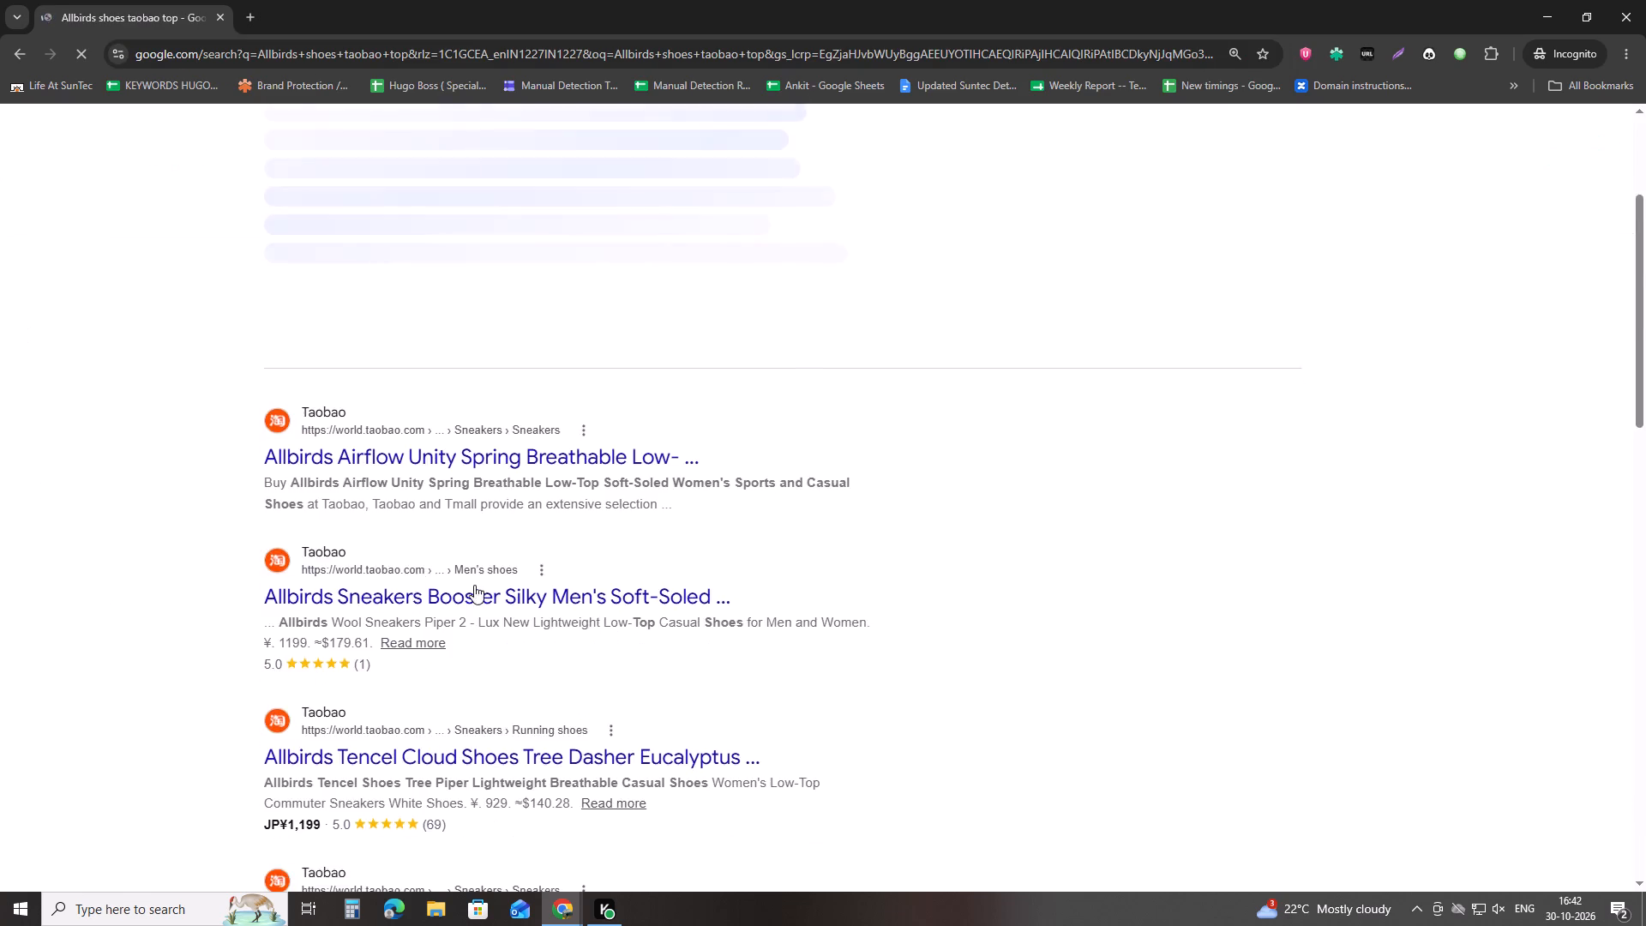
{"action": "scroll", "coordinate": [556, 594], "scroll_direction": "down", "scroll_amount": 3}
{"action": "scroll", "coordinate": [490, 646], "scroll_direction": "down", "scroll_amount": 2}
{"action": "left_click", "coordinate": [440, 641], "text": "ctrl"}
{"action": "left_click", "coordinate": [313, 0]}
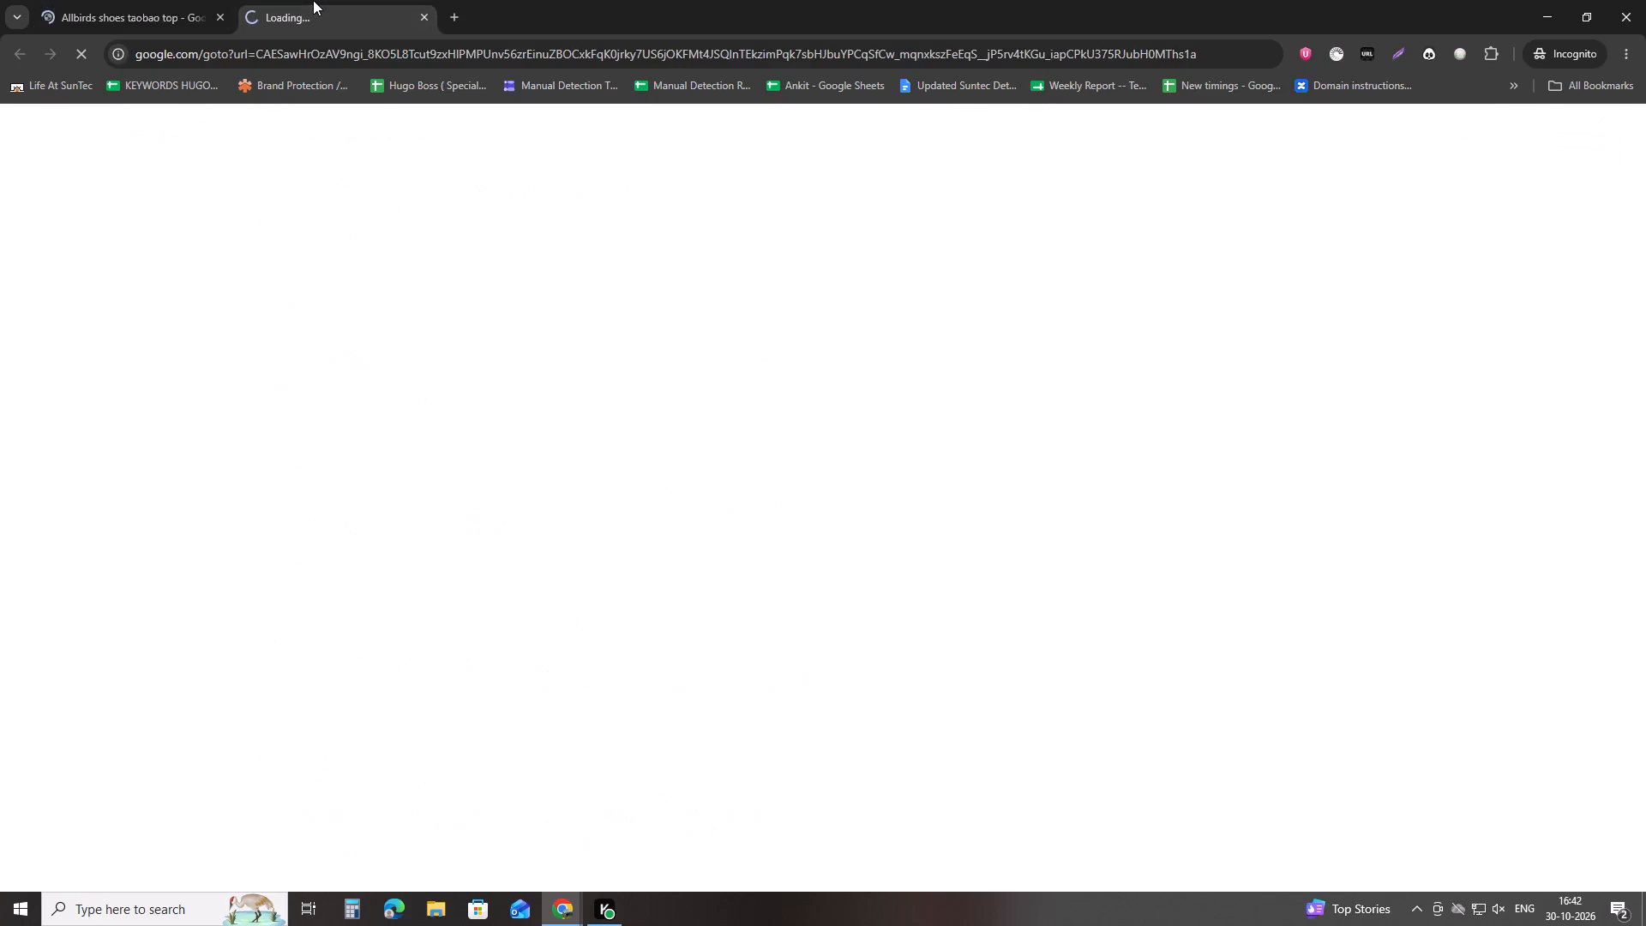
Return to the main browser window and bring up the "NEW 01 - Calendar - Suntec - Brand" spreadsheet.
{"action": "key", "text": "alt+Tab"}
{"action": "left_click", "coordinate": [527, 0]}
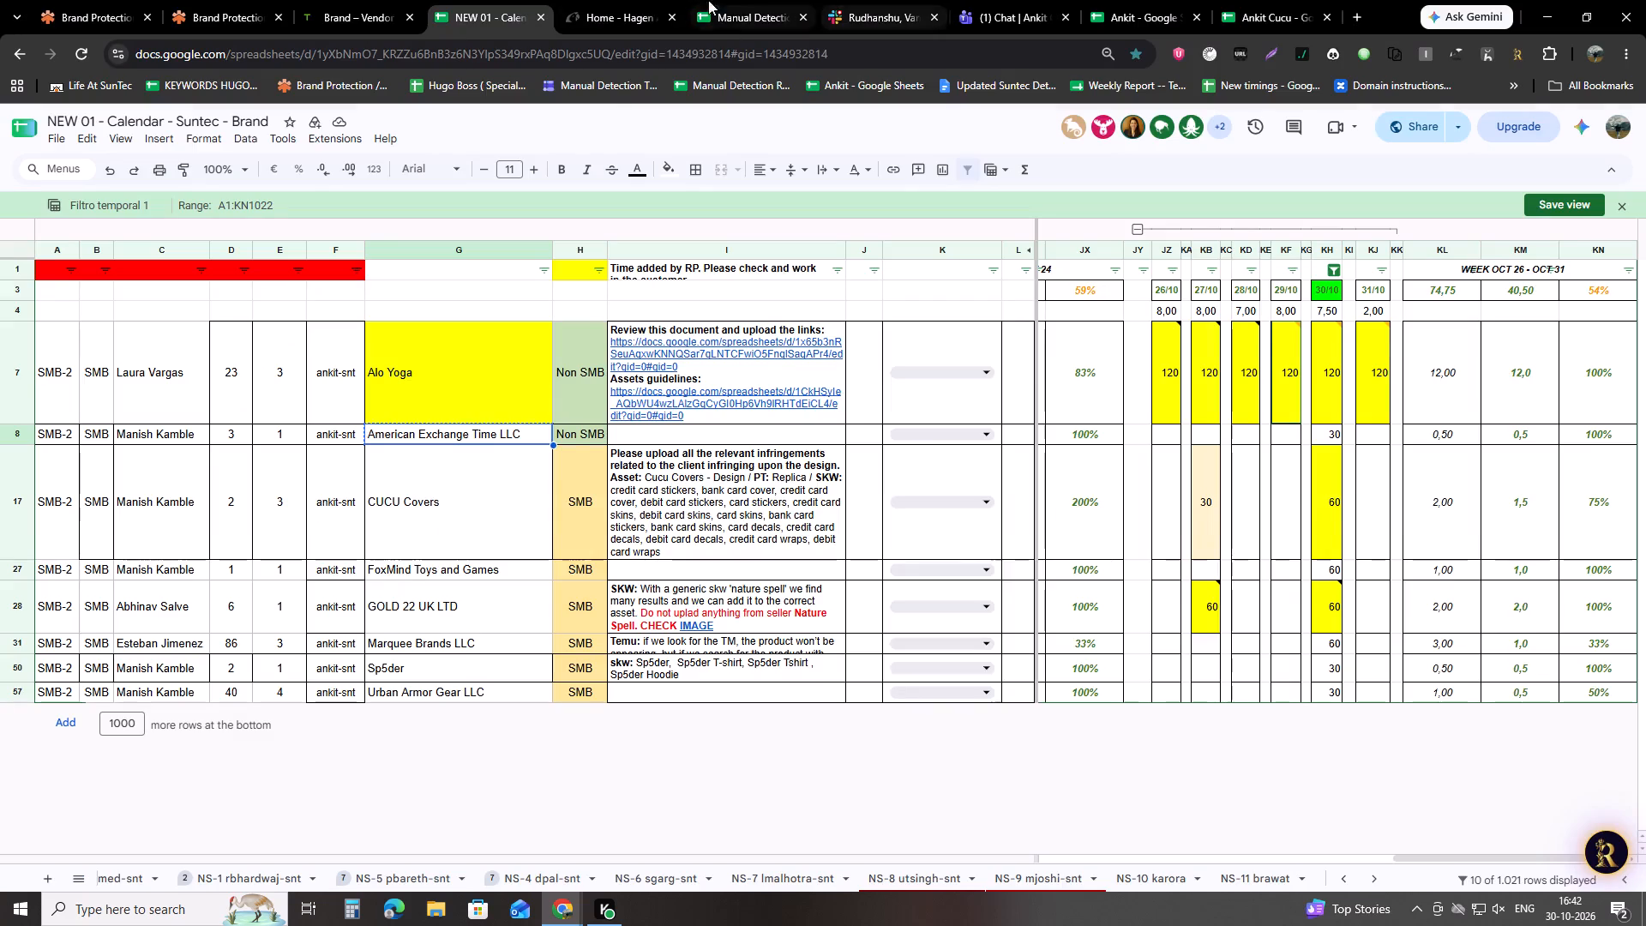
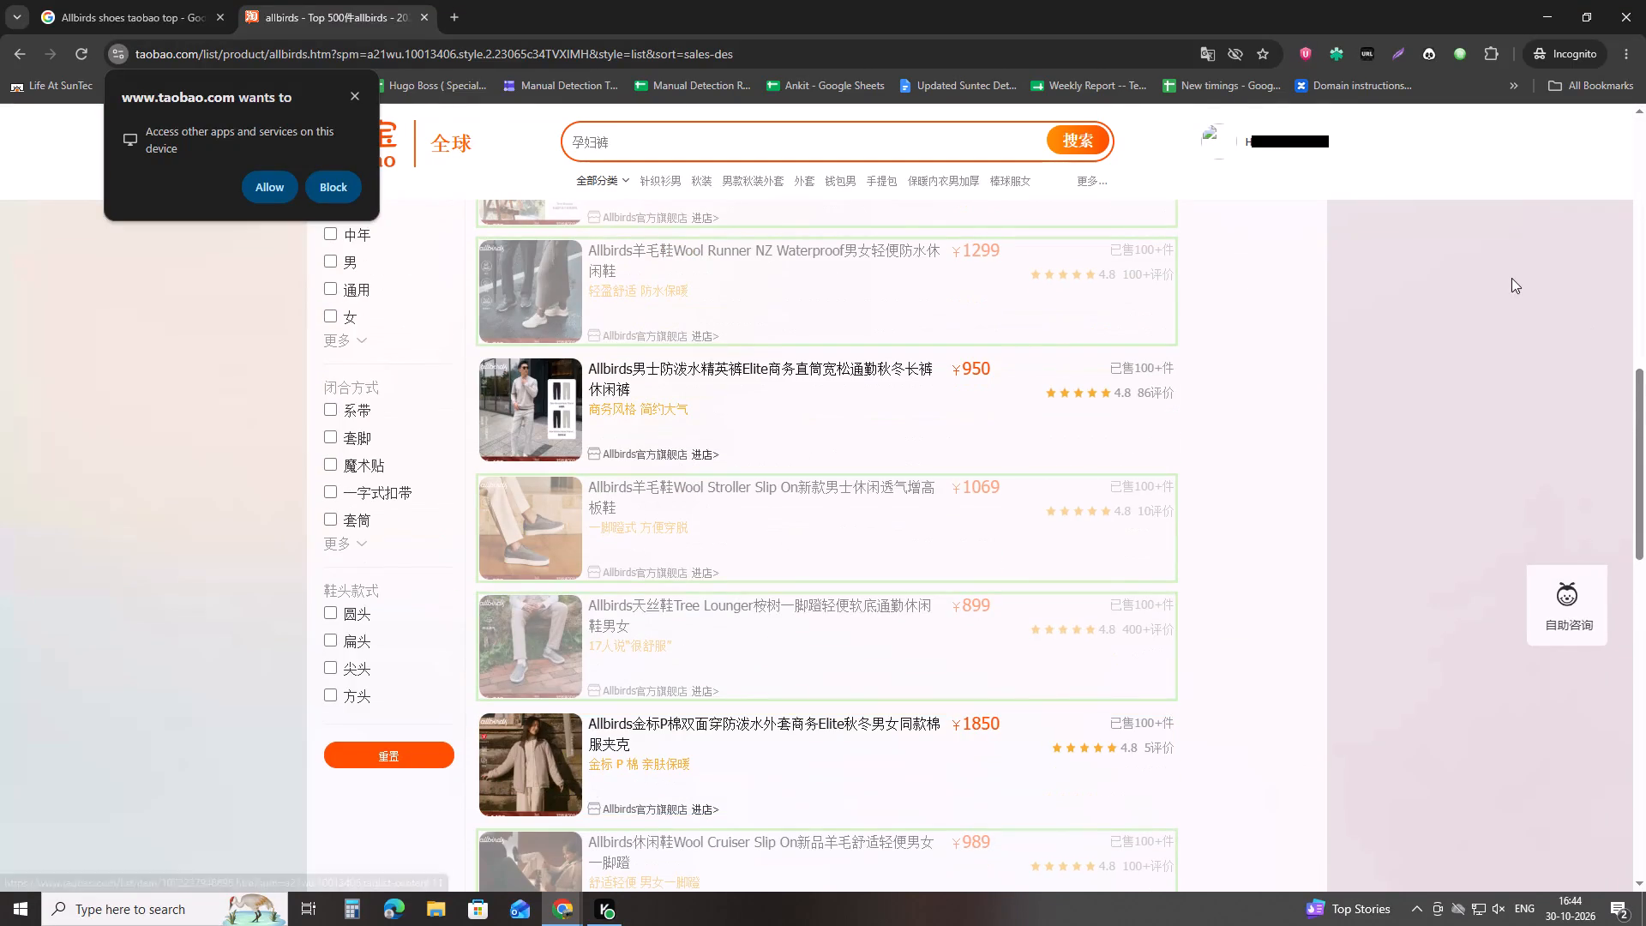
Translate the Taobao Allbirds product list page into English.
{"action": "right_click", "coordinate": [1511, 277]}
{"action": "left_click", "coordinate": [1434, 571]}
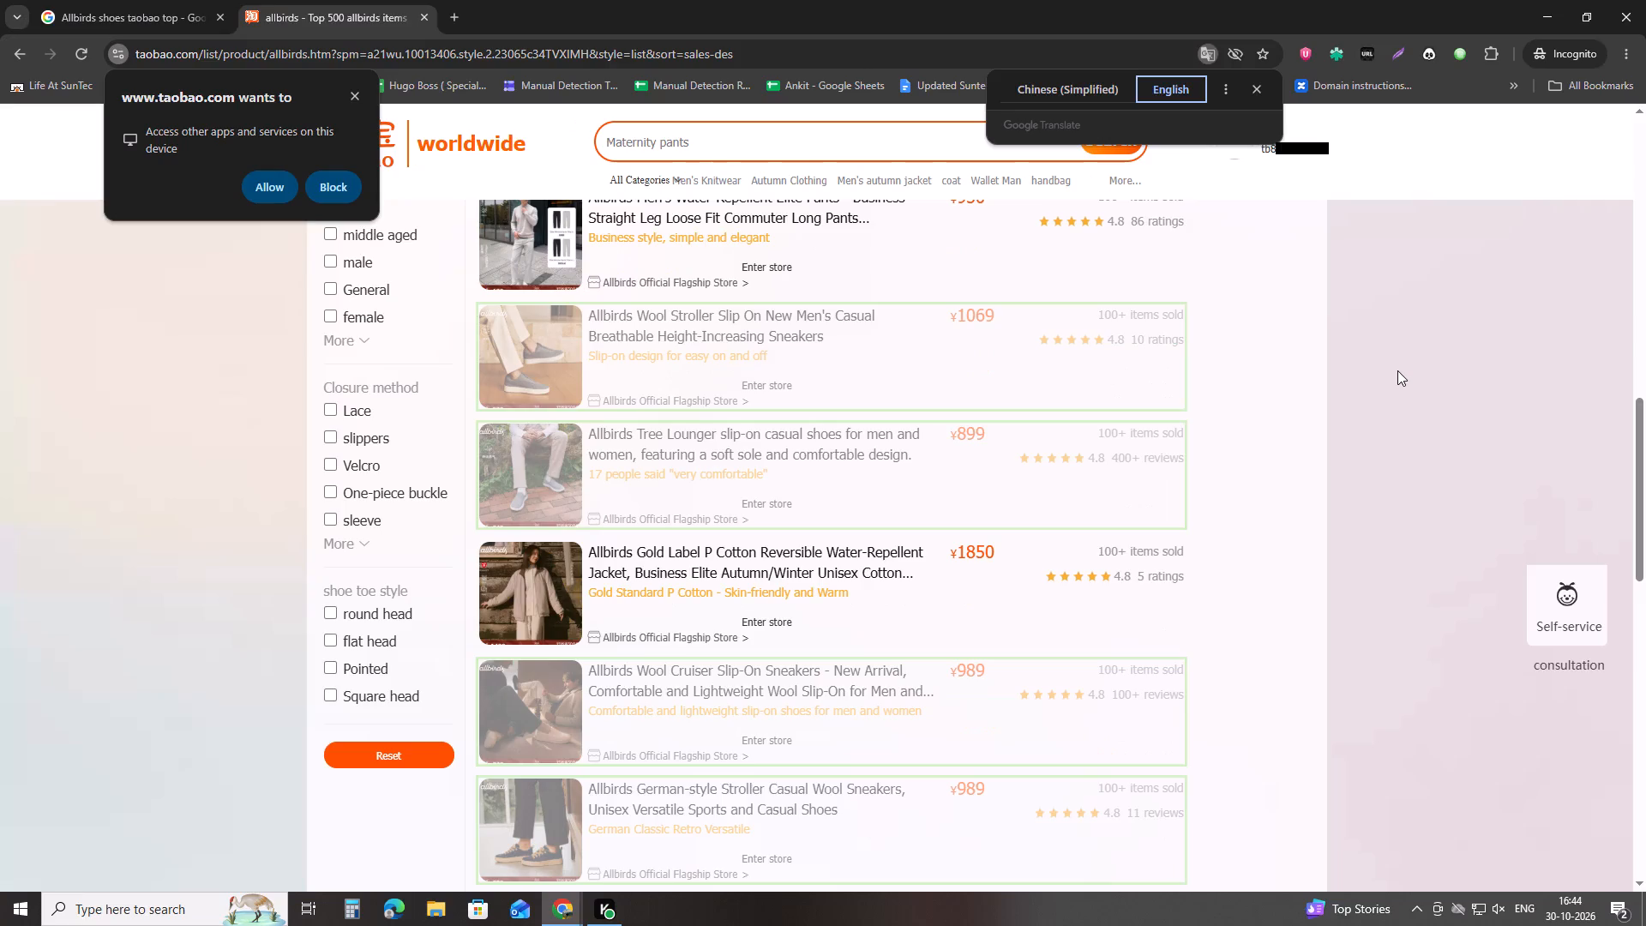
Look through the translated Allbirds product list on Taobao, checking which shoe listings are highlighted and which are not.
{"action": "scroll", "coordinate": [1211, 502], "scroll_direction": "down", "scroll_amount": 5}
{"action": "scroll", "coordinate": [760, 466], "scroll_direction": "down", "scroll_amount": 5}
{"action": "scroll", "coordinate": [742, 430], "scroll_direction": "up", "scroll_amount": 3}
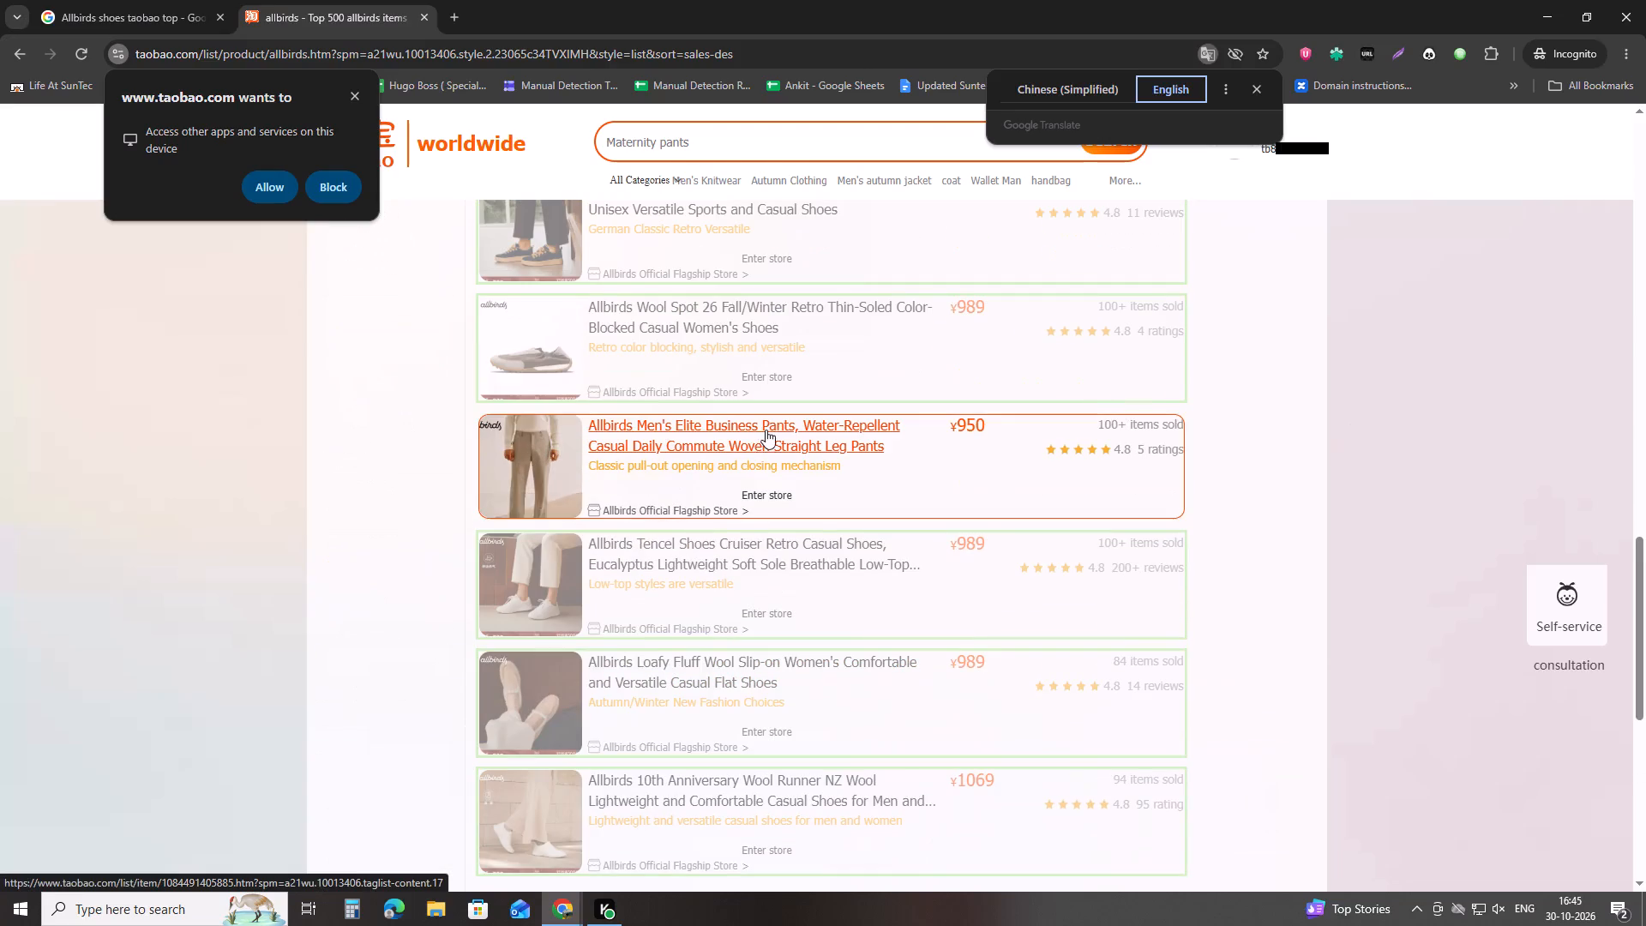
{"action": "scroll", "coordinate": [288, 482], "scroll_direction": "down", "scroll_amount": 5}
{"action": "scroll", "coordinate": [640, 459], "scroll_direction": "down", "scroll_amount": 2}
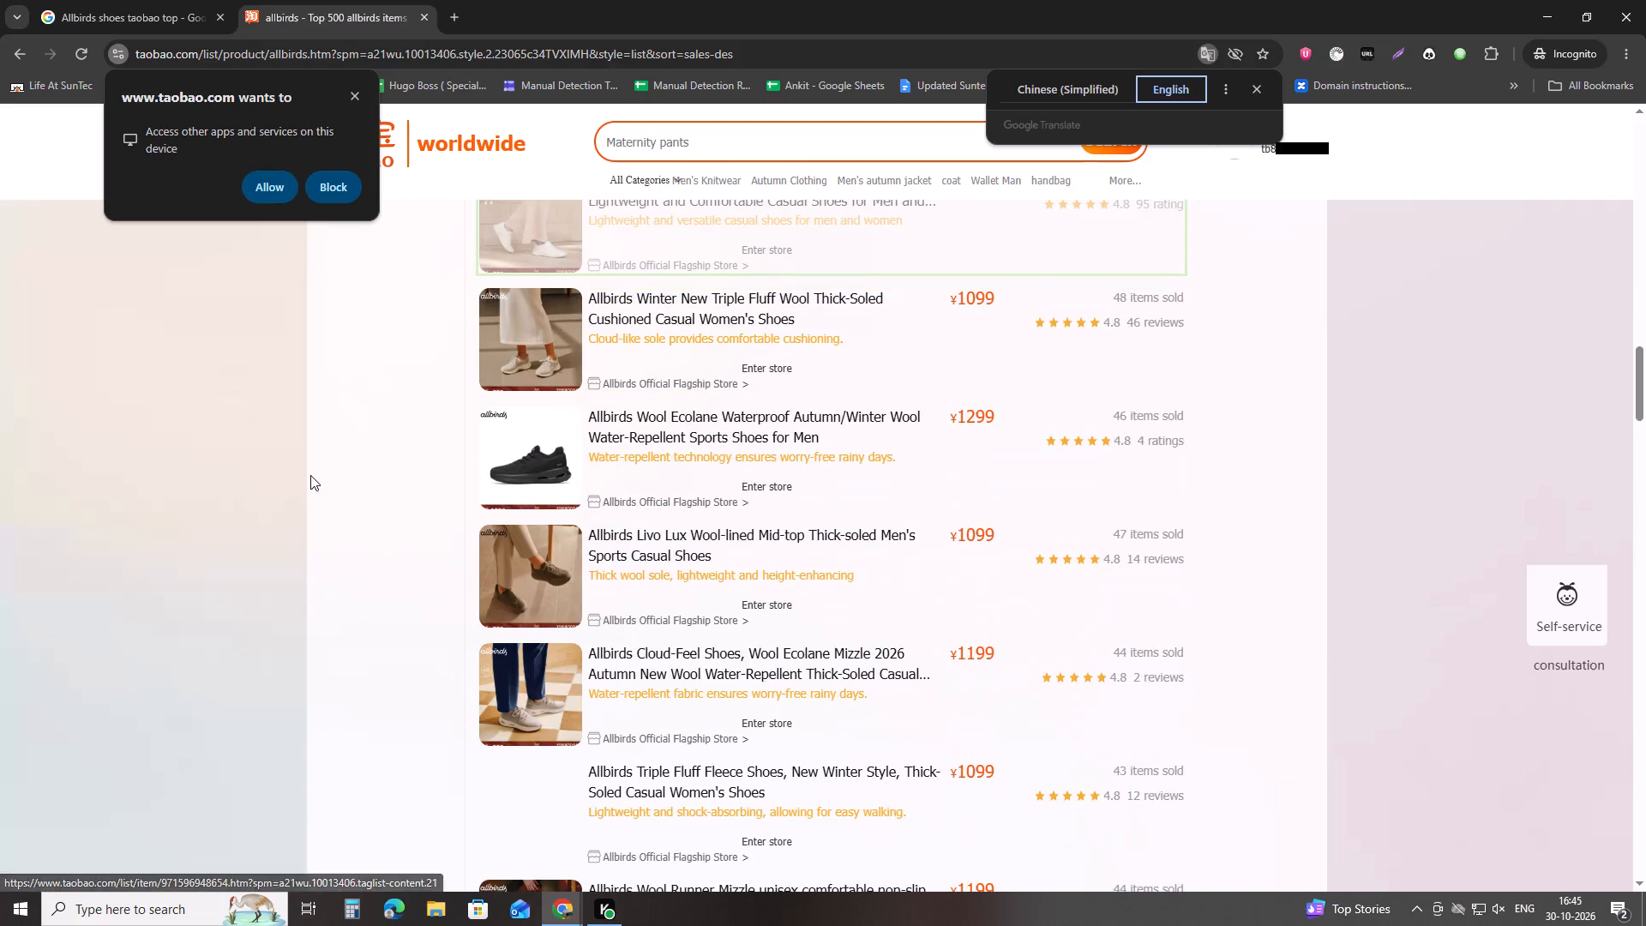
{"action": "scroll", "coordinate": [312, 478], "scroll_direction": "down", "scroll_amount": 6}
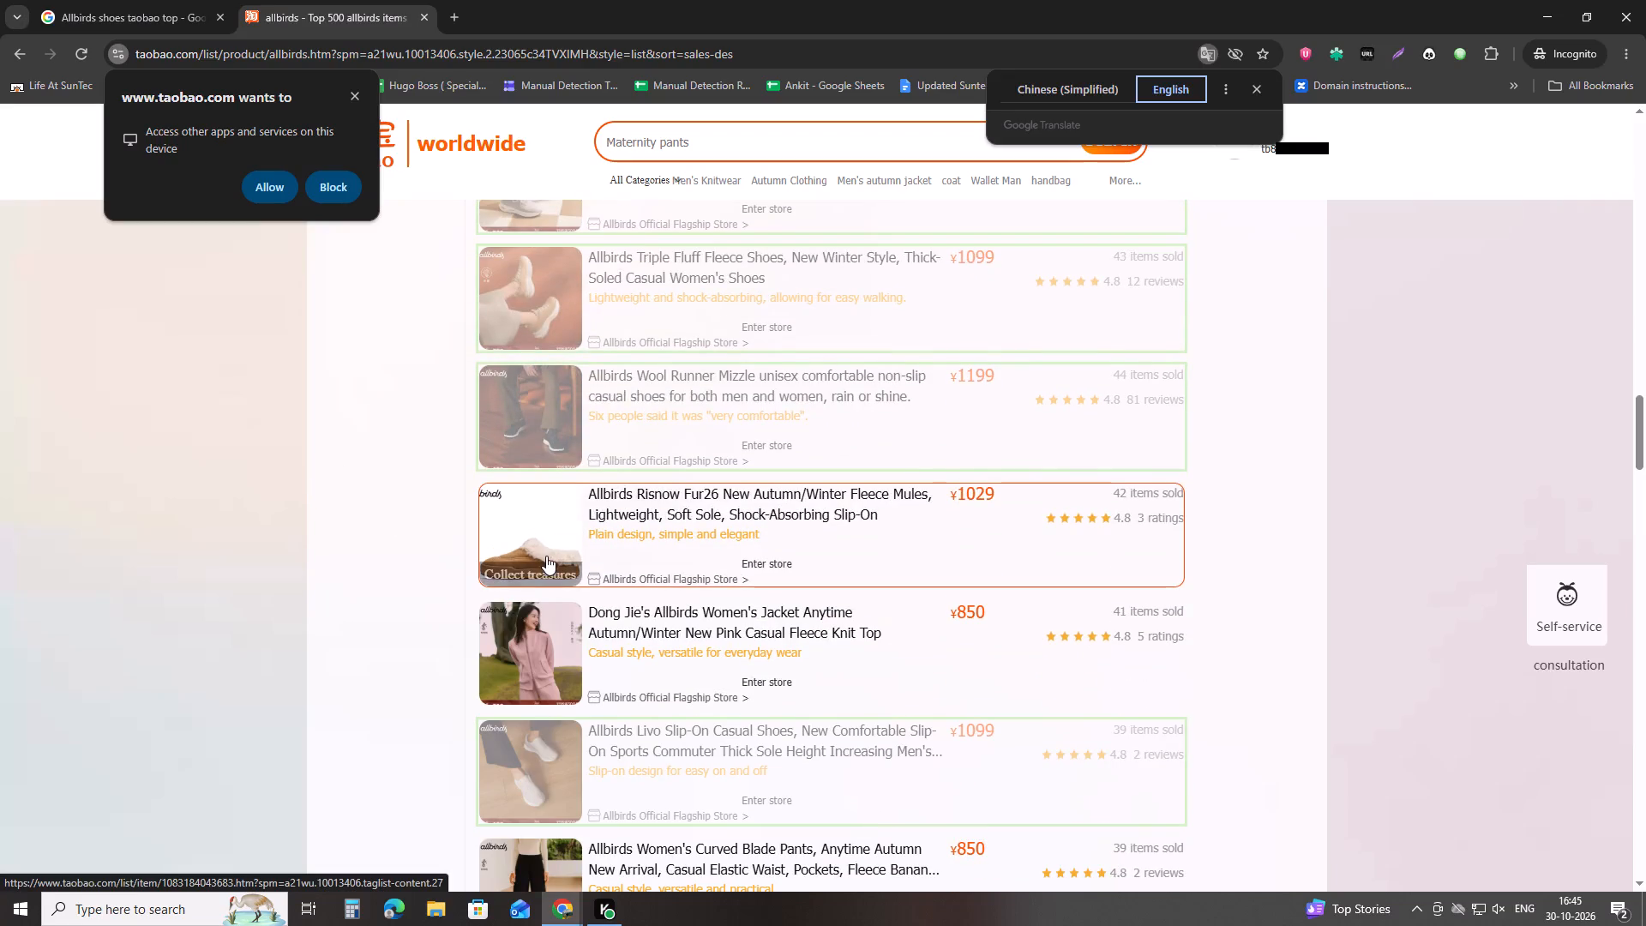
{"action": "scroll", "coordinate": [330, 637], "scroll_direction": "down", "scroll_amount": 3}
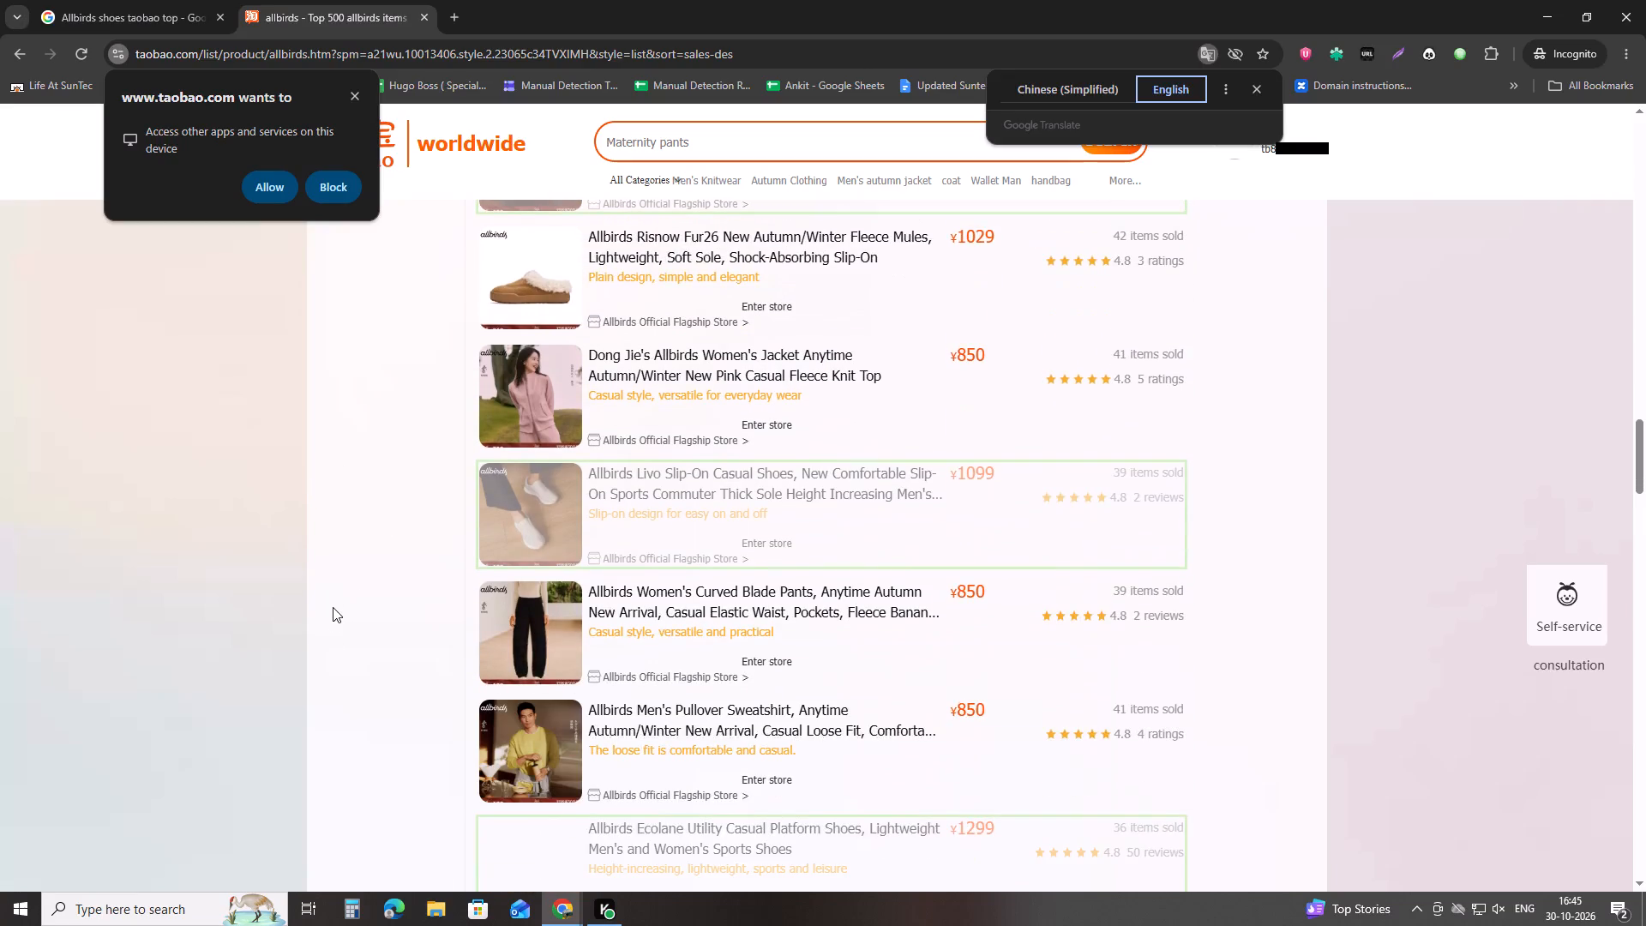
{"action": "scroll", "coordinate": [347, 583], "scroll_direction": "down", "scroll_amount": 6}
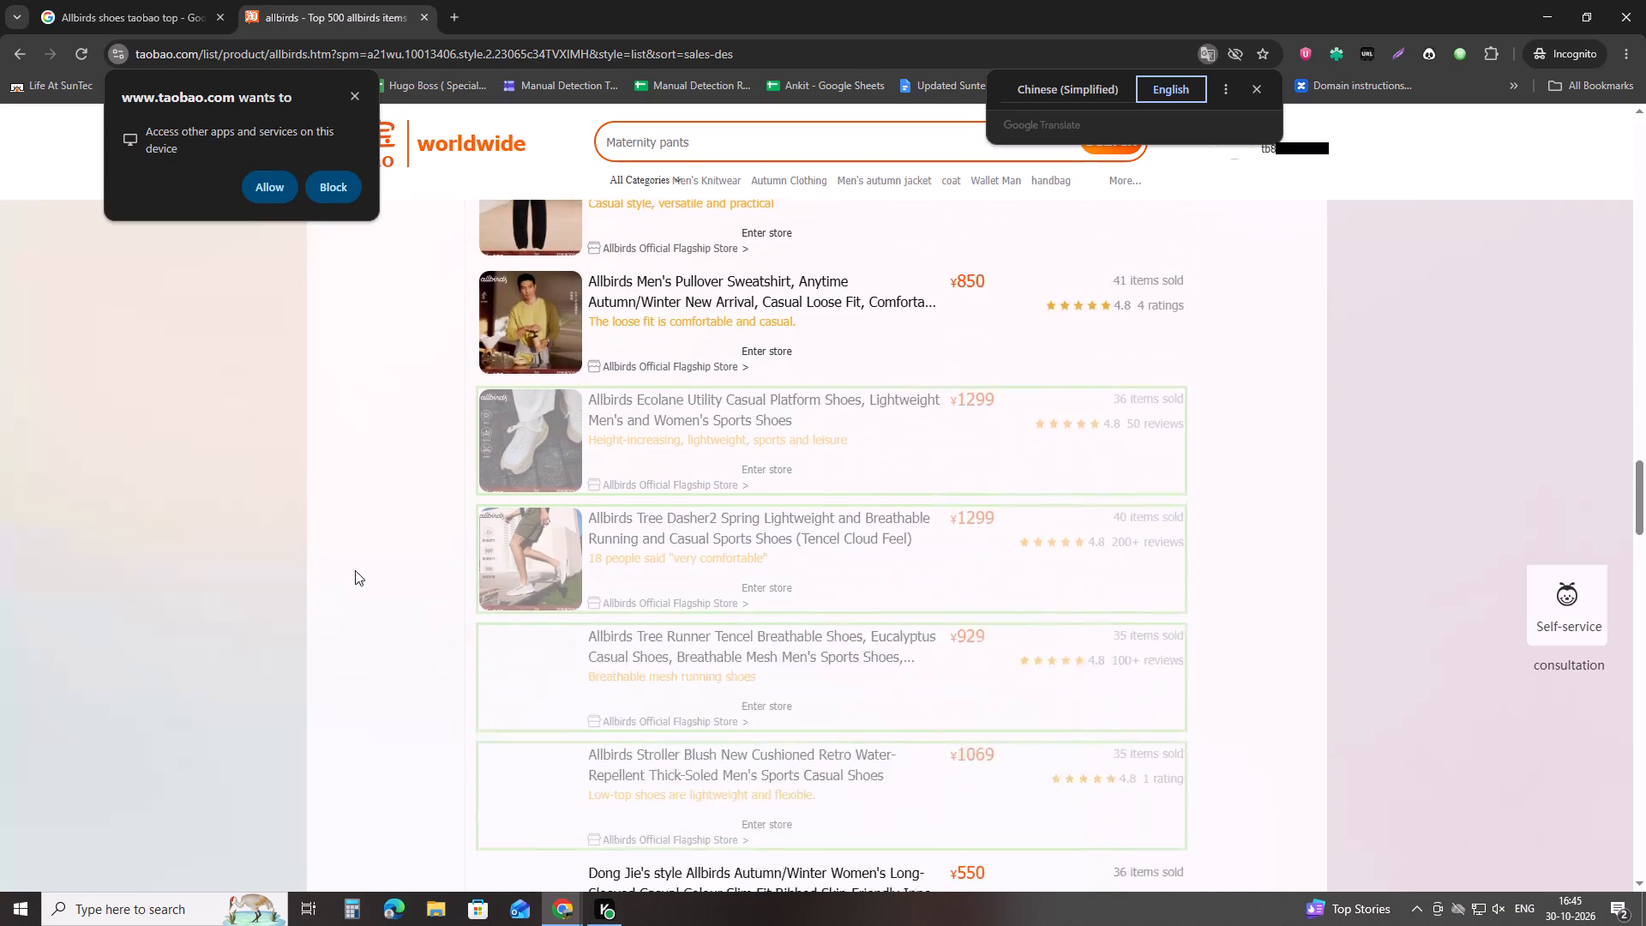
{"action": "scroll", "coordinate": [355, 570], "scroll_direction": "down", "scroll_amount": 11}
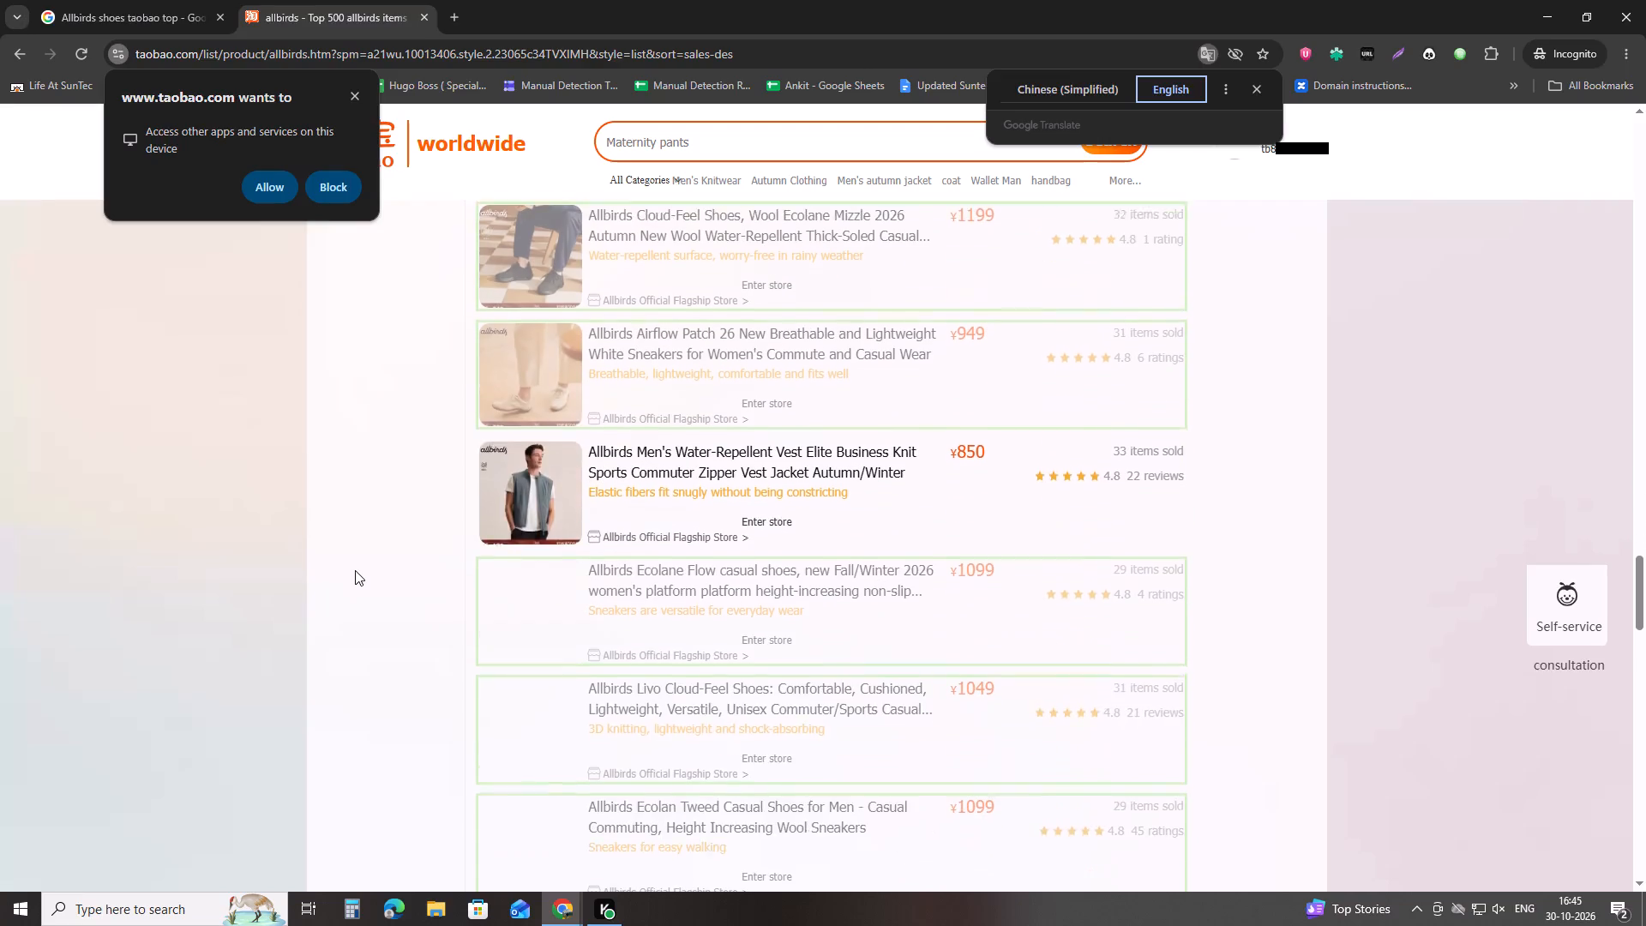
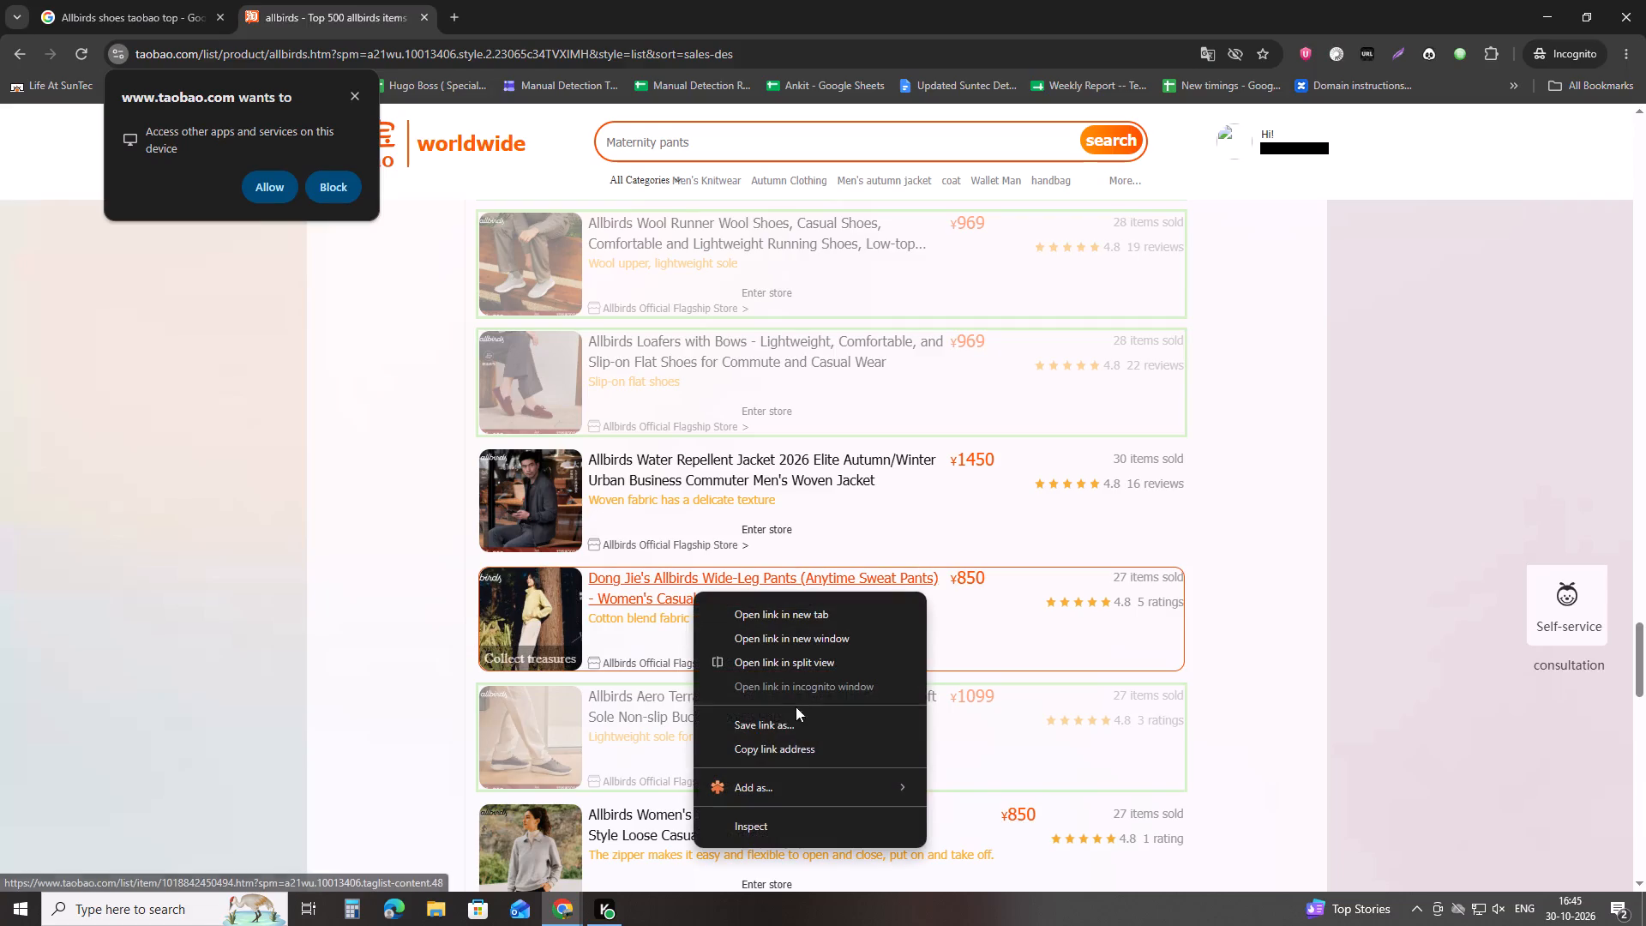
{"action": "left_click_drag", "start_coordinate": [798, 735], "coordinate": [802, 743]}
{"action": "key", "text": "alt+Tab"}
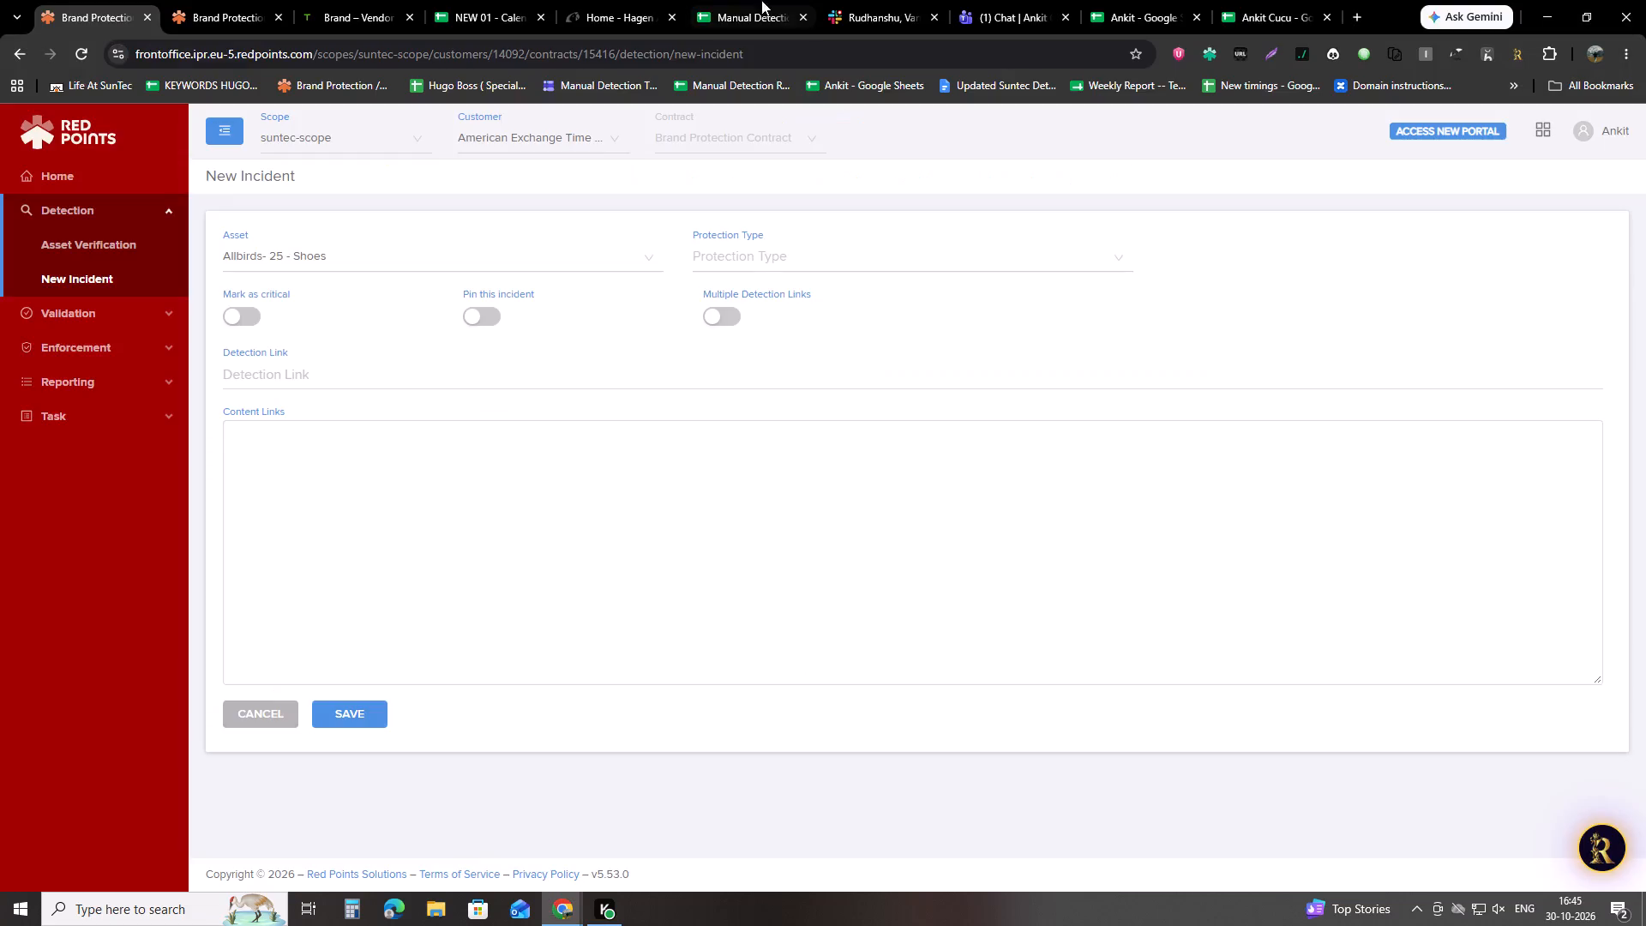
{"action": "left_click", "coordinate": [748, 0]}
{"action": "scroll", "coordinate": [699, 670], "scroll_direction": "down", "scroll_amount": 20}
{"action": "scroll", "coordinate": [699, 670], "scroll_direction": "down", "scroll_amount": 5}
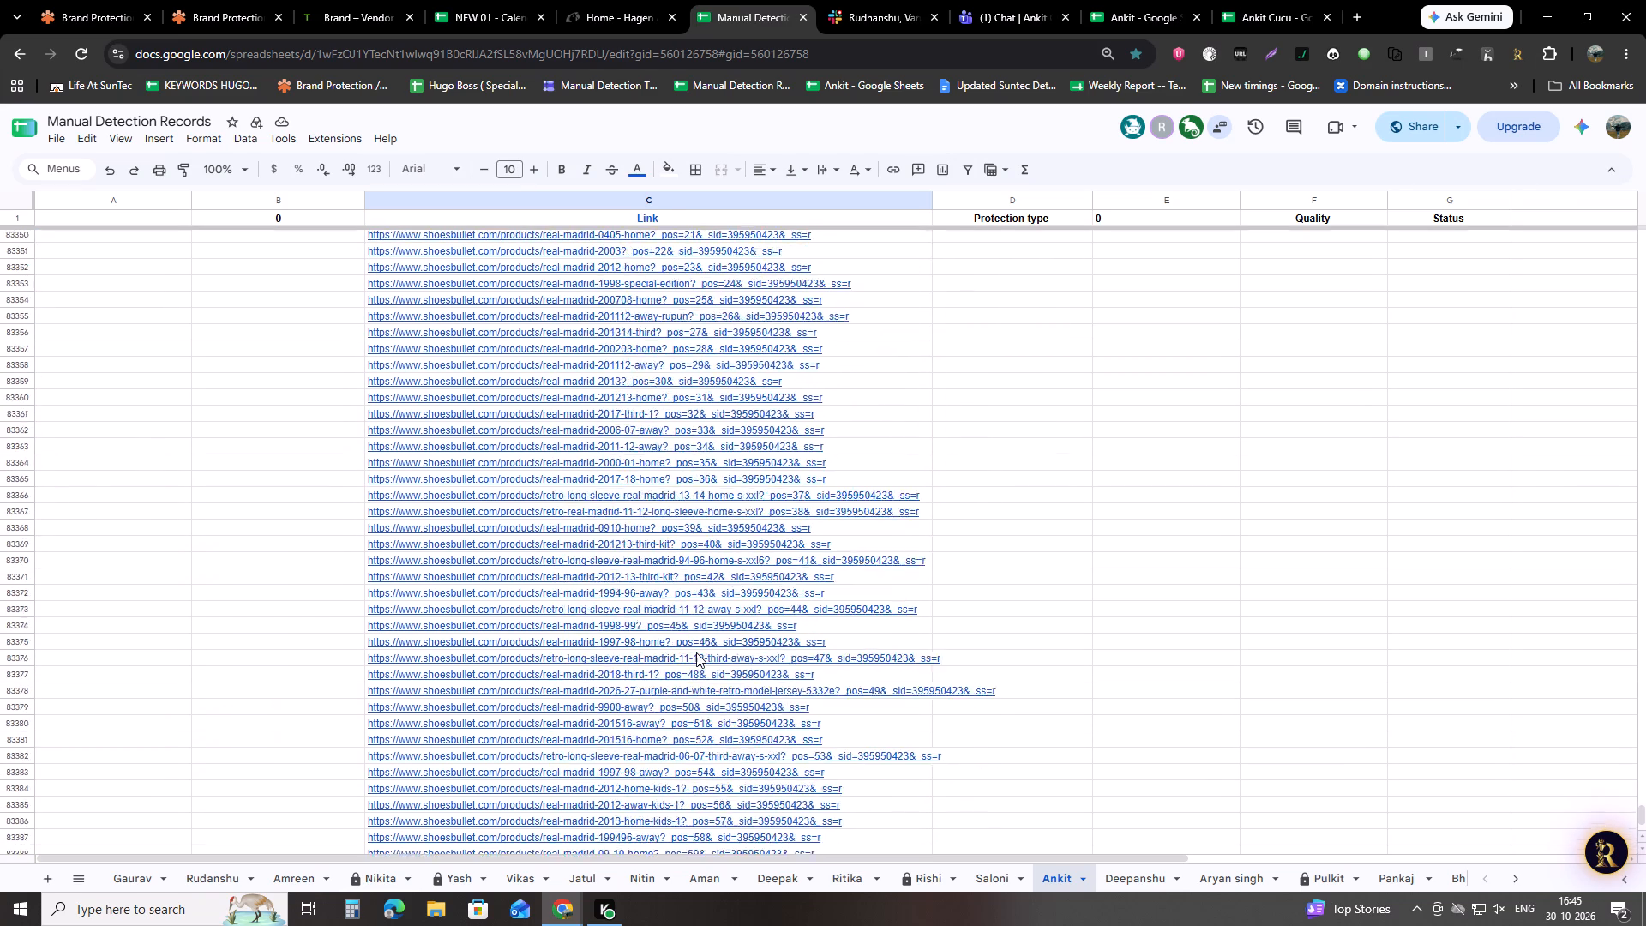
{"action": "scroll", "coordinate": [696, 652], "scroll_direction": "down", "scroll_amount": 7}
{"action": "scroll", "coordinate": [814, 652], "scroll_direction": "up", "scroll_amount": 3}
{"action": "scroll", "coordinate": [823, 652], "scroll_direction": "down", "scroll_amount": 20}
{"action": "scroll", "coordinate": [823, 652], "scroll_direction": "down", "scroll_amount": 4}
{"action": "scroll", "coordinate": [702, 658], "scroll_direction": "down", "scroll_amount": 2}
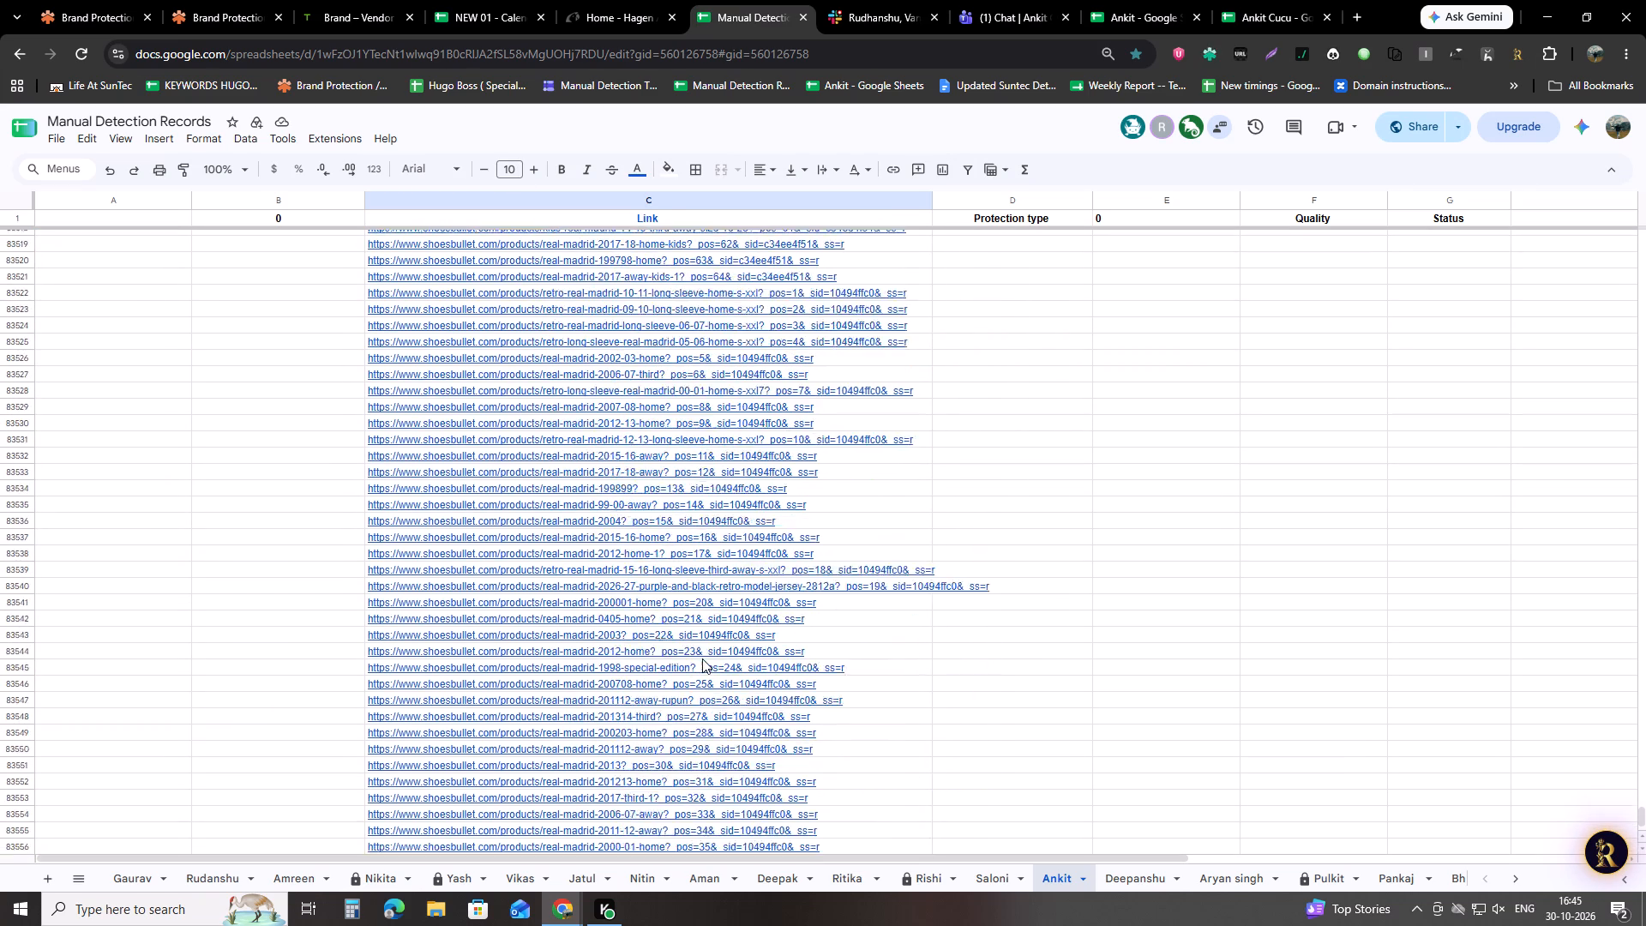
{"action": "scroll", "coordinate": [702, 658], "scroll_direction": "down", "scroll_amount": 10}
{"action": "left_click", "coordinate": [699, 408]}
{"action": "key", "text": "ctrl+v"}
Copy the link of the Allbirds Water Repellent Jacket 2026 listing into Link cell C83588.
{"action": "left_click", "coordinate": [701, 424]}
{"action": "key", "text": "alt+Tab"}
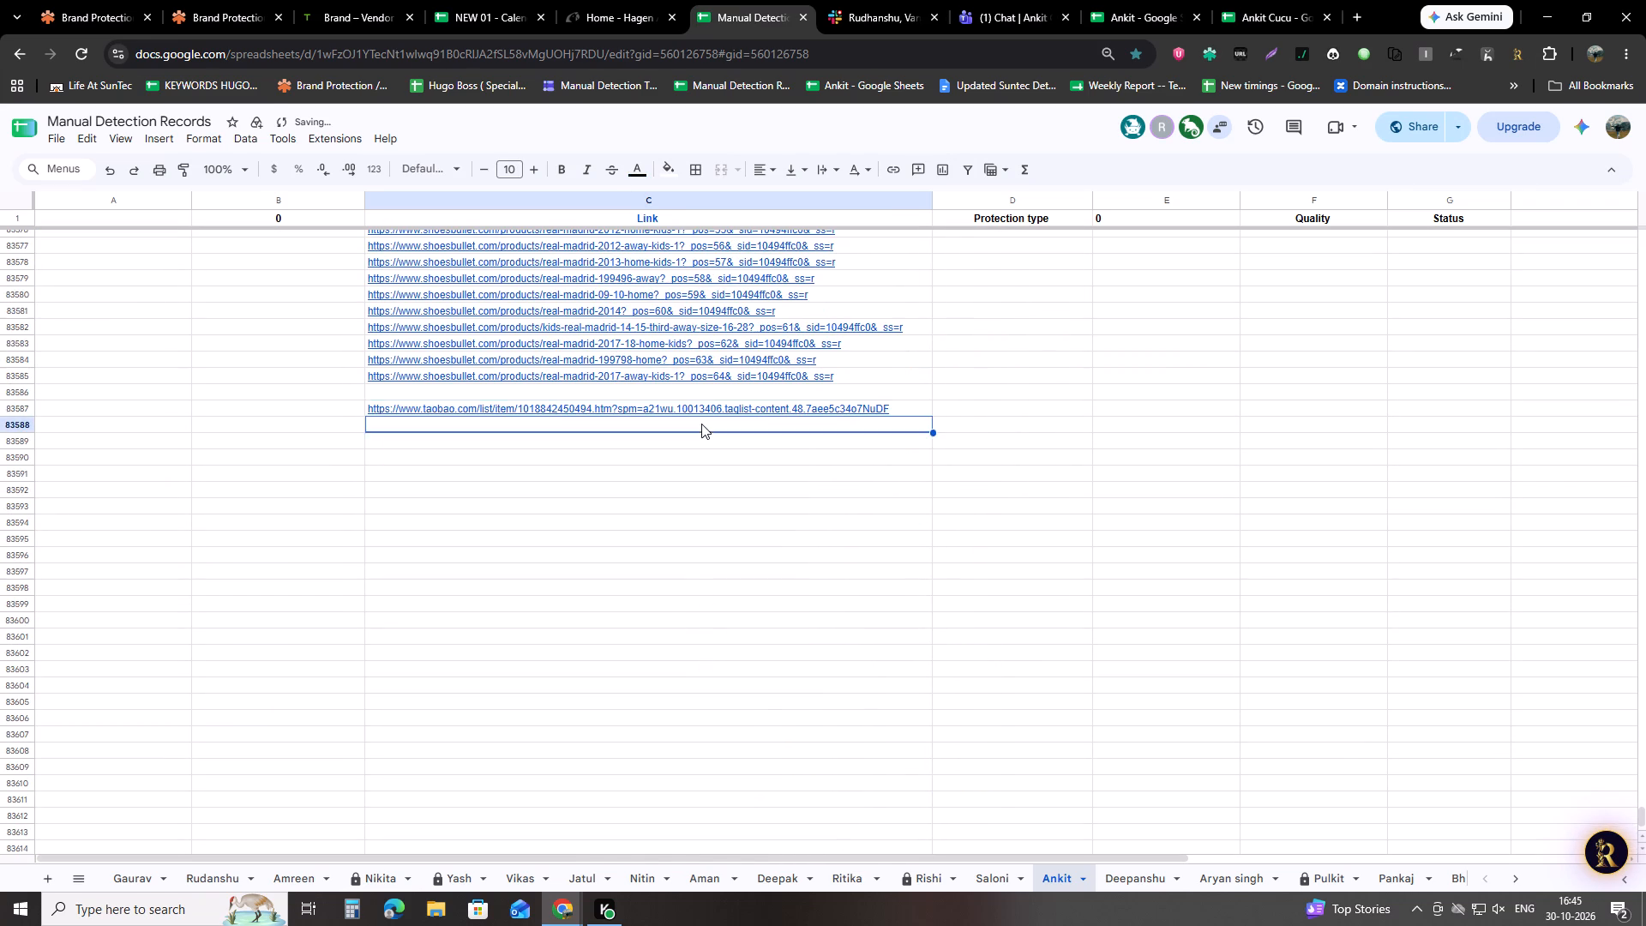
{"action": "right_click", "coordinate": [690, 466]}
{"action": "left_click", "coordinate": [760, 631]}
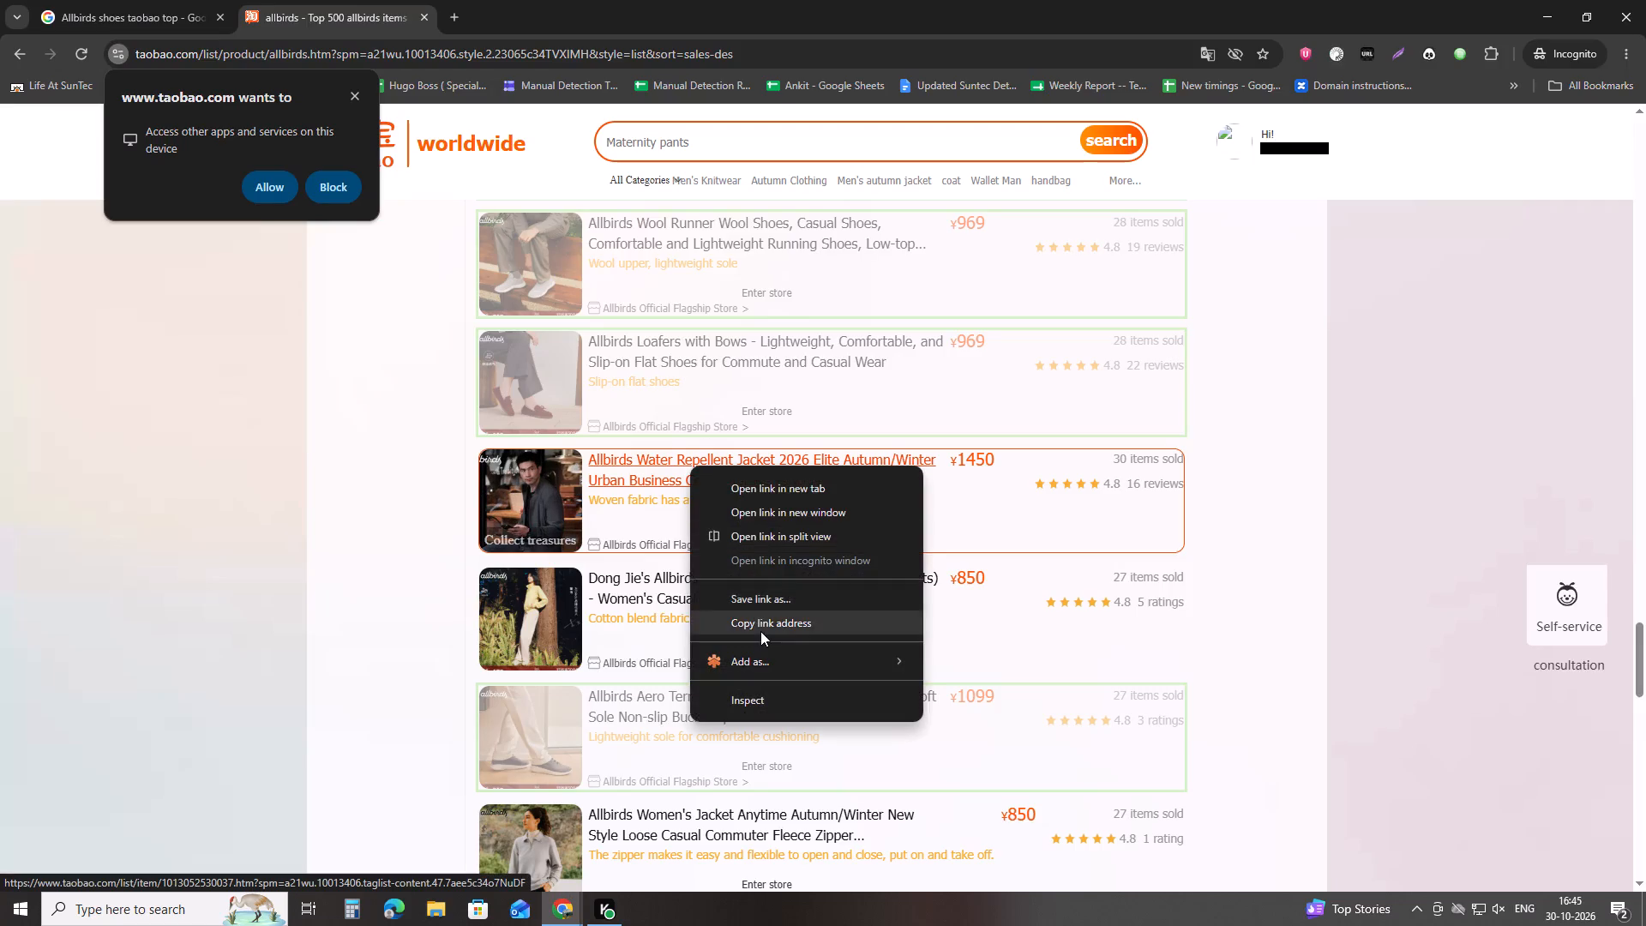
{"action": "key", "text": "alt+Tab"}
{"action": "key", "text": "ctrl+v"}
Copy the link of the Allbirds Men's Water-Repellent Vest listing (¥850) into Link cell C83590.
{"action": "left_click", "coordinate": [709, 461]}
{"action": "key", "text": "alt+Tab"}
{"action": "scroll", "coordinate": [707, 462], "scroll_direction": "up", "scroll_amount": 12}
{"action": "scroll", "coordinate": [657, 534], "scroll_direction": "down", "scroll_amount": 1}
{"action": "scroll", "coordinate": [657, 534], "scroll_direction": "up", "scroll_amount": 4}
{"action": "scroll", "coordinate": [657, 534], "scroll_direction": "down", "scroll_amount": 6}
{"action": "right_click", "coordinate": [748, 540]}
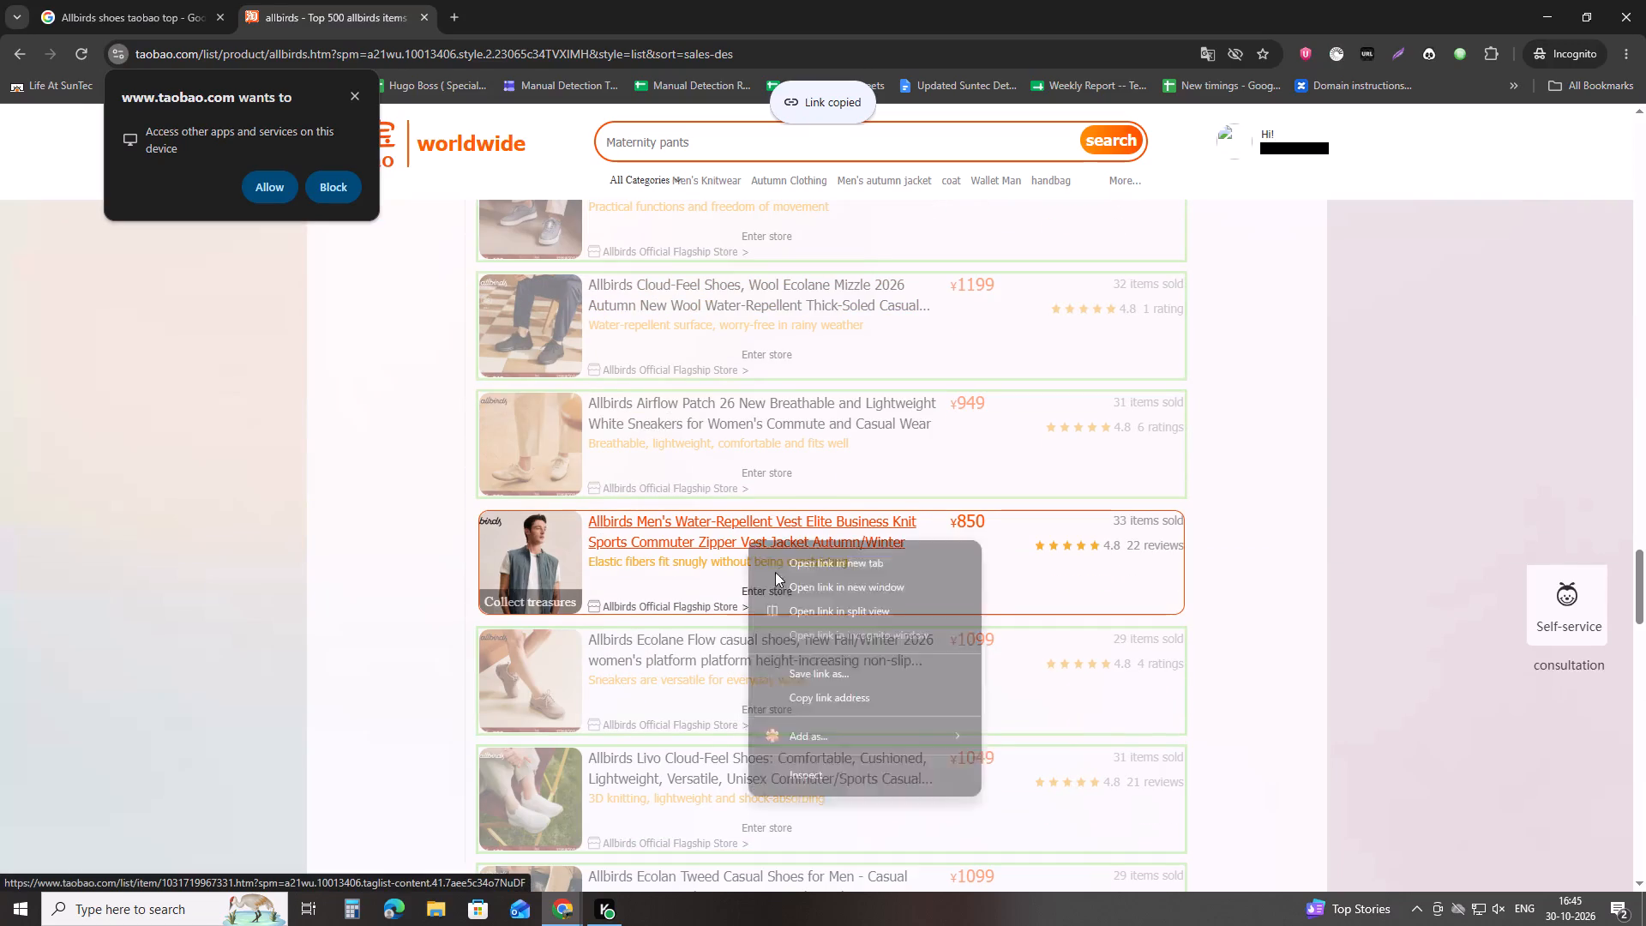
{"action": "left_click", "coordinate": [856, 692]}
{"action": "key", "text": "alt+Tab"}
{"action": "key", "text": "ctrl+v"}
Copy the link of the Dong Jie's style Allbirds women's long-sleeved ribbed top (¥550) into the skipped Link cell C83589.
{"action": "left_click", "coordinate": [760, 442]}
{"action": "key", "text": "alt+Tab"}
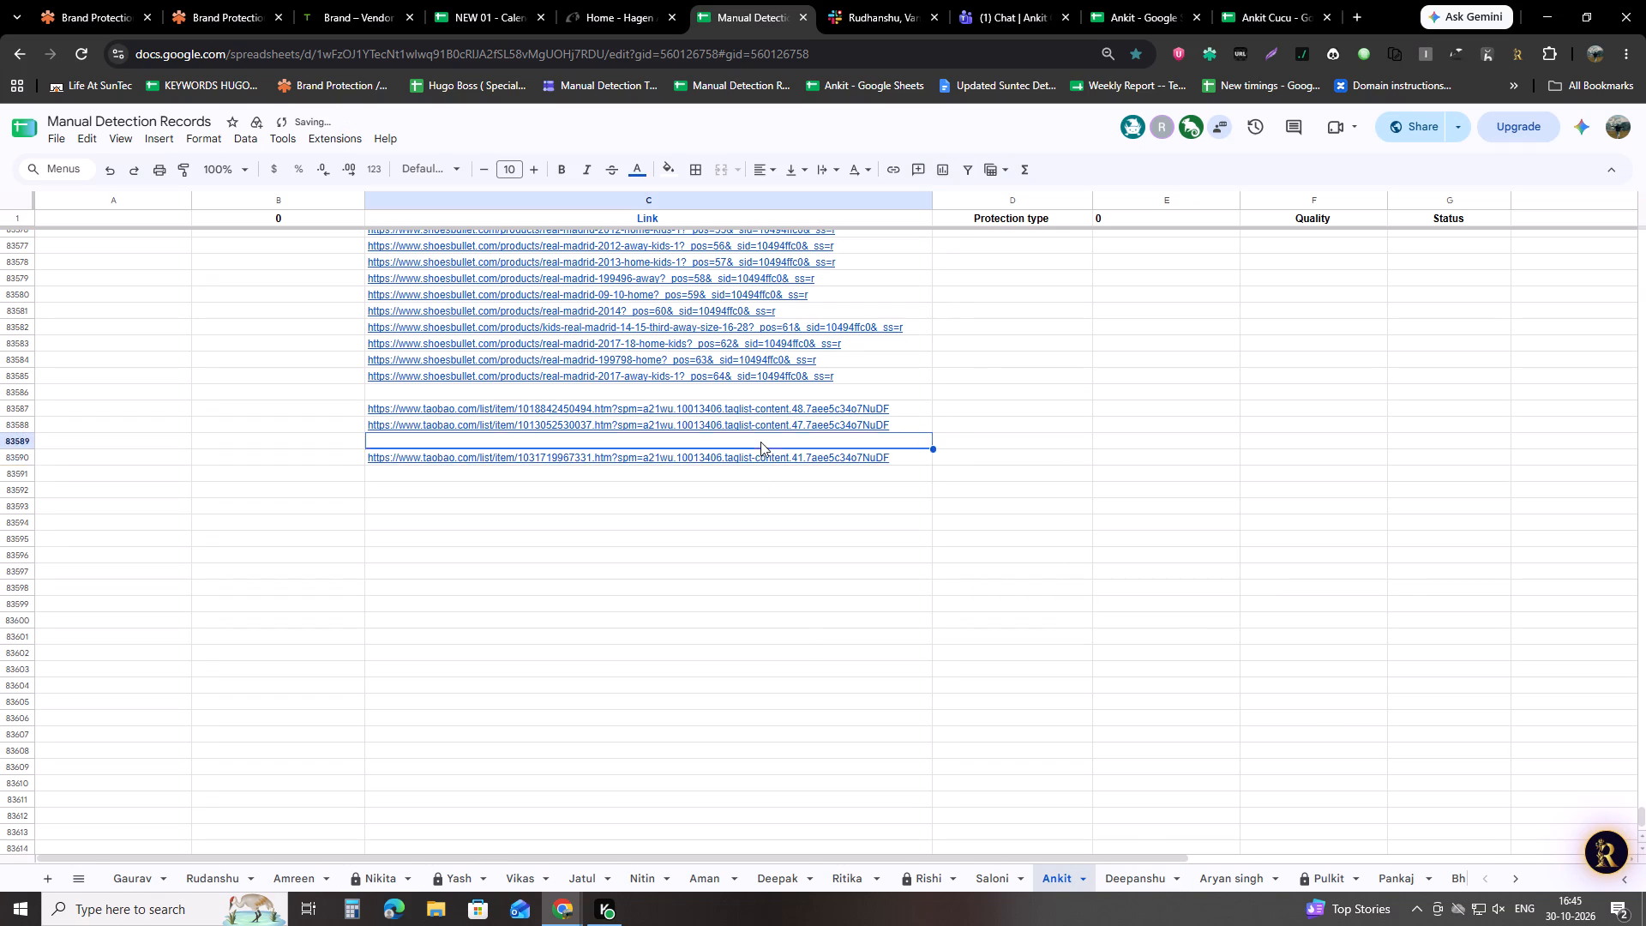
{"action": "scroll", "coordinate": [726, 472], "scroll_direction": "up", "scroll_amount": 6}
{"action": "right_click", "coordinate": [718, 466]}
{"action": "left_click", "coordinate": [788, 611]}
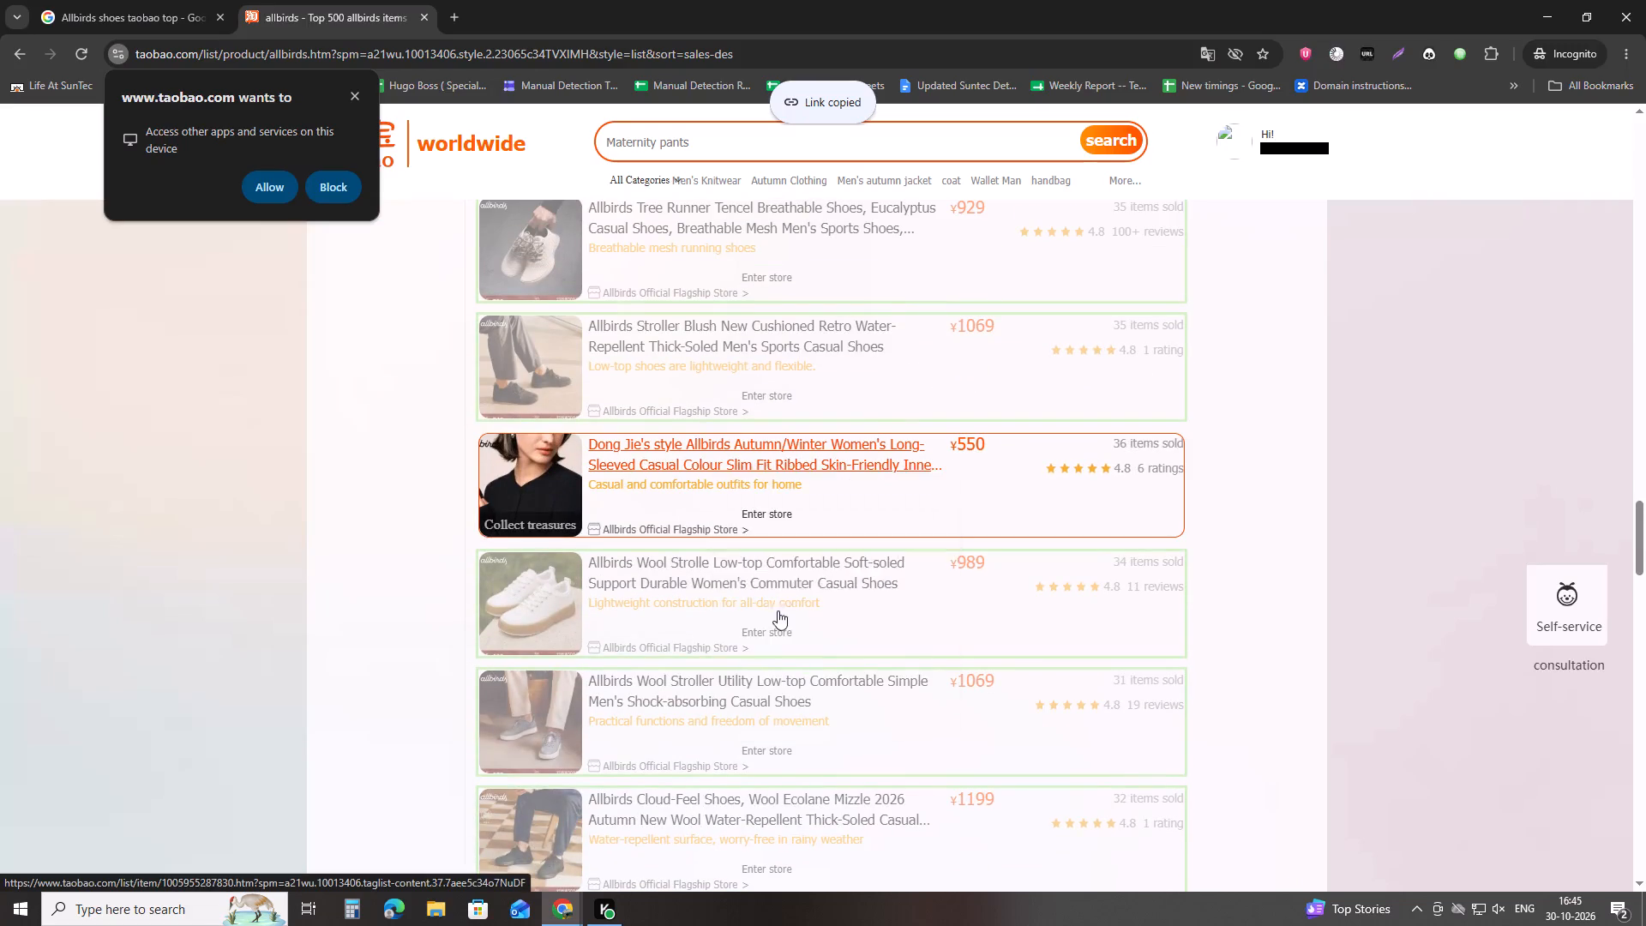
{"action": "key", "text": "alt+Tab"}
{"action": "key", "text": "ctrl+v"}
Copy the link of the Allbirds Men's Pullover Sweatshirt listing (¥850) into Link cell C83591.
{"action": "left_click", "coordinate": [755, 478]}
{"action": "key", "text": "alt+Tab"}
{"action": "scroll", "coordinate": [751, 483], "scroll_direction": "up", "scroll_amount": 11}
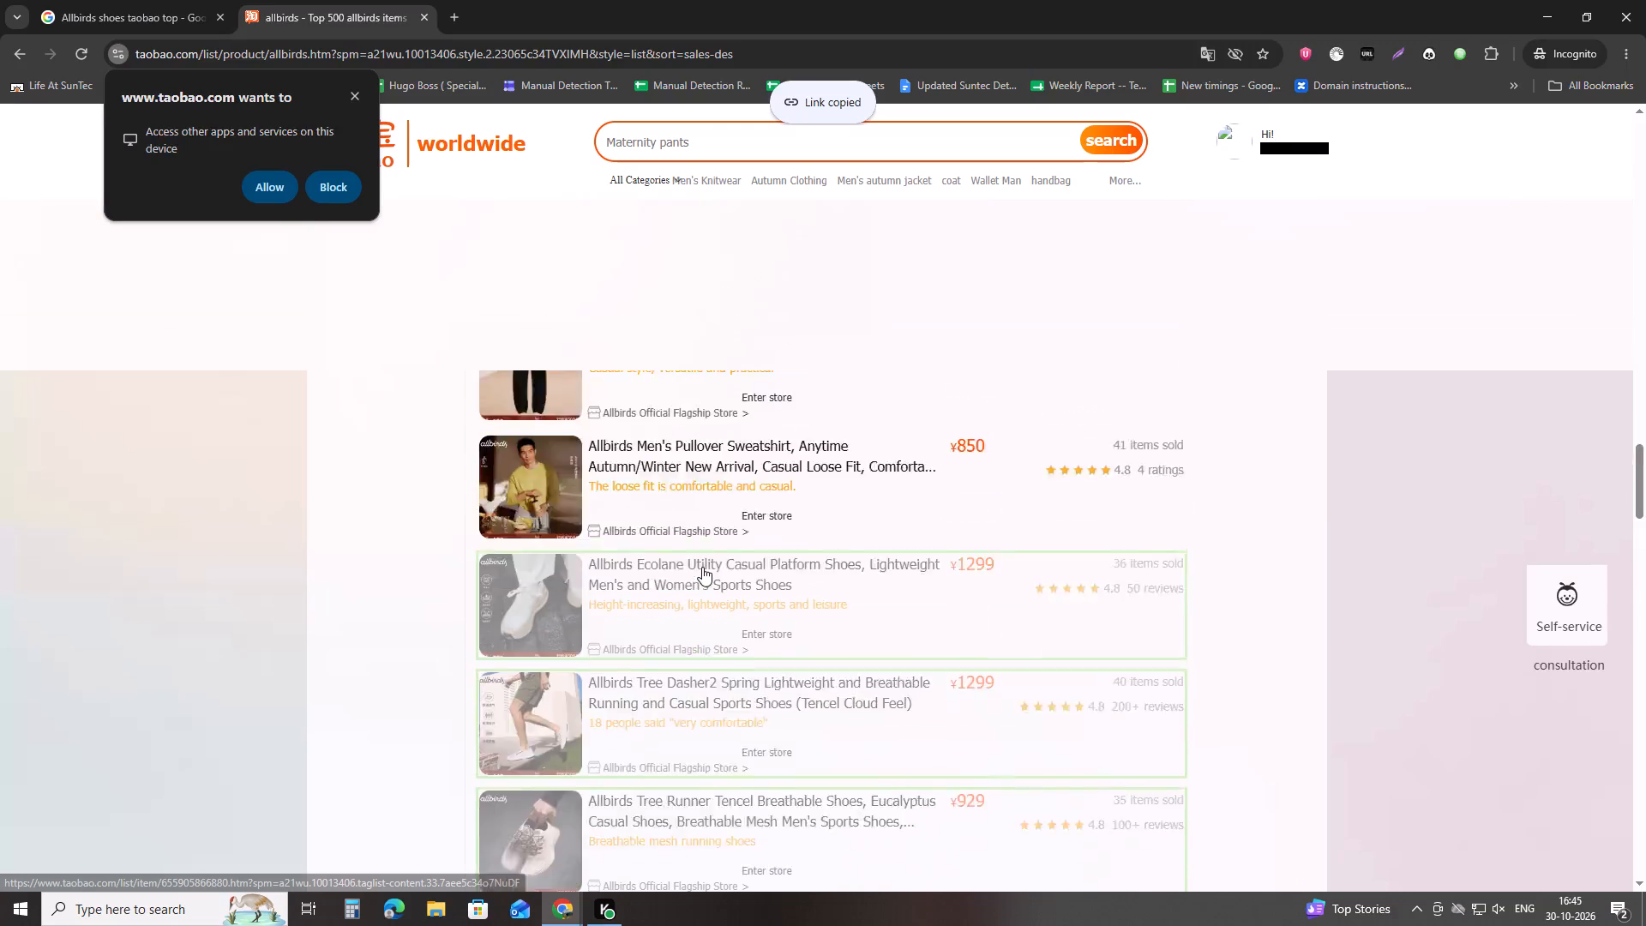
{"action": "scroll", "coordinate": [769, 666], "scroll_direction": "down", "scroll_amount": 3}
{"action": "right_click", "coordinate": [712, 562]}
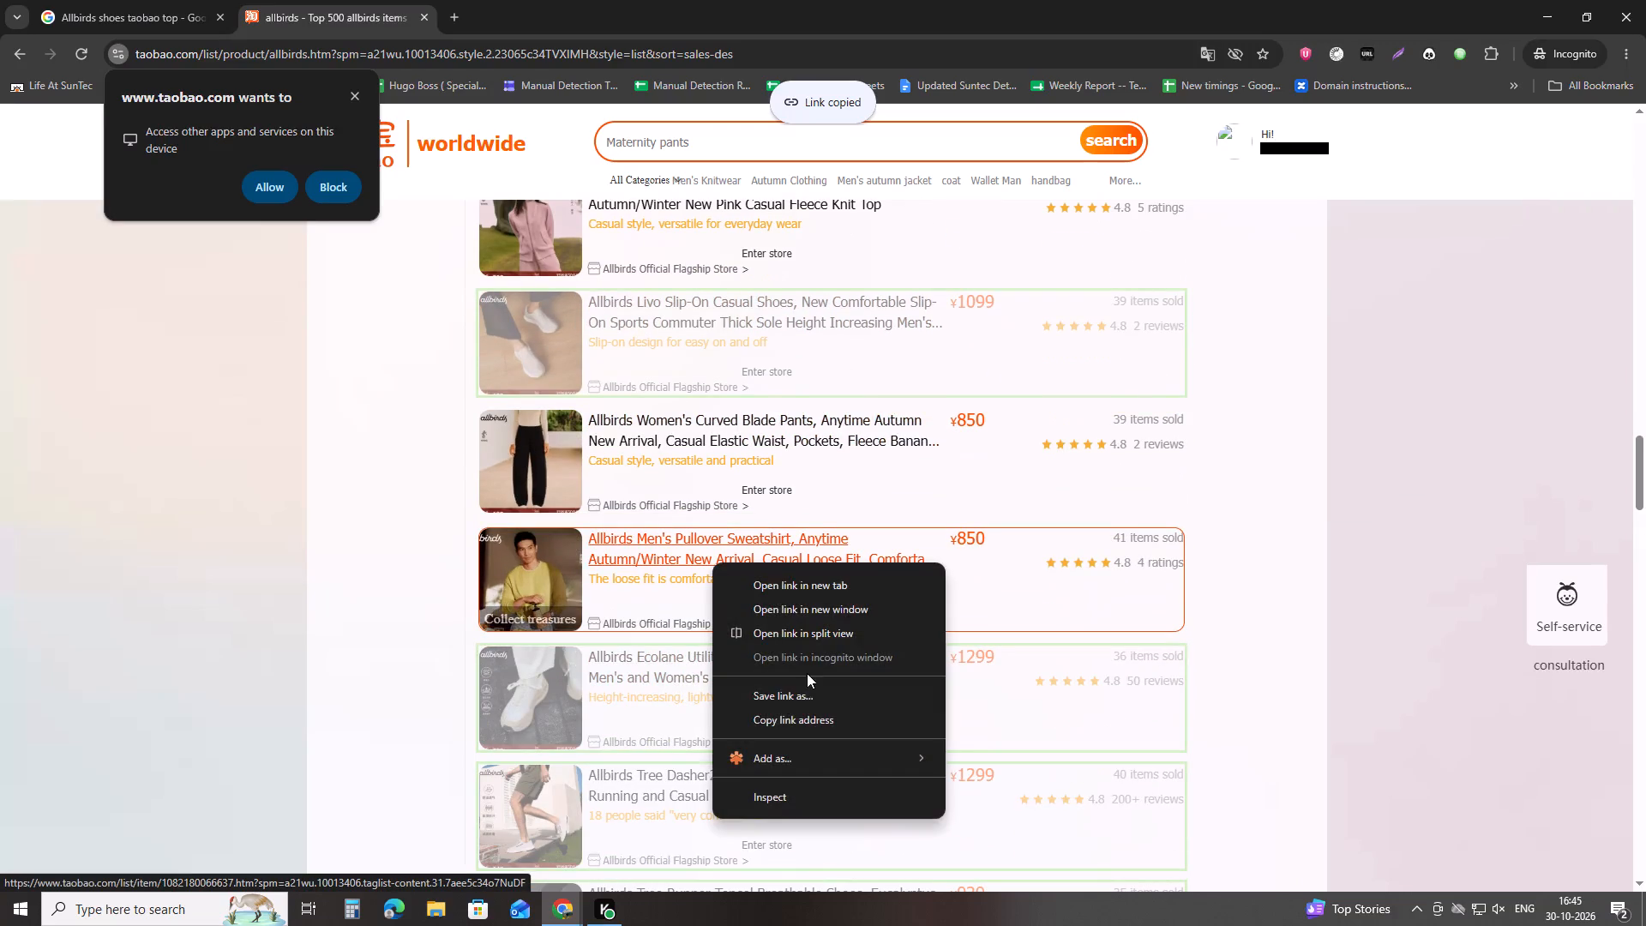
{"action": "left_click", "coordinate": [809, 703]}
{"action": "key", "text": "alt+Tab"}
{"action": "key", "text": "ctrl+v"}
Copy the link of the Allbirds Women's Curved Blade Pants listing into Link cell C83592.
{"action": "left_click", "coordinate": [774, 497]}
{"action": "key", "text": "alt+Tab"}
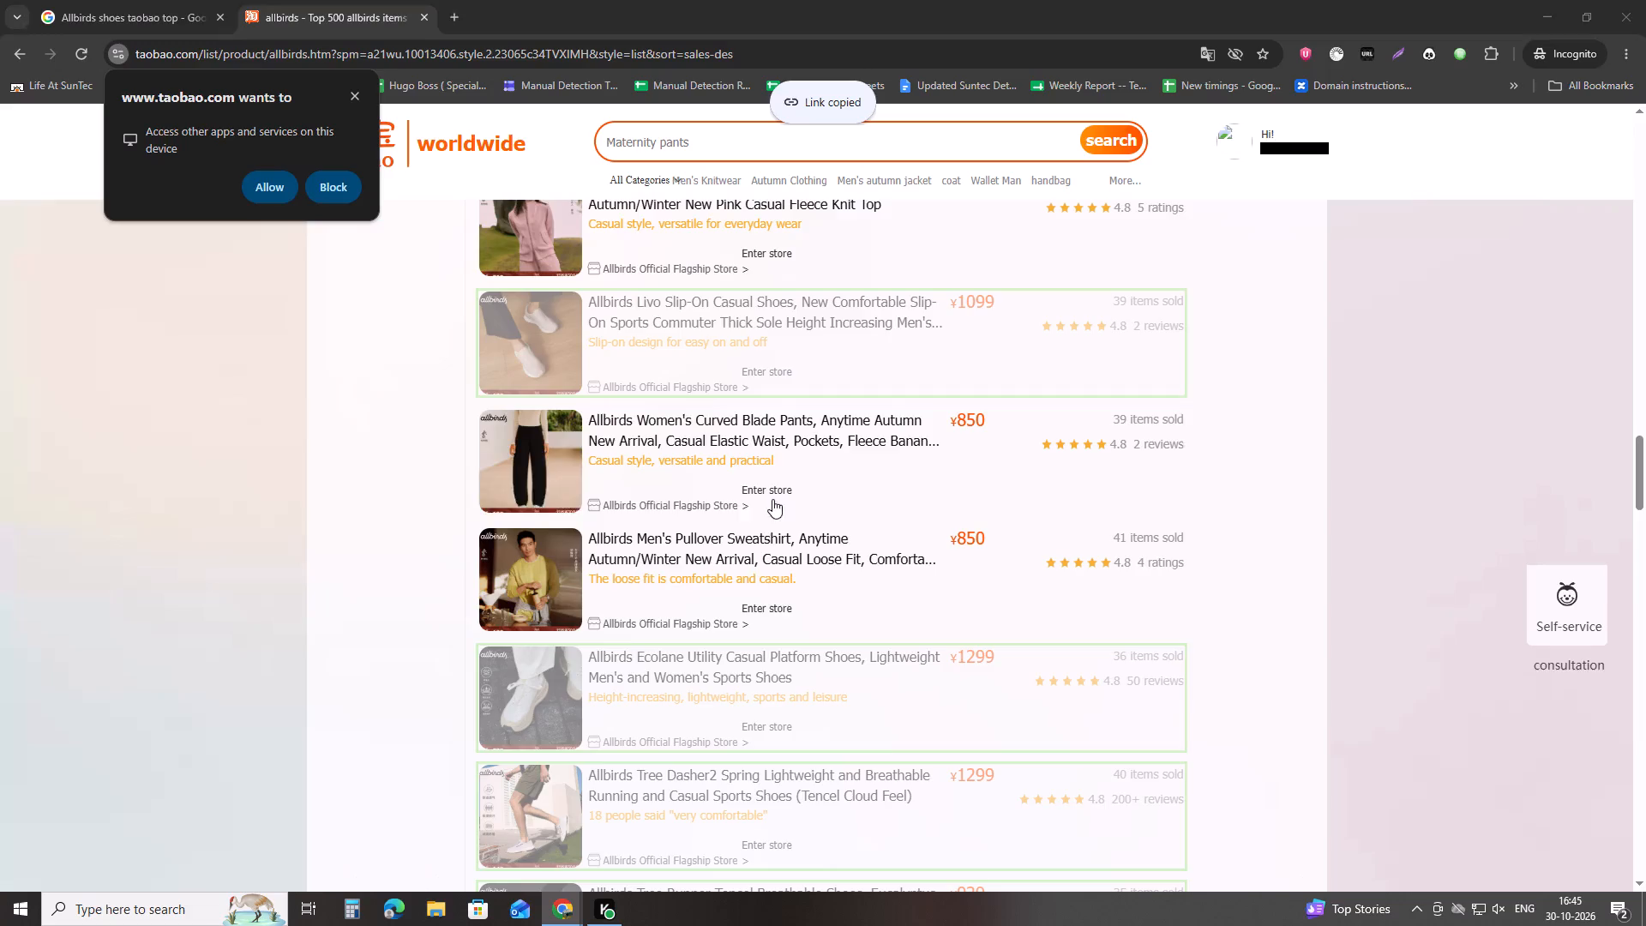
{"action": "right_click", "coordinate": [736, 448]}
{"action": "left_click", "coordinate": [814, 599]}
{"action": "key", "text": "alt+Tab"}
{"action": "key", "text": "ctrl+v"}
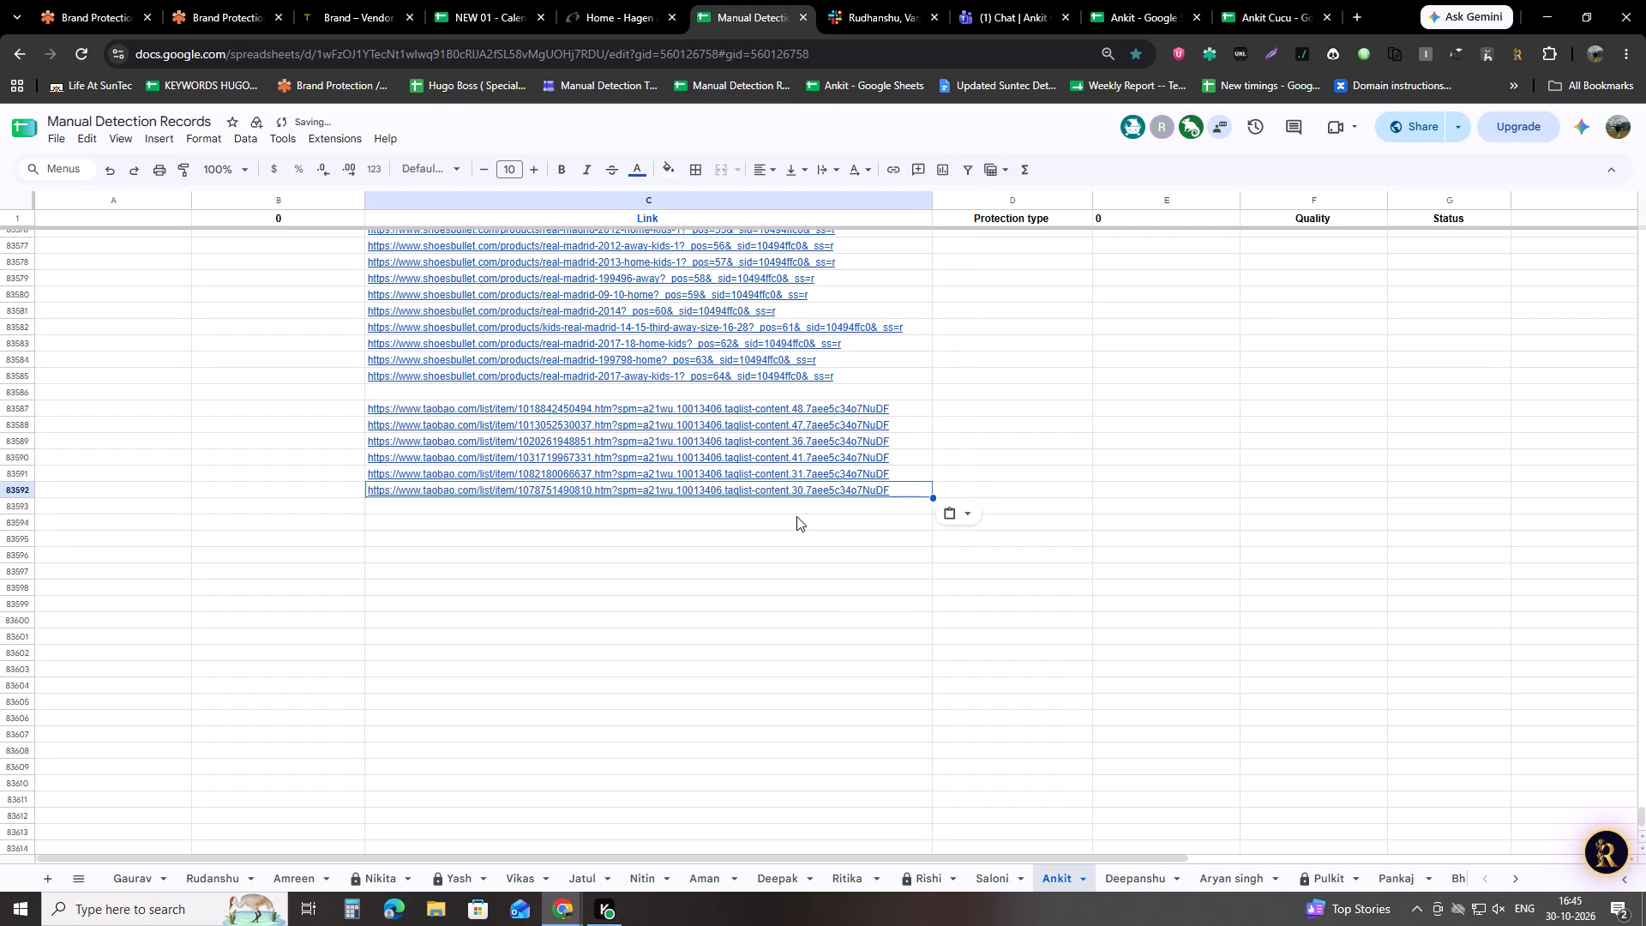
Copy the link of the Allbirds long-sleeve Sports T-Shirt listing (¥449) into Link cell C83594.
{"action": "left_click", "coordinate": [796, 516]}
{"action": "key", "text": "alt+Tab"}
{"action": "scroll", "coordinate": [663, 569], "scroll_direction": "up", "scroll_amount": 6}
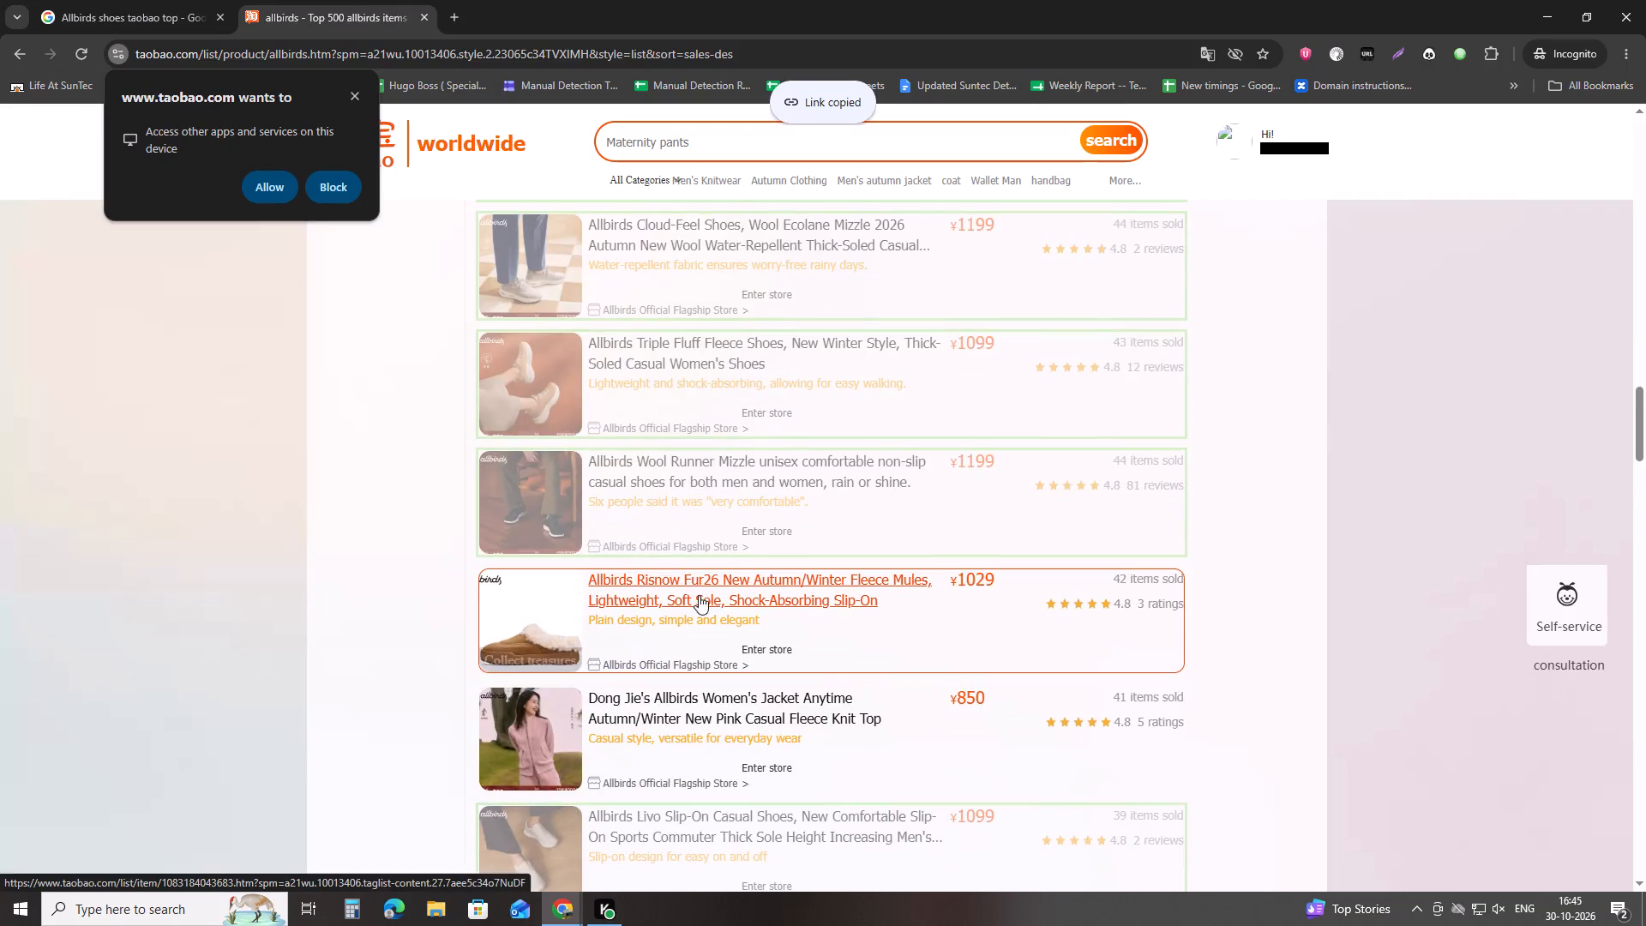
{"action": "scroll", "coordinate": [696, 589], "scroll_direction": "down", "scroll_amount": 20}
{"action": "scroll", "coordinate": [696, 589], "scroll_direction": "down", "scroll_amount": 12}
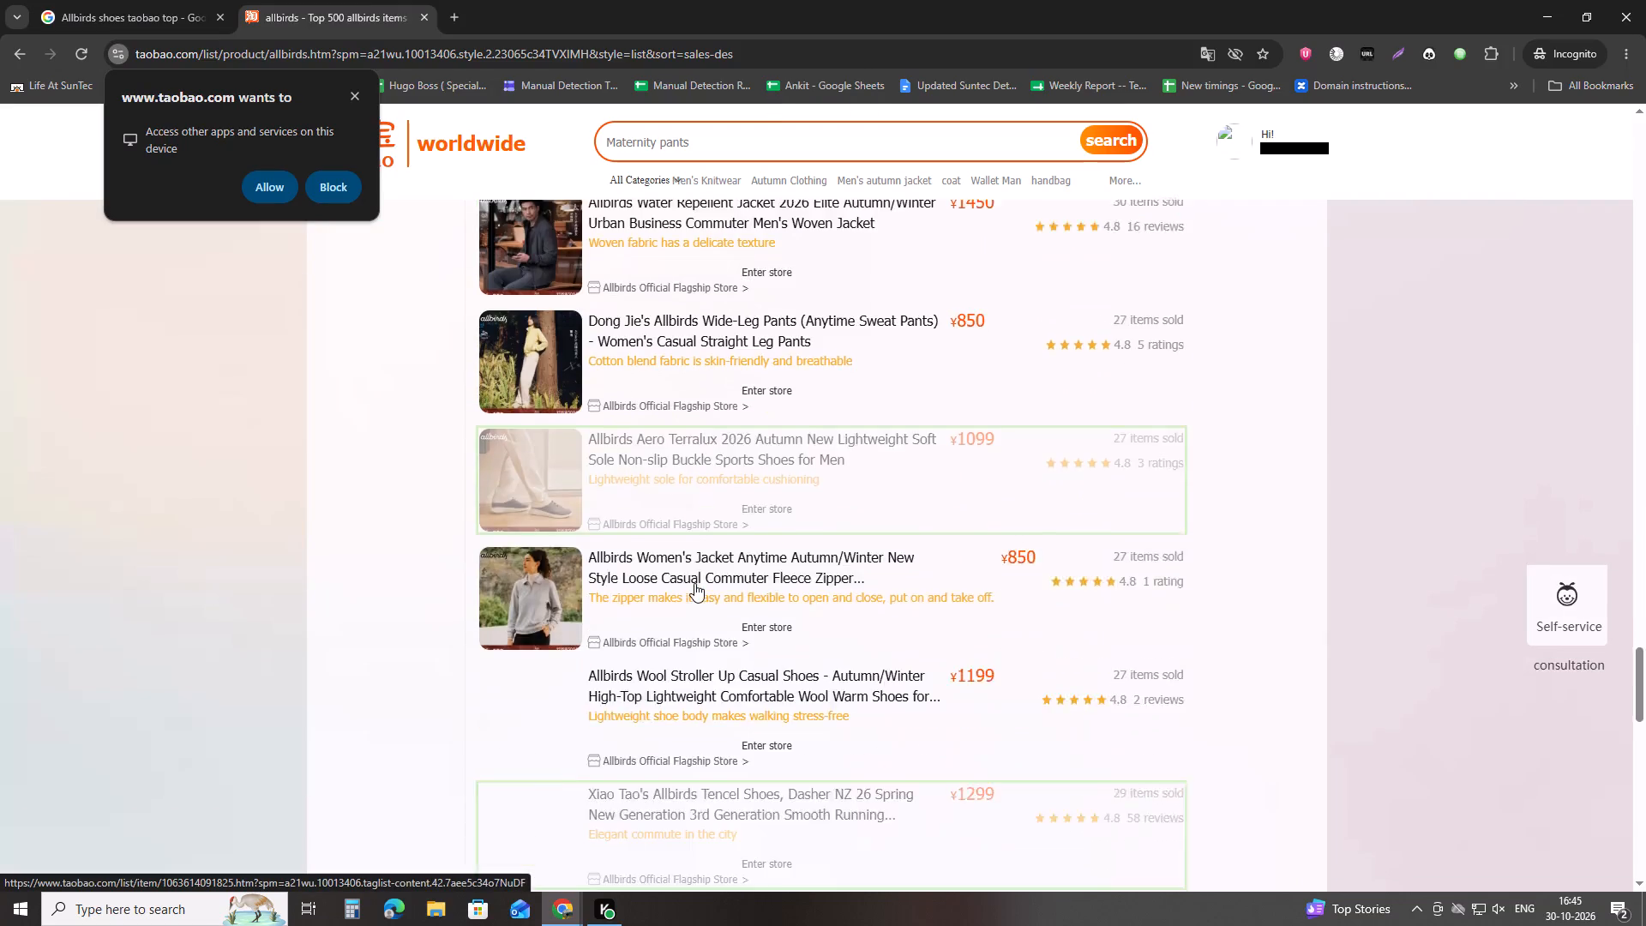
{"action": "scroll", "coordinate": [694, 583], "scroll_direction": "down", "scroll_amount": 2}
{"action": "scroll", "coordinate": [333, 538], "scroll_direction": "down", "scroll_amount": 4}
{"action": "right_click", "coordinate": [728, 521]}
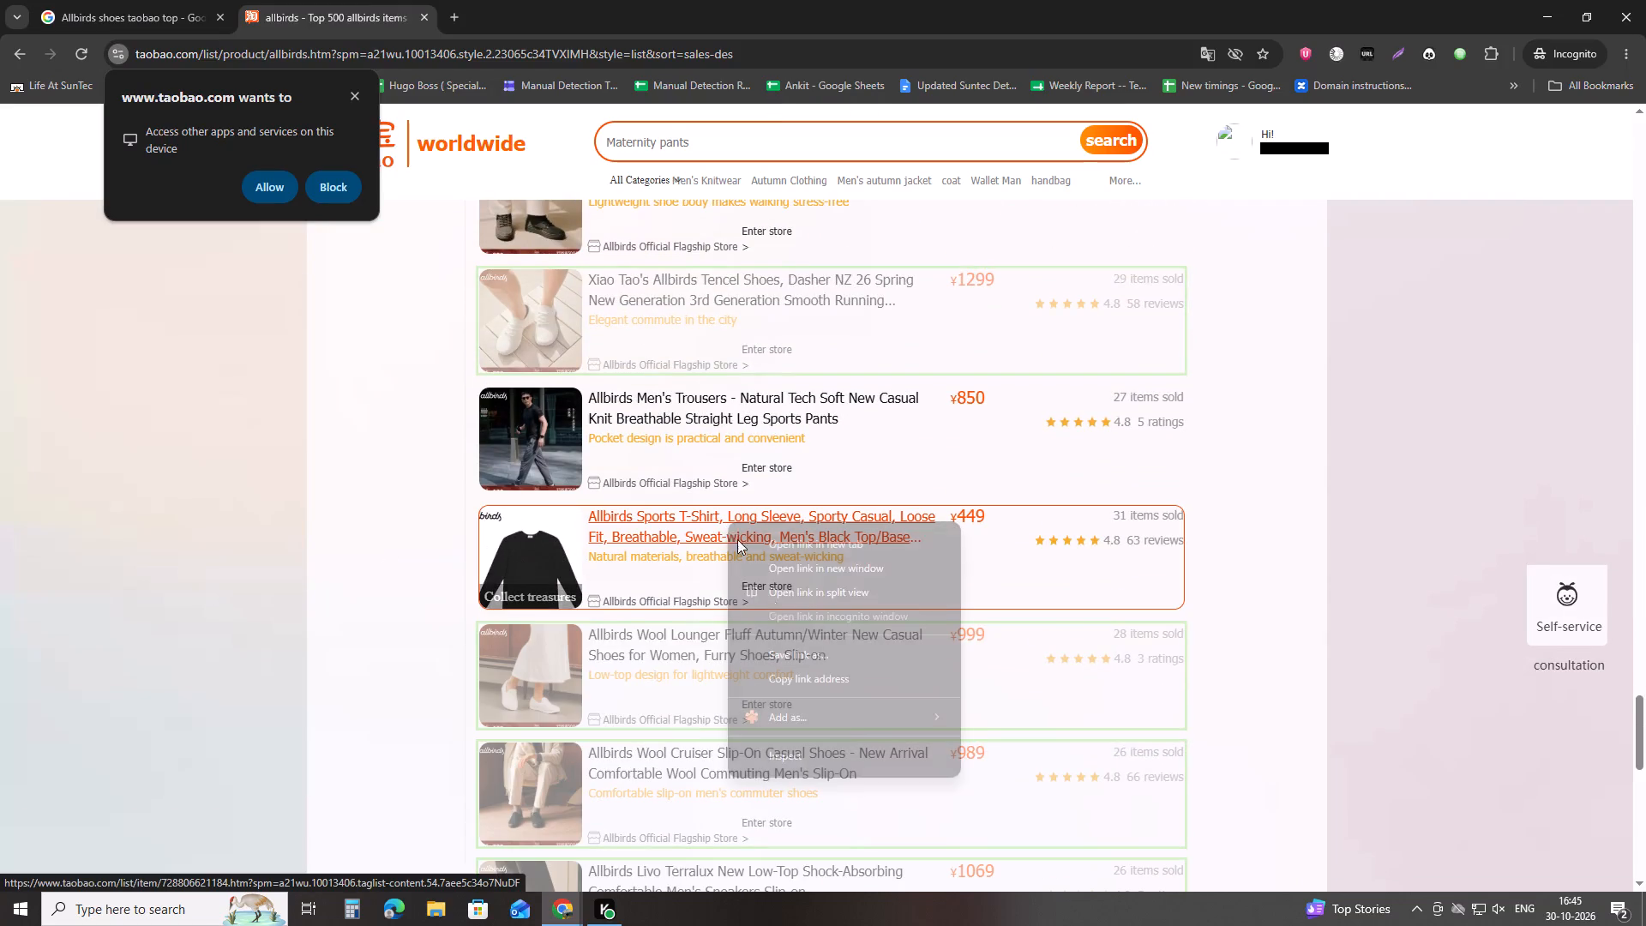
{"action": "left_click", "coordinate": [795, 678]}
{"action": "key", "text": "alt+Tab"}
{"action": "key", "text": "ctrl+v"}
Copy the link of the Allbirds Men's Trousers Natural Tech Soft listing into the skipped Link cell C83593.
{"action": "left_click", "coordinate": [798, 502]}
{"action": "key", "text": "alt+Tab"}
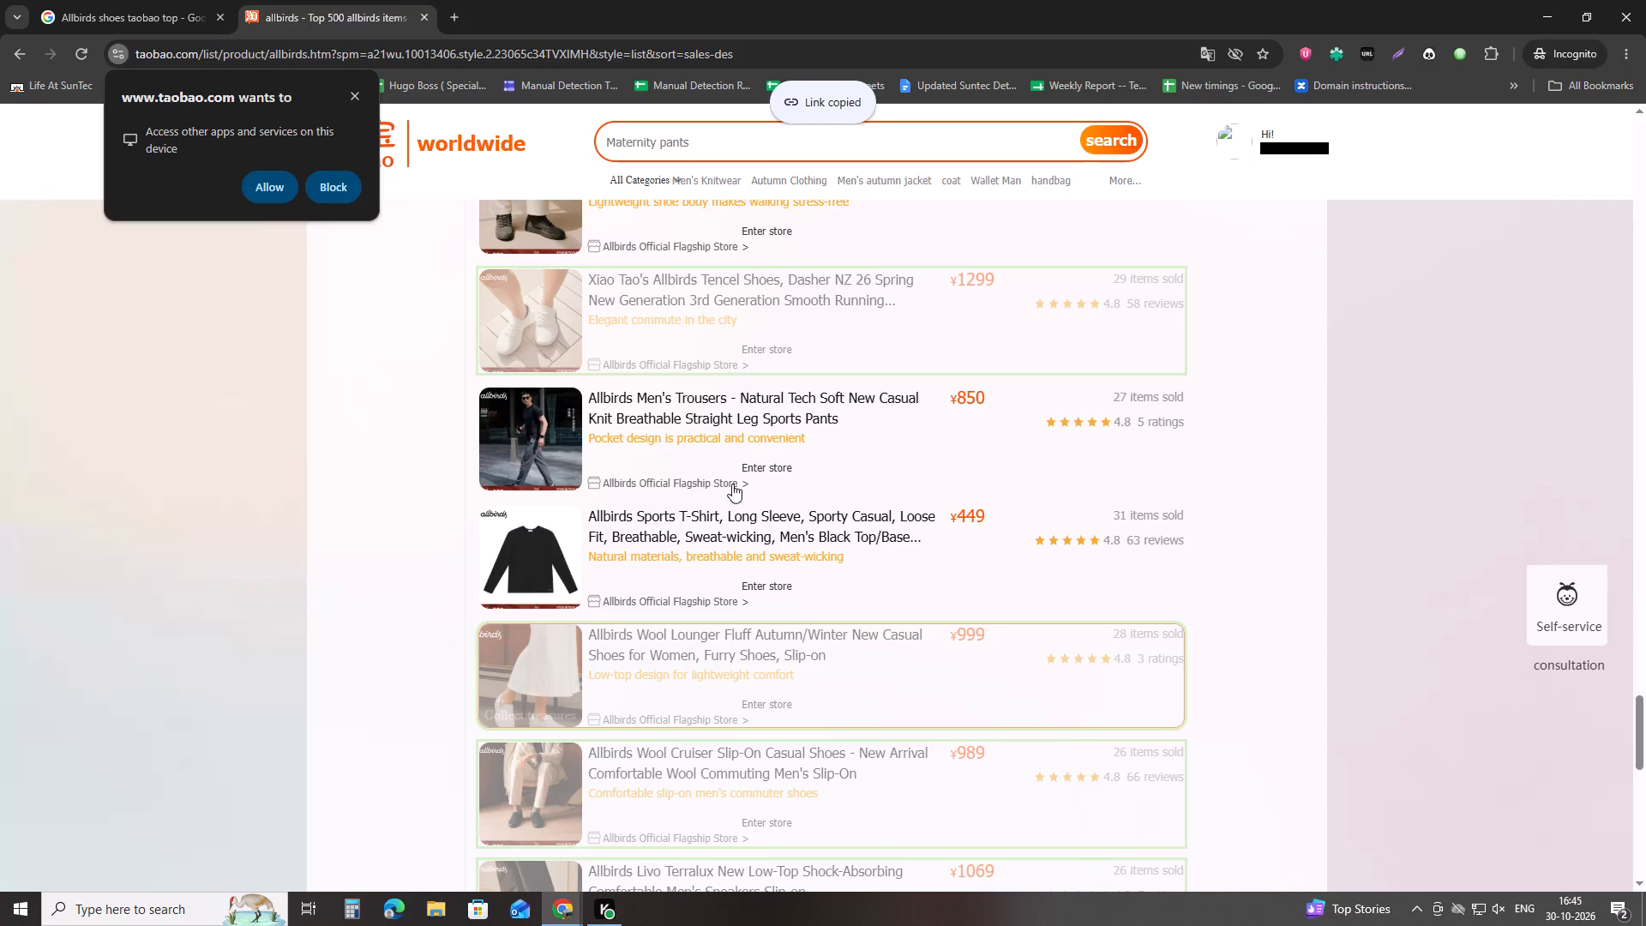
{"action": "right_click", "coordinate": [702, 408]}
{"action": "left_click", "coordinate": [788, 573]}
{"action": "key", "text": "alt+Tab"}
{"action": "key", "text": "ctrl+v"}
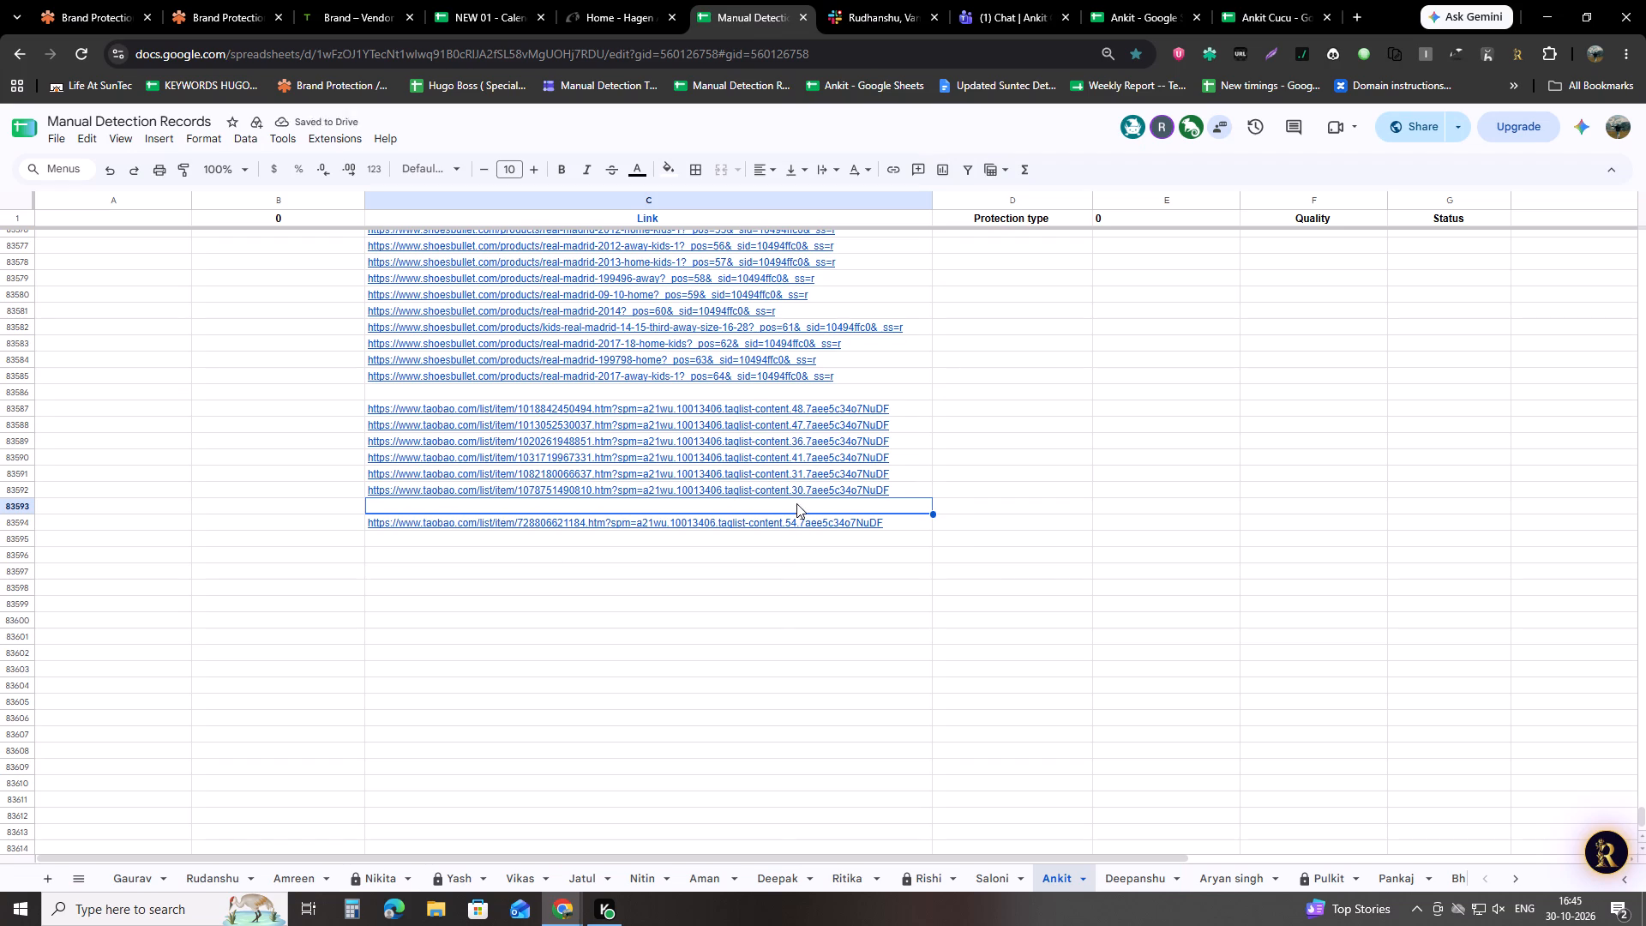
Copy the link of the Allbirds Men's Sweatshirt Natural Tech Soft listing (¥650) into Link cell C83595.
{"action": "left_click", "coordinate": [796, 537]}
{"action": "key", "text": "alt+Tab"}
{"action": "scroll", "coordinate": [572, 590], "scroll_direction": "down", "scroll_amount": 8}
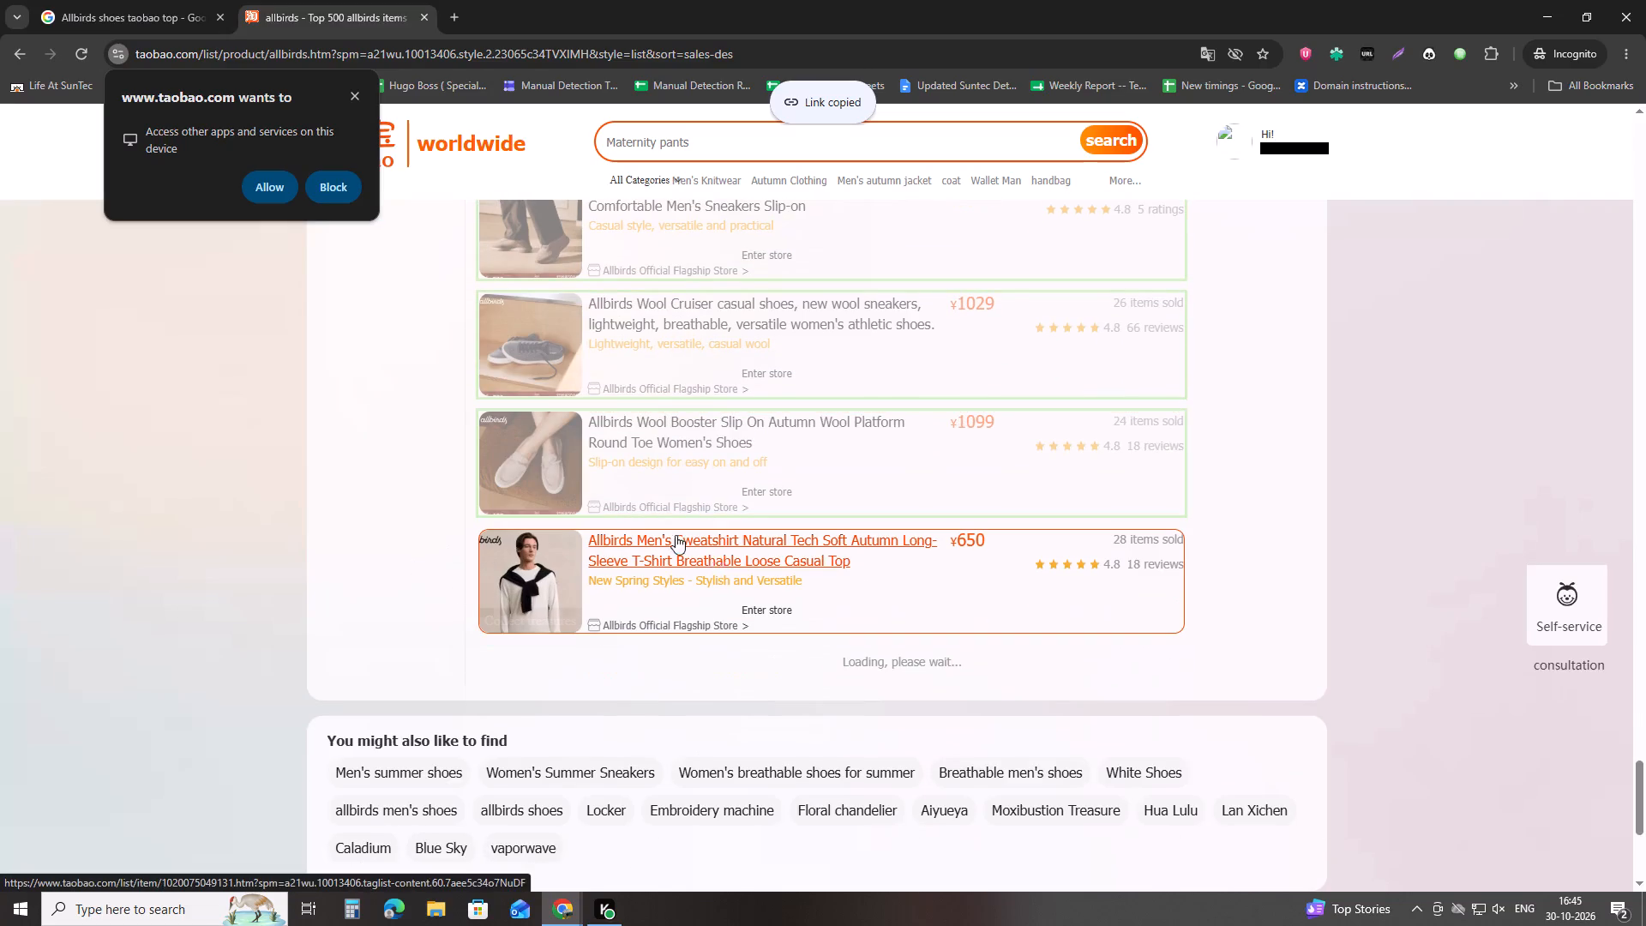
{"action": "right_click", "coordinate": [716, 552]}
{"action": "left_click", "coordinate": [812, 704]}
{"action": "key", "text": "alt+Tab"}
{"action": "key", "text": "ctrl+v"}
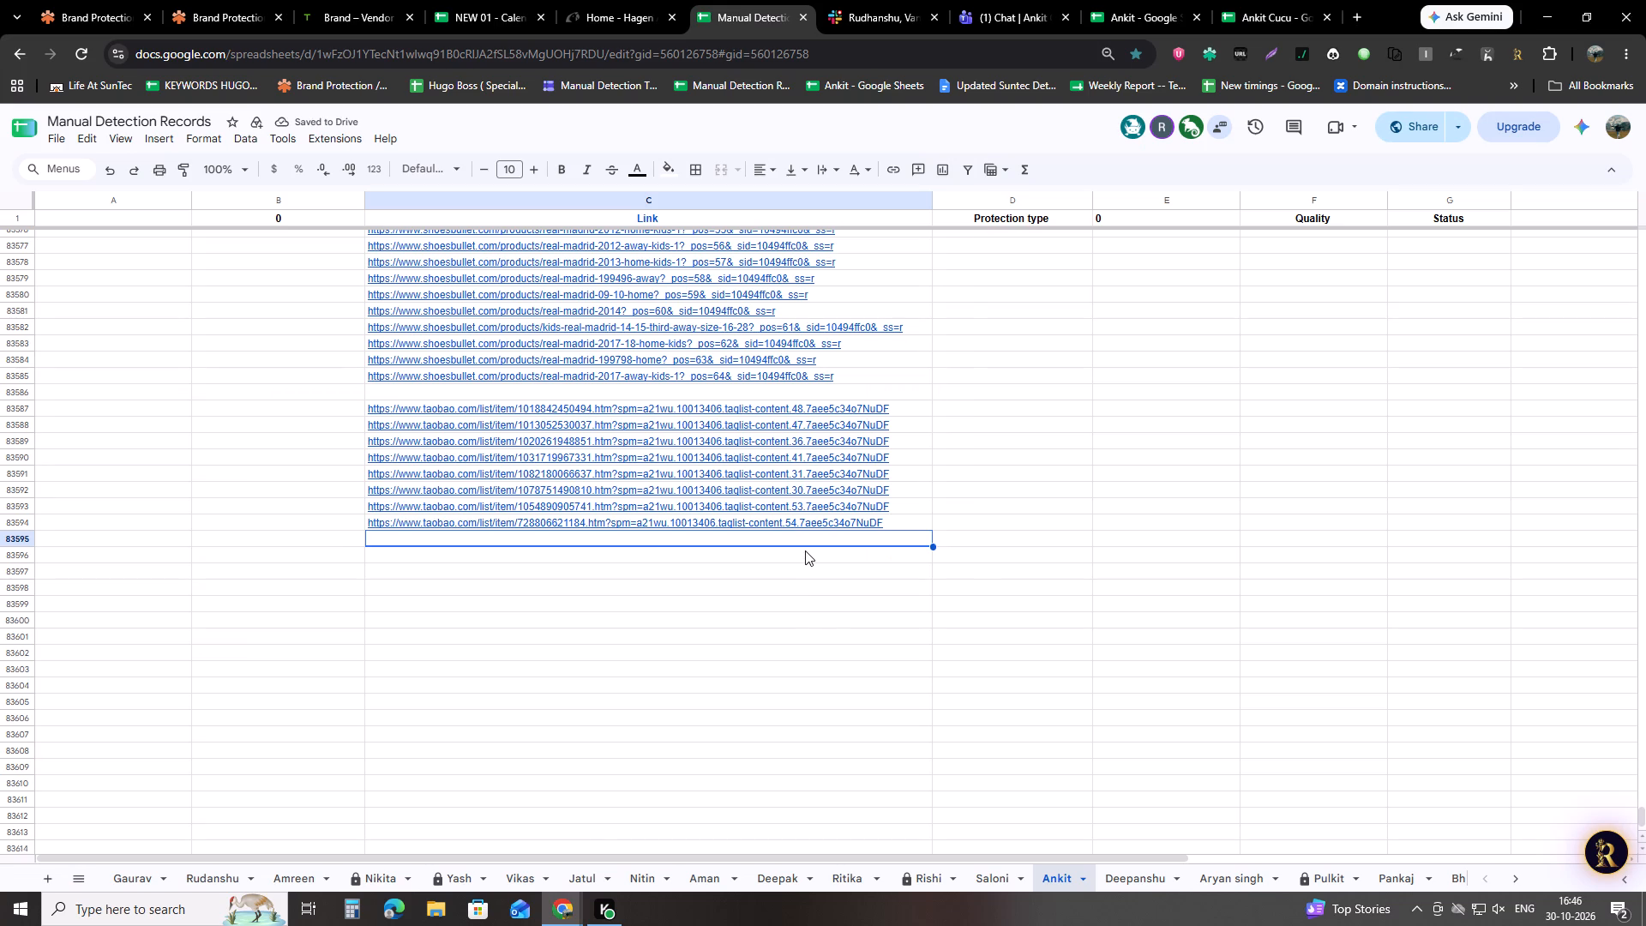
Copy the link of the Allbirds 2026 men's half-zip pullover sweatshirt without hood into Link cell C83596.
{"action": "left_click", "coordinate": [806, 555]}
{"action": "key", "text": "alt+Tab"}
{"action": "scroll", "coordinate": [566, 610], "scroll_direction": "down", "scroll_amount": 7}
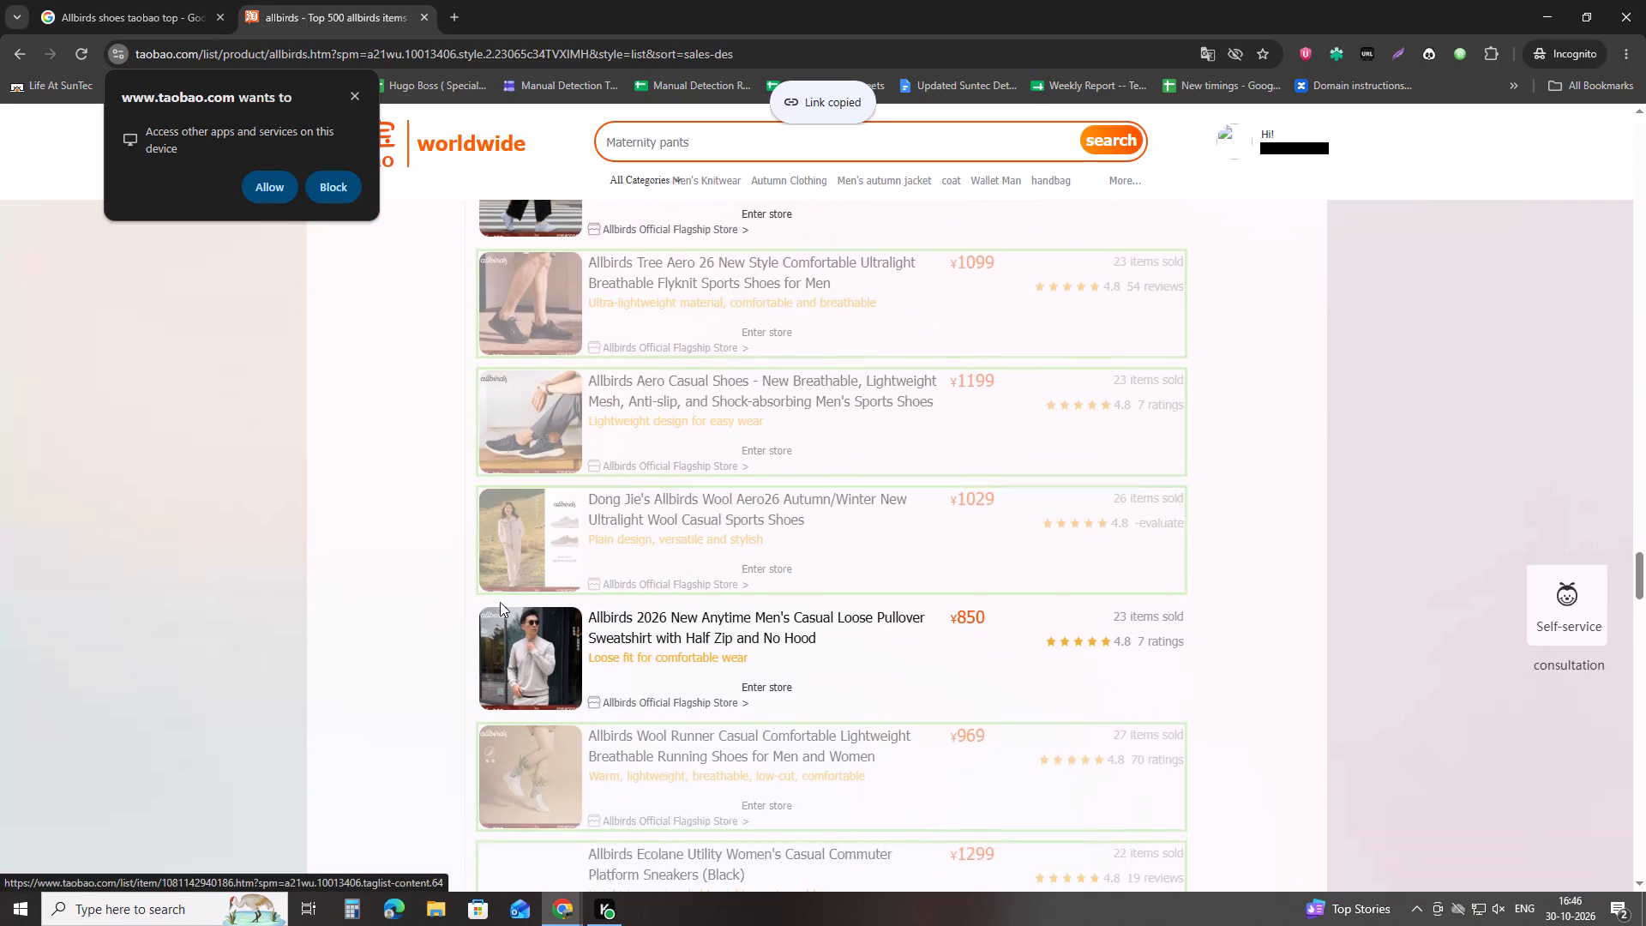
{"action": "scroll", "coordinate": [500, 602], "scroll_direction": "down", "scroll_amount": 1}
{"action": "right_click", "coordinate": [765, 468]}
{"action": "left_click", "coordinate": [847, 620]}
{"action": "key", "text": "alt+Tab"}
{"action": "key", "text": "ctrl+v"}
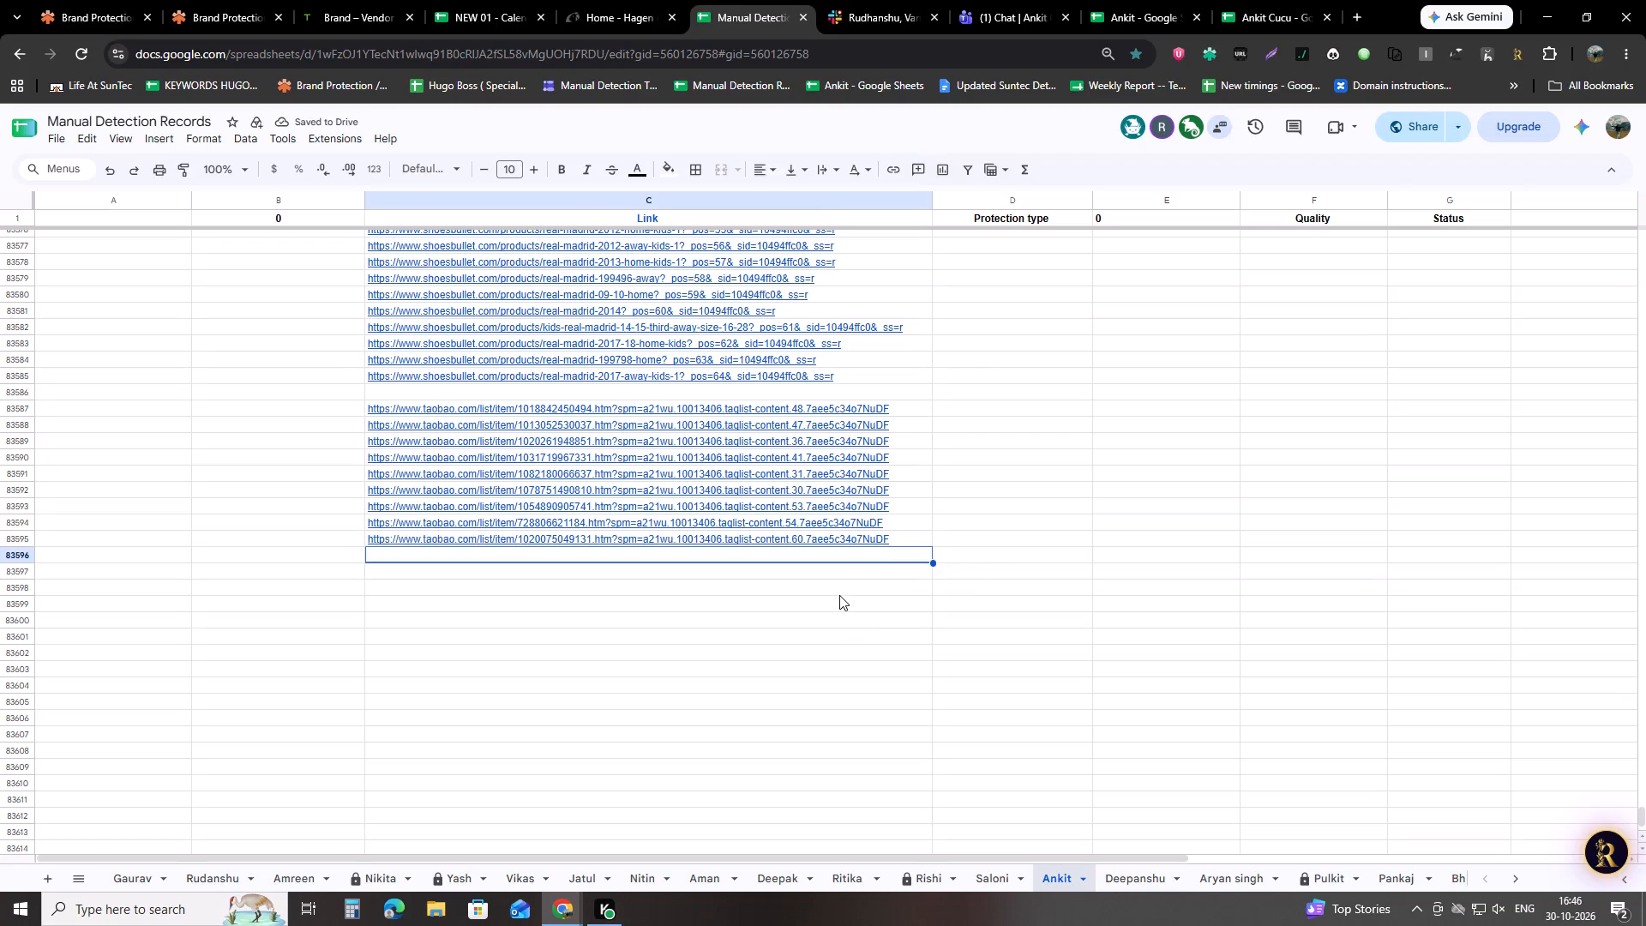
{"action": "left_click", "coordinate": [836, 566]}
{"action": "key", "text": "alt+Tab"}
{"action": "scroll", "coordinate": [758, 622], "scroll_direction": "down", "scroll_amount": 5}
{"action": "scroll", "coordinate": [558, 602], "scroll_direction": "down", "scroll_amount": 4}
{"action": "scroll", "coordinate": [404, 568], "scroll_direction": "down", "scroll_amount": 4}
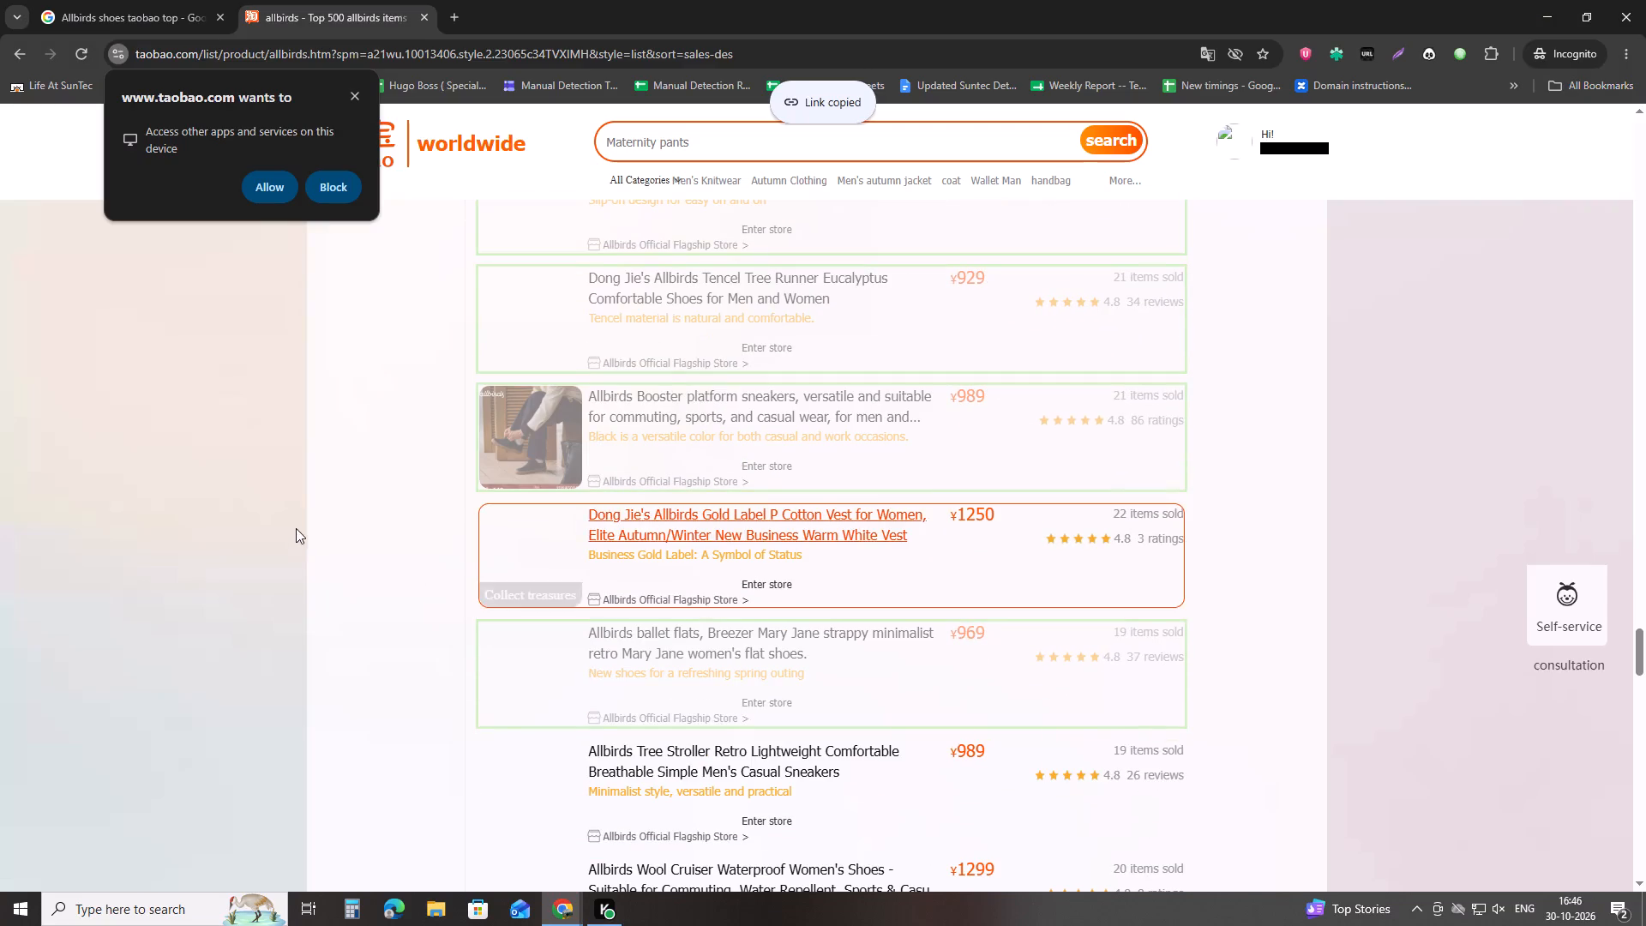
{"action": "right_click", "coordinate": [742, 535]}
{"action": "left_click", "coordinate": [858, 693]}
{"action": "key", "text": "alt+Tab"}
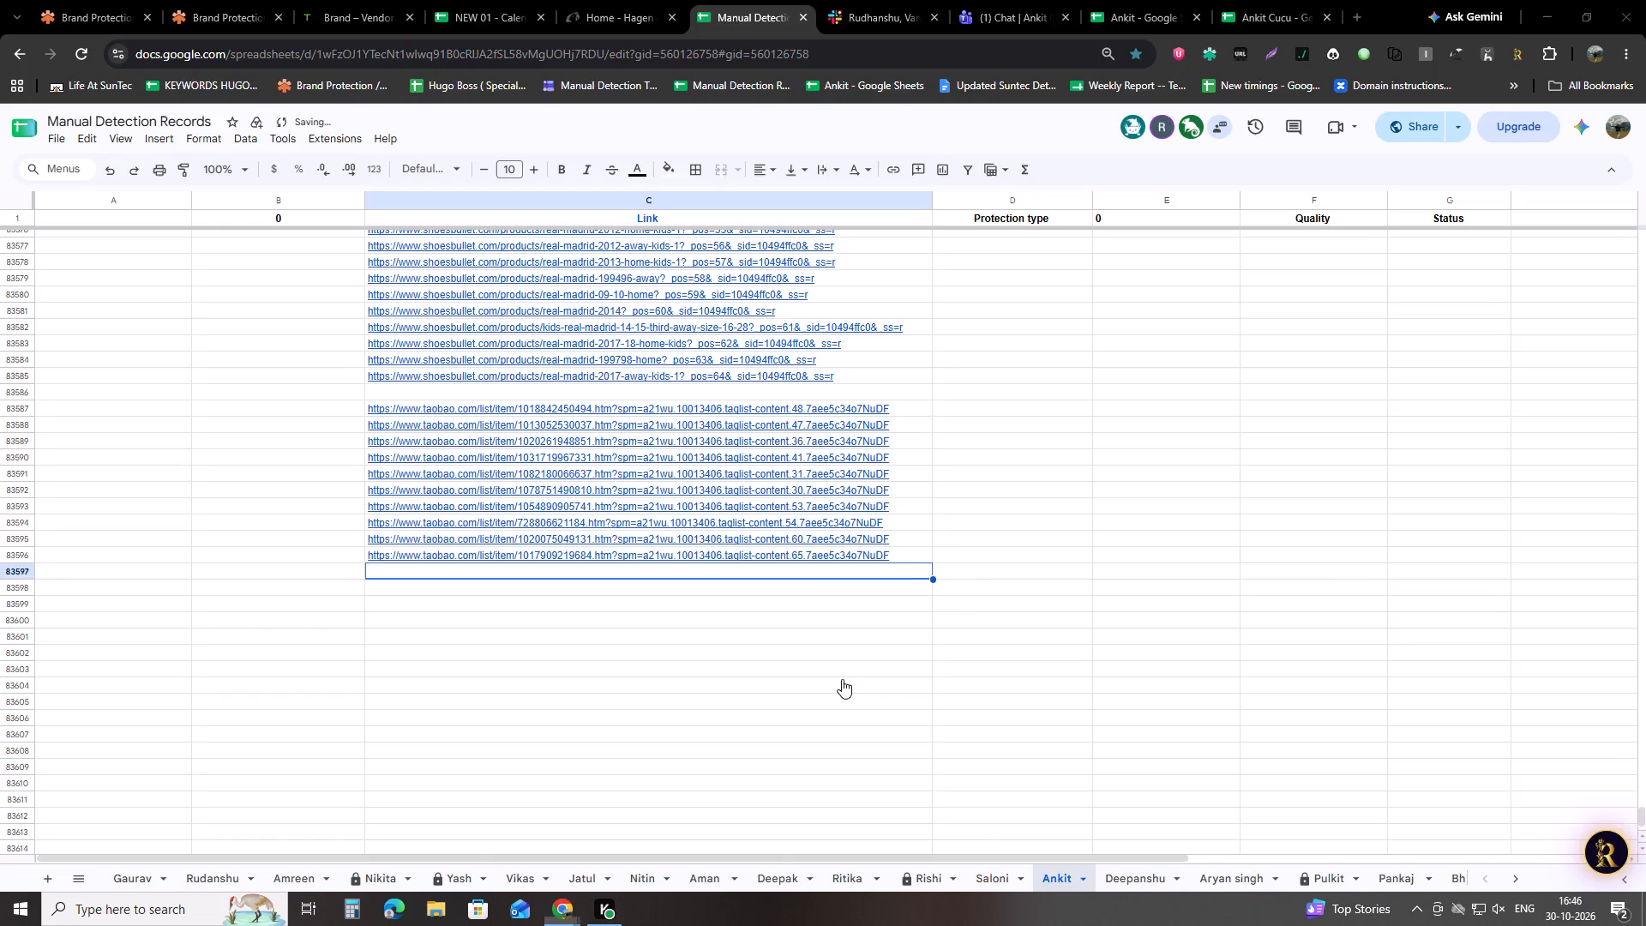
{"action": "key", "text": "ctrl+v"}
Copy the link of the Allbirds Men's Long-Sleeve Knit Half-Zip Jacket listing (¥750) into Link cell C83598.
{"action": "left_click", "coordinate": [817, 594]}
{"action": "key", "text": "alt+Tab"}
{"action": "scroll", "coordinate": [546, 612], "scroll_direction": "down", "scroll_amount": 5}
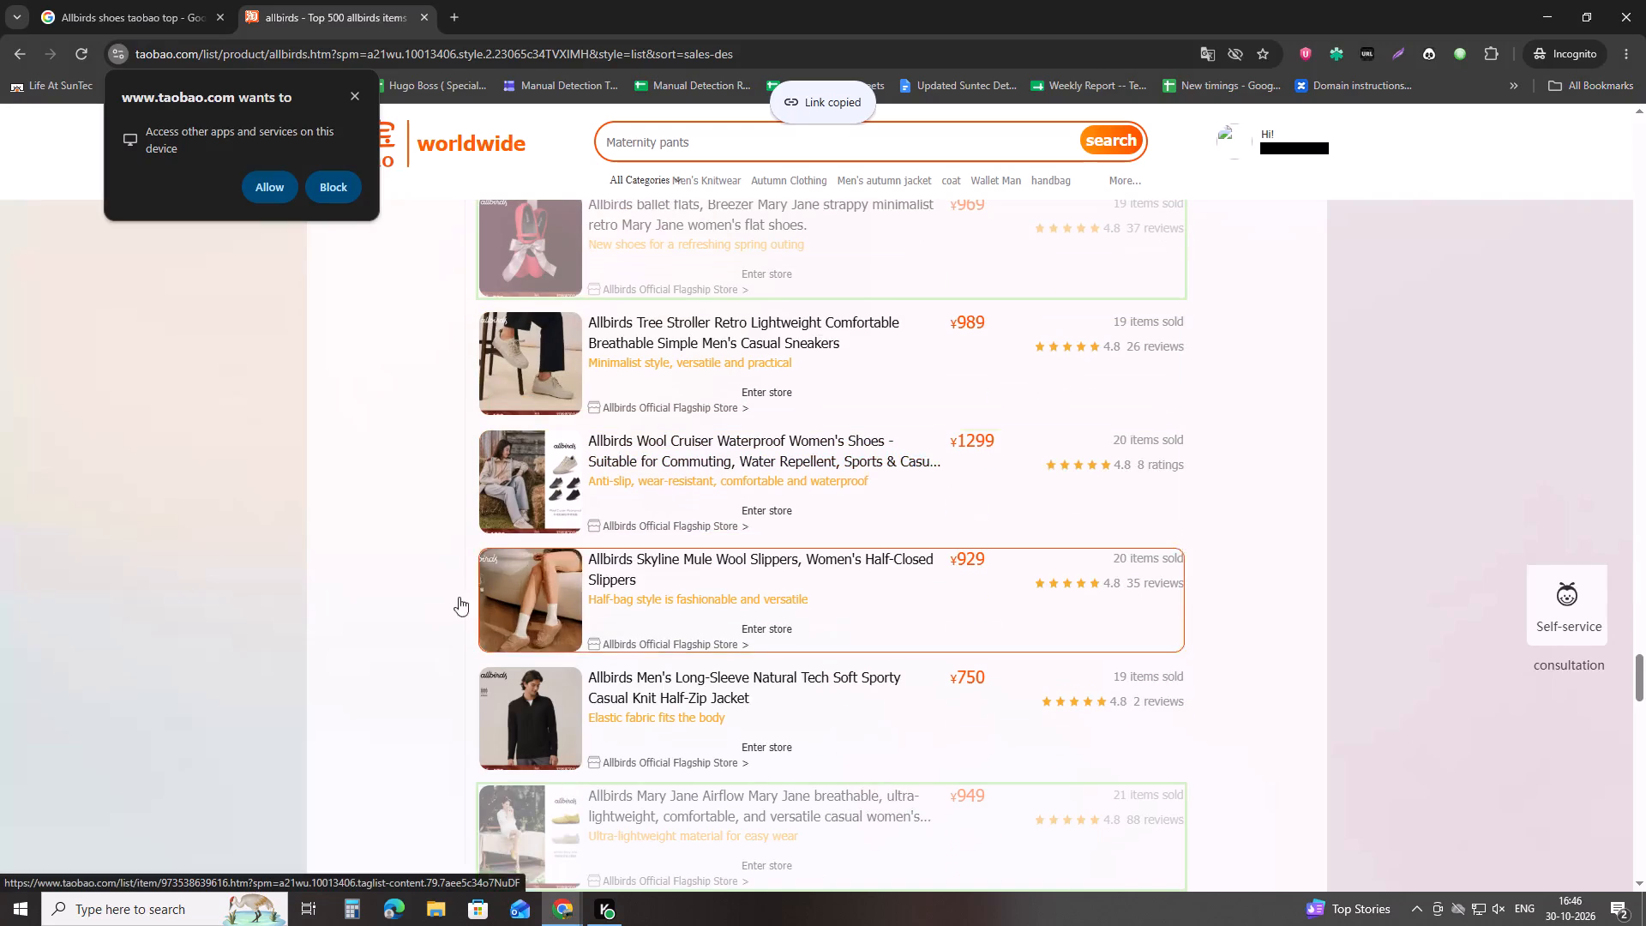
{"action": "scroll", "coordinate": [449, 595], "scroll_direction": "down", "scroll_amount": 1}
{"action": "scroll", "coordinate": [357, 595], "scroll_direction": "down", "scroll_amount": 1}
{"action": "right_click", "coordinate": [680, 501]}
{"action": "left_click", "coordinate": [766, 657]}
{"action": "key", "text": "alt+Tab"}
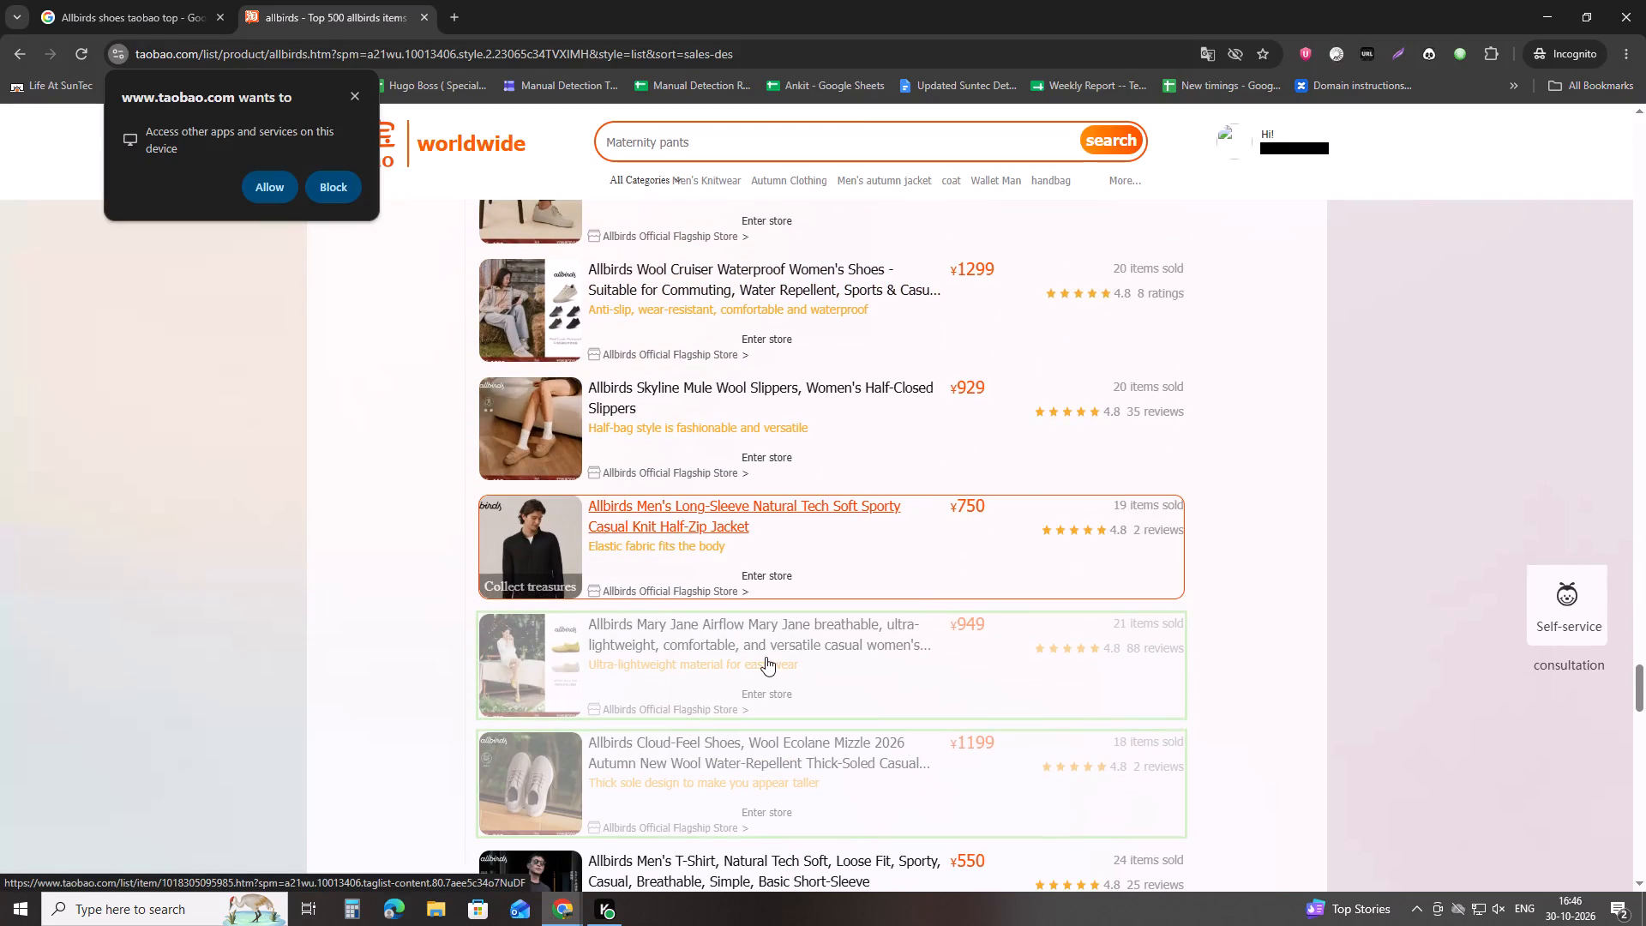
{"action": "key", "text": "ctrl+v"}
Copy the link of the Allbirds Men's T-Shirt Basic Short-Sleeve listing (¥550) into Link cell C83599.
{"action": "left_click", "coordinate": [790, 606]}
{"action": "key", "text": "alt+Tab"}
{"action": "scroll", "coordinate": [623, 622], "scroll_direction": "down", "scroll_amount": 5}
{"action": "right_click", "coordinate": [869, 436]}
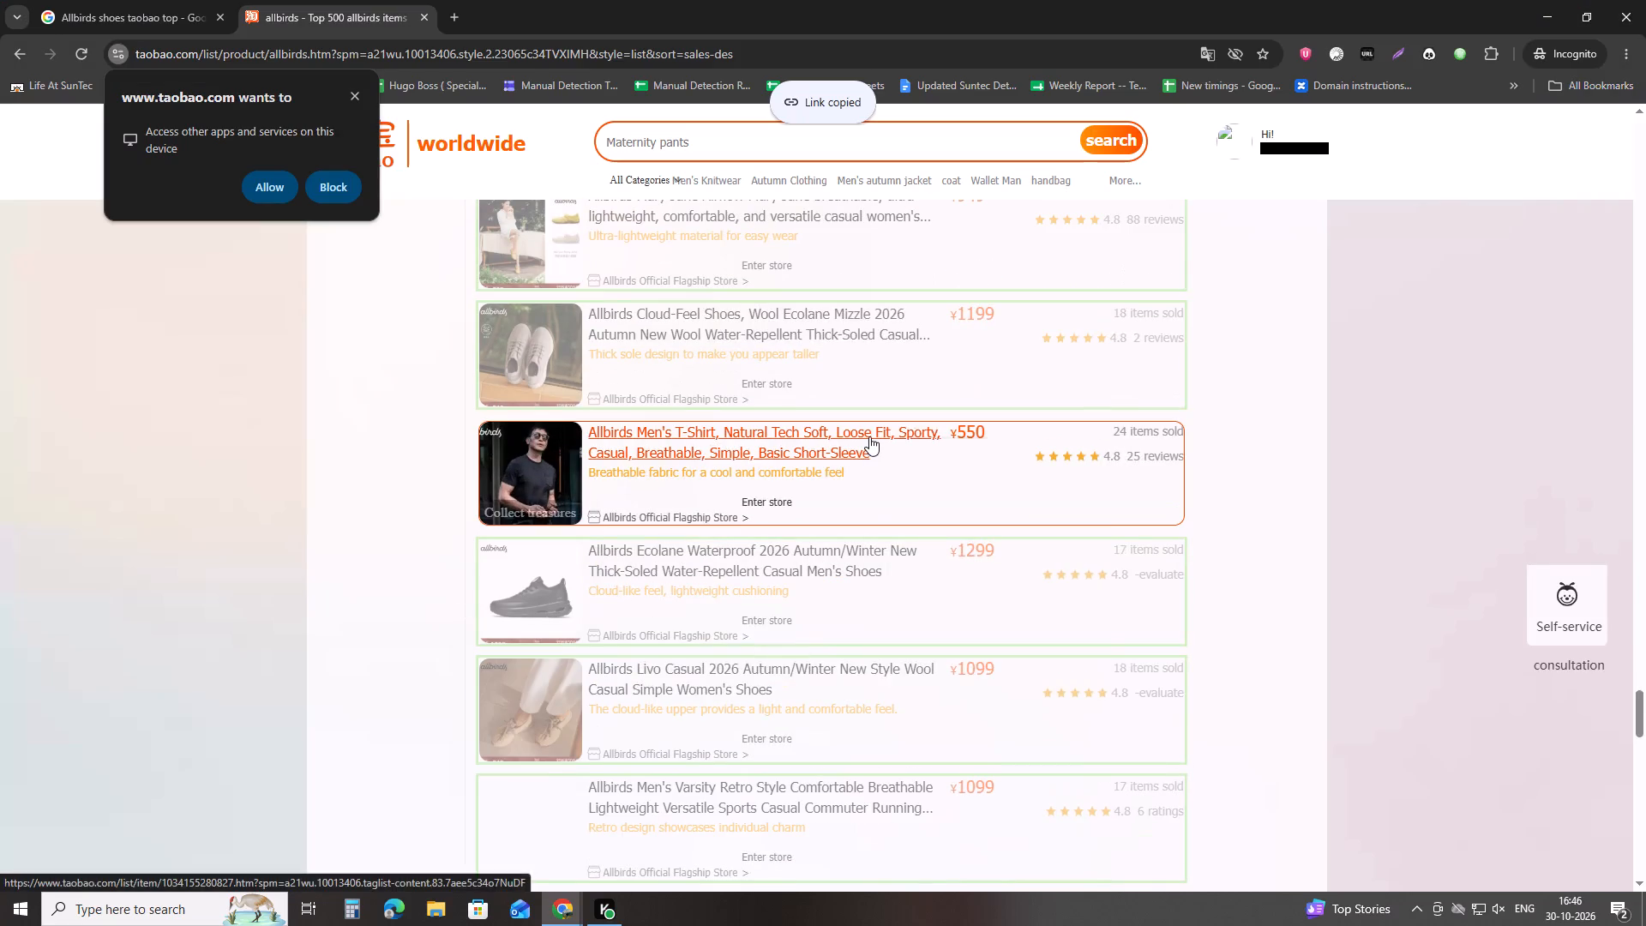
{"action": "left_click", "coordinate": [919, 587]}
{"action": "key", "text": "alt+Tab"}
{"action": "key", "text": "ctrl+v"}
Copy the link of the Allbirds Men's Water-Repellent long-sleeved shirt jacket (¥850) into Link cell C83601.
{"action": "left_click", "coordinate": [853, 642]}
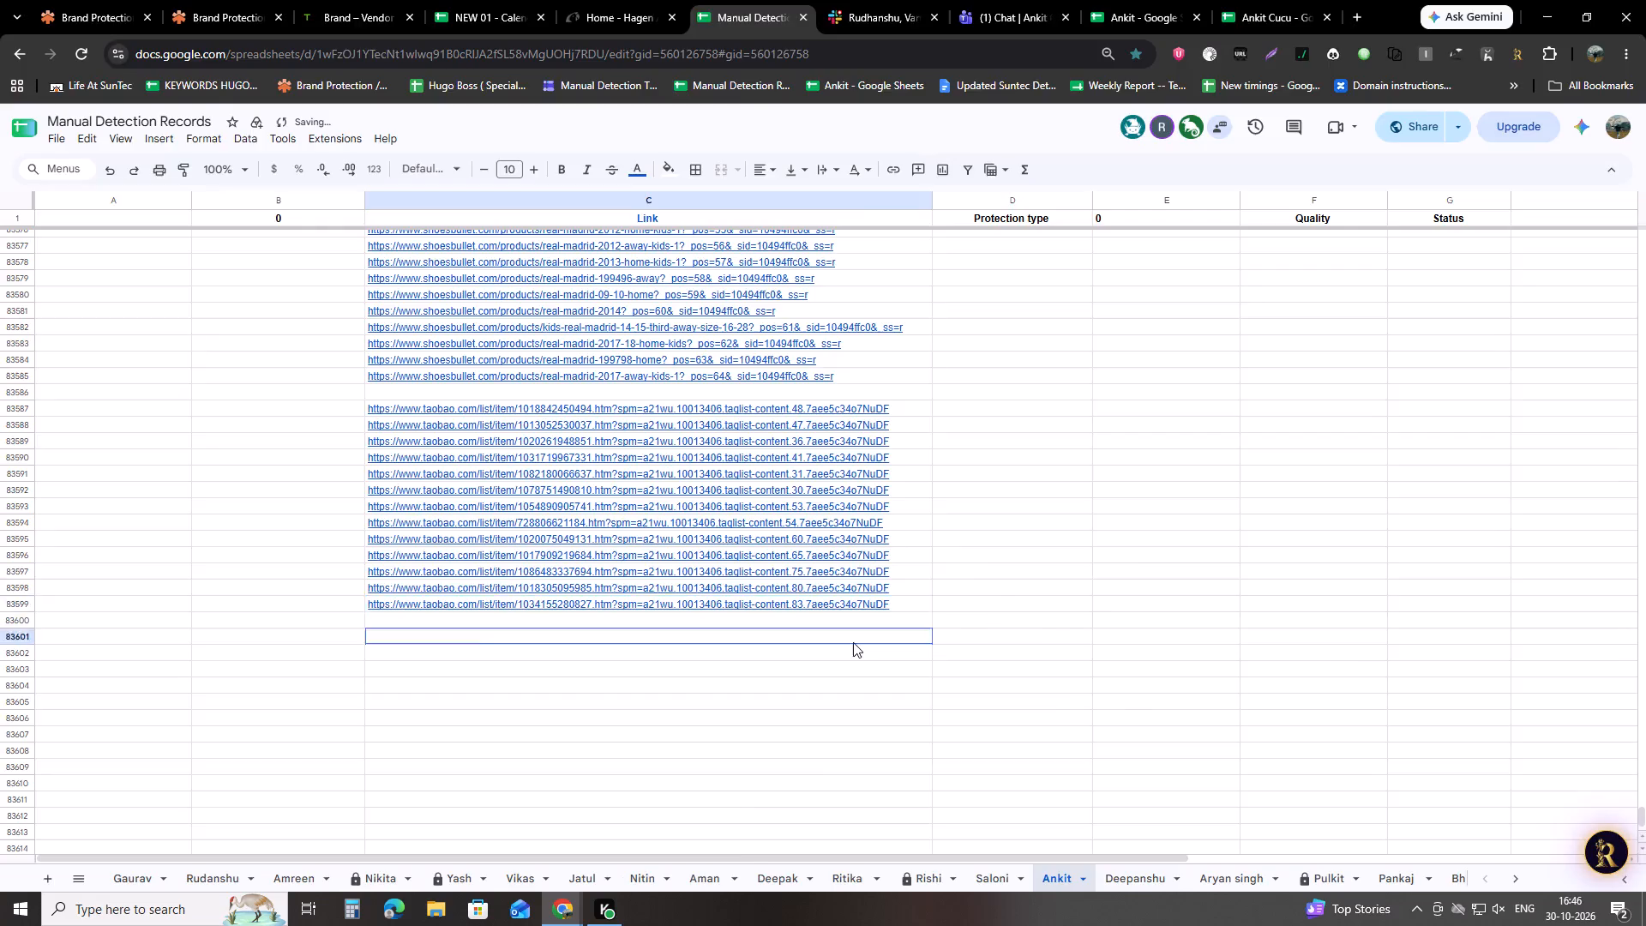
{"action": "key", "text": "alt+Tab"}
{"action": "scroll", "coordinate": [707, 586], "scroll_direction": "down", "scroll_amount": 10}
{"action": "scroll", "coordinate": [662, 546], "scroll_direction": "up", "scroll_amount": 3}
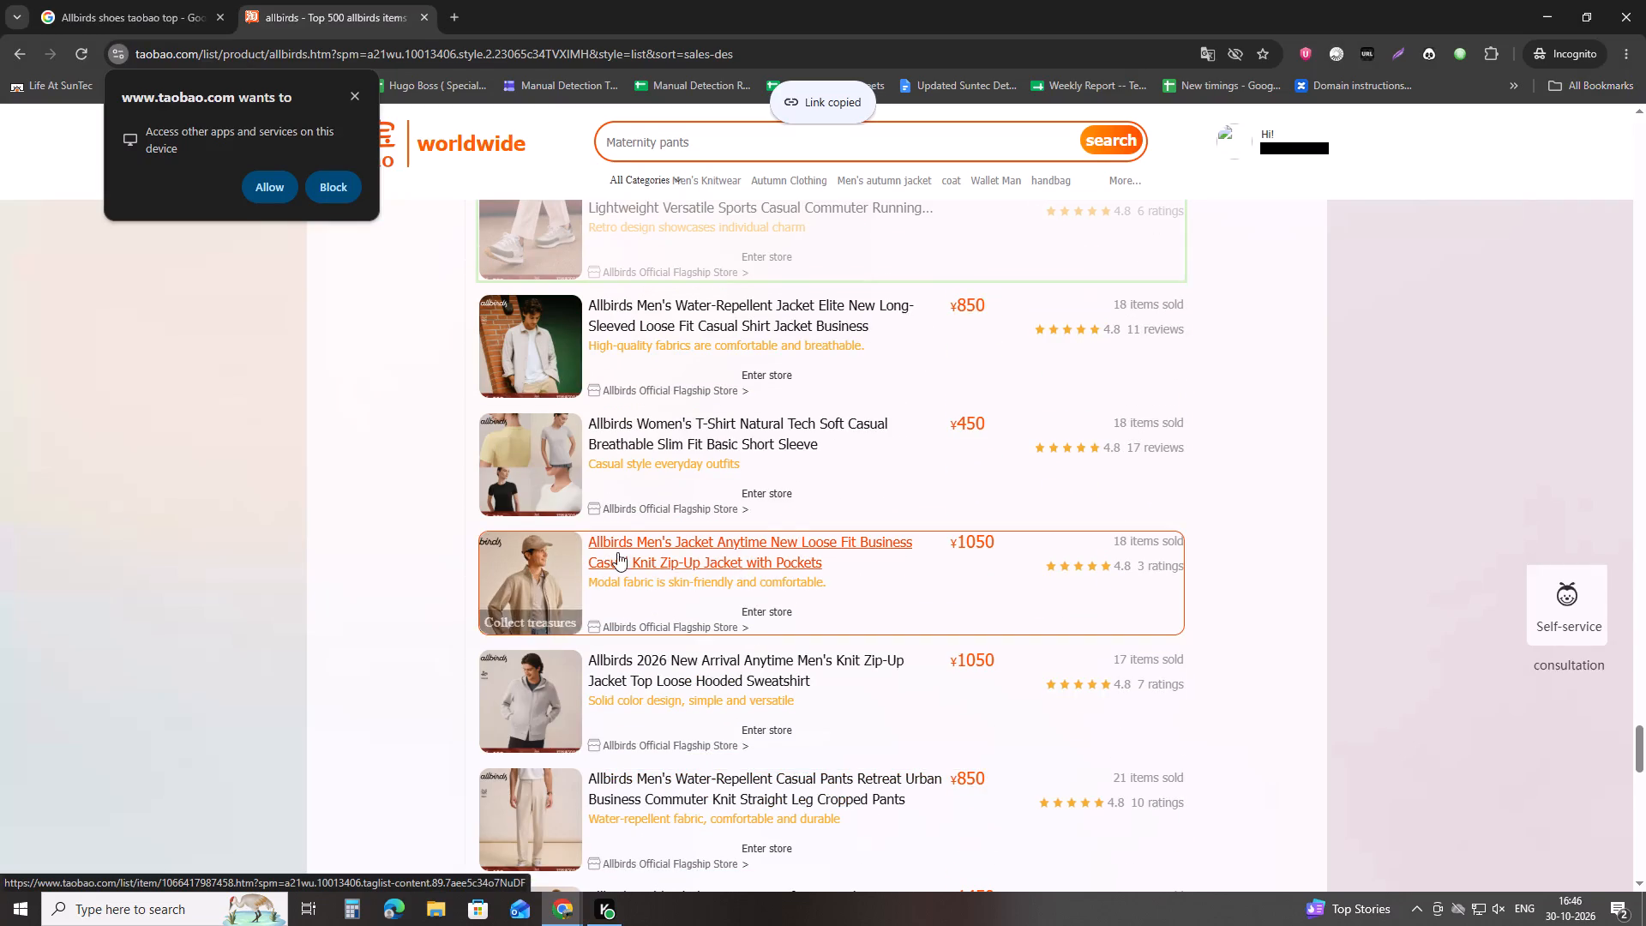
{"action": "right_click", "coordinate": [735, 331]}
{"action": "left_click", "coordinate": [827, 480]}
{"action": "key", "text": "alt+Tab"}
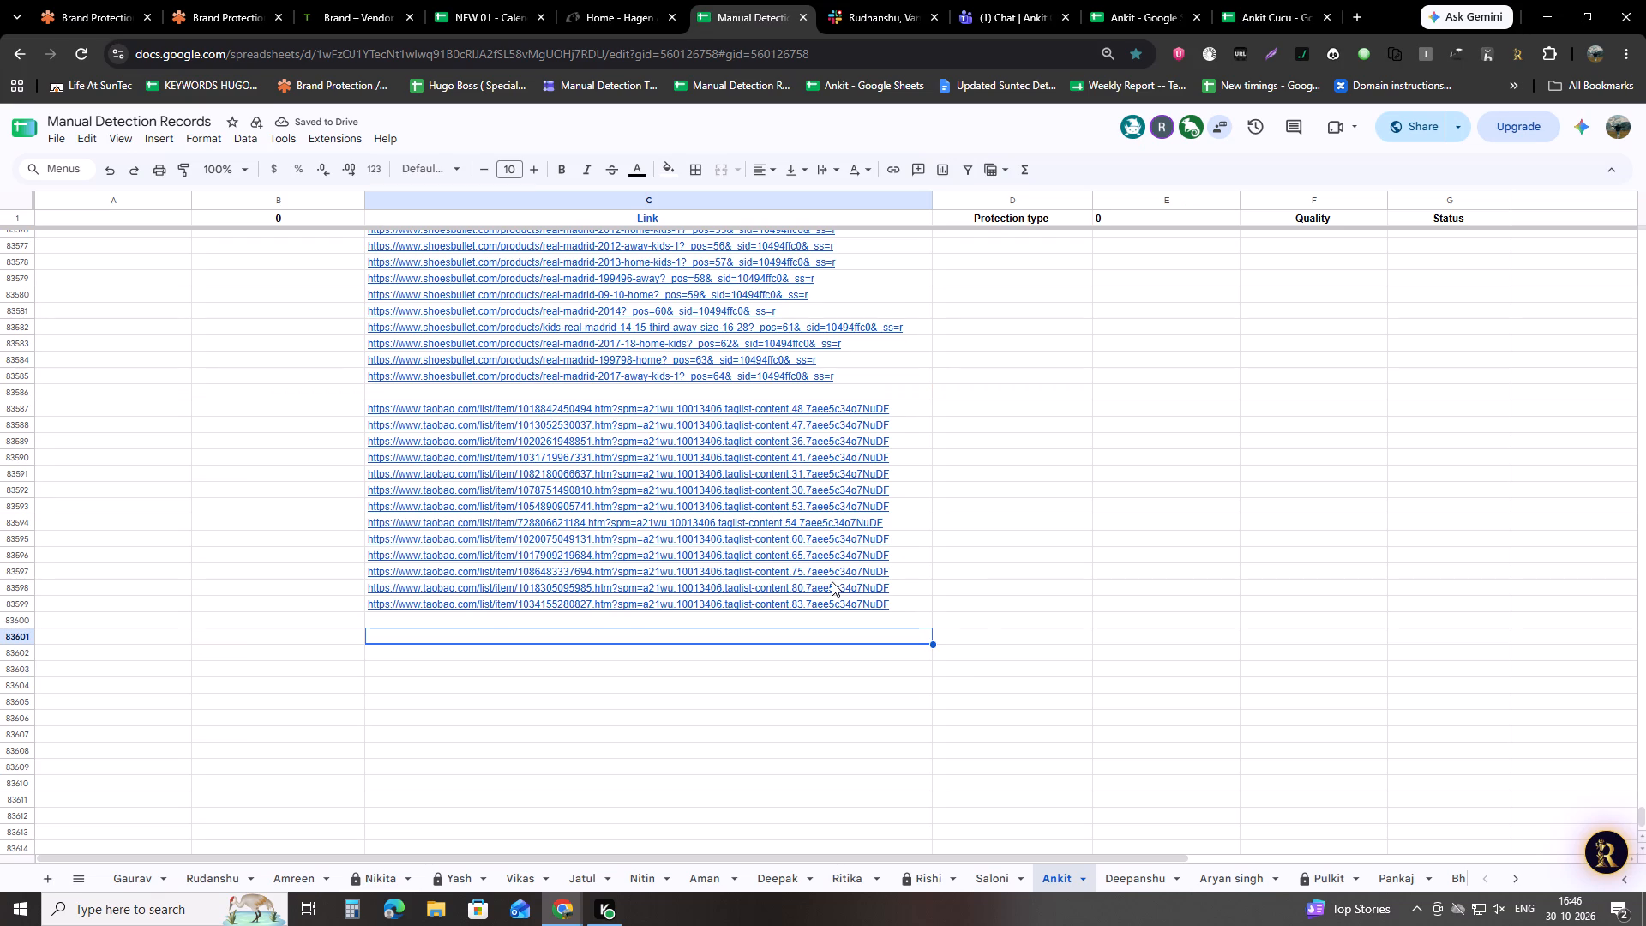
{"action": "key", "text": "ctrl+v"}
Copy the link of the Allbirds Women's T-Shirt Slim Fit Basic Short Sleeve listing into the skipped Link cell C83600.
{"action": "left_click", "coordinate": [838, 622]}
{"action": "key", "text": "alt+Tab"}
{"action": "right_click", "coordinate": [625, 449]}
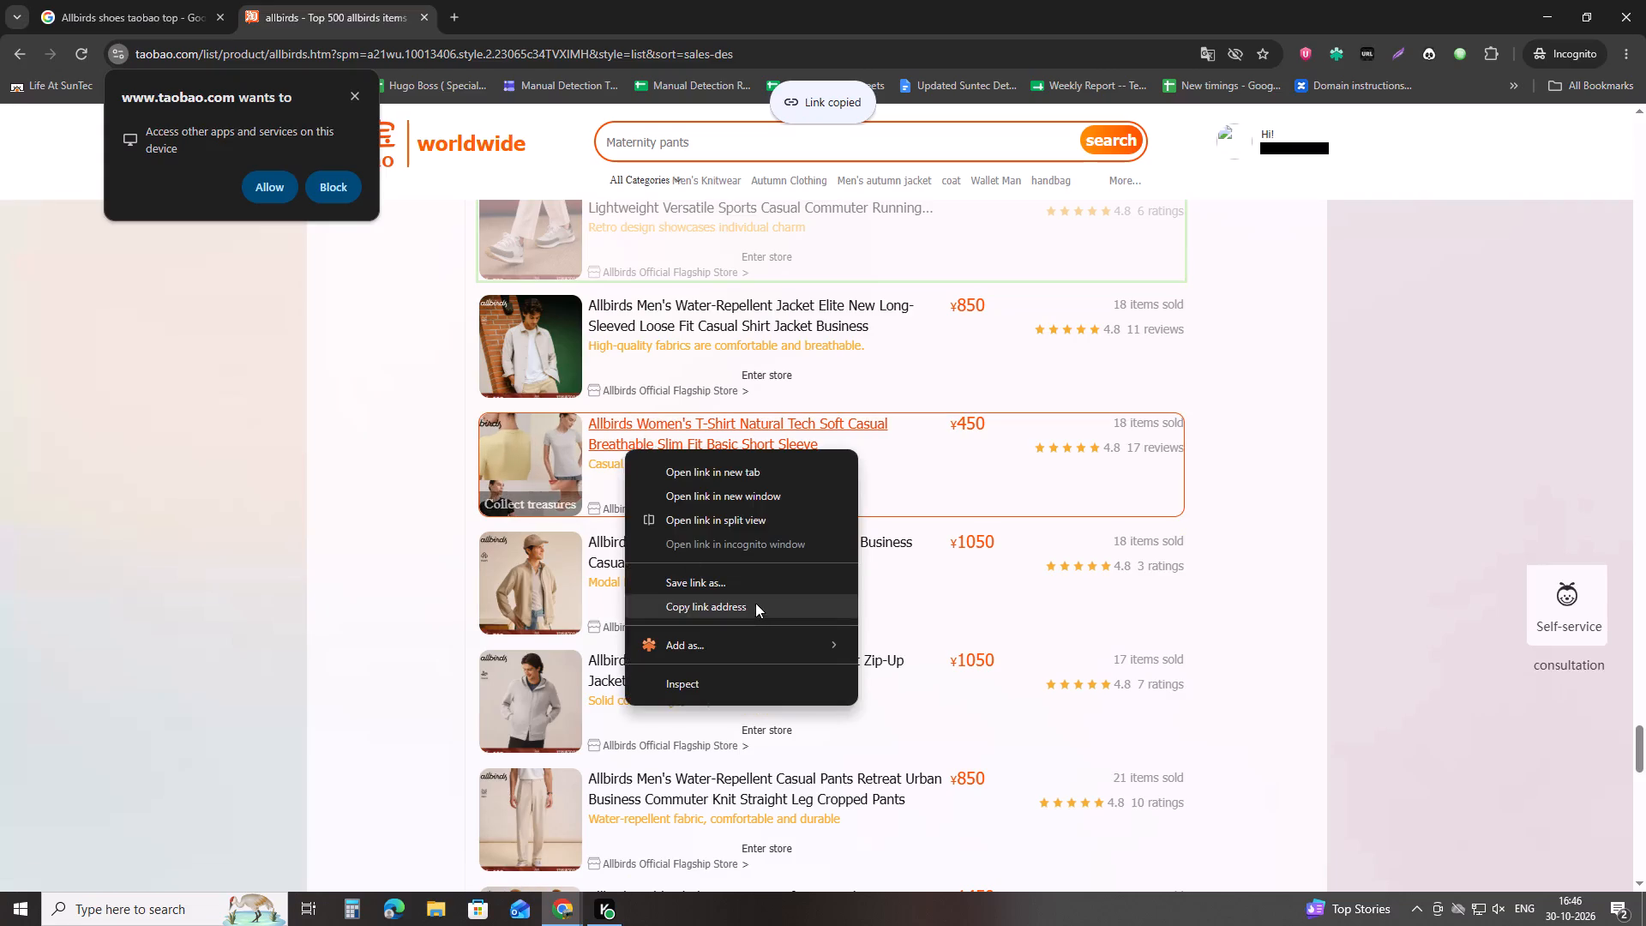
{"action": "left_click", "coordinate": [755, 600]}
{"action": "key", "text": "alt+Tab"}
{"action": "key", "text": "ctrl+v"}
Copy the link of the Allbirds Men's Jacket Anytime Knit Zip-Up with Pockets listing into Link cell C83602.
{"action": "left_click", "coordinate": [801, 649]}
{"action": "key", "text": "alt+Tab"}
{"action": "scroll", "coordinate": [475, 578], "scroll_direction": "down", "scroll_amount": 2}
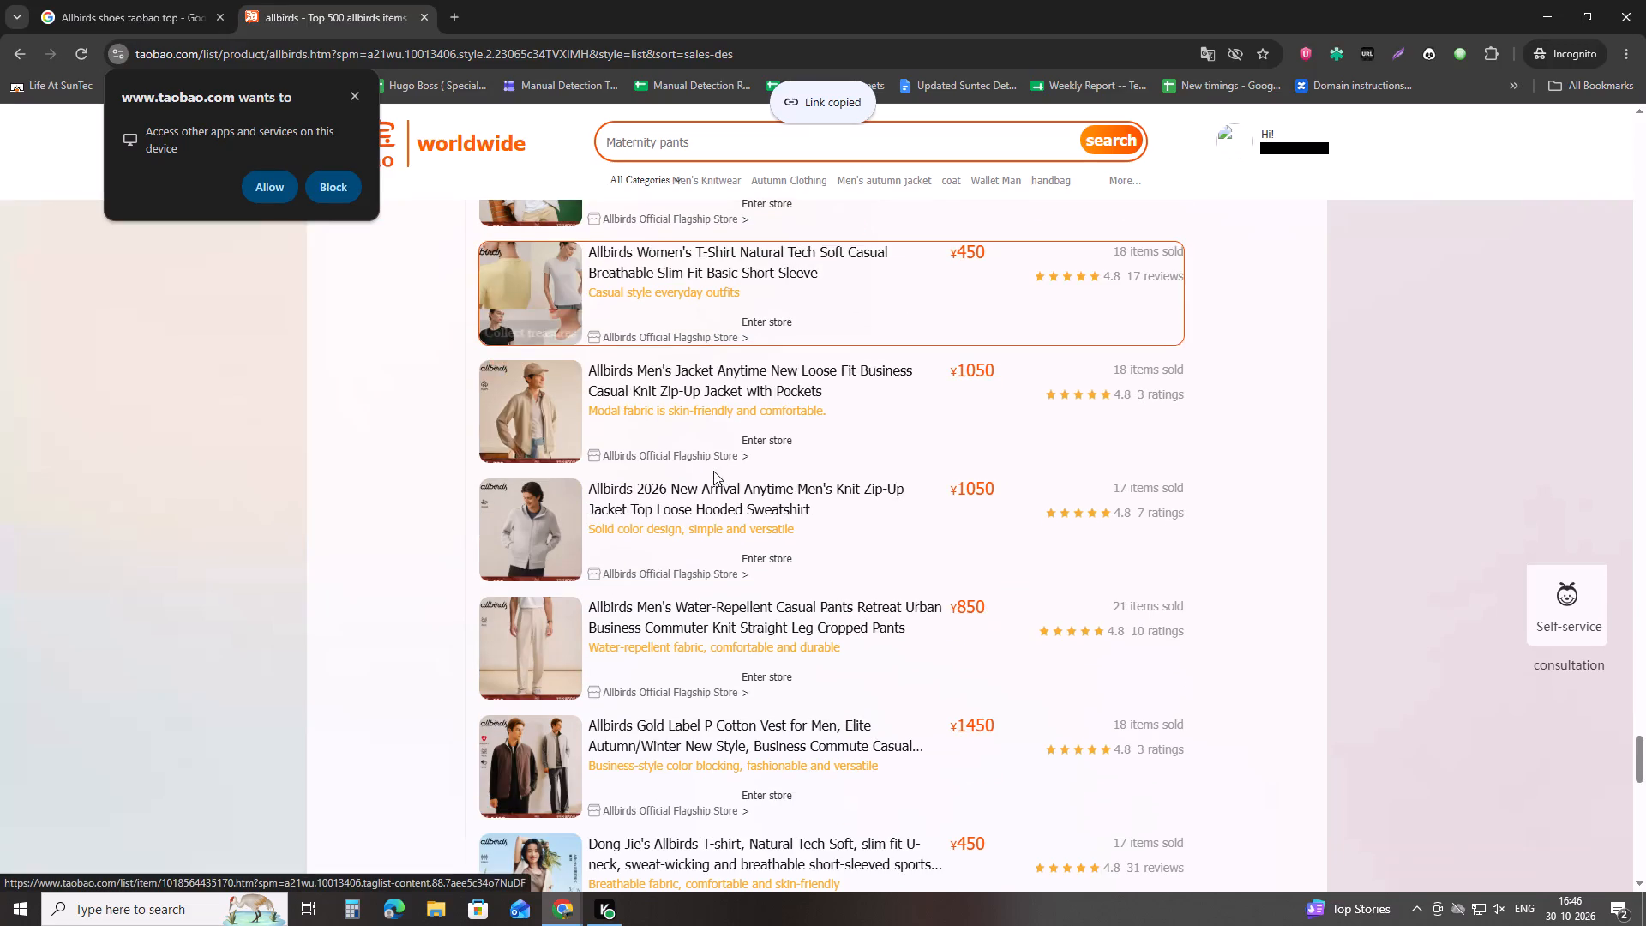
{"action": "right_click", "coordinate": [705, 376]}
{"action": "left_click", "coordinate": [818, 544]}
{"action": "key", "text": "alt+Tab"}
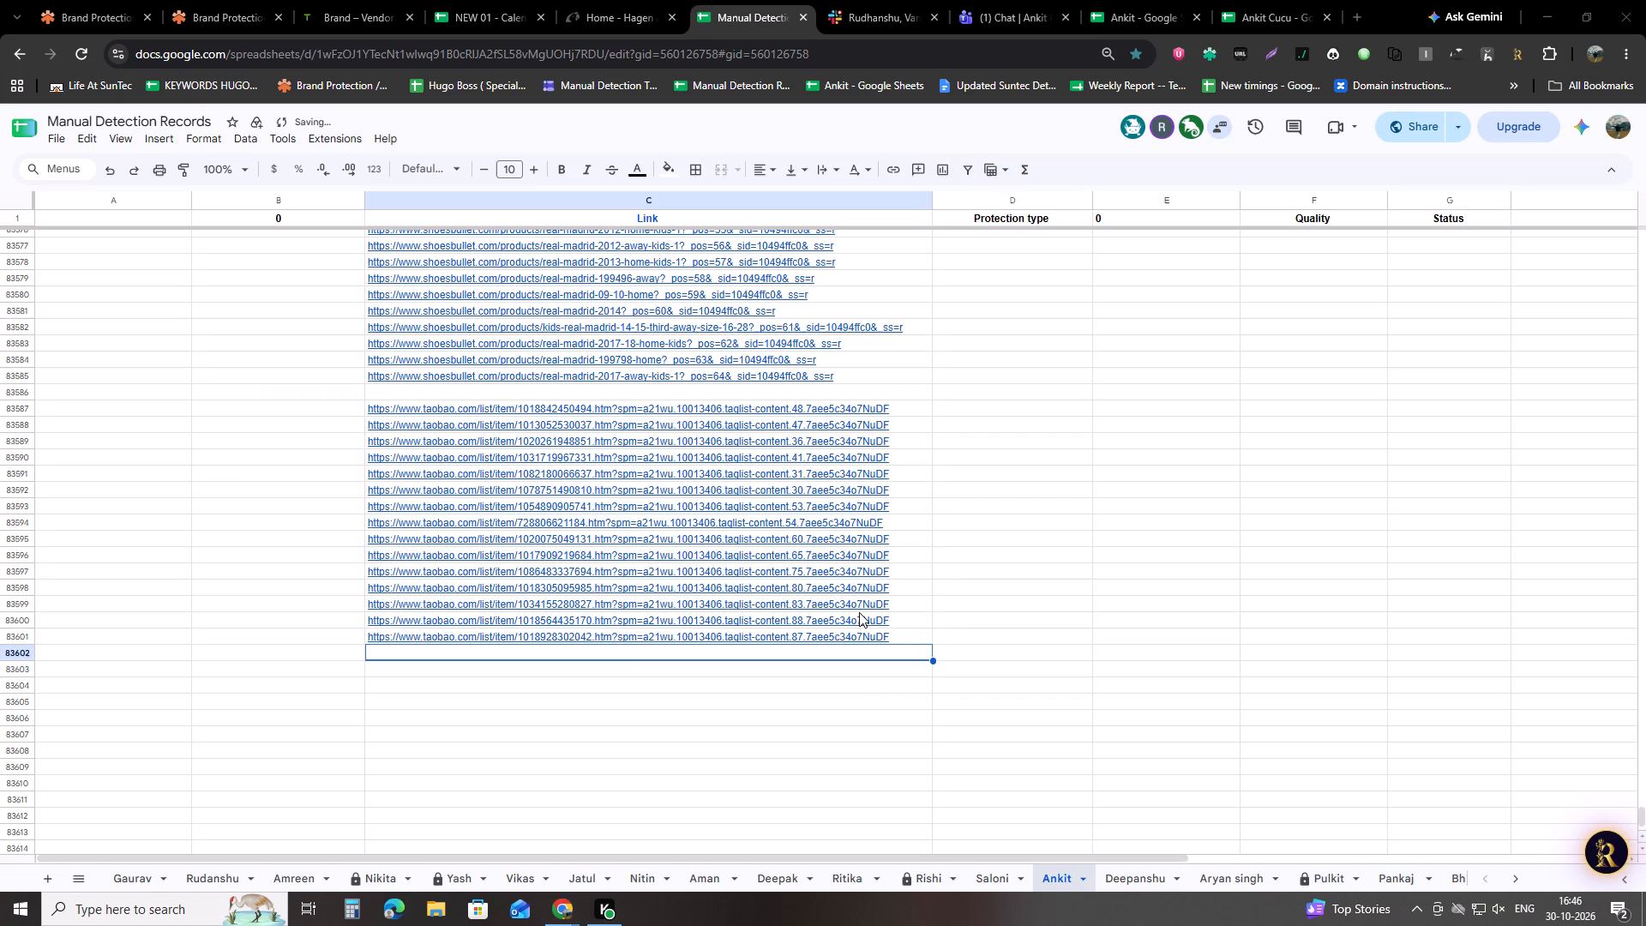
{"action": "key", "text": "ctrl+v"}
Copy the link of the Allbirds 2026 New Arrival Men's Knit Zip-Up hooded sweatshirt listing into Link cell C83603.
{"action": "left_click", "coordinate": [862, 665]}
{"action": "key", "text": "alt+Tab"}
{"action": "scroll", "coordinate": [302, 508], "scroll_direction": "down", "scroll_amount": 1}
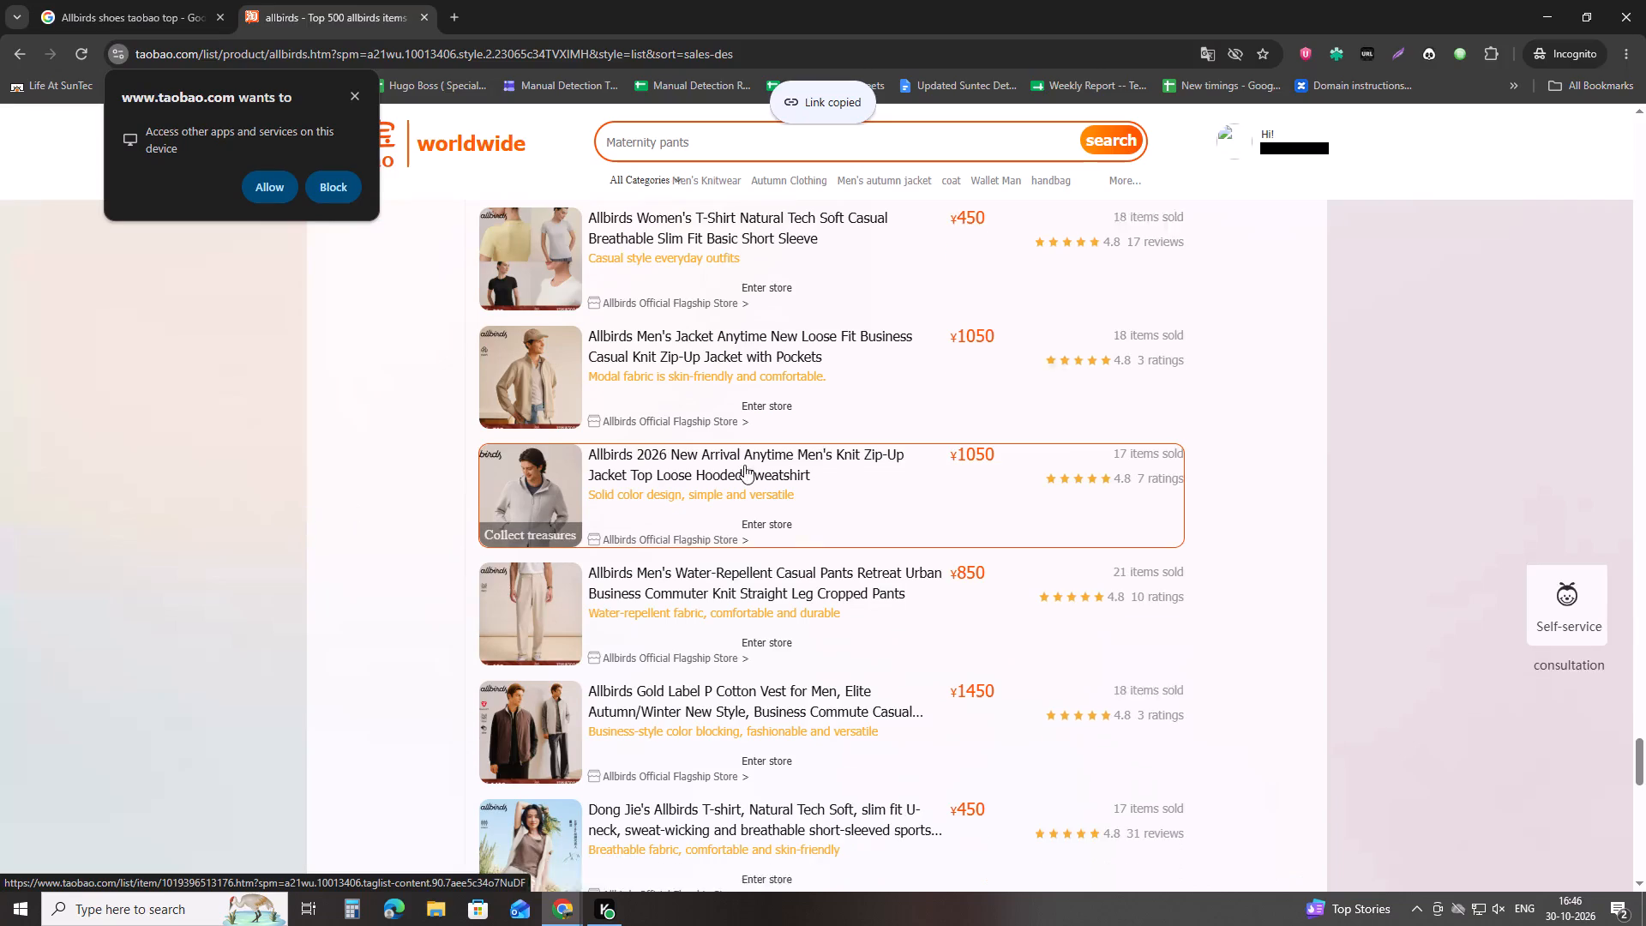
{"action": "right_click", "coordinate": [724, 424]}
{"action": "left_click", "coordinate": [803, 590]}
{"action": "key", "text": "alt+Tab"}
{"action": "key", "text": "ctrl+v"}
Copy the link of the Allbirds Men's Water-Repellent Casual Pants Retreat listing (¥850) into Link cell C83604.
{"action": "left_click", "coordinate": [826, 685]}
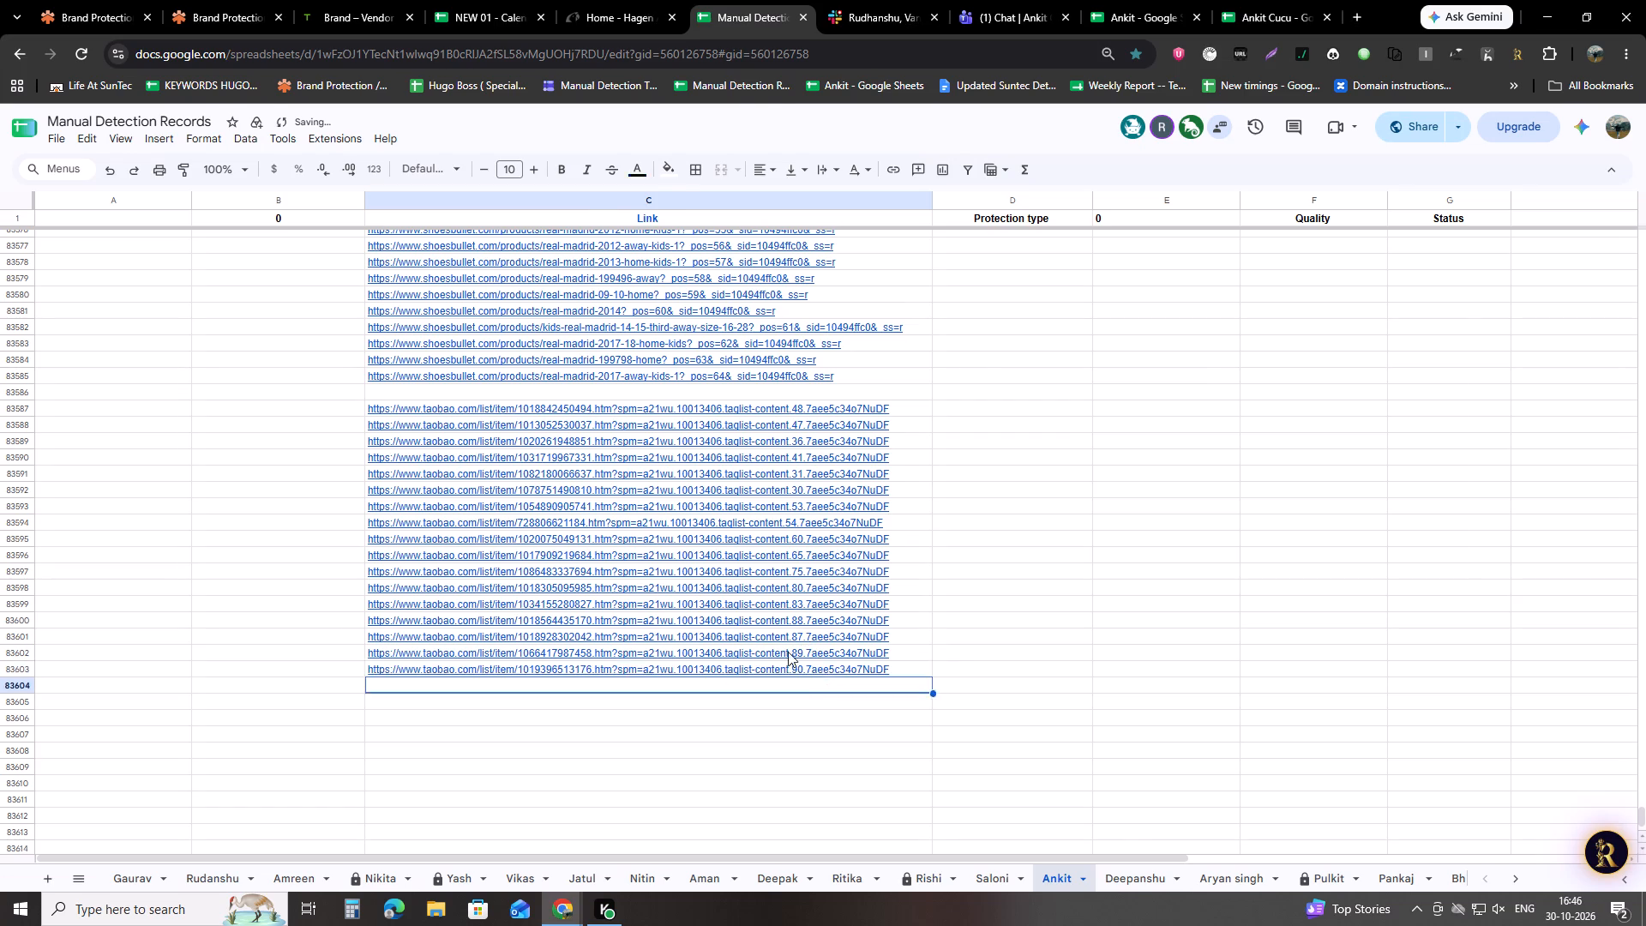
{"action": "key", "text": "alt+Tab"}
{"action": "right_click", "coordinate": [673, 524]}
{"action": "left_click", "coordinate": [784, 670]}
{"action": "key", "text": "alt+Tab"}
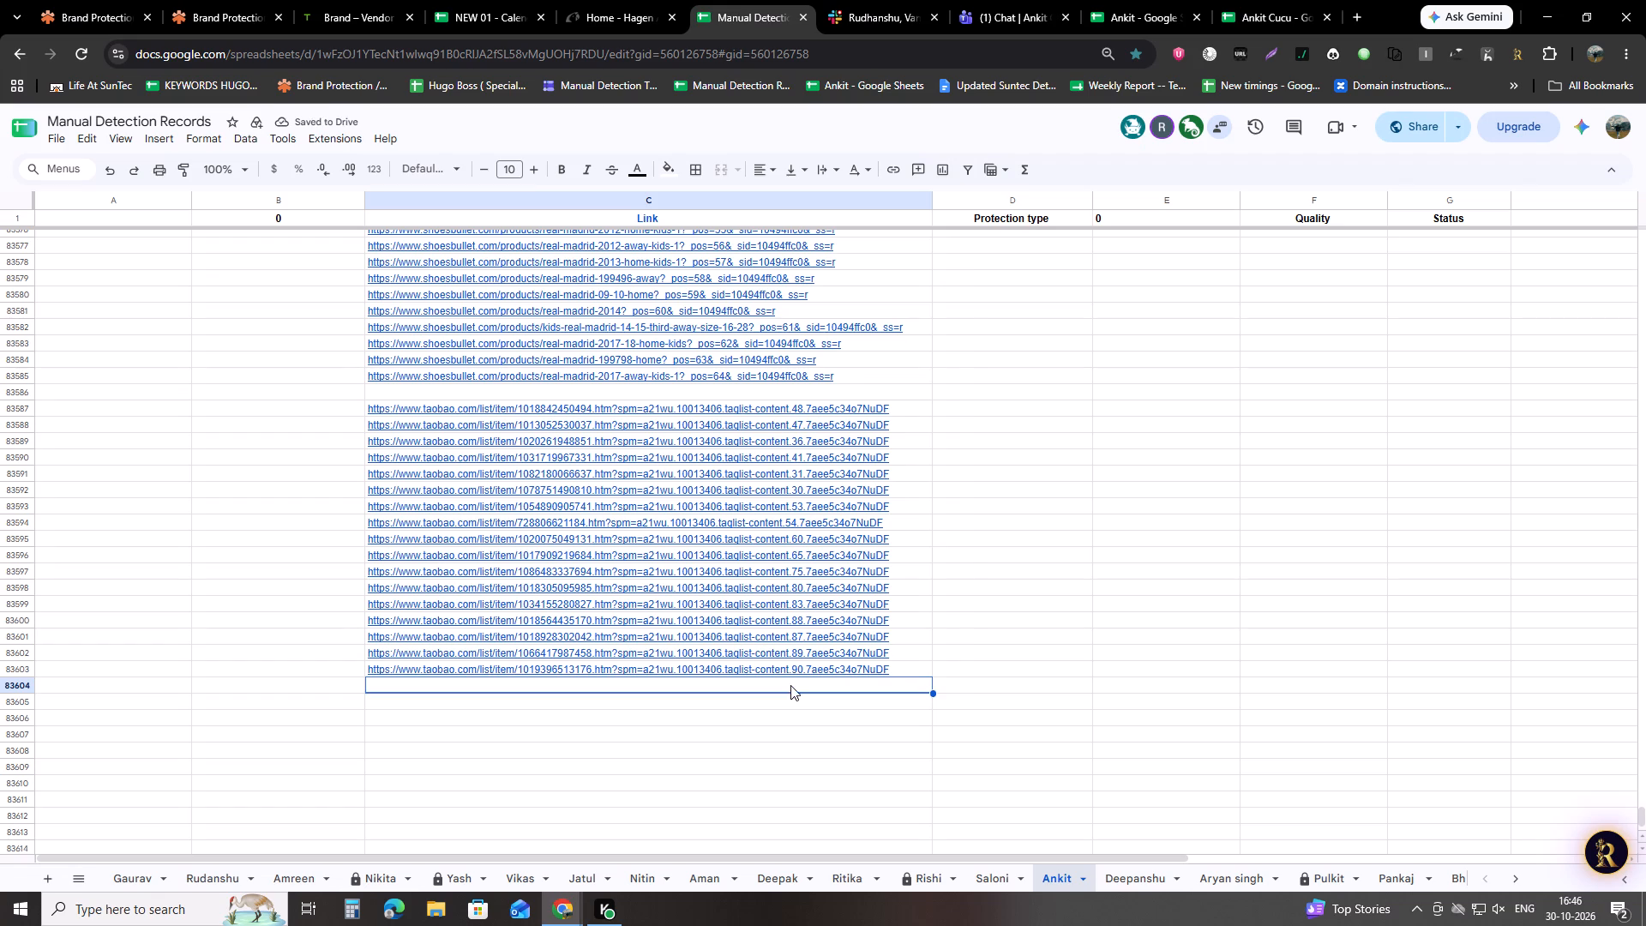
{"action": "key", "text": "ctrl+v"}
Copy the link of the Allbirds Gold Label P Cotton Vest for Men listing into Link cell C83605.
{"action": "left_click", "coordinate": [790, 697]}
{"action": "key", "text": "alt+Tab"}
{"action": "scroll", "coordinate": [706, 603], "scroll_direction": "down", "scroll_amount": 4}
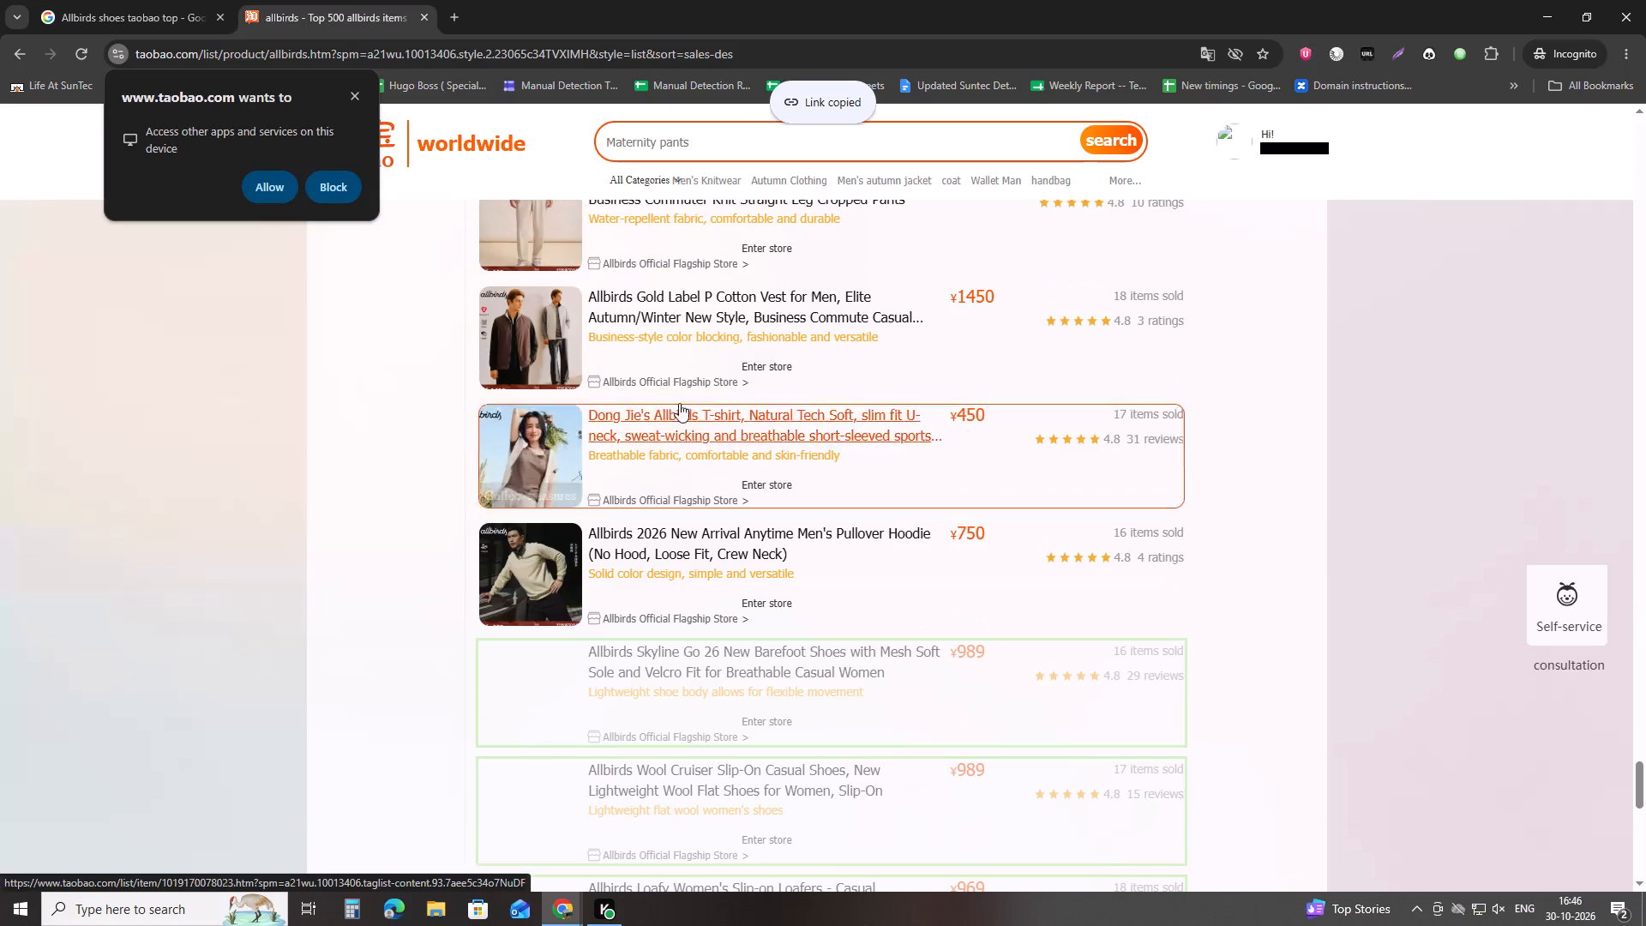
{"action": "right_click", "coordinate": [709, 310]}
{"action": "left_click", "coordinate": [832, 475]}
{"action": "key", "text": "alt+Tab"}
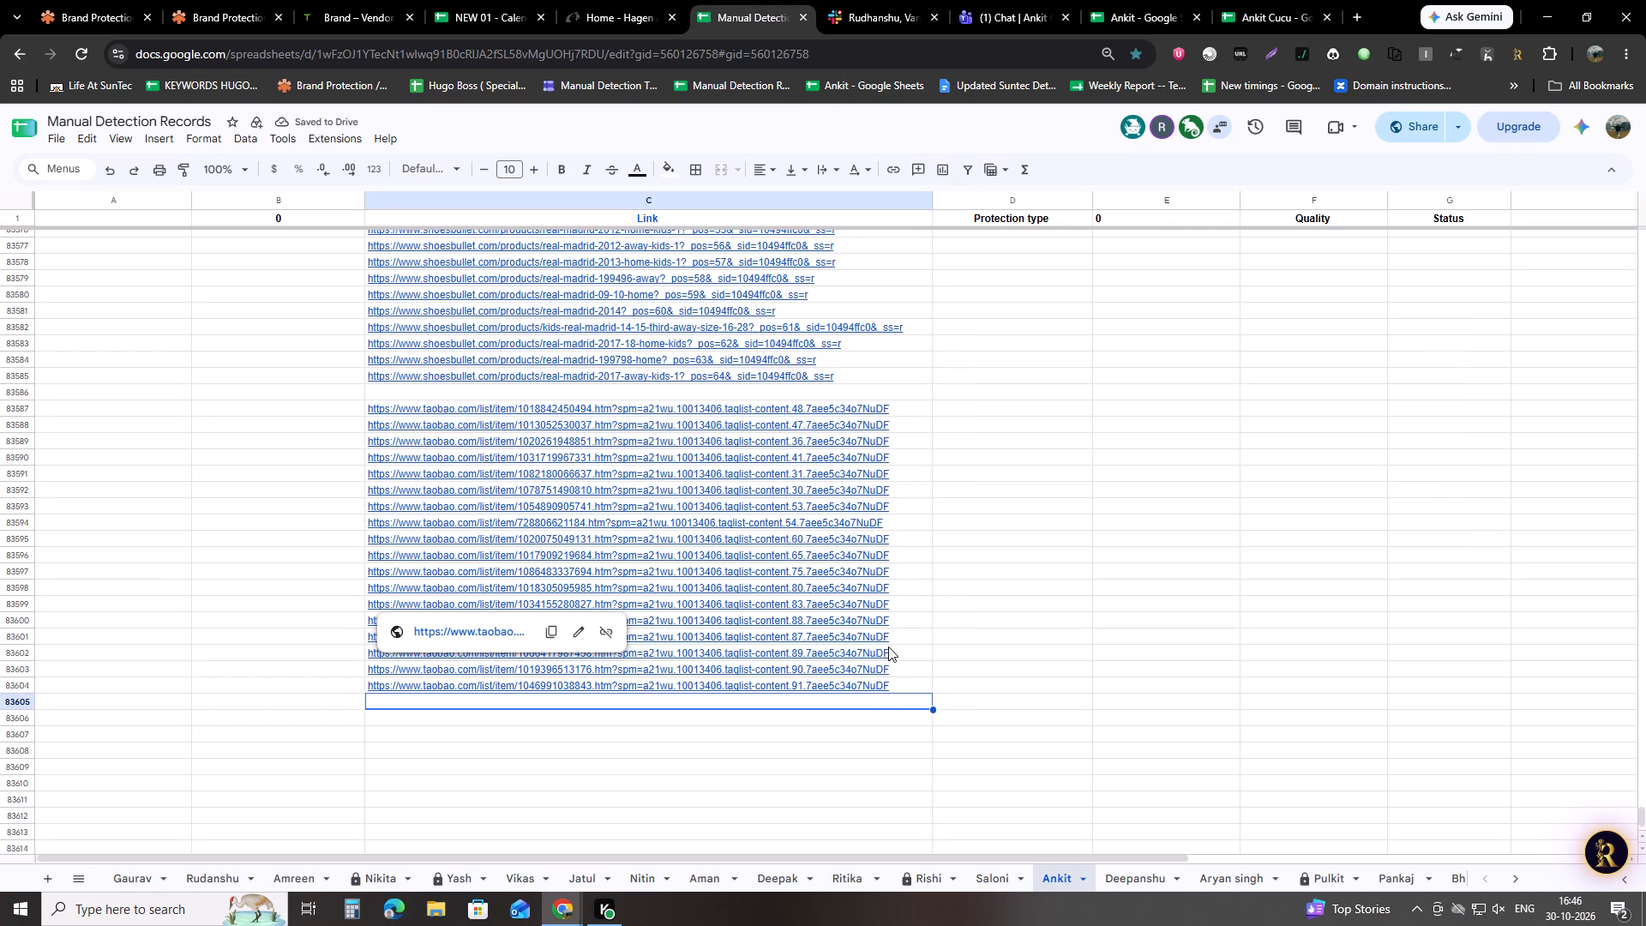
{"action": "key", "text": "ctrl+v"}
Copy the link of the Allbirds 2026 New Arrival Anytime Men's Pullover Hoodie (¥750) into Link cell C83606.
{"action": "scroll", "coordinate": [840, 576], "scroll_direction": "down", "scroll_amount": 4}
{"action": "left_click", "coordinate": [816, 373]}
{"action": "key", "text": "alt+Tab"}
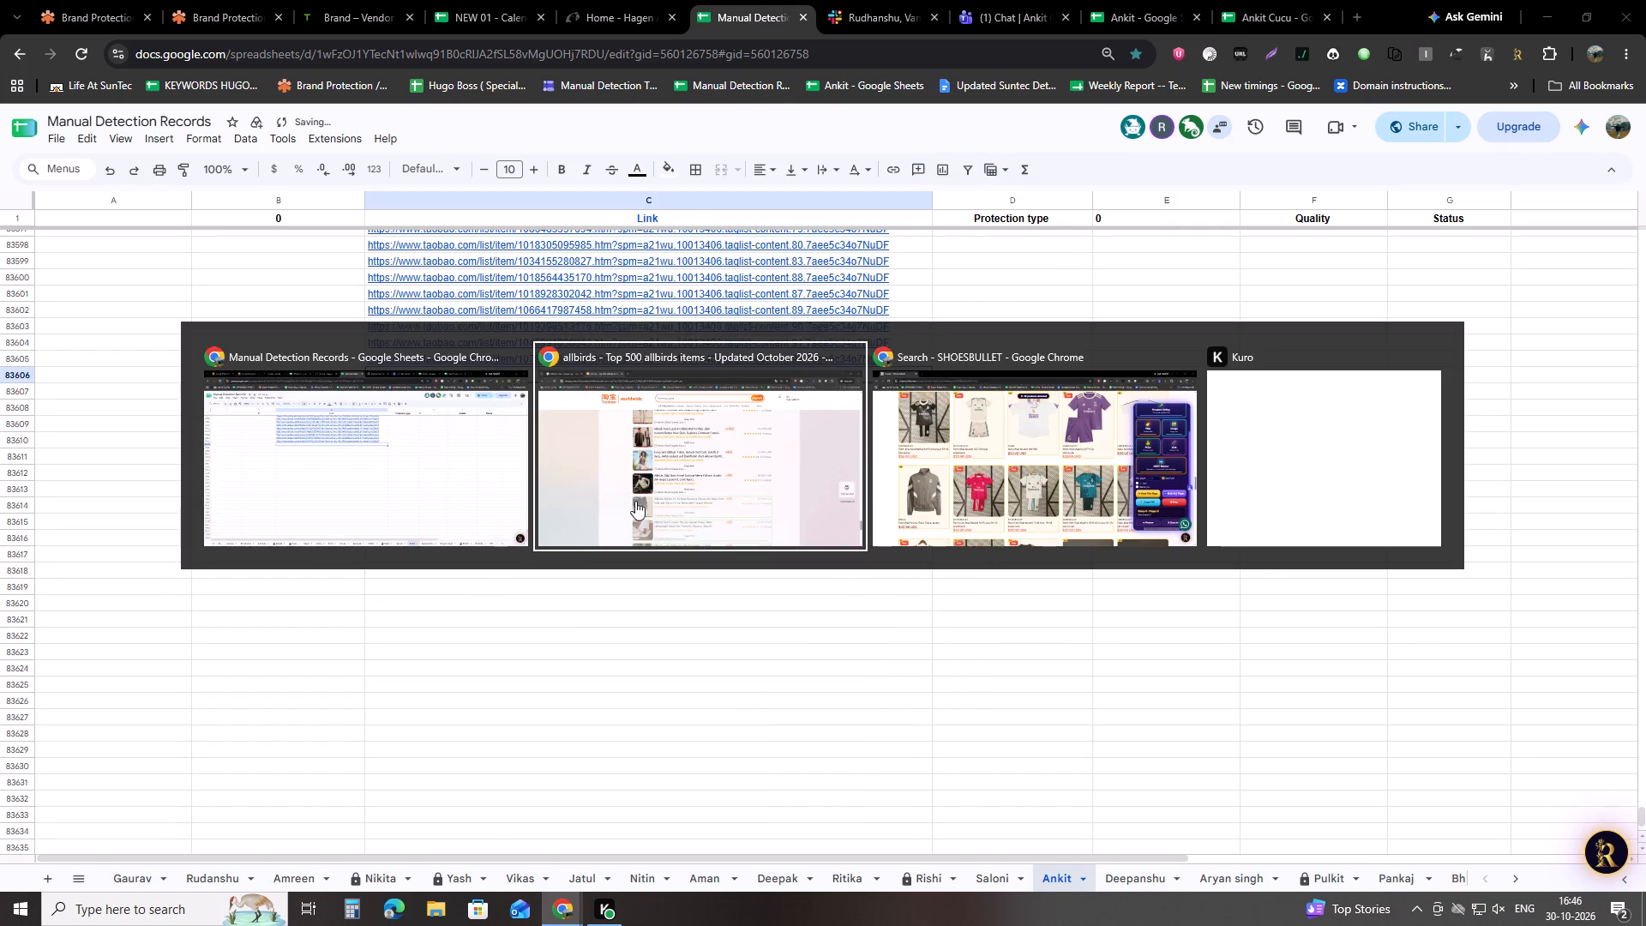
{"action": "right_click", "coordinate": [665, 535]}
{"action": "left_click", "coordinate": [768, 700]}
{"action": "key", "text": "alt+Tab"}
{"action": "key", "text": "ctrl+v"}
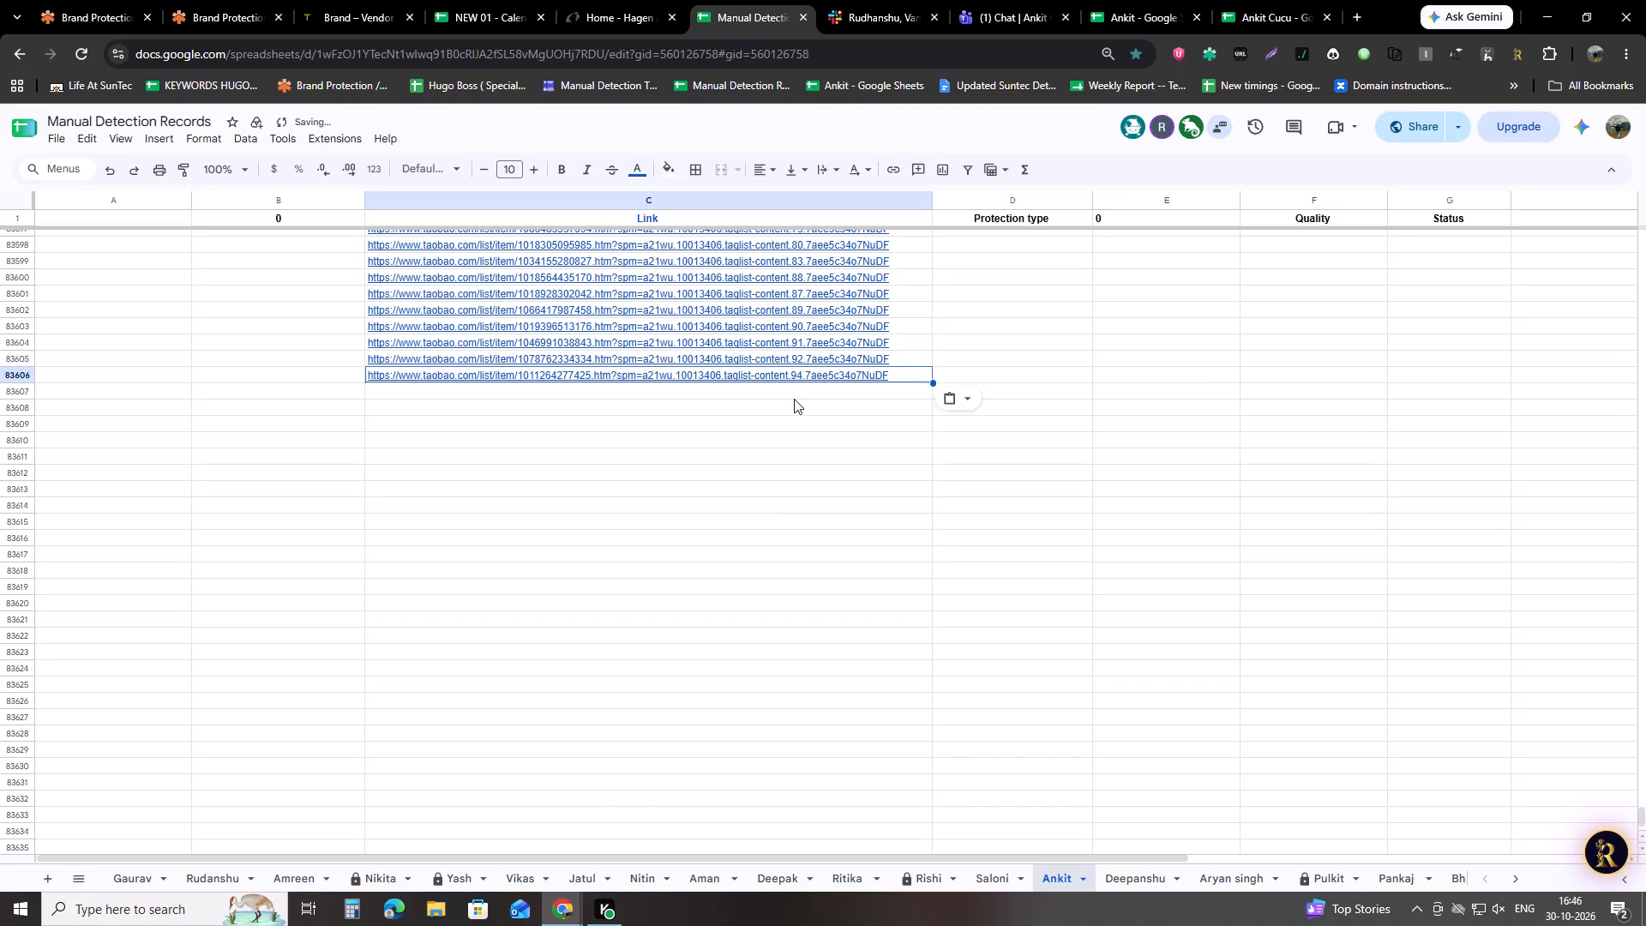
Copy the link of the Dong Jie's Allbirds slim fit U-neck T-shirt listing (¥450) into Link cell C83607.
{"action": "left_click", "coordinate": [794, 399]}
{"action": "key", "text": "alt+Tab"}
{"action": "right_click", "coordinate": [685, 436]}
{"action": "left_click", "coordinate": [798, 591]}
{"action": "key", "text": "alt+Tab"}
{"action": "key", "text": "ctrl+v"}
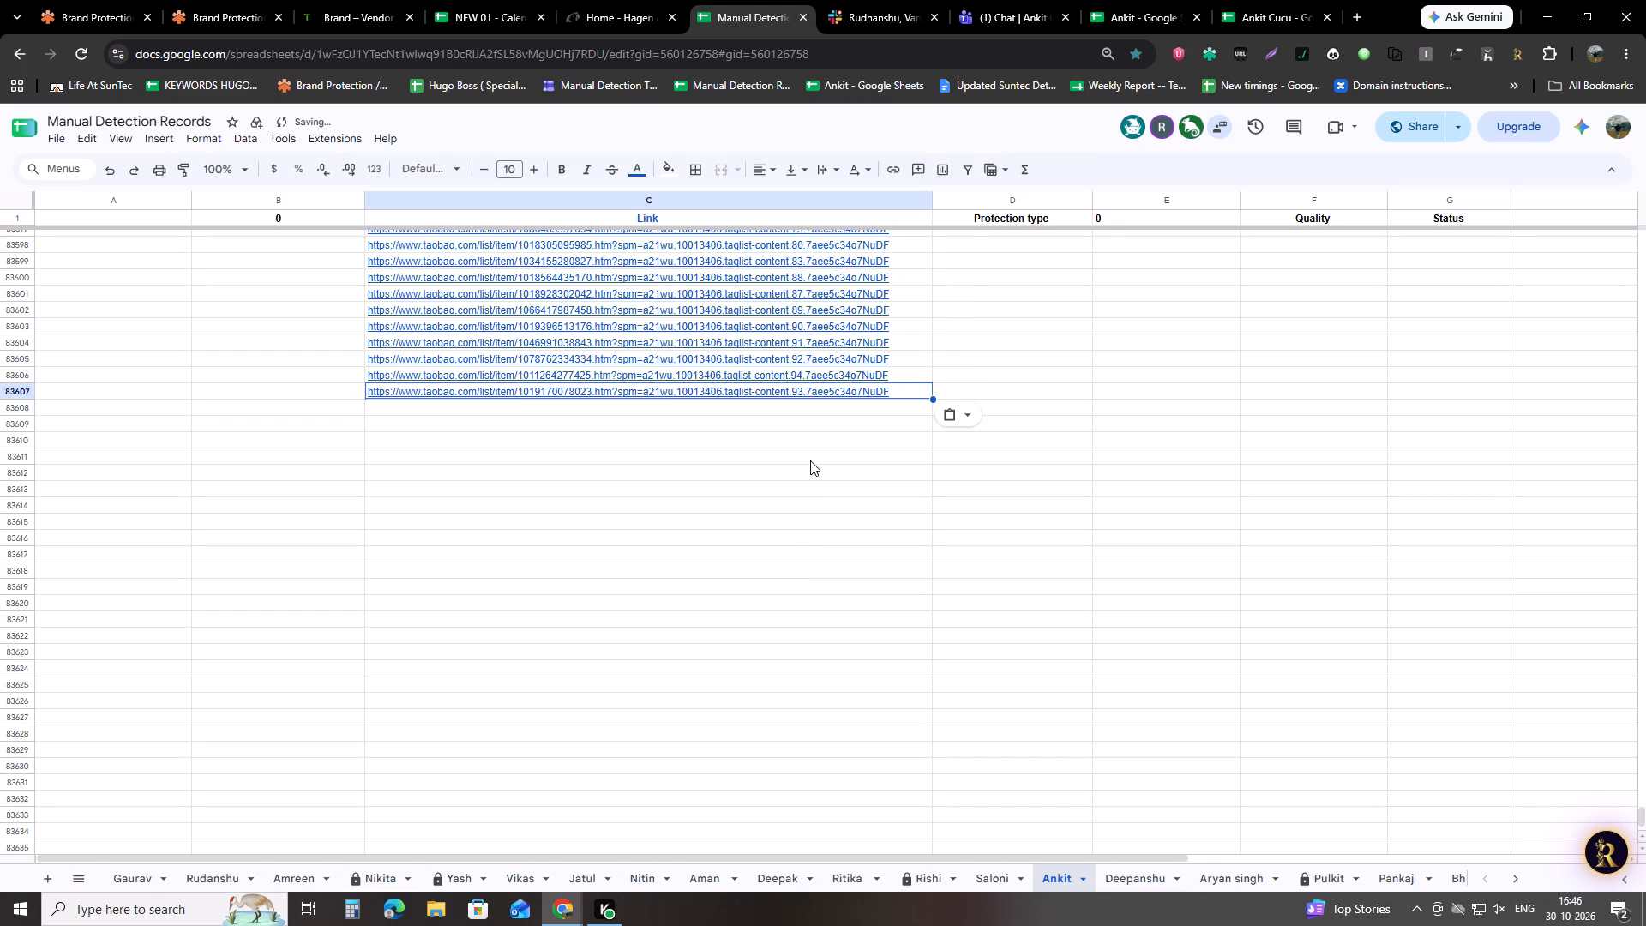
Copy the link of the Allbirds Men's Trousers Brushed Casual Knit Jogger listing (¥950) into Link cell C83609.
{"action": "left_click", "coordinate": [815, 424]}
{"action": "key", "text": "alt+Tab"}
{"action": "scroll", "coordinate": [790, 573], "scroll_direction": "down", "scroll_amount": 4}
{"action": "scroll", "coordinate": [654, 614], "scroll_direction": "down", "scroll_amount": 5}
{"action": "scroll", "coordinate": [450, 599], "scroll_direction": "down", "scroll_amount": 3}
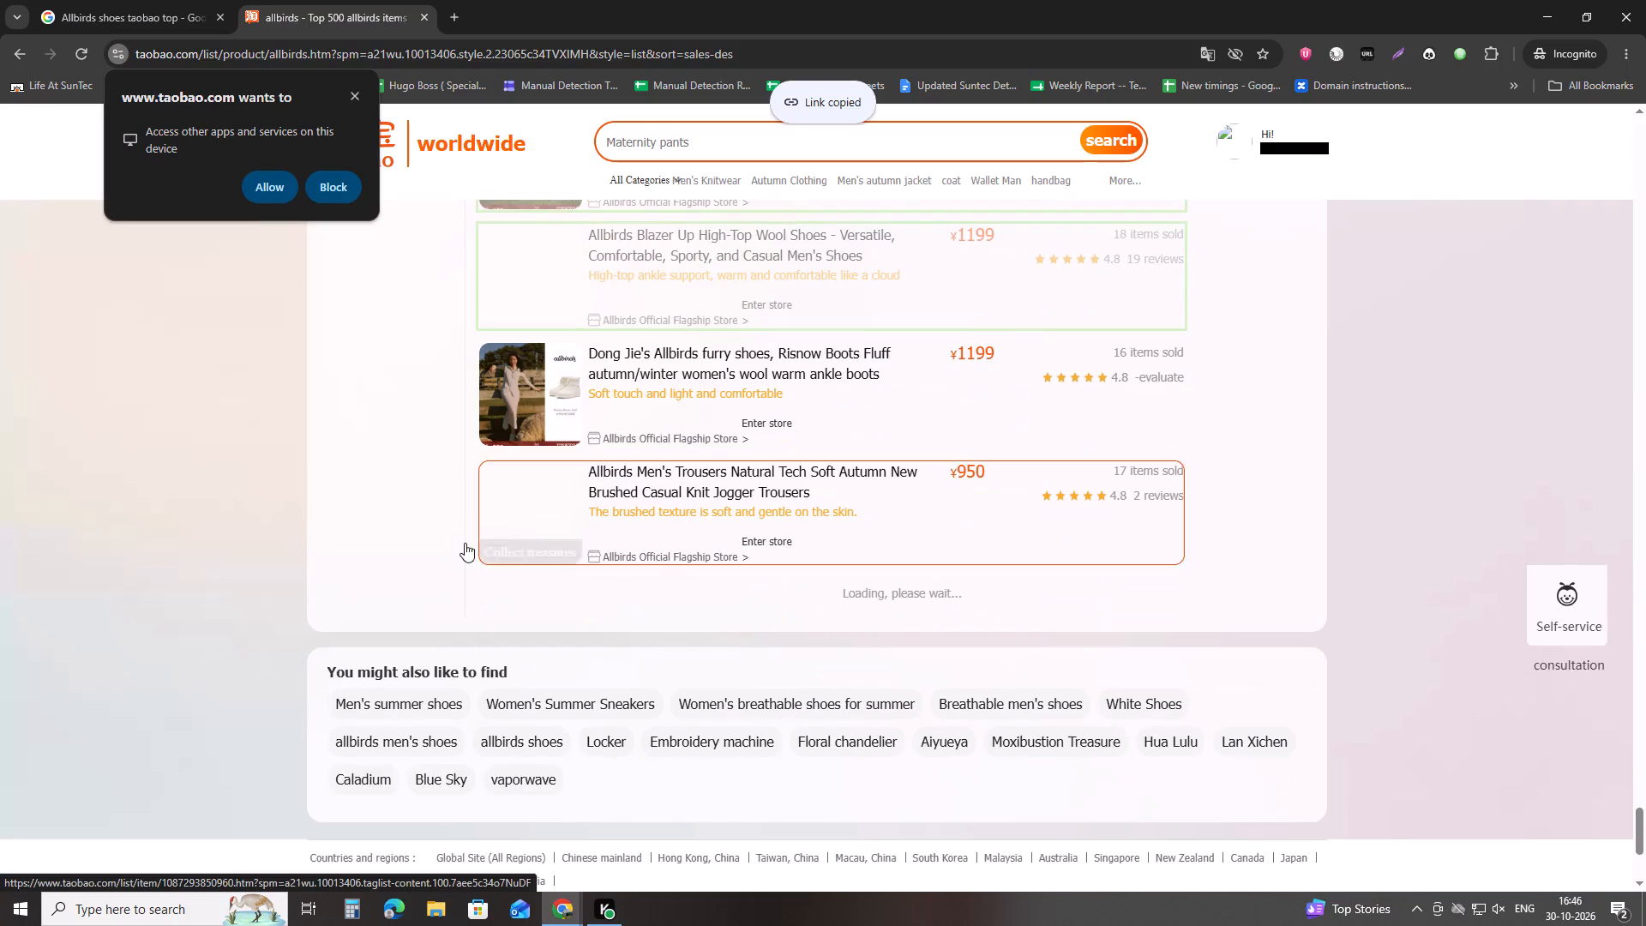
{"action": "right_click", "coordinate": [698, 487]}
{"action": "left_click_drag", "start_coordinate": [796, 624], "coordinate": [802, 640]}
{"action": "key", "text": "alt+Tab"}
{"action": "key", "text": "ctrl+v"}
Copy the link of the Allbirds Men's Straight Leg Pants Anytime 2026 listing into the skipped Link cell C83608.
{"action": "scroll", "coordinate": [757, 447], "scroll_direction": "up", "scroll_amount": 4}
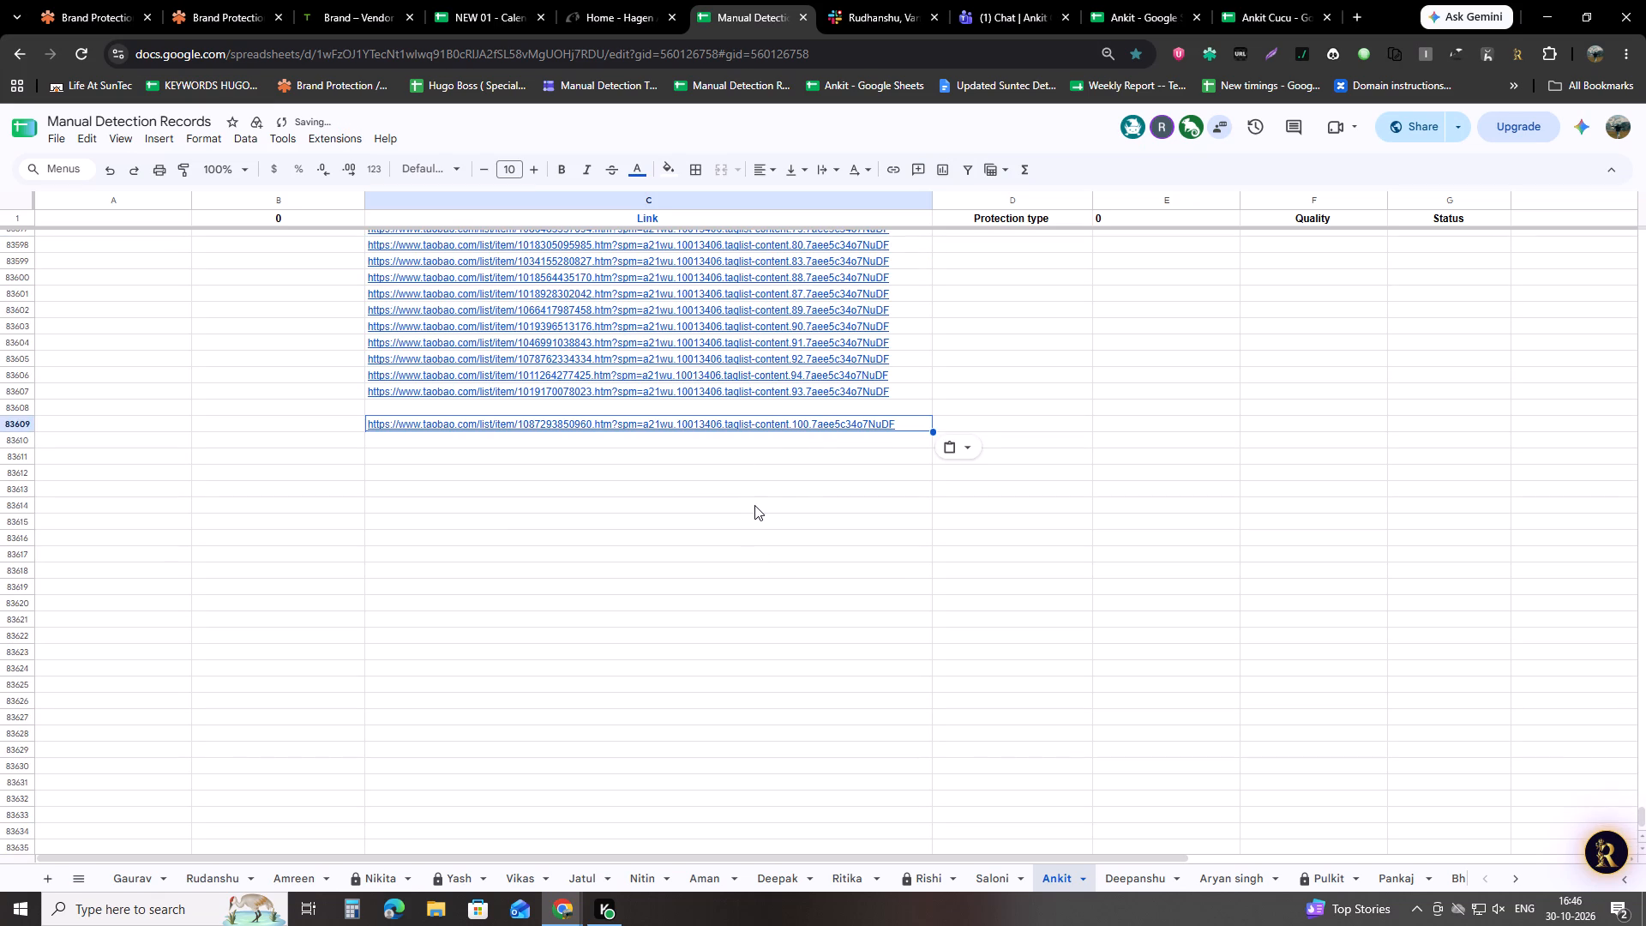
{"action": "left_click", "coordinate": [757, 496]}
{"action": "key", "text": "alt+Tab"}
{"action": "scroll", "coordinate": [597, 578], "scroll_direction": "down", "scroll_amount": 4}
{"action": "scroll", "coordinate": [611, 424], "scroll_direction": "up", "scroll_amount": 1}
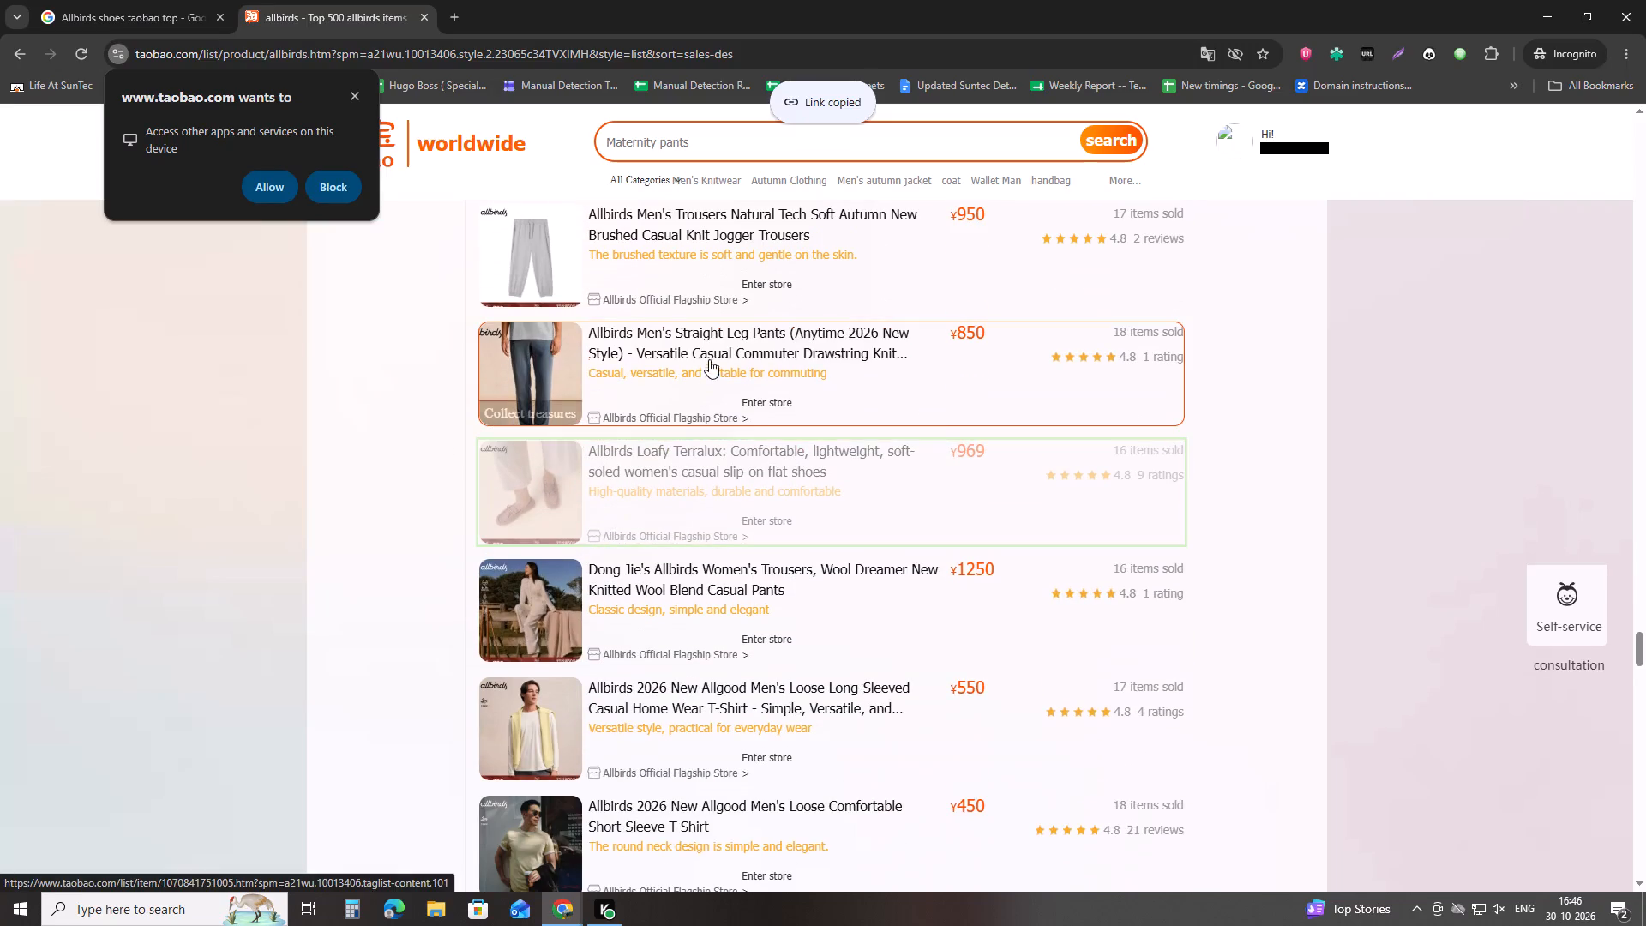
{"action": "right_click", "coordinate": [712, 347]}
{"action": "left_click", "coordinate": [802, 511]}
{"action": "key", "text": "alt+Tab"}
{"action": "key", "text": "ctrl+v"}
{"action": "left_click", "coordinate": [803, 525]}
{"action": "key", "text": "alt+Tab"}
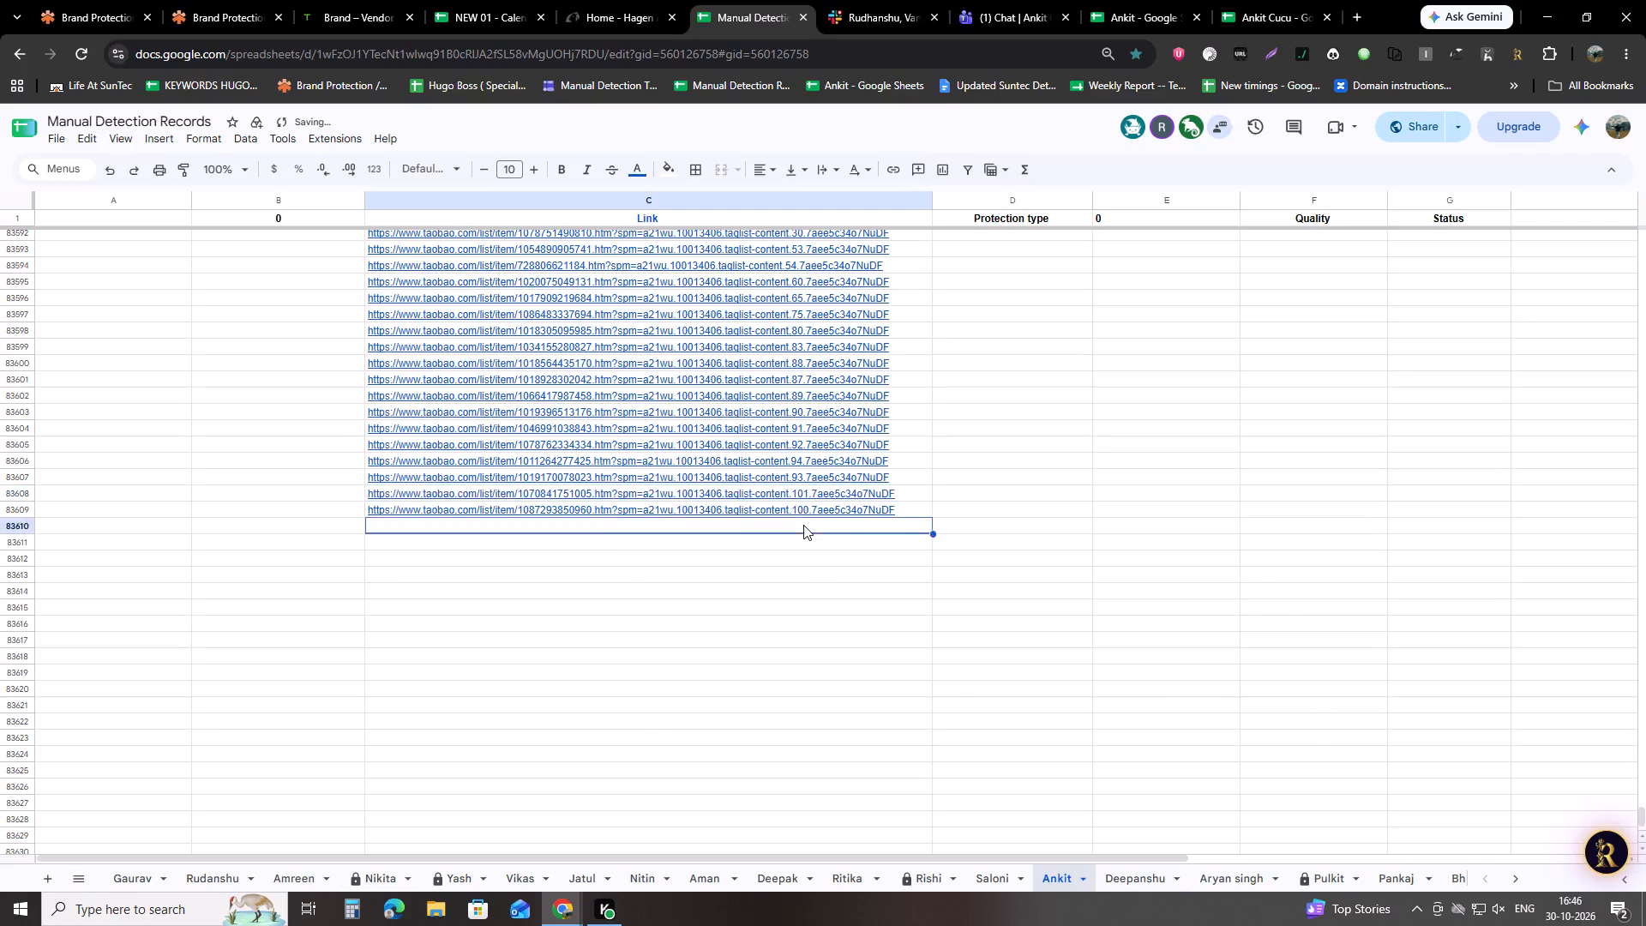
{"action": "scroll", "coordinate": [423, 553], "scroll_direction": "down", "scroll_amount": 2}
{"action": "right_click", "coordinate": [731, 404]}
{"action": "left_click", "coordinate": [830, 552]}
{"action": "key", "text": "alt+Tab"}
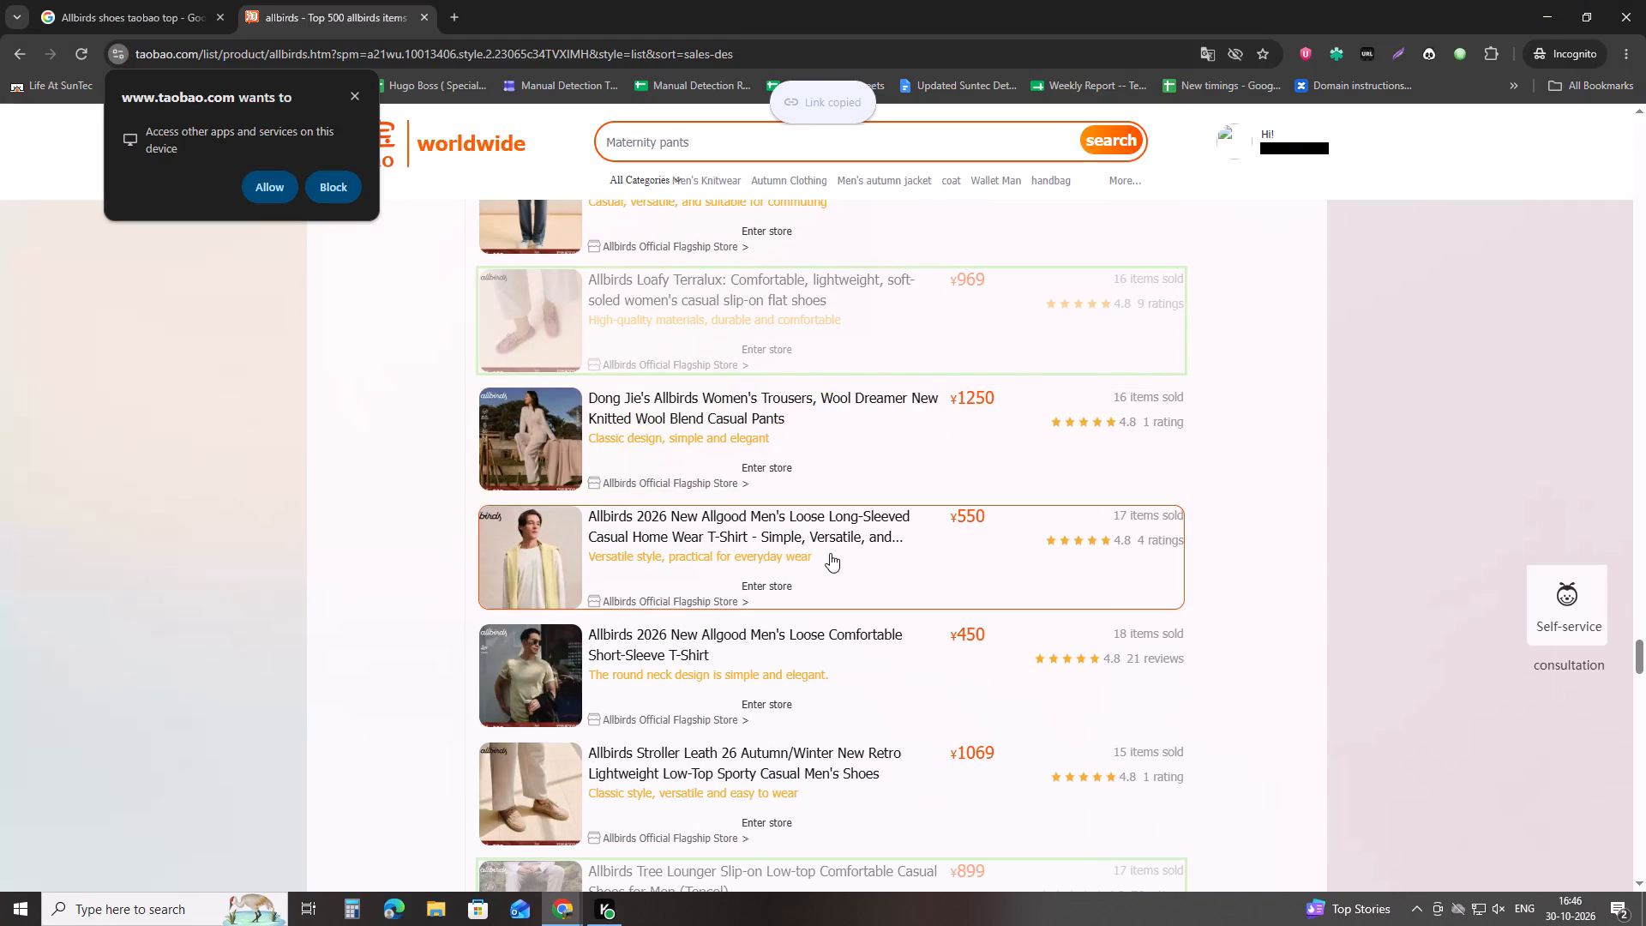
{"action": "key", "text": "ctrl+v"}
Copy the link of the Allbirds 2026 Allgood Men's Loose Long-Sleeved T-Shirt listing (¥550) into Link cell C83611.
{"action": "left_click", "coordinate": [813, 541]}
{"action": "key", "text": "alt+Tab"}
{"action": "scroll", "coordinate": [505, 524], "scroll_direction": "down", "scroll_amount": 2}
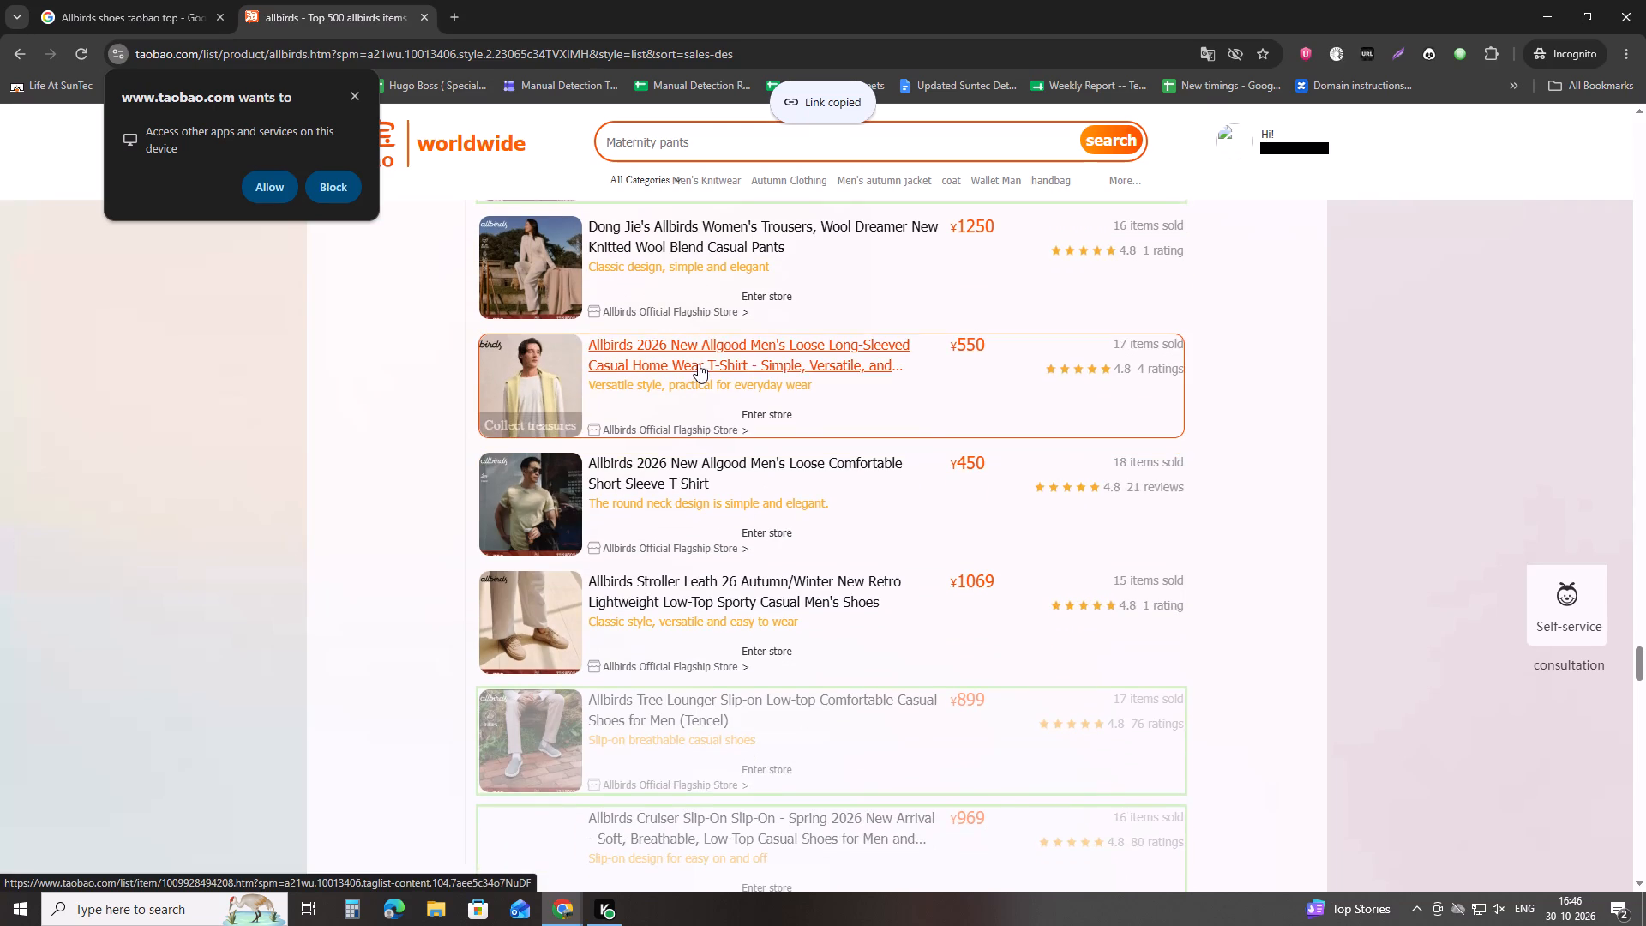
{"action": "right_click", "coordinate": [698, 363]}
{"action": "left_click", "coordinate": [795, 528]}
{"action": "key", "text": "alt+Tab"}
{"action": "key", "text": "ctrl+v"}
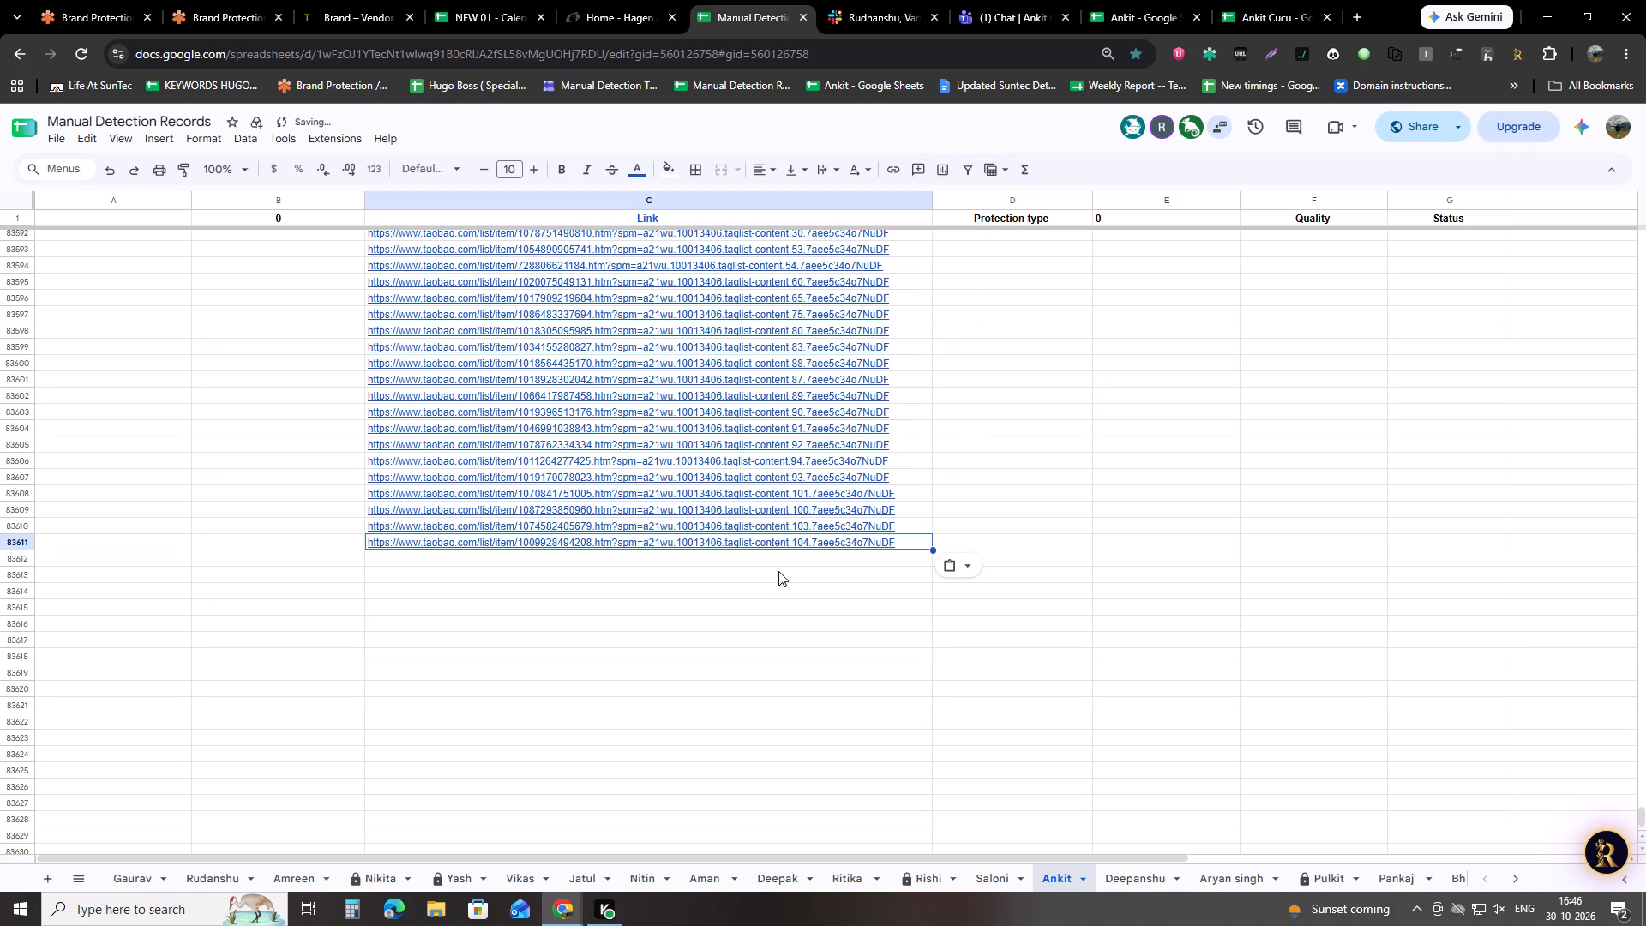
Copy the link of the Allbirds Women's Natural Tech Soft Long Sleeve T-Shirt listing (¥650) into Link cell C83612.
{"action": "left_click", "coordinate": [778, 567]}
{"action": "key", "text": "alt+Tab"}
{"action": "scroll", "coordinate": [671, 552], "scroll_direction": "down", "scroll_amount": 1}
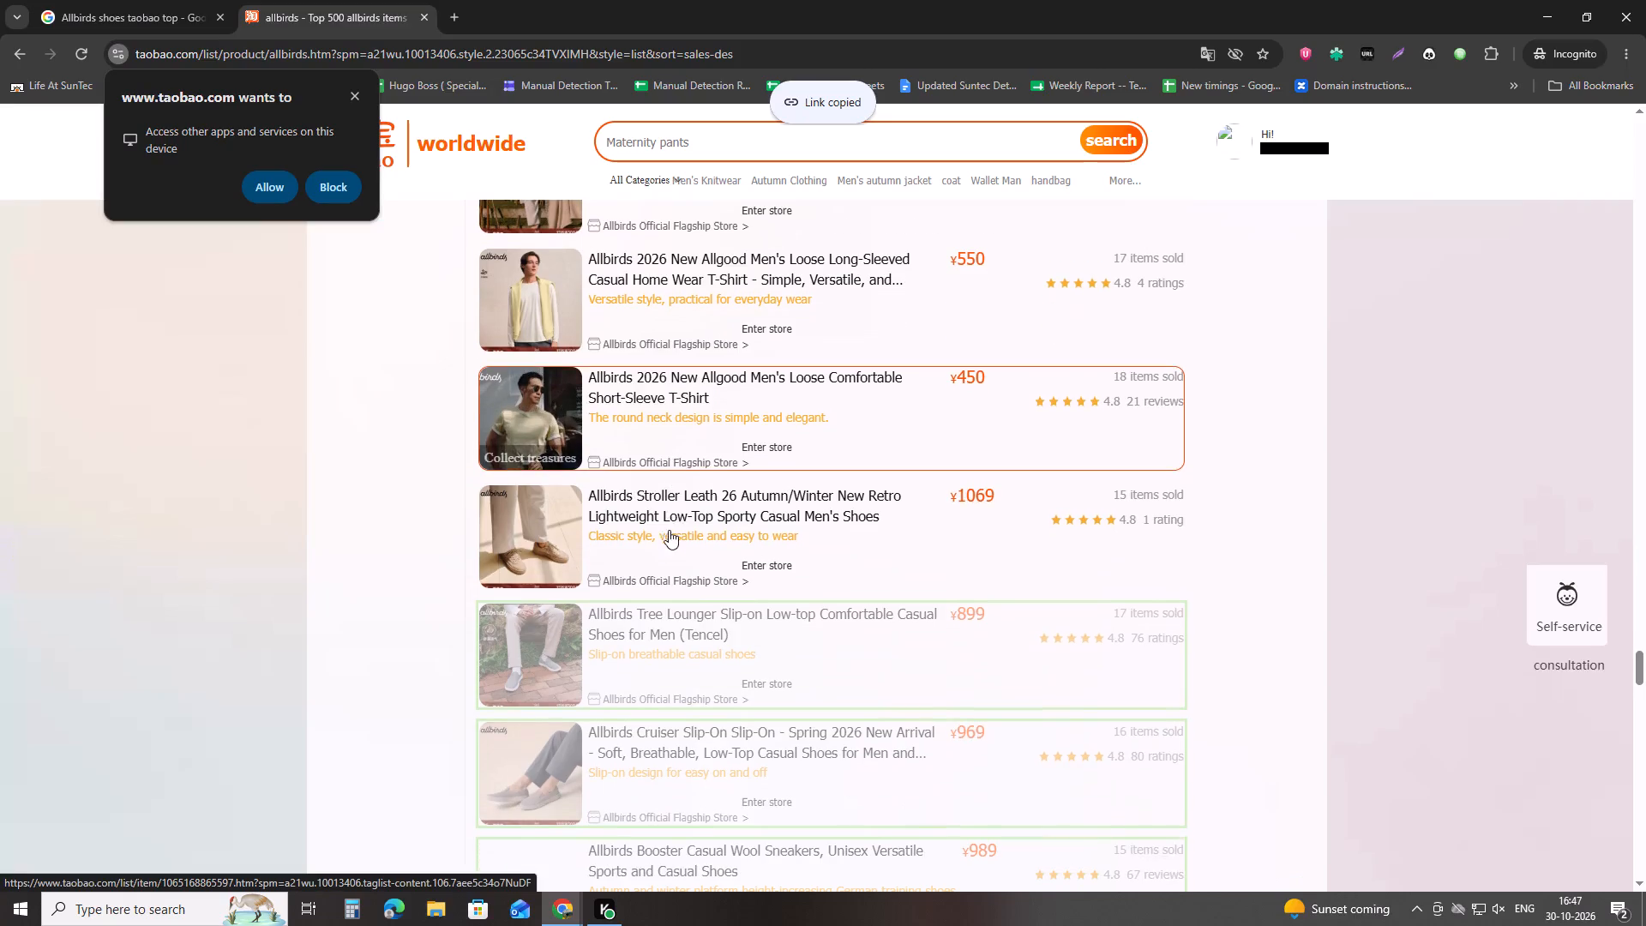
{"action": "scroll", "coordinate": [613, 490], "scroll_direction": "down", "scroll_amount": 6}
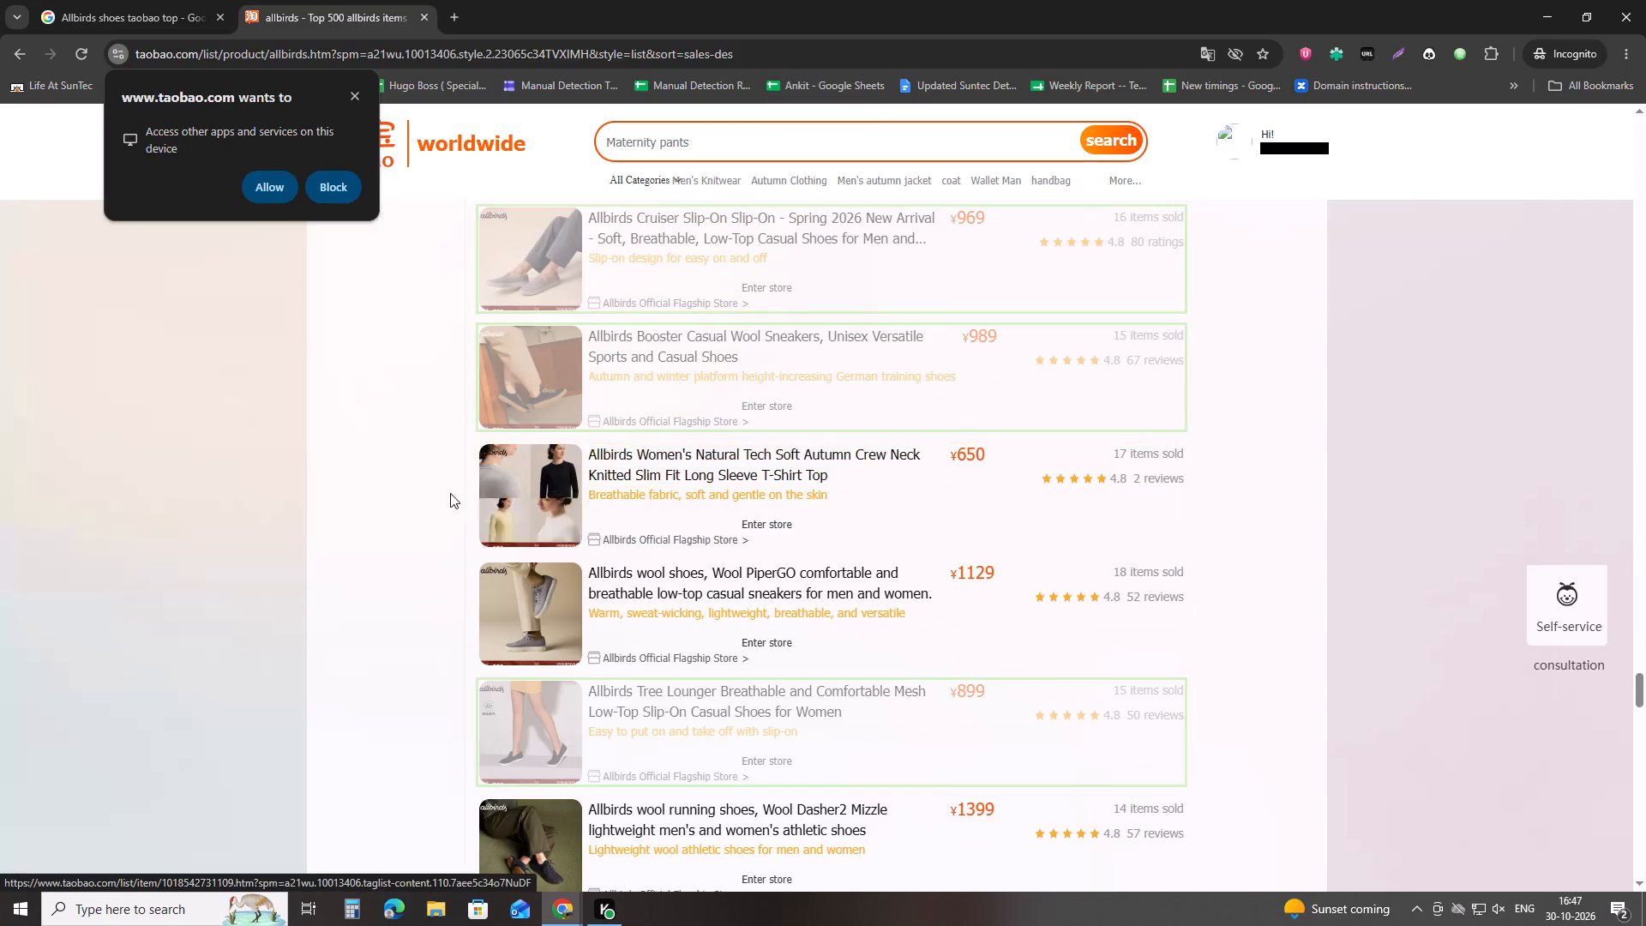
{"action": "right_click", "coordinate": [662, 476]}
{"action": "left_click", "coordinate": [790, 634]}
{"action": "key", "text": "alt+Tab"}
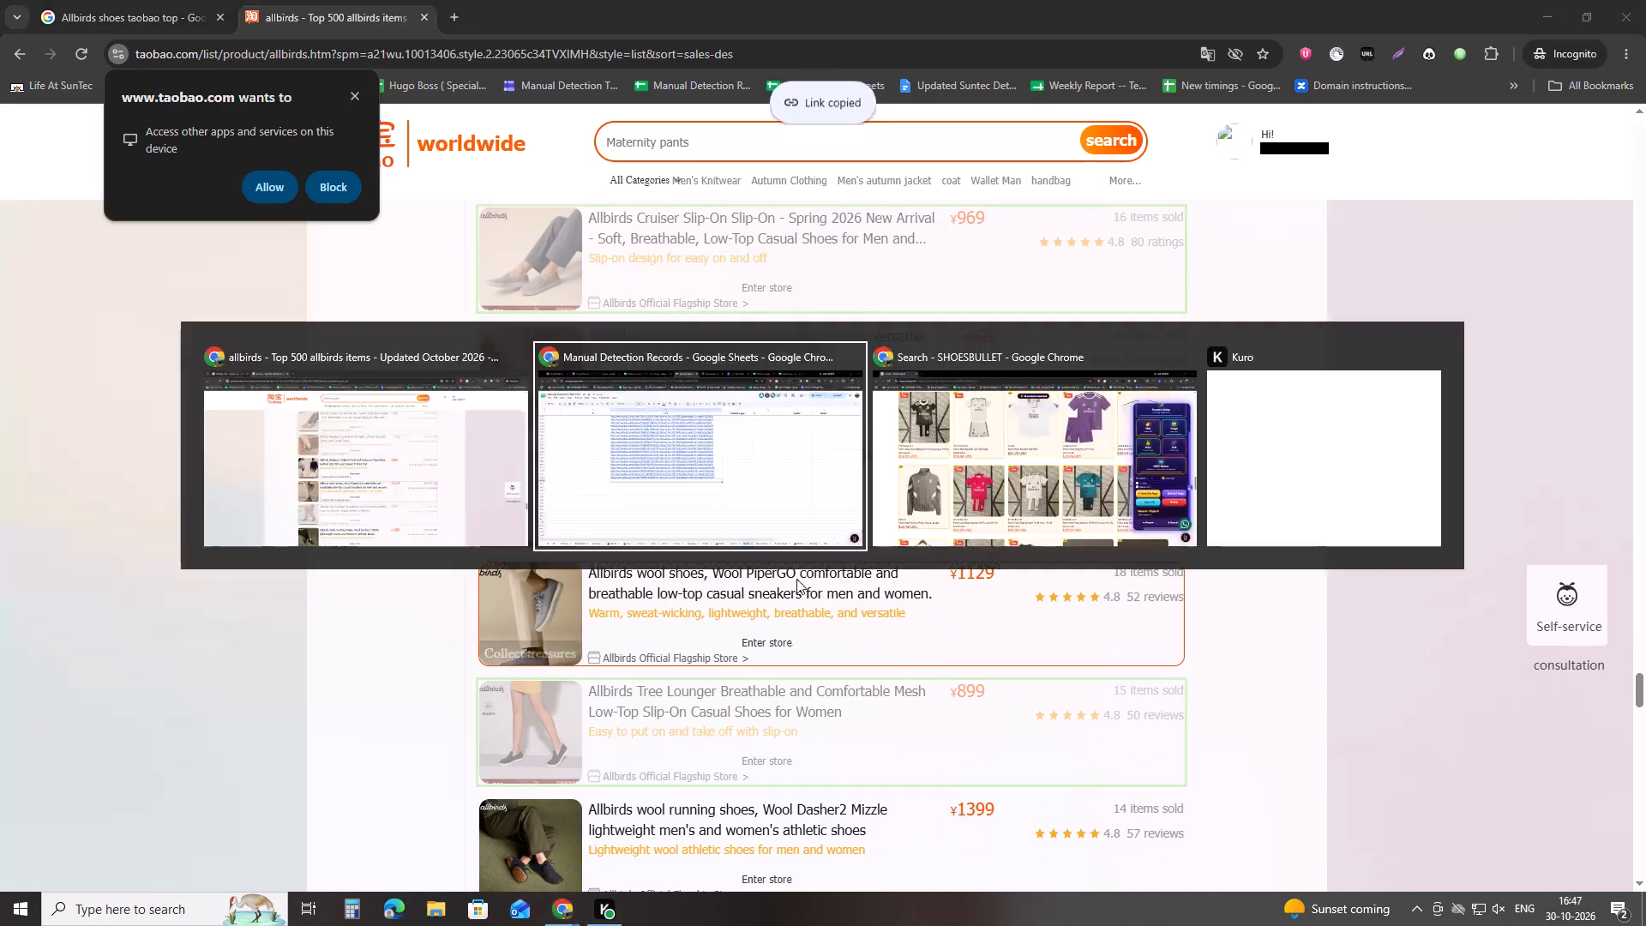
{"action": "key", "text": "ctrl+v"}
Remove duplicates from the collected Taobao links in column C, rows 83587 to 83612.
{"action": "key", "text": "ctrl+space"}
{"action": "left_click", "coordinate": [252, 142]}
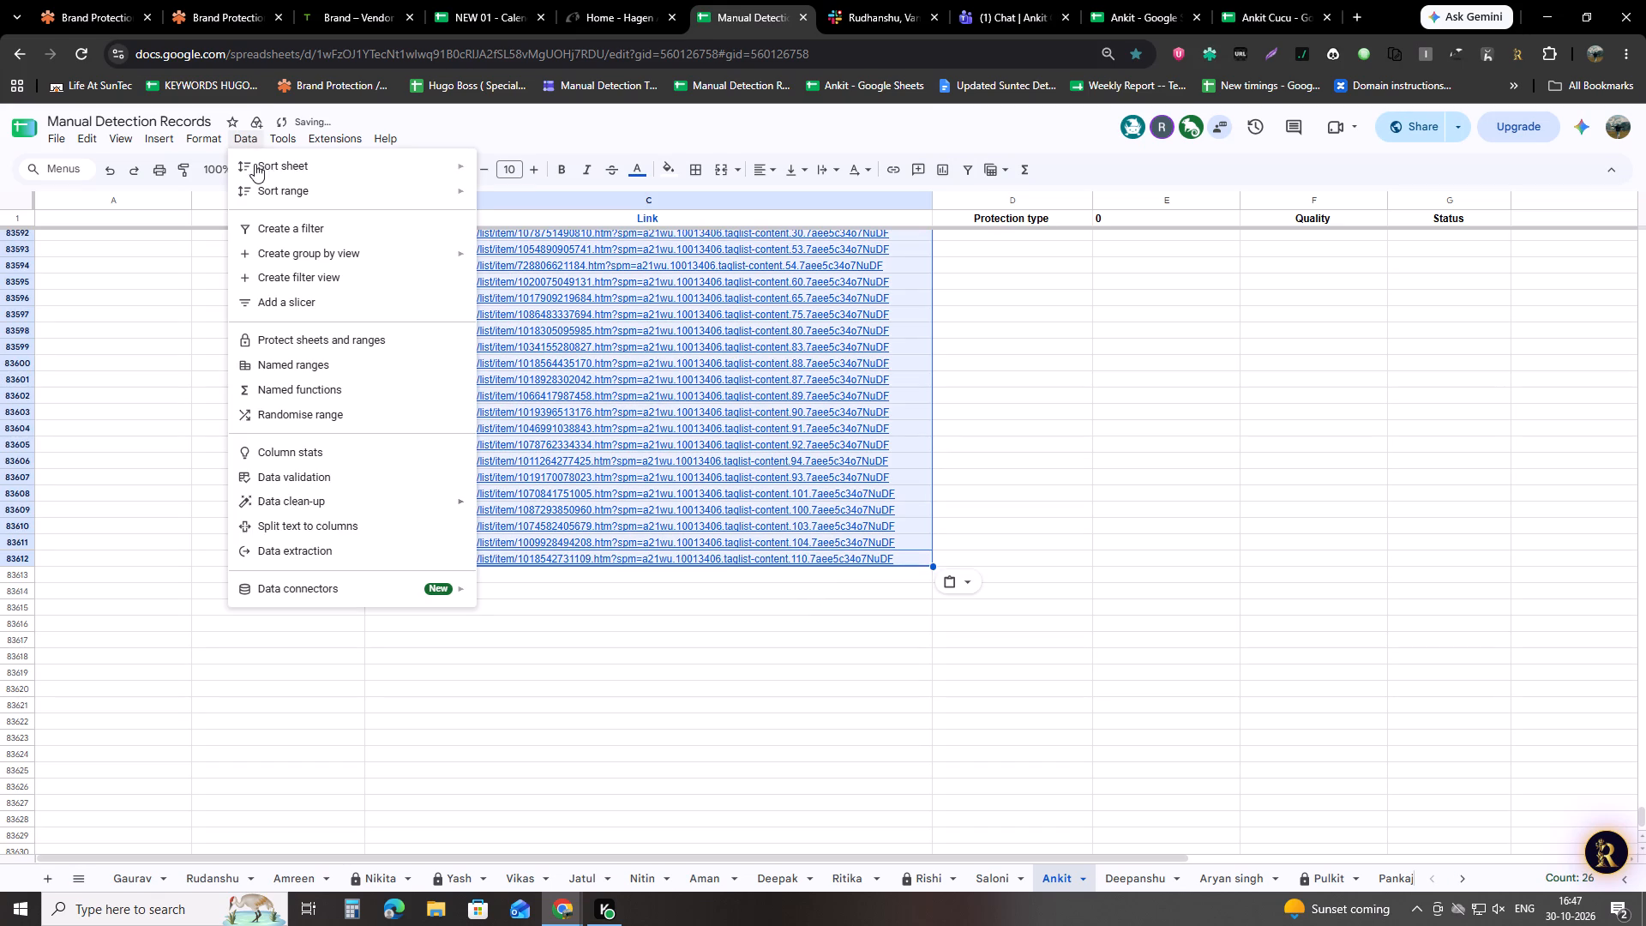
{"action": "left_click", "coordinate": [550, 533]}
{"action": "left_click", "coordinate": [880, 586]}
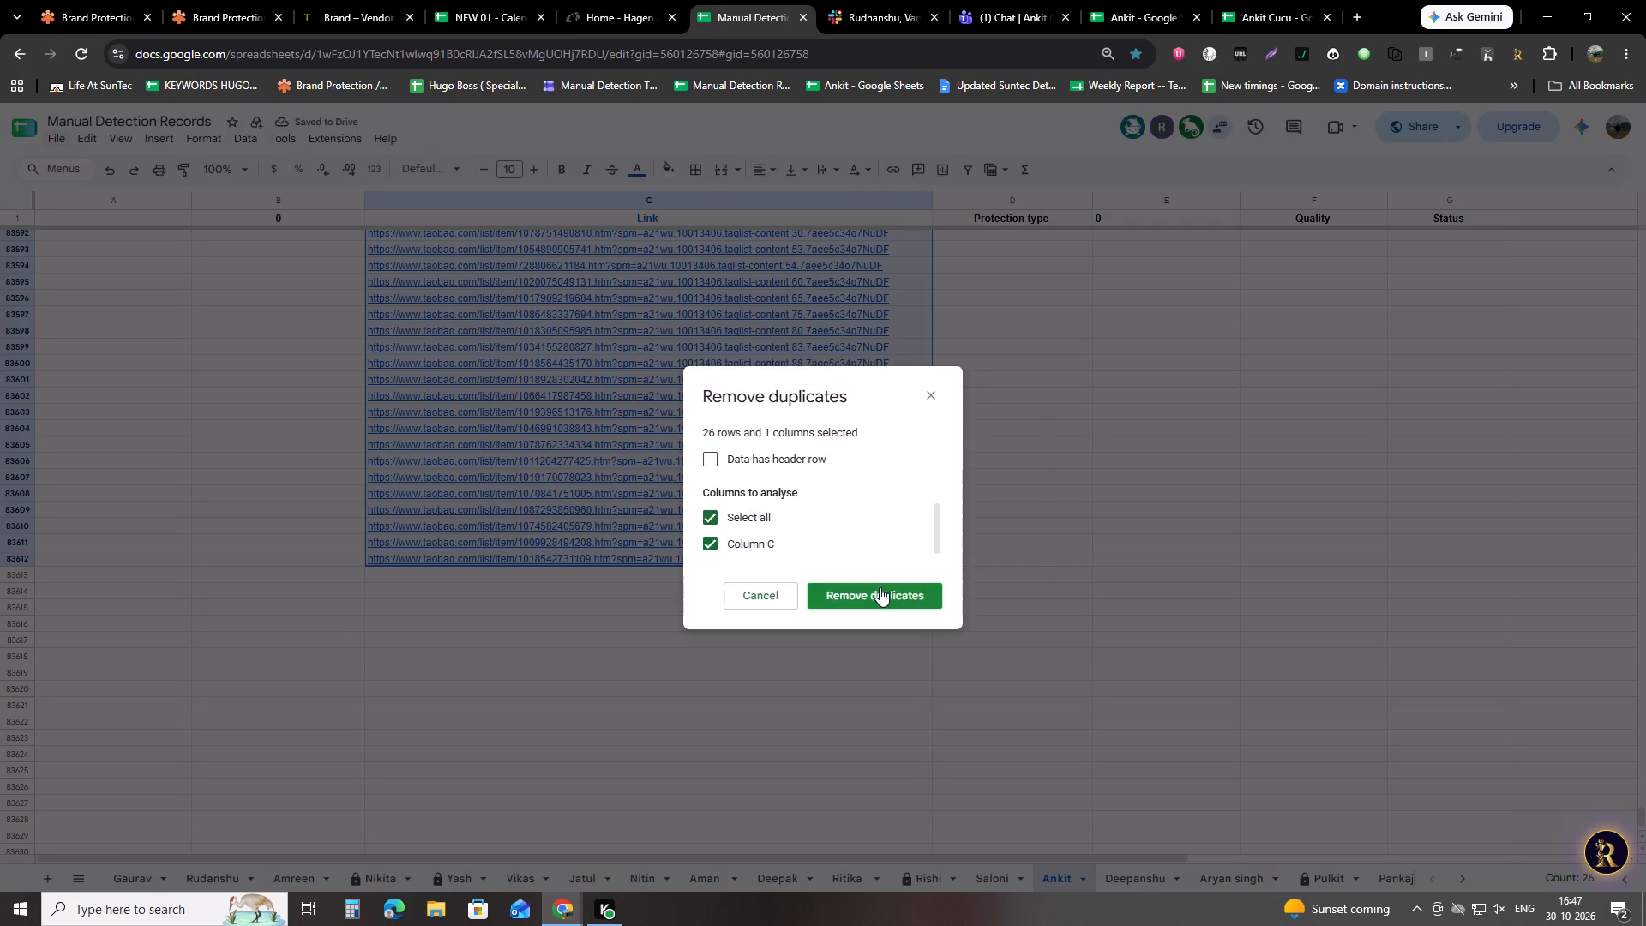
{"action": "left_click", "coordinate": [1019, 550]}
{"action": "scroll", "coordinate": [601, 621], "scroll_direction": "up", "scroll_amount": 4}
{"action": "scroll", "coordinate": [601, 621], "scroll_direction": "down", "scroll_amount": 5}
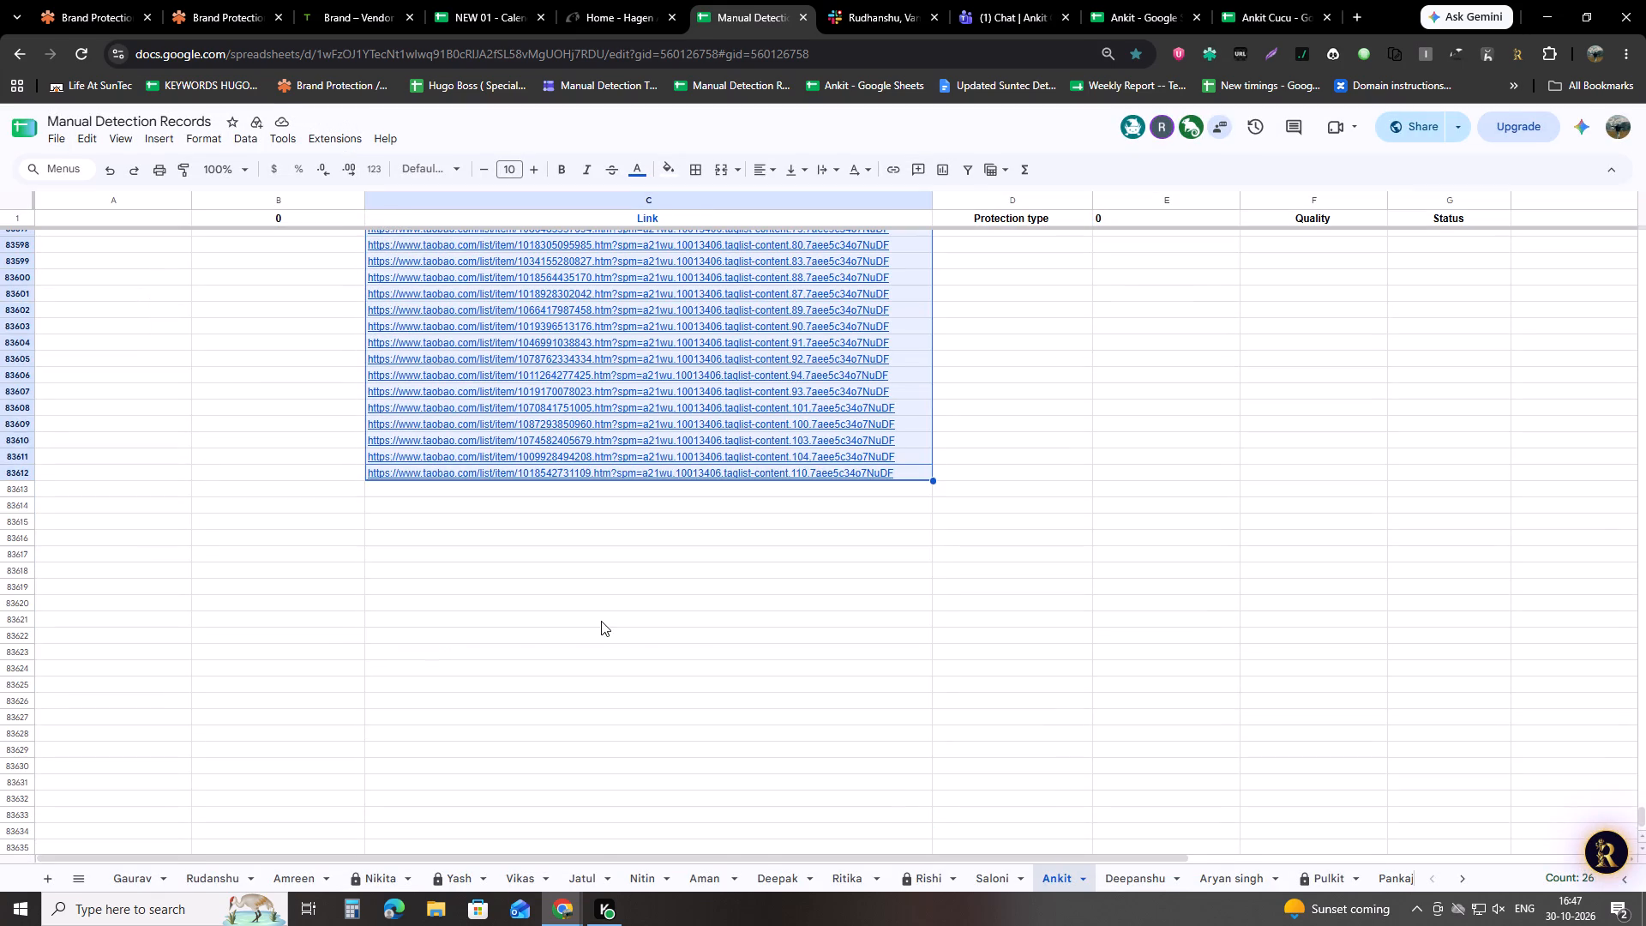
Copy the link of the Allbirds Men's Wool Blend Pullover Sweatshirt listing (¥899) into Link cell C83613.
{"action": "key", "text": "alt+Tab"}
{"action": "scroll", "coordinate": [429, 604], "scroll_direction": "down", "scroll_amount": 4}
{"action": "scroll", "coordinate": [357, 560], "scroll_direction": "down", "scroll_amount": 1}
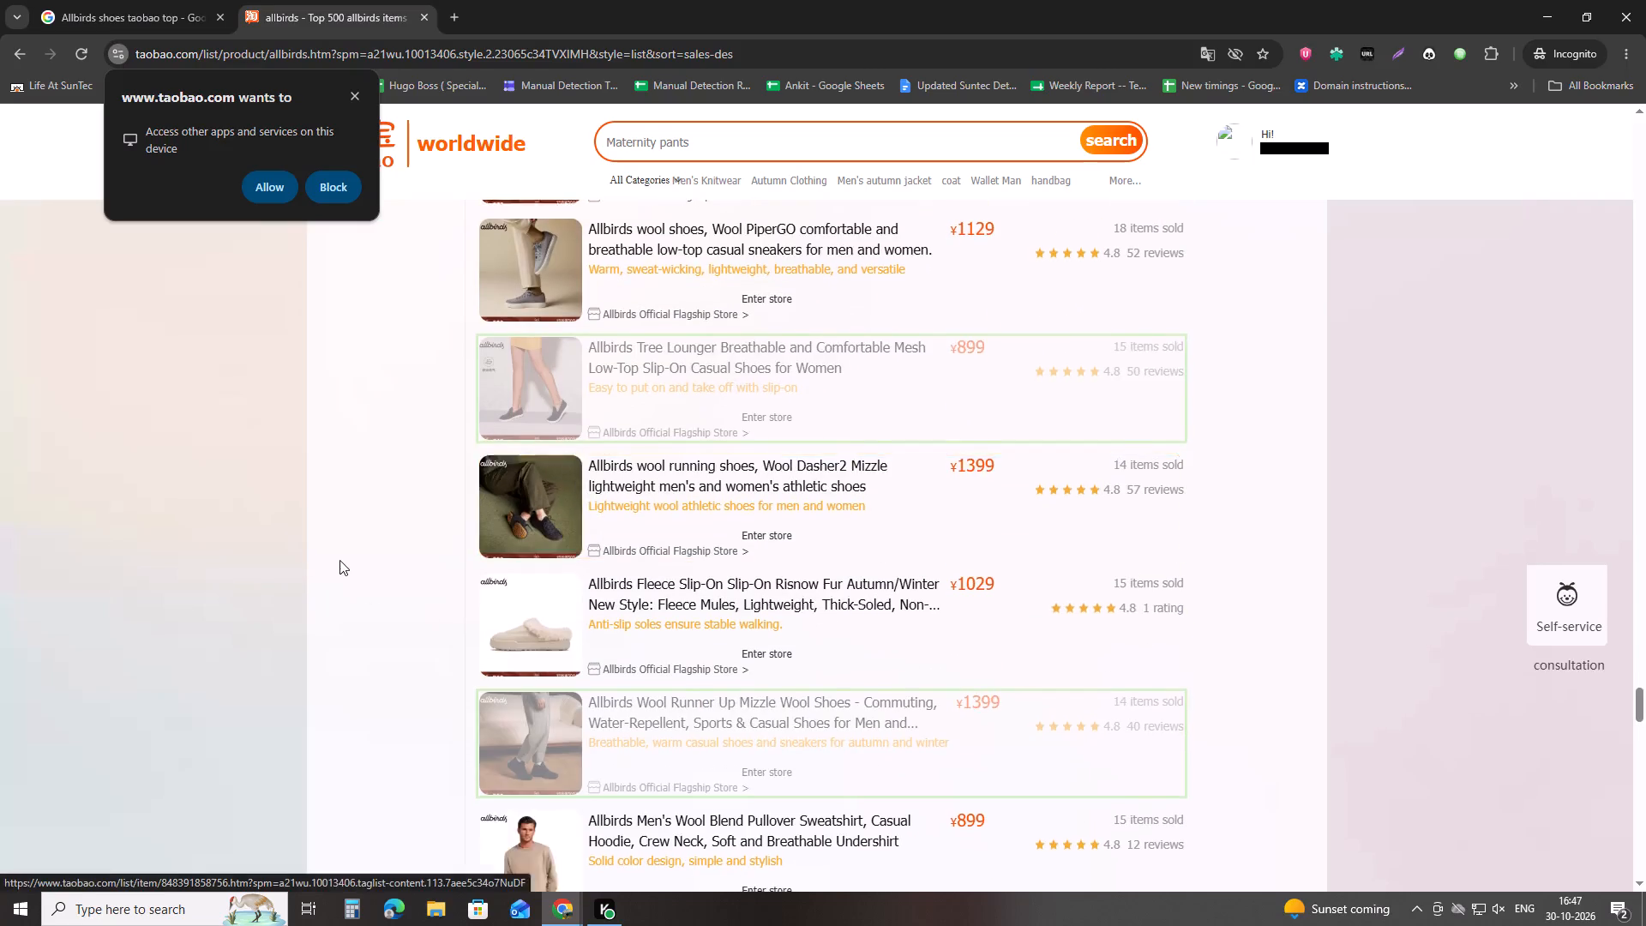
{"action": "scroll", "coordinate": [339, 560], "scroll_direction": "down", "scroll_amount": 3}
{"action": "right_click", "coordinate": [793, 482]}
{"action": "left_click", "coordinate": [871, 640]}
{"action": "key", "text": "alt+Tab"}
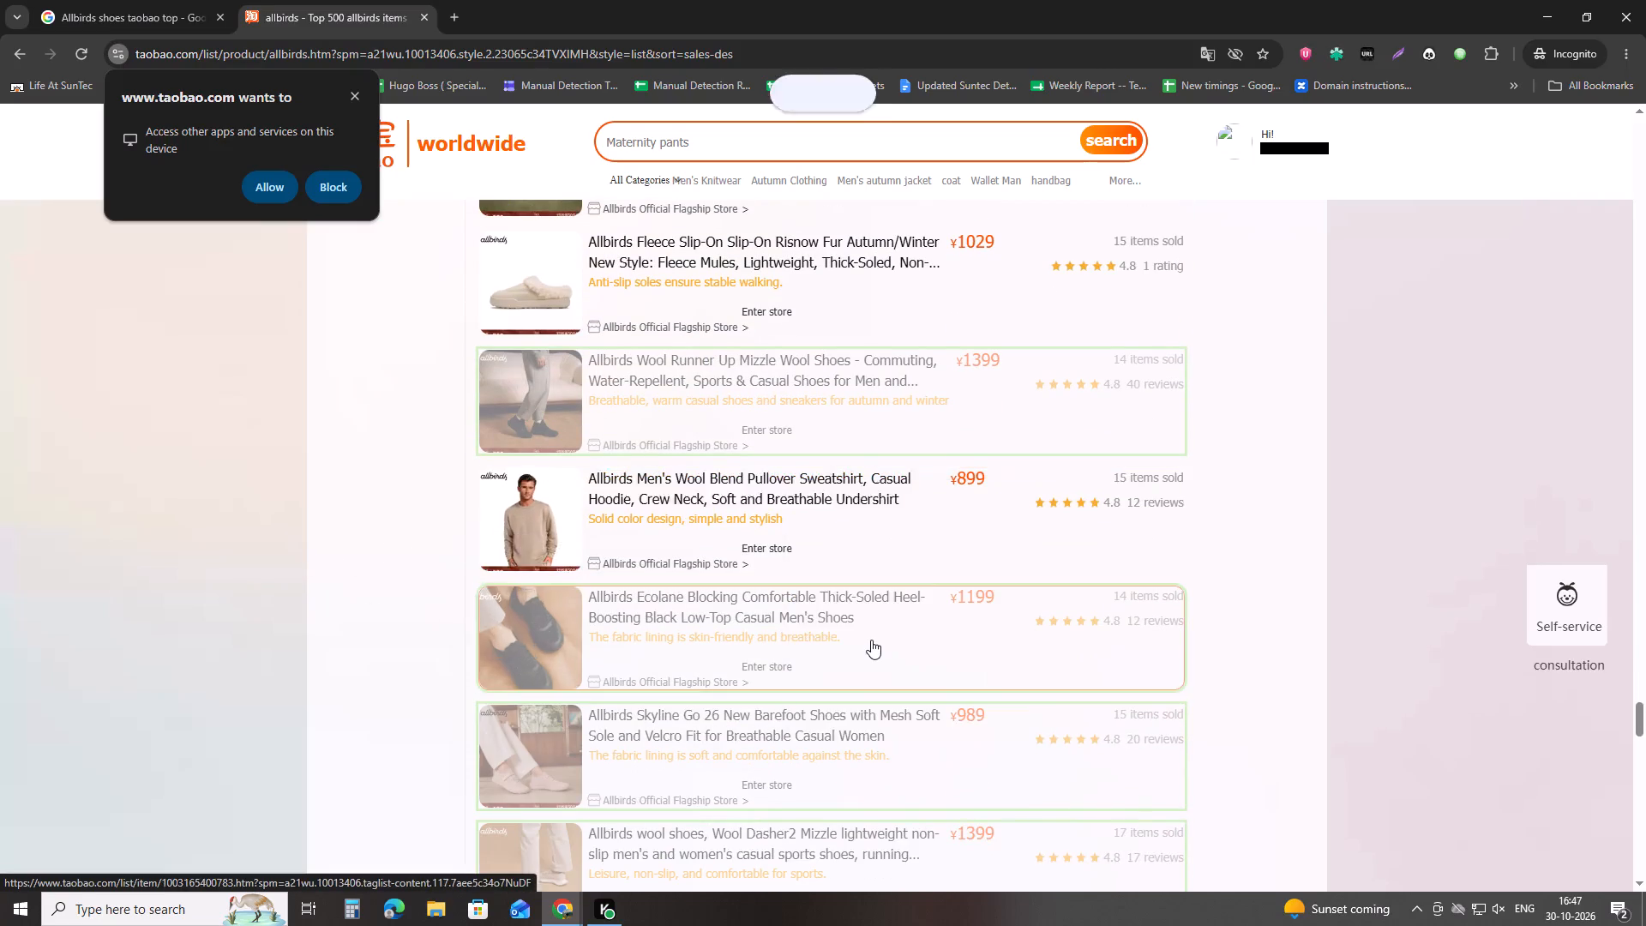
{"action": "key", "text": "ctrl+v"}
{"action": "key", "text": "ctrl+z"}
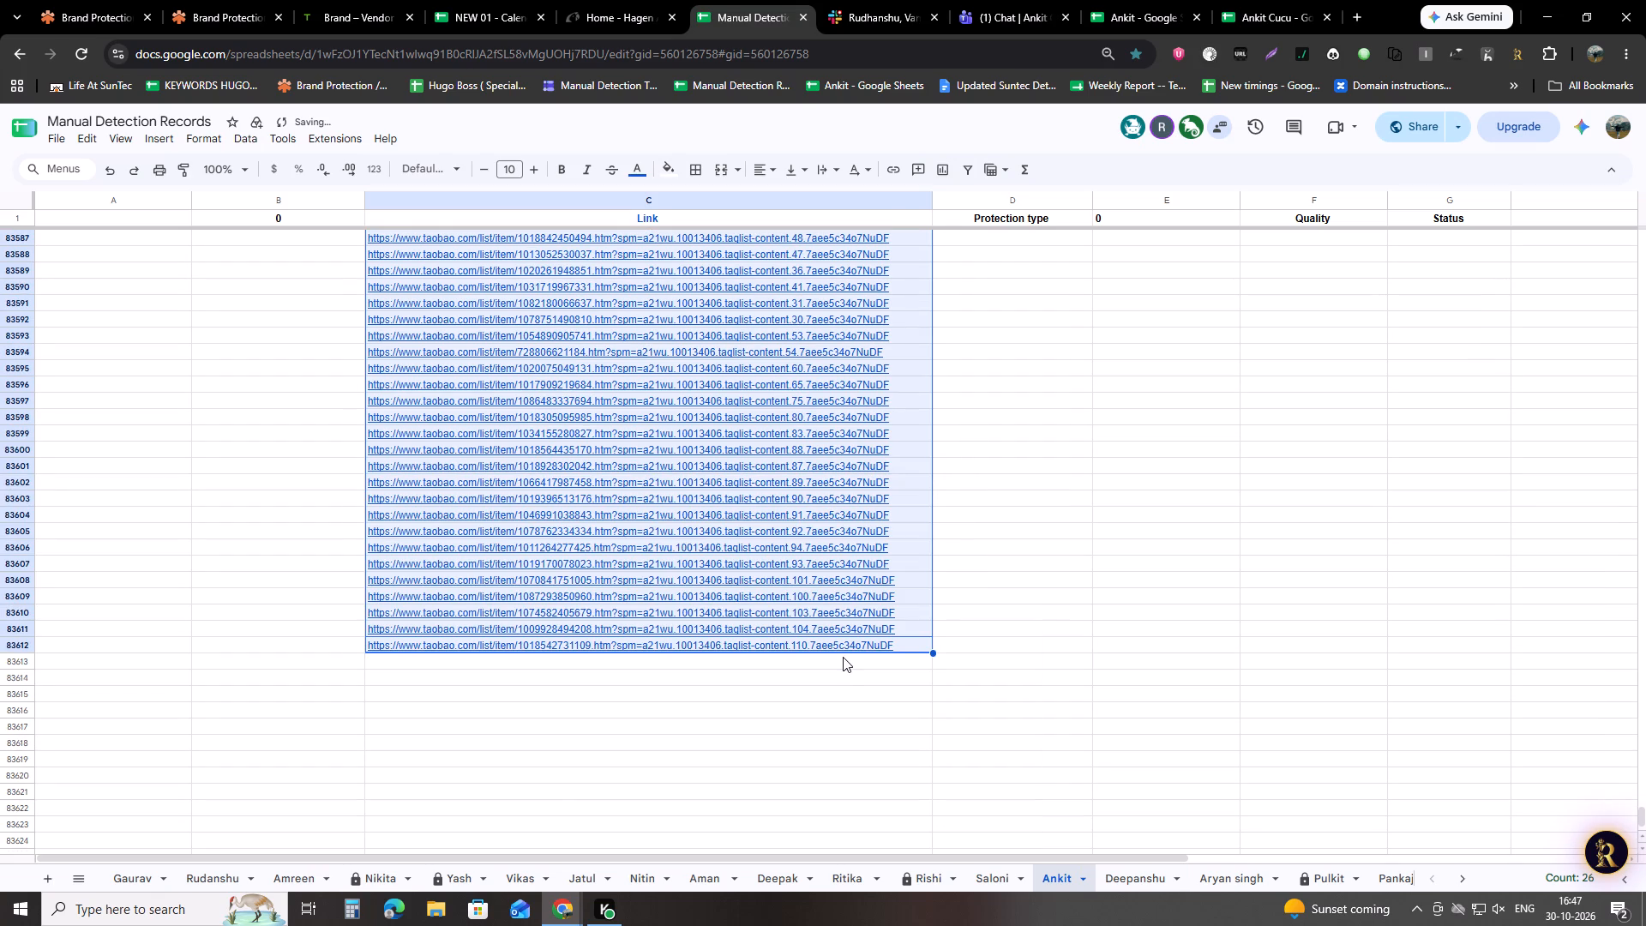
{"action": "left_click", "coordinate": [843, 657]}
{"action": "key", "text": "ctrl+v"}
Copy the link of the Allbirds Men's Trousers Natural Tech Soft Knit Sporty Loose listing (¥950) into Link cell C83614.
{"action": "left_click", "coordinate": [810, 686]}
{"action": "key", "text": "alt+Tab"}
{"action": "scroll", "coordinate": [529, 630], "scroll_direction": "down", "scroll_amount": 5}
{"action": "scroll", "coordinate": [281, 594], "scroll_direction": "down", "scroll_amount": 2}
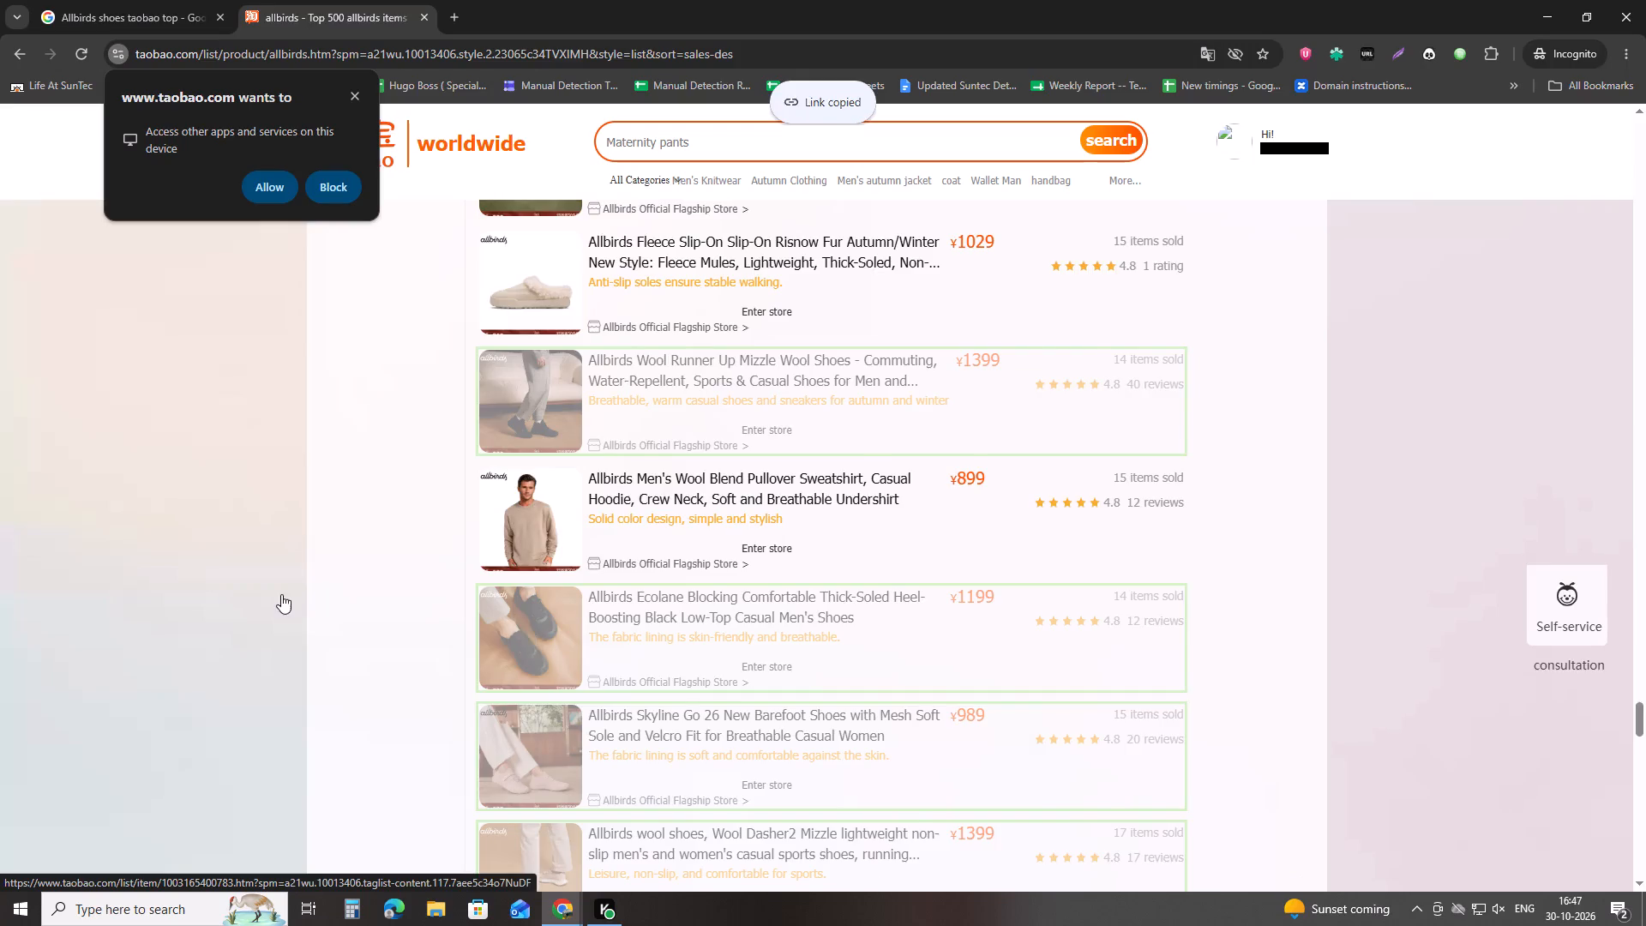
{"action": "scroll", "coordinate": [281, 594], "scroll_direction": "down", "scroll_amount": 3}
{"action": "right_click", "coordinate": [766, 466]}
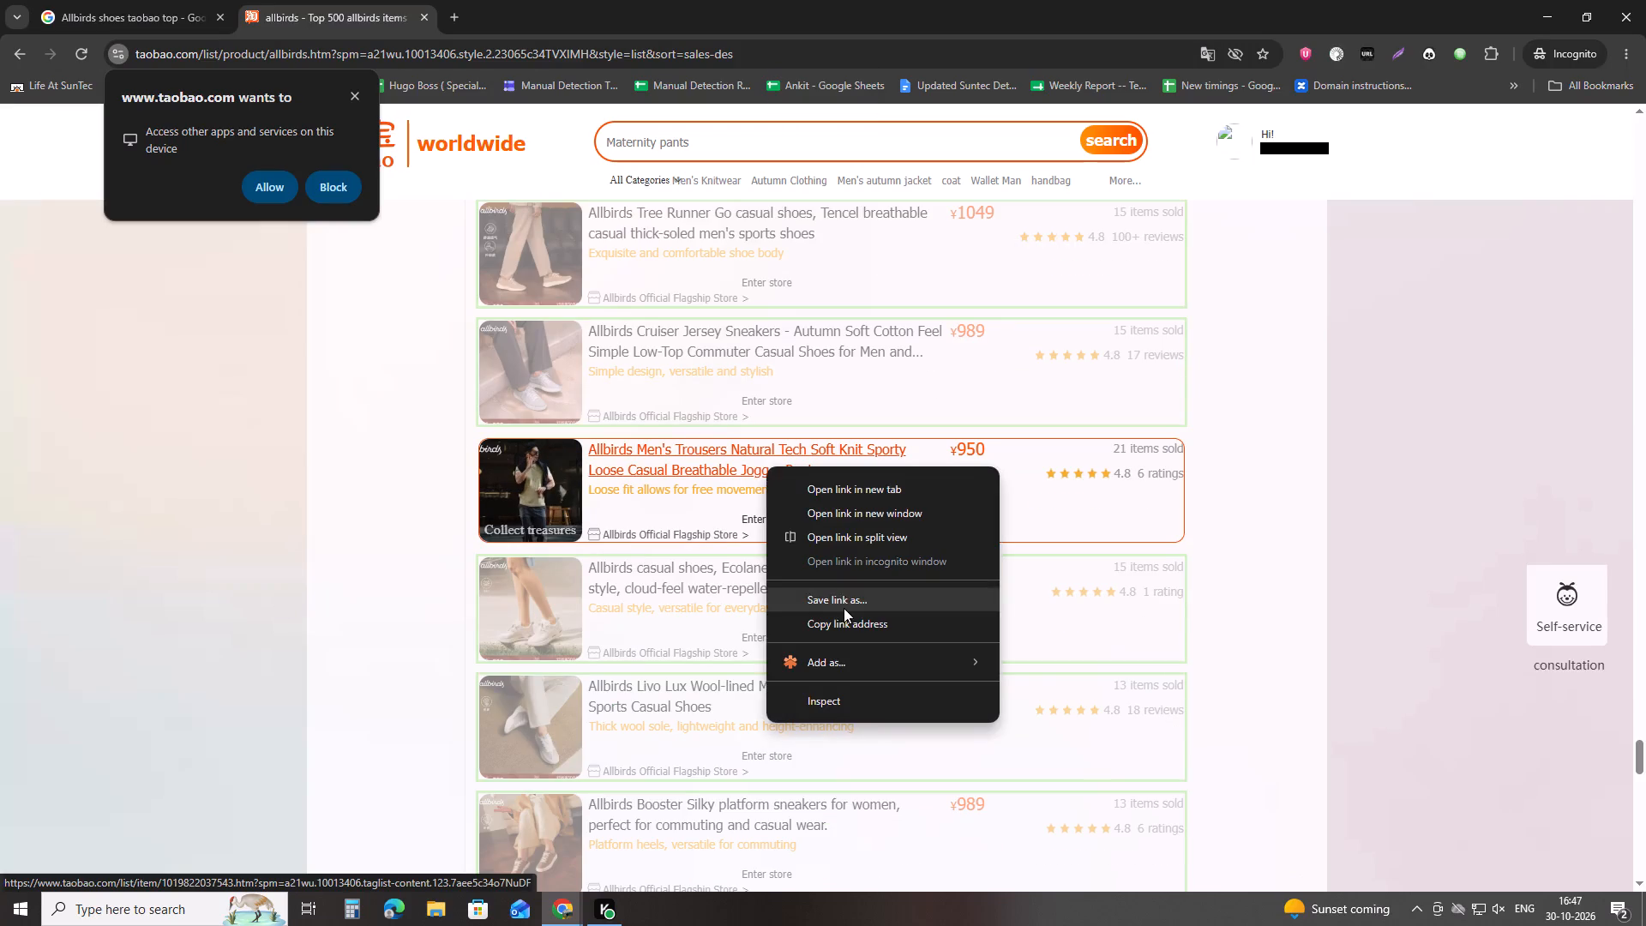
{"action": "left_click", "coordinate": [844, 615]}
{"action": "key", "text": "alt+Tab"}
{"action": "key", "text": "ctrl+v"}
{"action": "key", "text": "ctrl+space"}
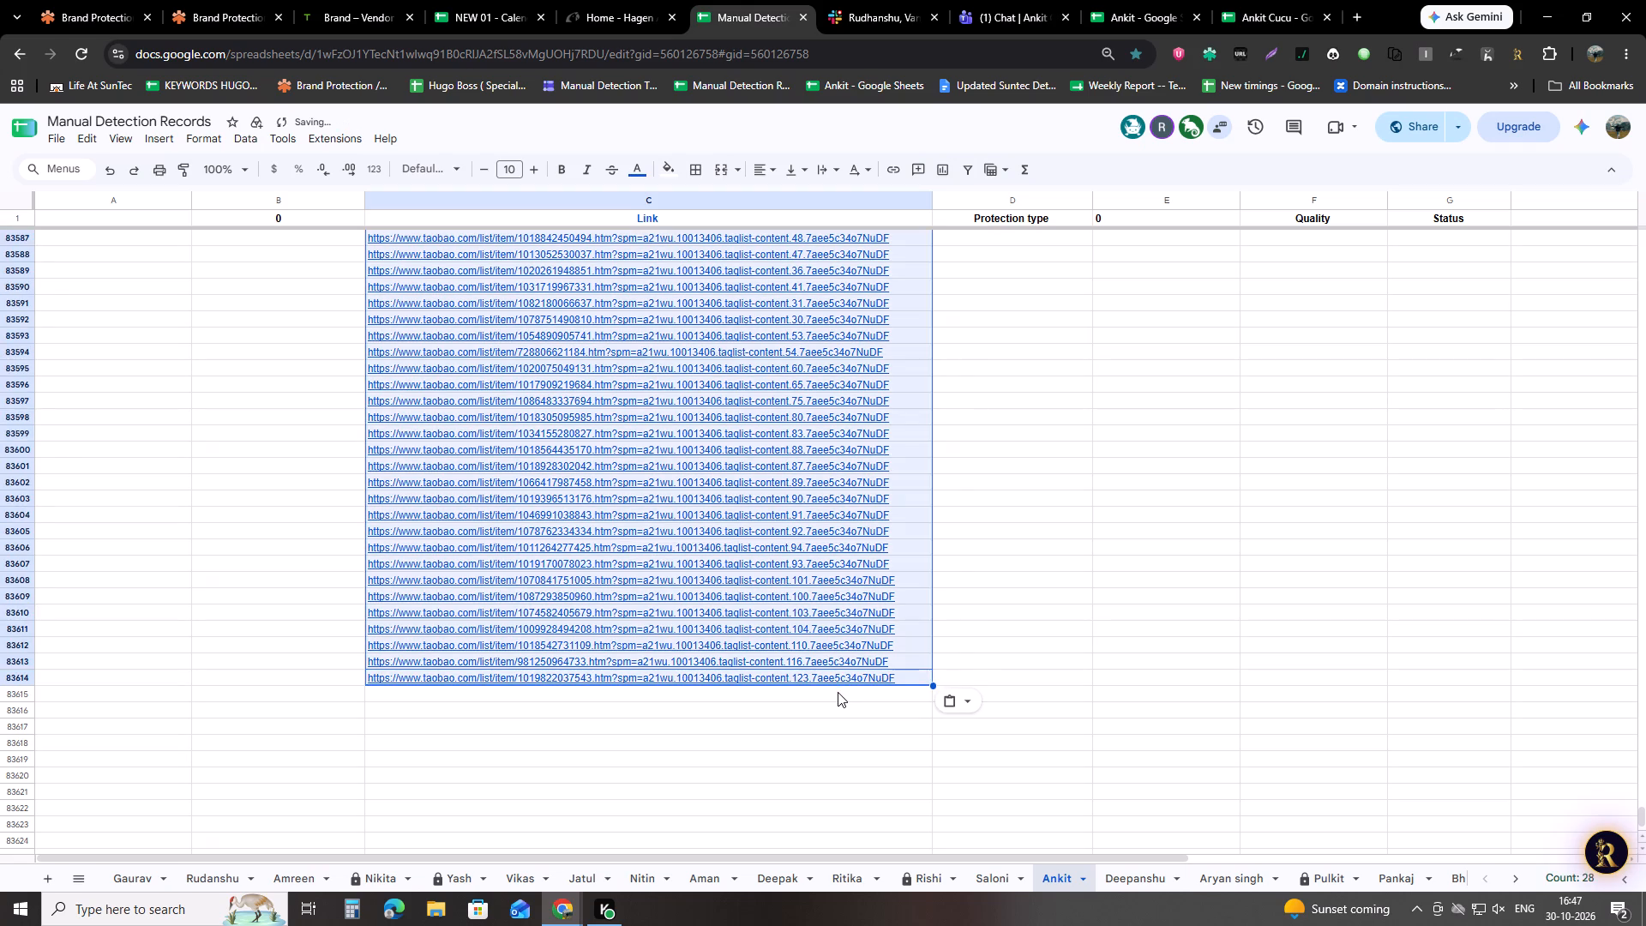
Copy the link of the Allbirds Men's Trousers Wool Autumn/Winter straight-leg listing (¥1450) into Link cell C83615.
{"action": "left_click", "coordinate": [838, 692]}
{"action": "key", "text": "alt+Tab"}
{"action": "scroll", "coordinate": [622, 564], "scroll_direction": "down", "scroll_amount": 9}
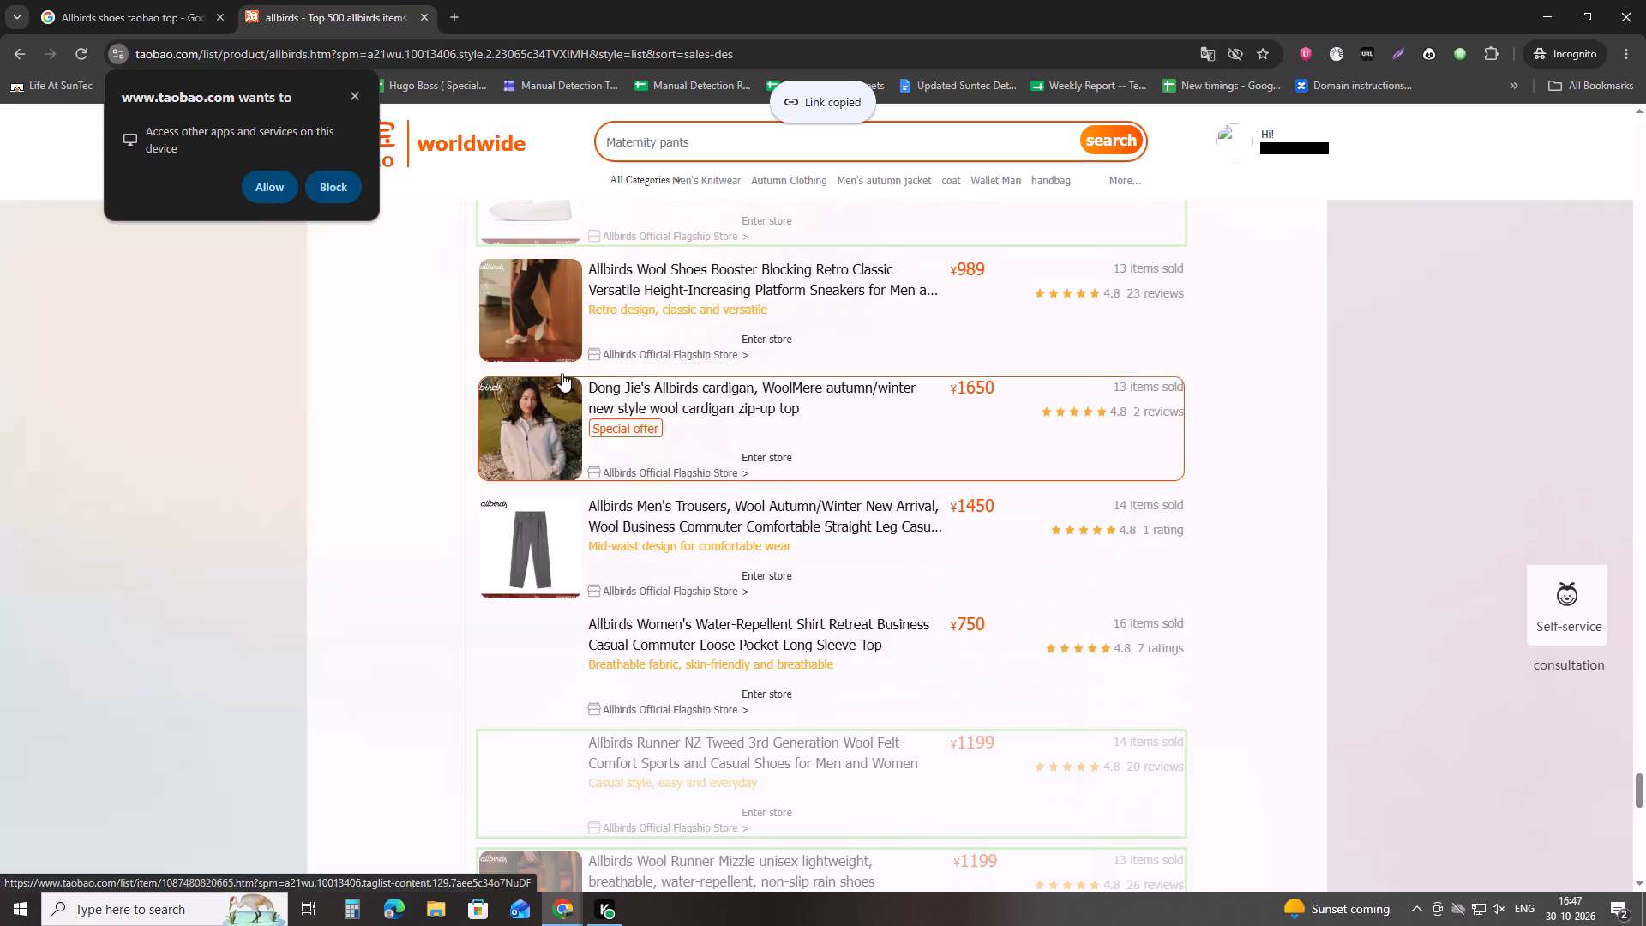
{"action": "right_click", "coordinate": [665, 534]}
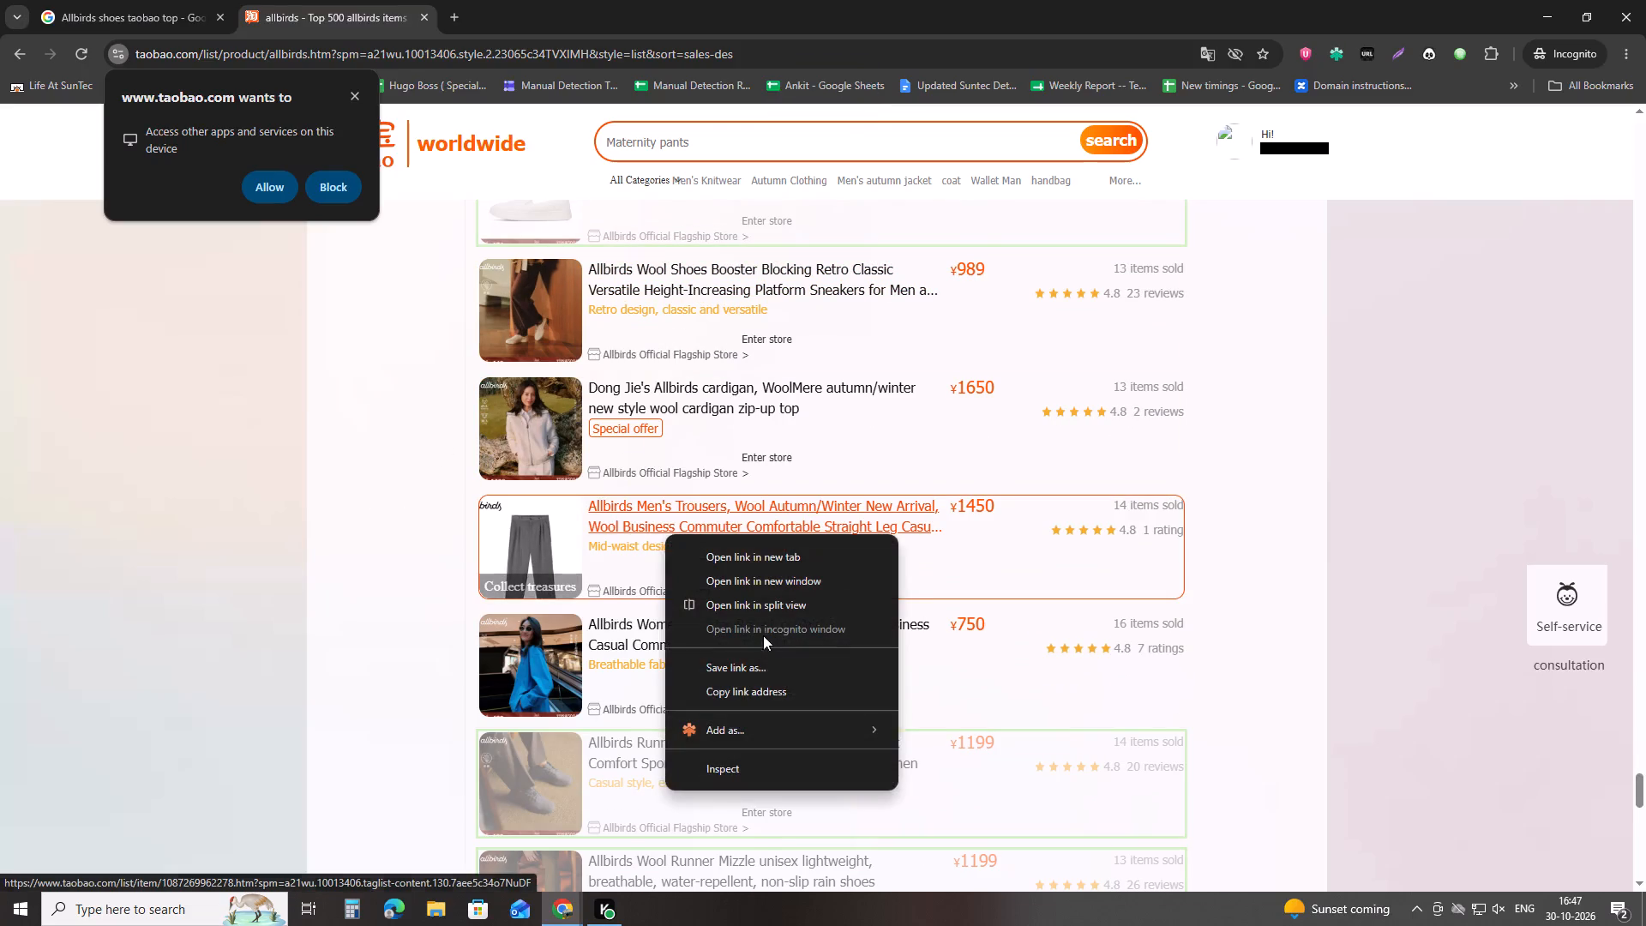
{"action": "left_click", "coordinate": [768, 680]}
{"action": "key", "text": "alt+Tab"}
{"action": "key", "text": "ctrl+v"}
Copy the link of the Allbirds Women's Water-Repellent Shirt Retreat listing (¥750) into Link cell C83616.
{"action": "left_click", "coordinate": [826, 714]}
{"action": "key", "text": "alt+Tab"}
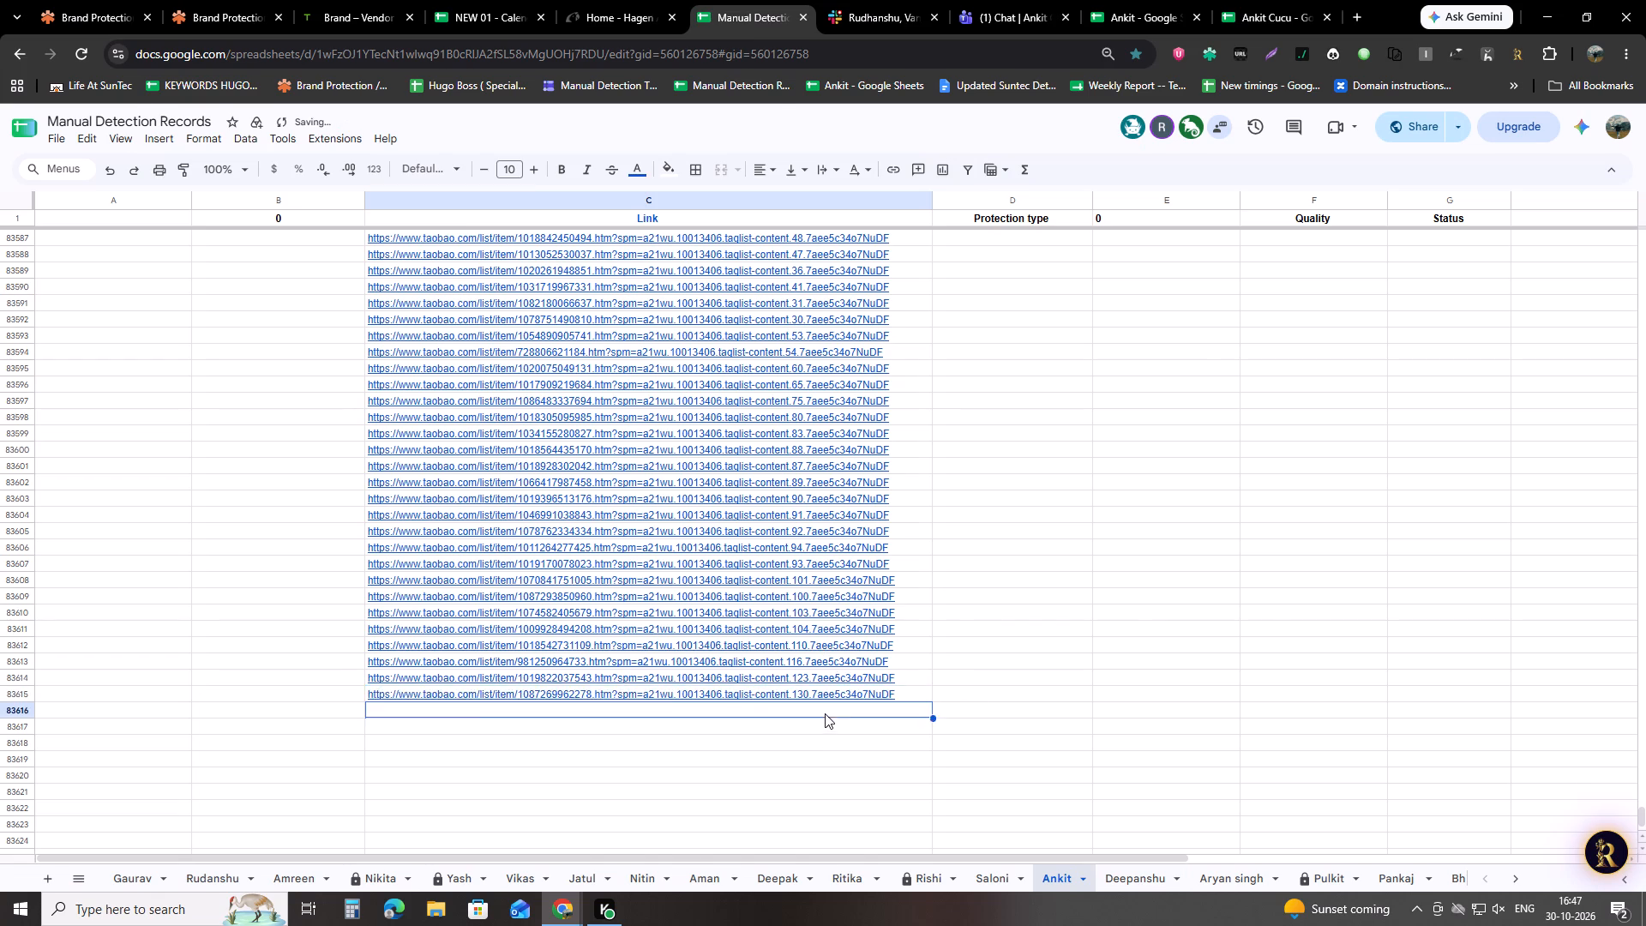
{"action": "right_click", "coordinate": [665, 637]}
{"action": "left_click", "coordinate": [754, 546]}
{"action": "key", "text": "alt+Tab"}
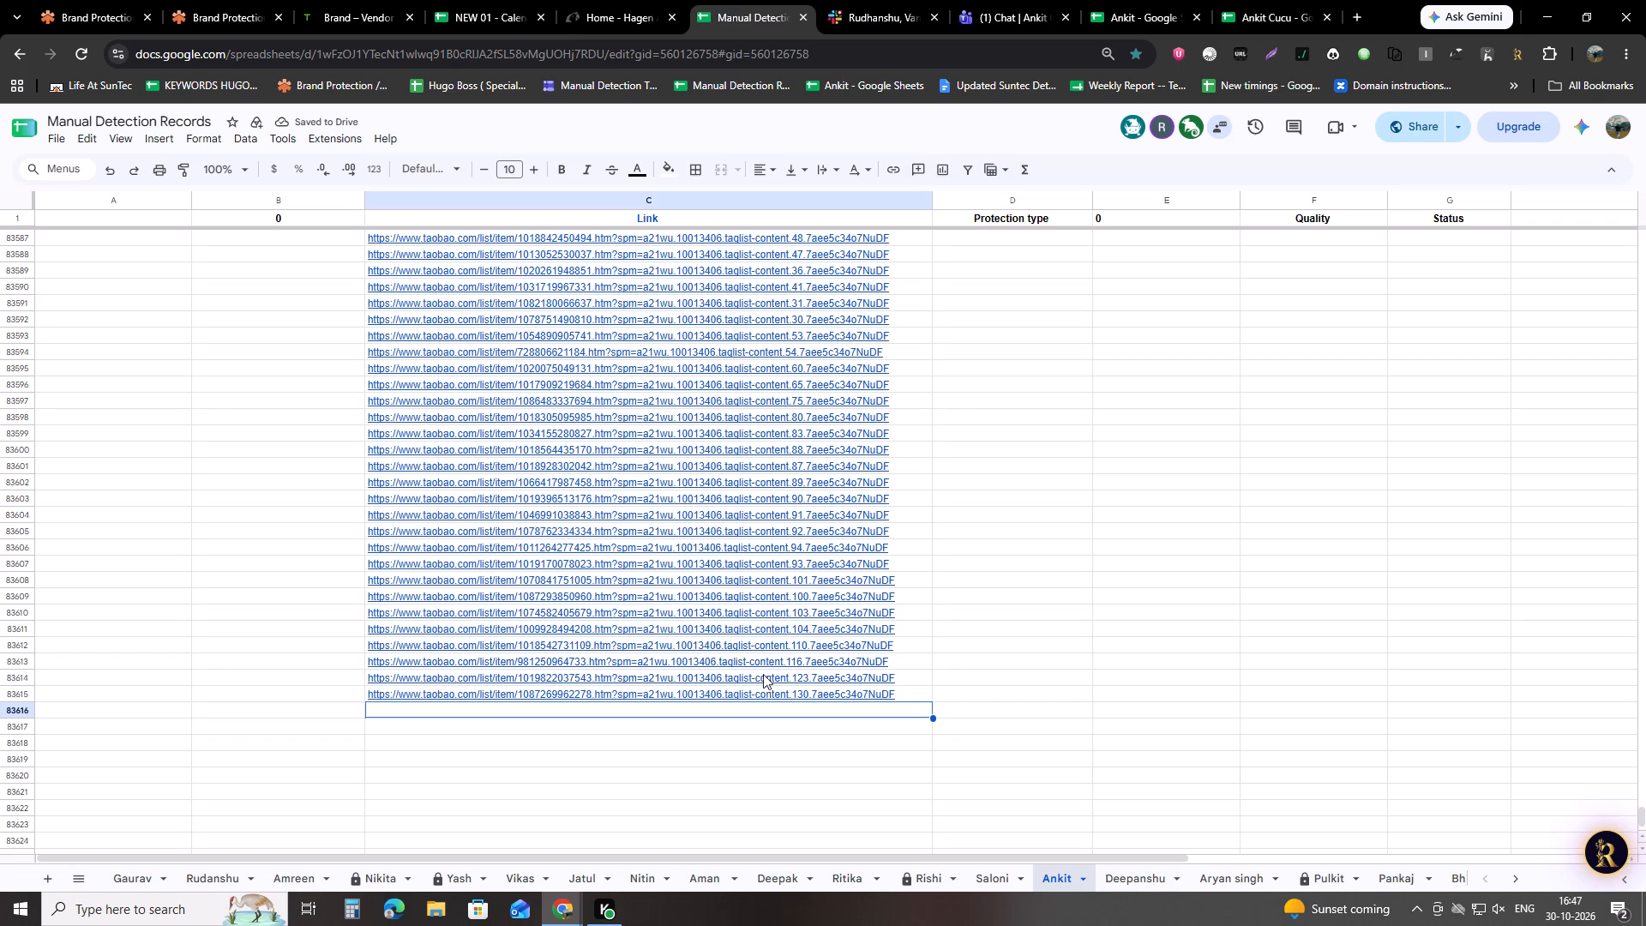
{"action": "key", "text": "ctrl+v"}
Copy the link of the Dong Jie's Allbirds WoolMere zip-up cardigan listing (¥1650) into Link cell C83617.
{"action": "key", "text": "alt+Tab"}
{"action": "right_click", "coordinate": [691, 400]}
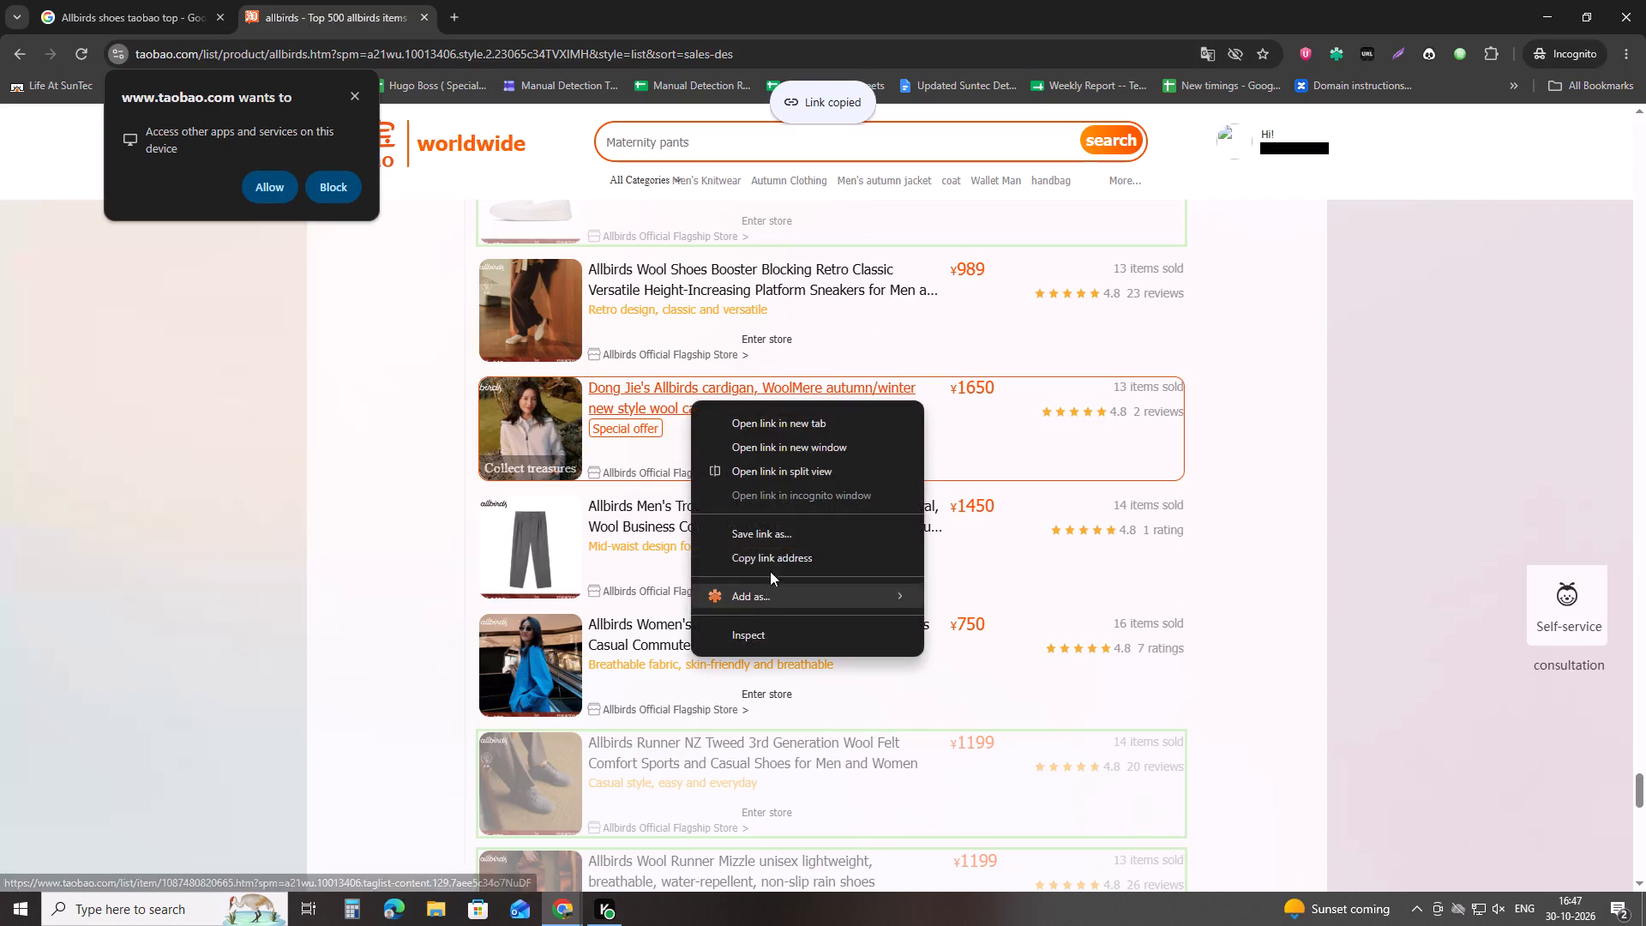
{"action": "left_click", "coordinate": [770, 565]}
{"action": "key", "text": "alt+Tab"}
{"action": "key", "text": "ctrl+v"}
{"action": "key", "text": "ctrl+z"}
{"action": "left_click", "coordinate": [821, 729]}
{"action": "key", "text": "ctrl+v"}
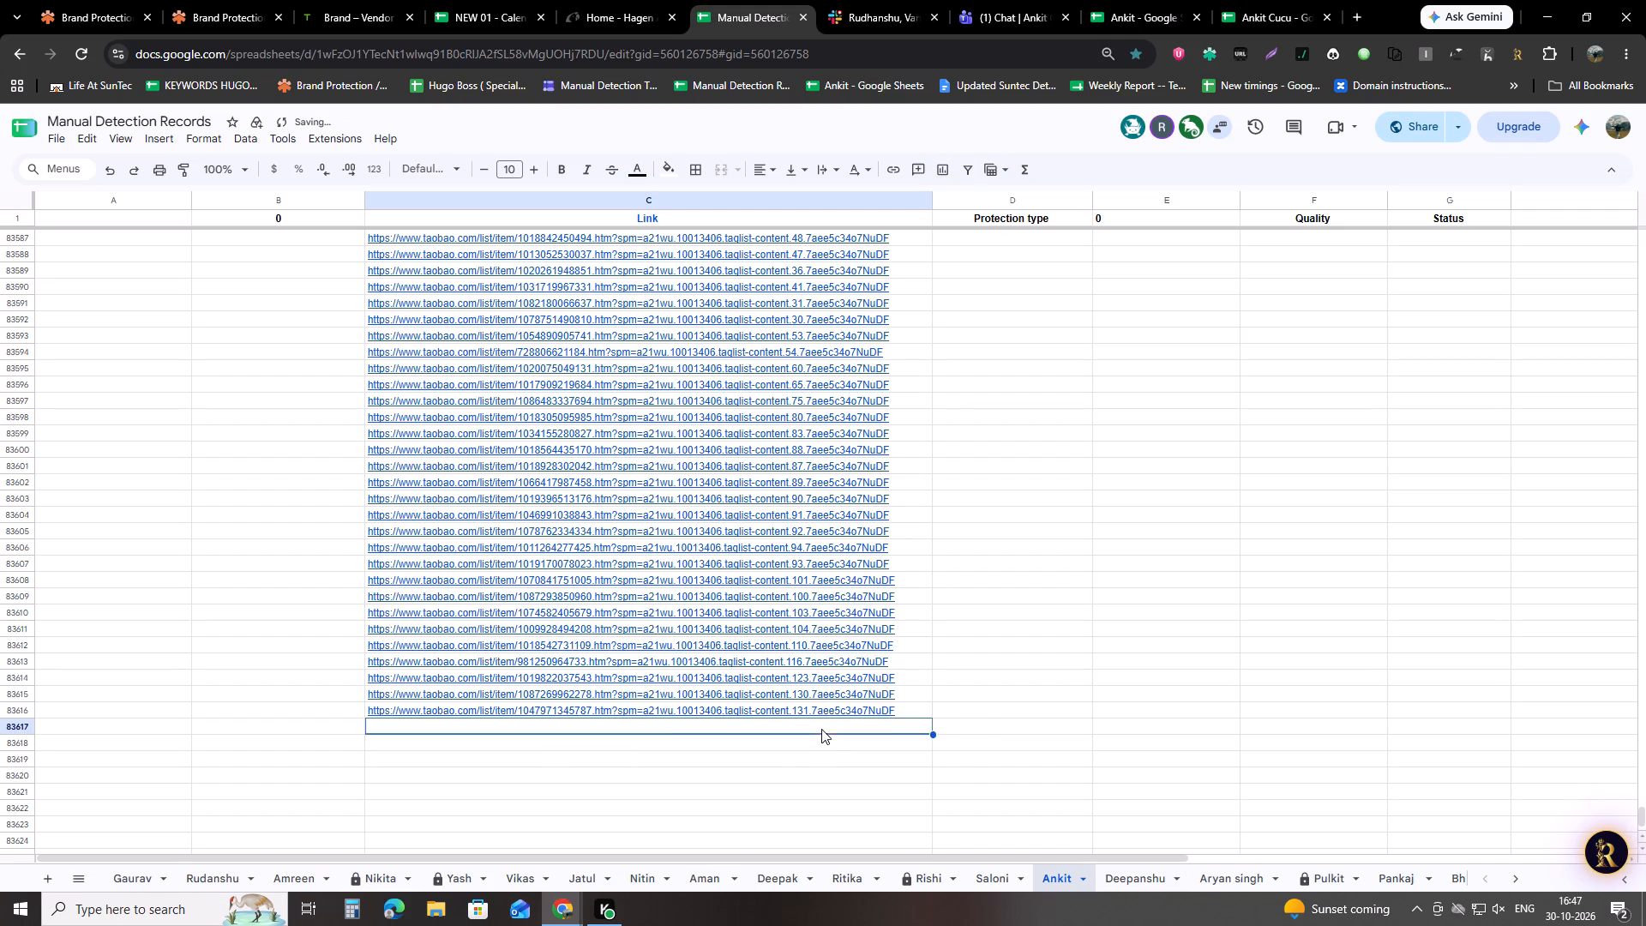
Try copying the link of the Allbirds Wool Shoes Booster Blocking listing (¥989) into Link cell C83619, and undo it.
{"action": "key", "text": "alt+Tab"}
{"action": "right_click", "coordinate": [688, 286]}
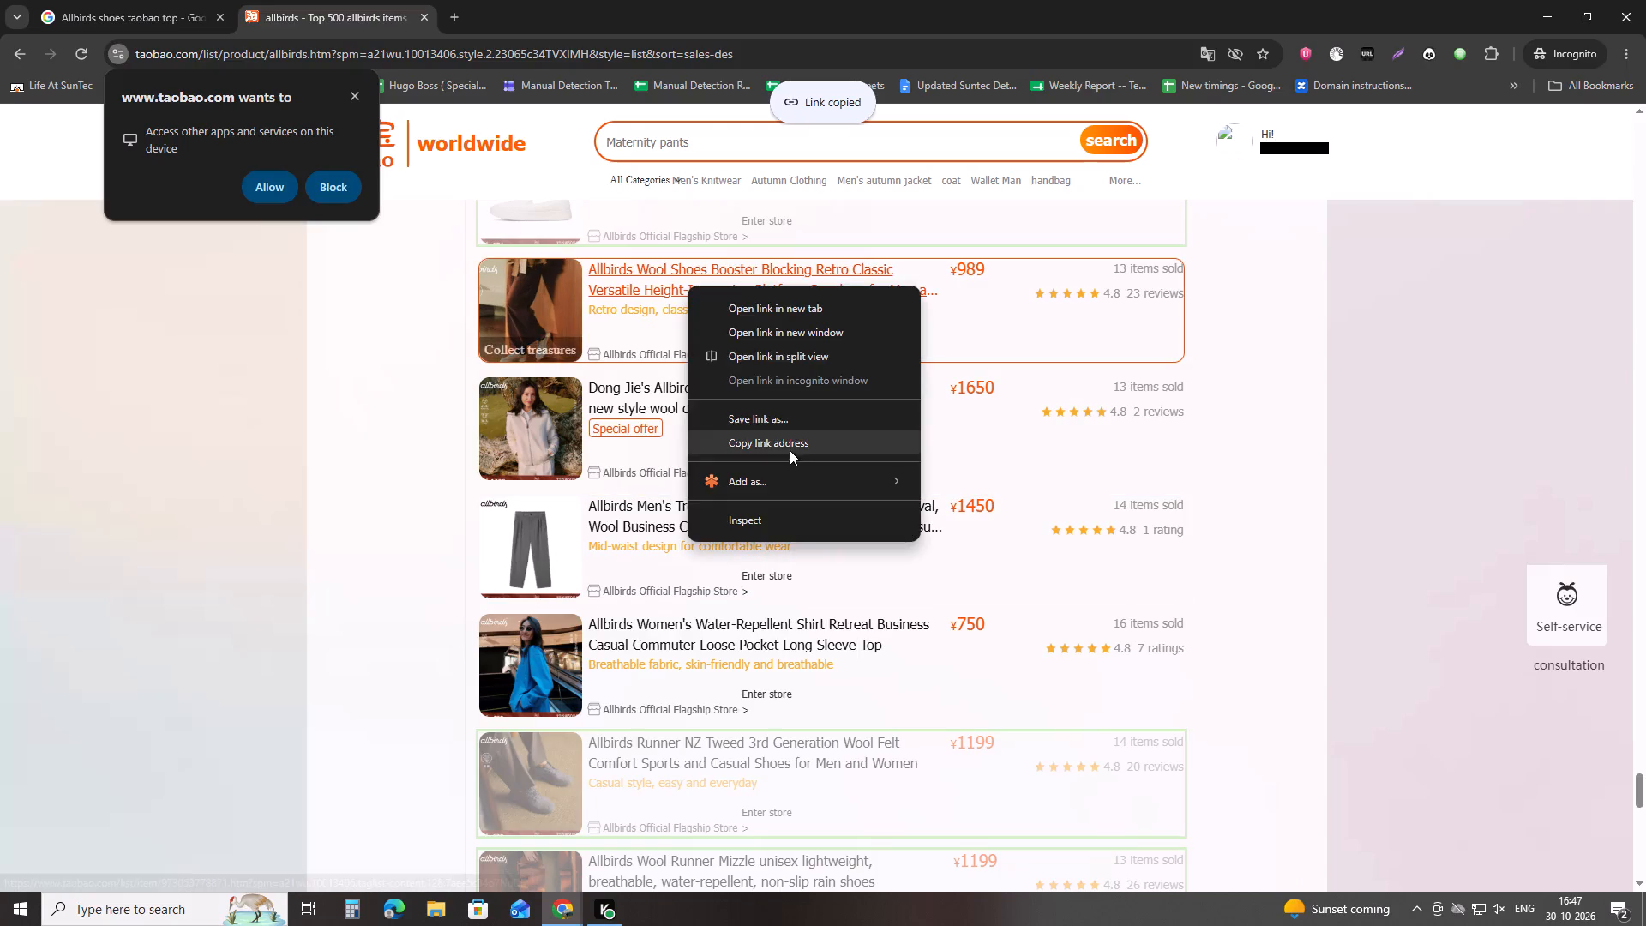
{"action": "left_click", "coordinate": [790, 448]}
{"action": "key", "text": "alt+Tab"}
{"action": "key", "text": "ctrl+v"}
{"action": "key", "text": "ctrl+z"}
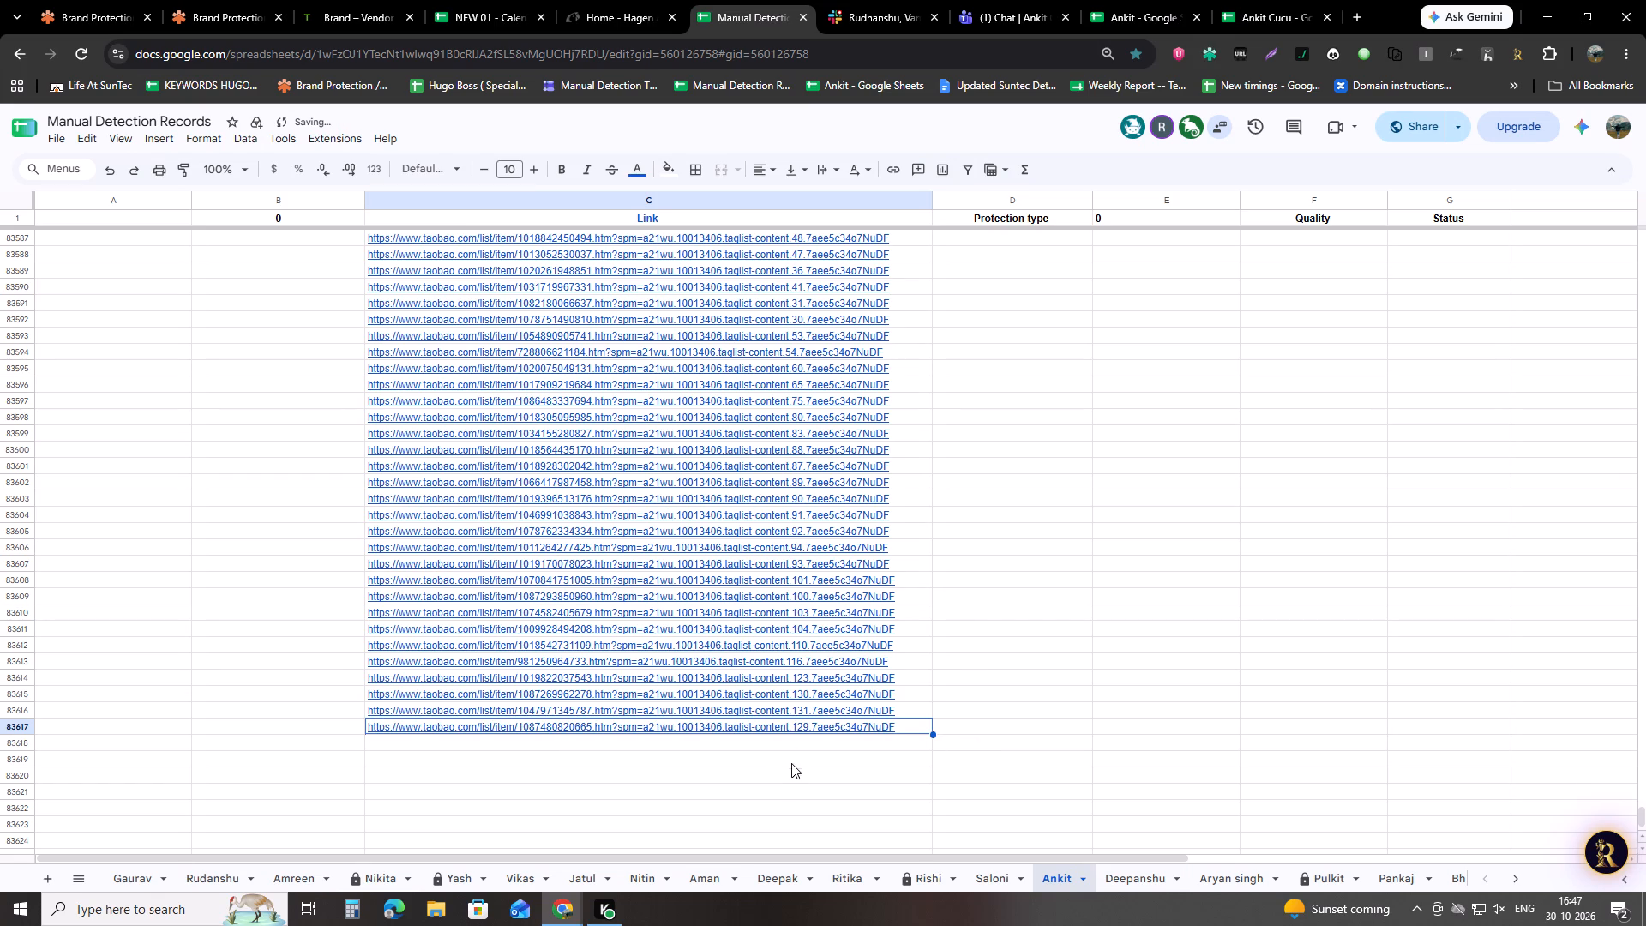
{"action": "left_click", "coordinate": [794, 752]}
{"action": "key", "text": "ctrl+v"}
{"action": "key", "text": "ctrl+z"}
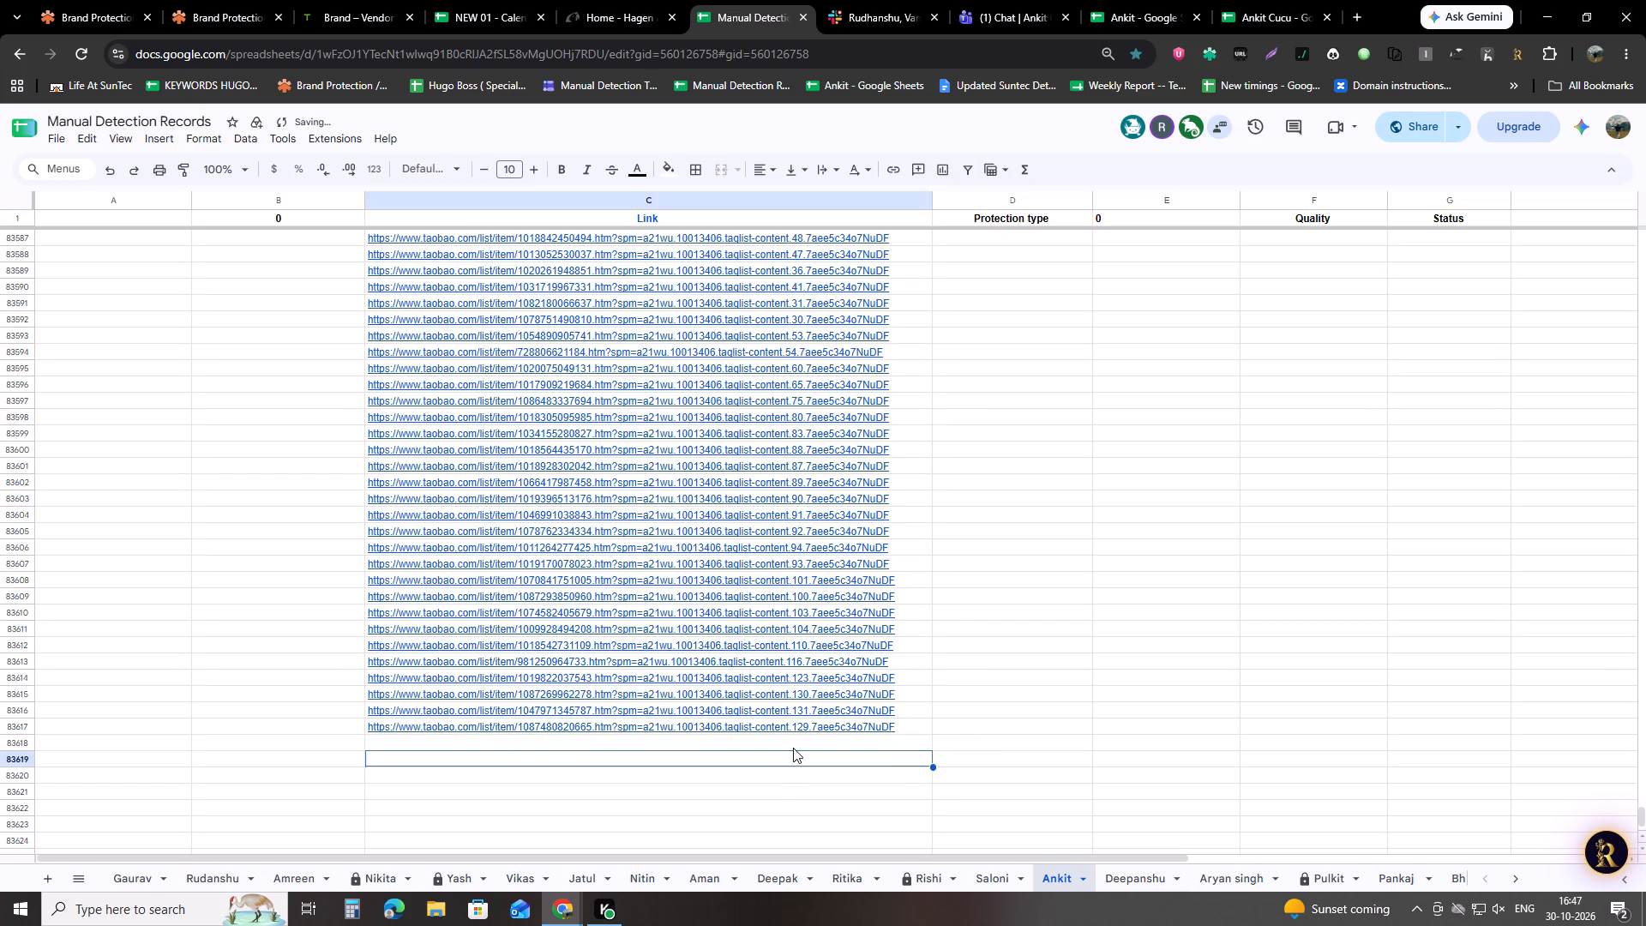
Paste the copied Allbirds Wool Shoes Booster Blocking listing link into Link cell C83618.
{"action": "left_click", "coordinate": [793, 748]}
{"action": "key", "text": "ctrl+v"}
Copy the block of Taobao links in Link cells C83587 to C83618.
{"action": "key", "text": "ctrl+space"}
{"action": "key", "text": "ctrl+c"}
{"action": "key", "text": "ctrl+c"}
{"action": "key", "text": "ctrl+c"}
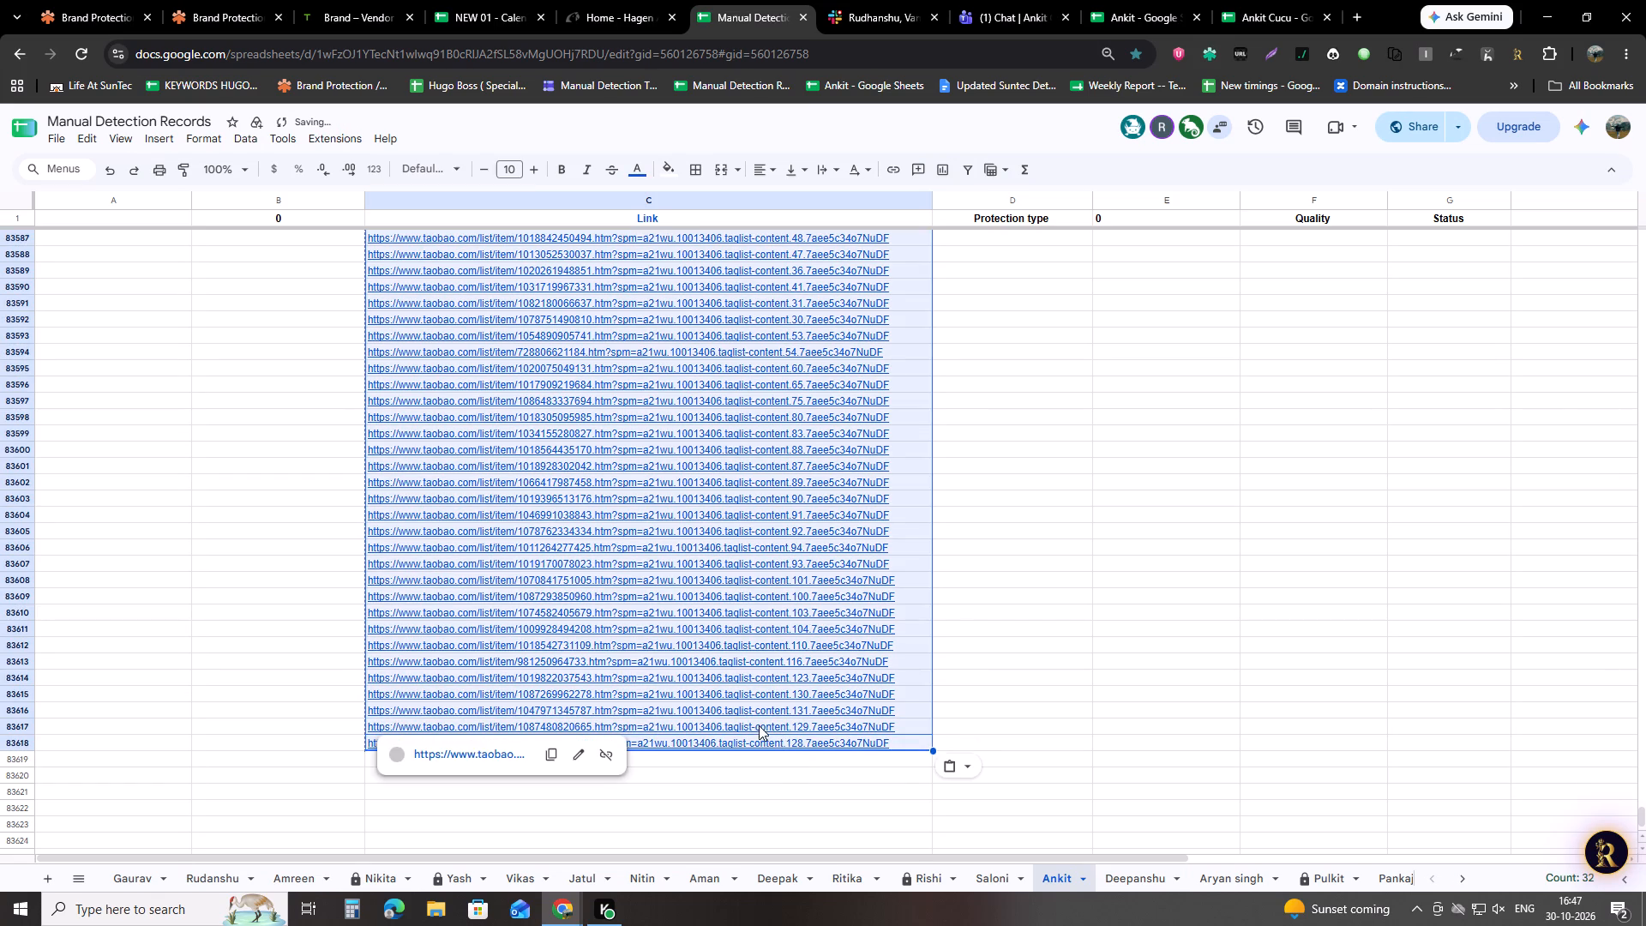
{"action": "key", "text": "ctrl+c"}
Set the Red Points new incident to asset Allbirds - 25 - Clothing, multiple detection links and protection type Product counterfeit.
{"action": "left_click", "coordinate": [112, 0]}
{"action": "left_click", "coordinate": [574, 269]}
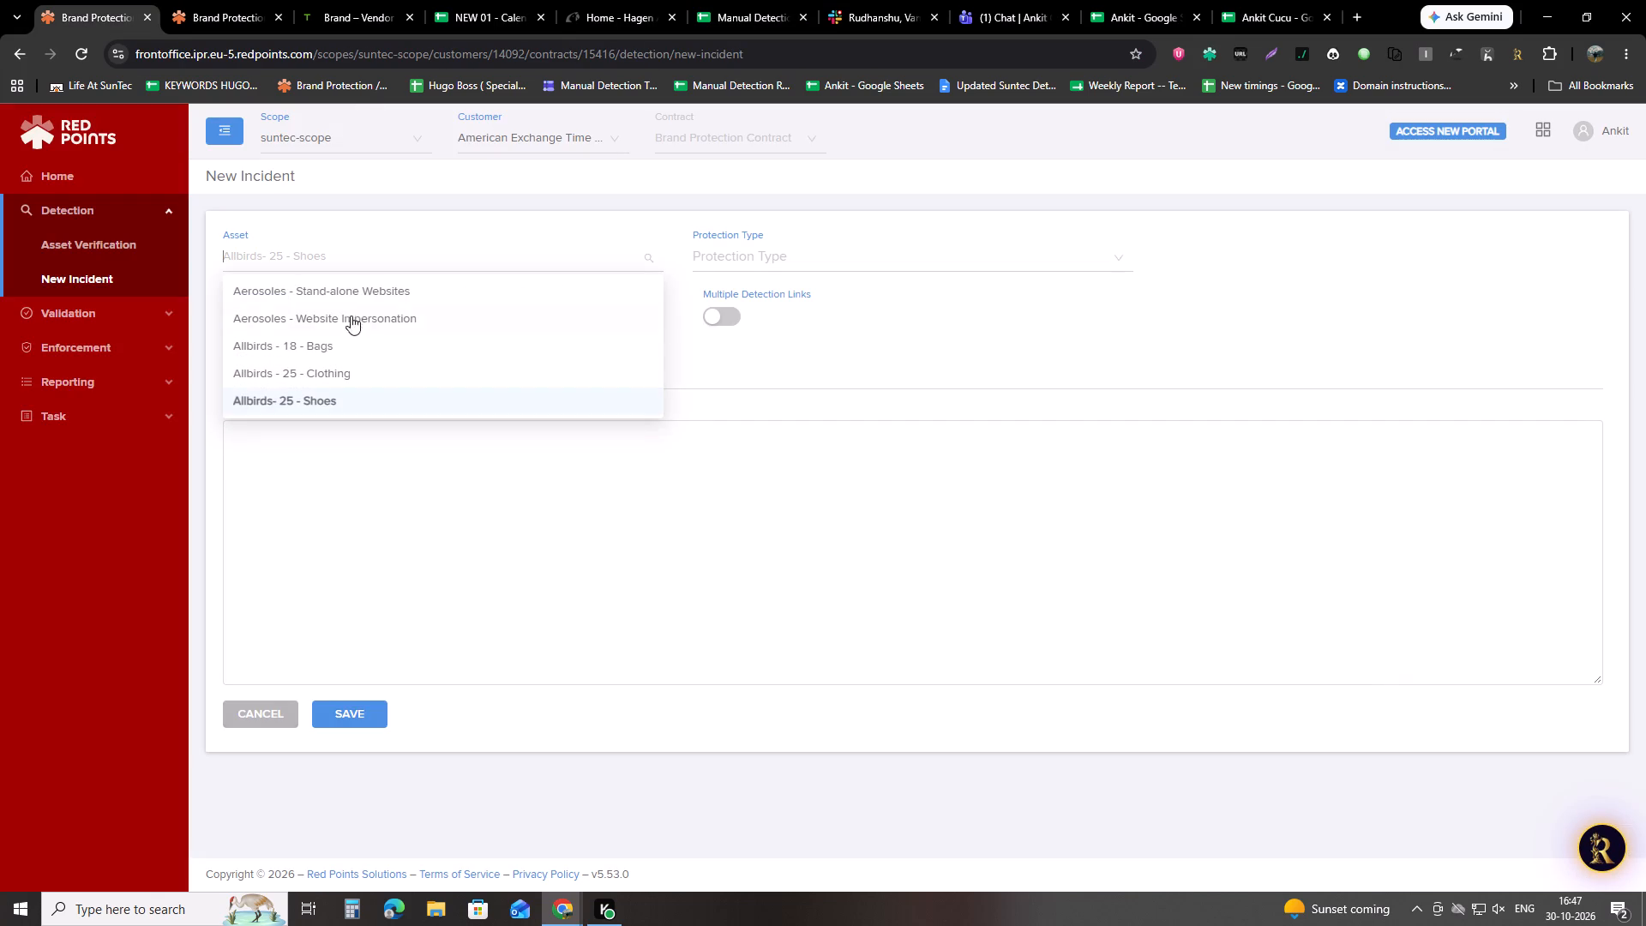
{"action": "left_click", "coordinate": [360, 373]}
{"action": "left_click", "coordinate": [732, 320]}
{"action": "left_click", "coordinate": [779, 242]}
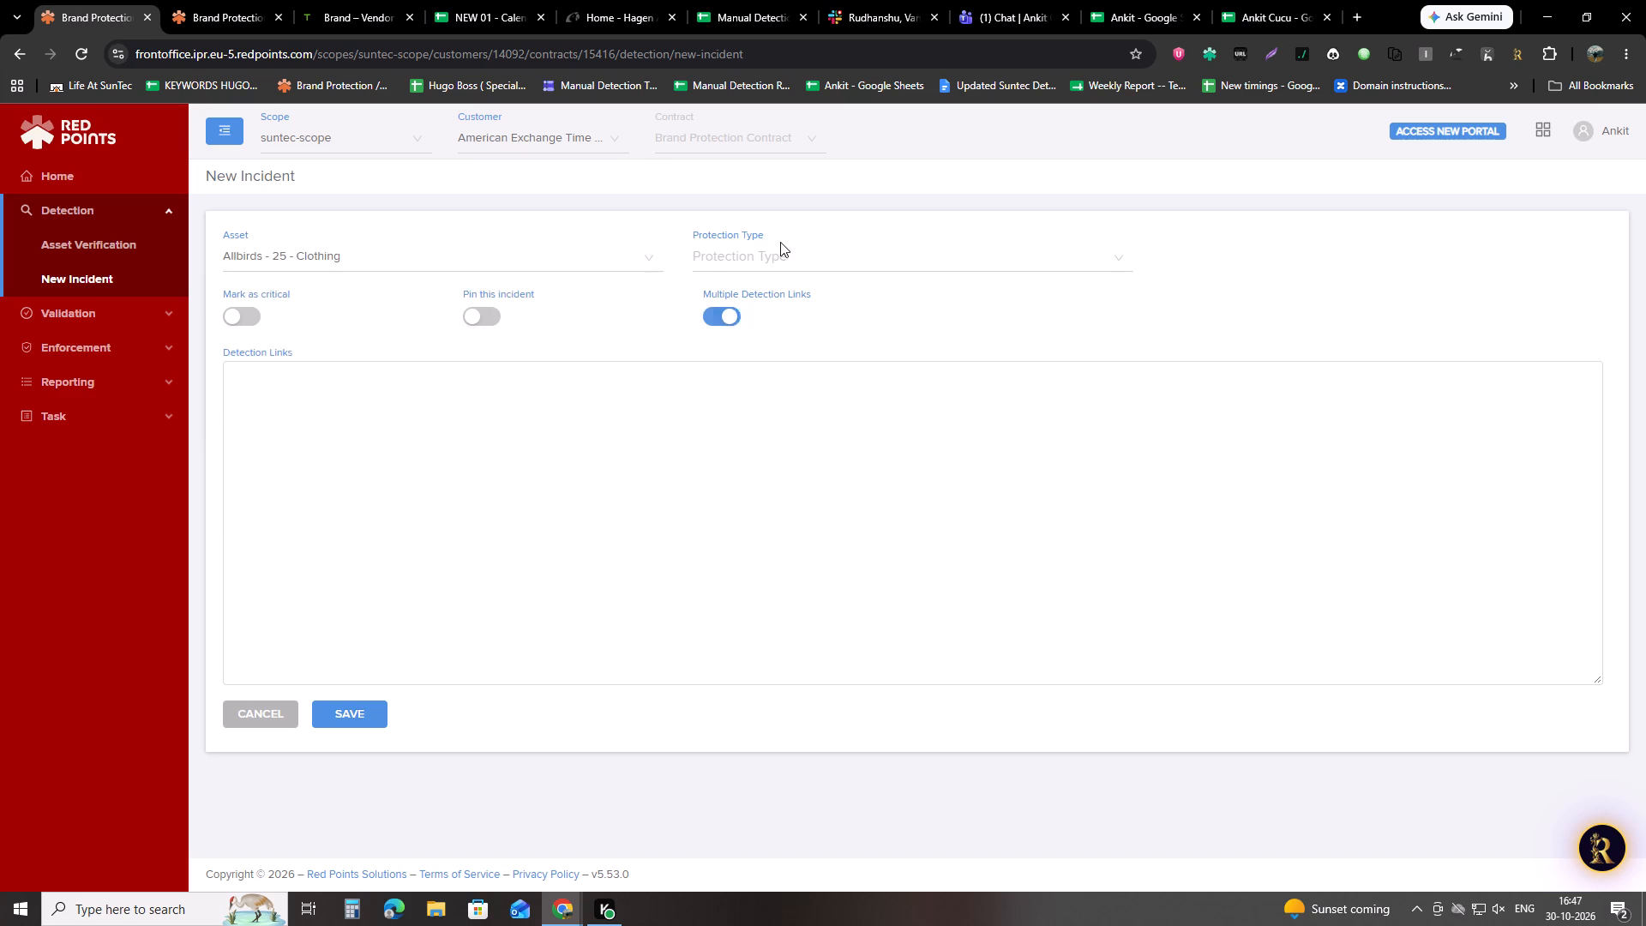
{"action": "left_click", "coordinate": [782, 262]}
{"action": "left_click", "coordinate": [797, 320]}
Add the copied Taobao links as detection links, save the incidents and review the result for each link.
{"action": "left_click", "coordinate": [462, 490]}
{"action": "key", "text": "ctrl+v"}
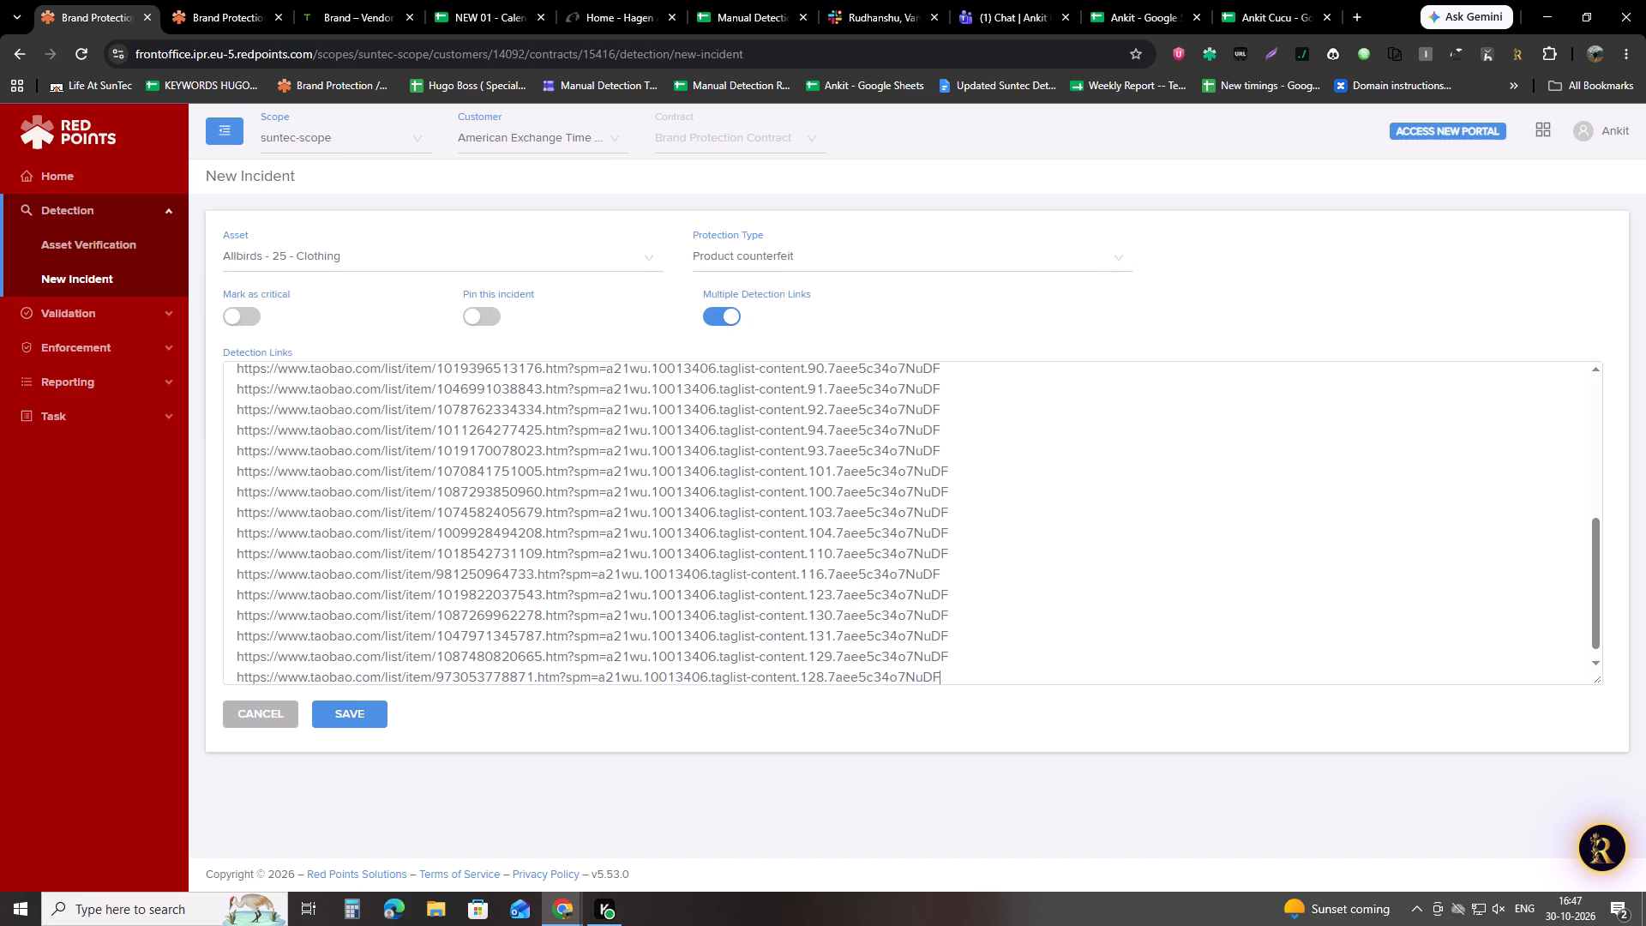
{"action": "left_click", "coordinate": [371, 713]}
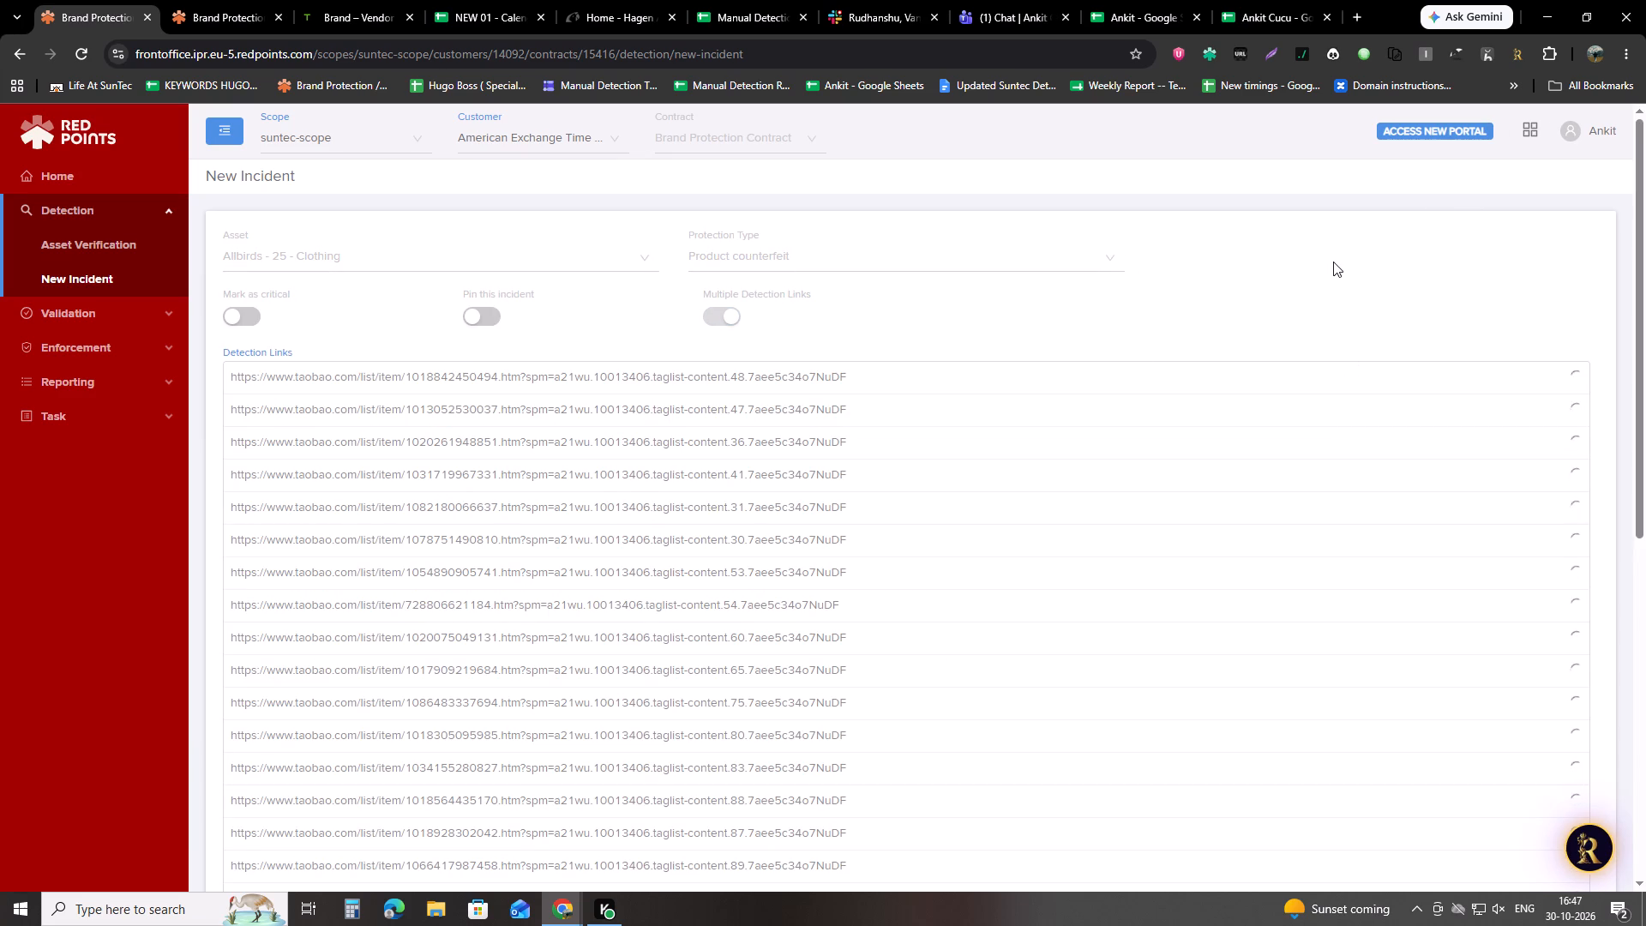
{"action": "scroll", "coordinate": [1449, 364], "scroll_direction": "down", "scroll_amount": 7}
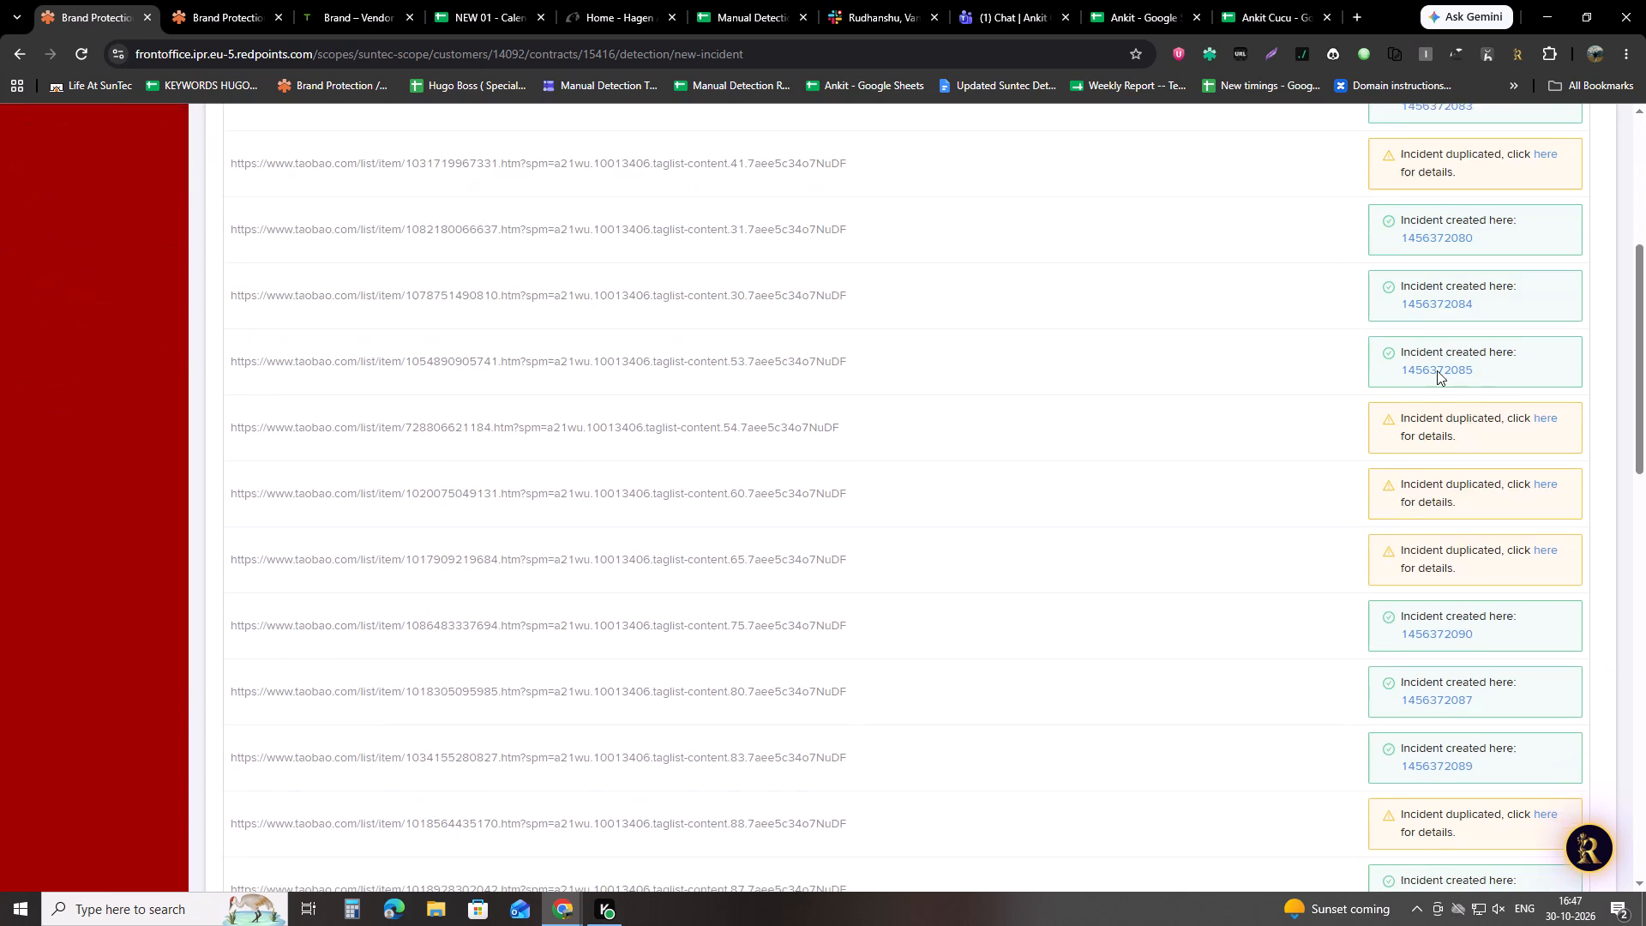
{"action": "scroll", "coordinate": [1437, 370], "scroll_direction": "down", "scroll_amount": 19}
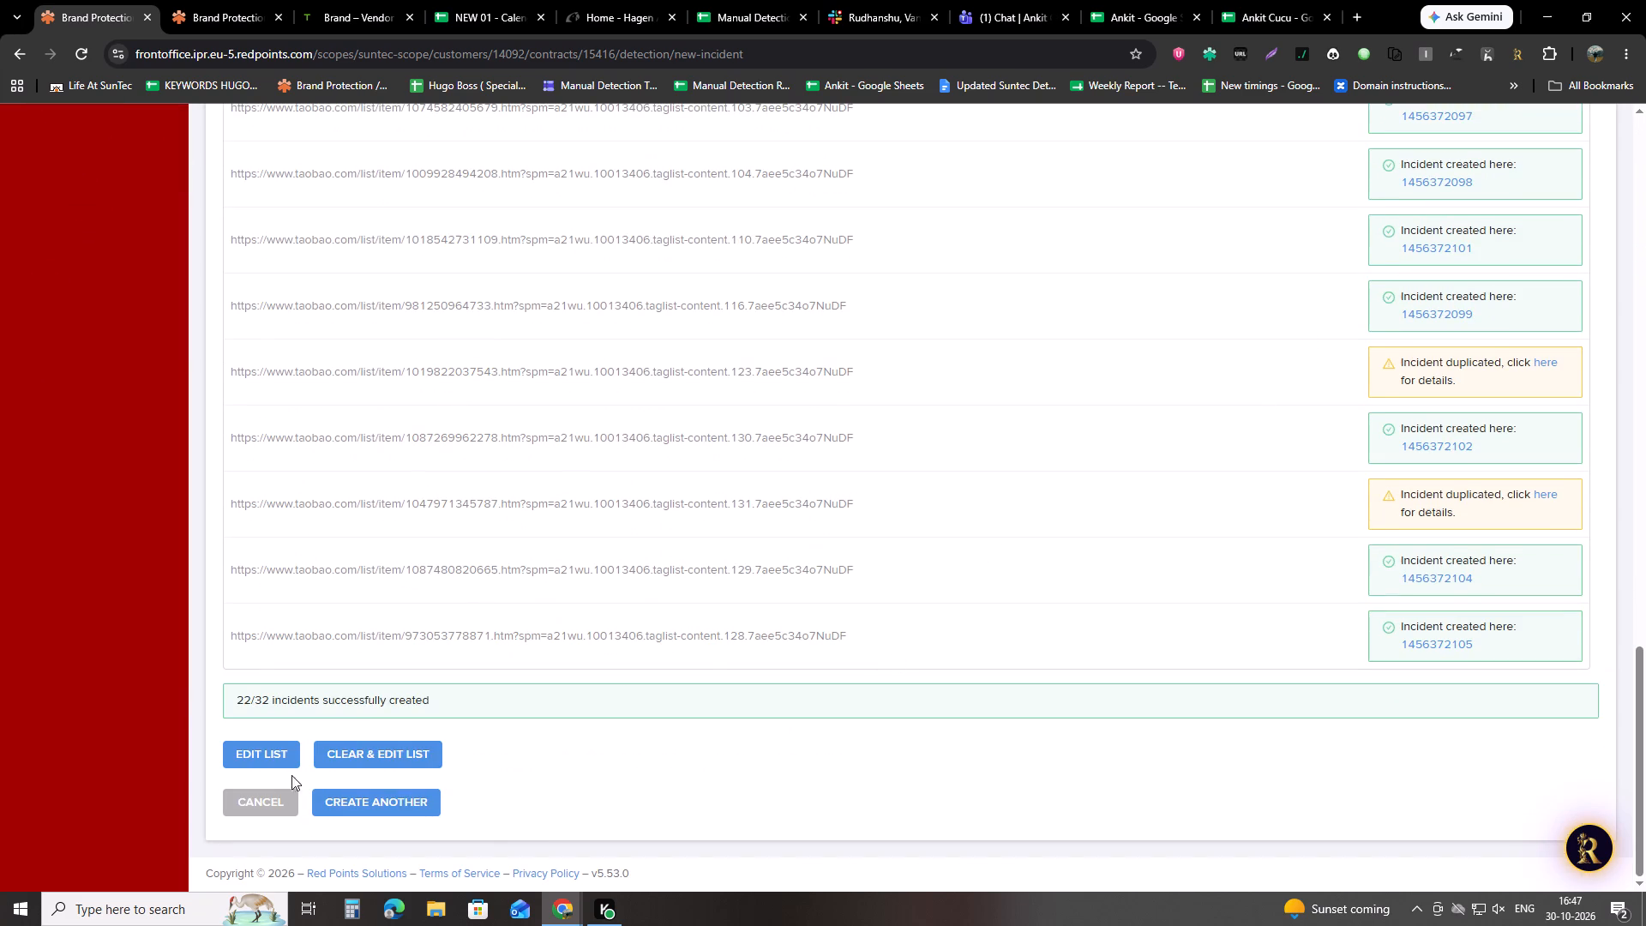
{"action": "scroll", "coordinate": [506, 693], "scroll_direction": "up", "scroll_amount": 8}
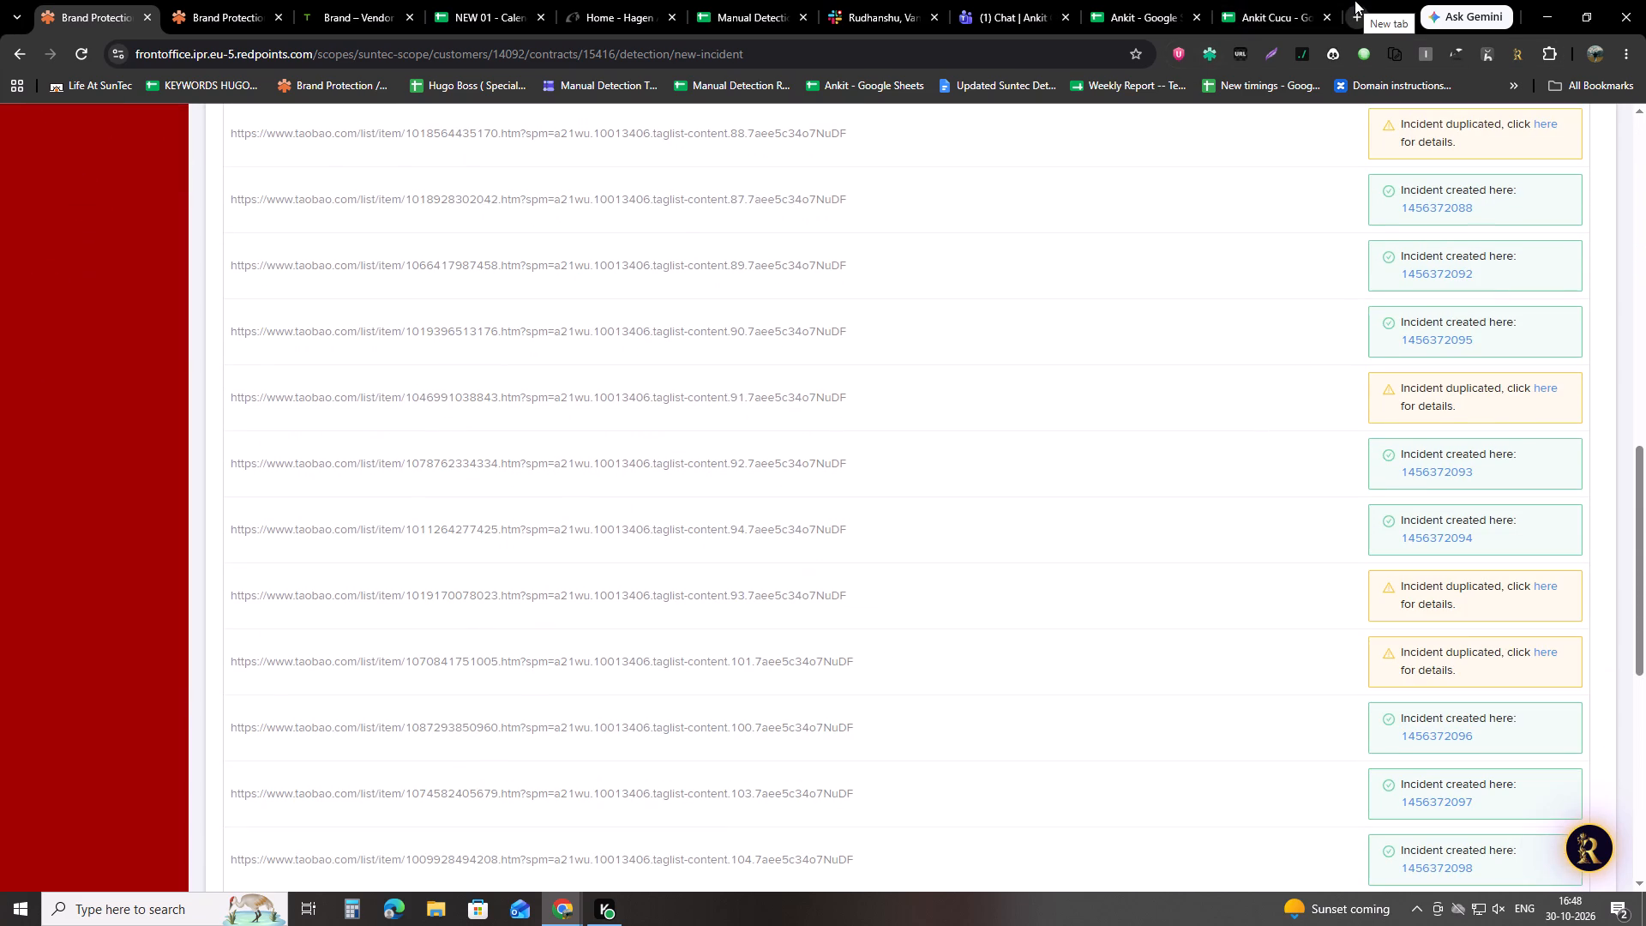
Open the browser's extension management page and look through the installed extensions.
{"action": "left_click", "coordinate": [1541, 45]}
{"action": "left_click", "coordinate": [1404, 503]}
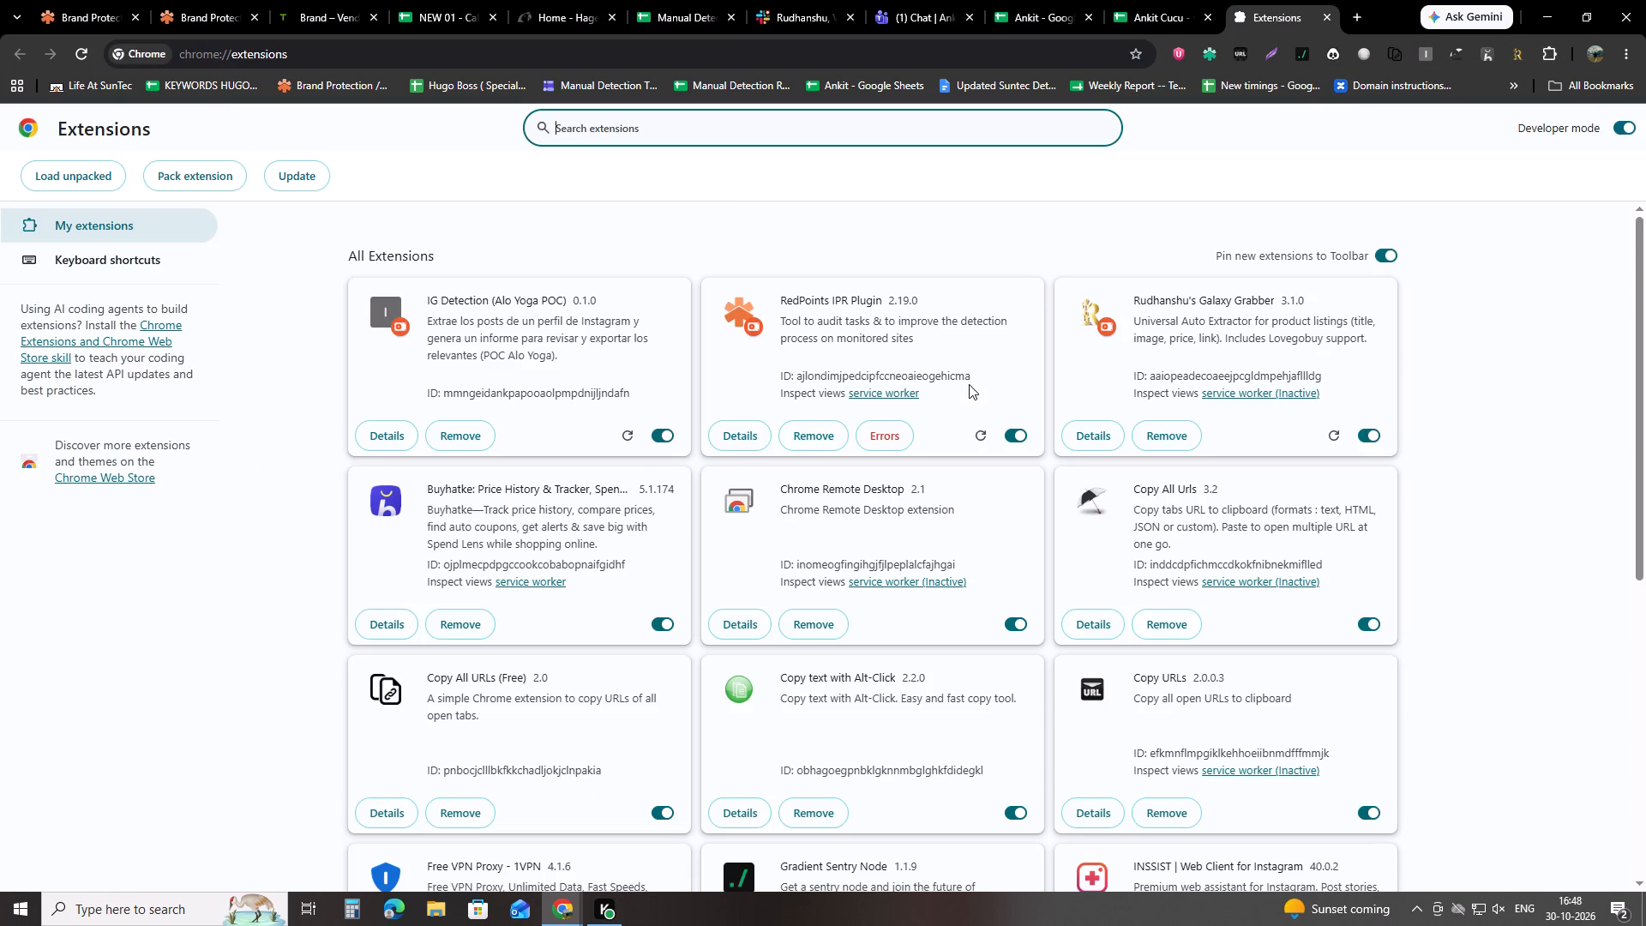
{"action": "scroll", "coordinate": [632, 570], "scroll_direction": "down", "scroll_amount": 3}
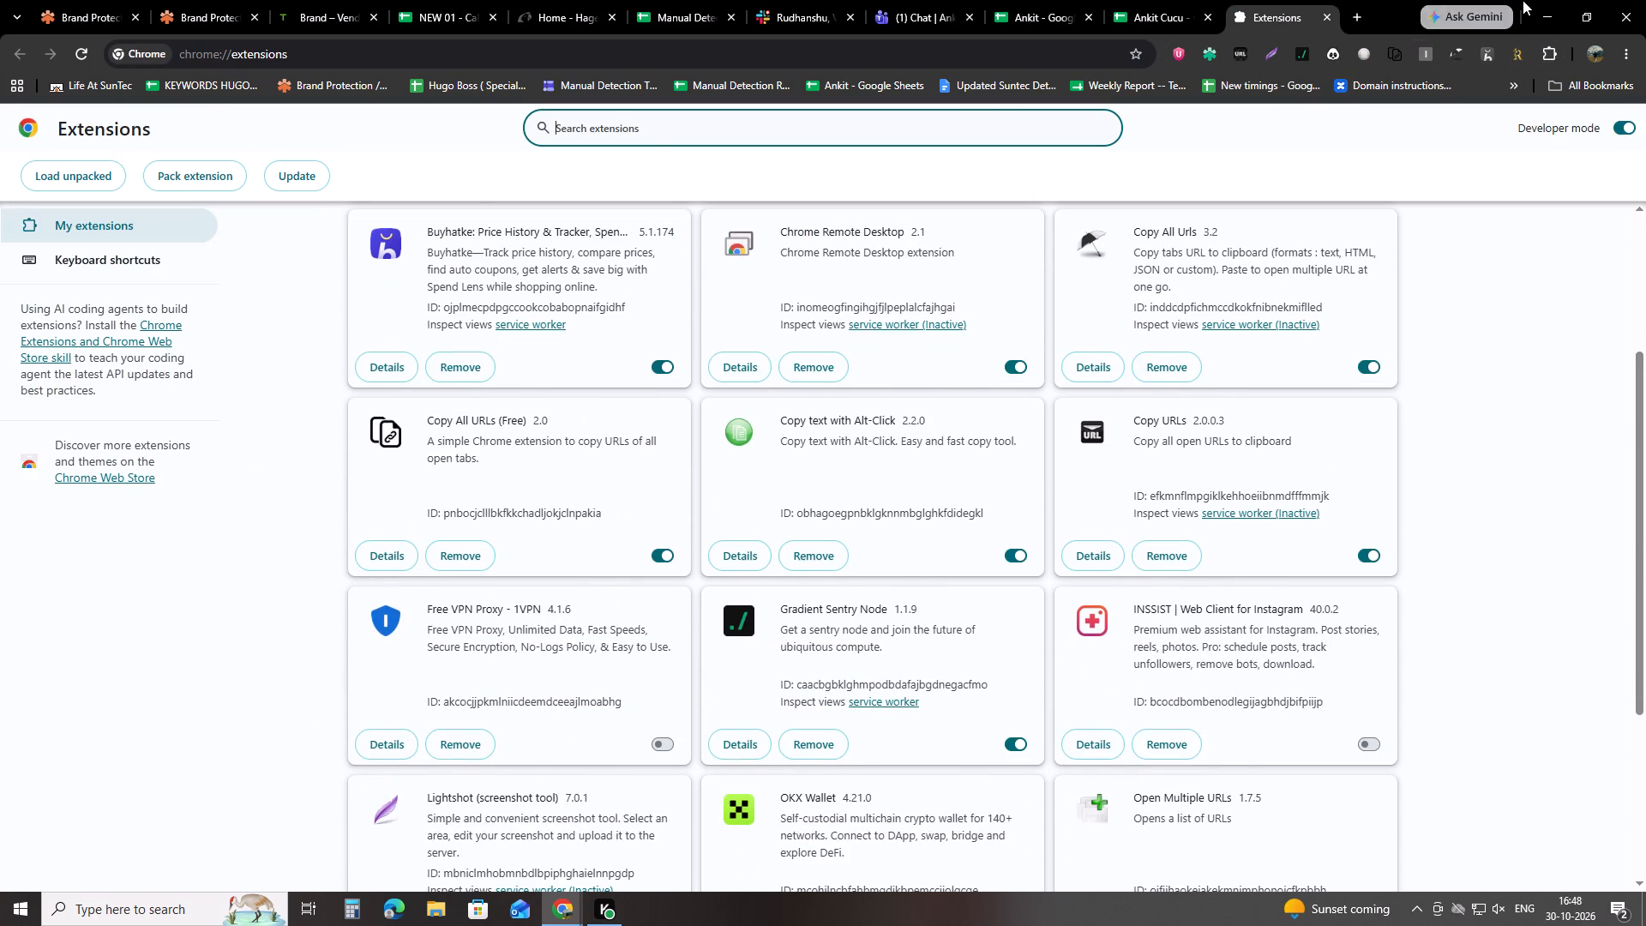
Switch to the browser window with the SHOESBULLET search for real madrid retro.
{"action": "left_click", "coordinate": [1551, 0]}
{"action": "left_click", "coordinate": [1565, 0]}
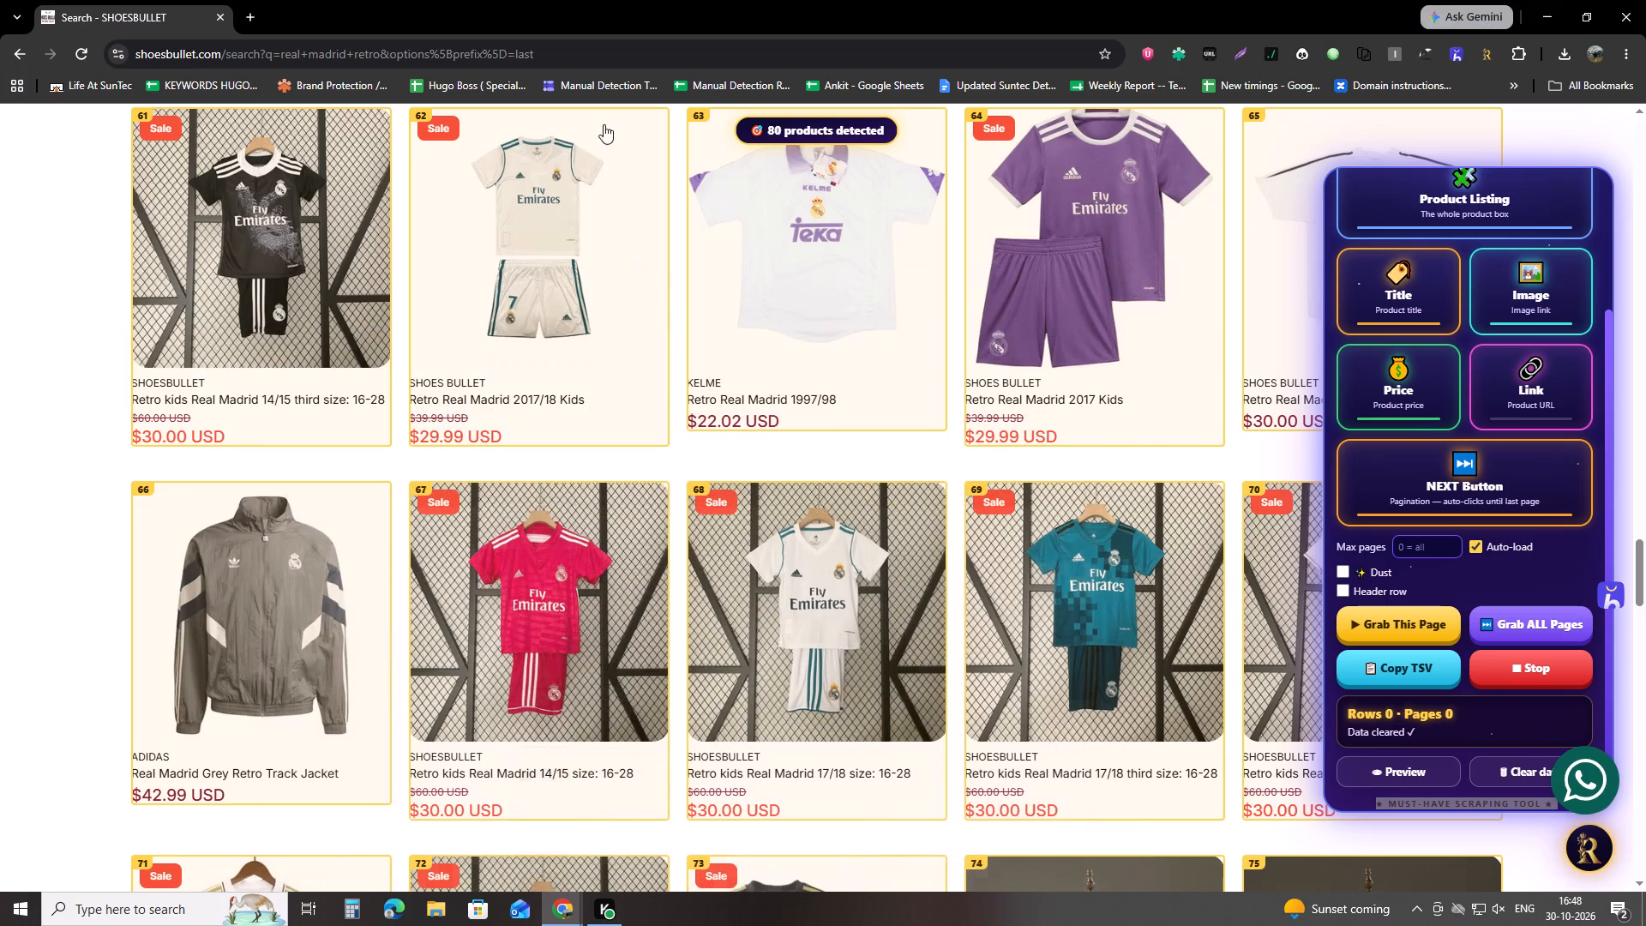
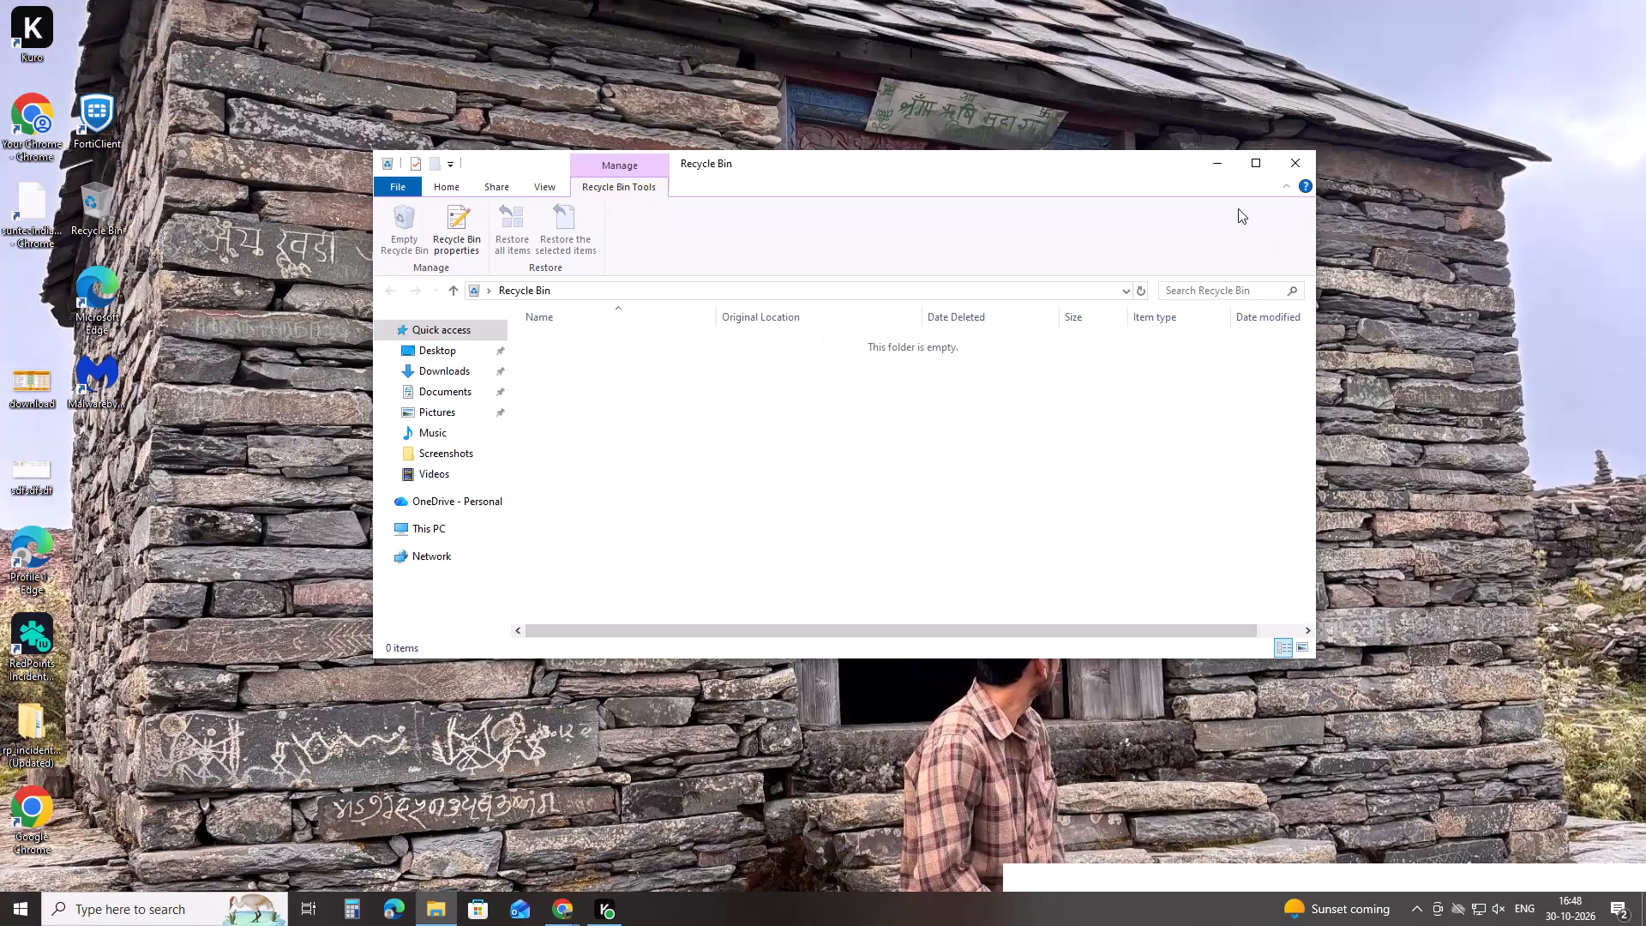
Close the Recycle Bin window and bring up the open Chrome windows to return to the browser.
{"action": "left_click", "coordinate": [1303, 160]}
{"action": "left_click", "coordinate": [562, 899]}
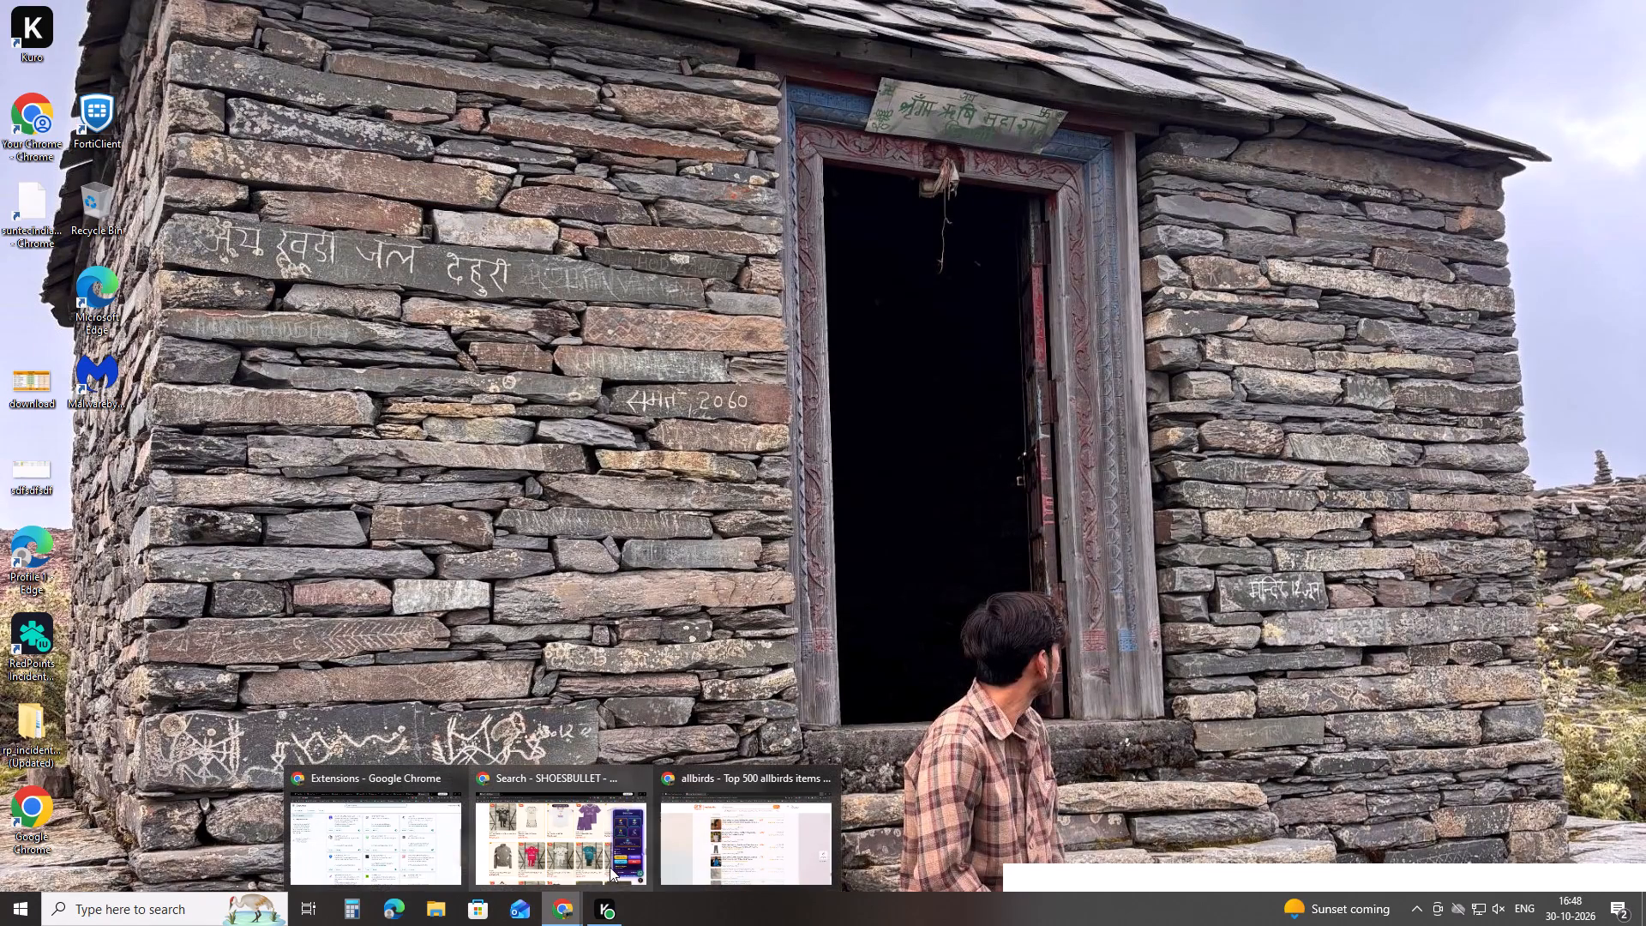
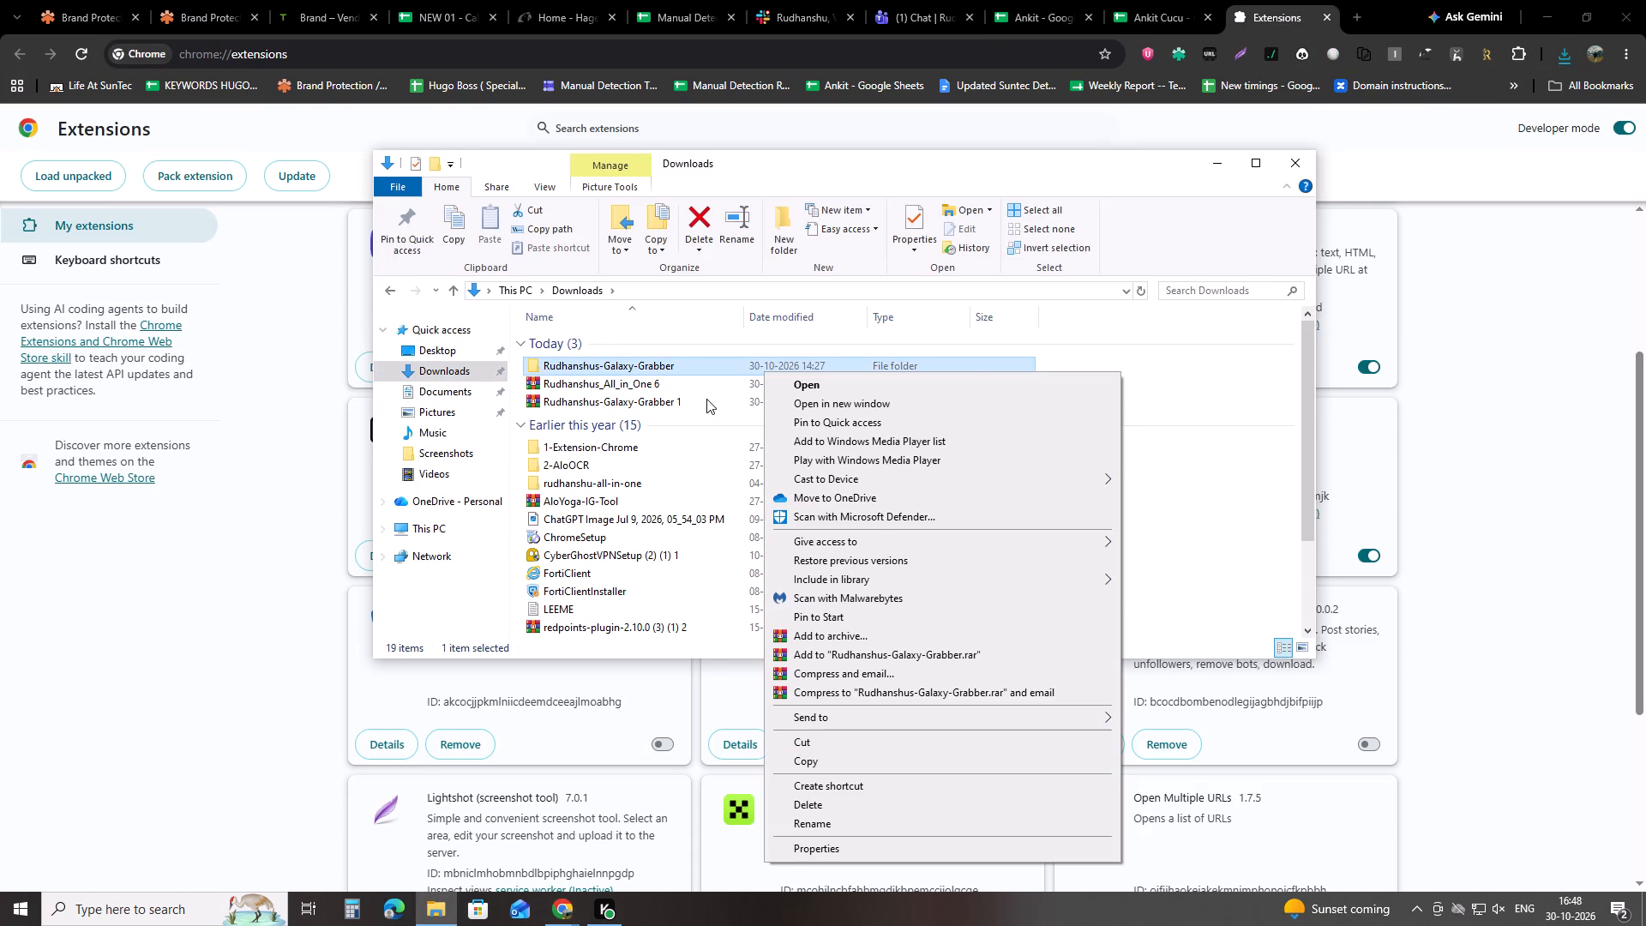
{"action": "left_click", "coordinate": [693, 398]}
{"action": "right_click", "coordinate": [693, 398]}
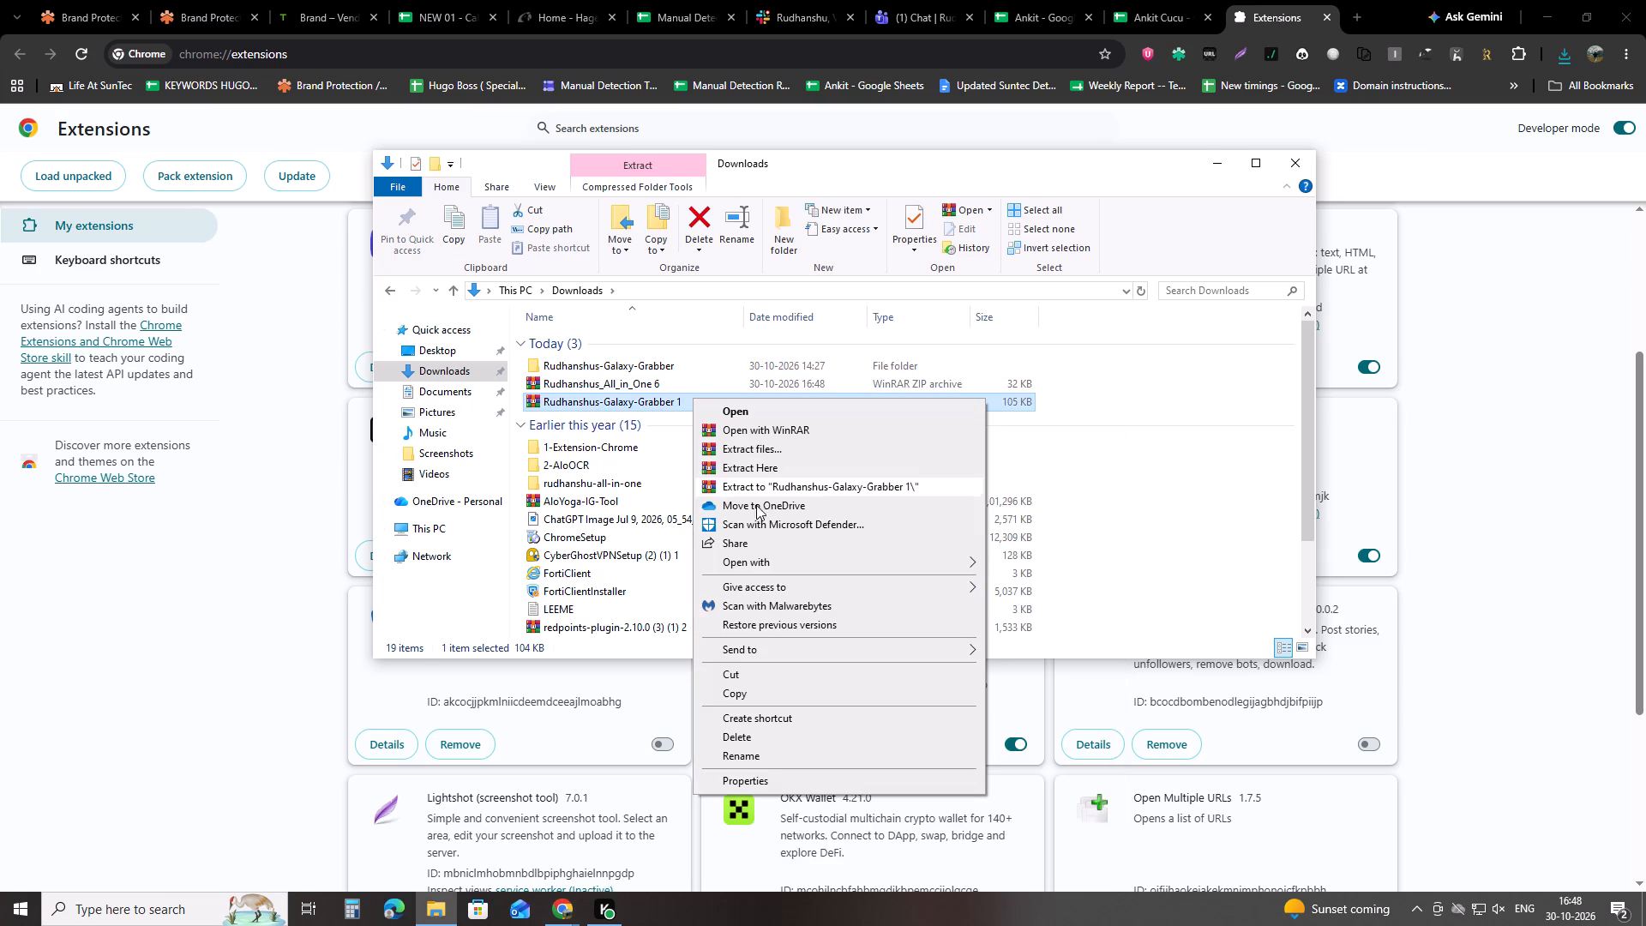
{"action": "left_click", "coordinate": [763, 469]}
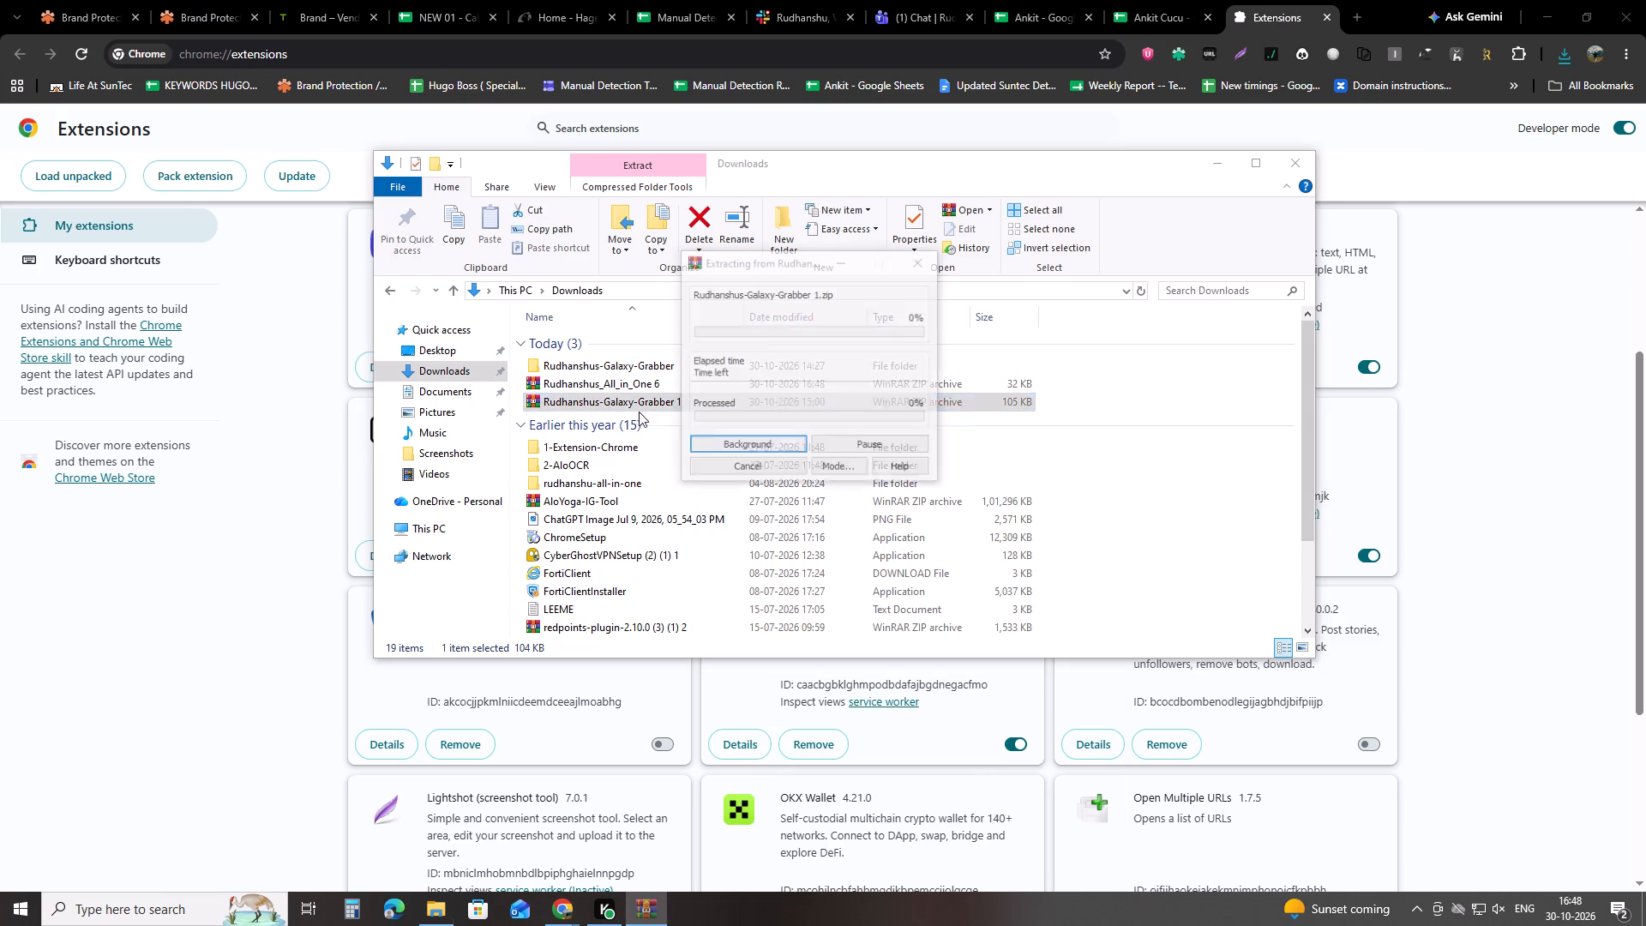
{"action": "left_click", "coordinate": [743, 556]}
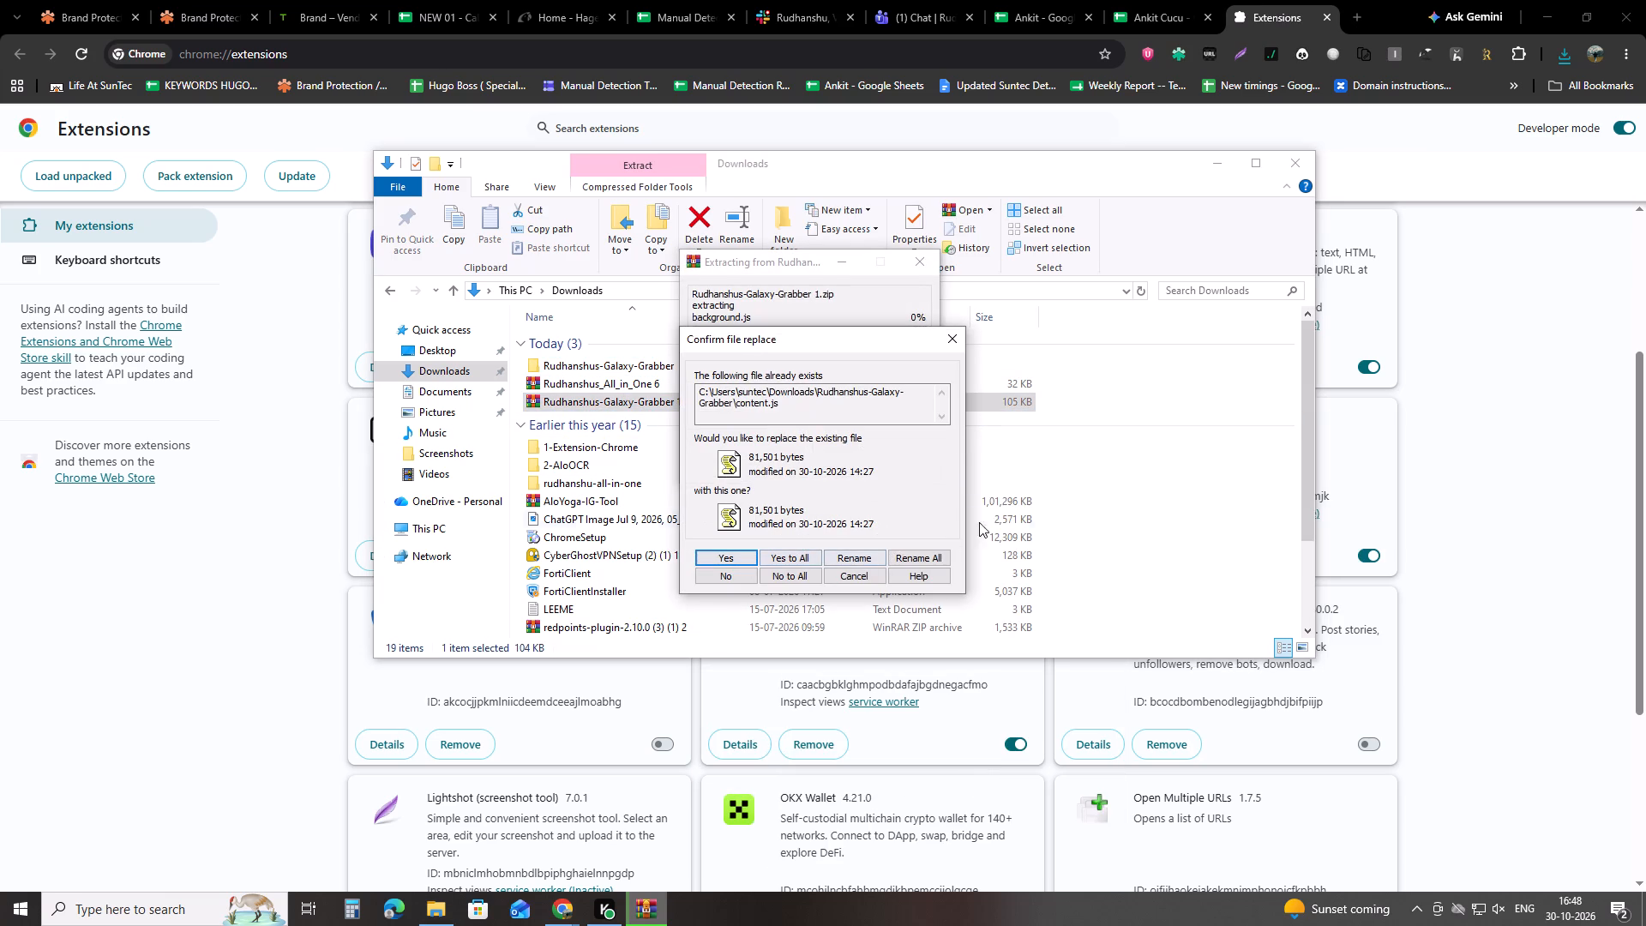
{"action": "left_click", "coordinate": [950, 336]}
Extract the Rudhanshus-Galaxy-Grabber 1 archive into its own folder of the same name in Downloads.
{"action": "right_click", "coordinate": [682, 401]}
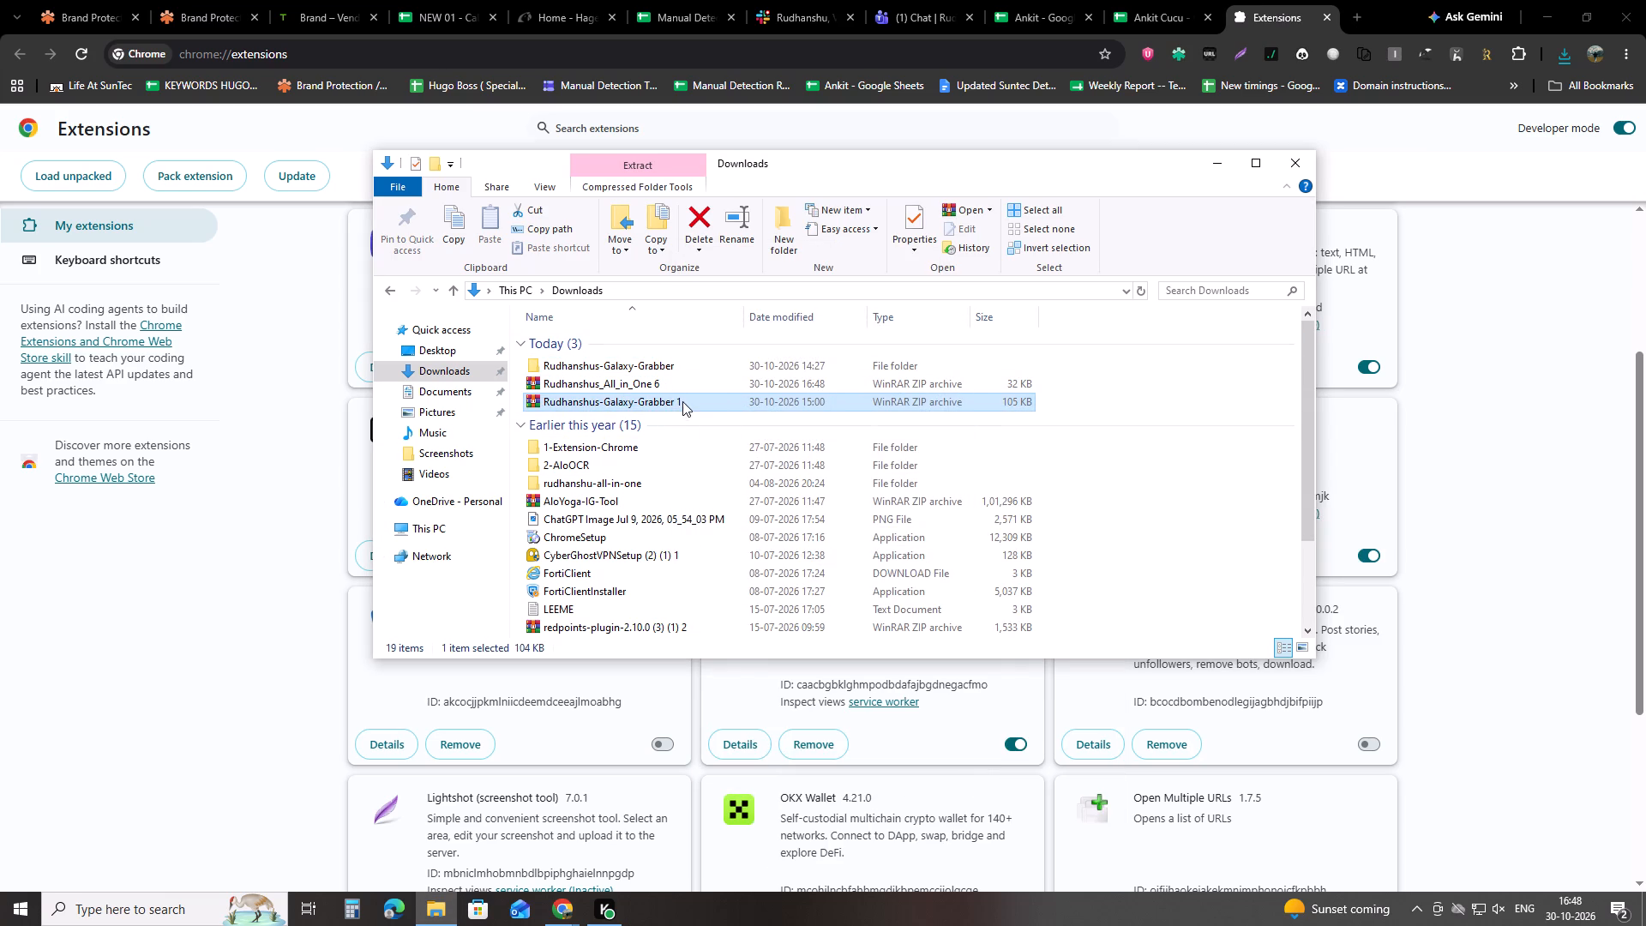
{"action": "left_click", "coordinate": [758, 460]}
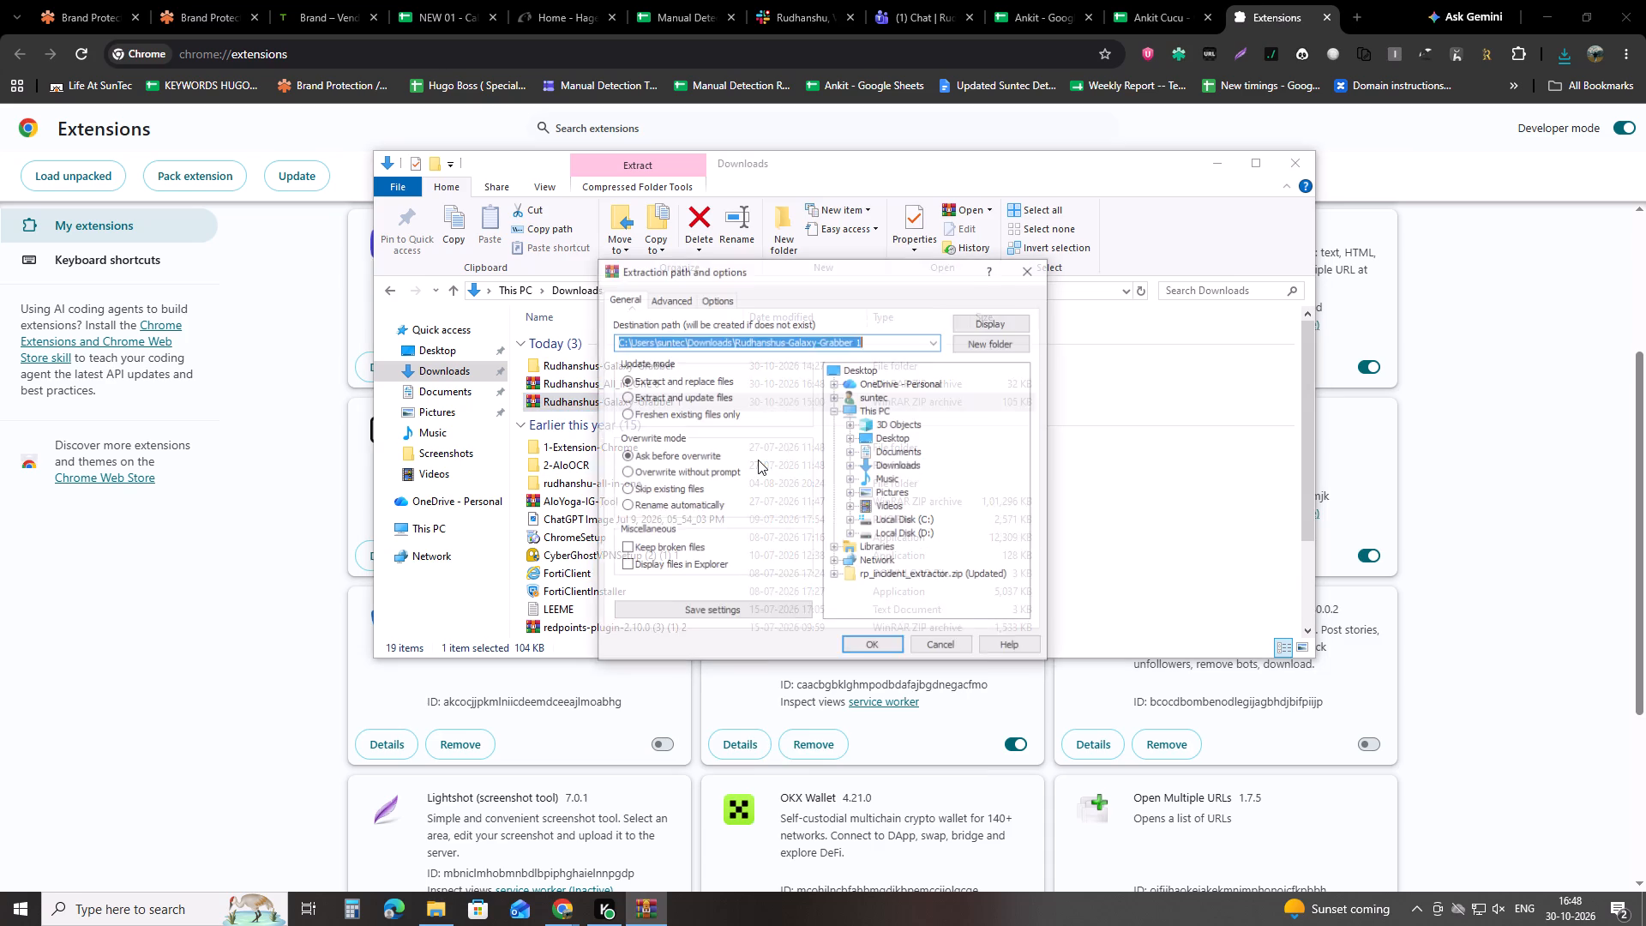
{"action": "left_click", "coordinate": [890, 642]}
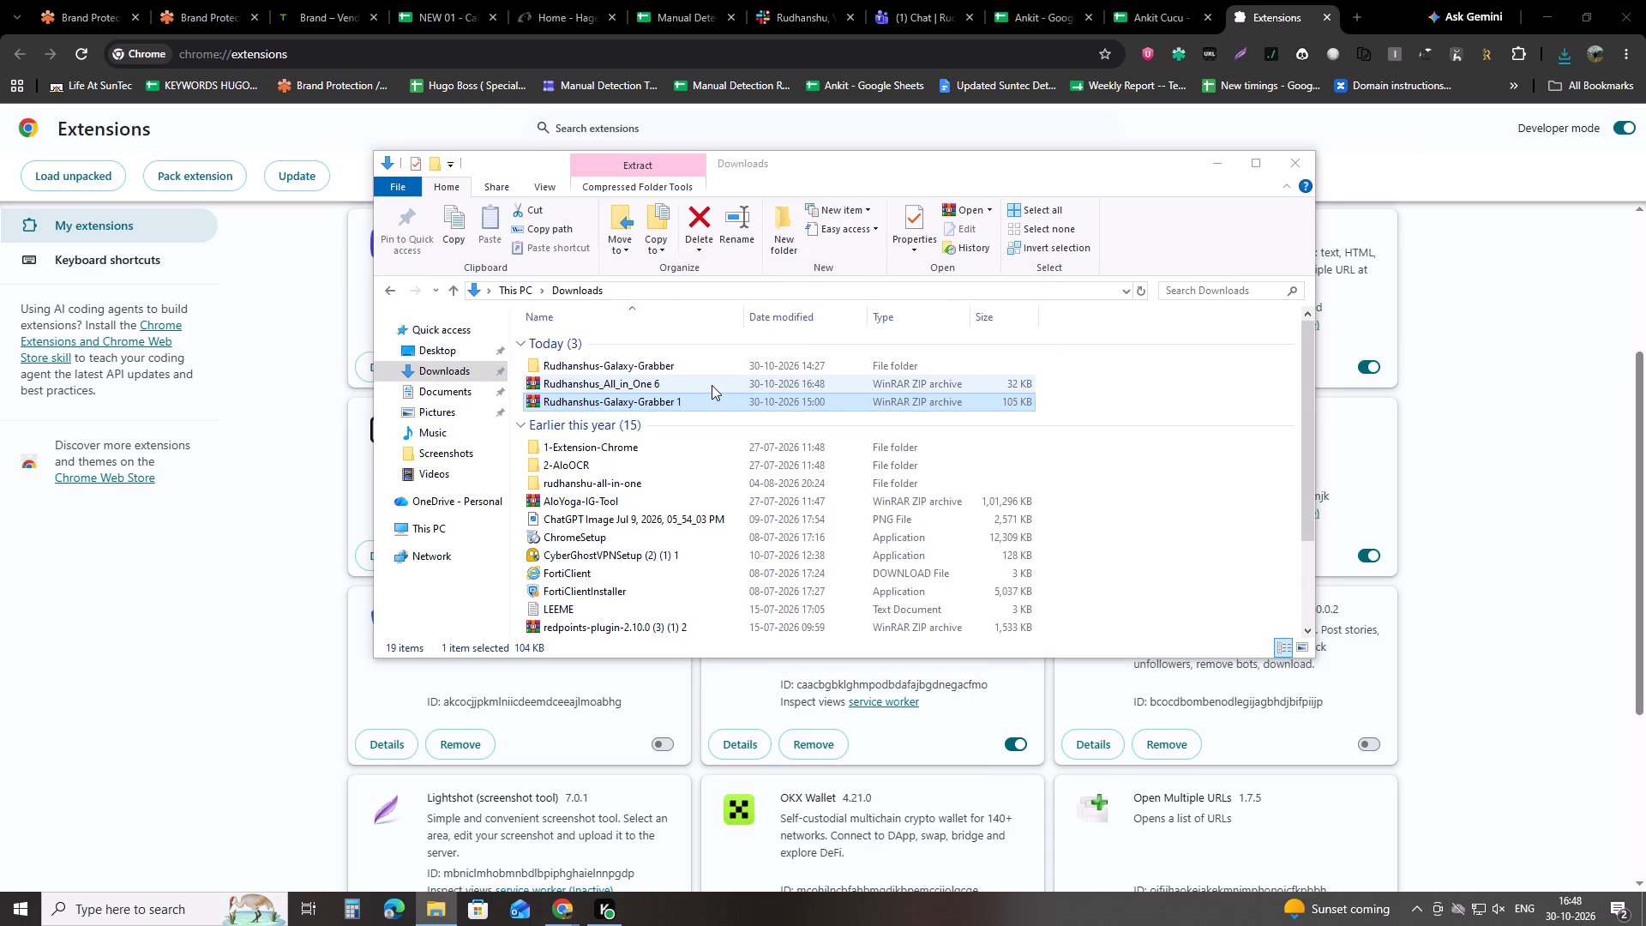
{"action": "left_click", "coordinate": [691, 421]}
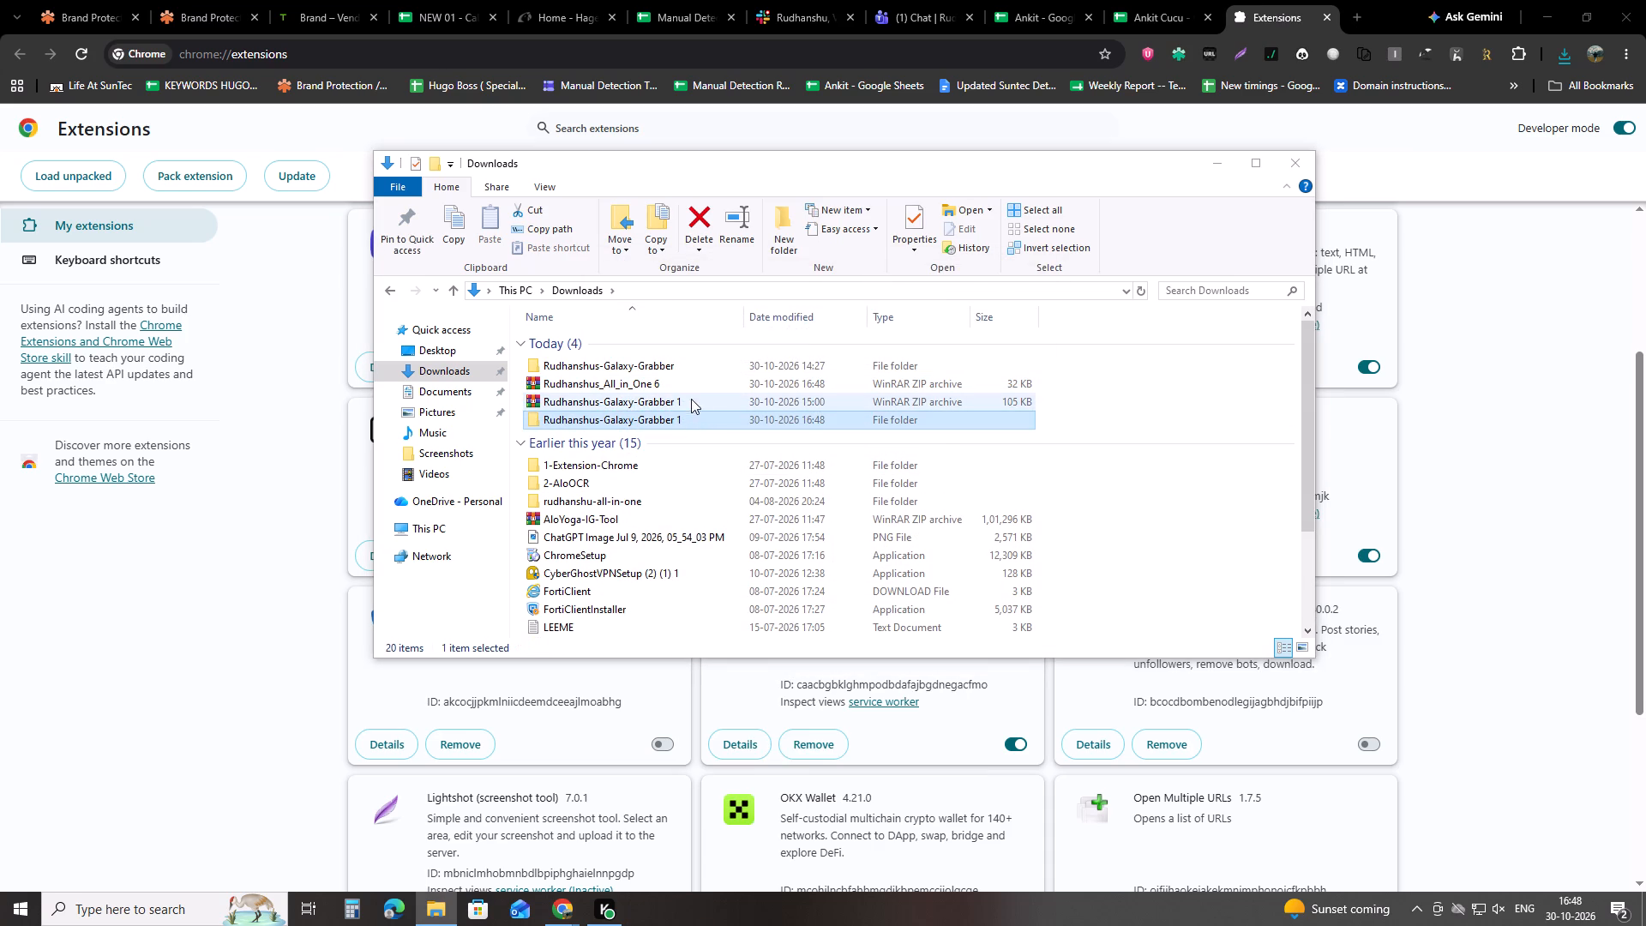
Extract the Rudhanshus_All_in_One 6 archive into its own folder of the same name in Downloads.
{"action": "left_click", "coordinate": [689, 385]}
{"action": "right_click", "coordinate": [689, 385]}
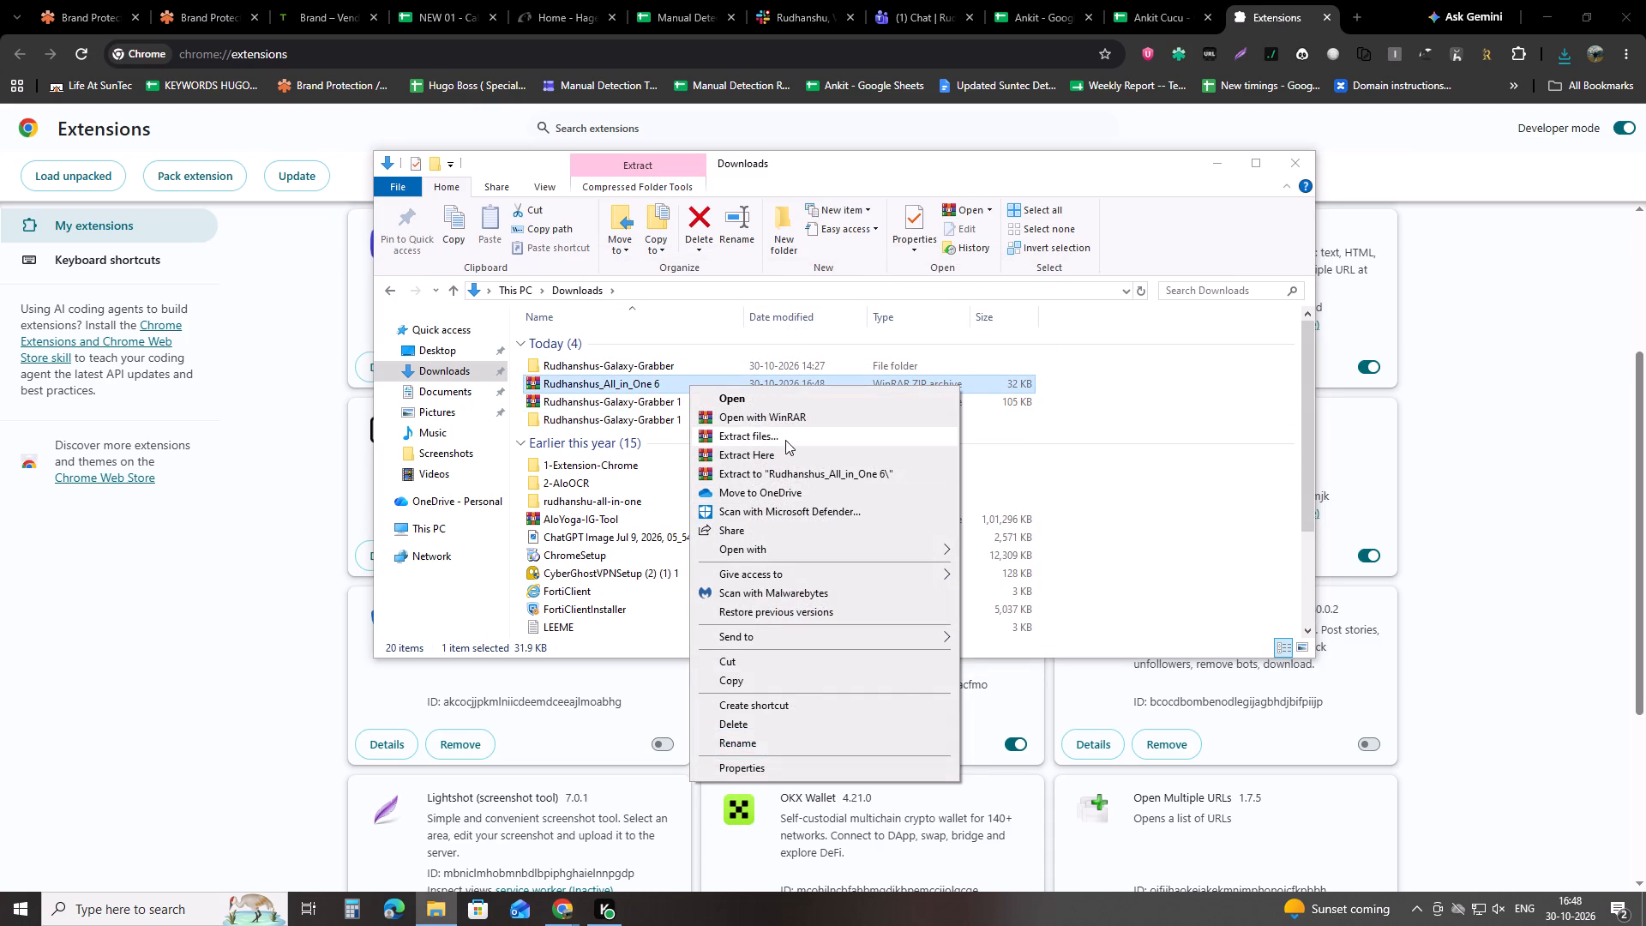
{"action": "left_click", "coordinate": [784, 436]}
{"action": "left_click", "coordinate": [857, 642]}
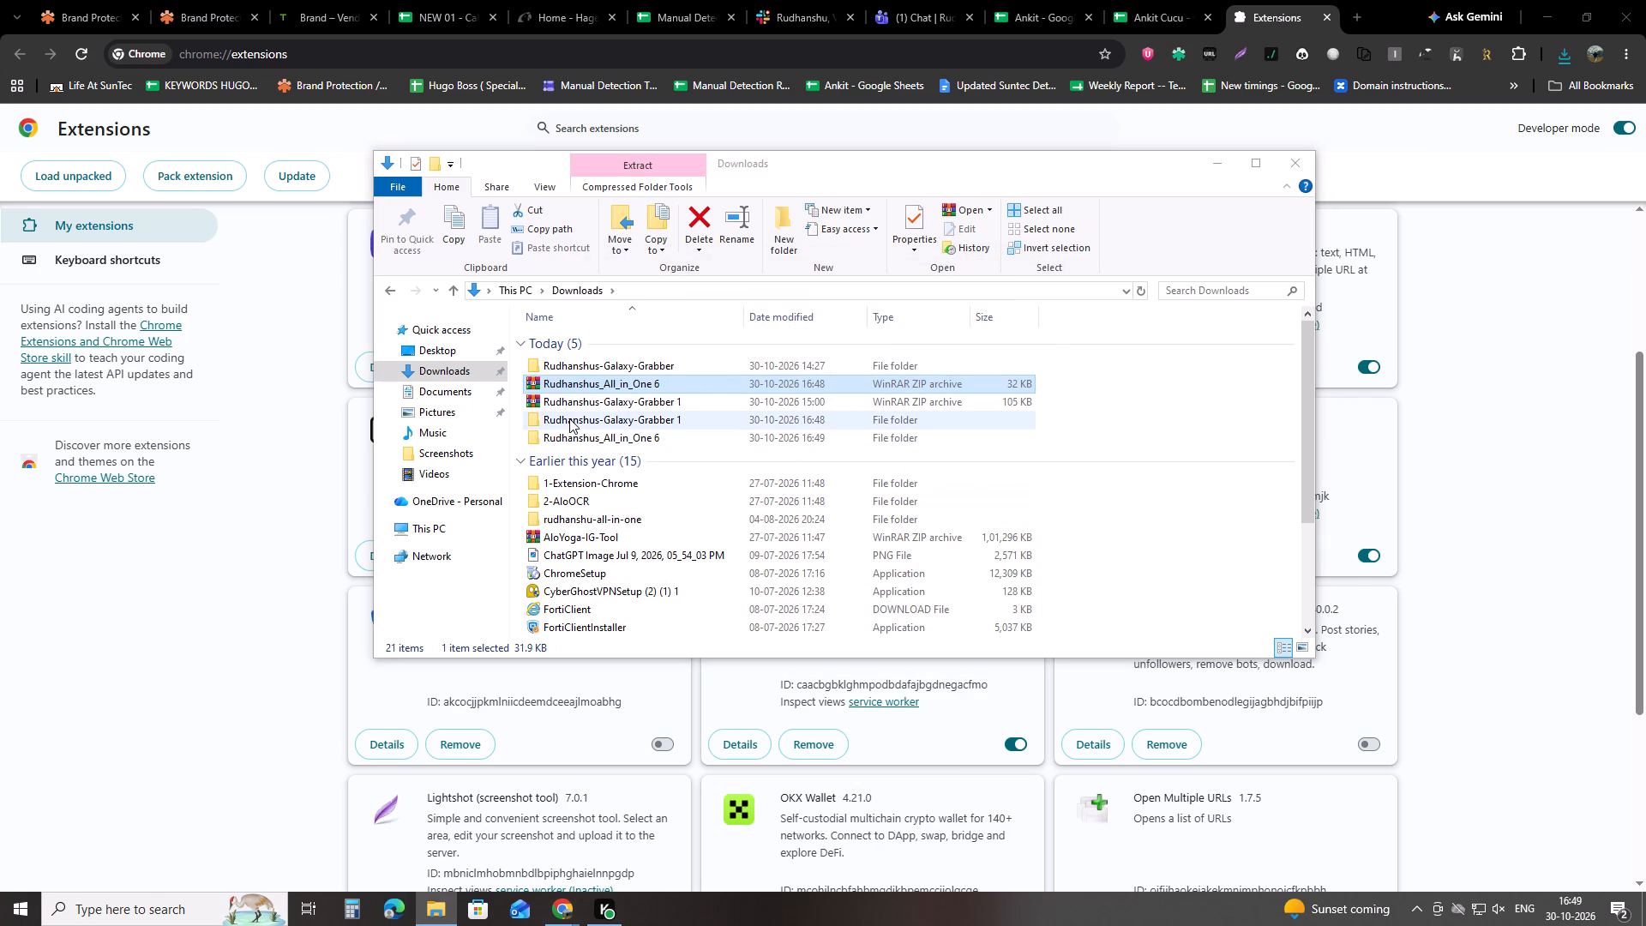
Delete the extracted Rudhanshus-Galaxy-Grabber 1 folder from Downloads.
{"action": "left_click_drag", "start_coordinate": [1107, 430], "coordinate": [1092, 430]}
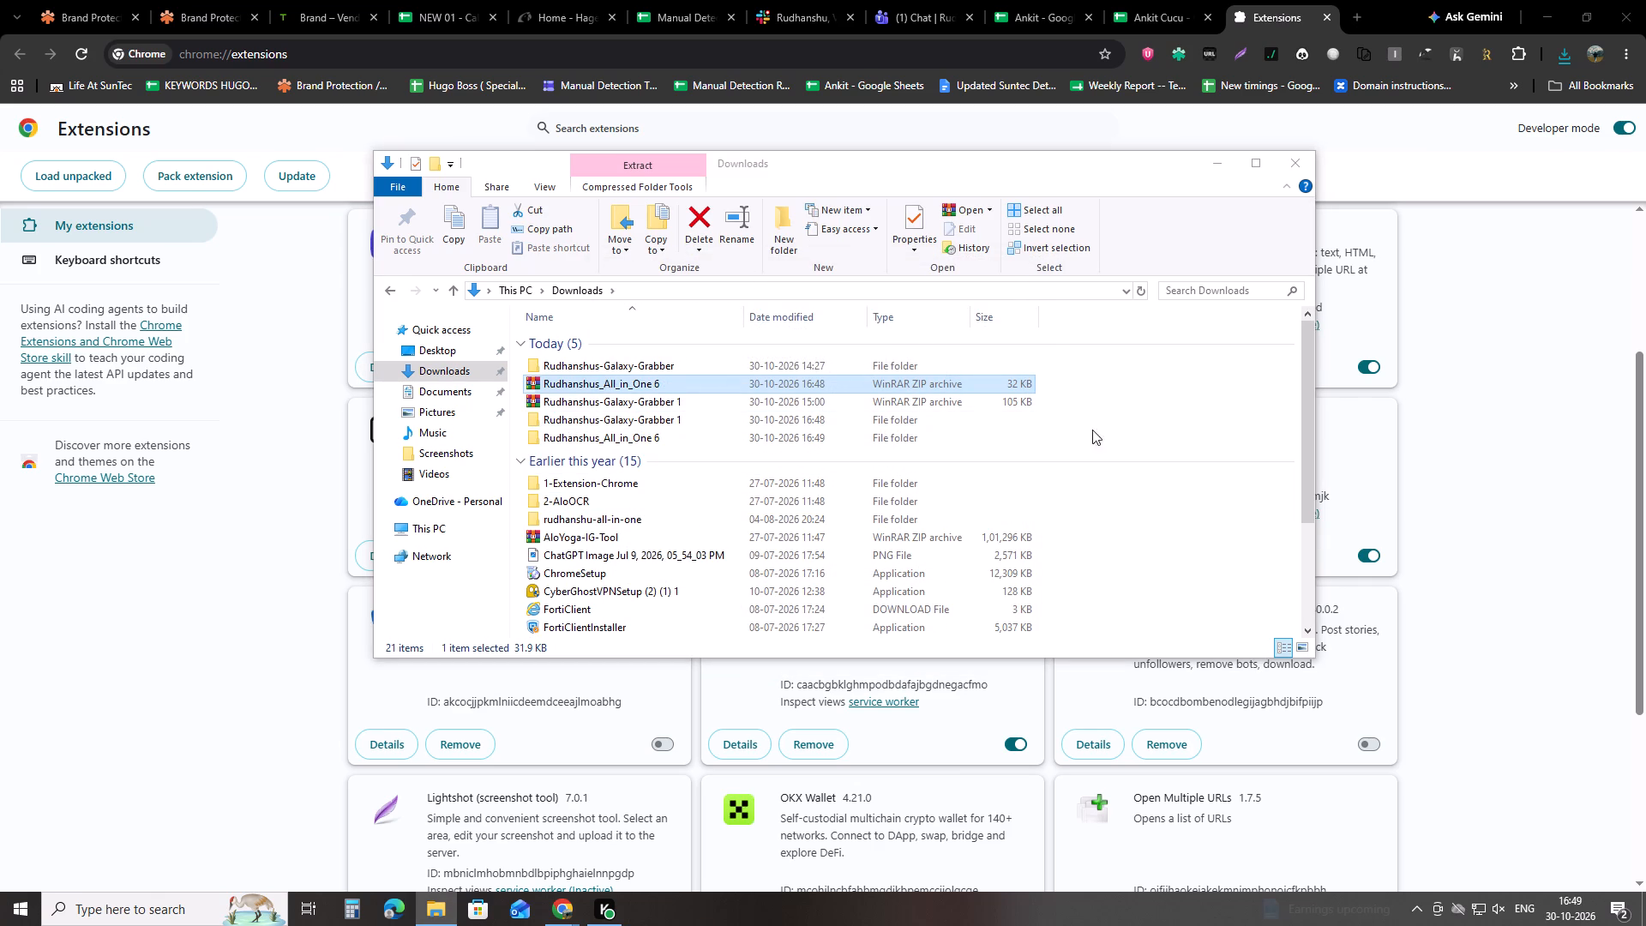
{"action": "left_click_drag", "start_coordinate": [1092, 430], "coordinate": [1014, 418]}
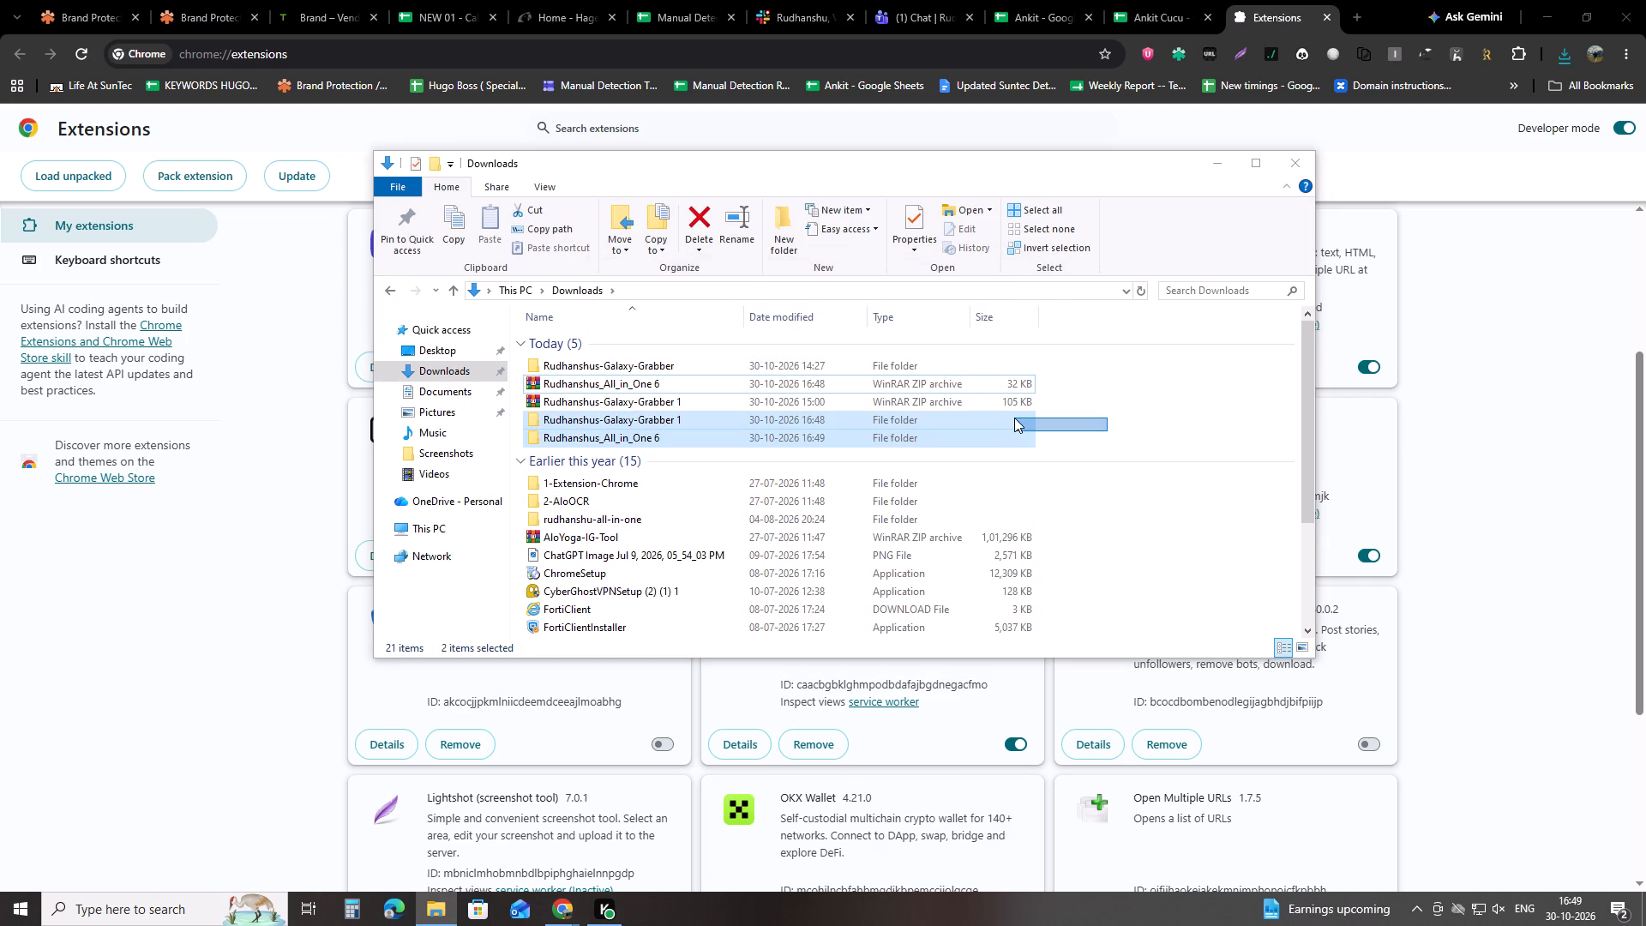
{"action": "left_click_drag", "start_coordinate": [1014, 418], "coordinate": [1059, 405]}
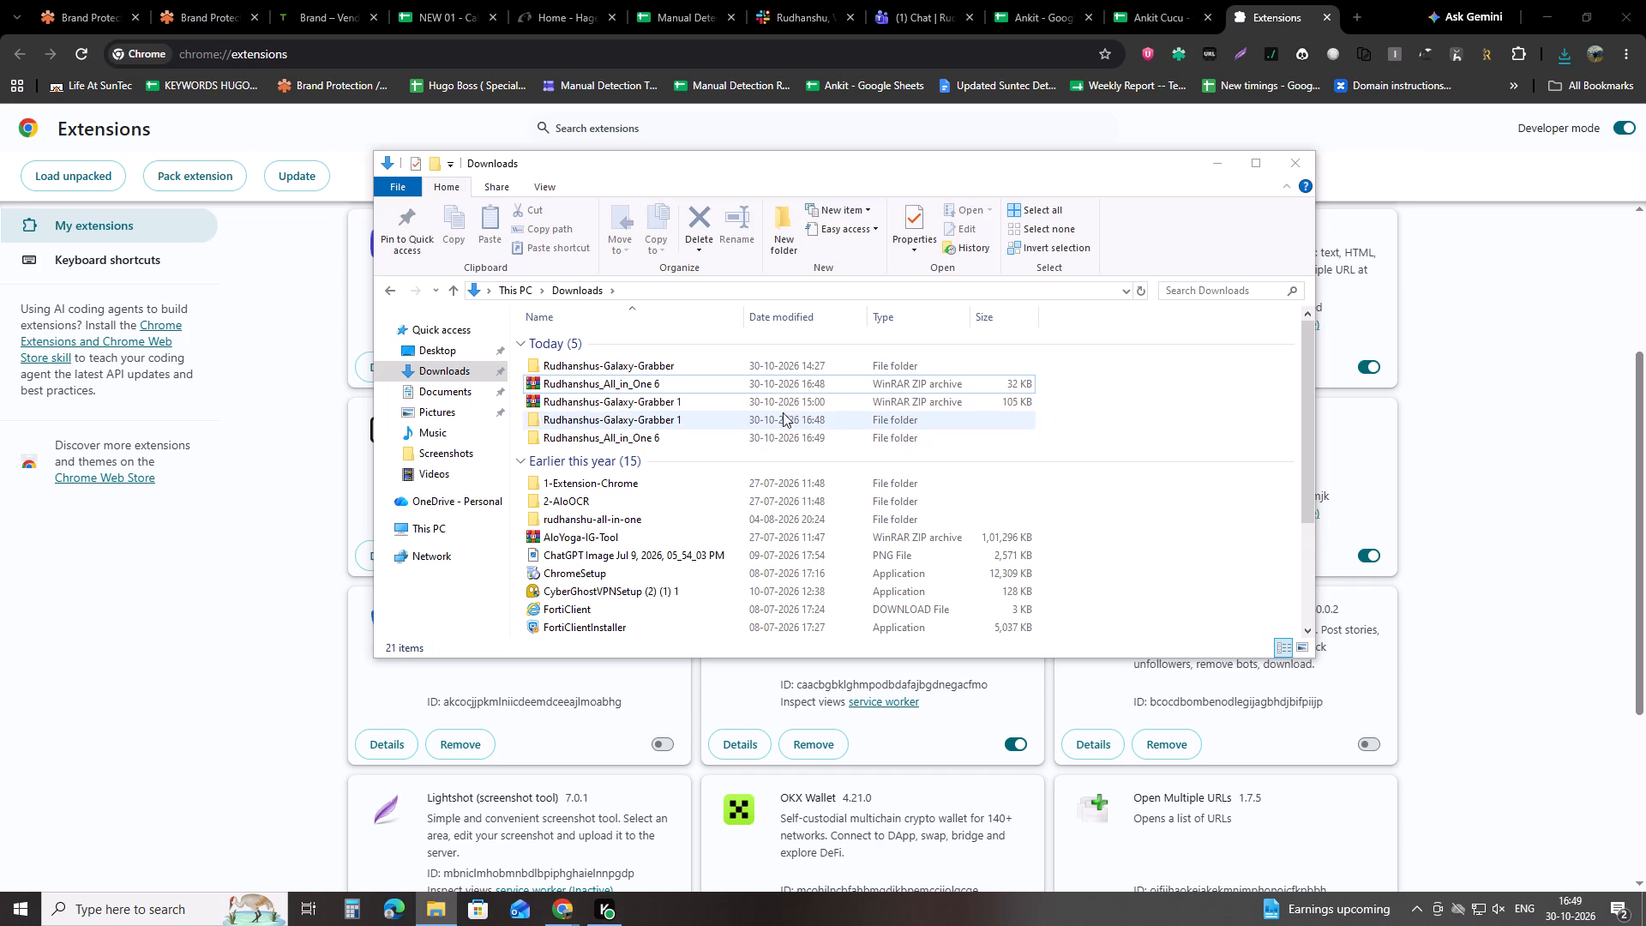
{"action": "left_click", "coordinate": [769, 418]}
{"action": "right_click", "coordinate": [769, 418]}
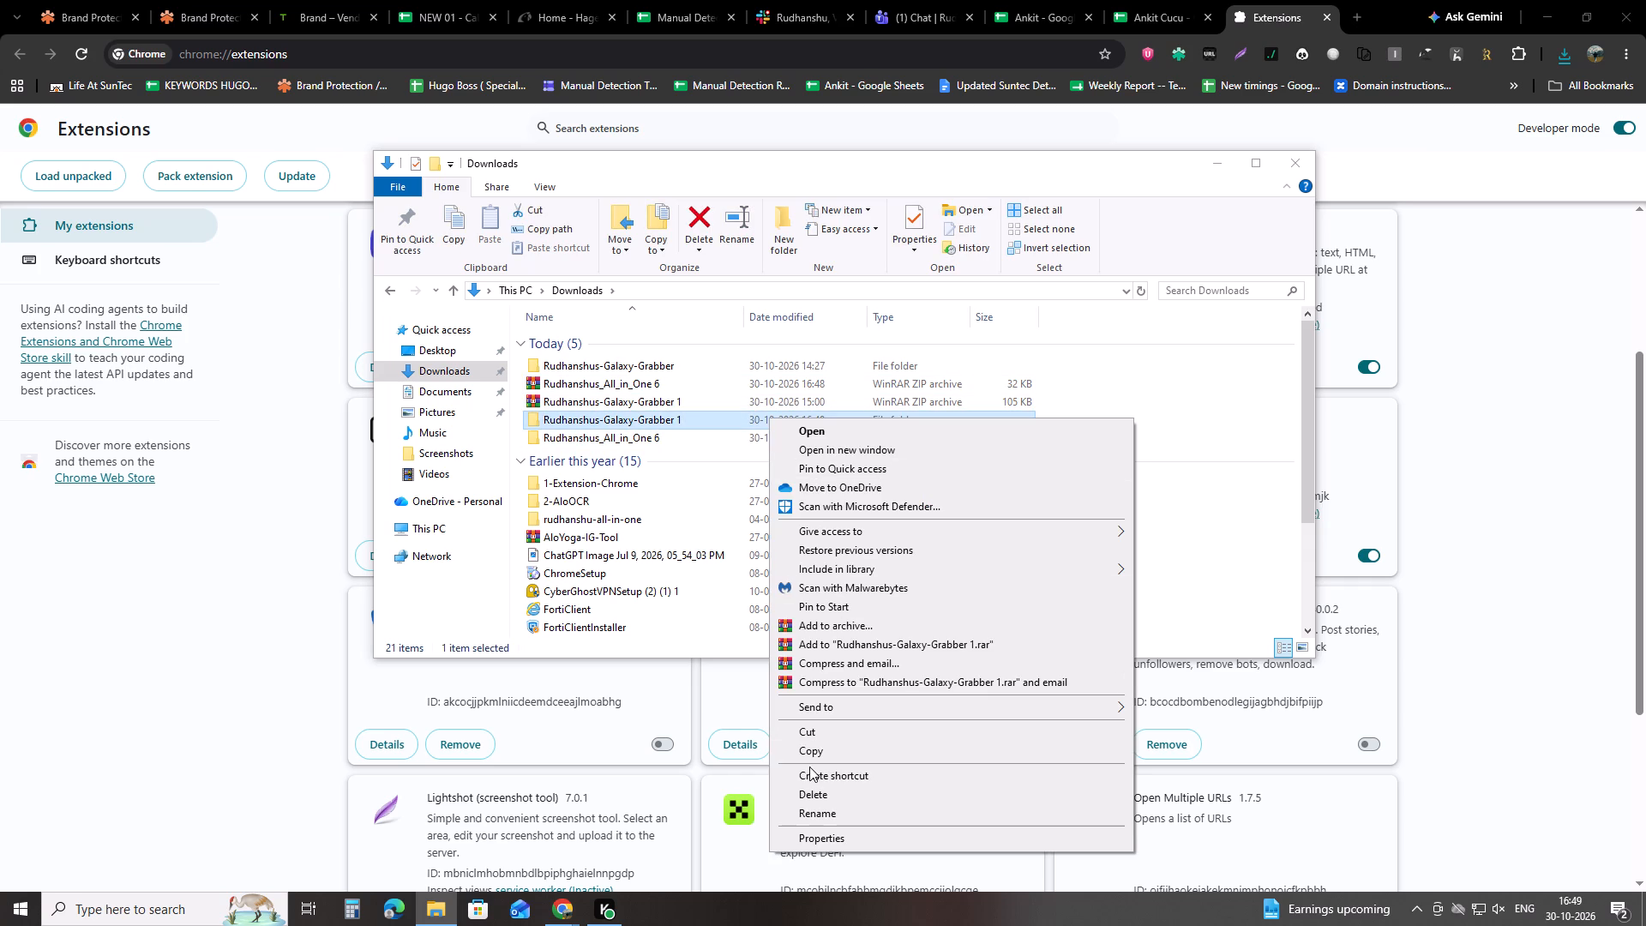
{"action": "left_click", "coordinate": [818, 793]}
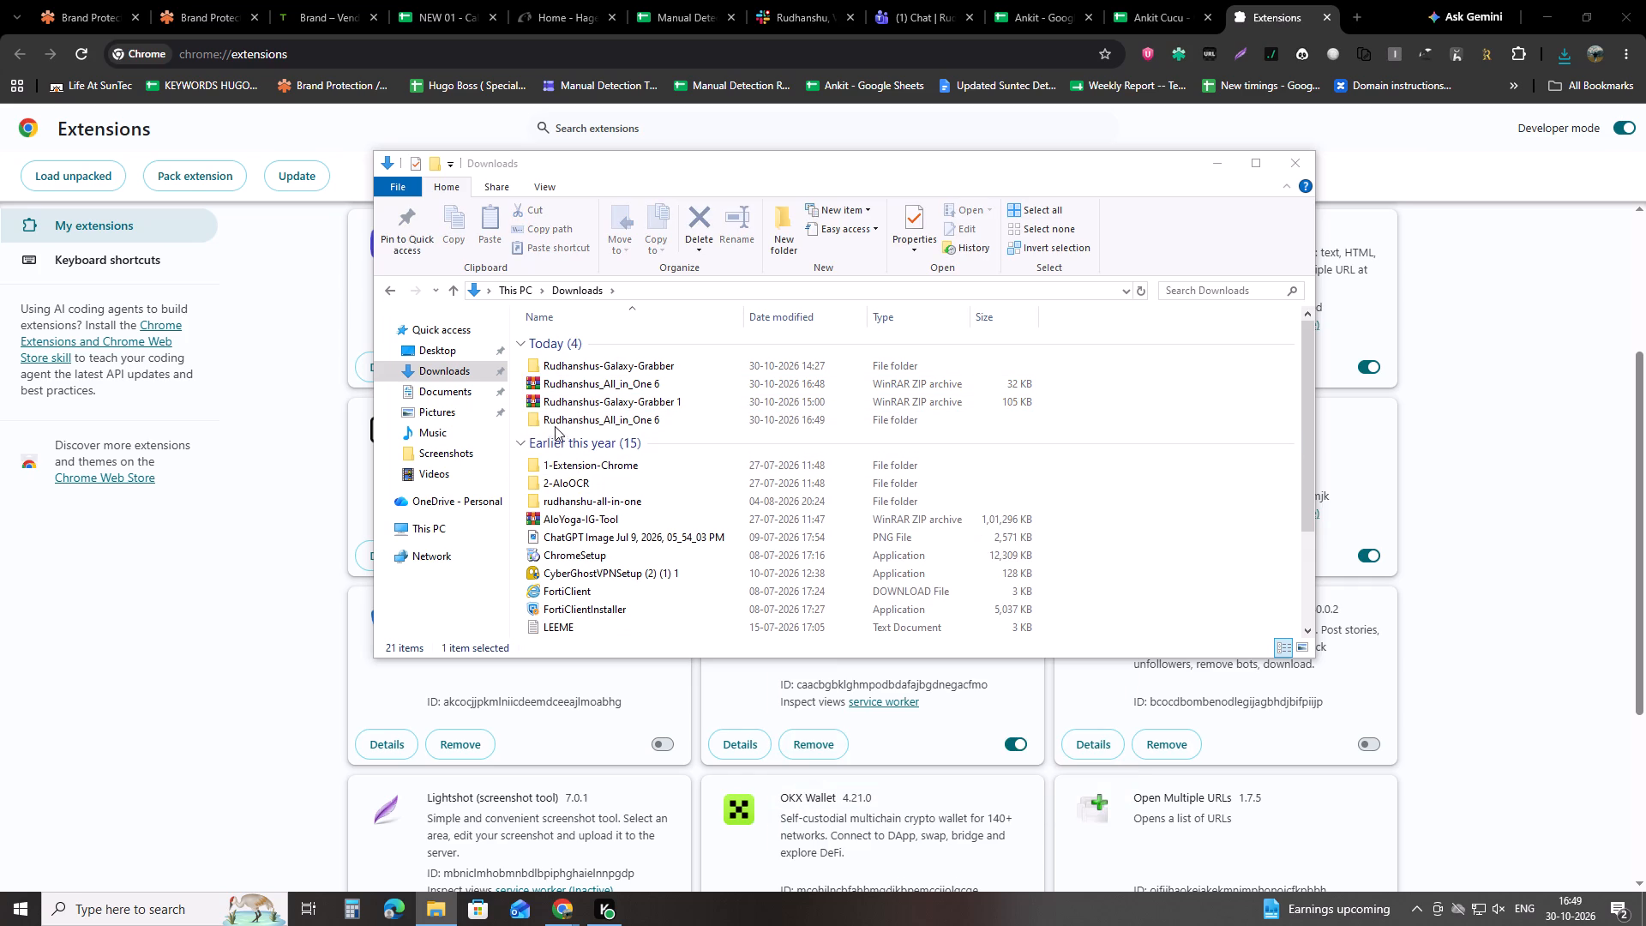
Load the extracted Rudhanshus_All_in_One 6 folder from Downloads as an unpacked extension in Chrome.
{"action": "left_click_drag", "start_coordinate": [536, 418], "coordinate": [1376, 594]}
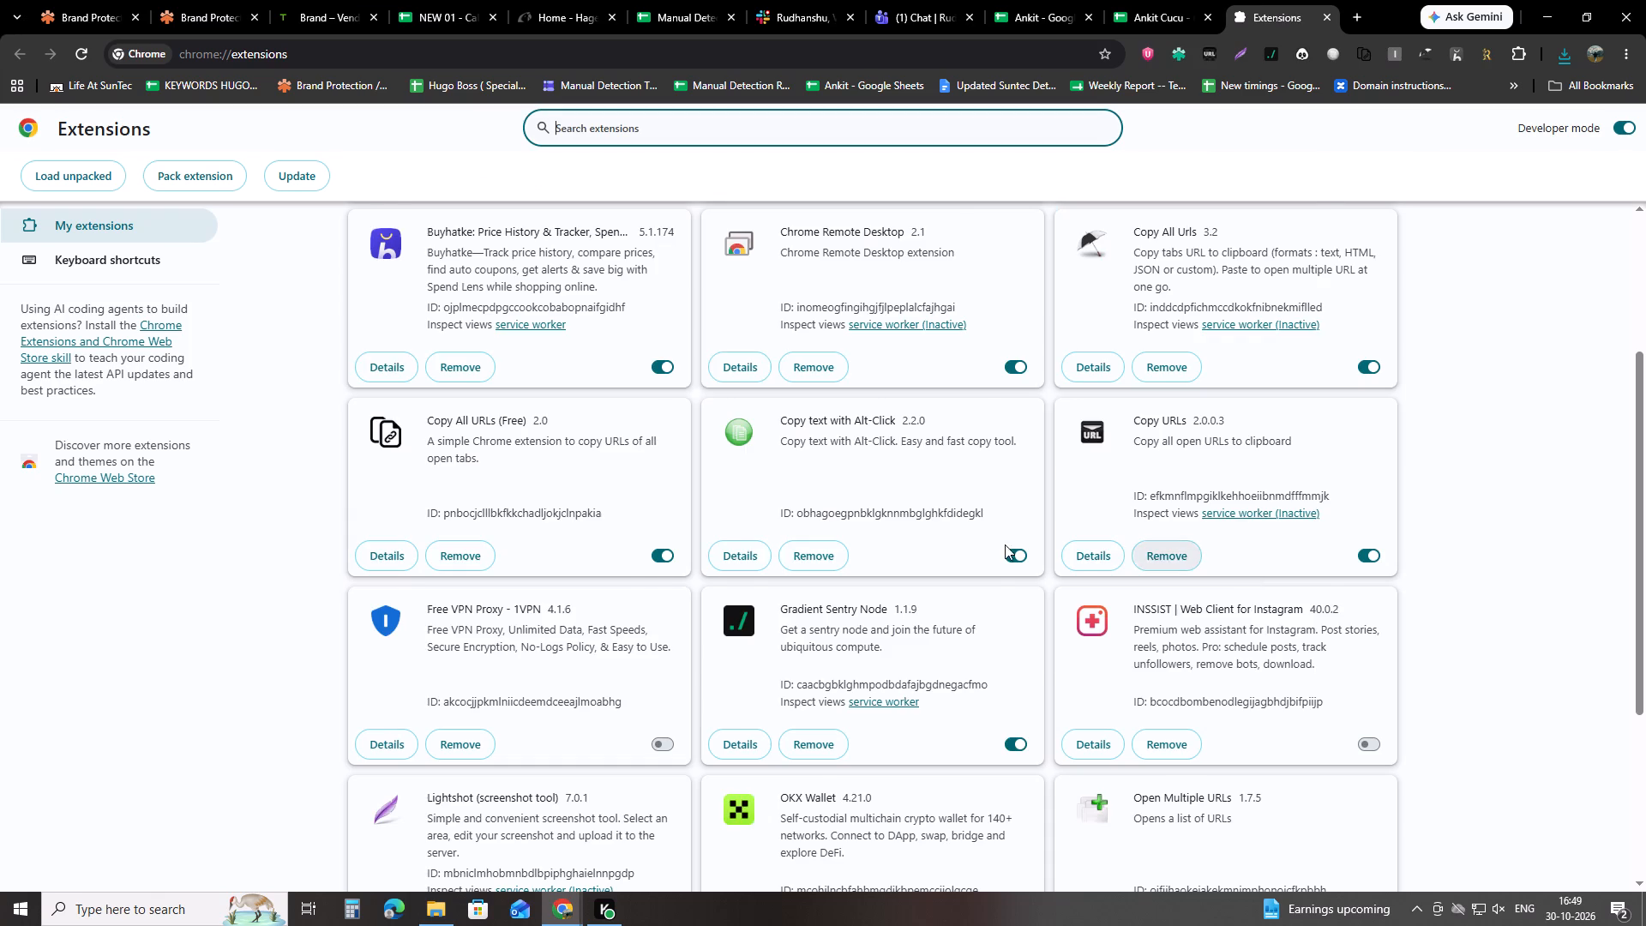
Switch back to File Explorer and delete the Rudhanshus-Galaxy-Grabber 1 ZIP archive from Downloads.
{"action": "key", "text": "alt+Tab"}
{"action": "left_click", "coordinate": [1120, 398]}
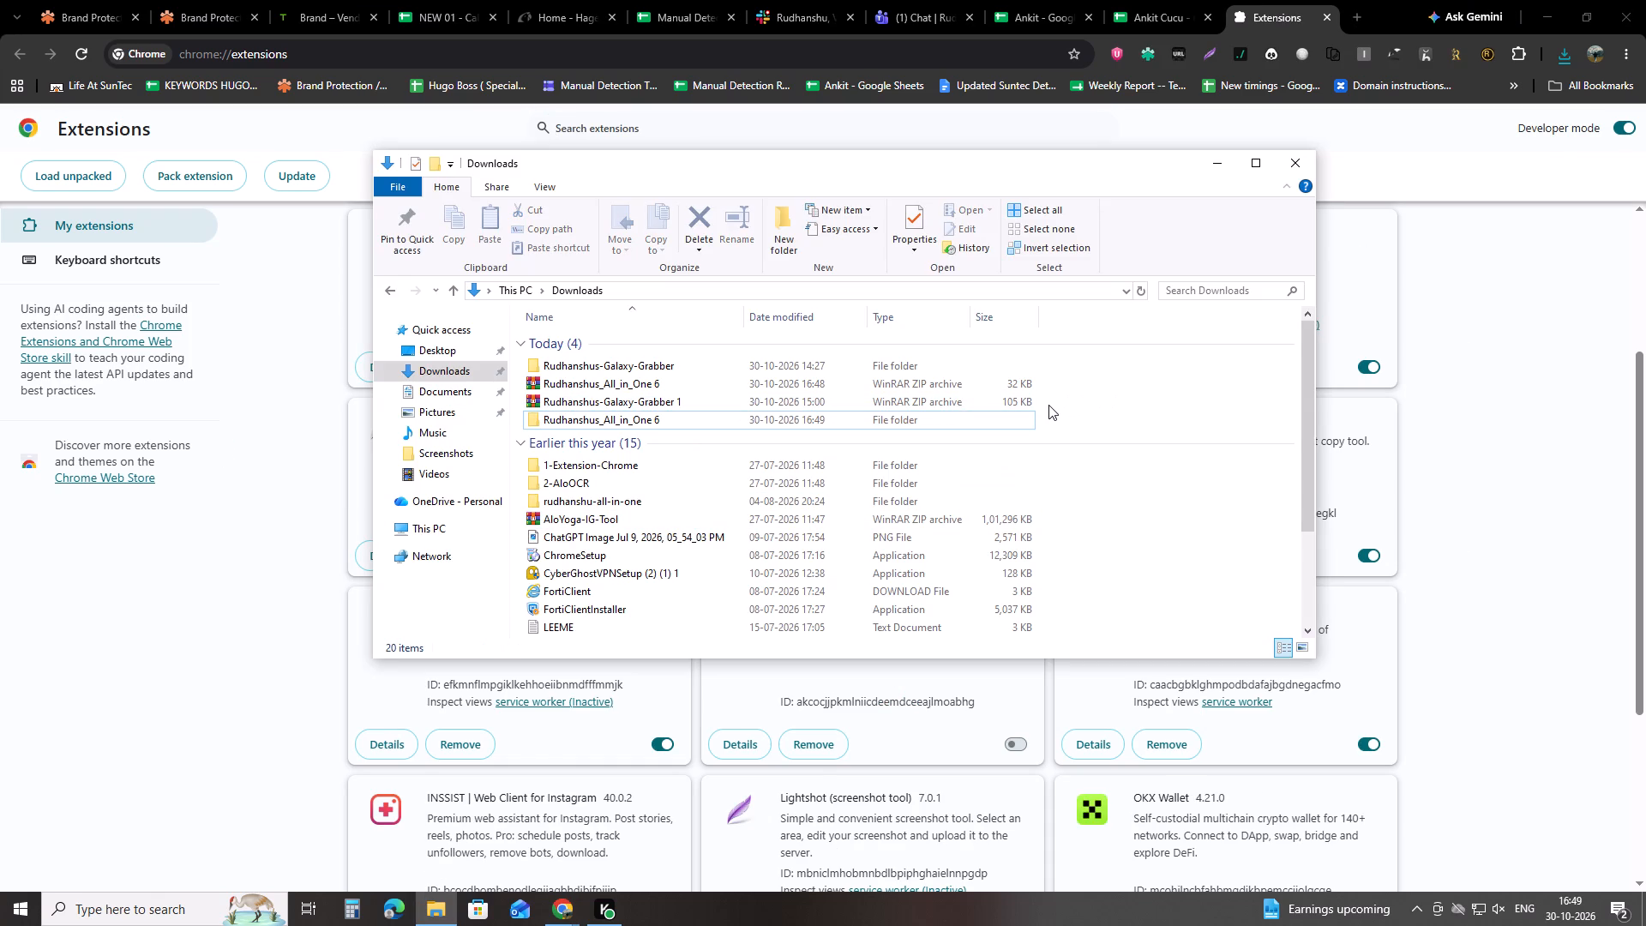
{"action": "left_click", "coordinate": [1033, 402]}
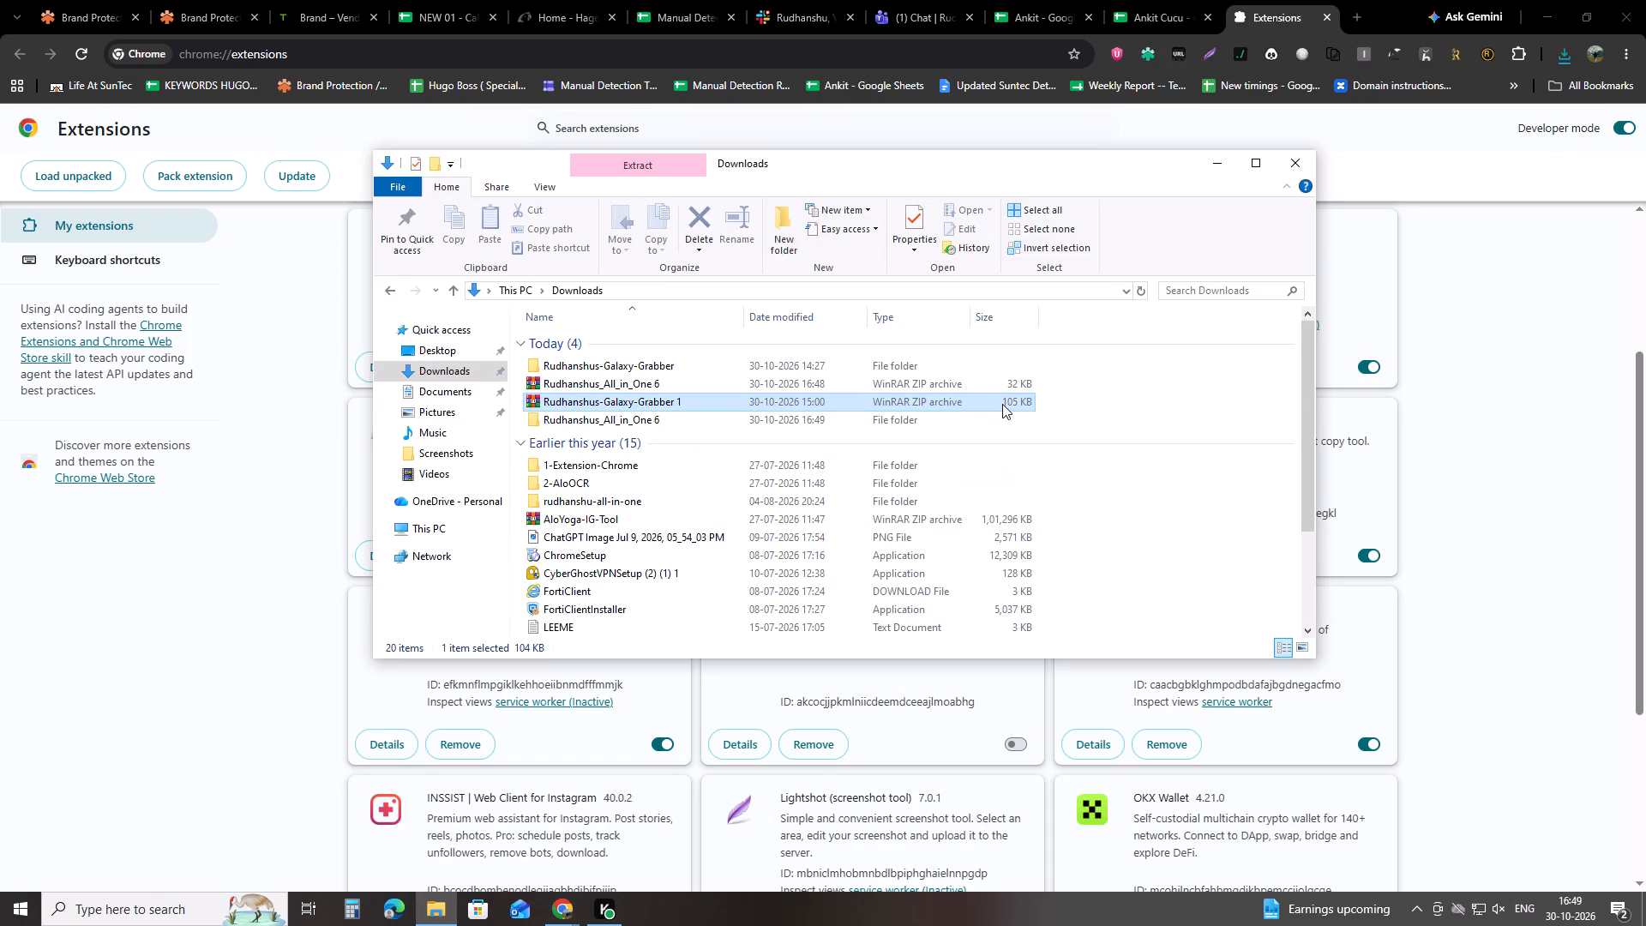
{"action": "right_click", "coordinate": [1002, 404]}
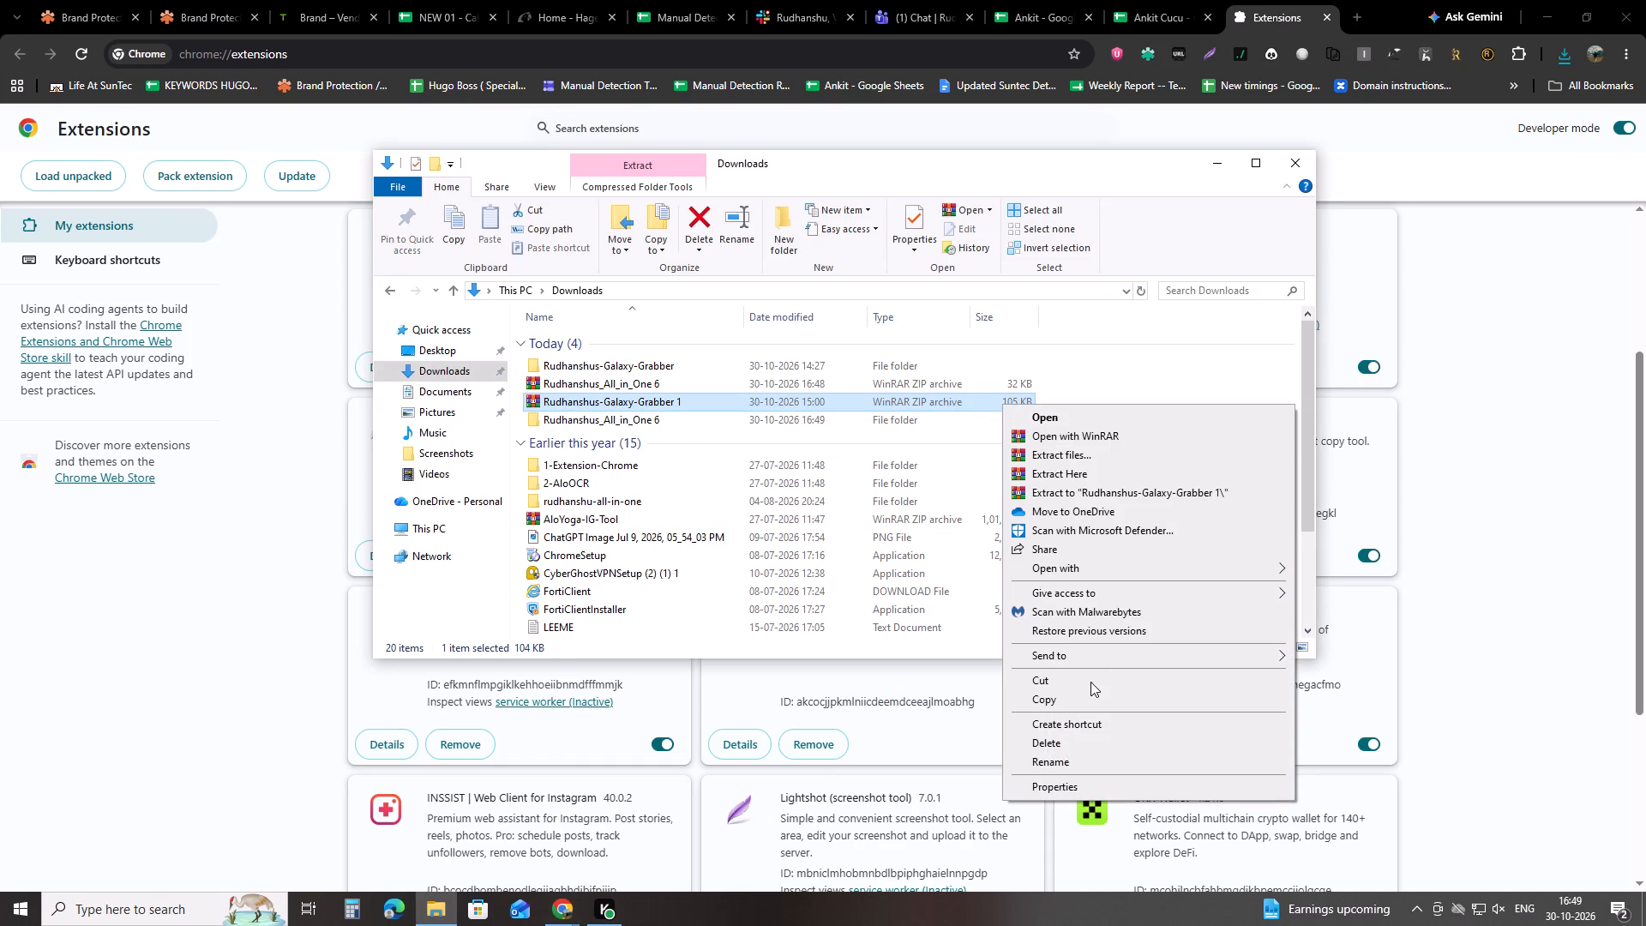
{"action": "left_click", "coordinate": [1065, 750]}
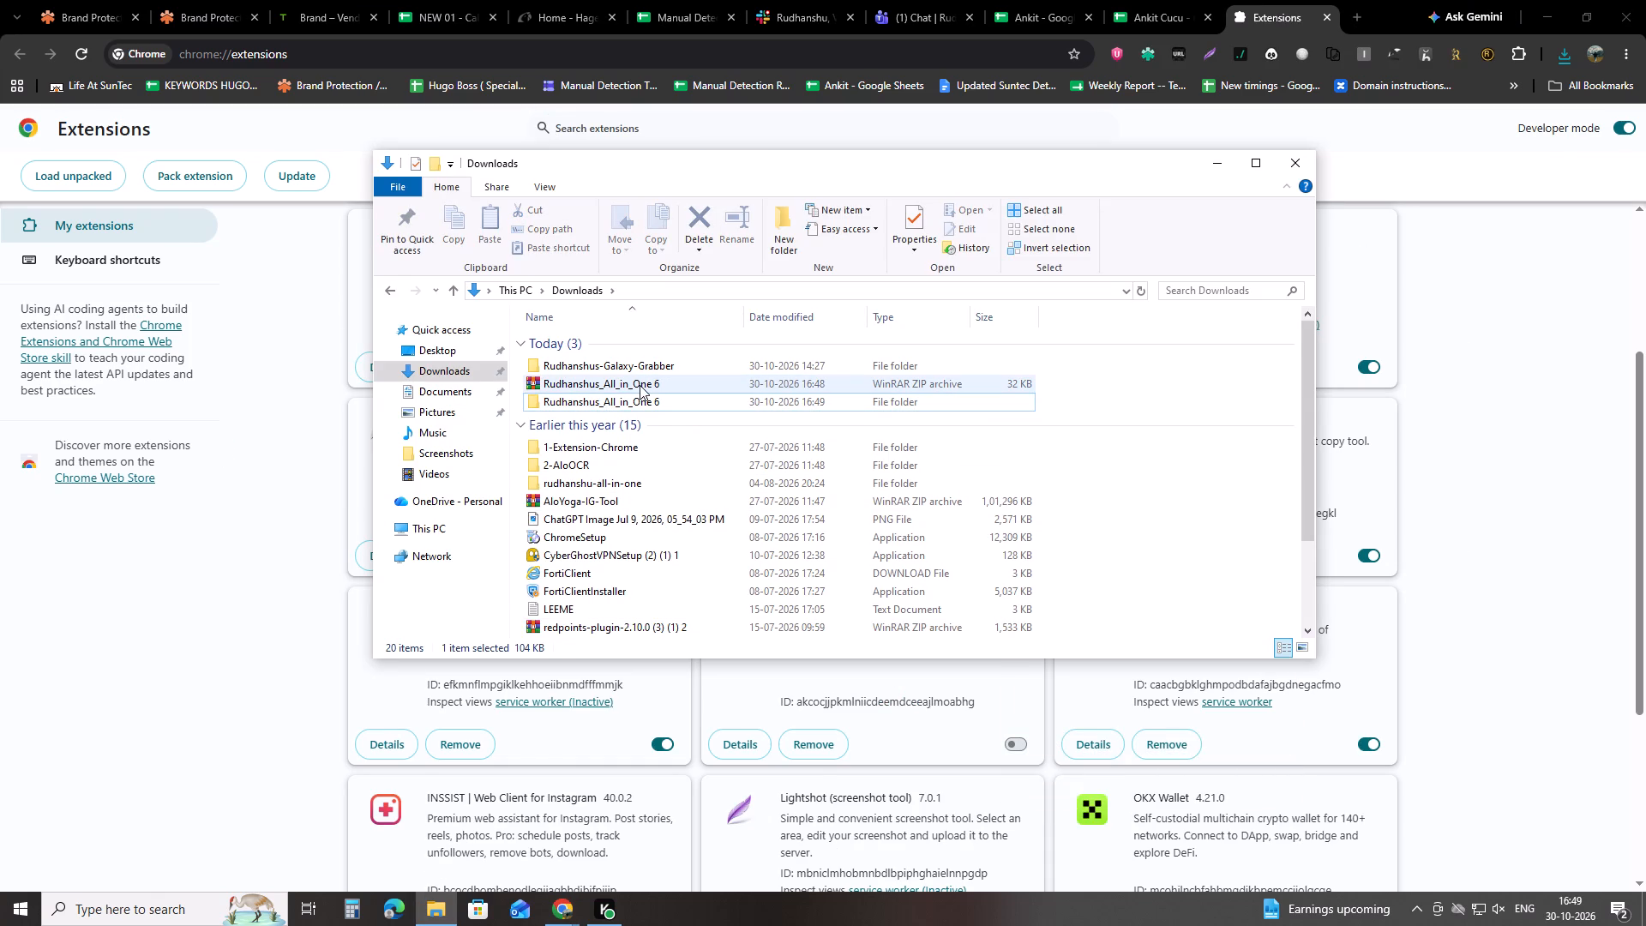
Return to Chrome, examine the installed extensions list and check the newly loaded All in one extension.
{"action": "key", "text": "alt+Tab"}
{"action": "scroll", "coordinate": [955, 535], "scroll_direction": "up", "scroll_amount": 6}
{"action": "scroll", "coordinate": [1195, 471], "scroll_direction": "down", "scroll_amount": 2}
{"action": "scroll", "coordinate": [1184, 501], "scroll_direction": "up", "scroll_amount": 2}
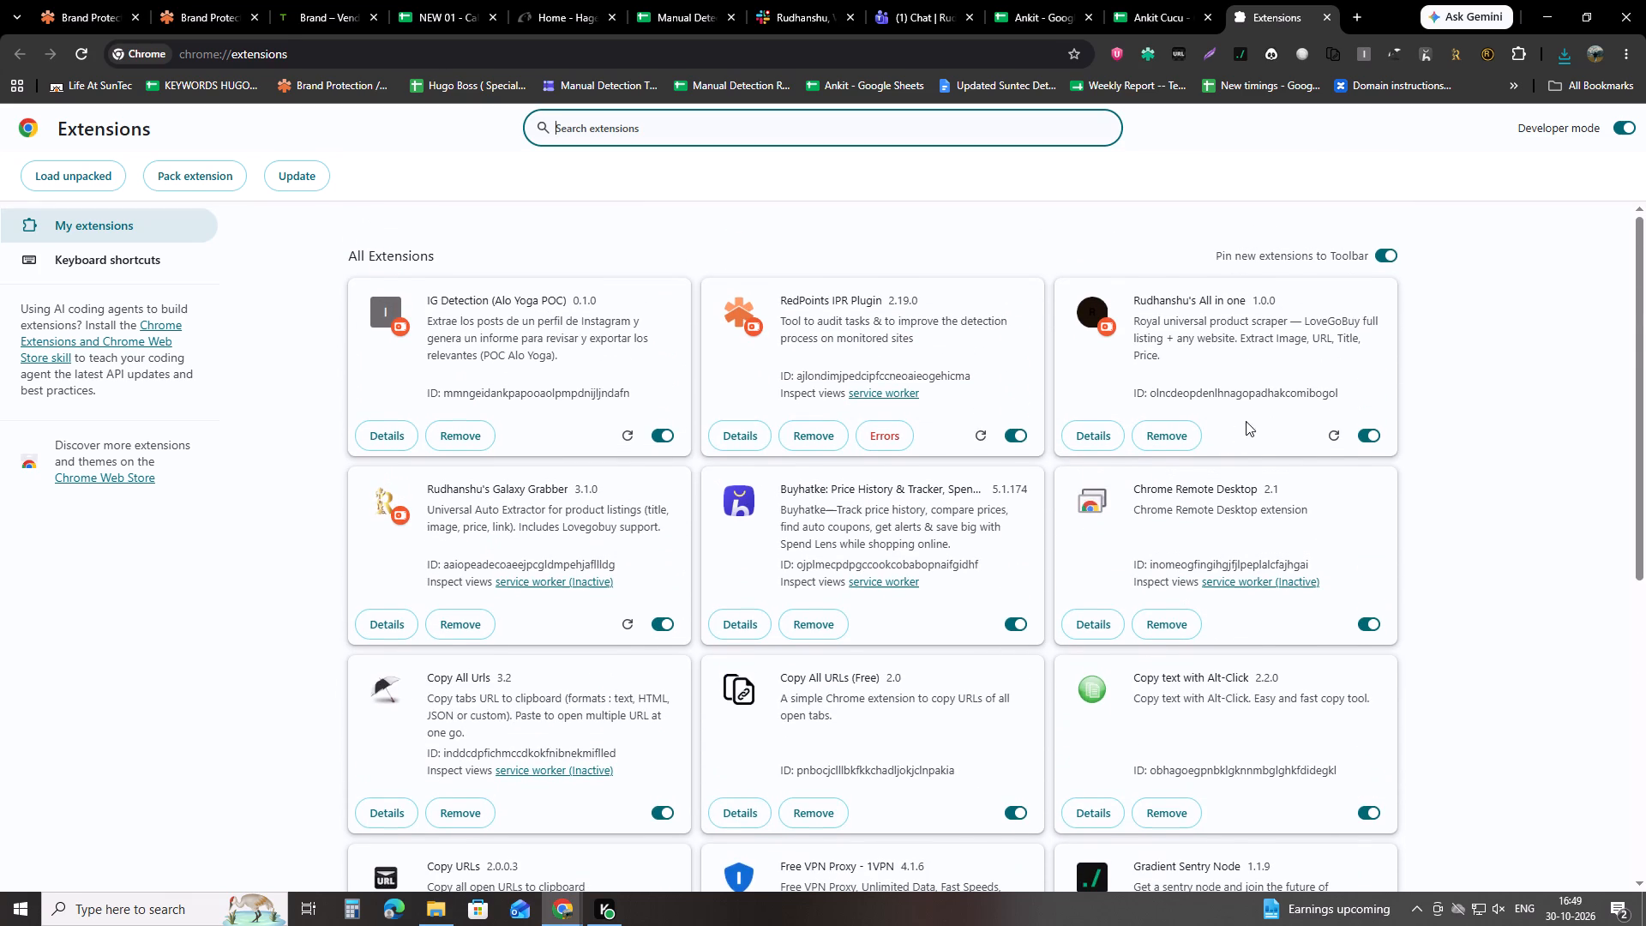
{"action": "left_click", "coordinate": [1483, 59]}
{"action": "left_click", "coordinate": [1517, 434]}
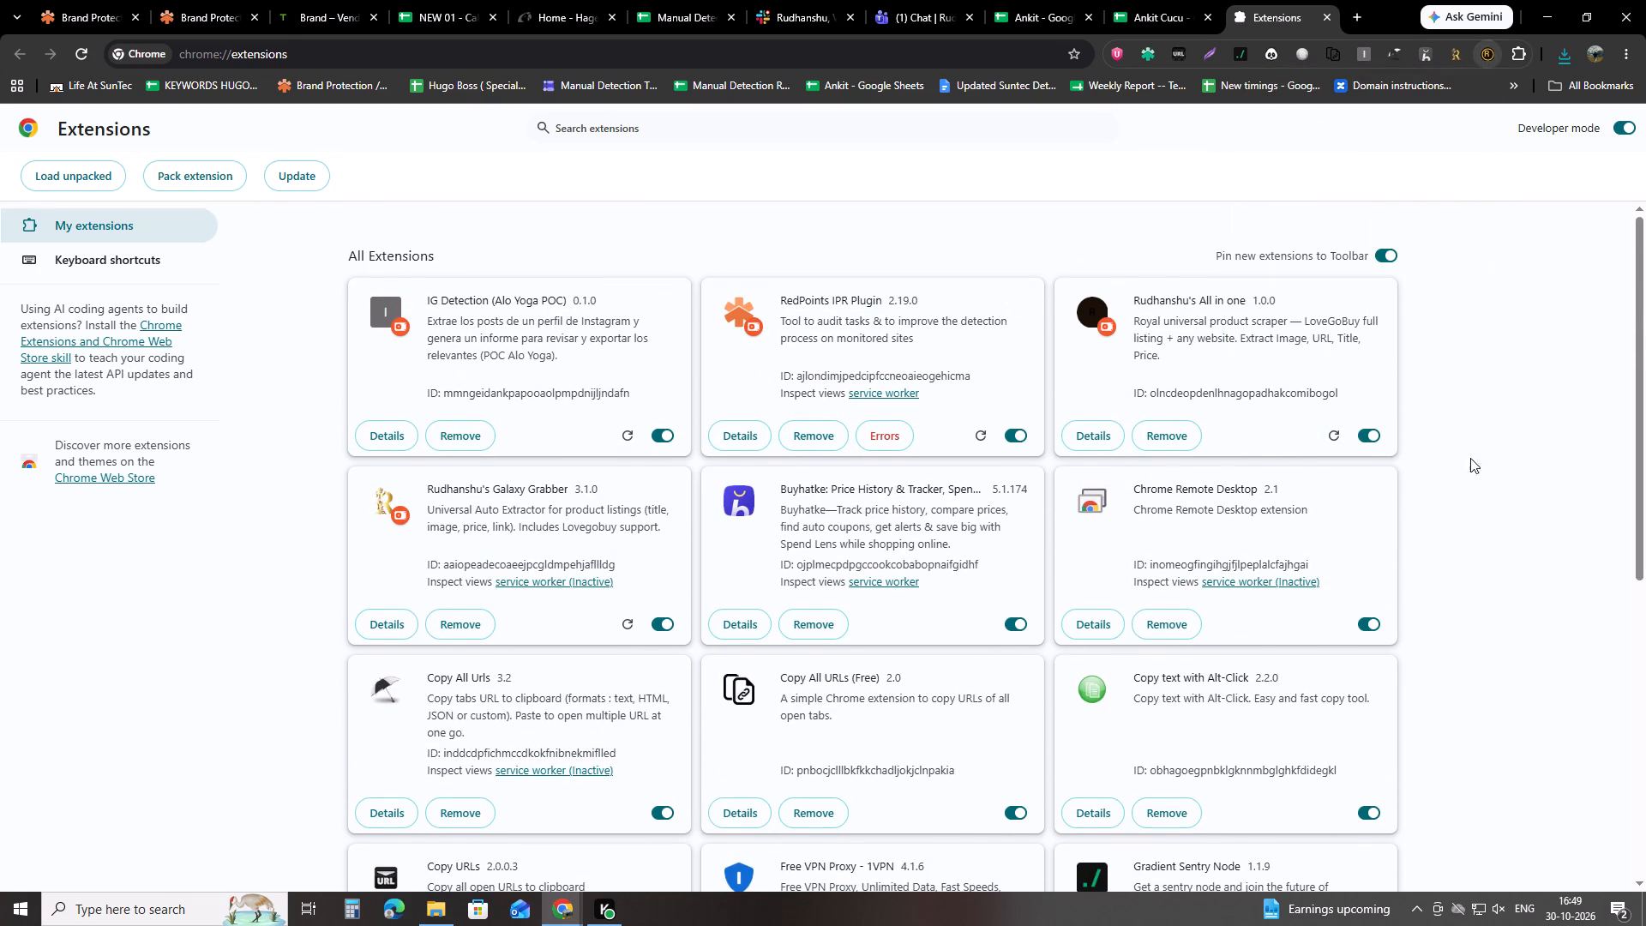
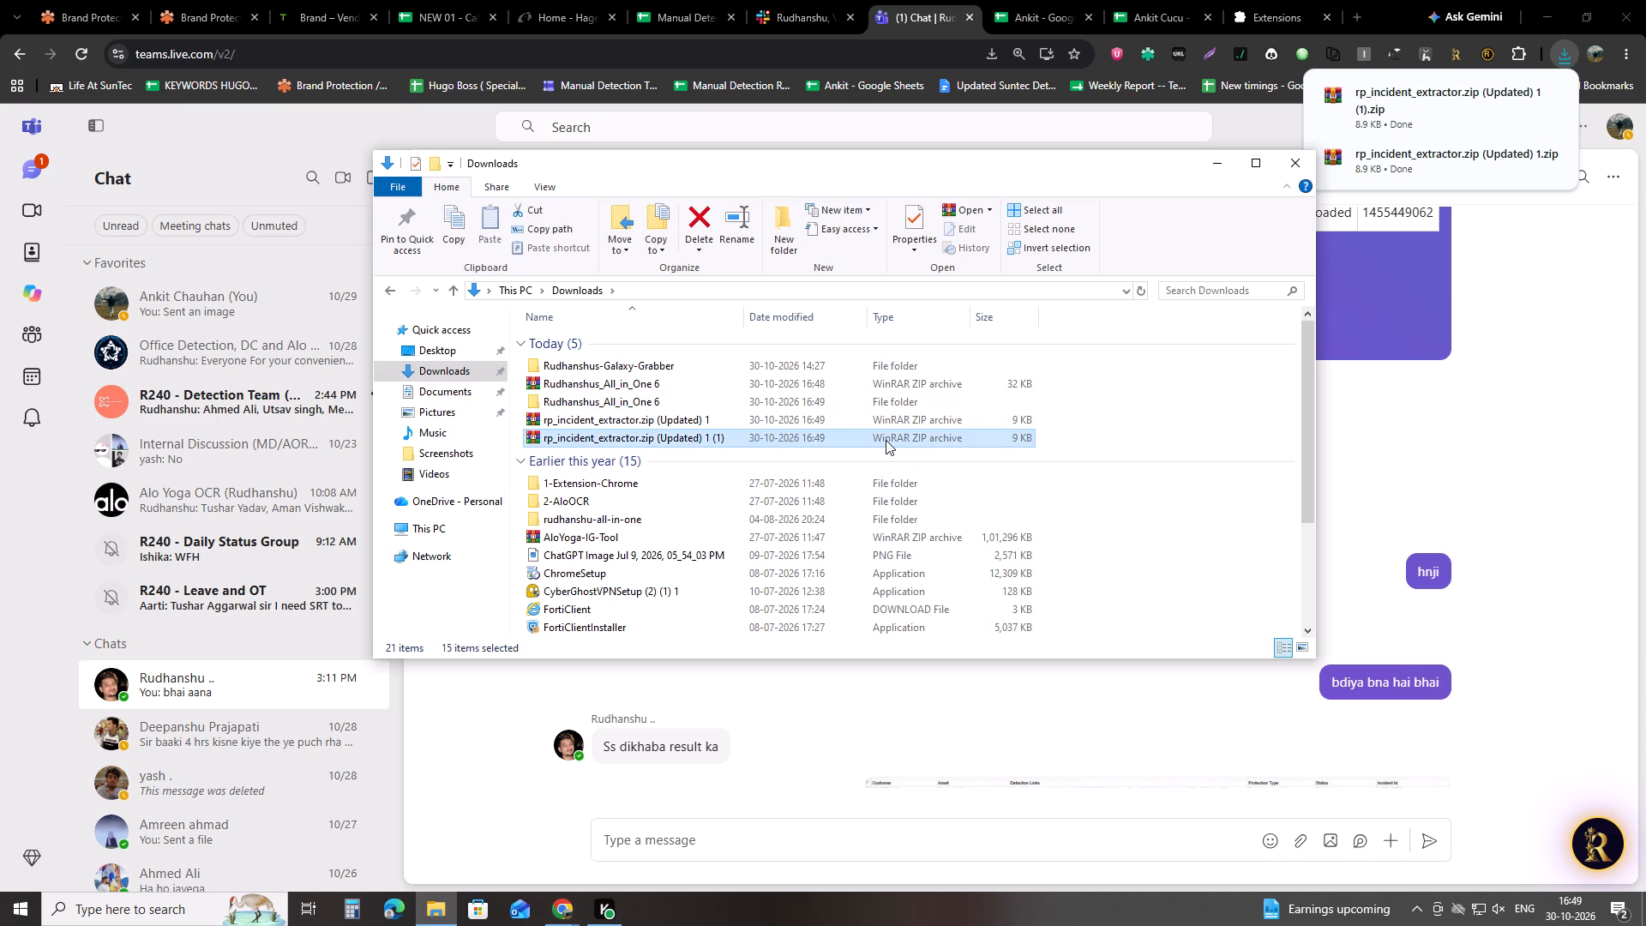
Delete the duplicate rp_incident_extractor.zip (Updated) 1 (1) ZIP archive from Downloads.
{"action": "right_click", "coordinate": [886, 440]}
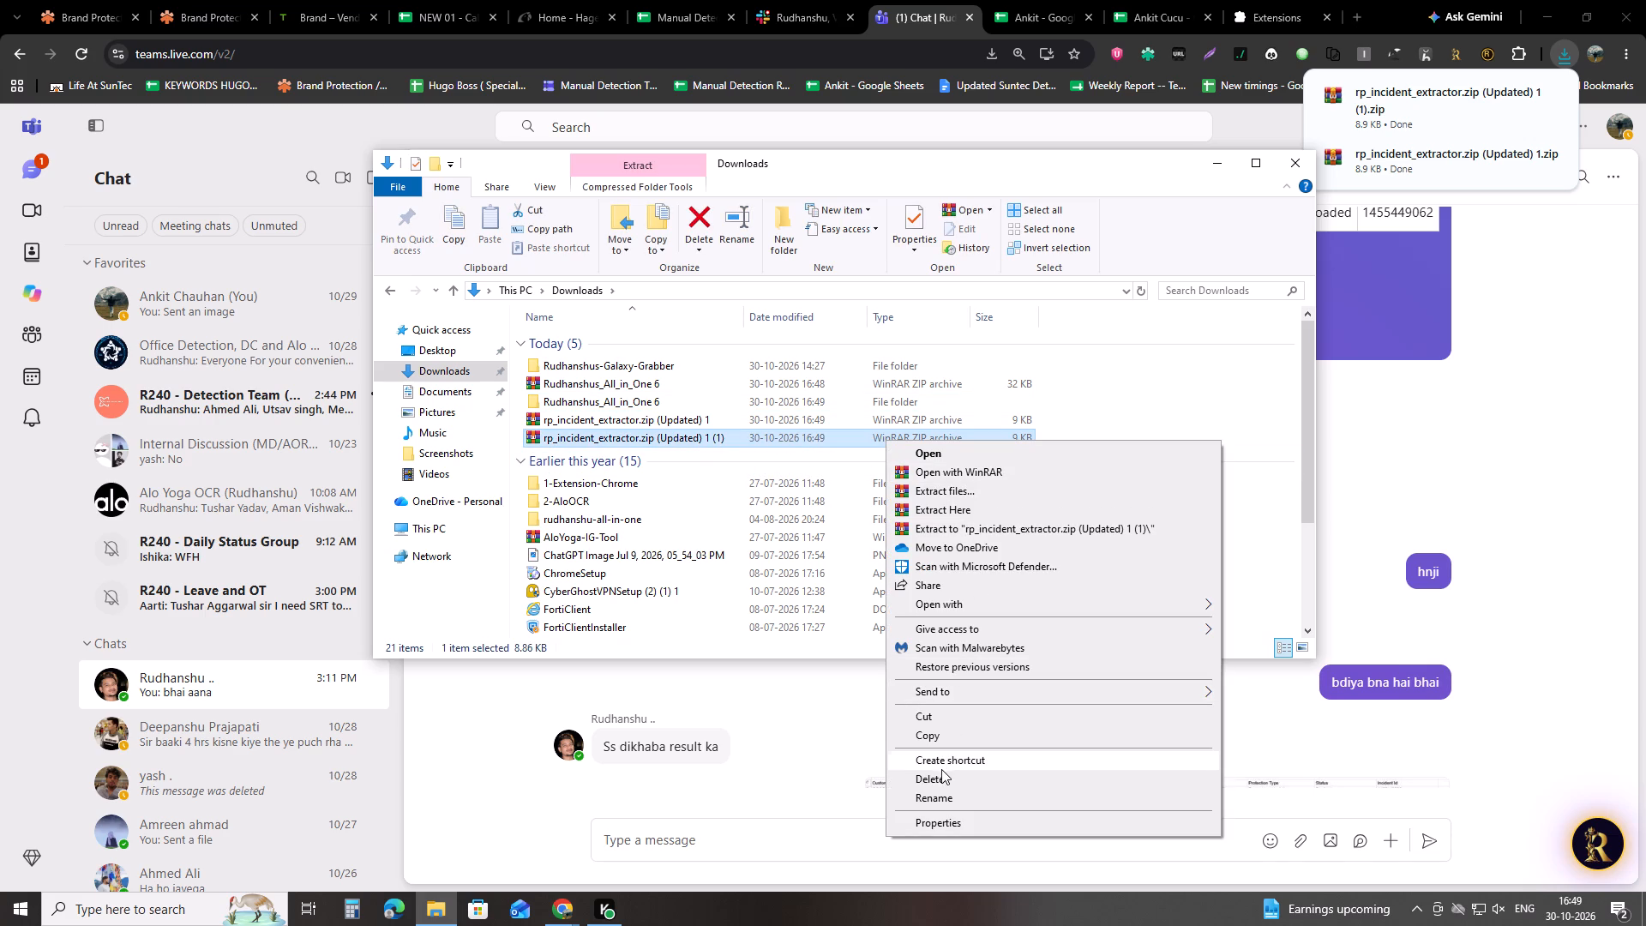
{"action": "left_click", "coordinate": [941, 773]}
Extract the files of the remaining rp_incident_extractor.zip (Updated) 1 archive in Downloads with WinRAR.
{"action": "left_click", "coordinate": [718, 425]}
{"action": "right_click", "coordinate": [717, 412]}
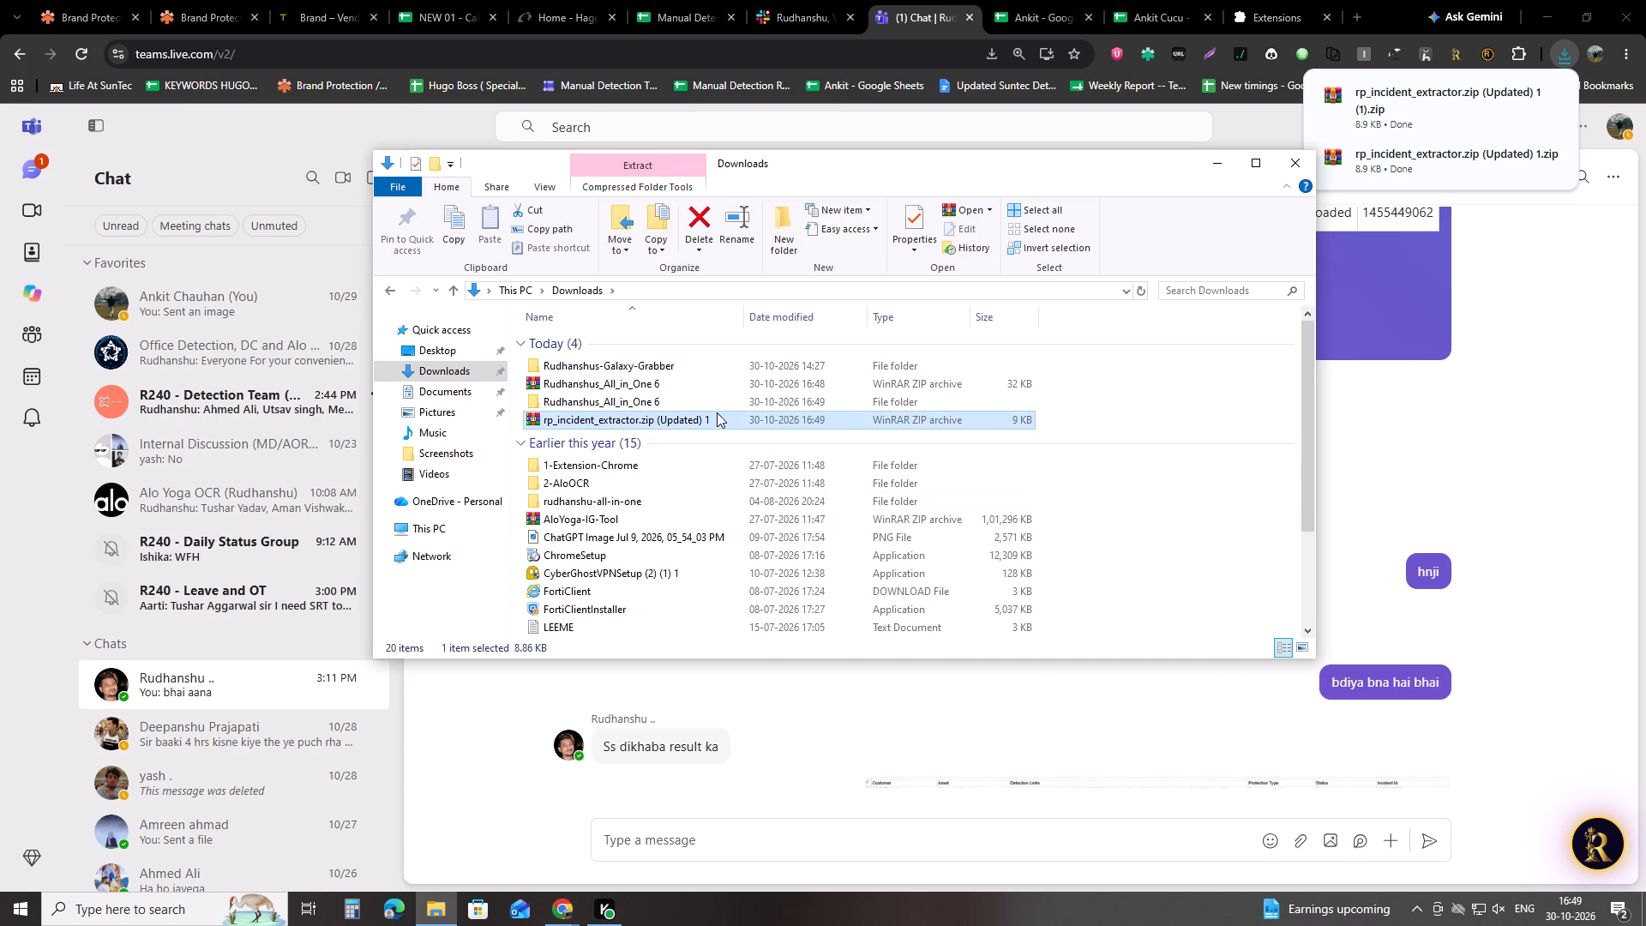
{"action": "left_click", "coordinate": [798, 465]}
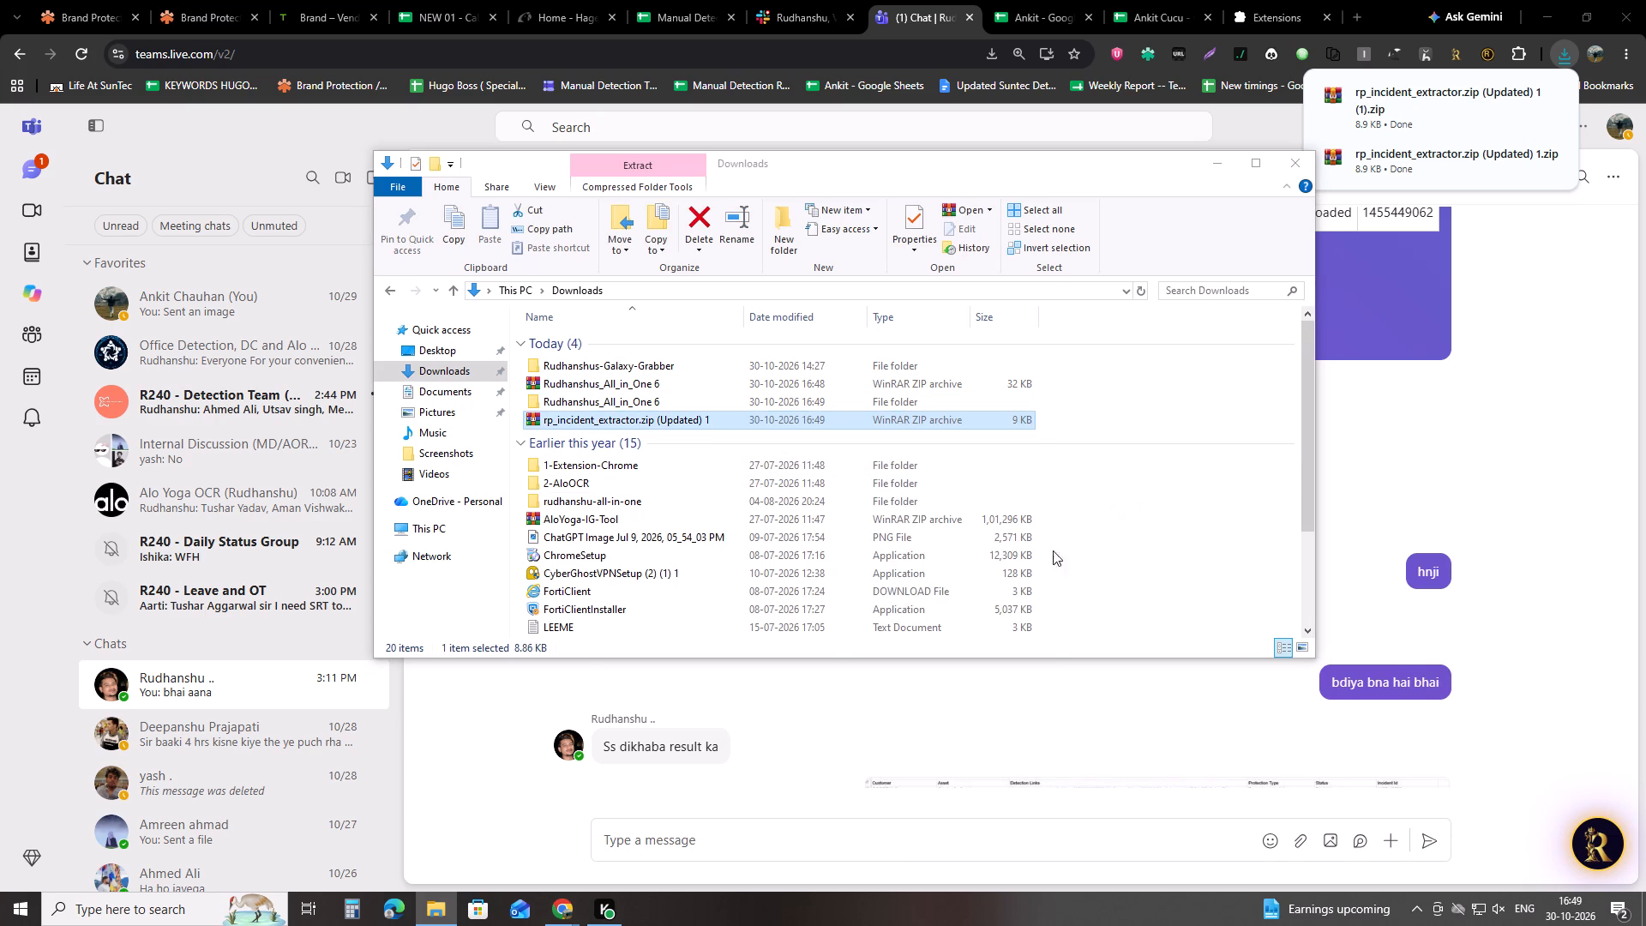
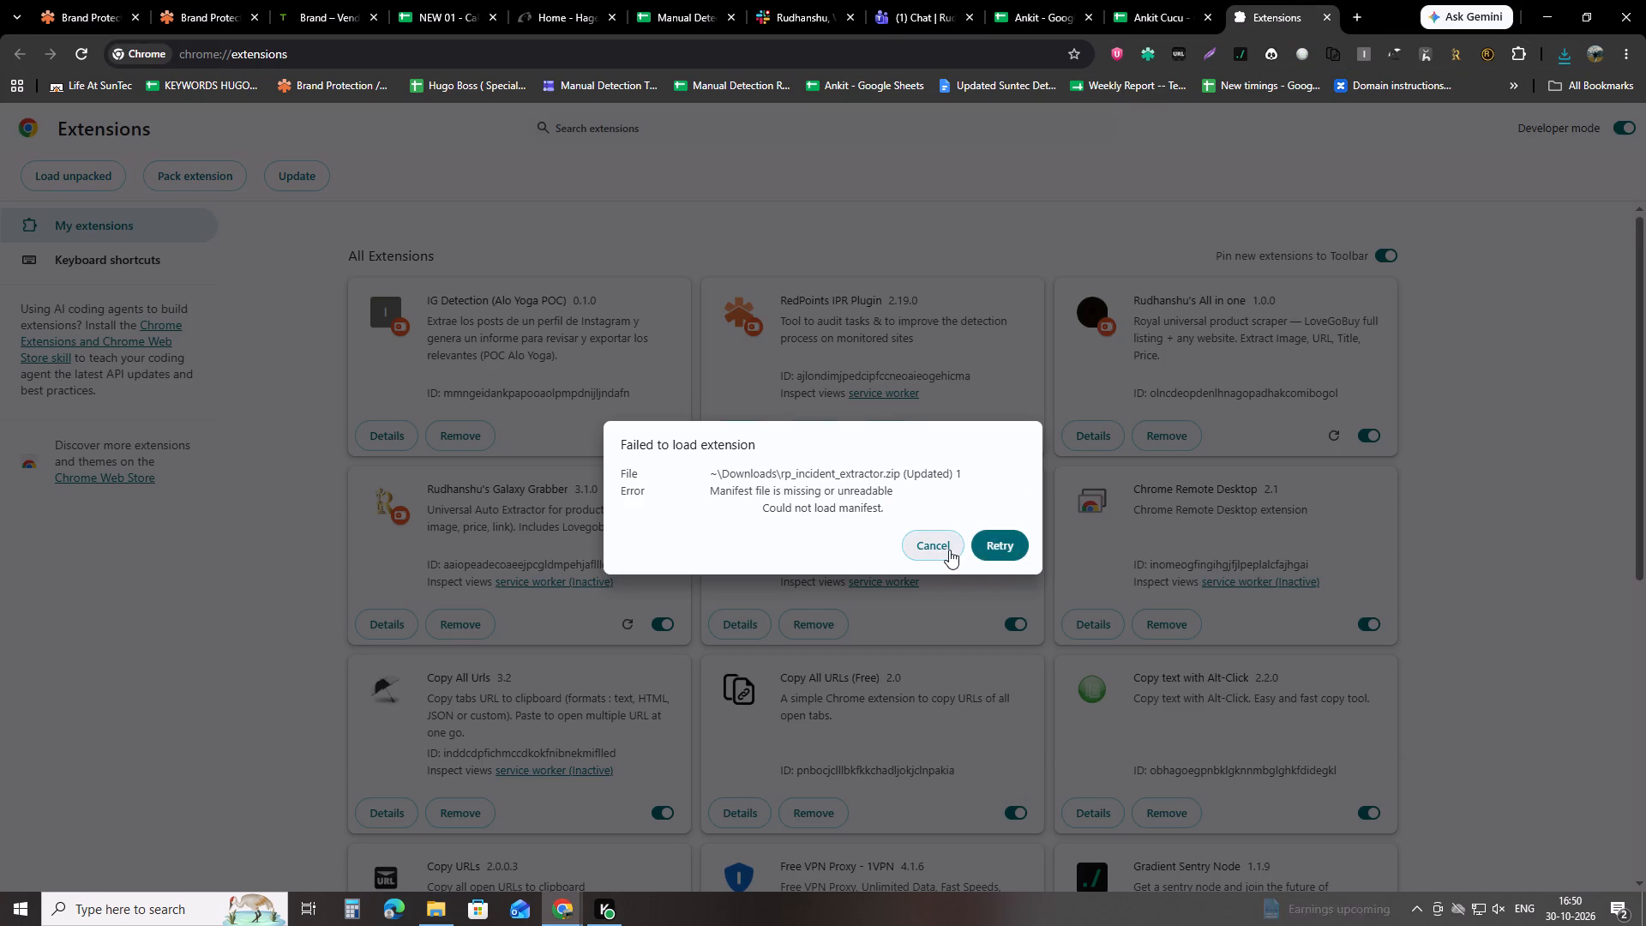
Load the extracted RP Incident Extractor folder from Downloads as an unpacked extension in Chrome and close the Downloads window.
{"action": "key", "text": "alt+Tab"}
{"action": "double_click", "coordinate": [550, 433]}
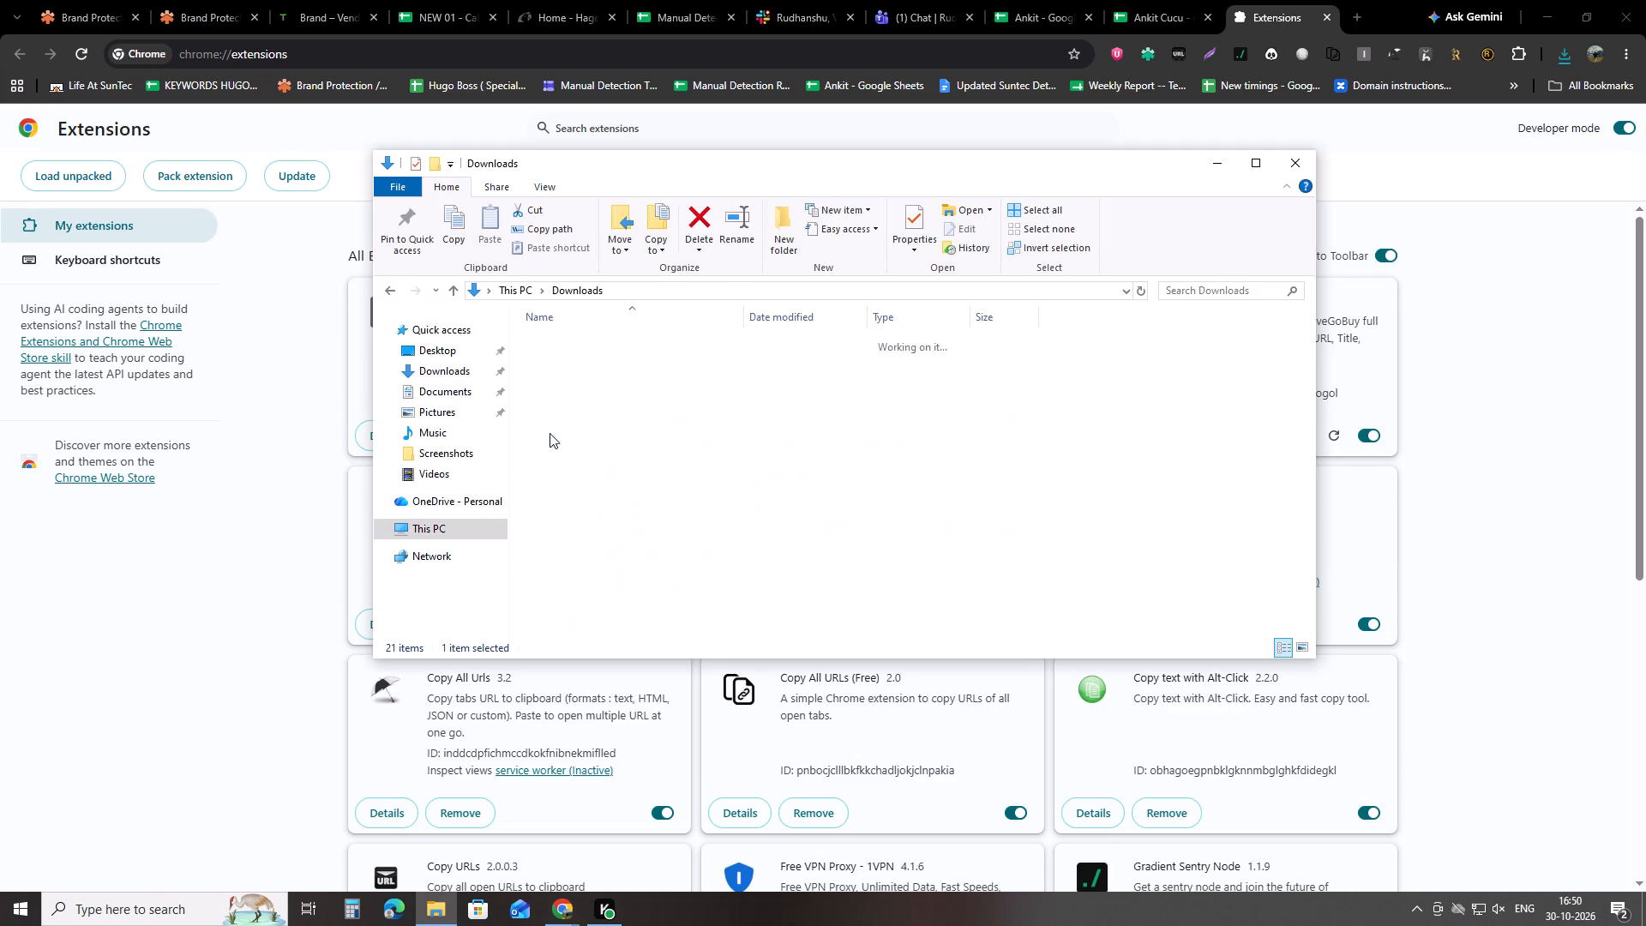
{"action": "left_click_drag", "start_coordinate": [541, 346], "coordinate": [1486, 553]}
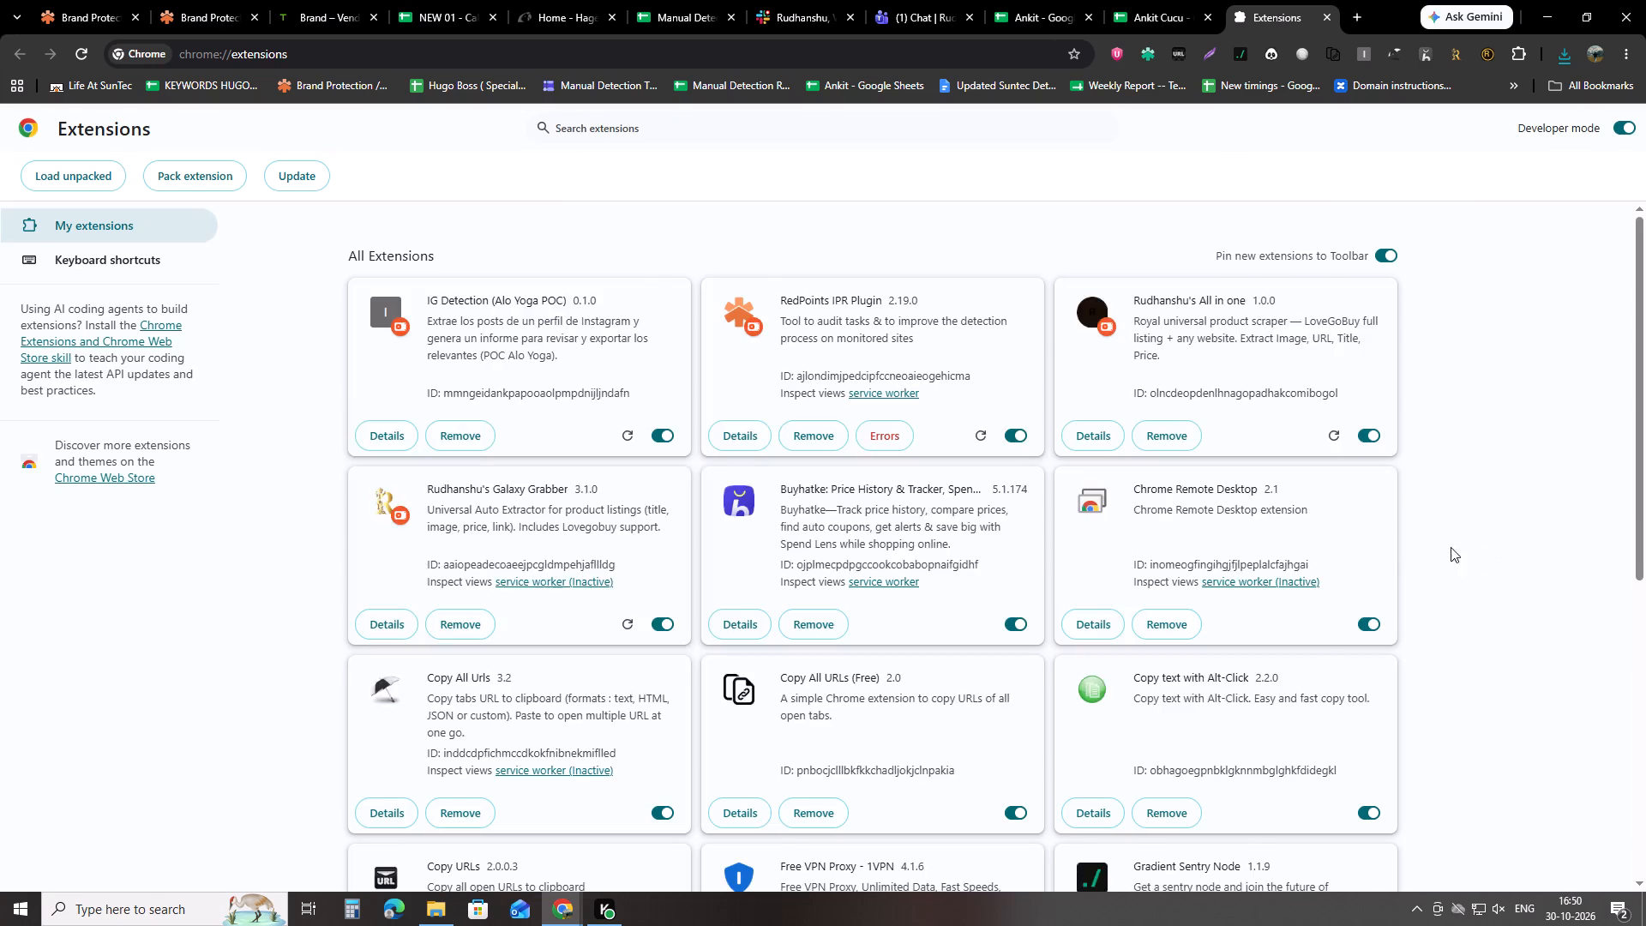
{"action": "key", "text": "alt+Tab"}
{"action": "left_click", "coordinate": [1299, 157]}
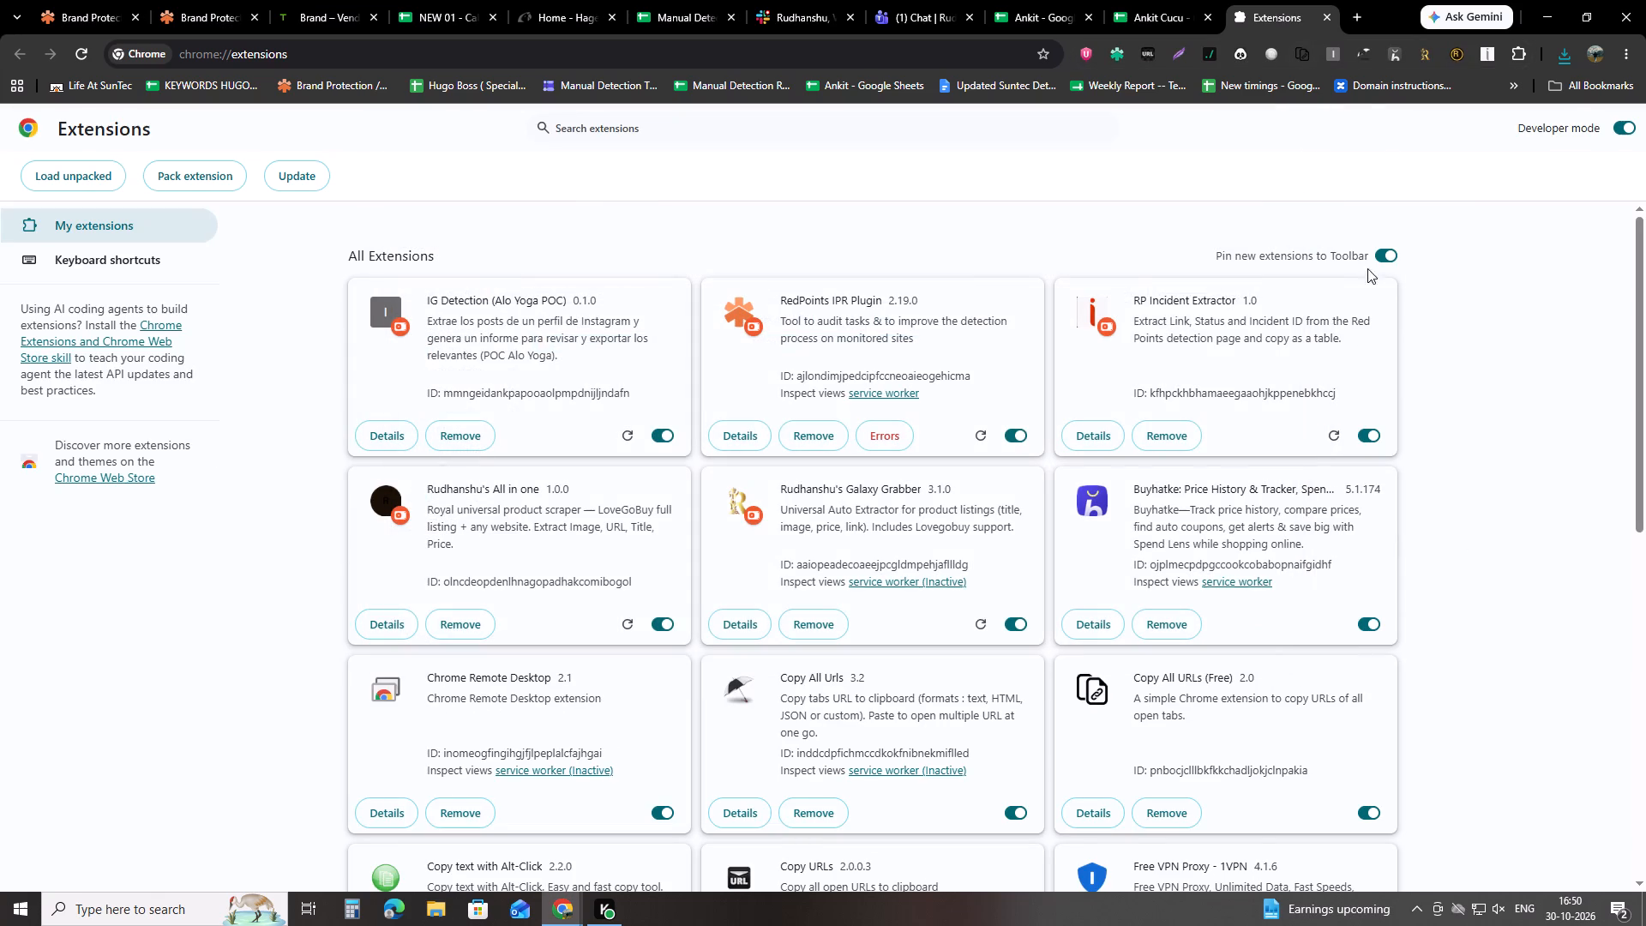
Check the pin setting of RP Incident Extractor in the installed extensions list and close the Extensions page.
{"action": "left_click", "coordinate": [1517, 51]}
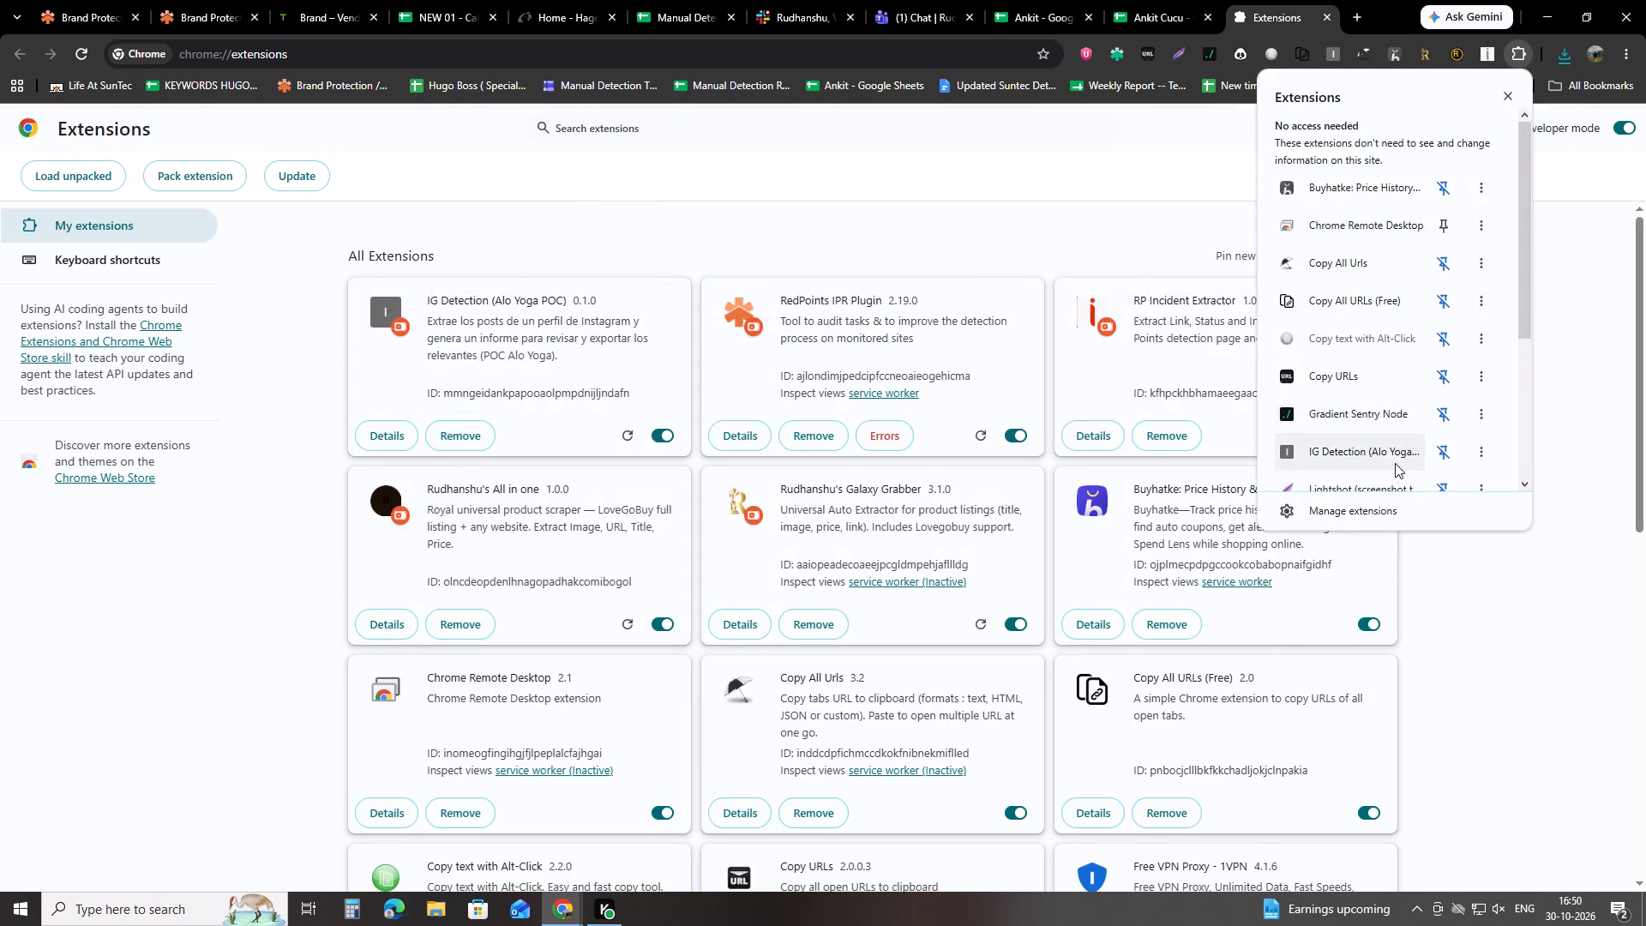
{"action": "scroll", "coordinate": [1393, 335], "scroll_direction": "down", "scroll_amount": 5}
{"action": "scroll", "coordinate": [1409, 412], "scroll_direction": "down", "scroll_amount": 2}
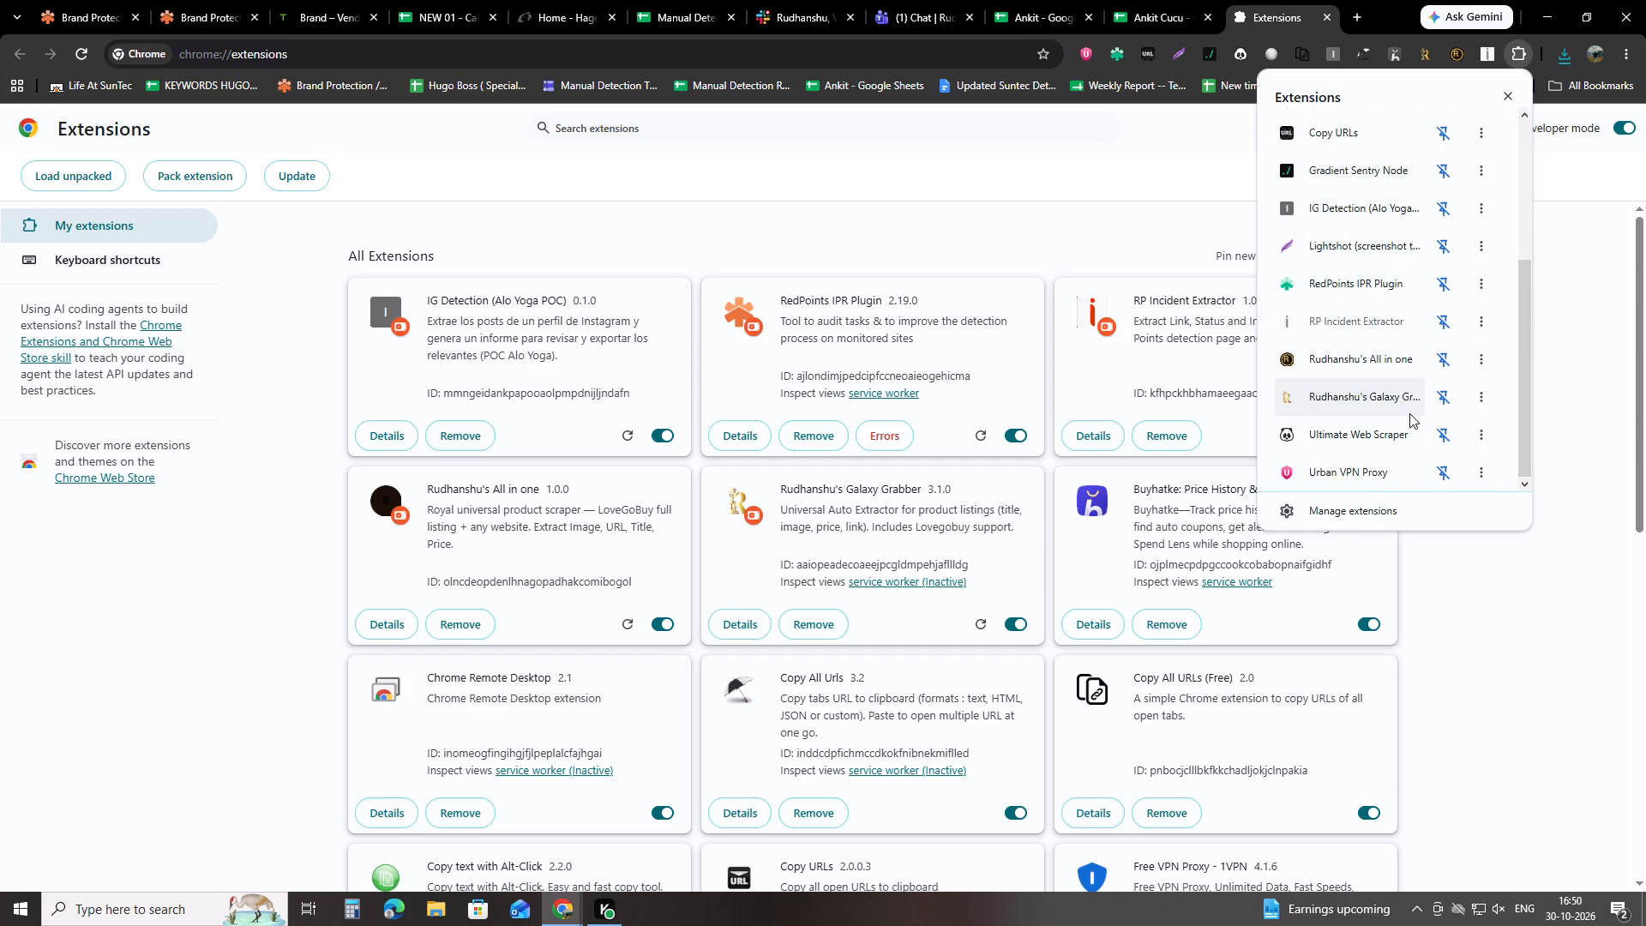
{"action": "left_click", "coordinate": [1447, 328]}
{"action": "left_click", "coordinate": [1447, 328]}
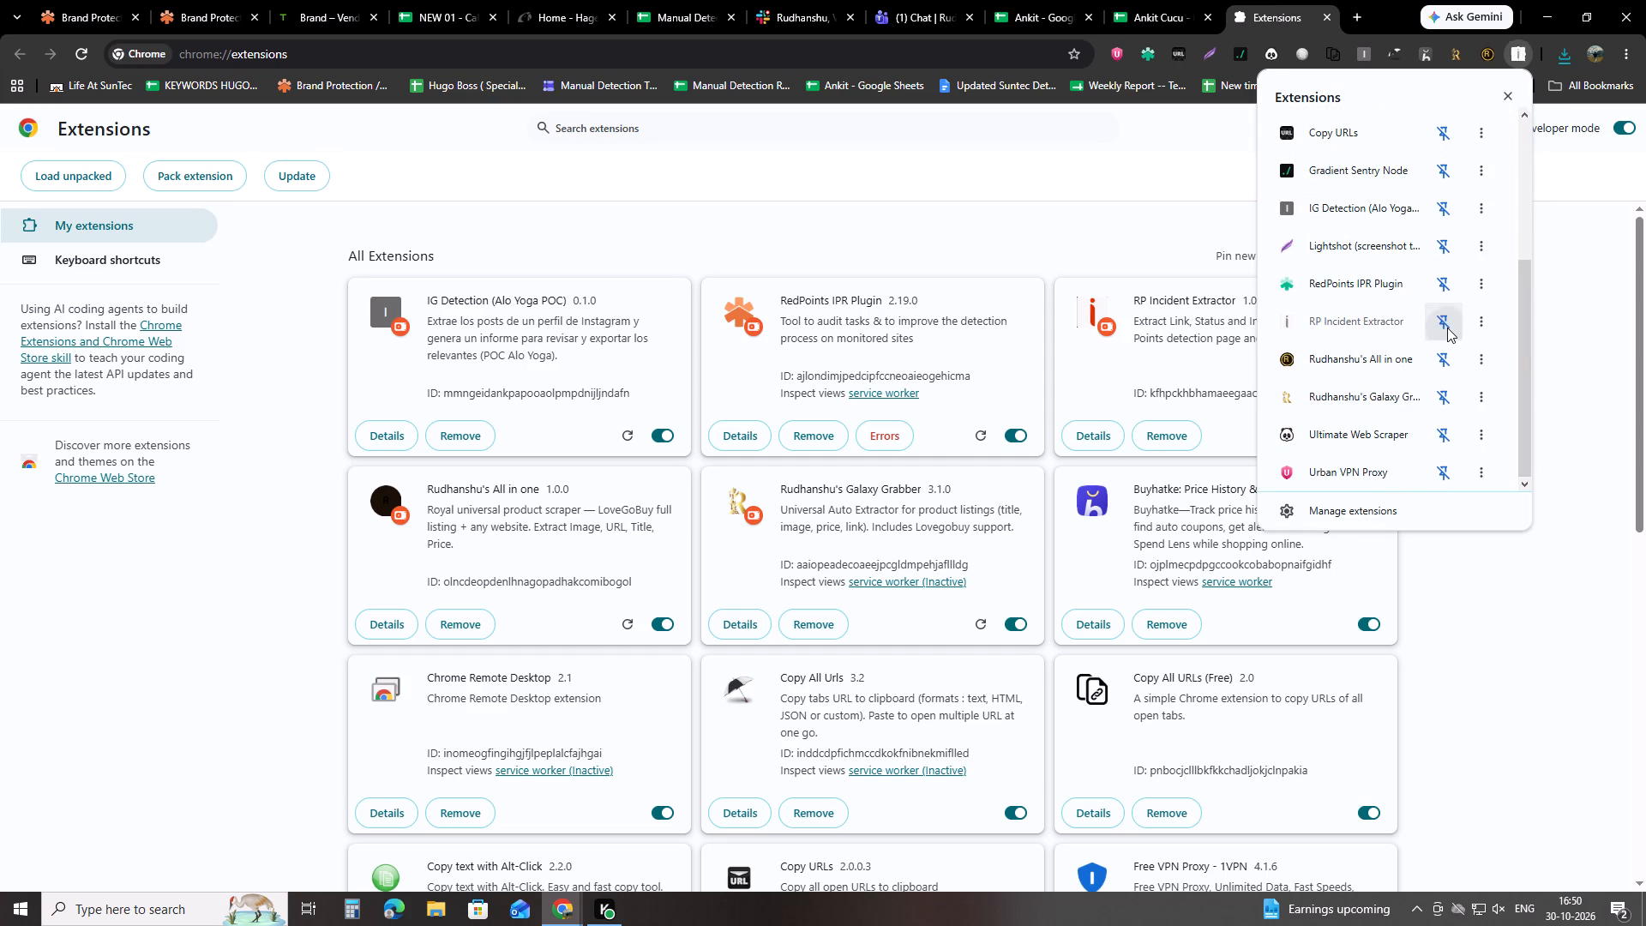
{"action": "scroll", "coordinate": [1443, 328], "scroll_direction": "up", "scroll_amount": 20}
{"action": "scroll", "coordinate": [1443, 328], "scroll_direction": "up", "scroll_amount": 6}
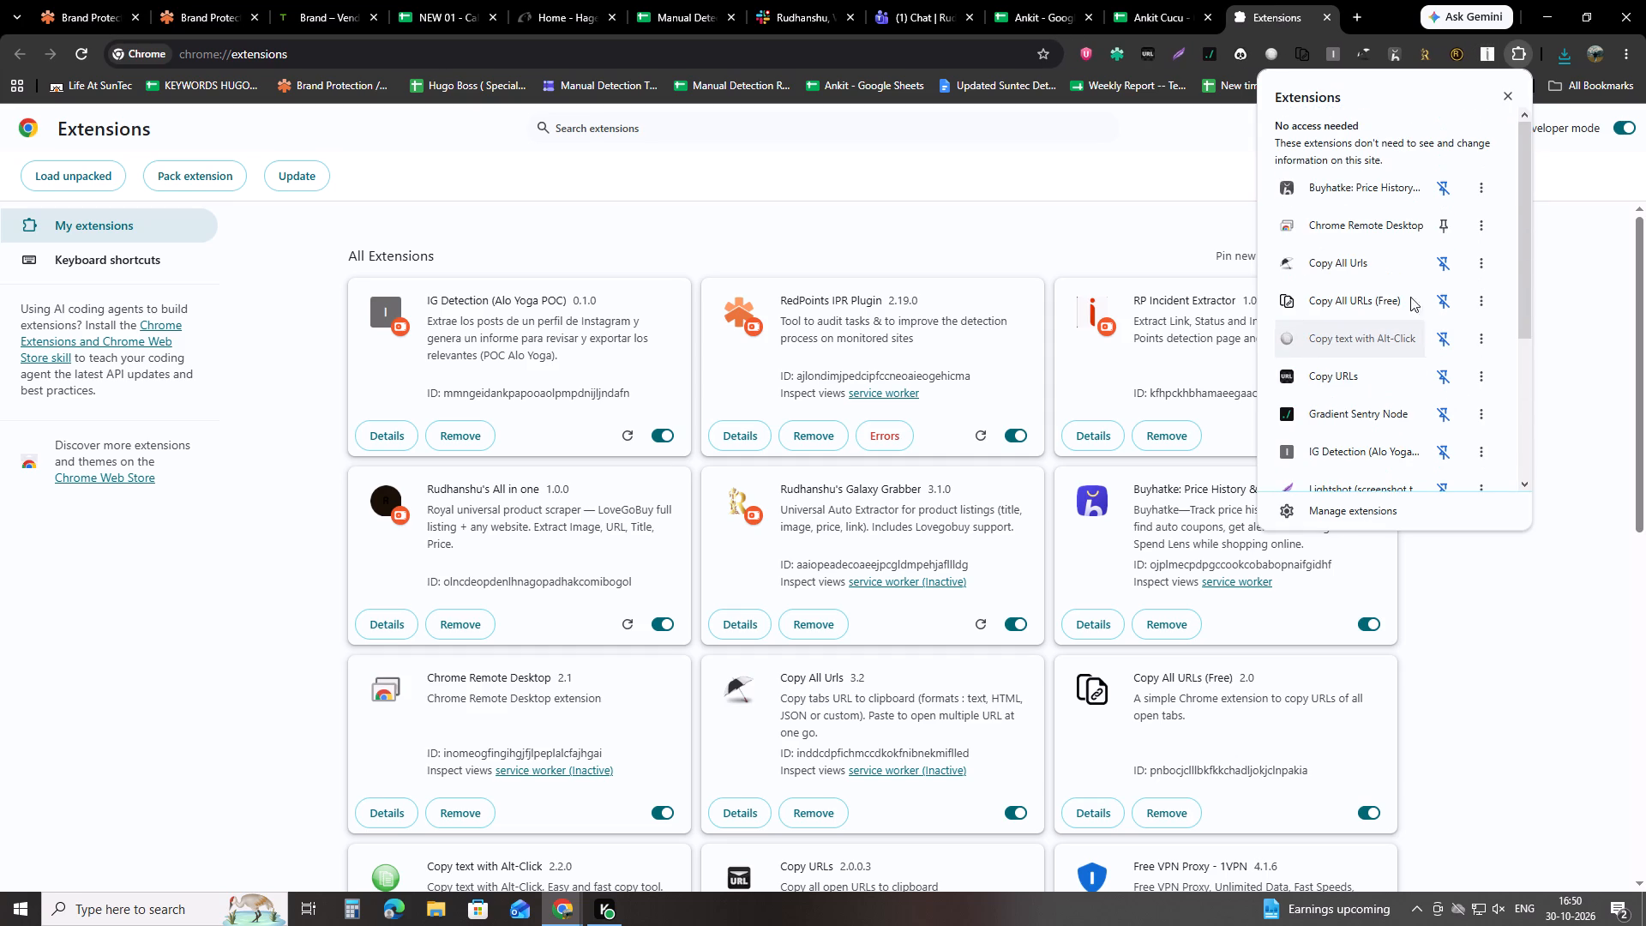
{"action": "scroll", "coordinate": [1410, 209], "scroll_direction": "down", "scroll_amount": 5}
{"action": "scroll", "coordinate": [1405, 280], "scroll_direction": "up", "scroll_amount": 7}
{"action": "left_click", "coordinate": [1595, 278]}
{"action": "middle_click", "coordinate": [1301, 0]}
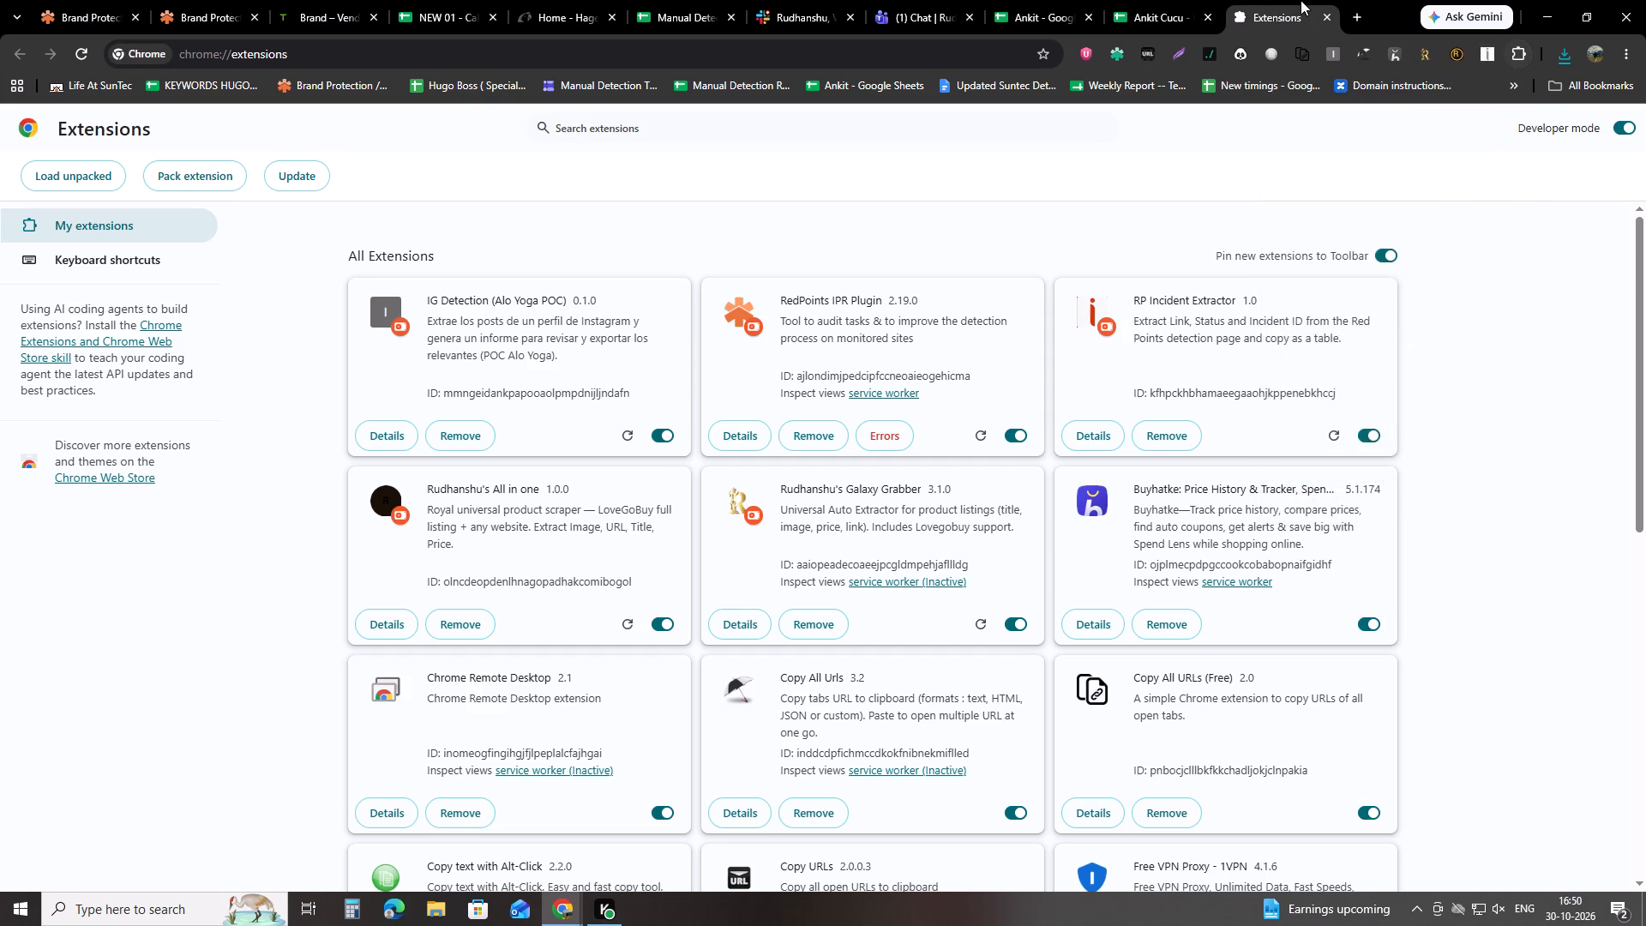
Review the submission results of the Allbirds detection links in Red Points and open a fresh New Incident form.
{"action": "left_click", "coordinate": [109, 0]}
{"action": "scroll", "coordinate": [1028, 446], "scroll_direction": "up", "scroll_amount": 10}
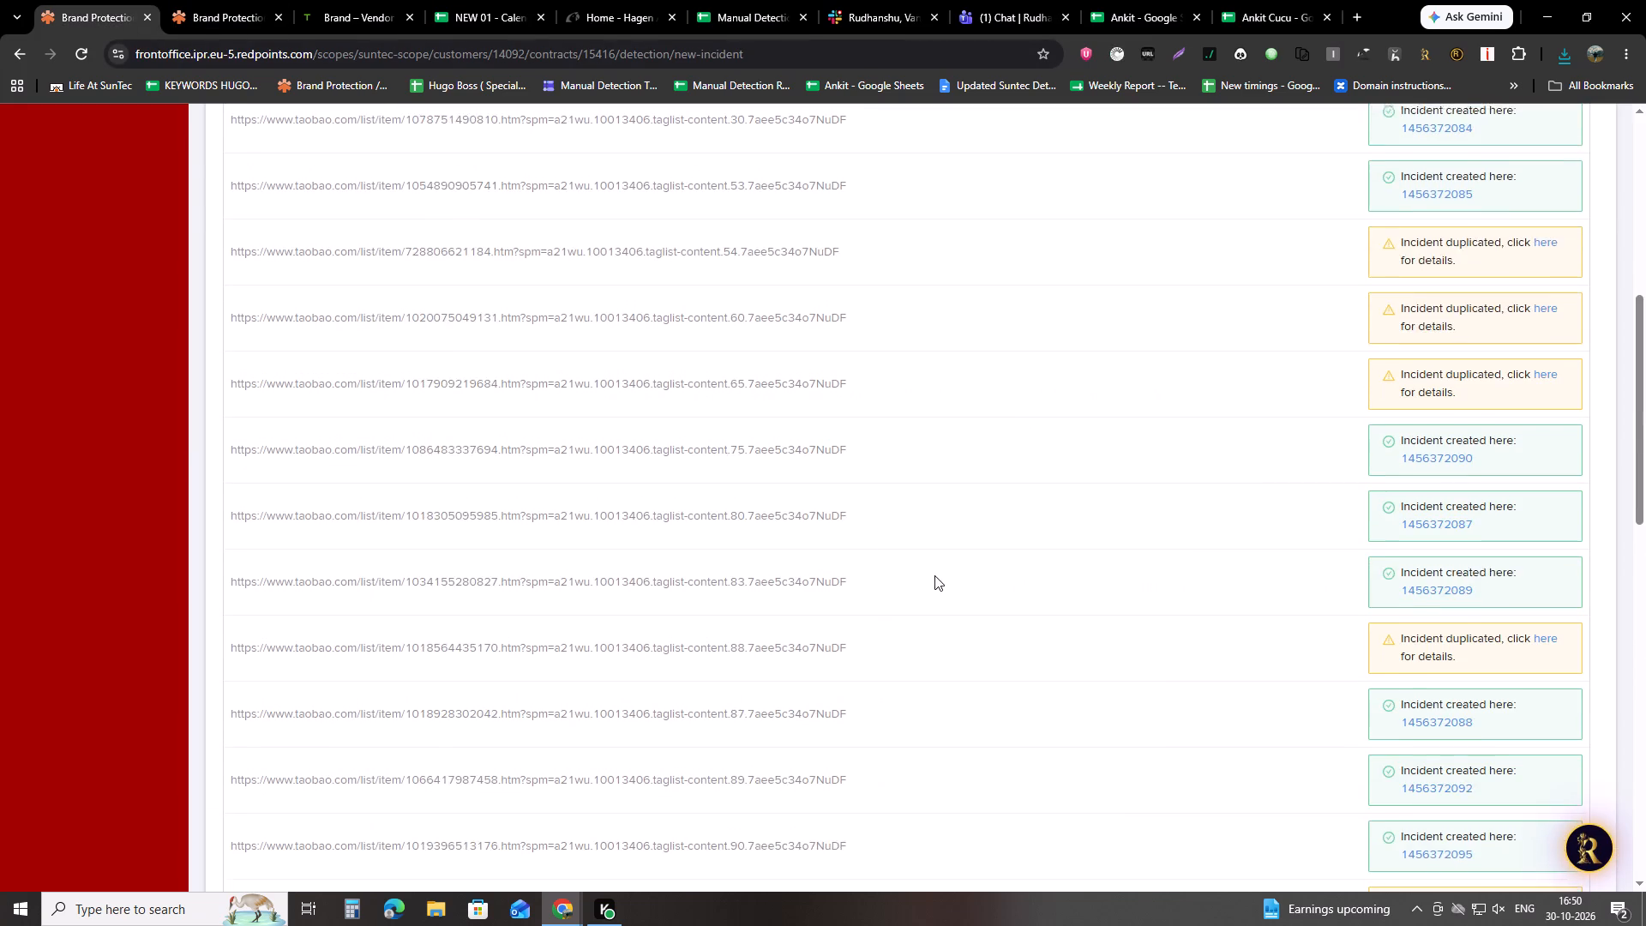
{"action": "scroll", "coordinate": [934, 575], "scroll_direction": "up", "scroll_amount": 12}
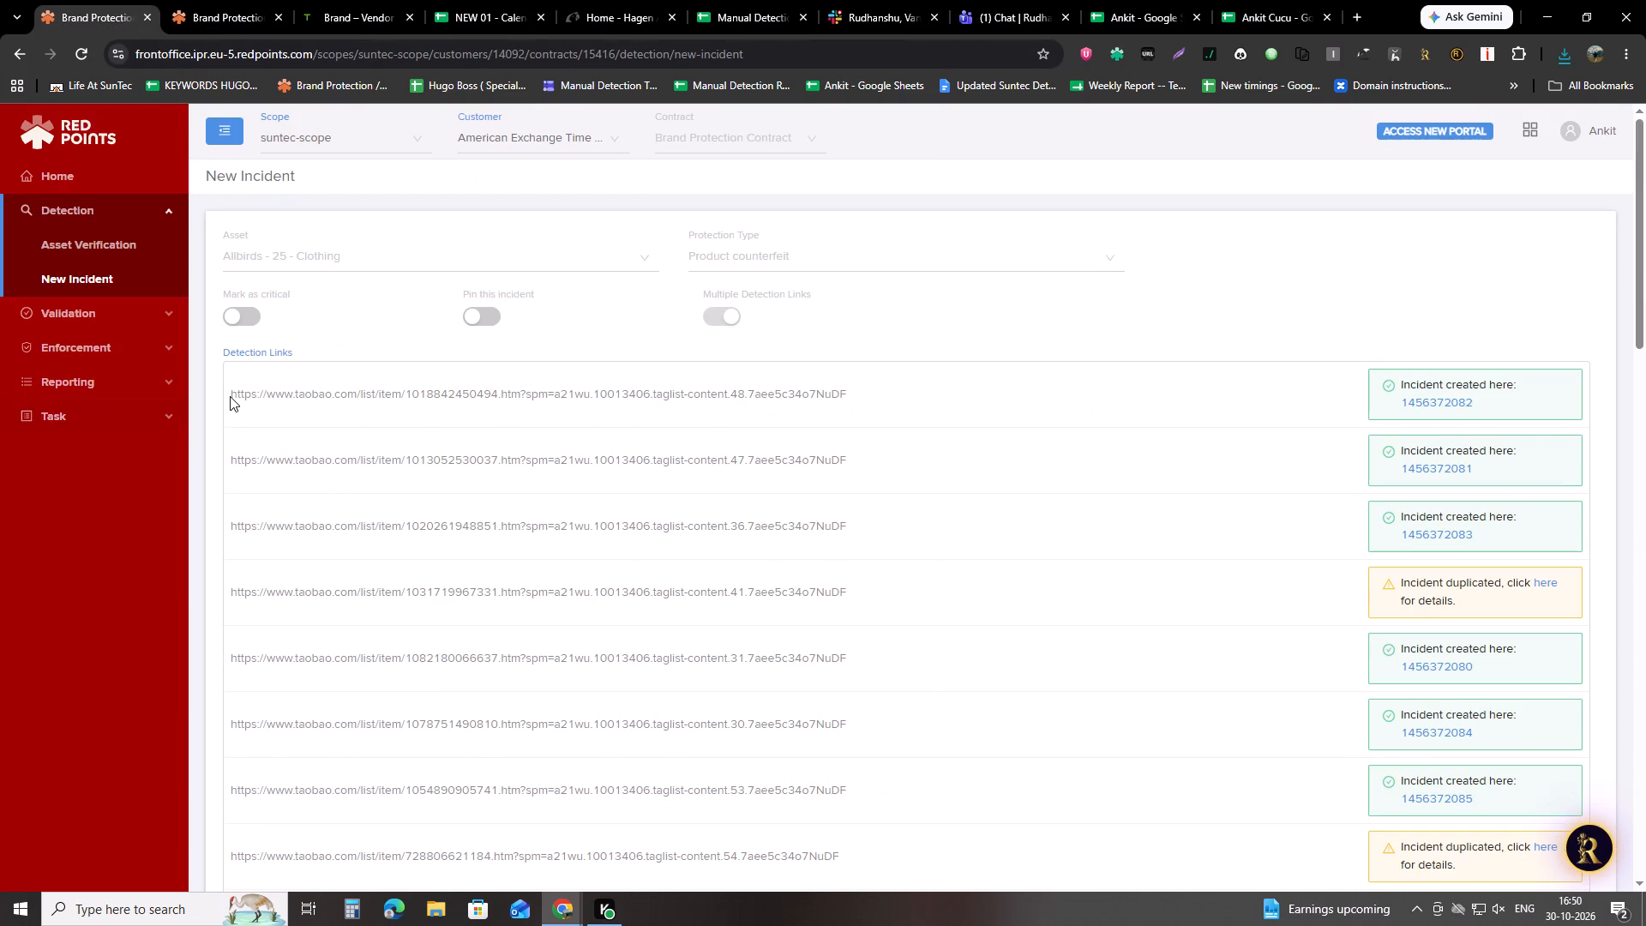
{"action": "left_click", "coordinate": [230, 396]}
{"action": "left_click", "coordinate": [230, 396]}
{"action": "scroll", "coordinate": [1076, 411], "scroll_direction": "down", "scroll_amount": 20}
{"action": "scroll", "coordinate": [1076, 411], "scroll_direction": "down", "scroll_amount": 14}
{"action": "left_click", "coordinate": [372, 748]}
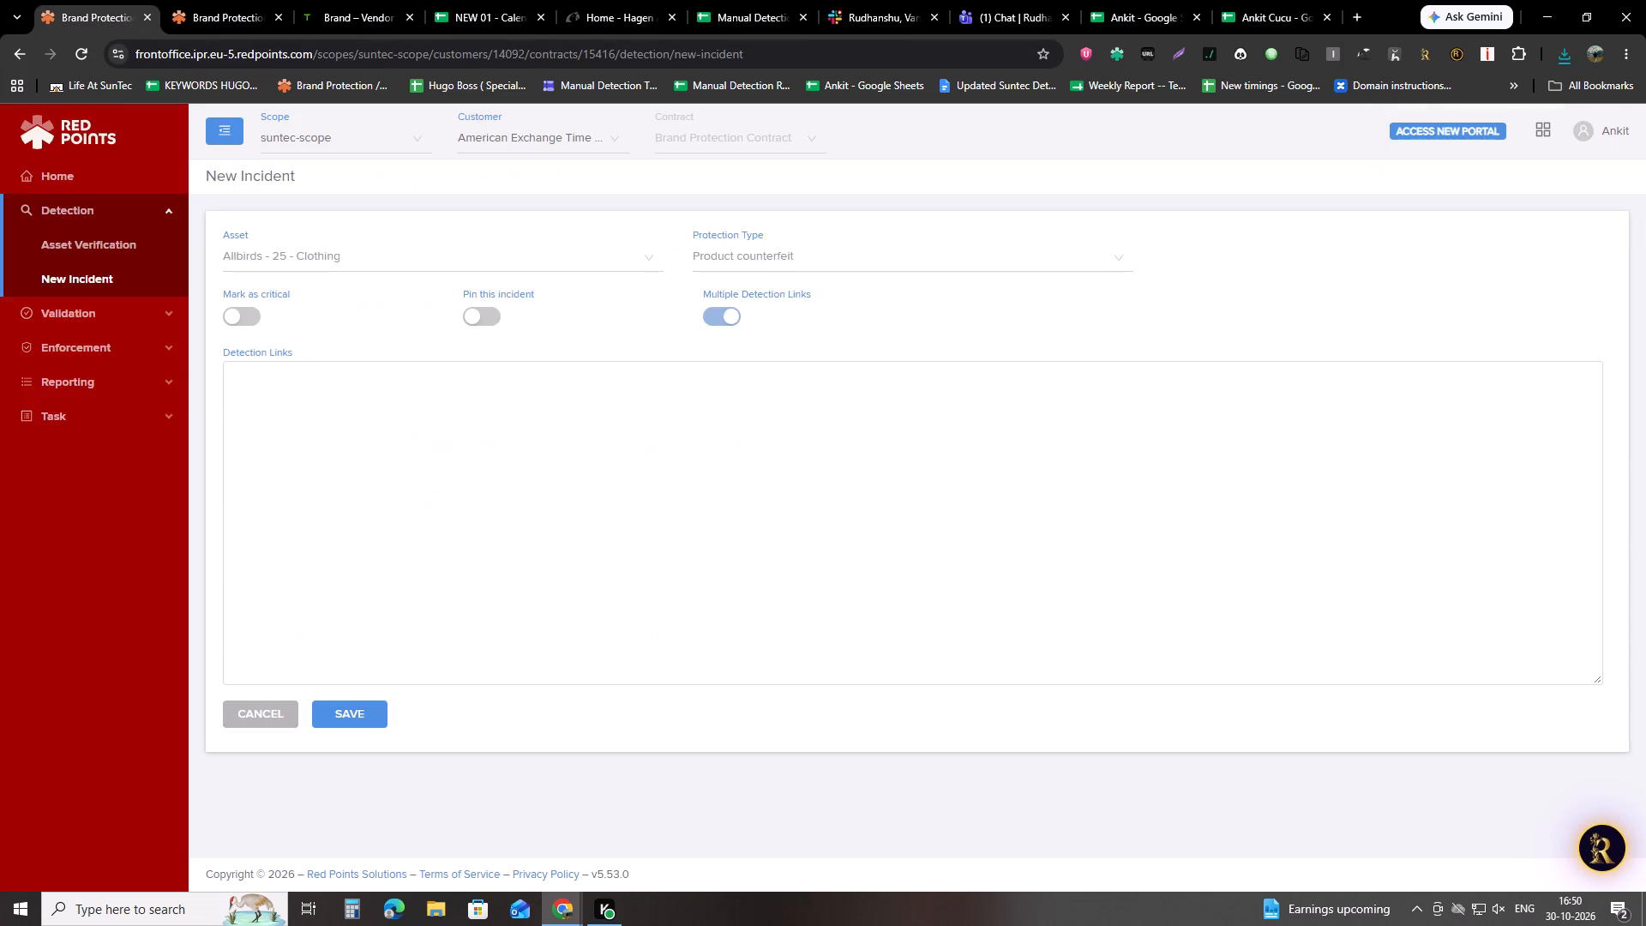
Record asset Allbirds - 25 - Clothing and protection type Product counterfeit in row 83587 of the Manual Detection Records sheet.
{"action": "left_click", "coordinate": [724, 0]}
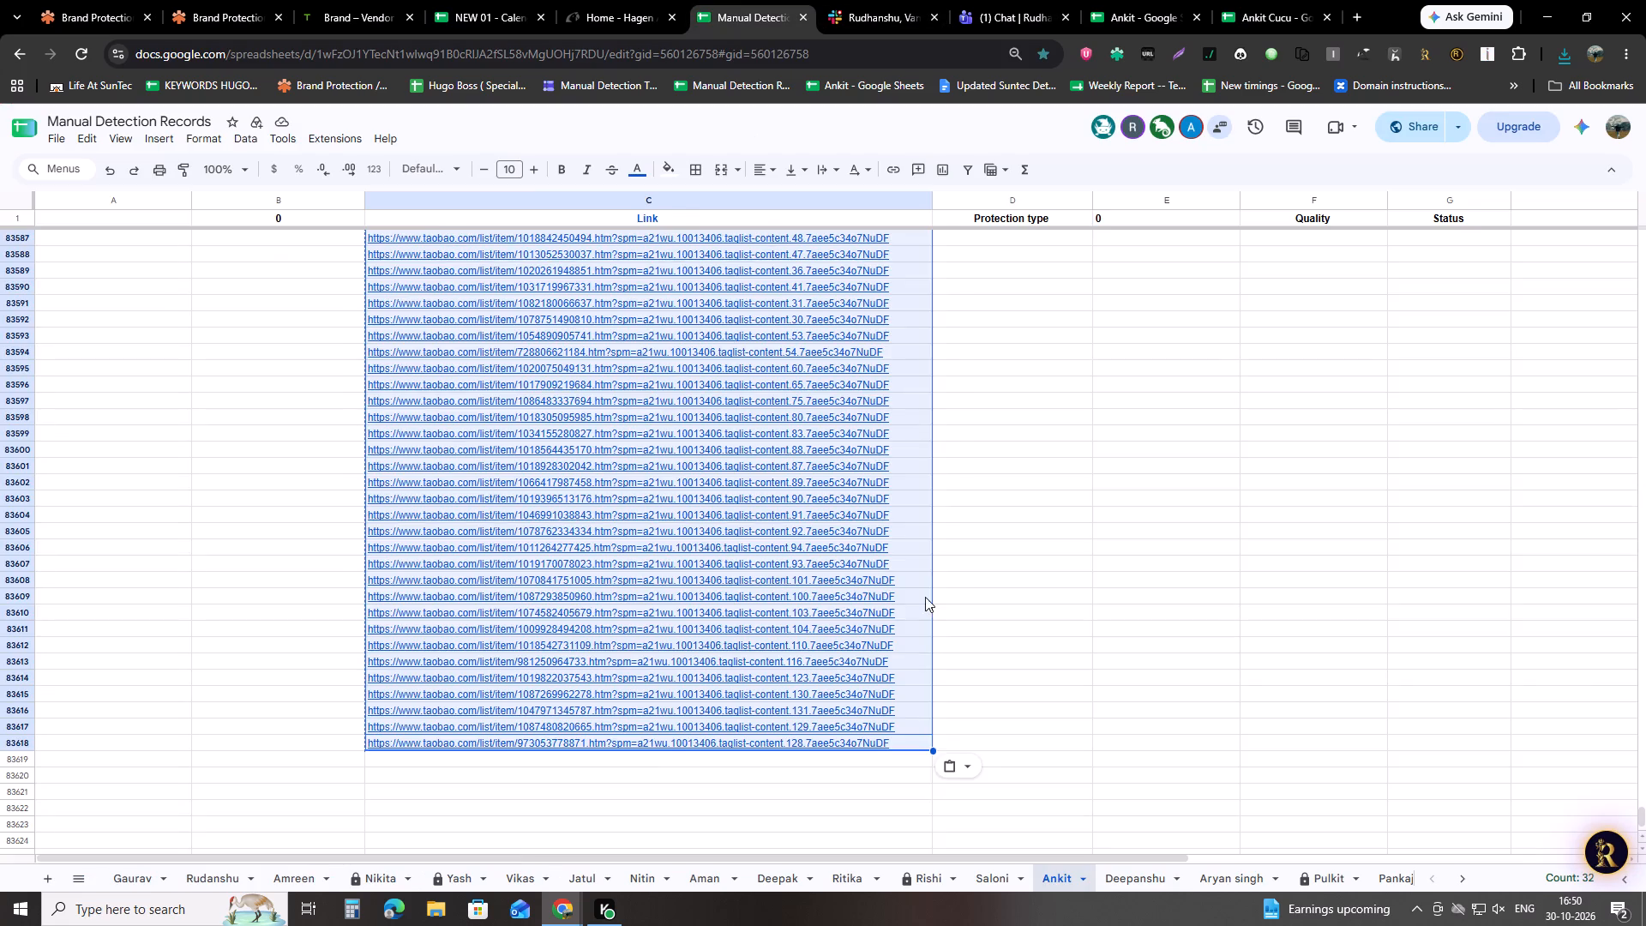
{"action": "scroll", "coordinate": [925, 597], "scroll_direction": "up", "scroll_amount": 5}
{"action": "left_click", "coordinate": [75, 0]}
{"action": "left_click", "coordinate": [440, 265], "text": "alt"}
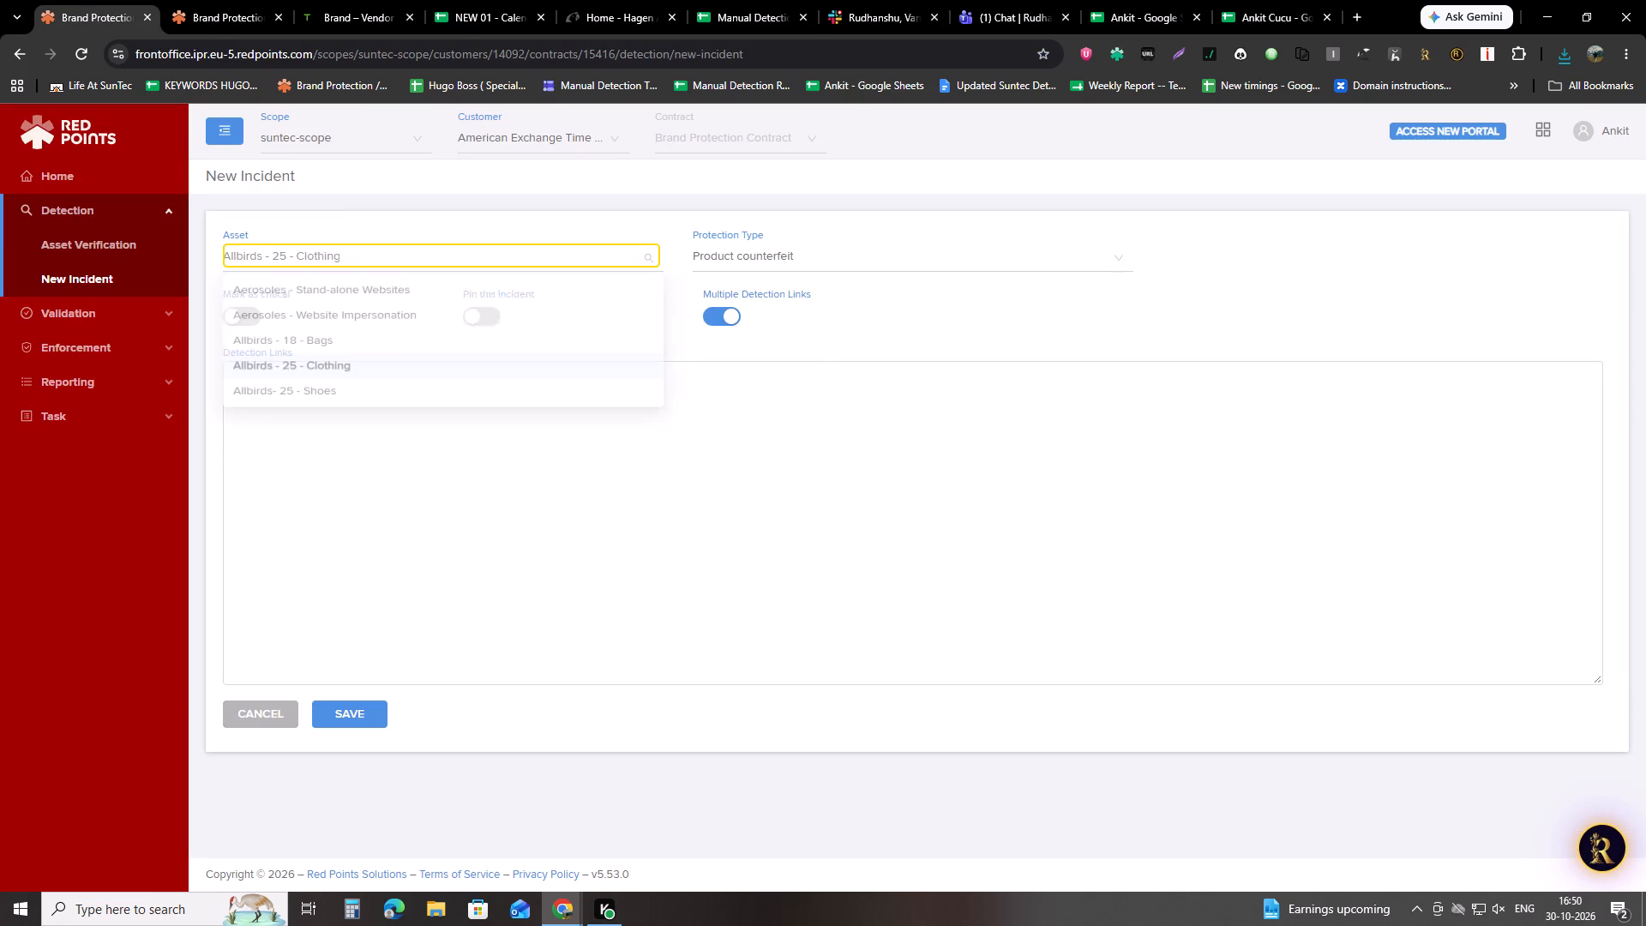
{"action": "left_click", "coordinate": [730, 0]}
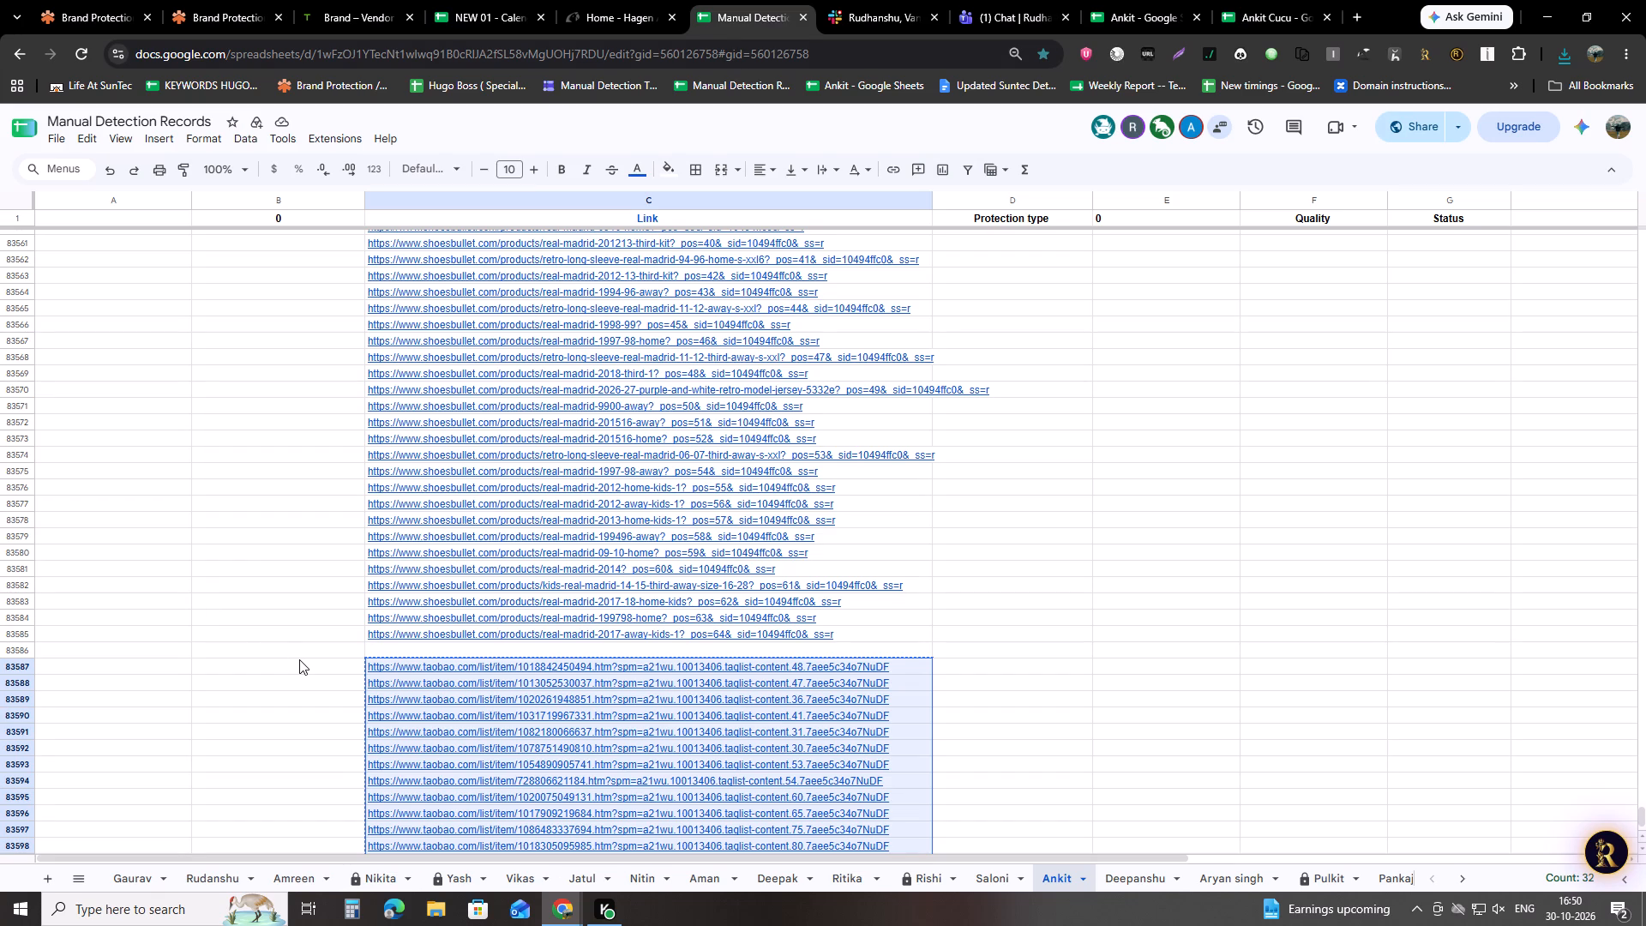
{"action": "left_click", "coordinate": [300, 661]}
{"action": "key", "text": "ctrl+v"}
{"action": "left_click", "coordinate": [97, 0]}
{"action": "left_click", "coordinate": [777, 265], "text": "alt"}
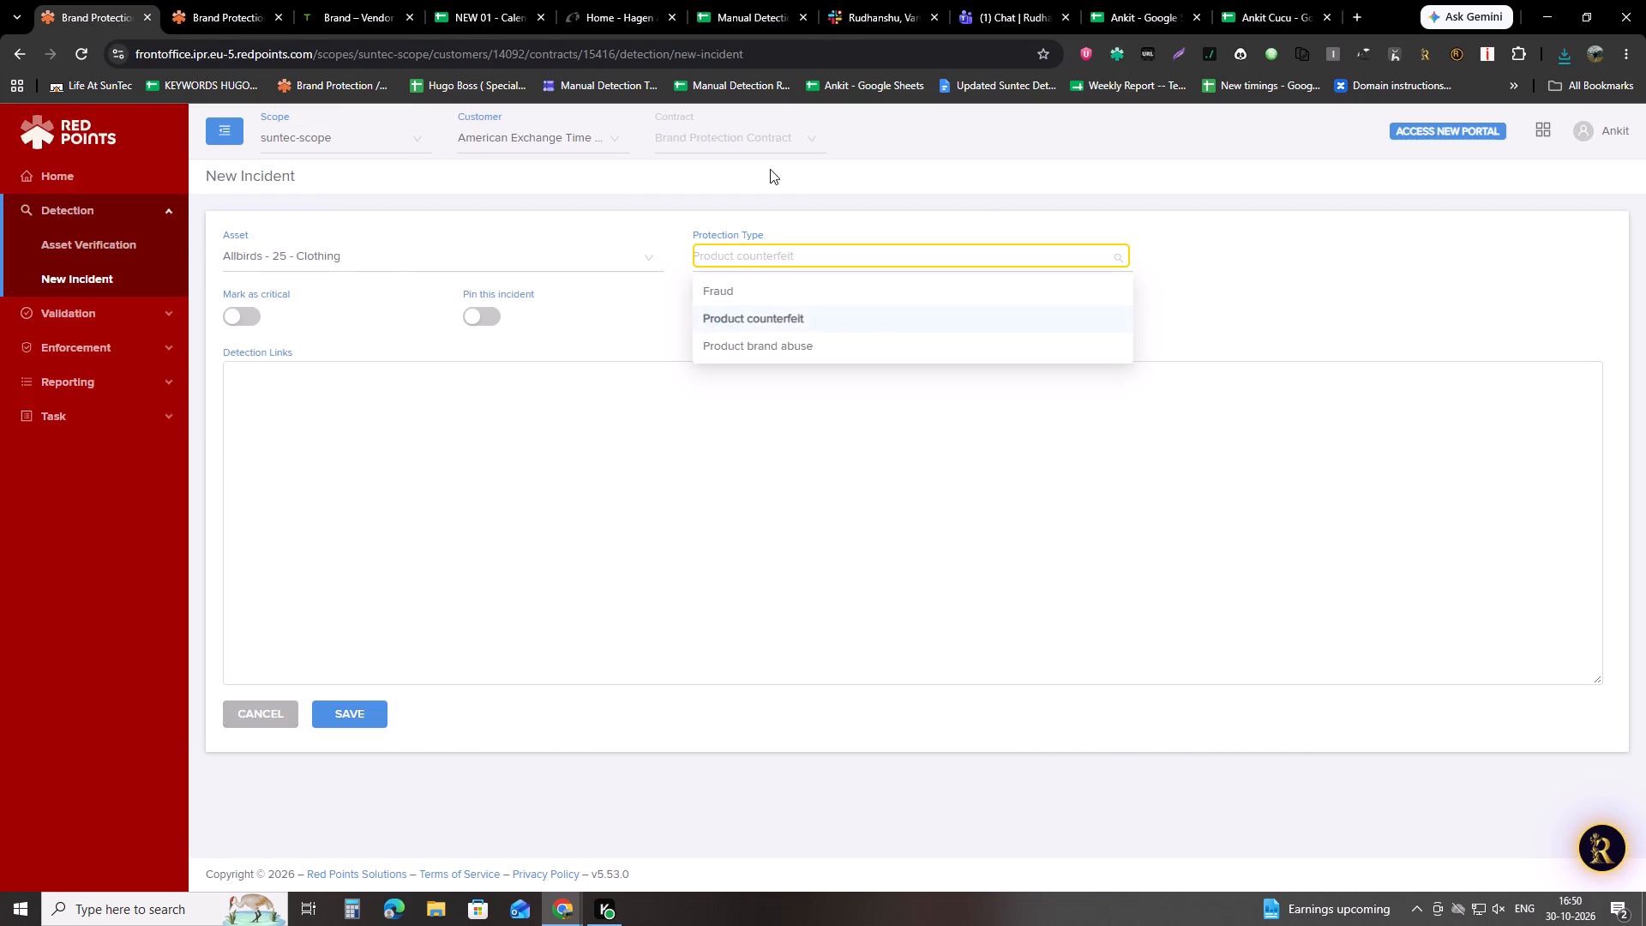
{"action": "left_click", "coordinate": [753, 0]}
{"action": "left_click", "coordinate": [984, 658]}
{"action": "left_click", "coordinate": [983, 673]}
{"action": "key", "text": "ctrl+v"}
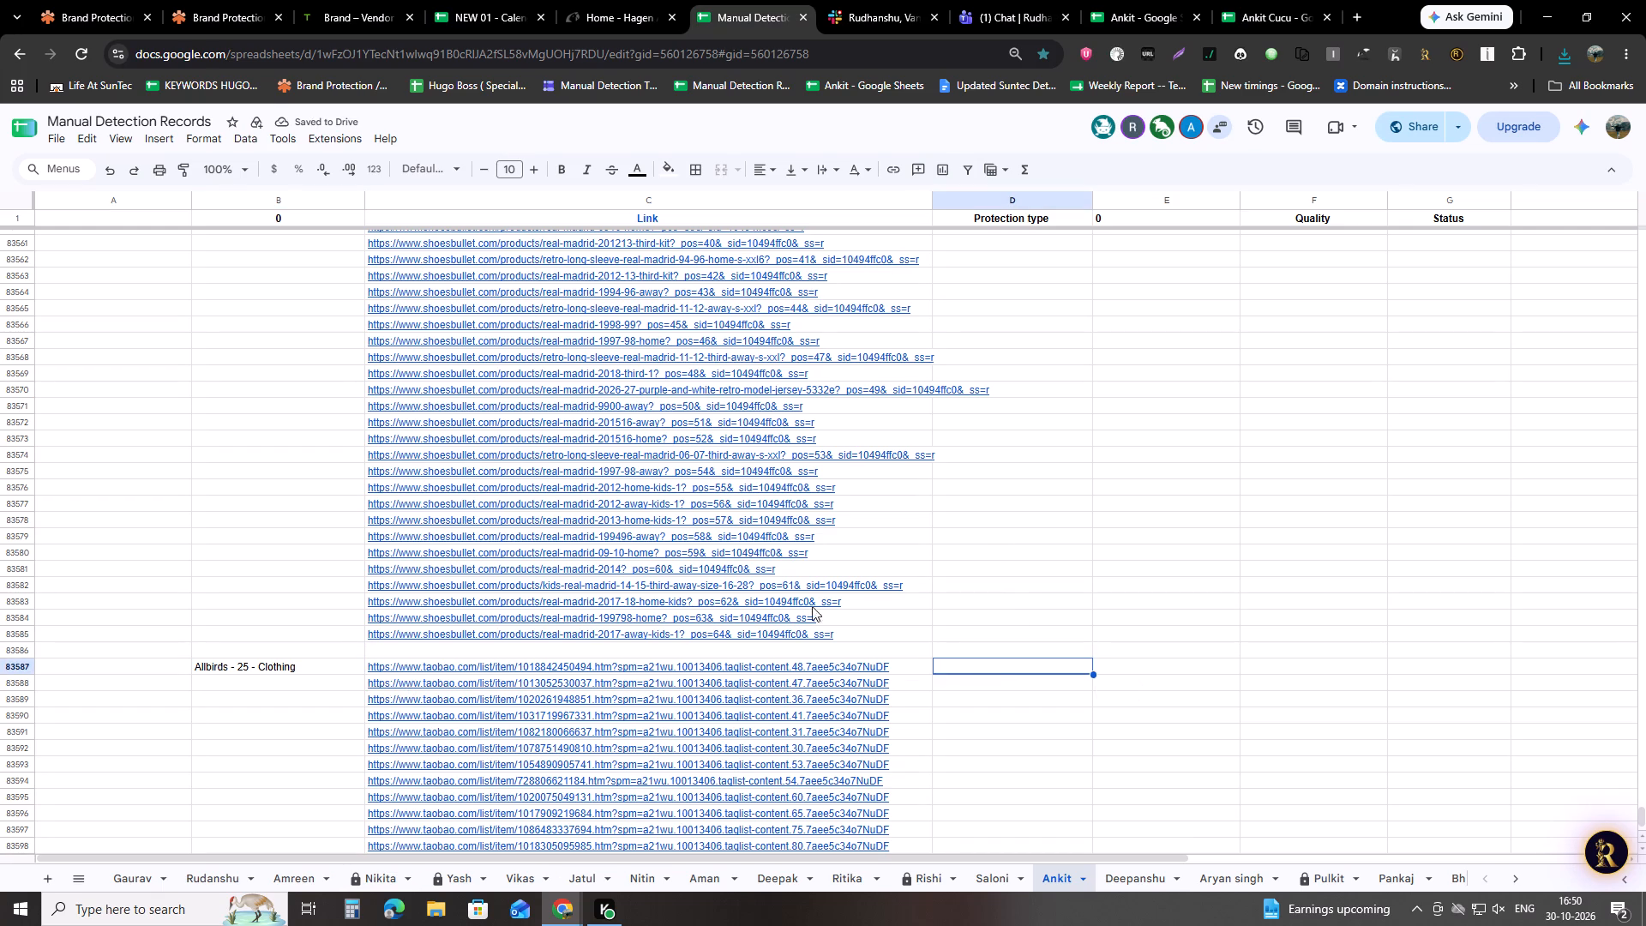
Enter customer American Exchange Time LLC in row 83587 and fill customer and asset down to row 83618.
{"action": "left_click", "coordinate": [107, 0]}
{"action": "left_click", "coordinate": [584, 141], "text": "alt"}
{"action": "left_click", "coordinate": [758, 0]}
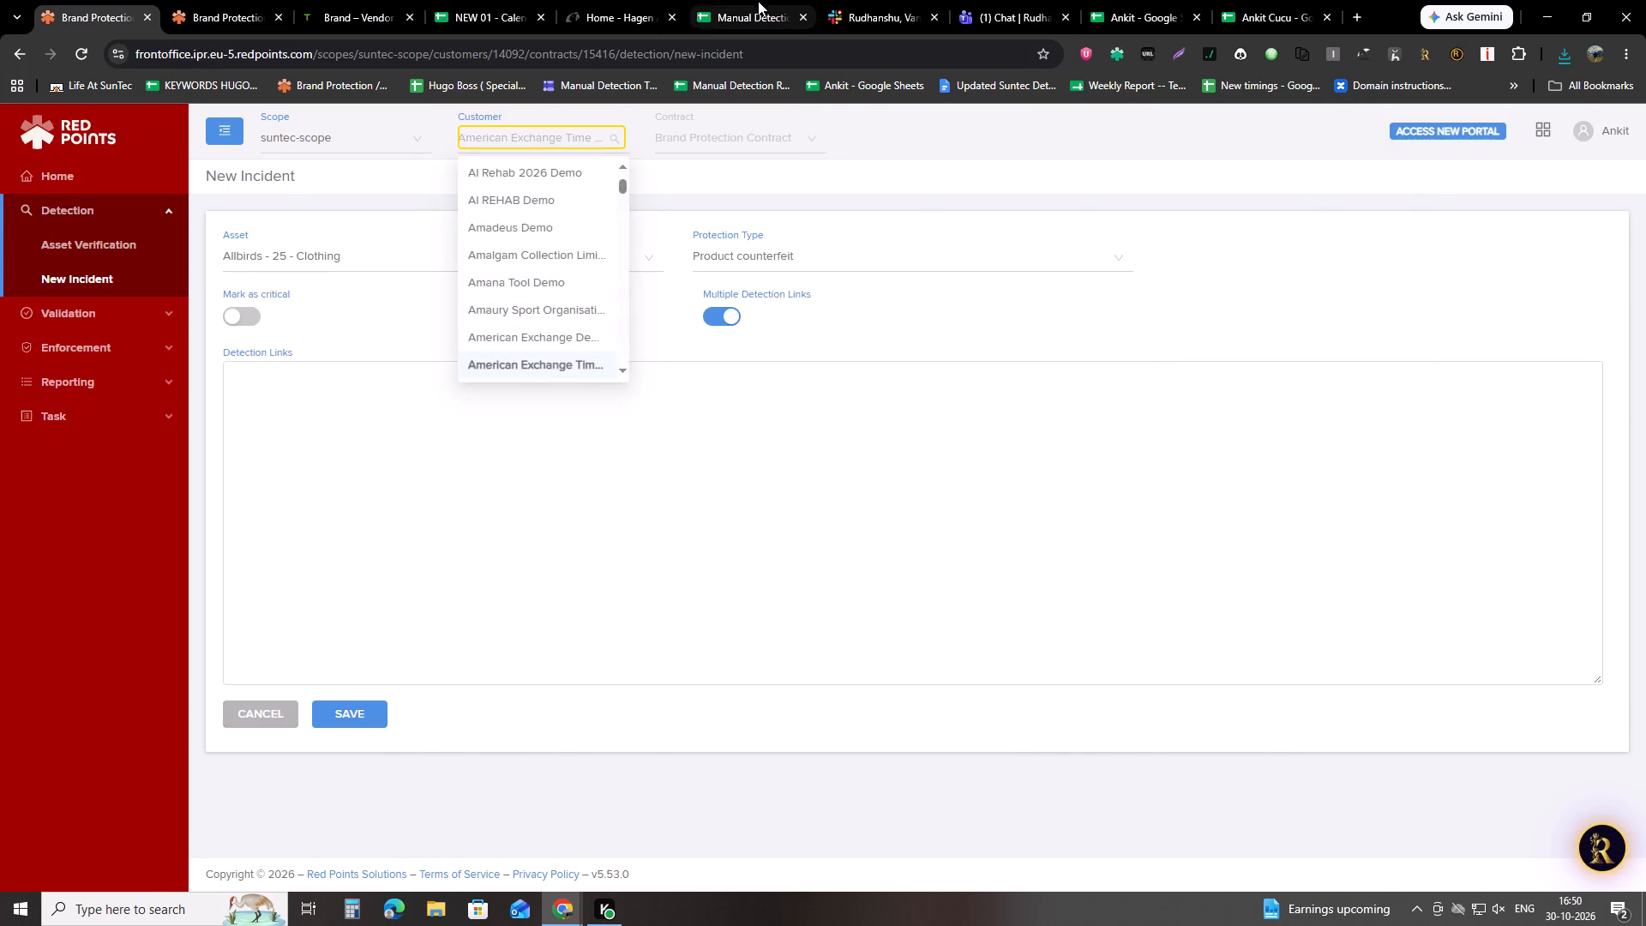
{"action": "left_click_drag", "start_coordinate": [171, 666], "coordinate": [322, 755]}
{"action": "key", "text": "ctrl+v"}
{"action": "scroll", "coordinate": [284, 789], "scroll_direction": "down", "scroll_amount": 9}
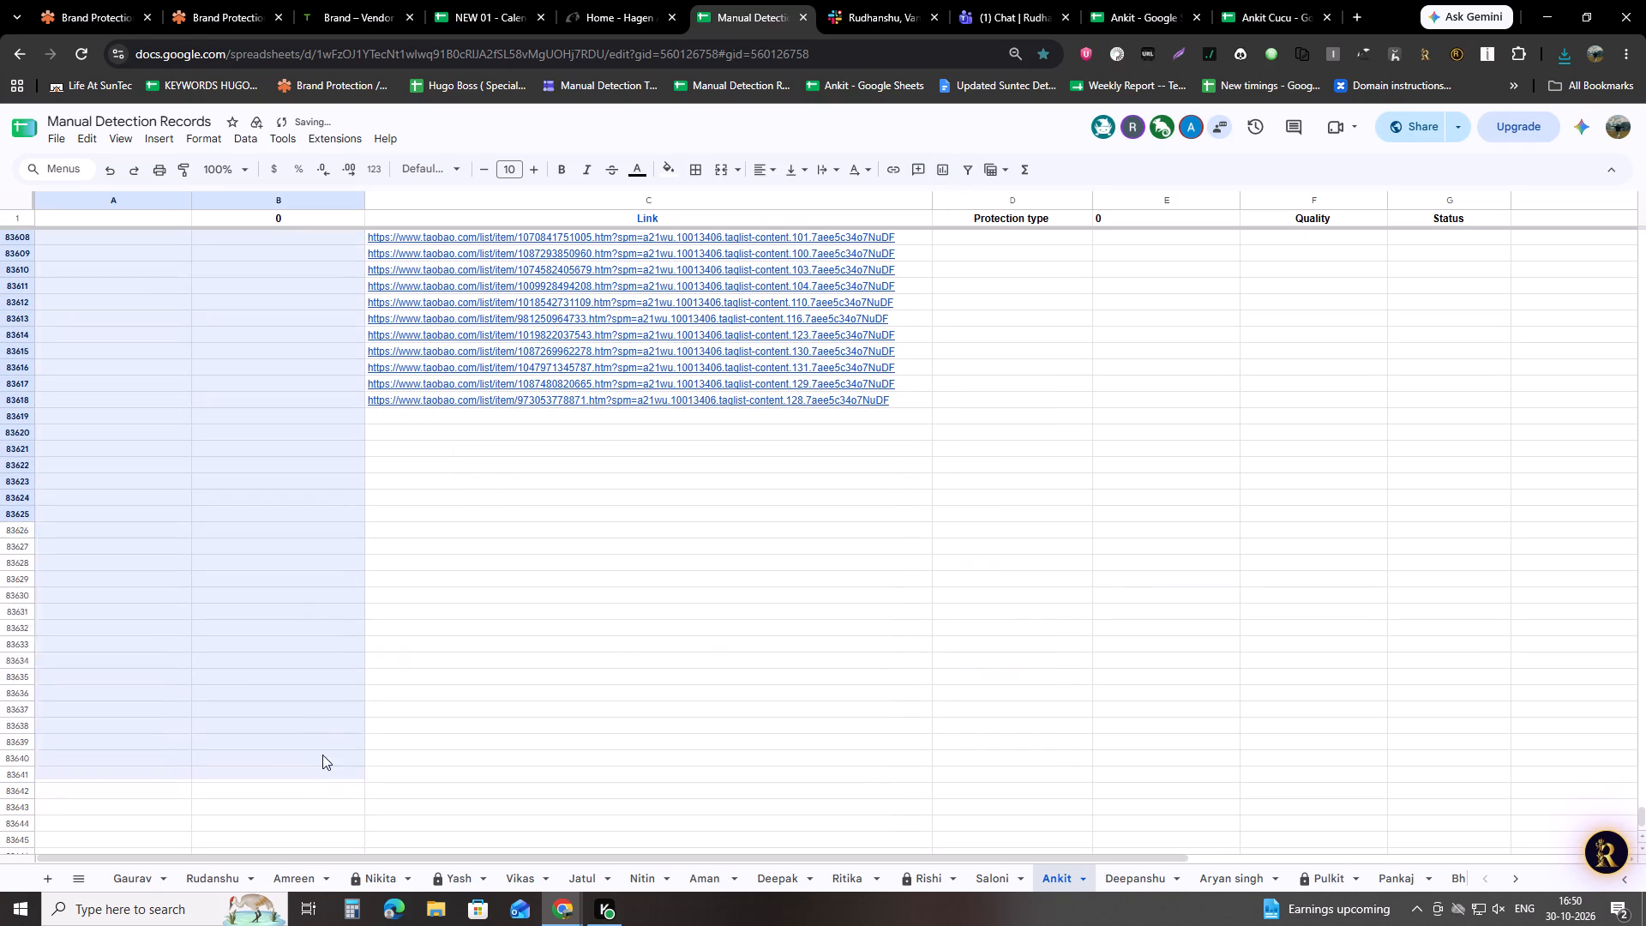
{"action": "left_click_drag", "start_coordinate": [322, 755], "coordinate": [298, 403]}
{"action": "key", "text": "ctrl+d"}
{"action": "scroll", "coordinate": [1078, 632], "scroll_direction": "up", "scroll_amount": 5}
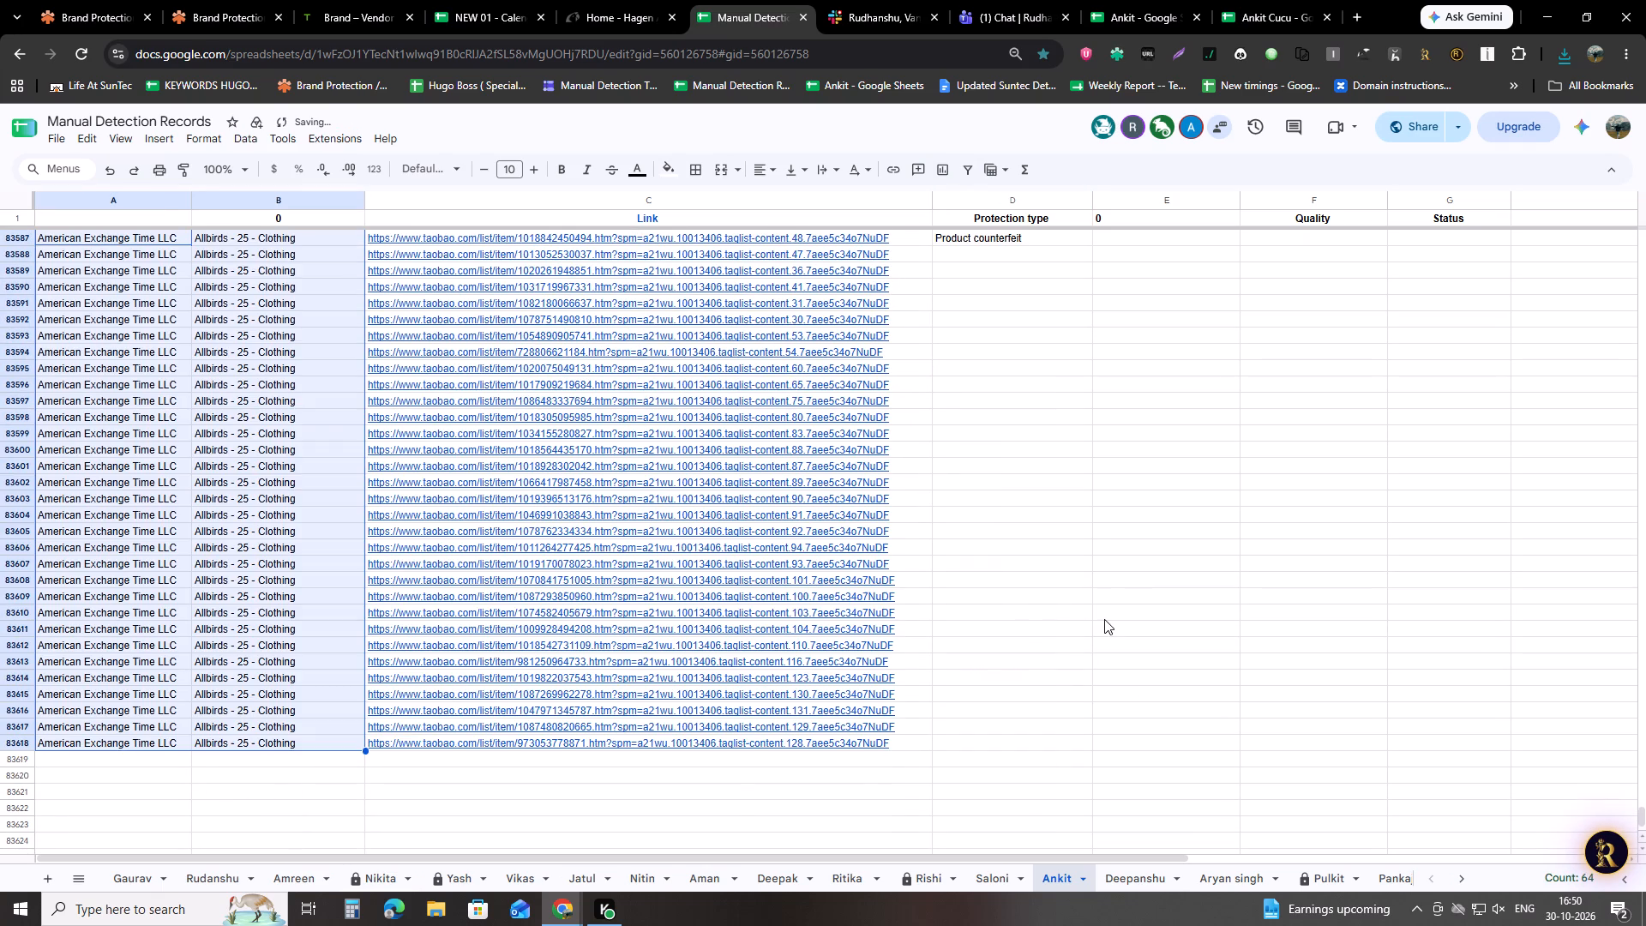
Fill the Product counterfeit protection type down to row 83618, alongside all the new Taobao links.
{"action": "left_click_drag", "start_coordinate": [975, 332], "coordinate": [983, 662]}
{"action": "scroll", "coordinate": [998, 570], "scroll_direction": "down", "scroll_amount": 2}
{"action": "key", "text": "ctrl+d"}
Enter 22 in column E of the last Taobao link row, 83618.
{"action": "left_click", "coordinate": [1150, 653]}
{"action": "type", "text": "22"}
{"action": "key", "text": "Return"}
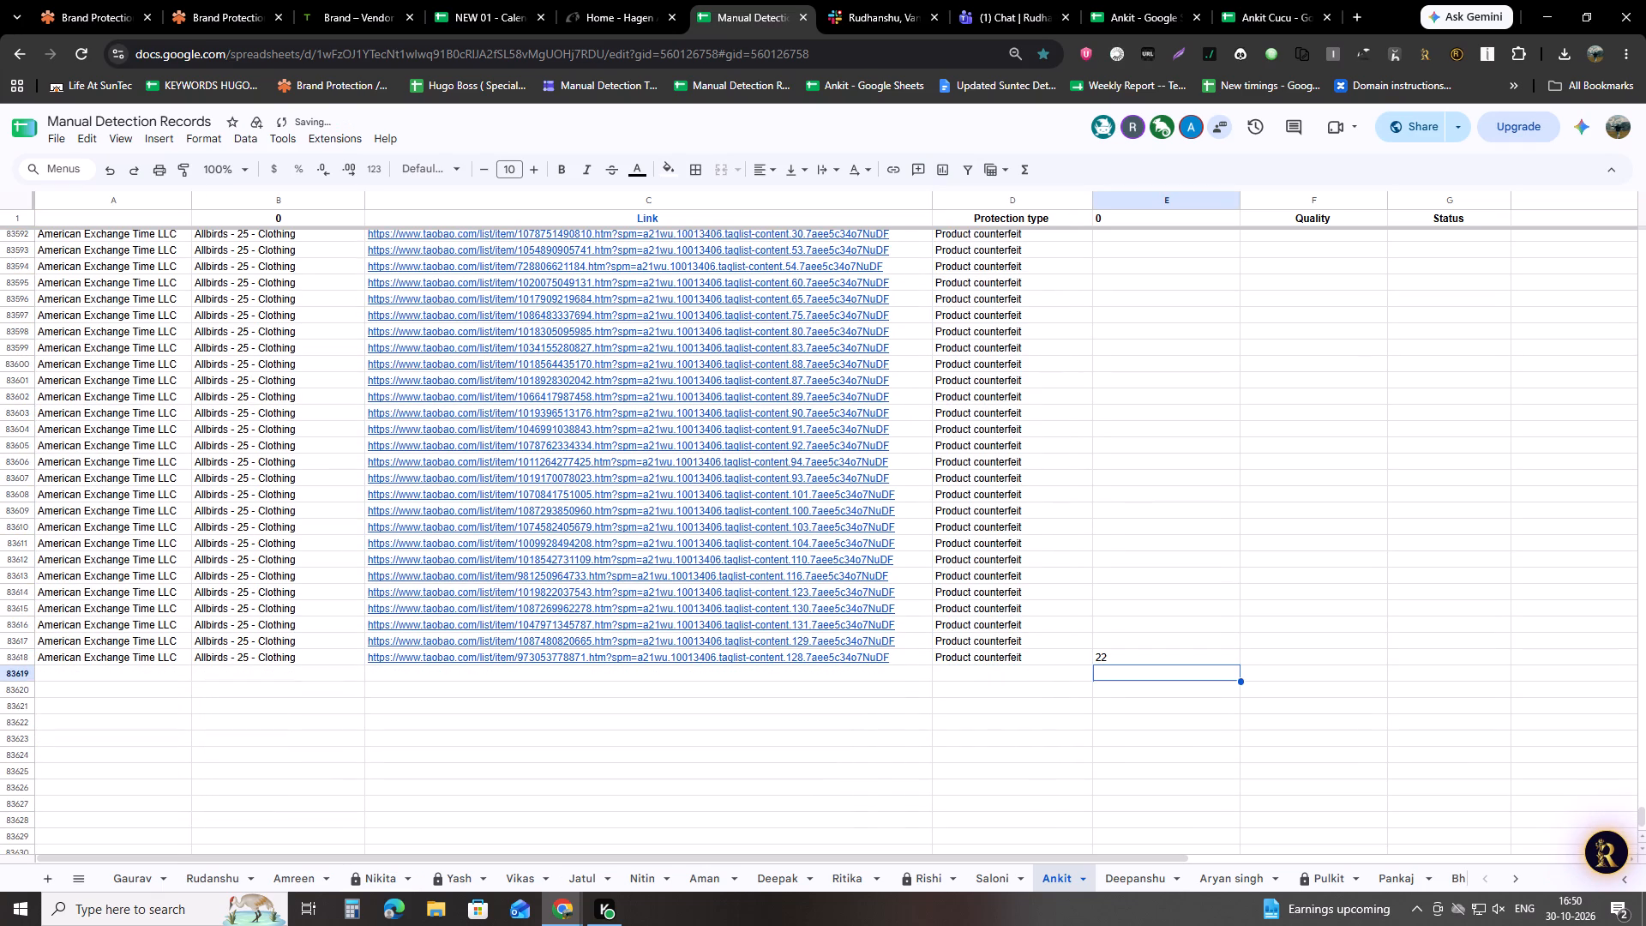
Copy the customer name FoxMind Toys and Games from the calendar sheet and select it as the New Incident form's customer.
{"action": "left_click", "coordinate": [134, 0]}
{"action": "left_click", "coordinate": [455, 0]}
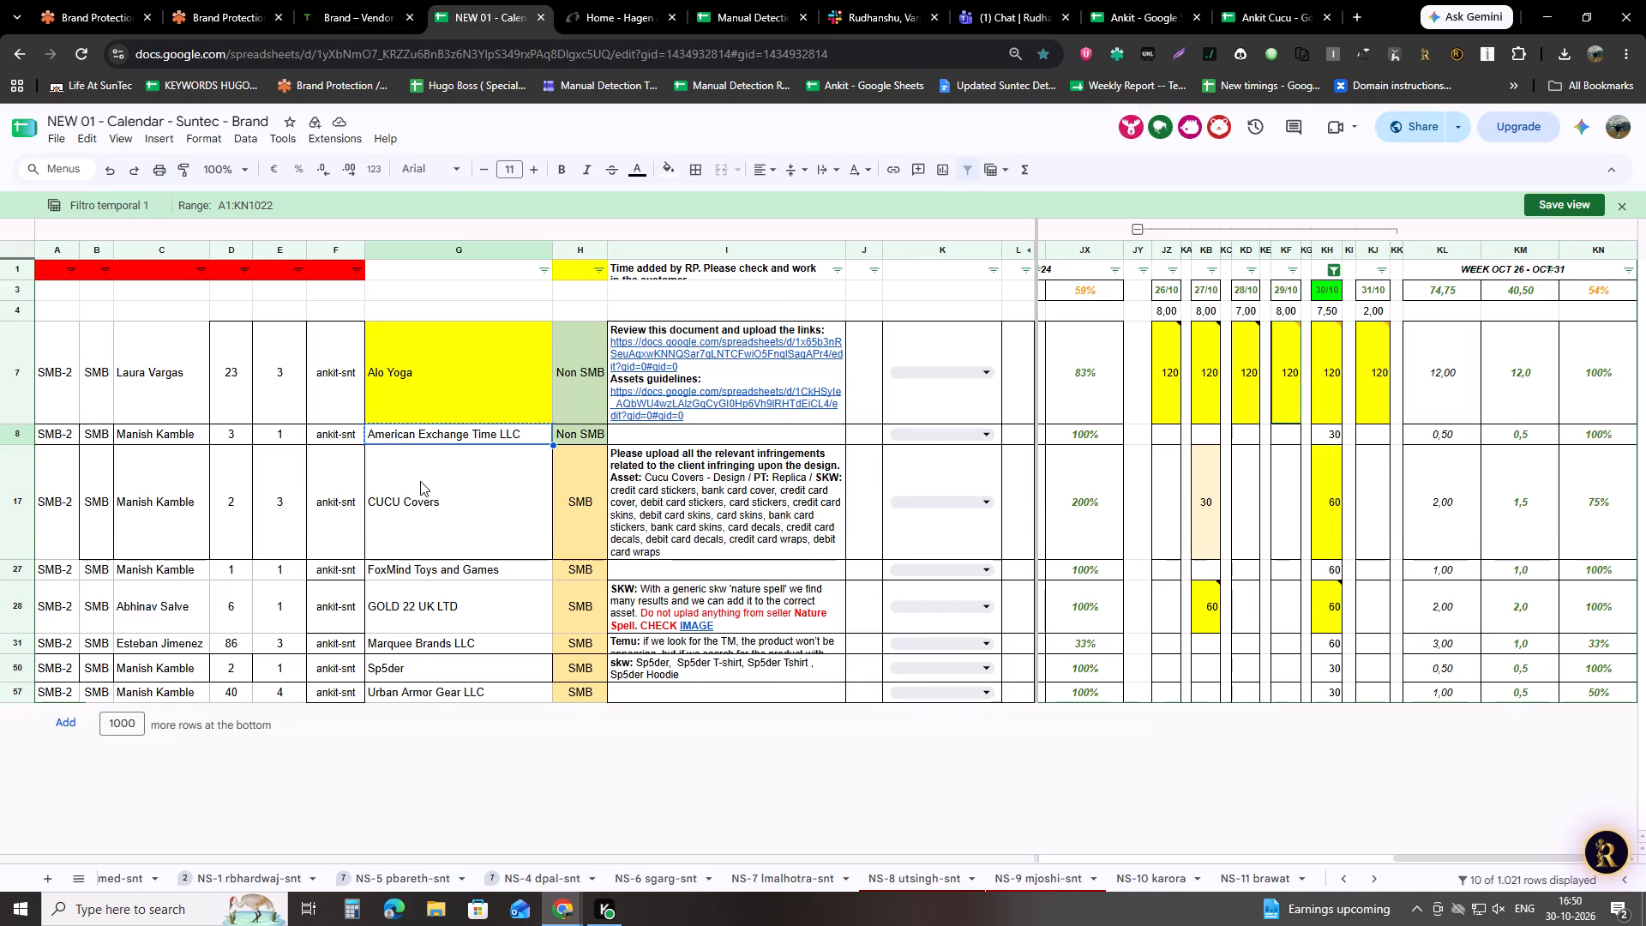
{"action": "left_click", "coordinate": [421, 482]}
{"action": "left_click", "coordinate": [429, 564]}
{"action": "key", "text": "ctrl+c"}
{"action": "left_click", "coordinate": [105, 0]}
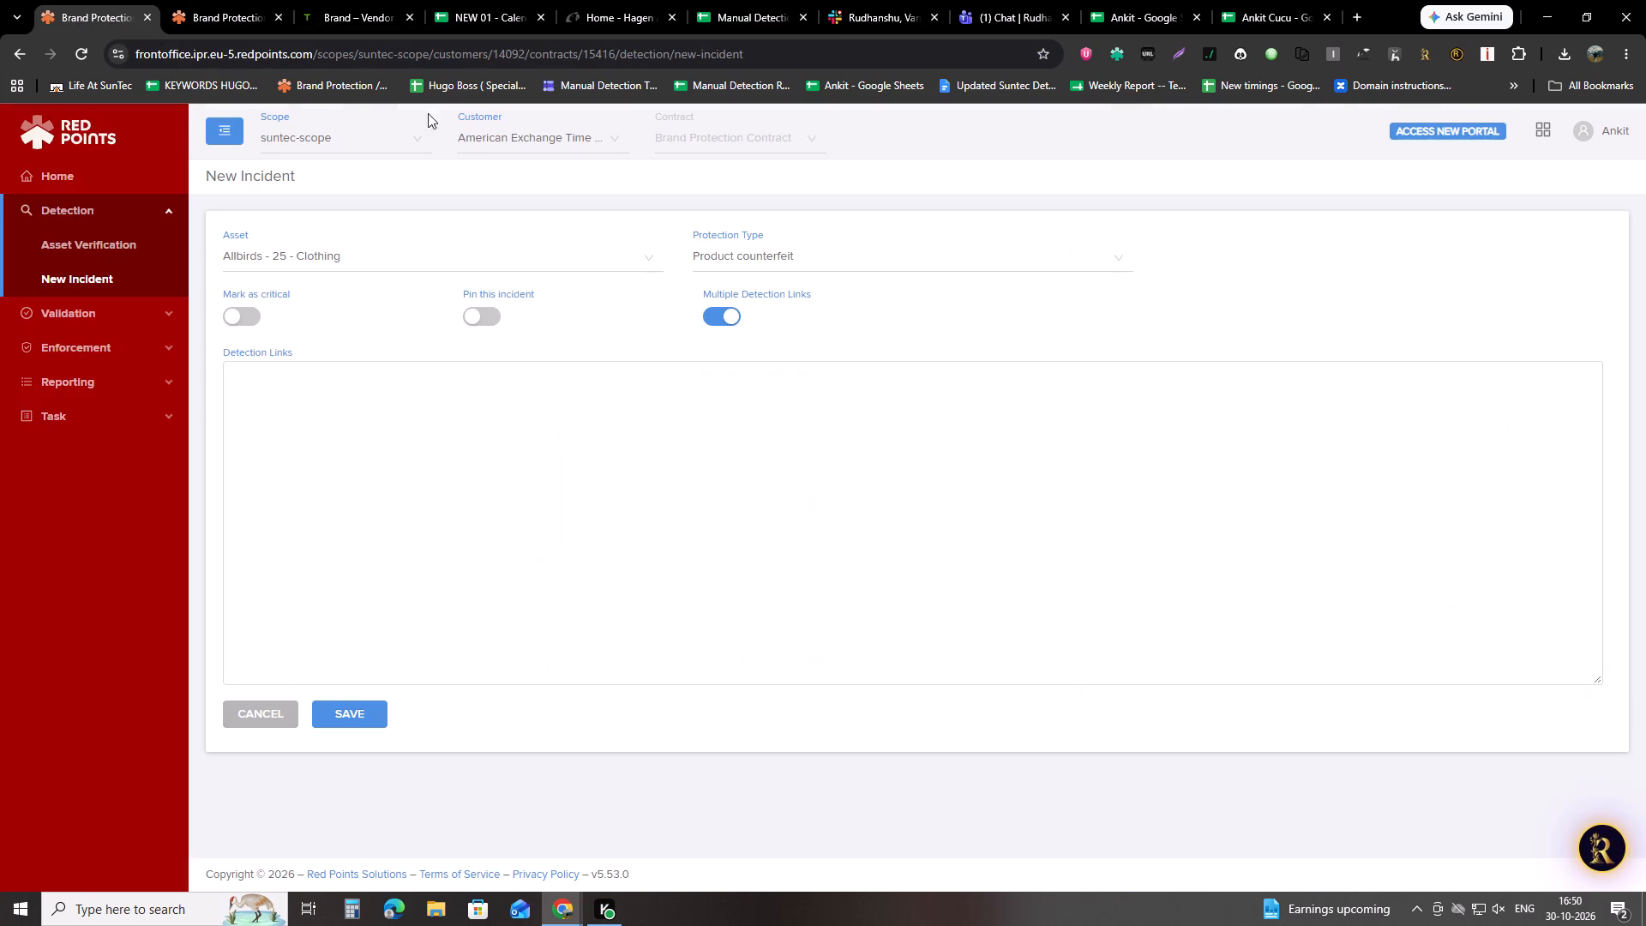
{"action": "left_click", "coordinate": [514, 148]}
{"action": "key", "text": "ctrl+v"}
{"action": "left_click", "coordinate": [518, 160]}
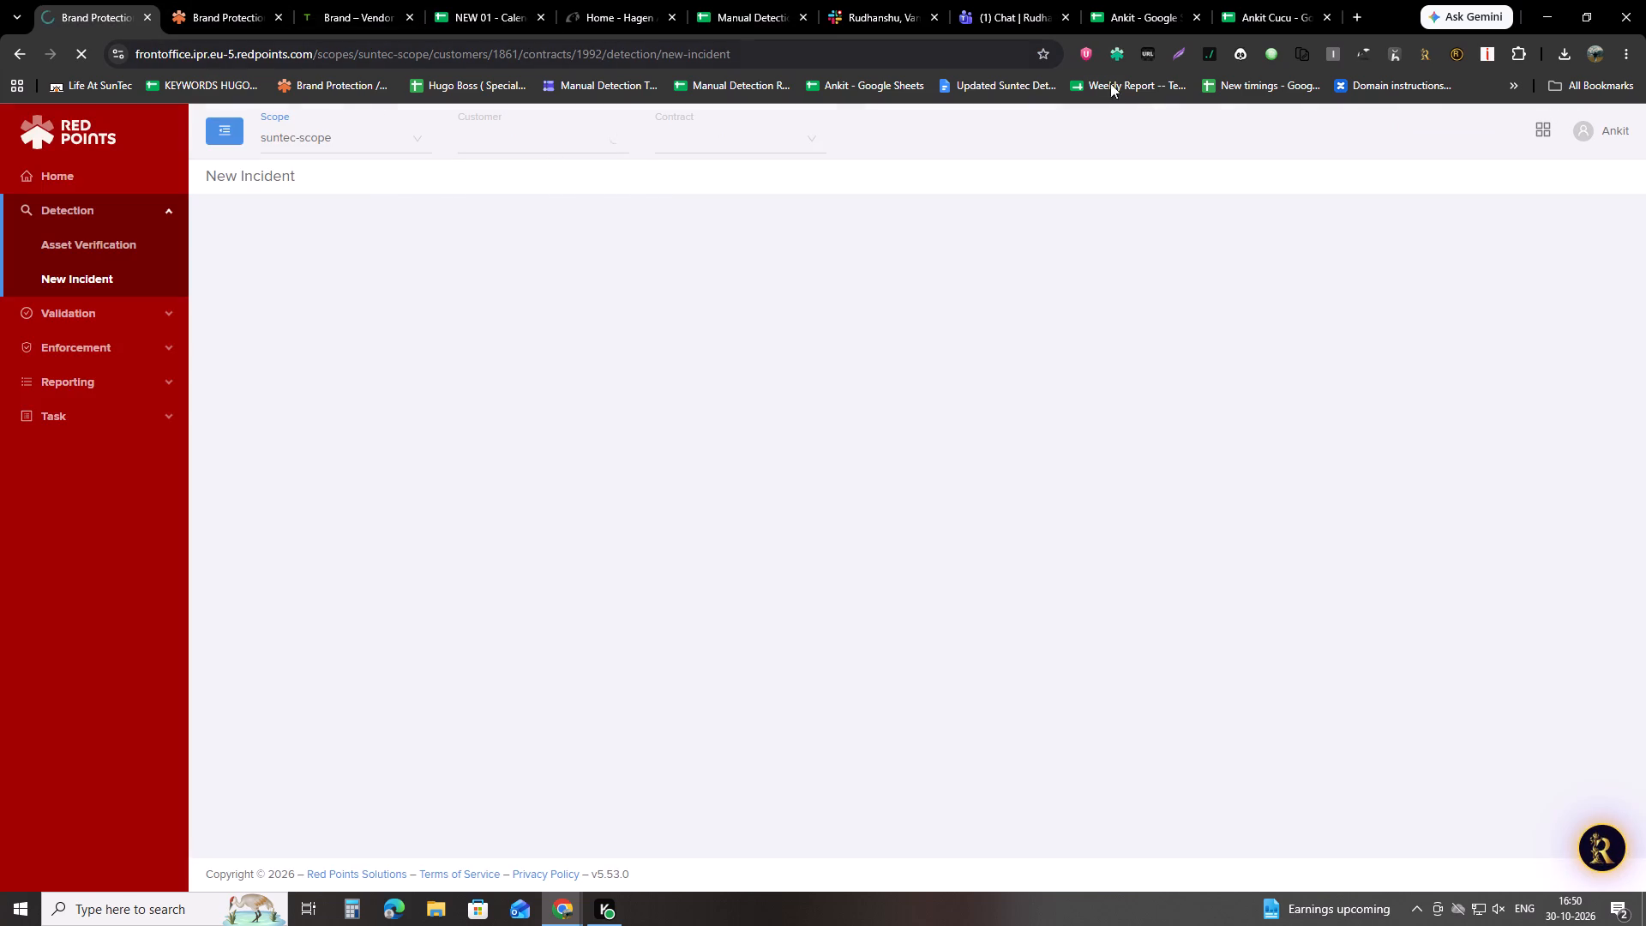
Stop the running American Exchange Time detection task in the RedPoints IPR Plugin.
{"action": "left_click", "coordinate": [1111, 46]}
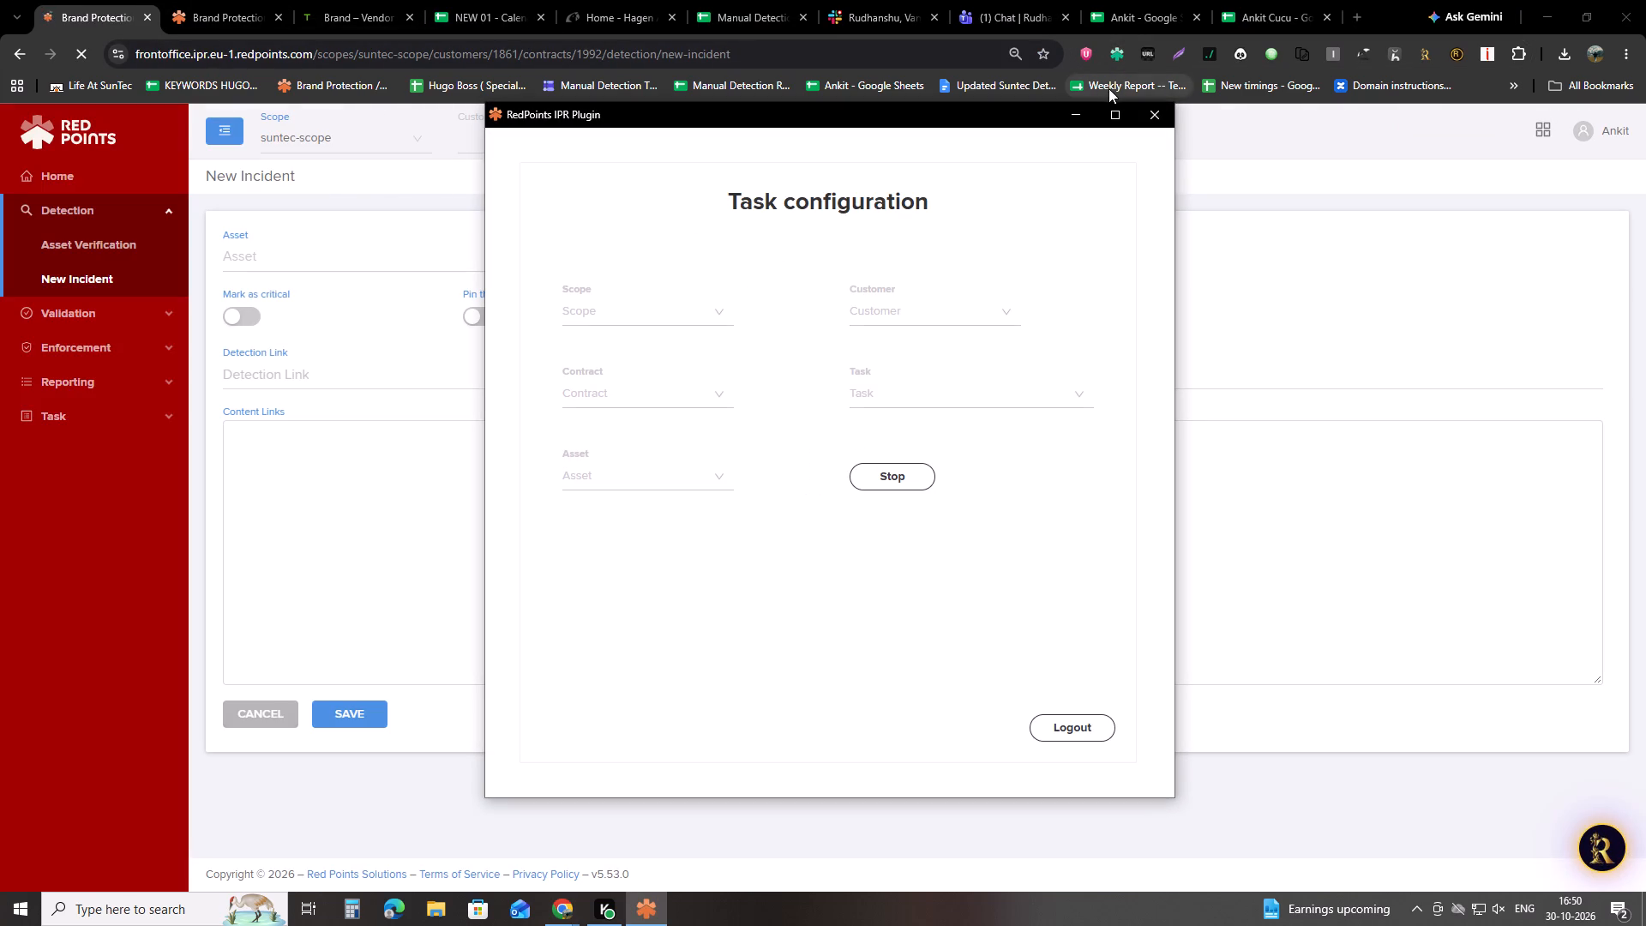
{"action": "triple_click", "coordinate": [911, 386]}
{"action": "left_click", "coordinate": [911, 386]}
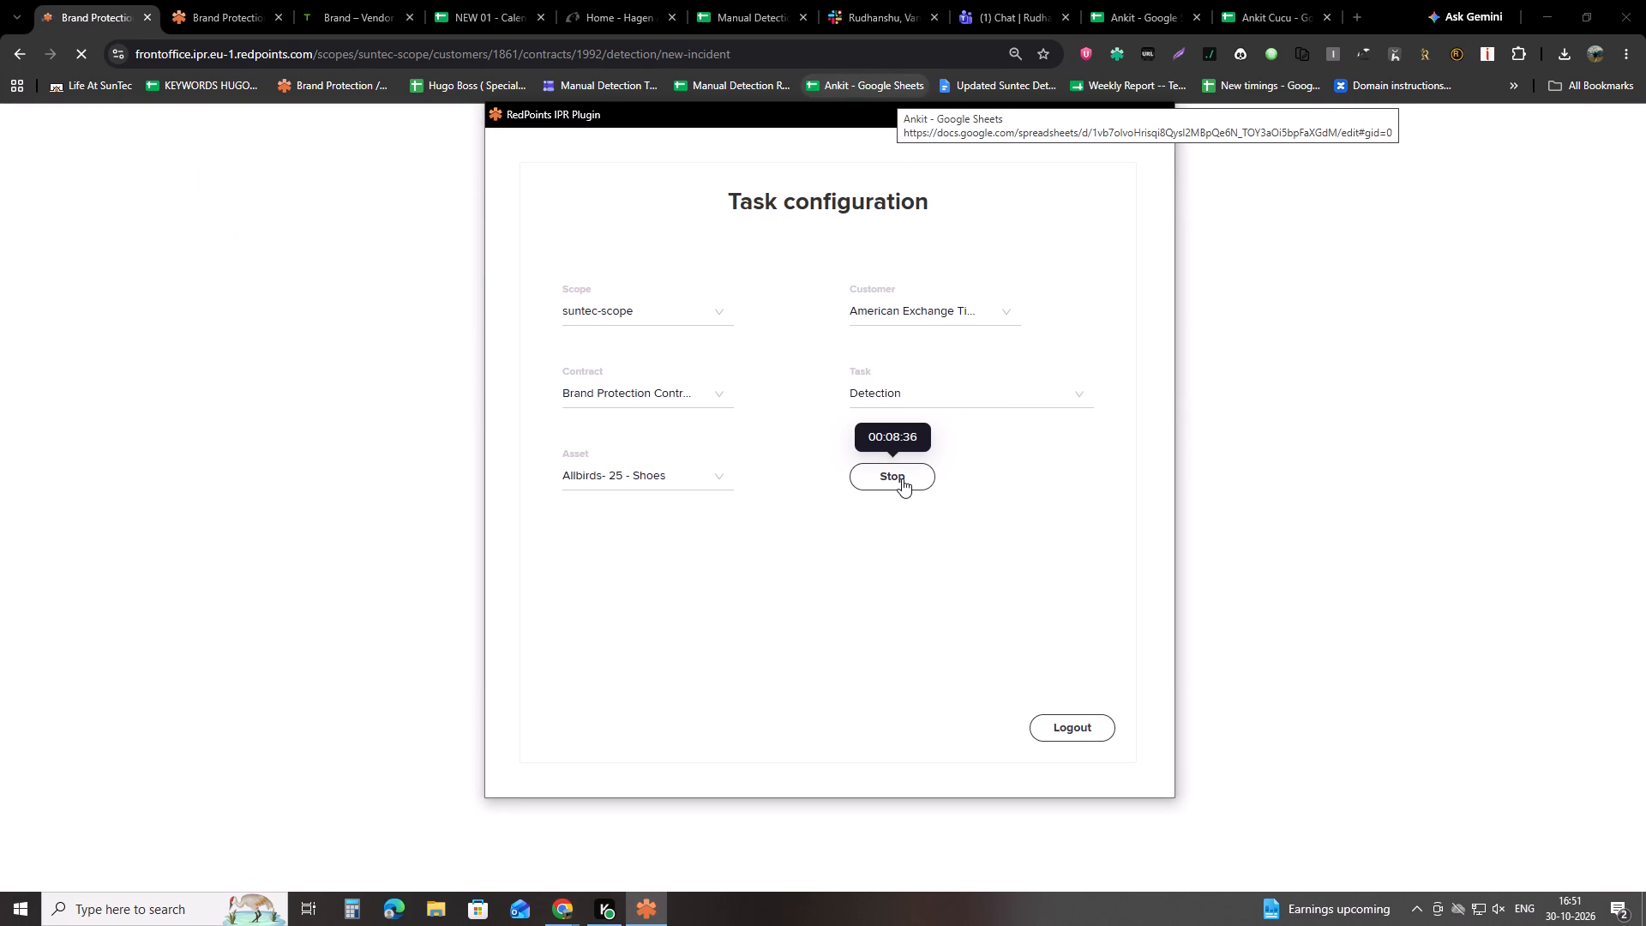
{"action": "left_click_drag", "start_coordinate": [902, 478], "coordinate": [899, 468]}
Start a Detection task for FoxMind Toys and Games in the plugin, with the IPR Brand Protection contract and asset Pop It!.
{"action": "left_click", "coordinate": [908, 318]}
{"action": "key", "text": "ctrl+v"}
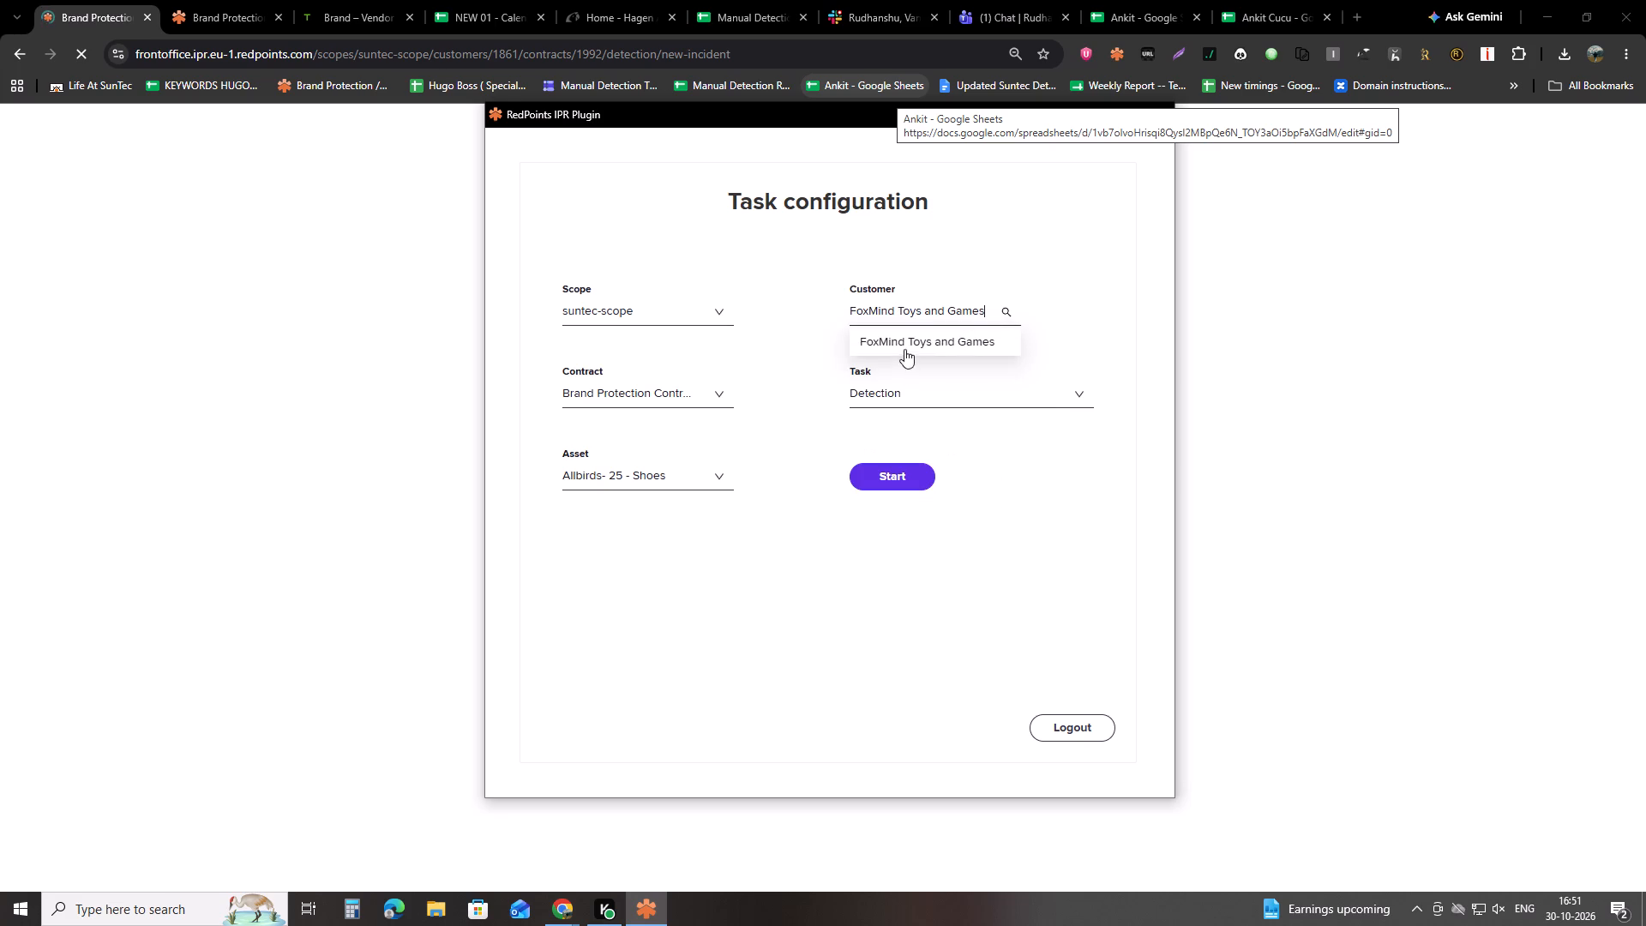
{"action": "left_click", "coordinate": [904, 342]}
{"action": "left_click", "coordinate": [706, 397]}
{"action": "left_click", "coordinate": [651, 429]}
{"action": "left_click", "coordinate": [622, 472]}
{"action": "left_click", "coordinate": [622, 538]}
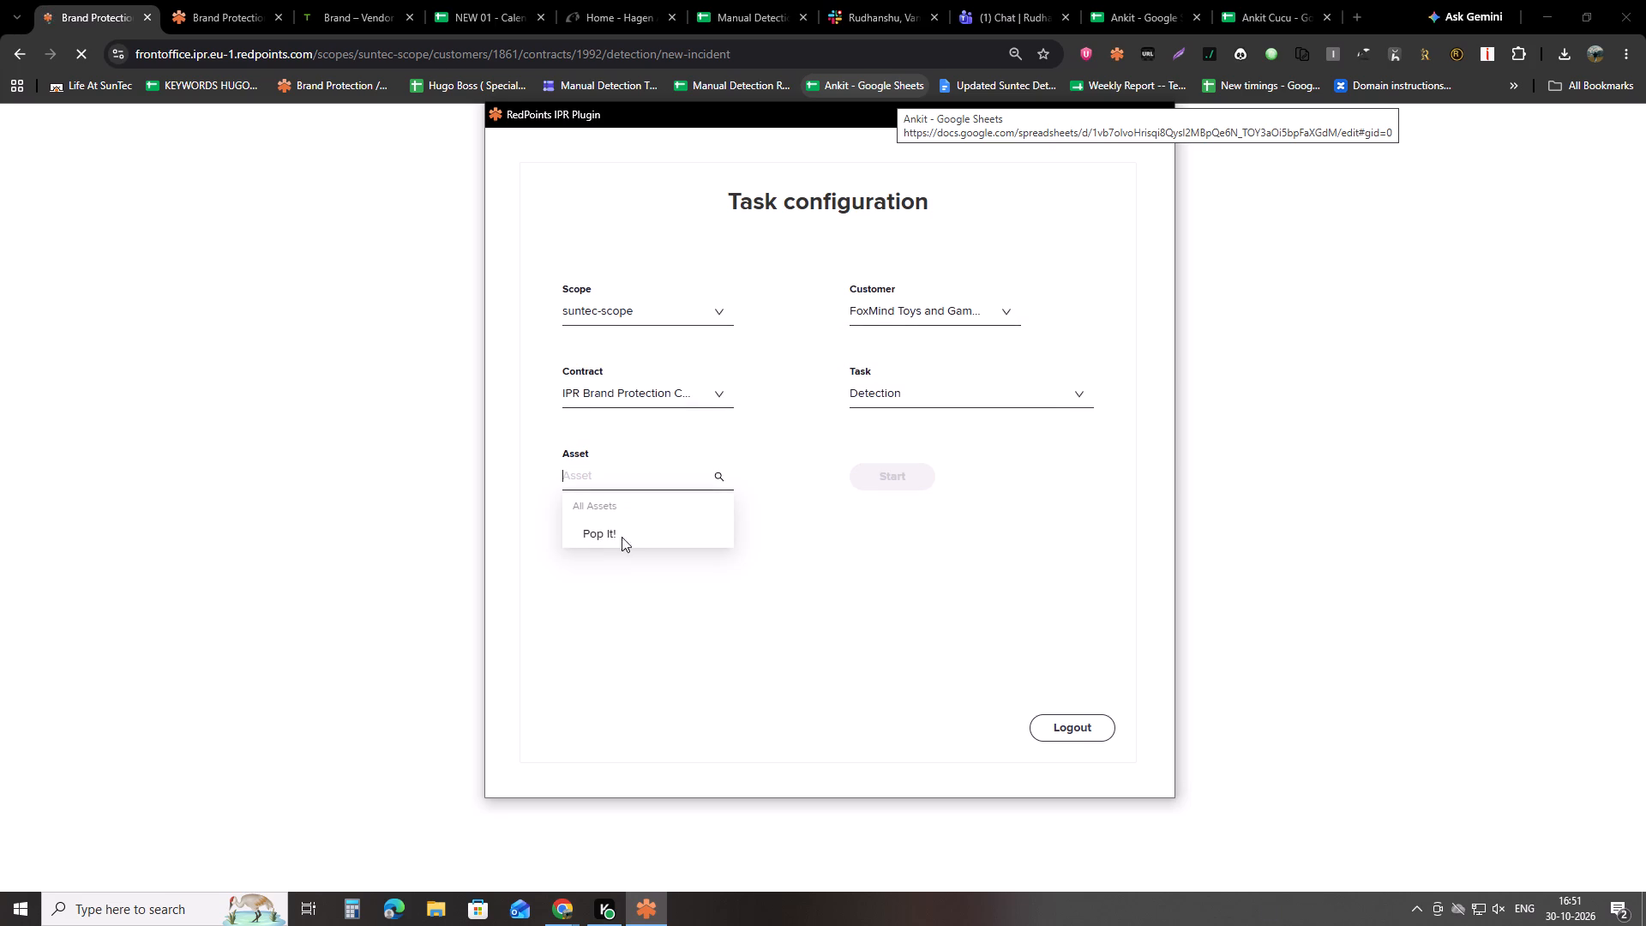
{"action": "left_click", "coordinate": [864, 480]}
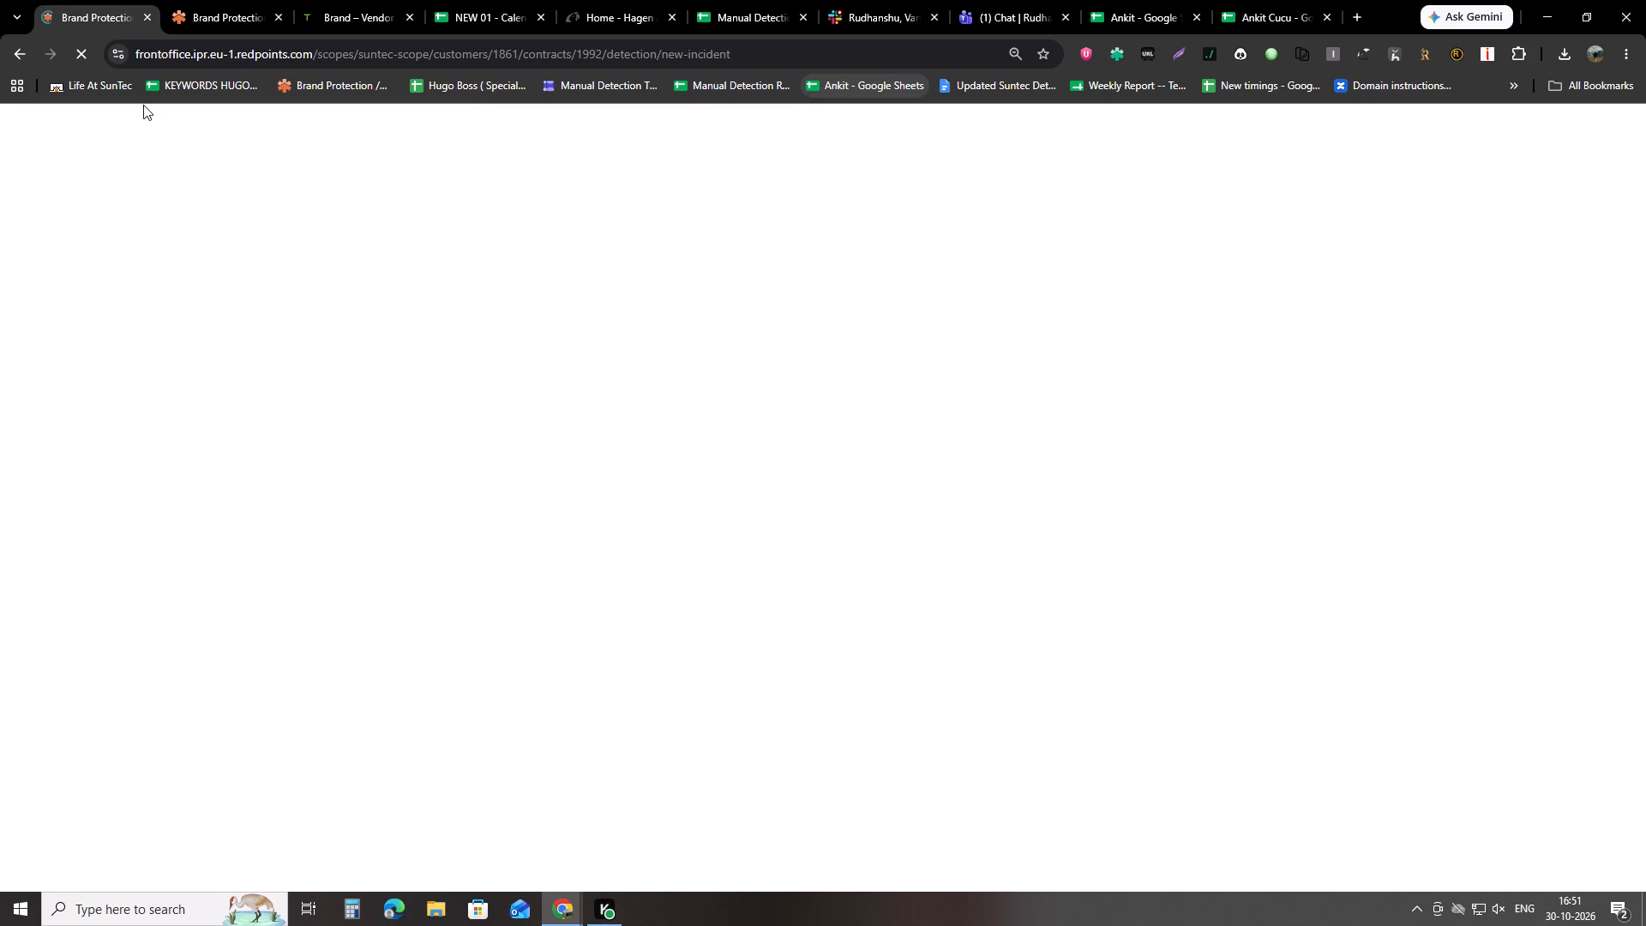
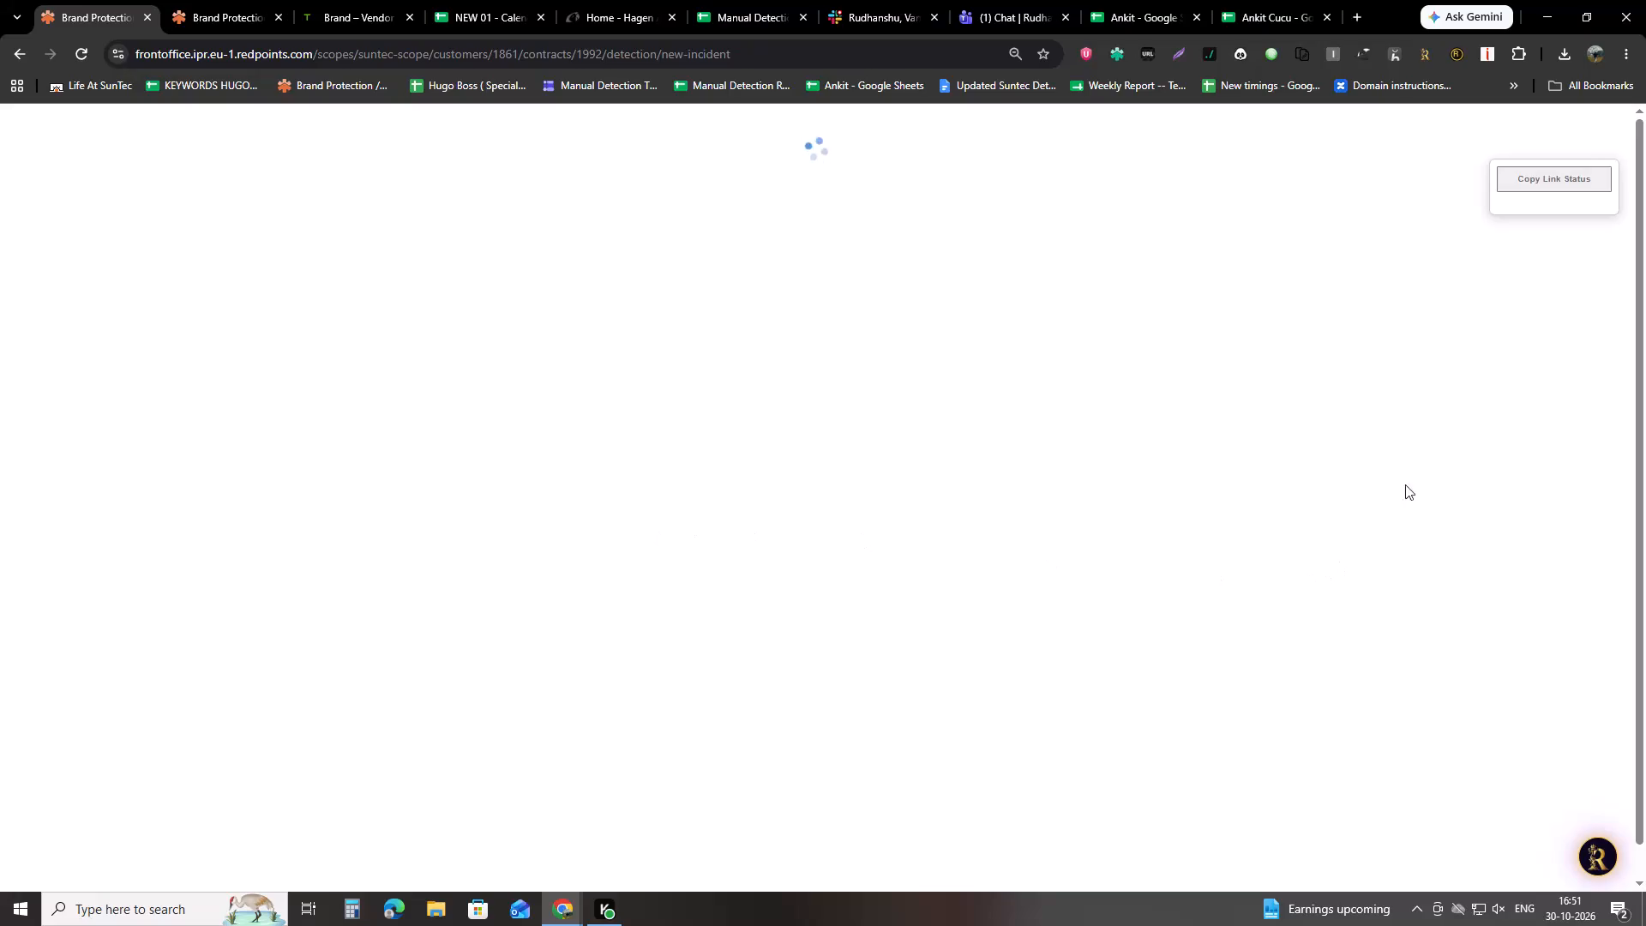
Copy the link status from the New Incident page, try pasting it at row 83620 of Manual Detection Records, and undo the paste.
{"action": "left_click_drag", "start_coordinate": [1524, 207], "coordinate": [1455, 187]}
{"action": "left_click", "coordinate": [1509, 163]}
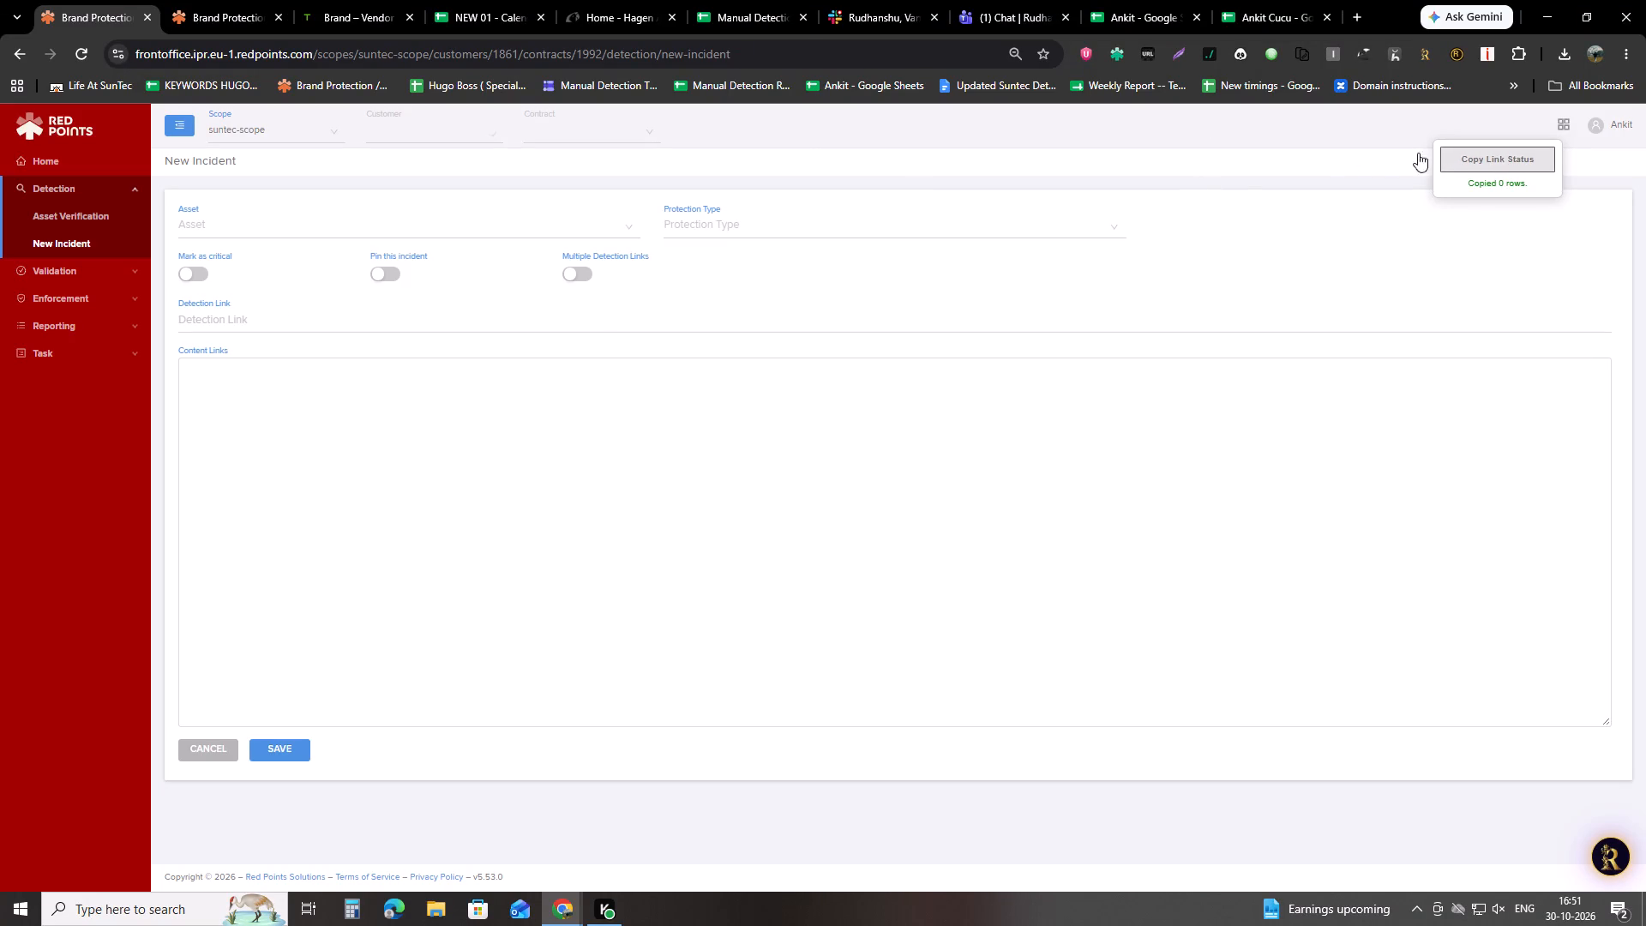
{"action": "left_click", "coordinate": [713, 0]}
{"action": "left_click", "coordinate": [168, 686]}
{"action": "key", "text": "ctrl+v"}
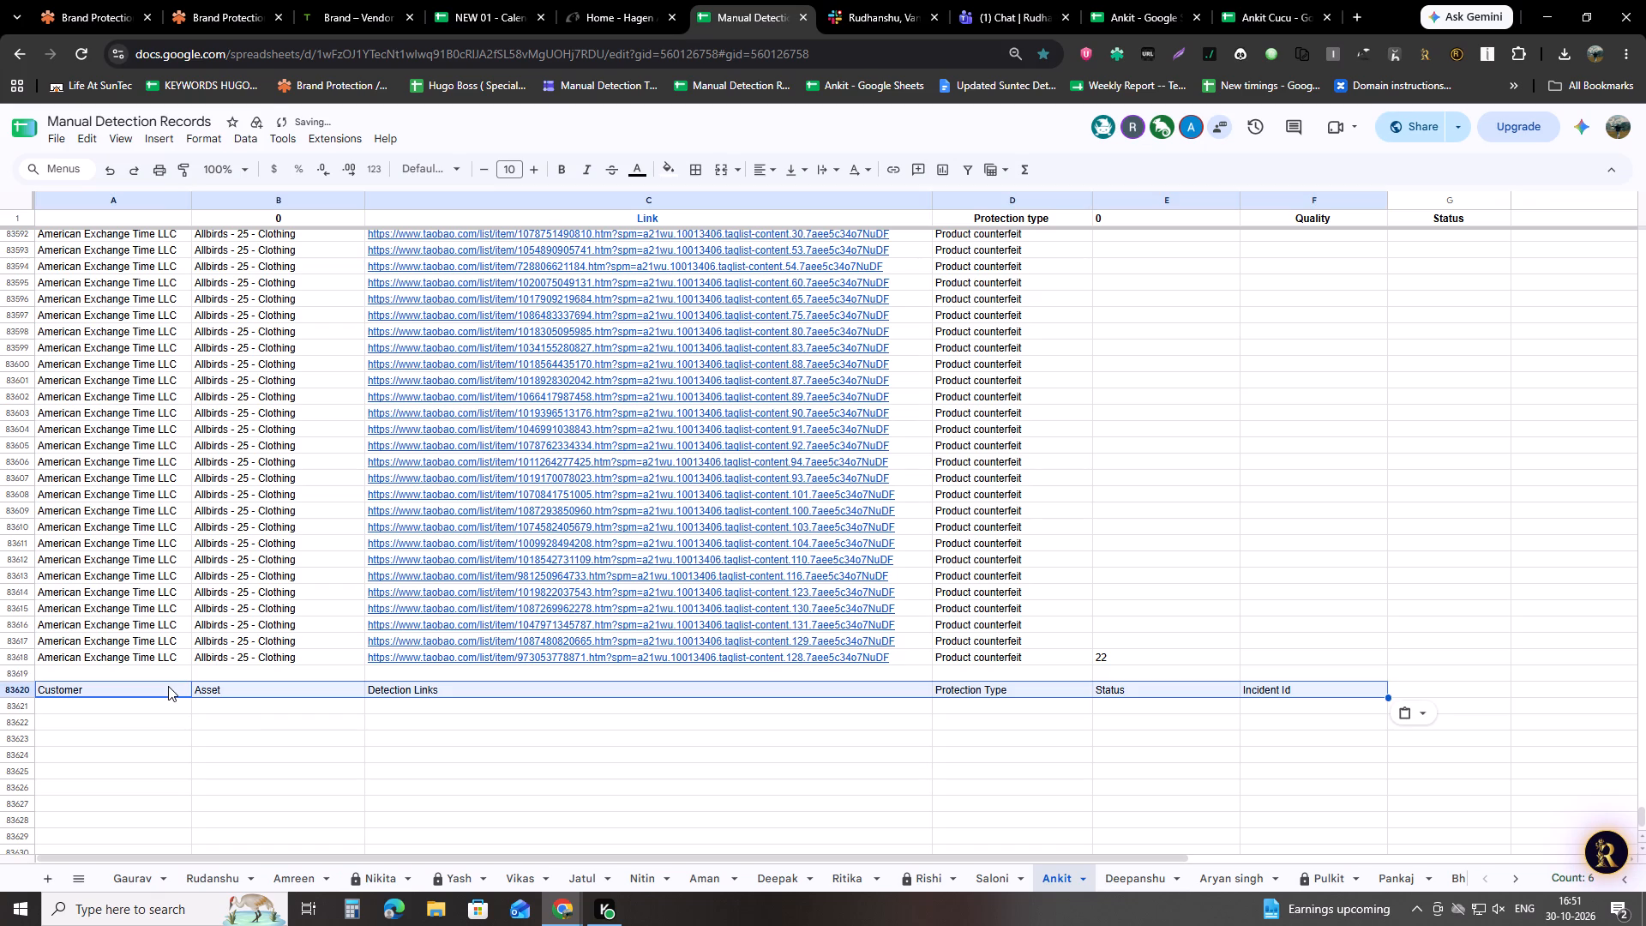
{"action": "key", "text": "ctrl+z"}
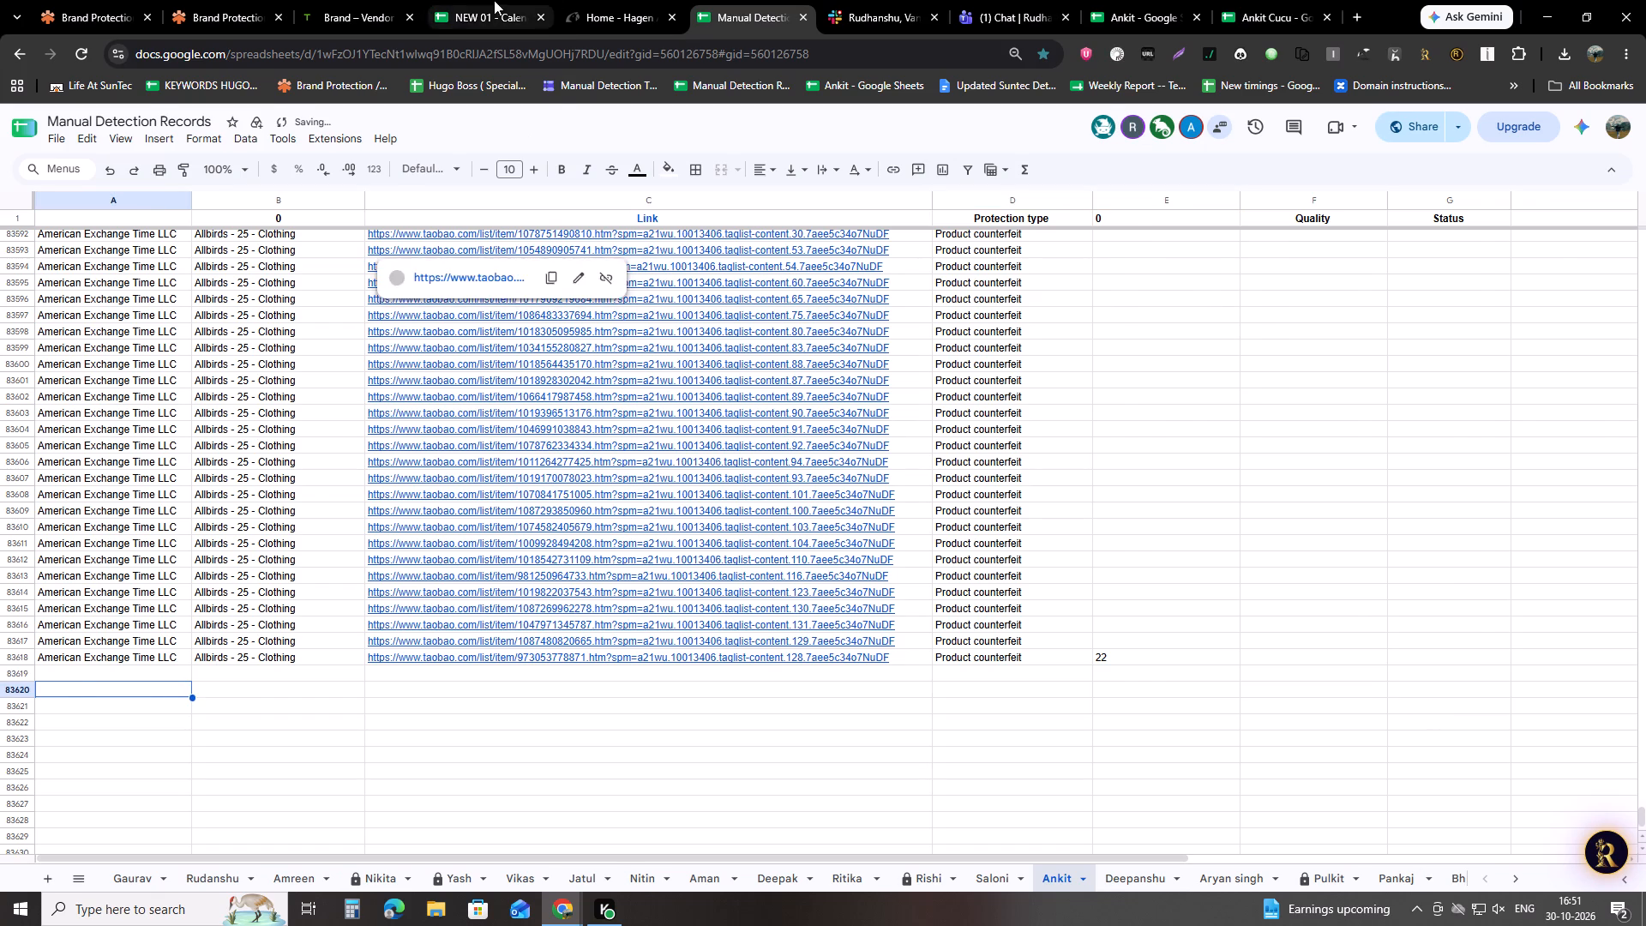
Switch to the incognito window and close the Taobao Allbirds listings page.
{"action": "left_click", "coordinate": [494, 0]}
{"action": "key", "text": "alt+Tab"}
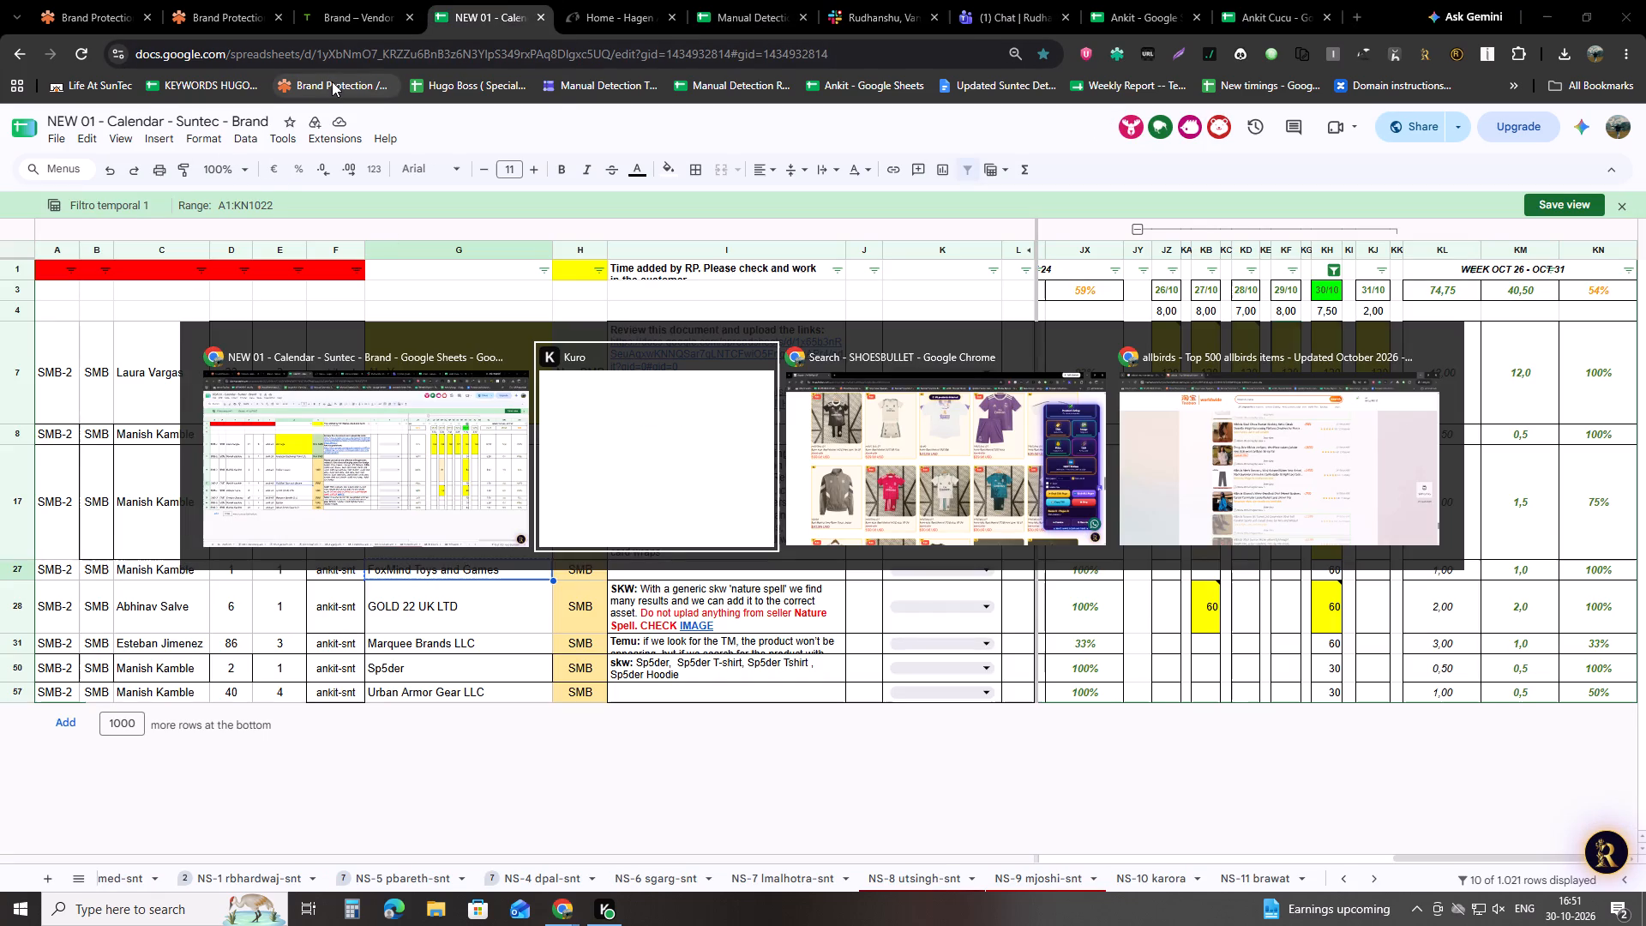
{"action": "key", "text": "alt+Tab"}
{"action": "key", "text": "alt+Tab"}
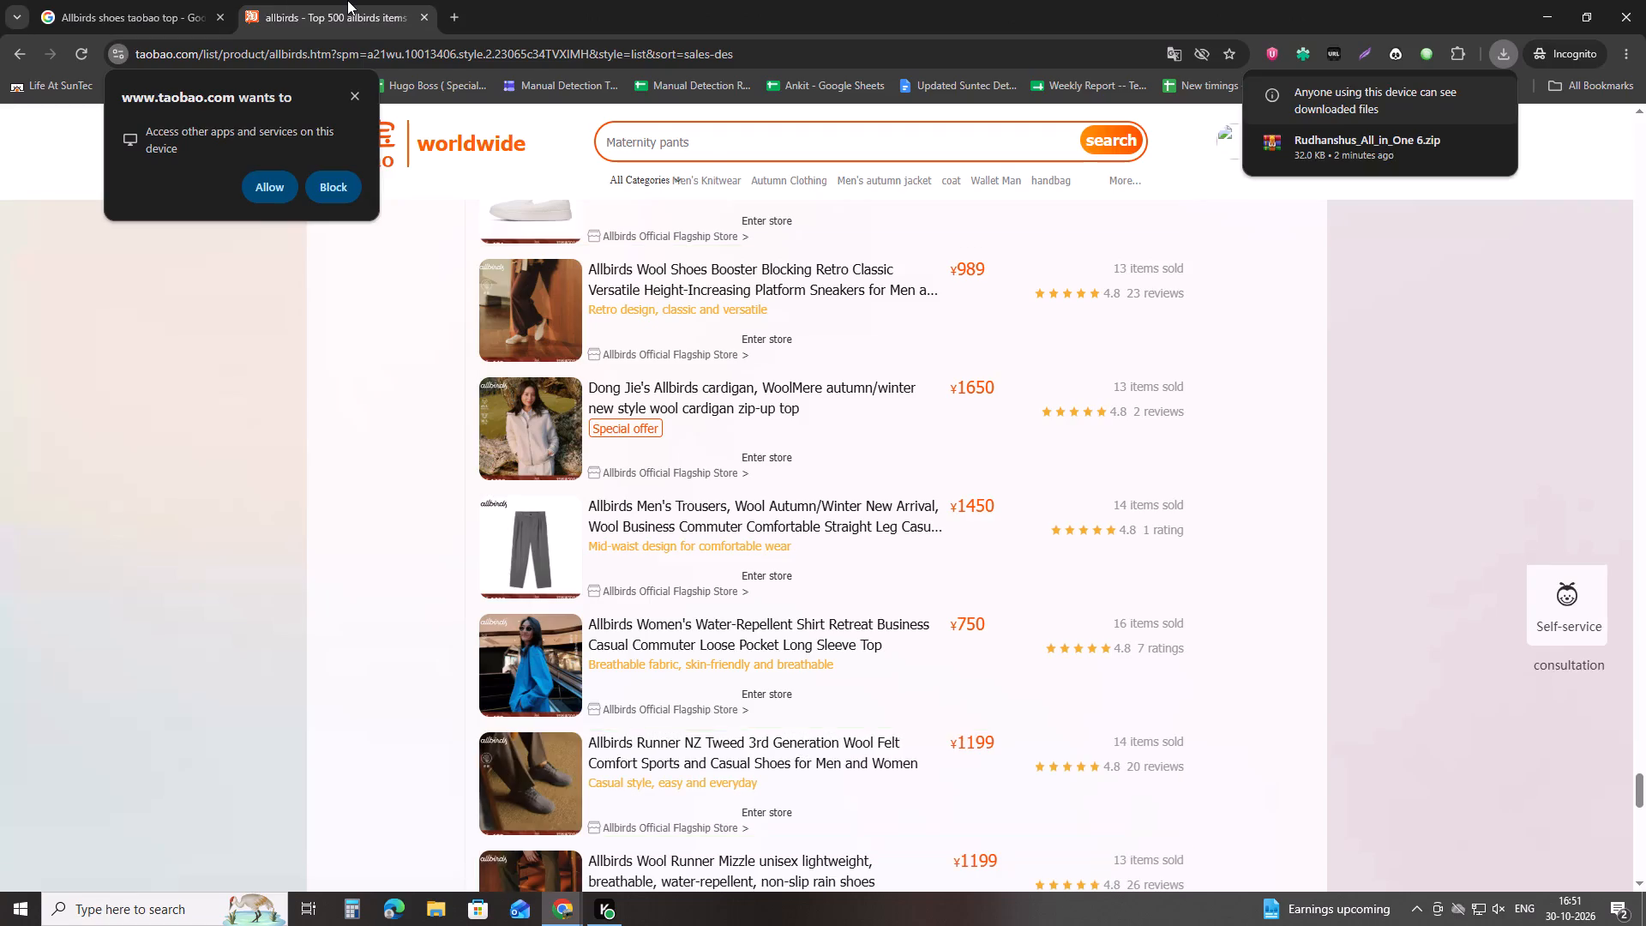
{"action": "middle_click", "coordinate": [347, 0]}
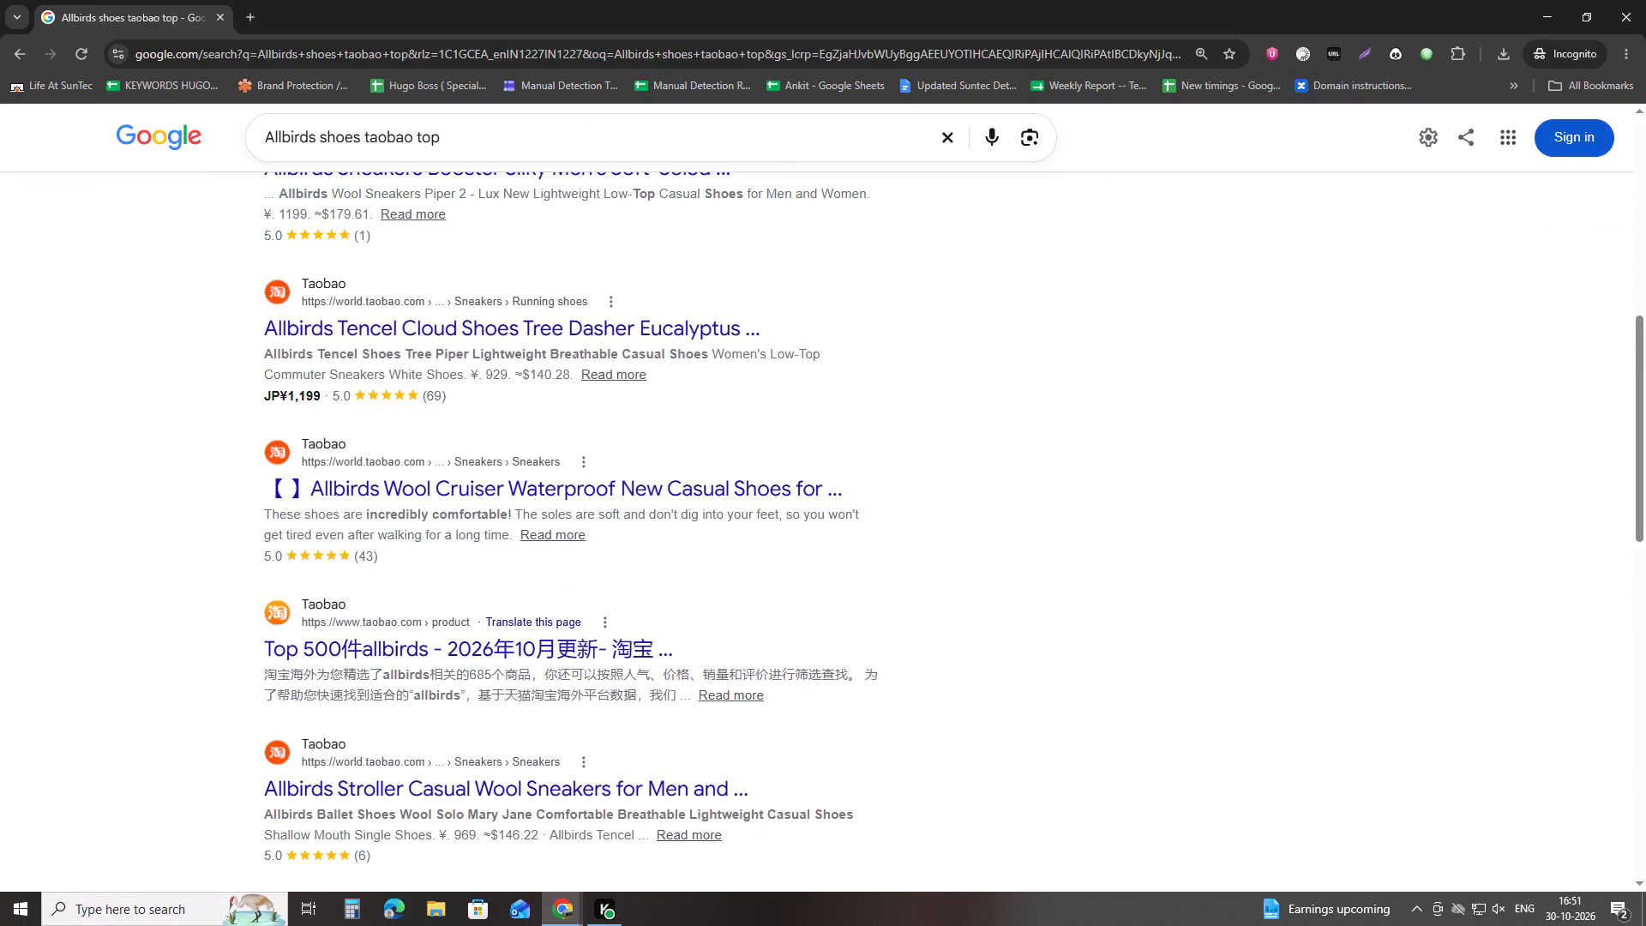
Search Google for popit taobao top in place of the Allbirds query.
{"action": "left_click_drag", "start_coordinate": [362, 134], "coordinate": [265, 125]}
{"action": "key", "text": "BackSpace"}
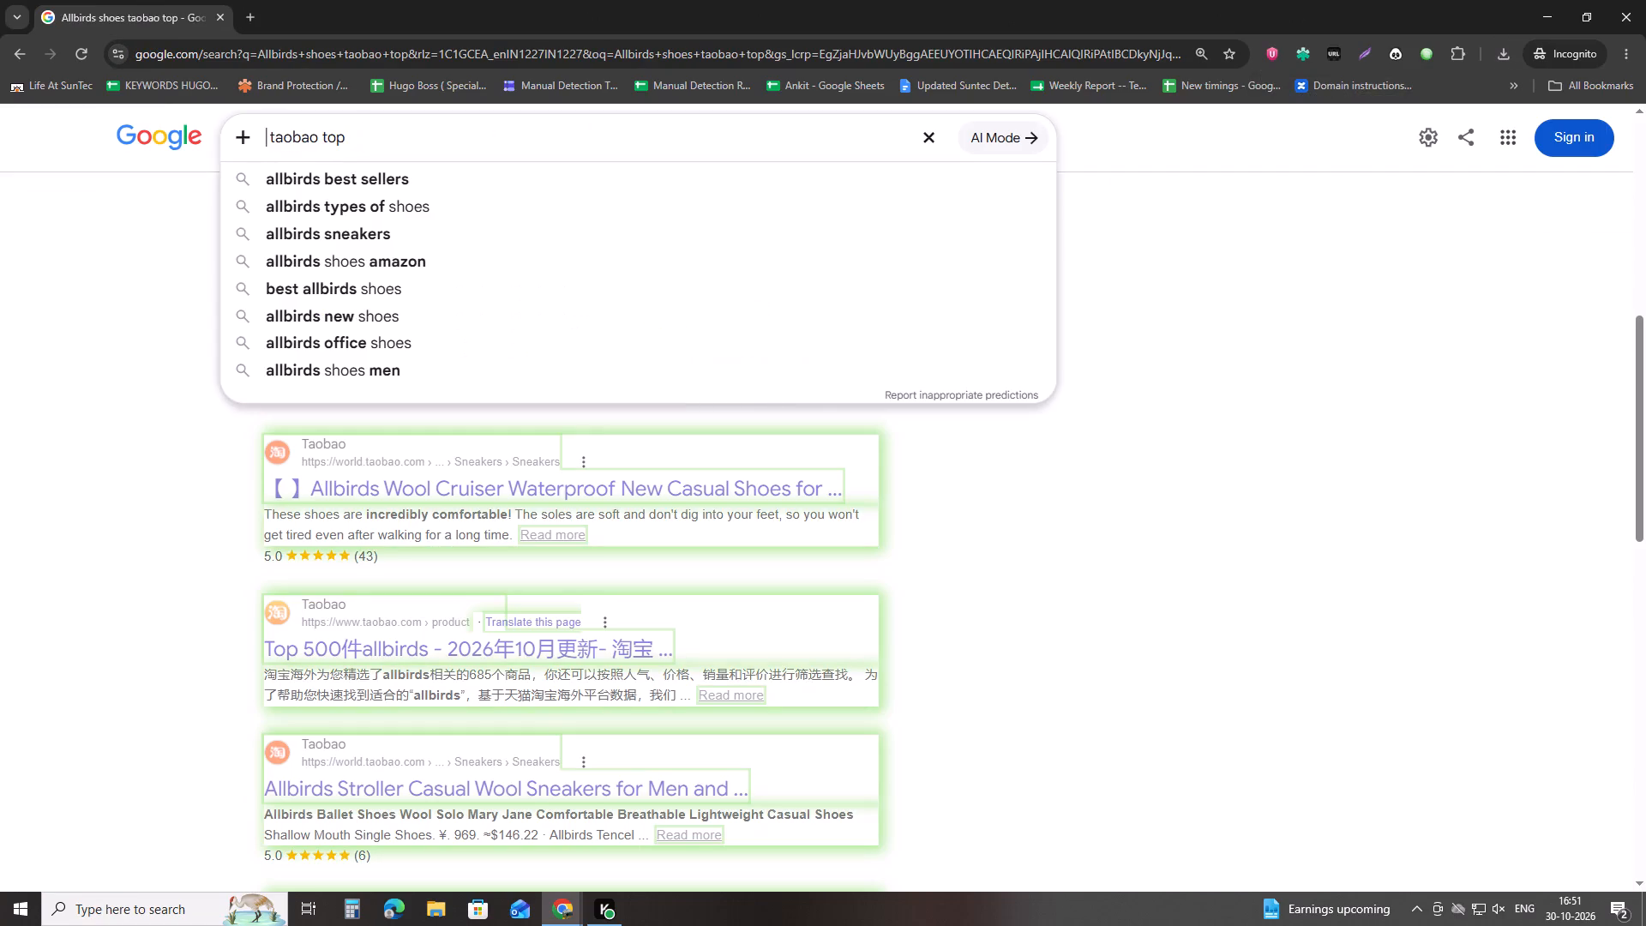
{"action": "type", "text": "pop"}
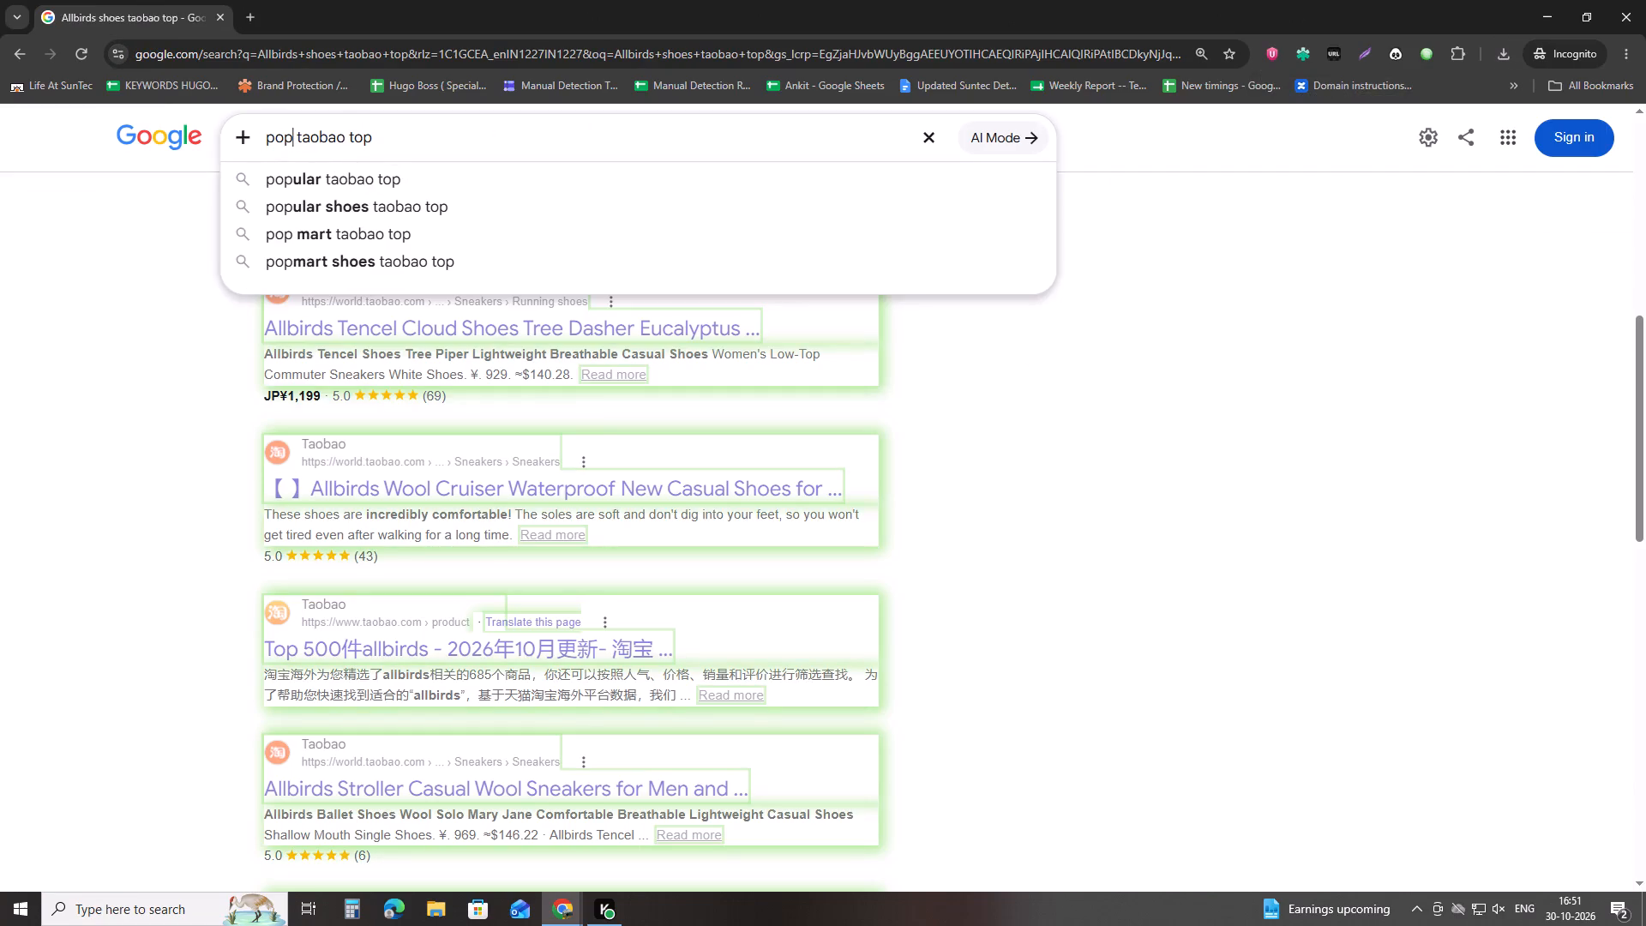
{"action": "key", "text": "space"}
{"action": "type", "text": "iy"}
{"action": "key", "text": "BackSpace"}
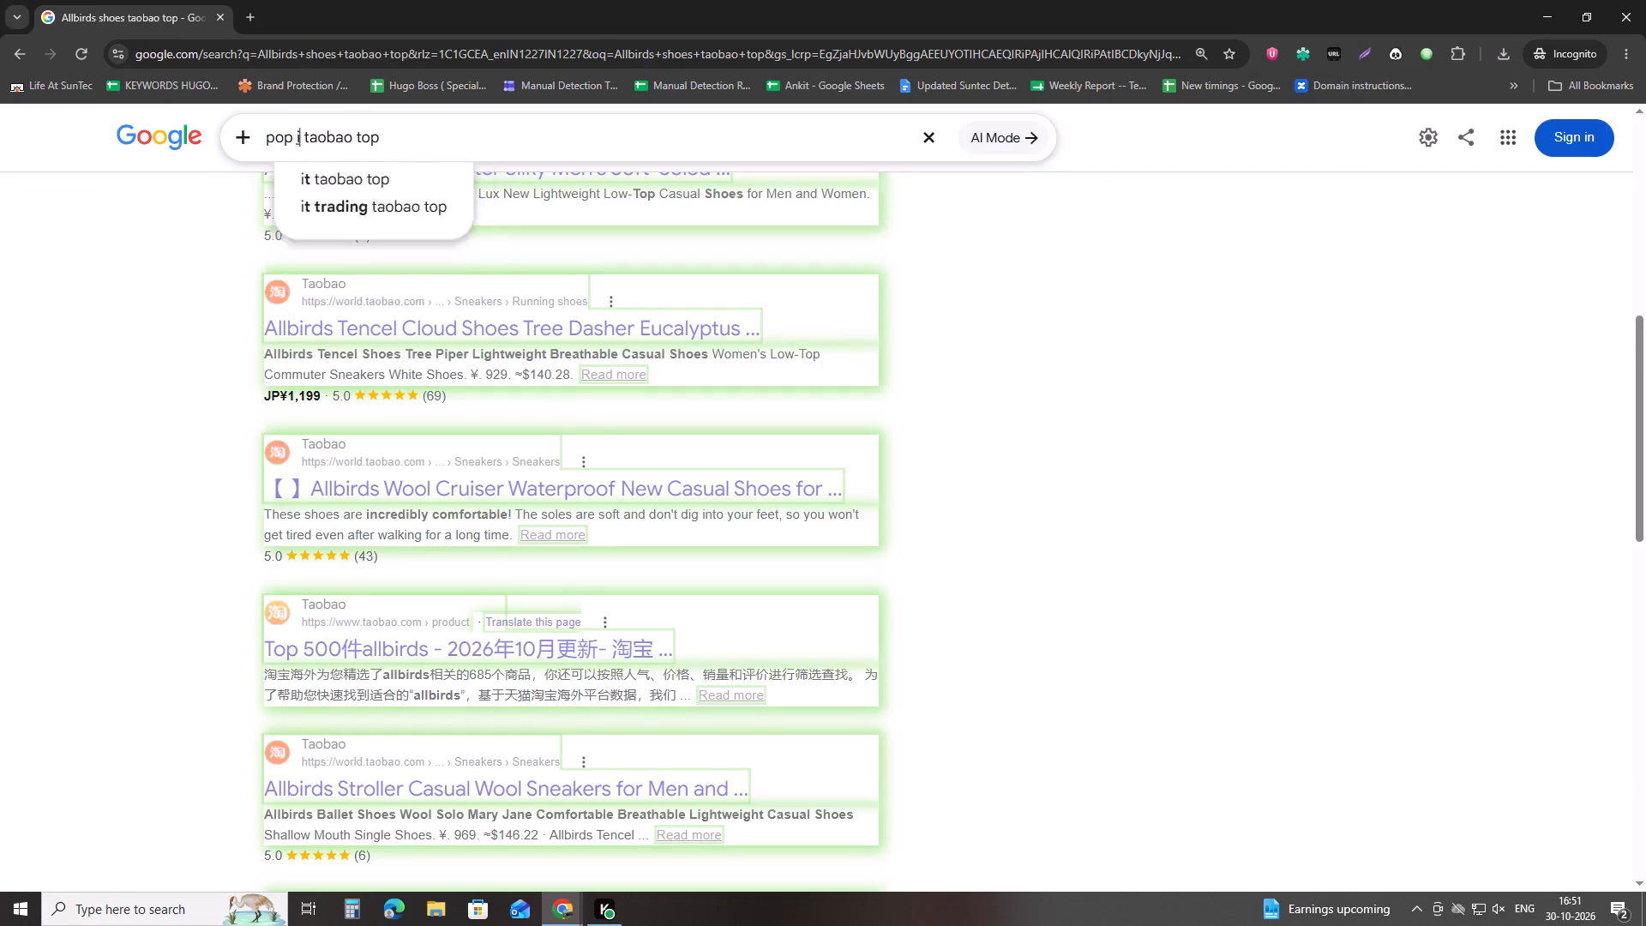
{"action": "key", "text": "BackSpace"}
{"action": "key", "text": "BackSpace"}
{"action": "type", "text": "it"}
{"action": "key", "text": "space"}
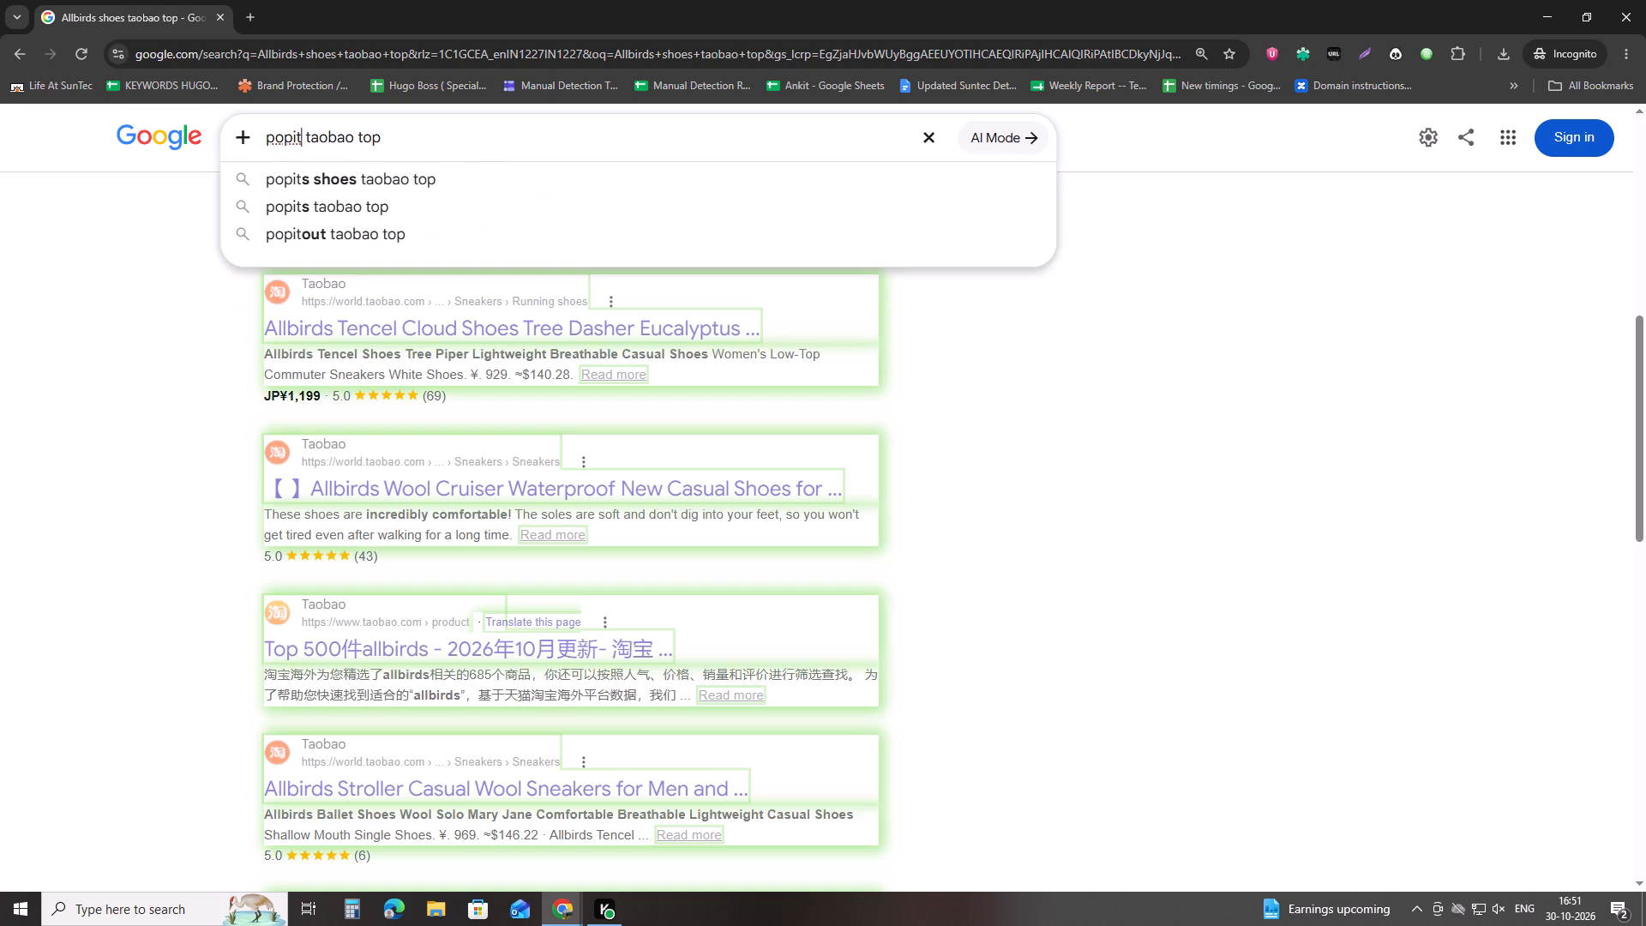
{"action": "key", "text": "Return"}
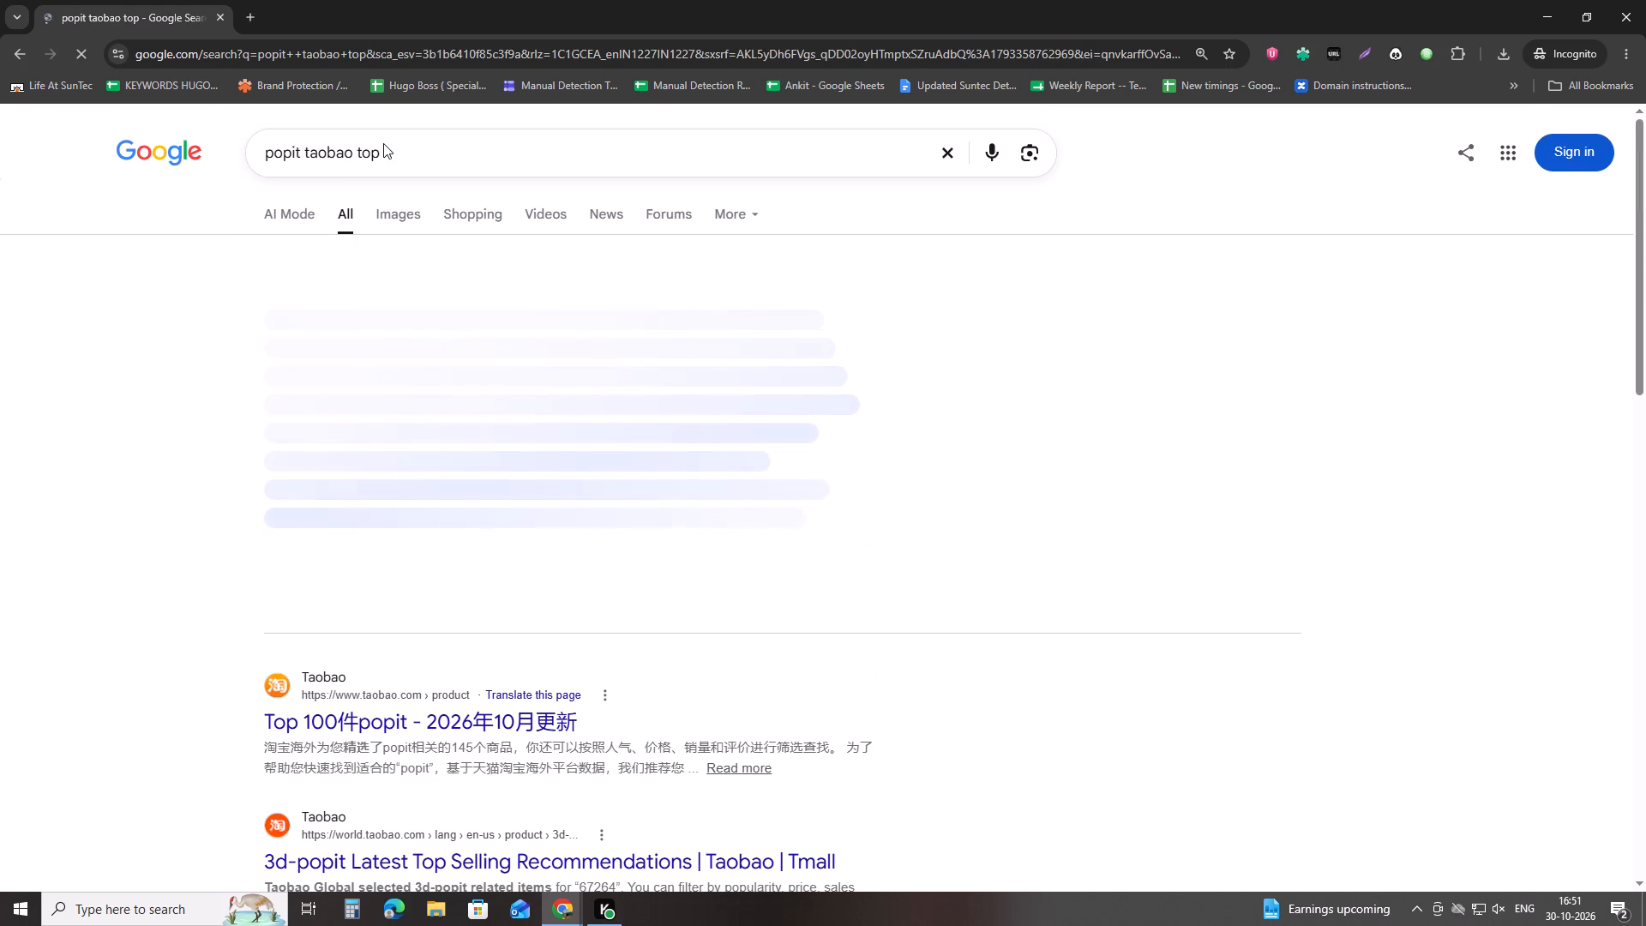
Open Taobao's Top 100 popit result and show its products in list view.
{"action": "left_click", "coordinate": [412, 718], "text": "ctrl"}
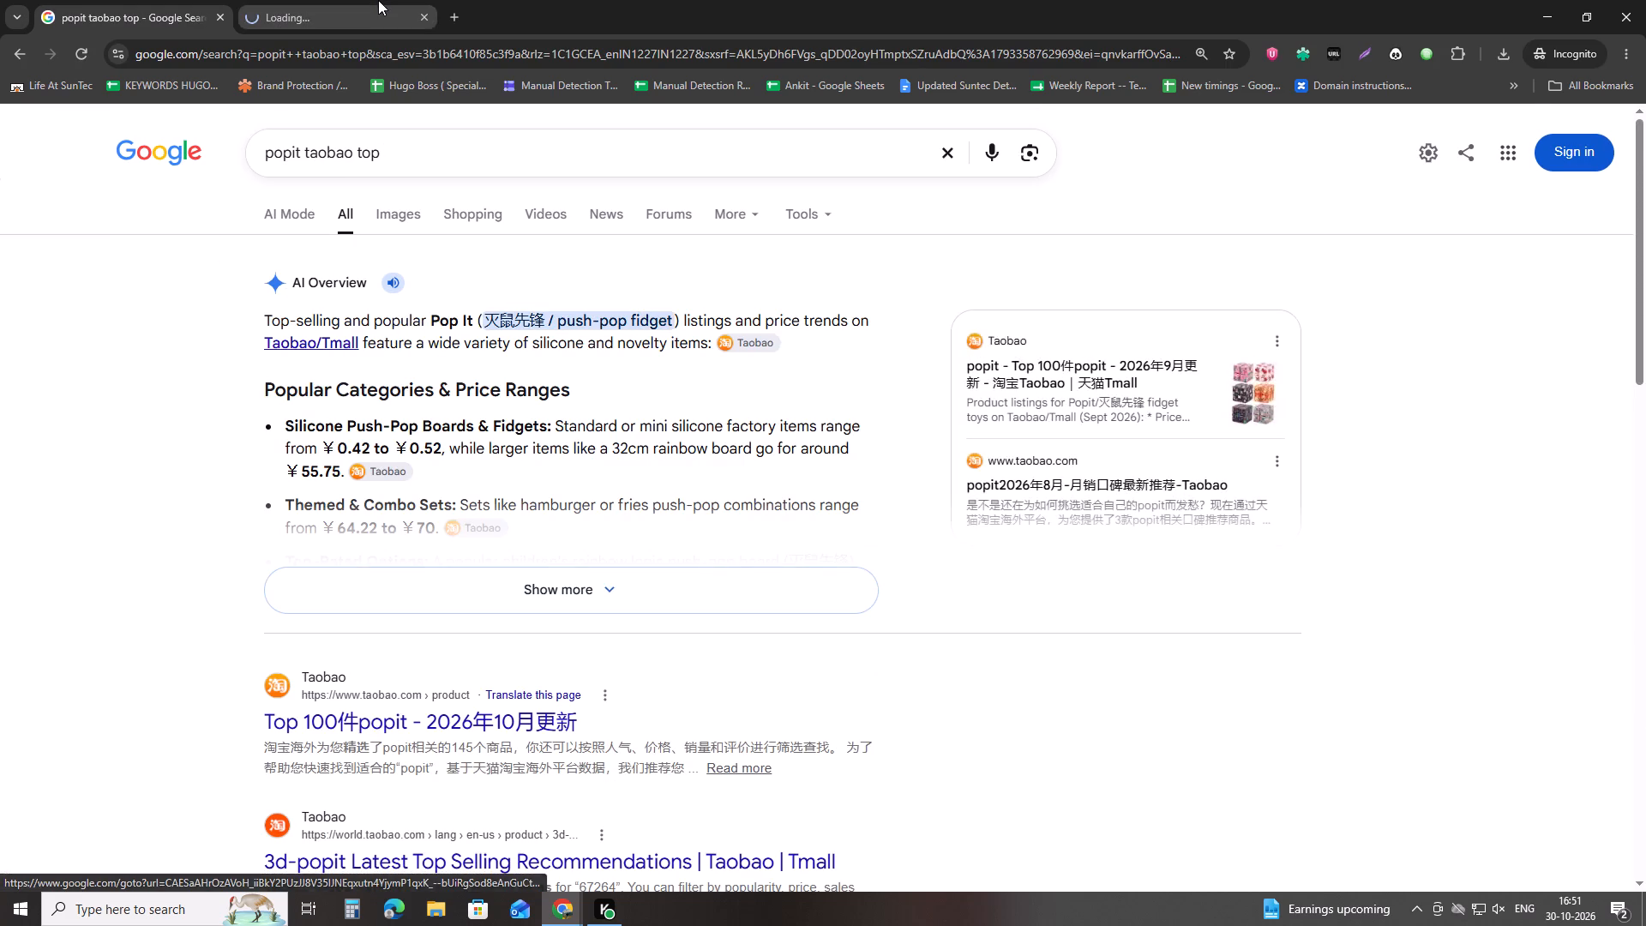
{"action": "left_click", "coordinate": [378, 0]}
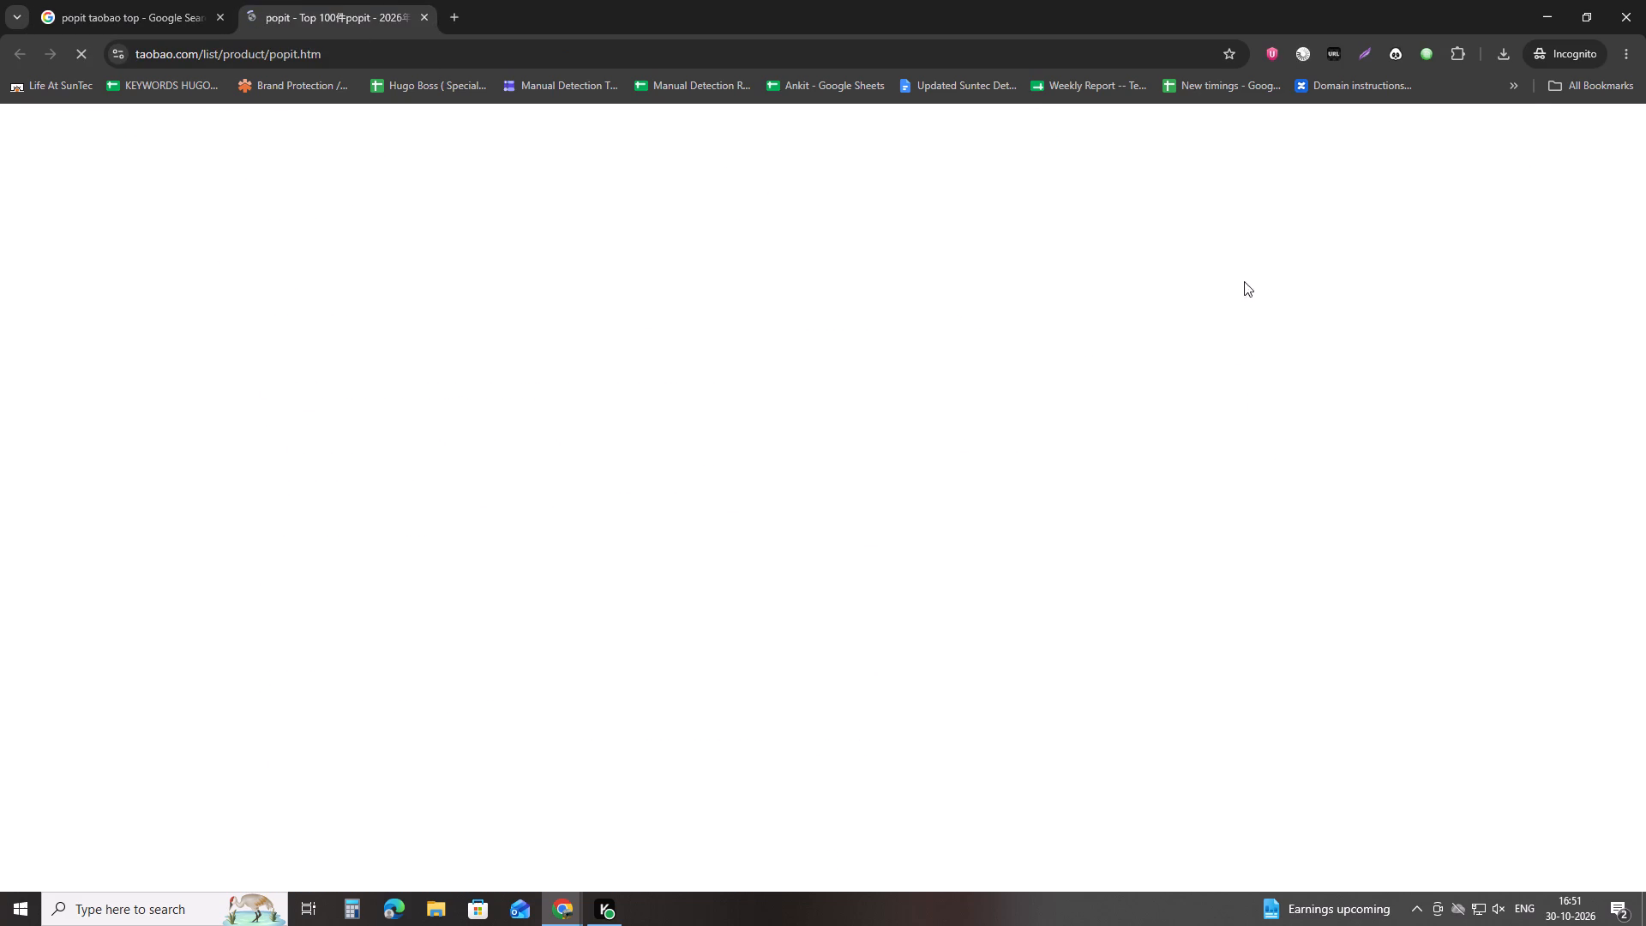
{"action": "left_click", "coordinate": [1295, 298]}
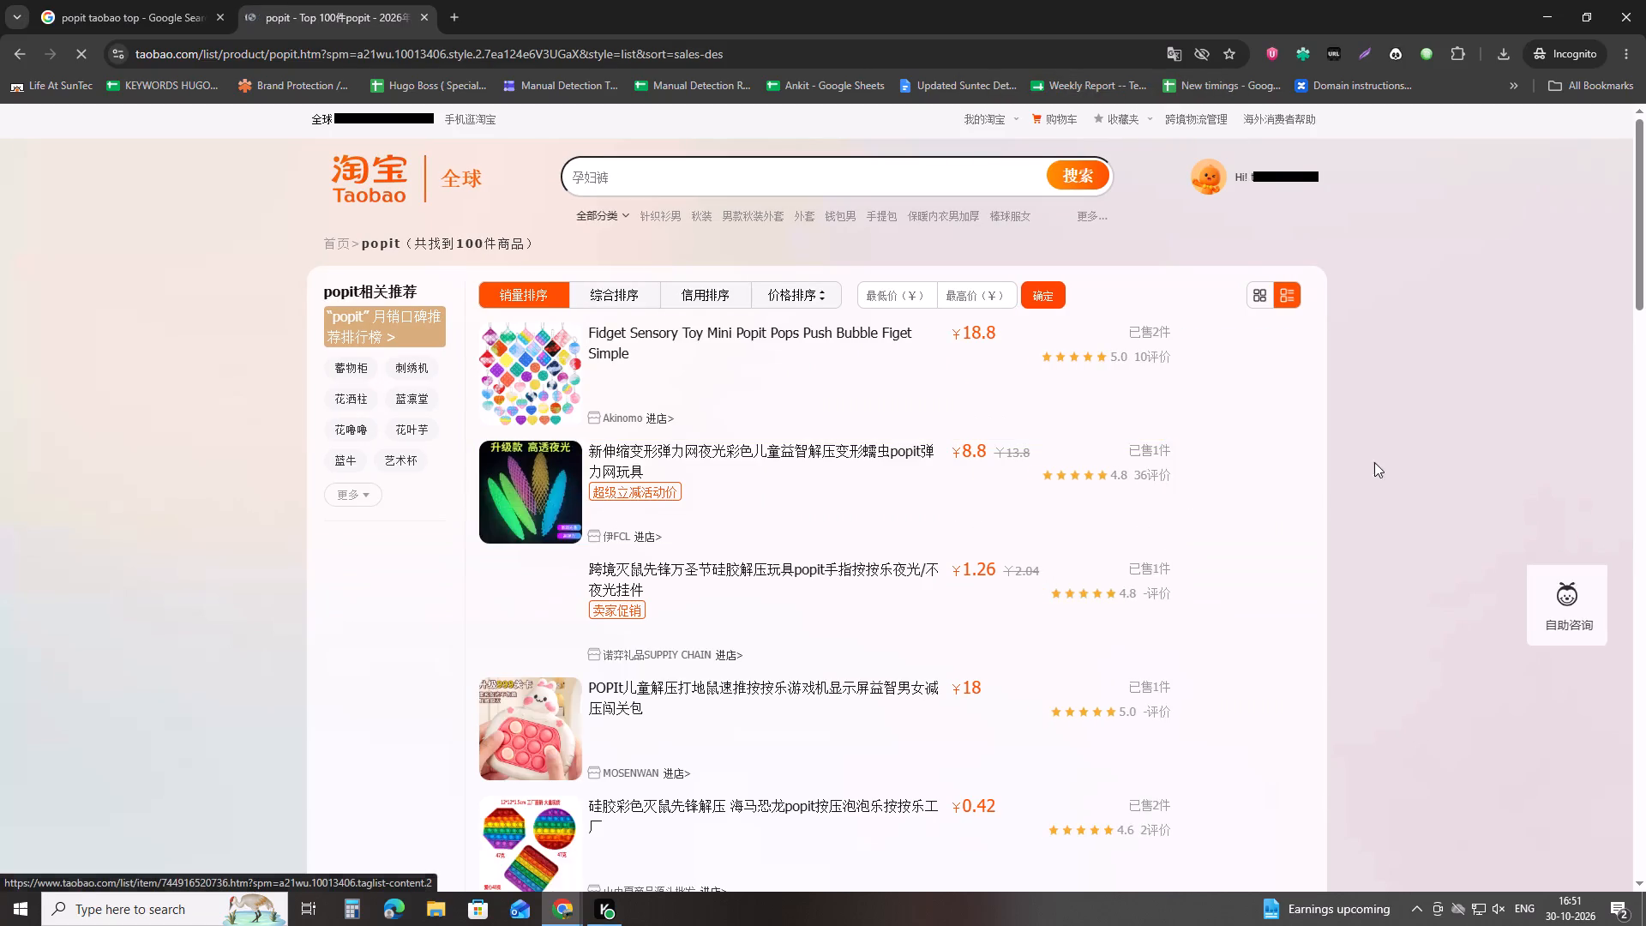
Copy the link of the ¥50.69 rainbow popit toy listing into cell C83620 of Manual Detection Records.
{"action": "scroll", "coordinate": [994, 466], "scroll_direction": "down", "scroll_amount": 4}
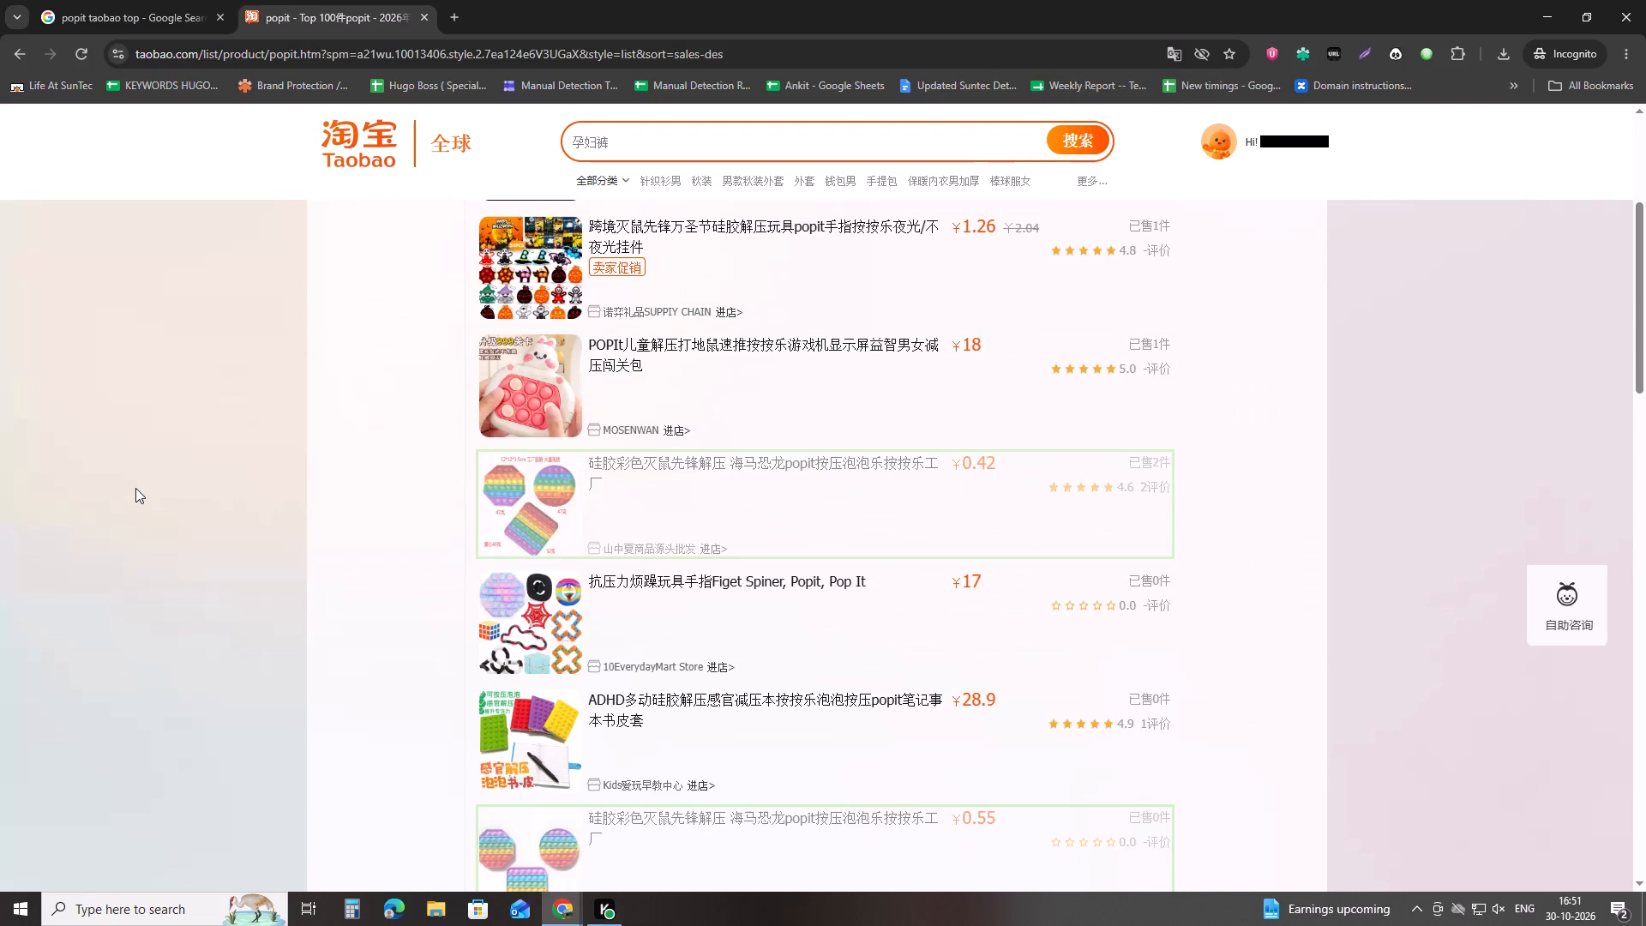
{"action": "scroll", "coordinate": [135, 488], "scroll_direction": "down", "scroll_amount": 4}
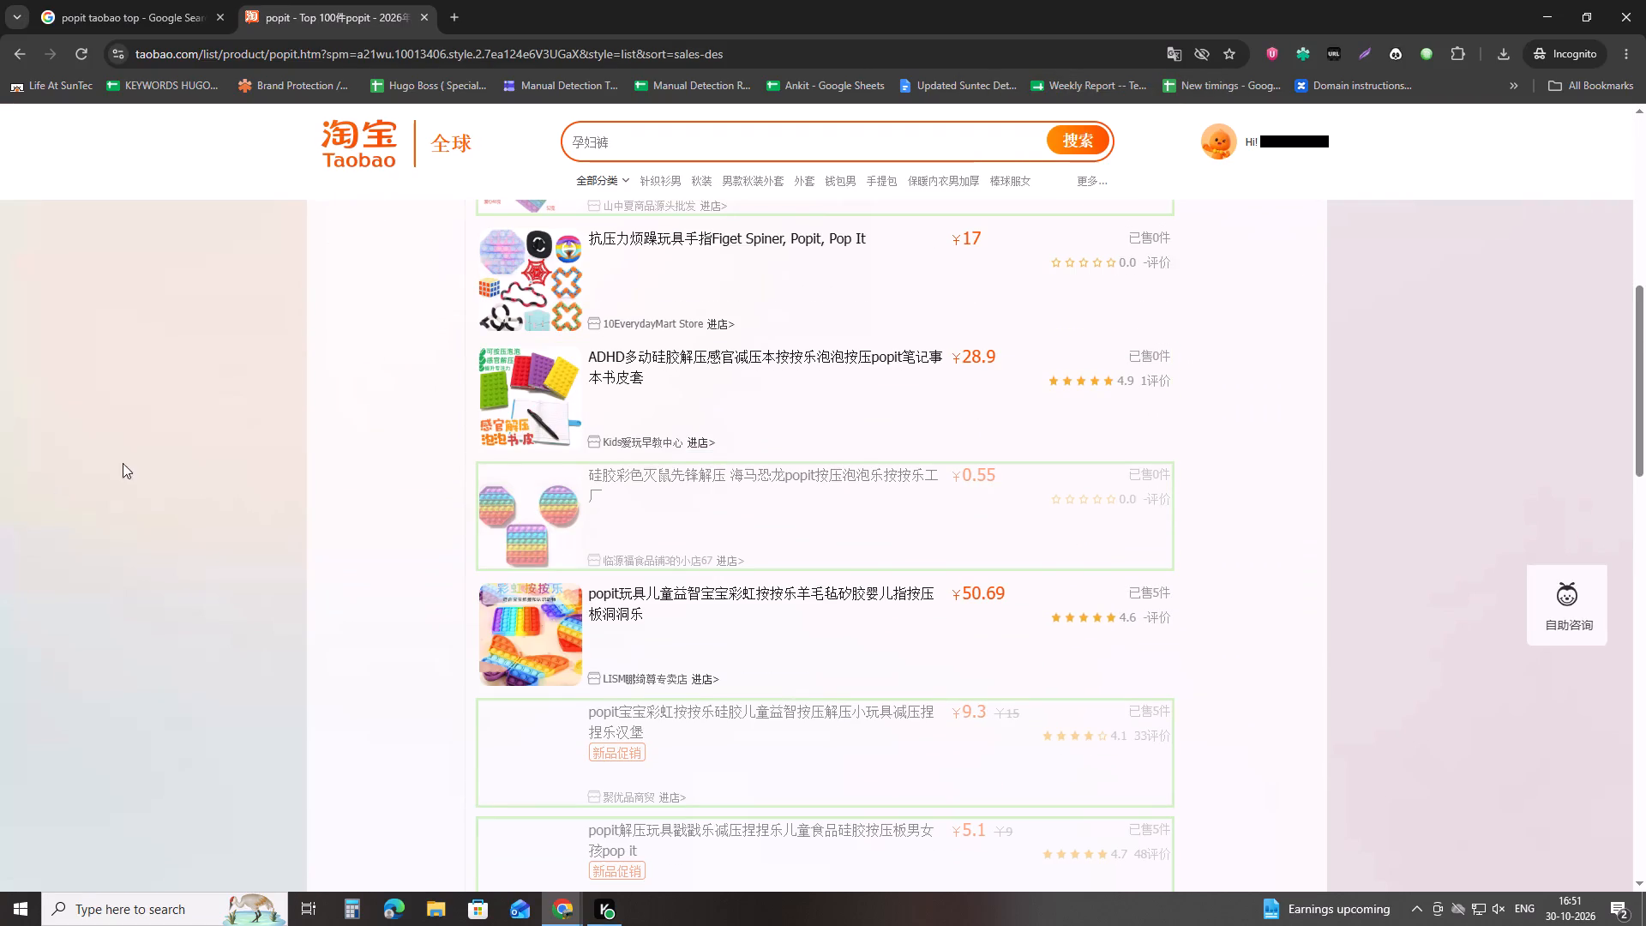
{"action": "scroll", "coordinate": [412, 418], "scroll_direction": "down", "scroll_amount": 4}
{"action": "scroll", "coordinate": [339, 423], "scroll_direction": "up", "scroll_amount": 2}
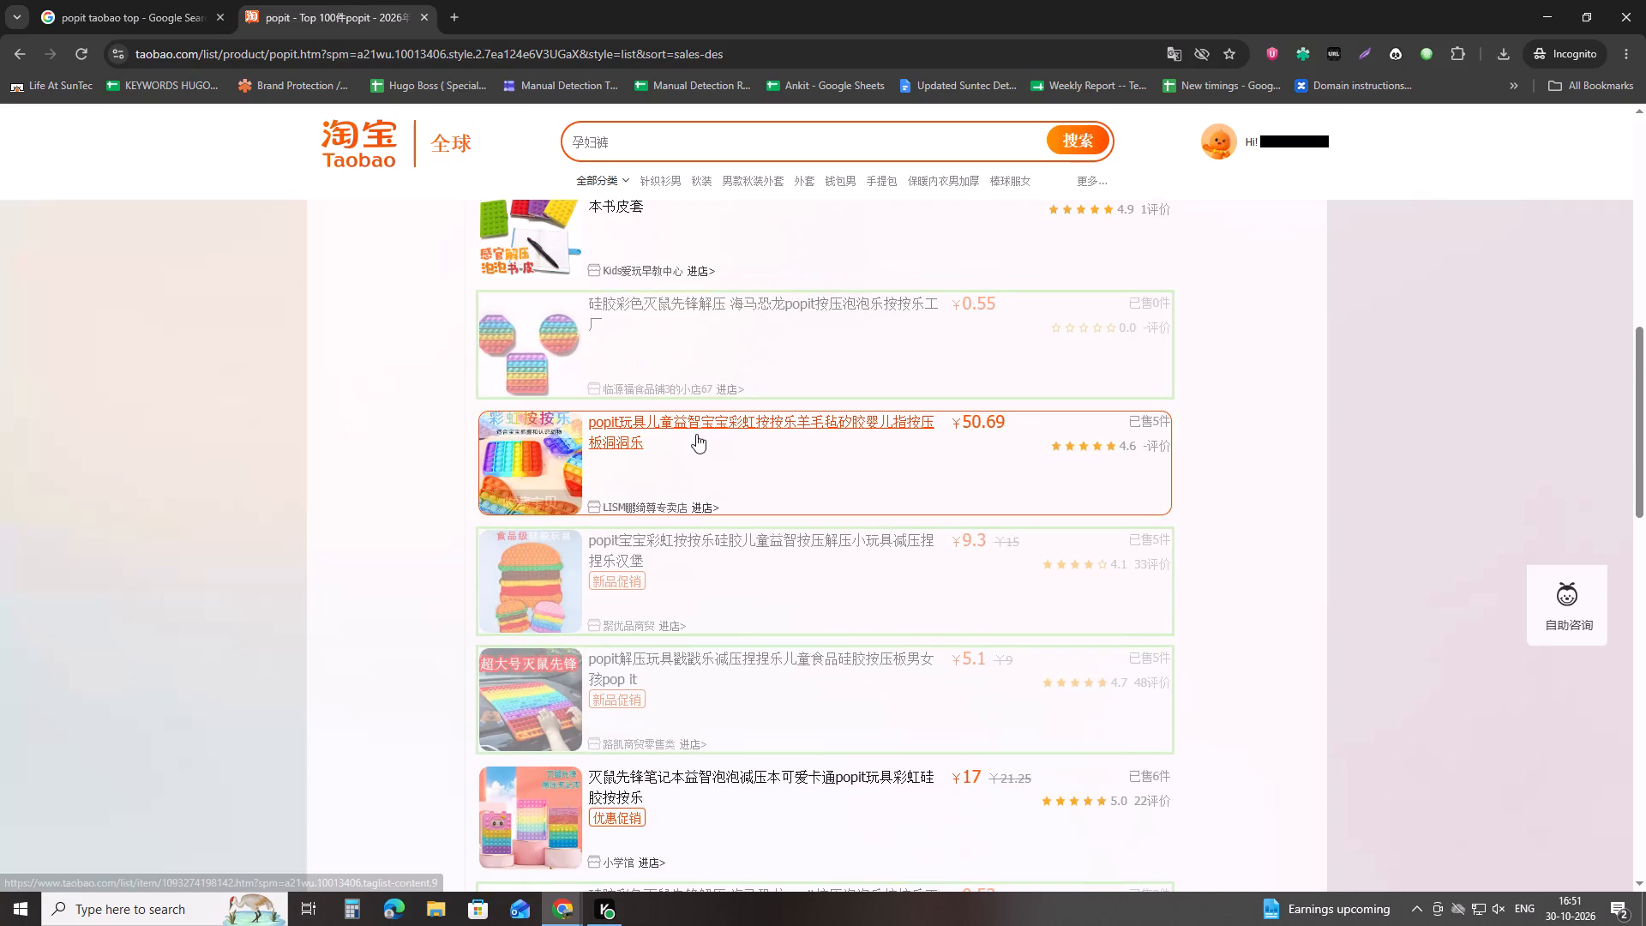
{"action": "right_click", "coordinate": [696, 426]}
{"action": "left_click", "coordinate": [772, 586]}
{"action": "key", "text": "alt+Tab"}
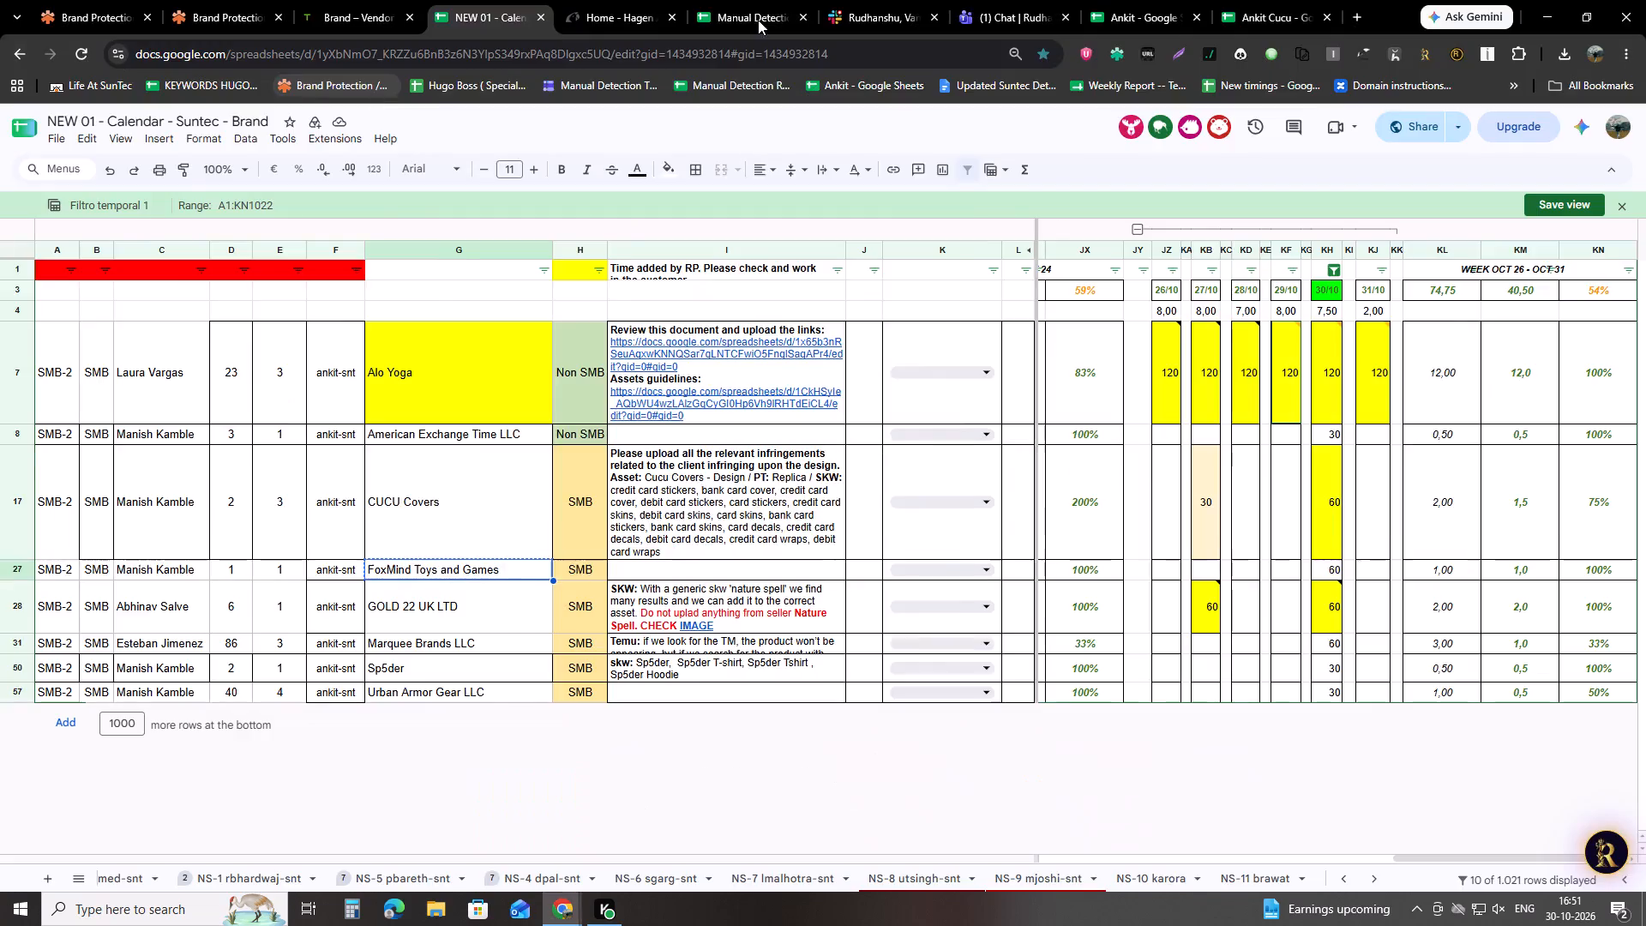
{"action": "left_click", "coordinate": [756, 0]}
{"action": "left_click", "coordinate": [664, 690]}
{"action": "key", "text": "ctrl+v"}
Copy the link of the ¥17 popit notebook listing into cell C83622 of Manual Detection Records.
{"action": "left_click", "coordinate": [658, 719]}
{"action": "key", "text": "alt+Tab"}
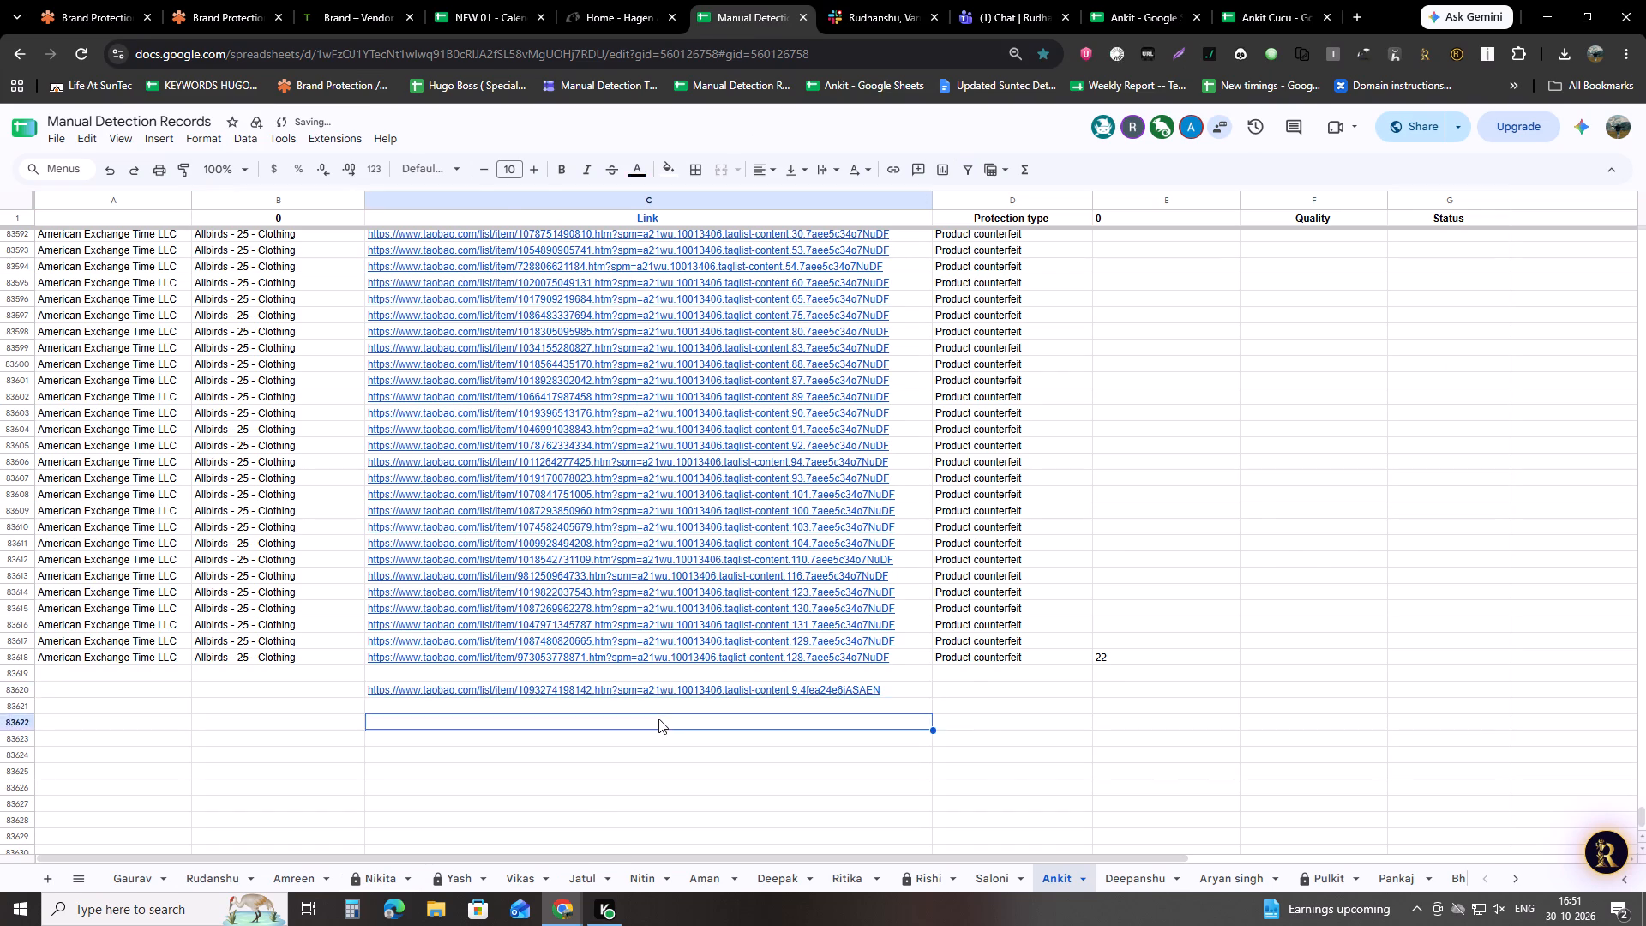
{"action": "scroll", "coordinate": [563, 636], "scroll_direction": "down", "scroll_amount": 5}
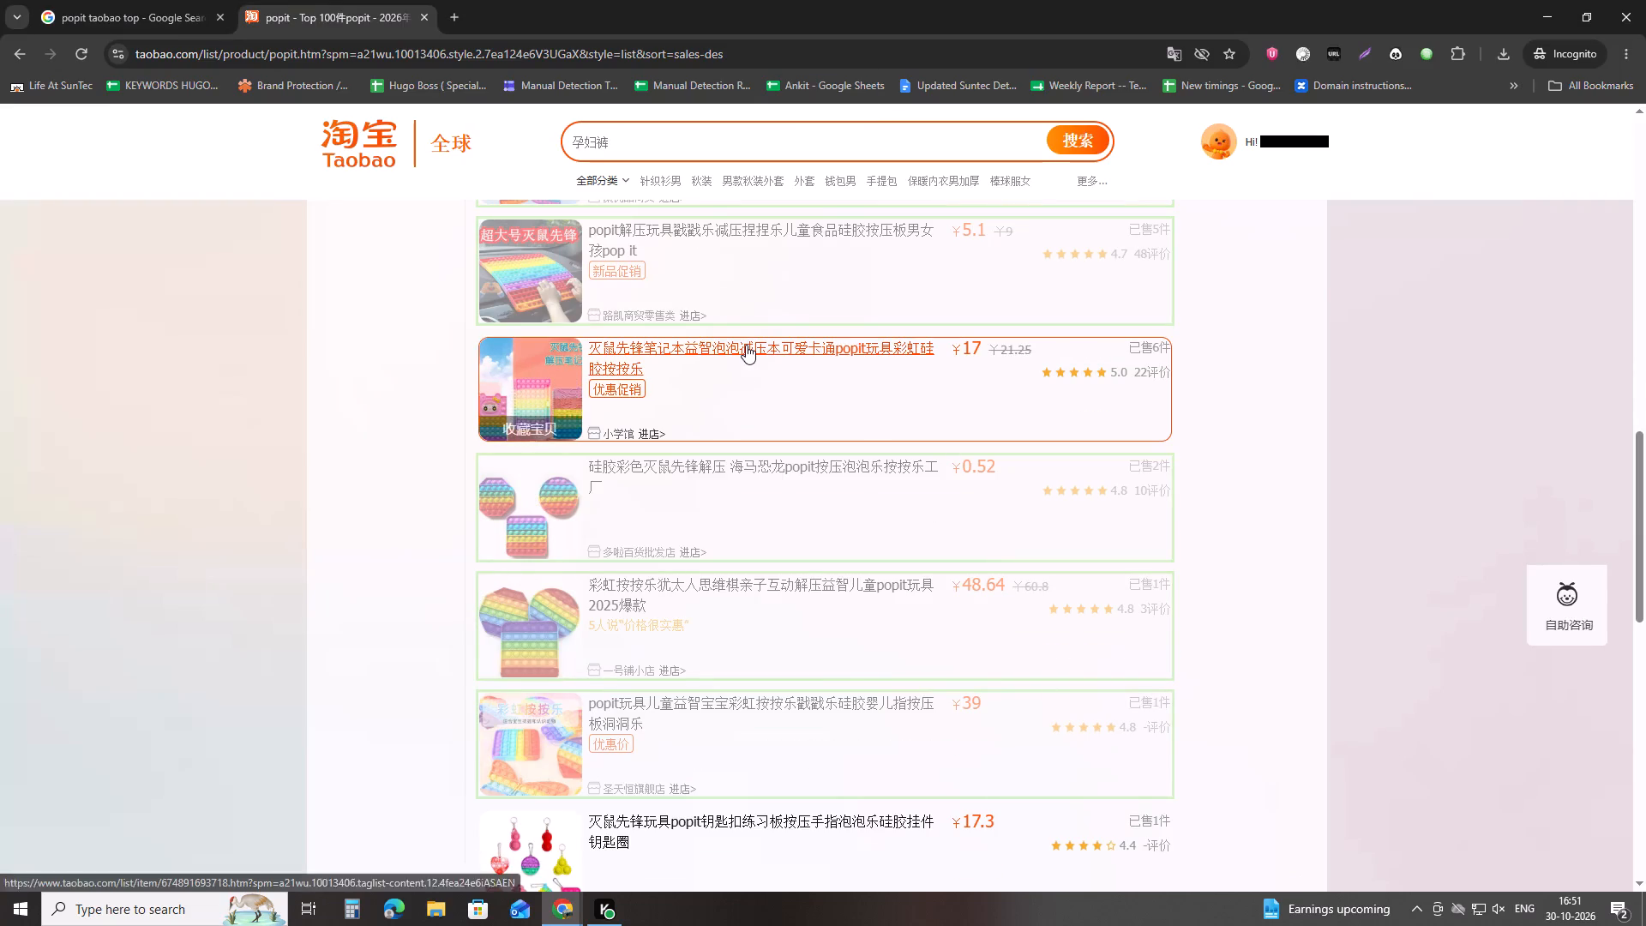
{"action": "right_click", "coordinate": [746, 345]}
{"action": "left_click", "coordinate": [814, 513]}
{"action": "key", "text": "alt+Tab"}
{"action": "key", "text": "ctrl+v"}
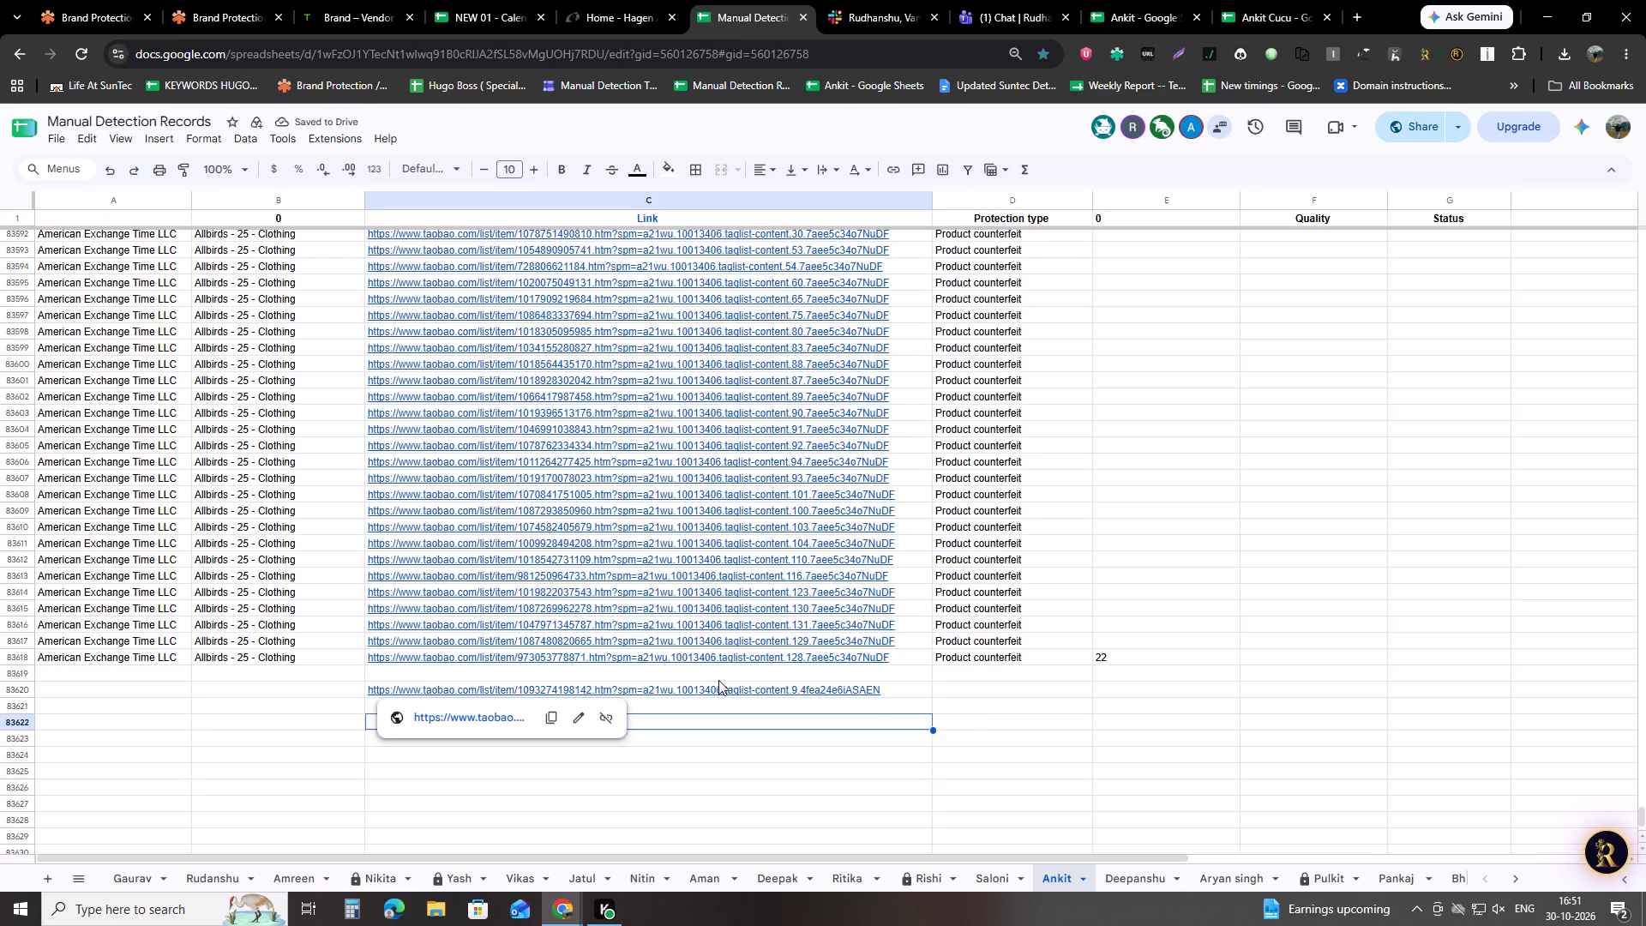
Copy the link of the ¥19.8 heart-shaped popit board game listing into the blank cell C83621.
{"action": "left_click", "coordinate": [730, 709]}
{"action": "key", "text": "alt+Tab"}
{"action": "scroll", "coordinate": [449, 619], "scroll_direction": "down", "scroll_amount": 5}
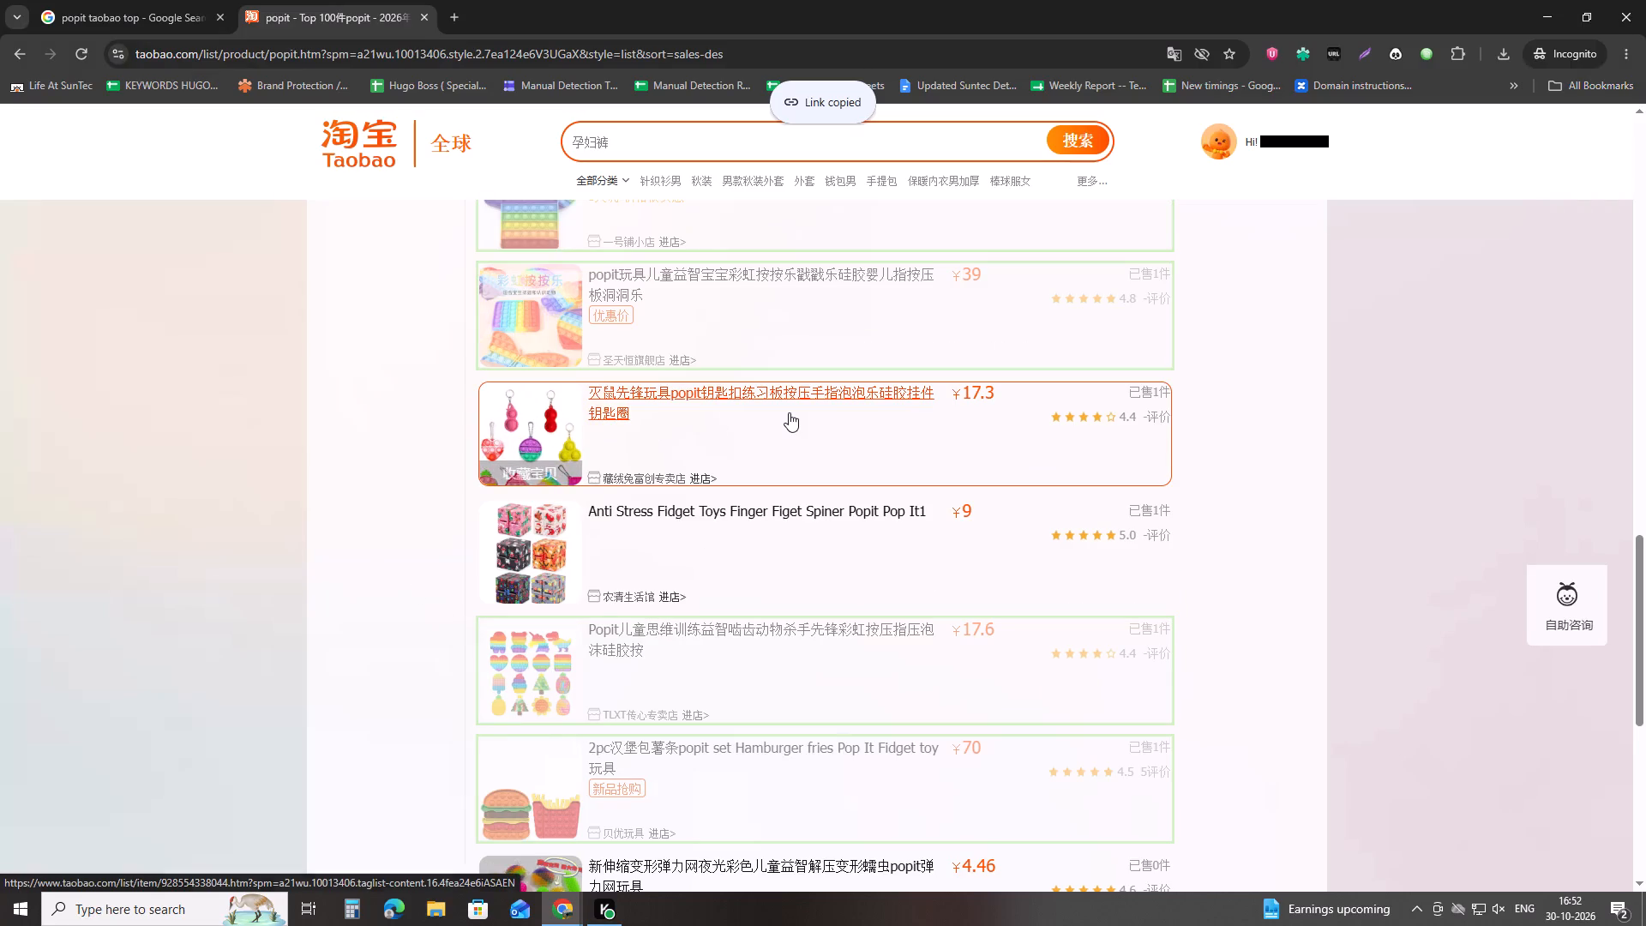
{"action": "right_click", "coordinate": [734, 399]}
{"action": "scroll", "coordinate": [255, 570], "scroll_direction": "down", "scroll_amount": 3}
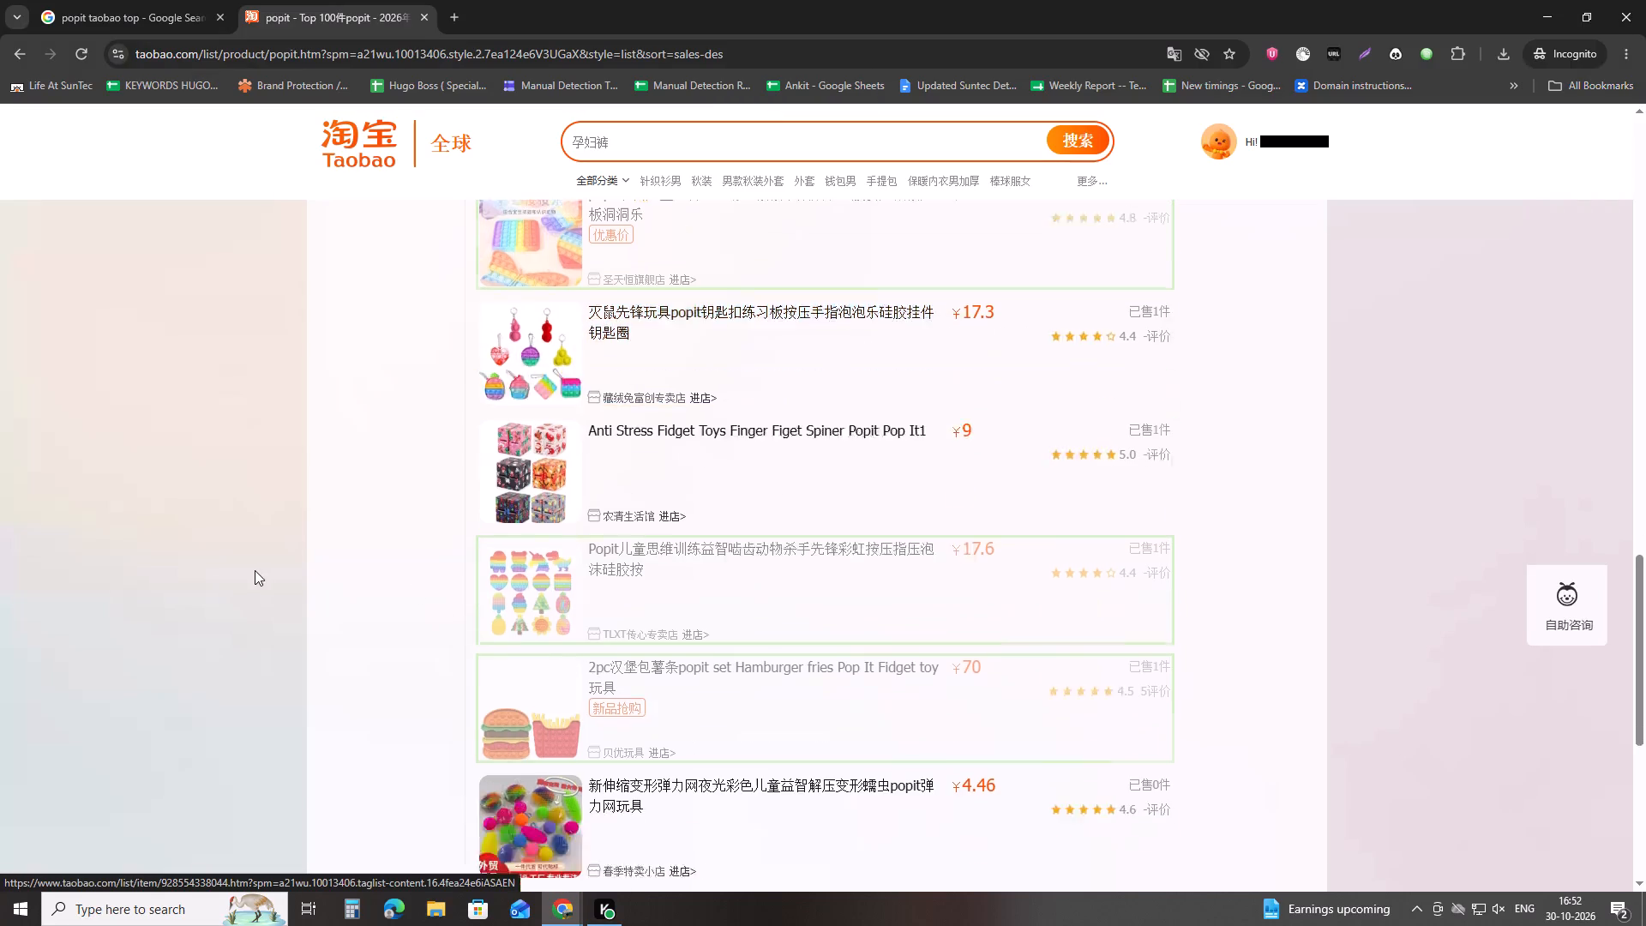
{"action": "scroll", "coordinate": [269, 559], "scroll_direction": "down", "scroll_amount": 4}
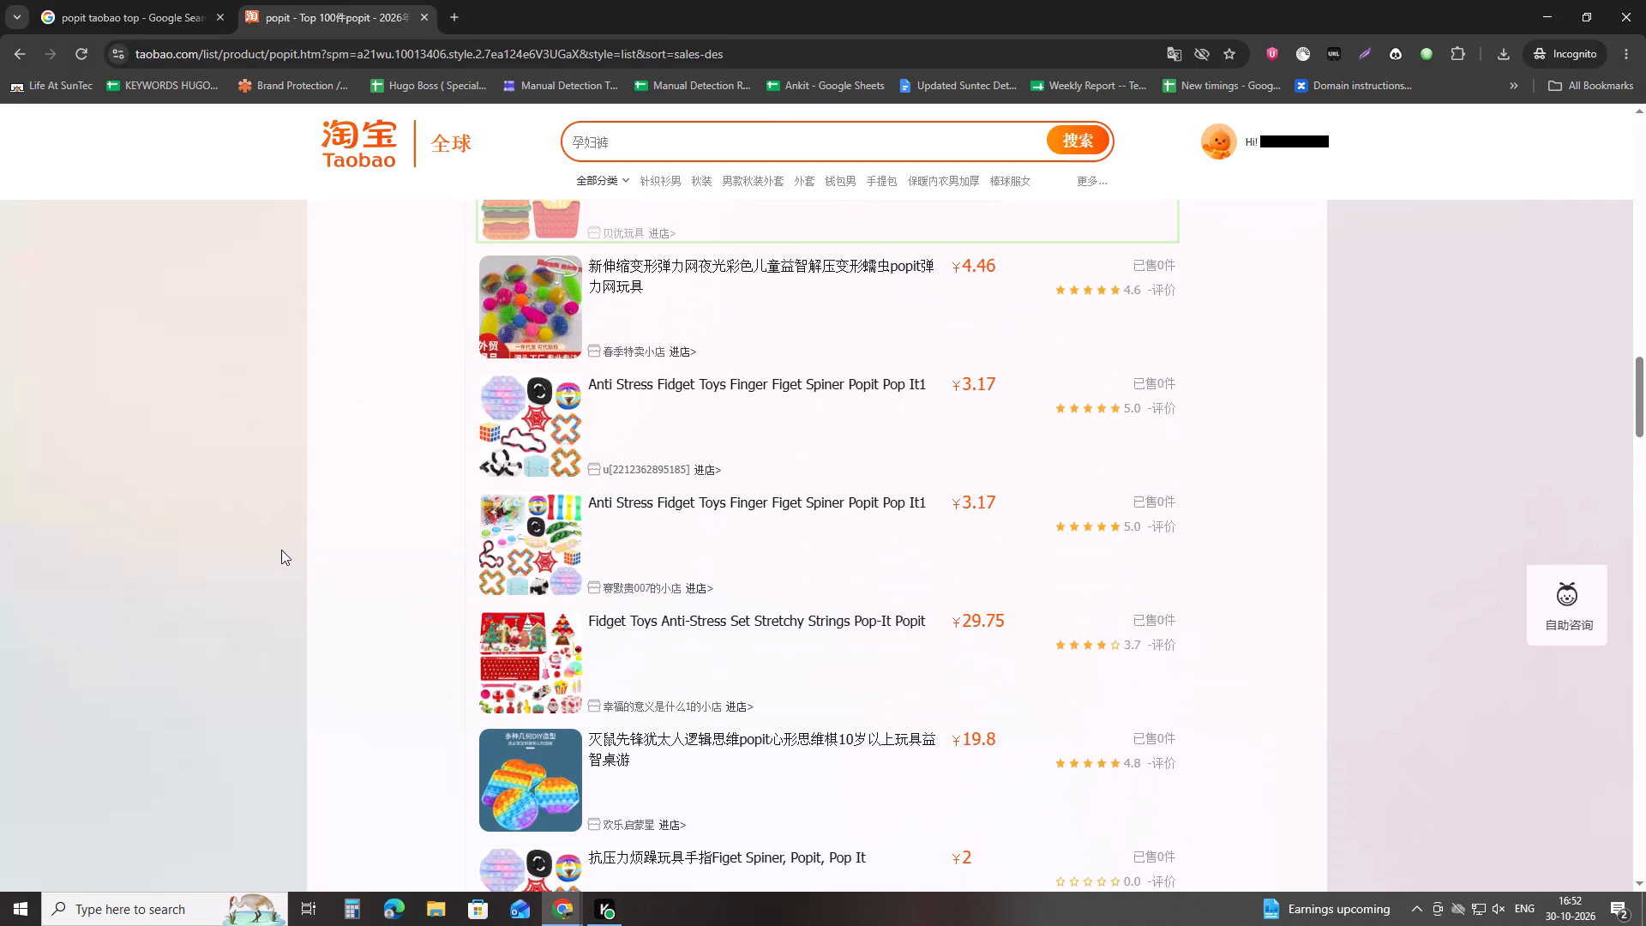
{"action": "scroll", "coordinate": [331, 564], "scroll_direction": "down", "scroll_amount": 4}
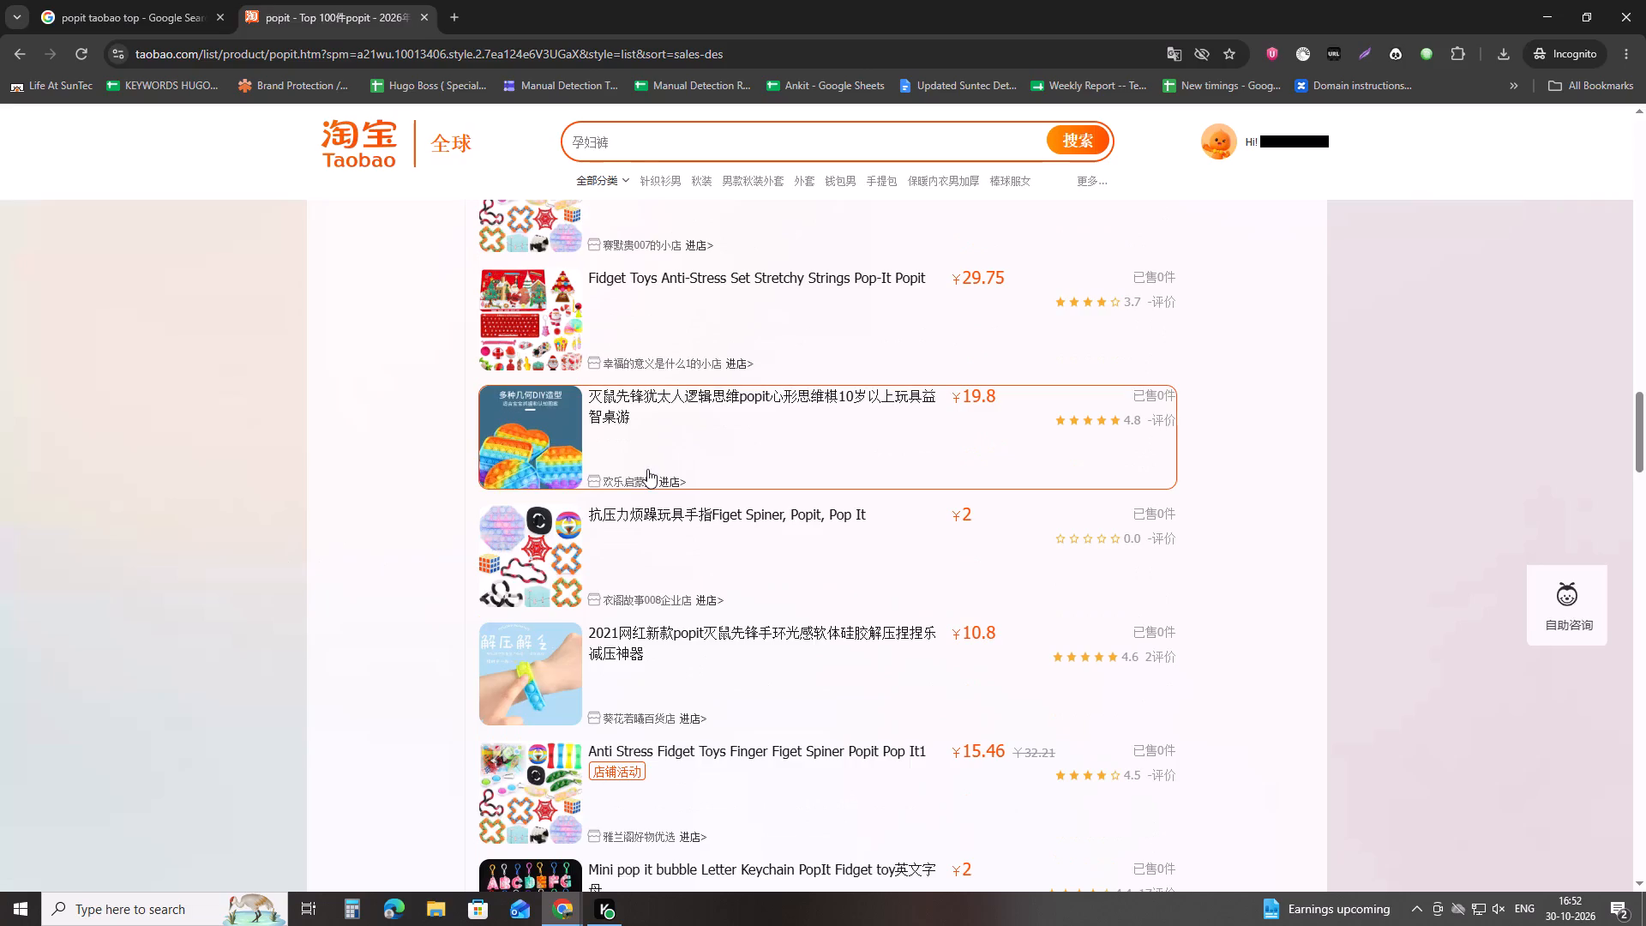
{"action": "right_click", "coordinate": [700, 408]}
{"action": "left_click", "coordinate": [769, 561]}
{"action": "key", "text": "alt+Tab"}
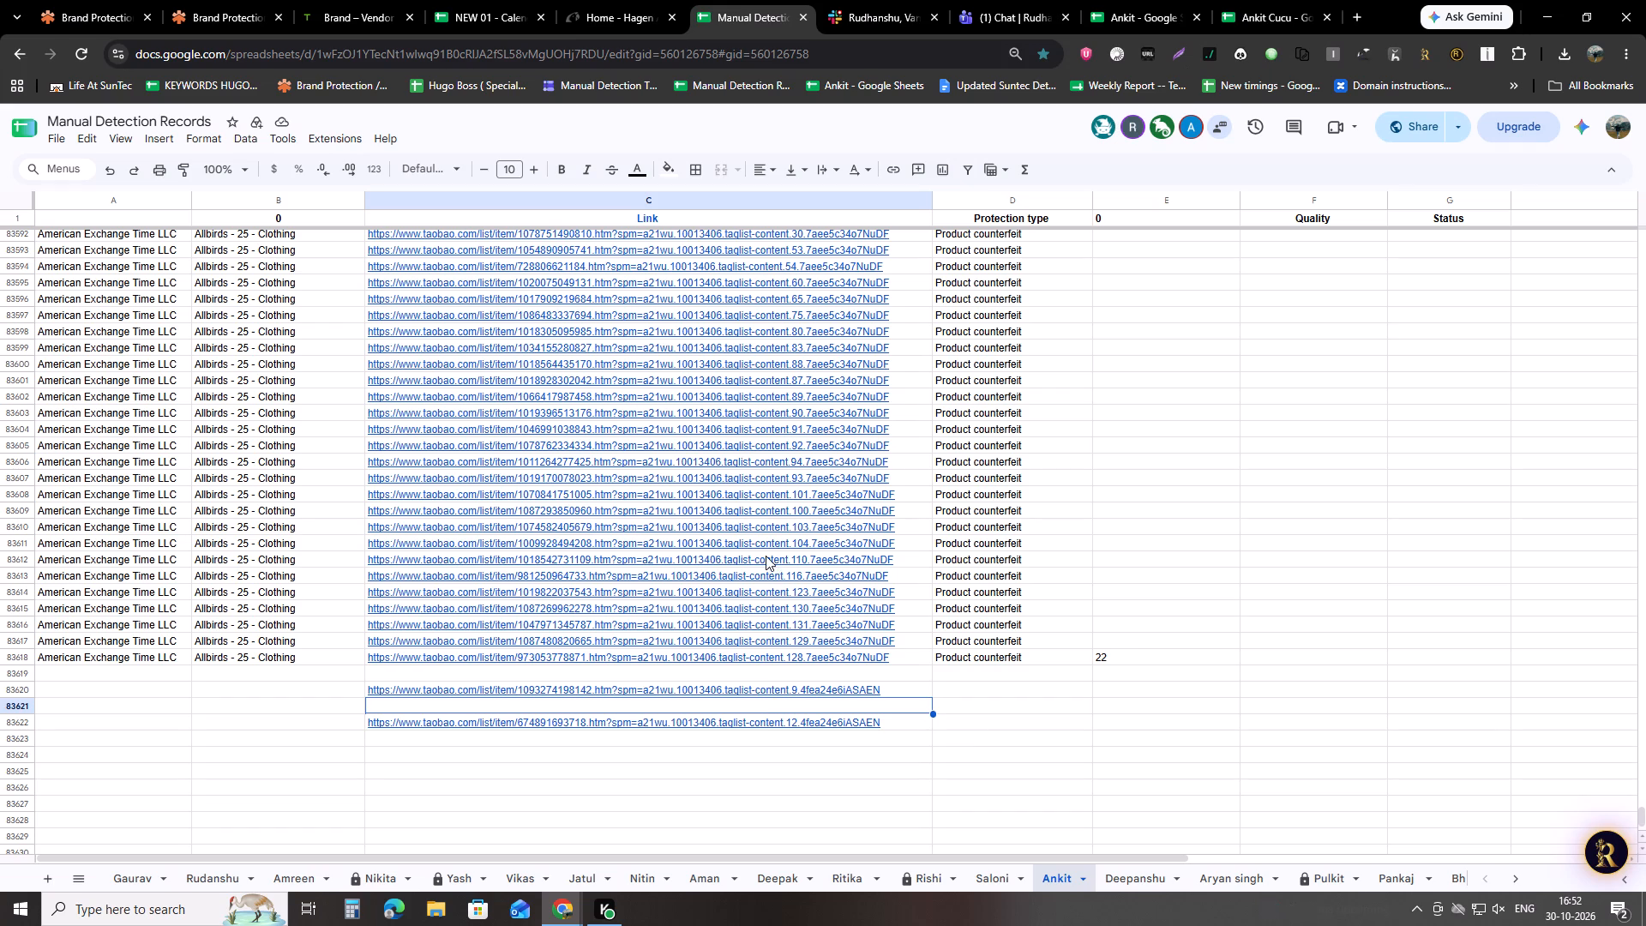
{"action": "key", "text": "ctrl+v"}
Copy the link of the ¥15.34 Figet Toys Popit Push Bubble listing into cell C83623.
{"action": "left_click", "coordinate": [755, 740]}
{"action": "key", "text": "alt+Tab"}
{"action": "scroll", "coordinate": [405, 546], "scroll_direction": "down", "scroll_amount": 9}
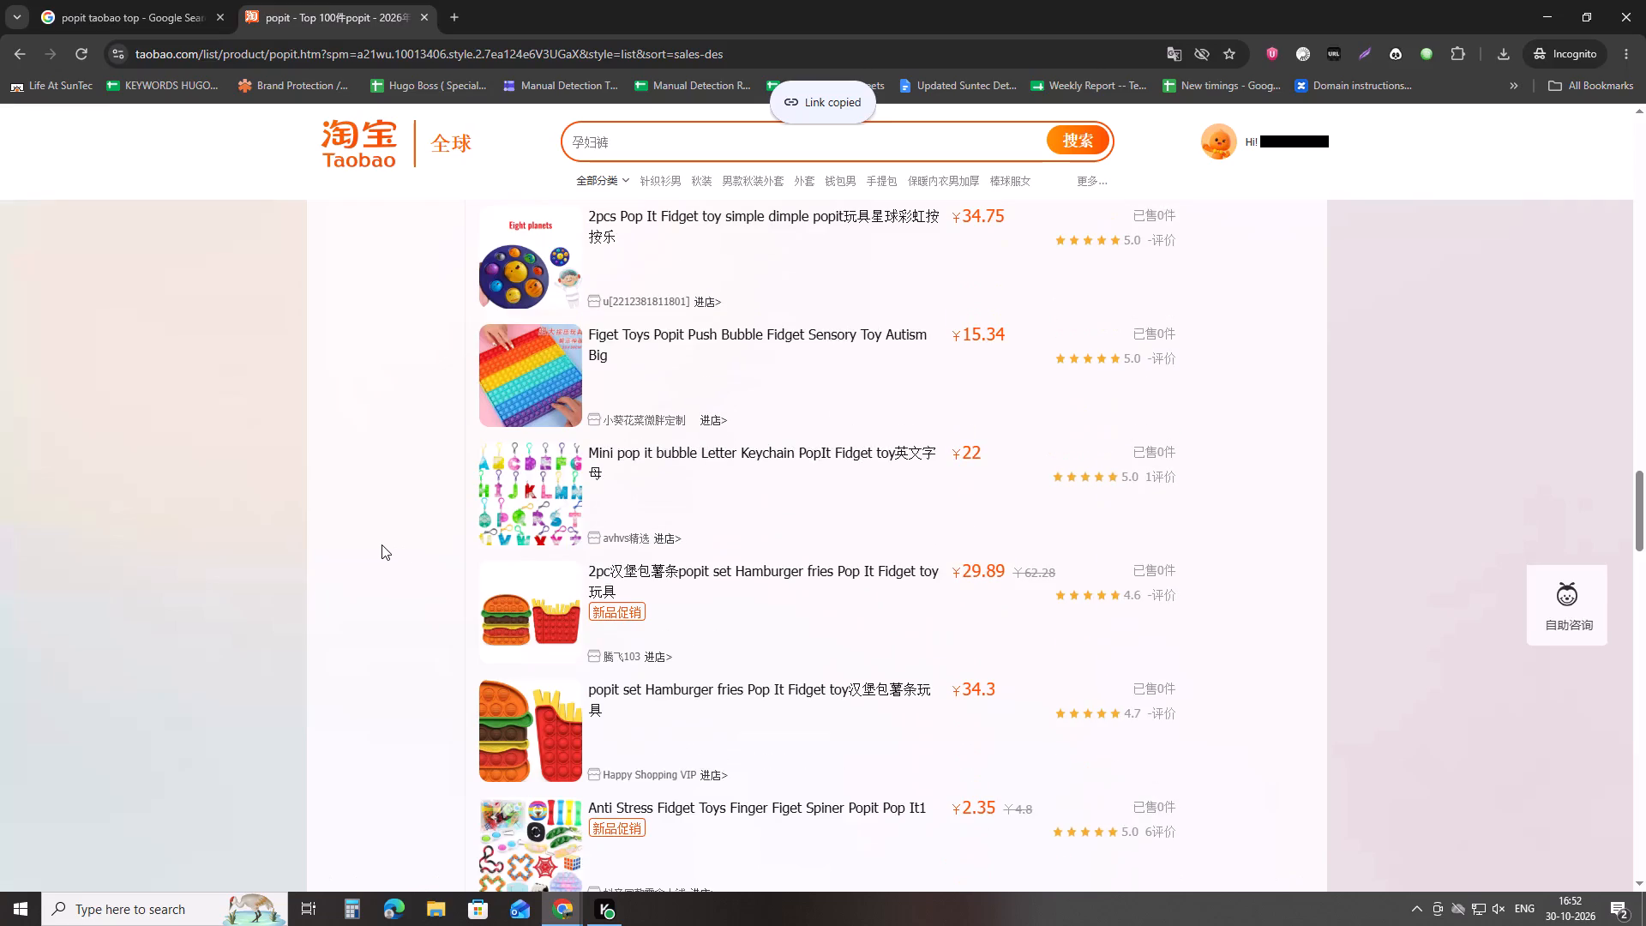
{"action": "right_click", "coordinate": [758, 345]}
{"action": "left_click", "coordinate": [832, 509]}
{"action": "key", "text": "alt+Tab"}
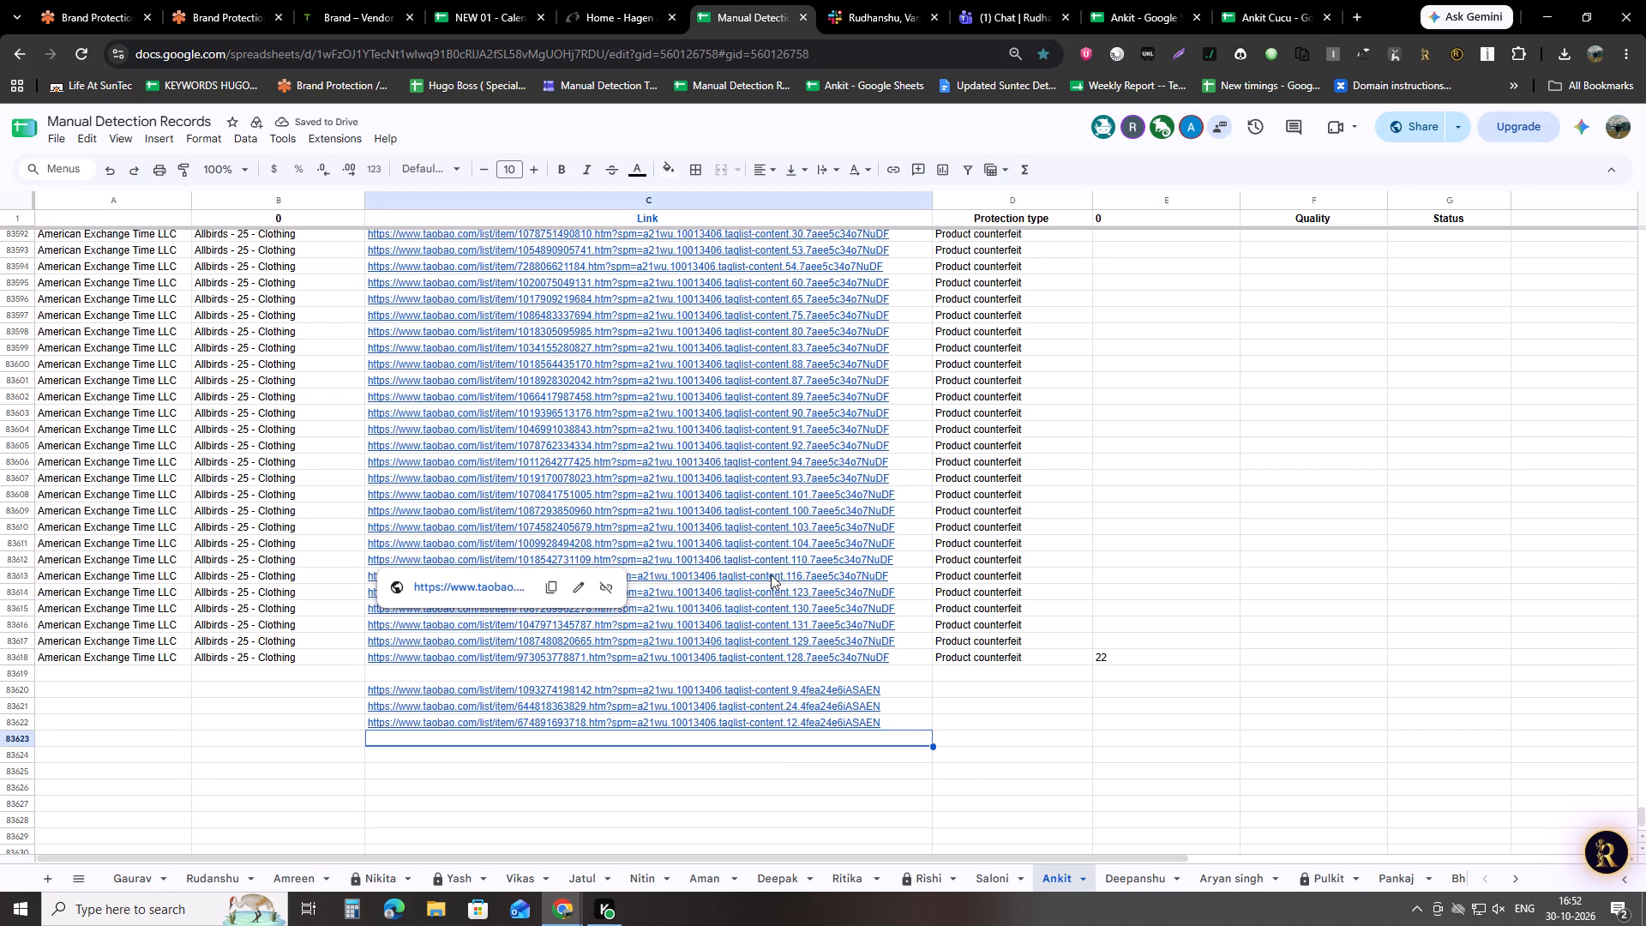
{"action": "key", "text": "ctrl+v"}
Bring up the RedPoints IPR Plugin's task configuration and place its window over the lower part of the Taobao listings.
{"action": "left_click", "coordinate": [769, 758]}
{"action": "key", "text": "alt+Tab"}
{"action": "scroll", "coordinate": [641, 403], "scroll_direction": "down", "scroll_amount": 4}
{"action": "scroll", "coordinate": [559, 424], "scroll_direction": "down", "scroll_amount": 2}
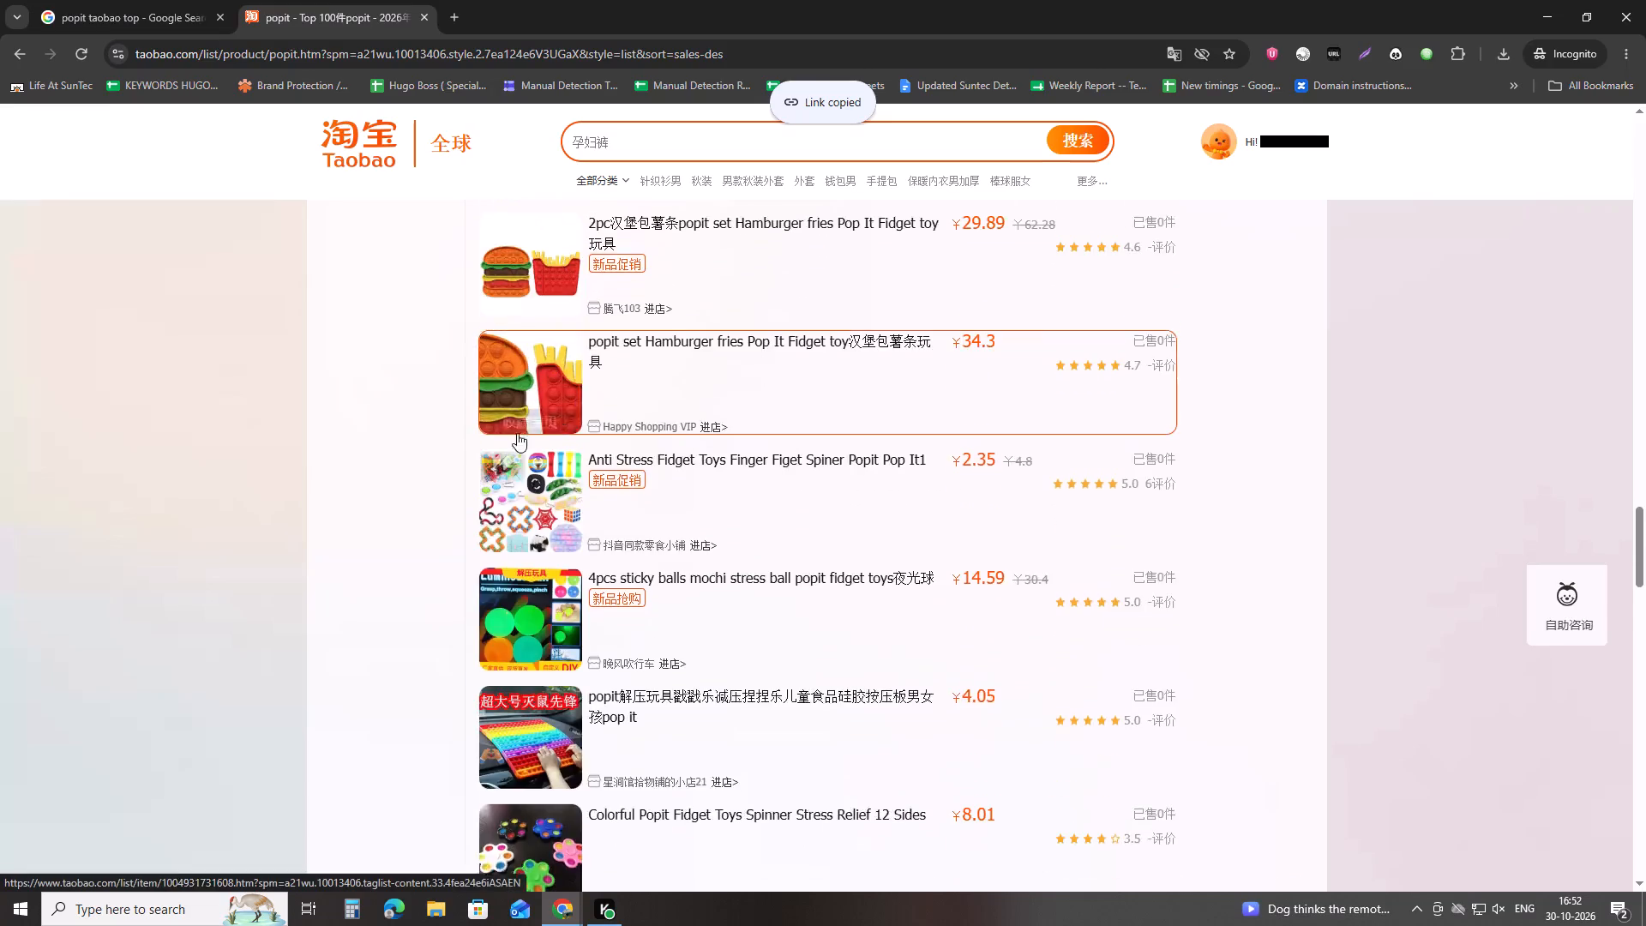
{"action": "scroll", "coordinate": [517, 433], "scroll_direction": "down", "scroll_amount": 2}
{"action": "scroll", "coordinate": [399, 469], "scroll_direction": "down", "scroll_amount": 4}
{"action": "scroll", "coordinate": [477, 453], "scroll_direction": "down", "scroll_amount": 3}
{"action": "left_click", "coordinate": [1301, 55]}
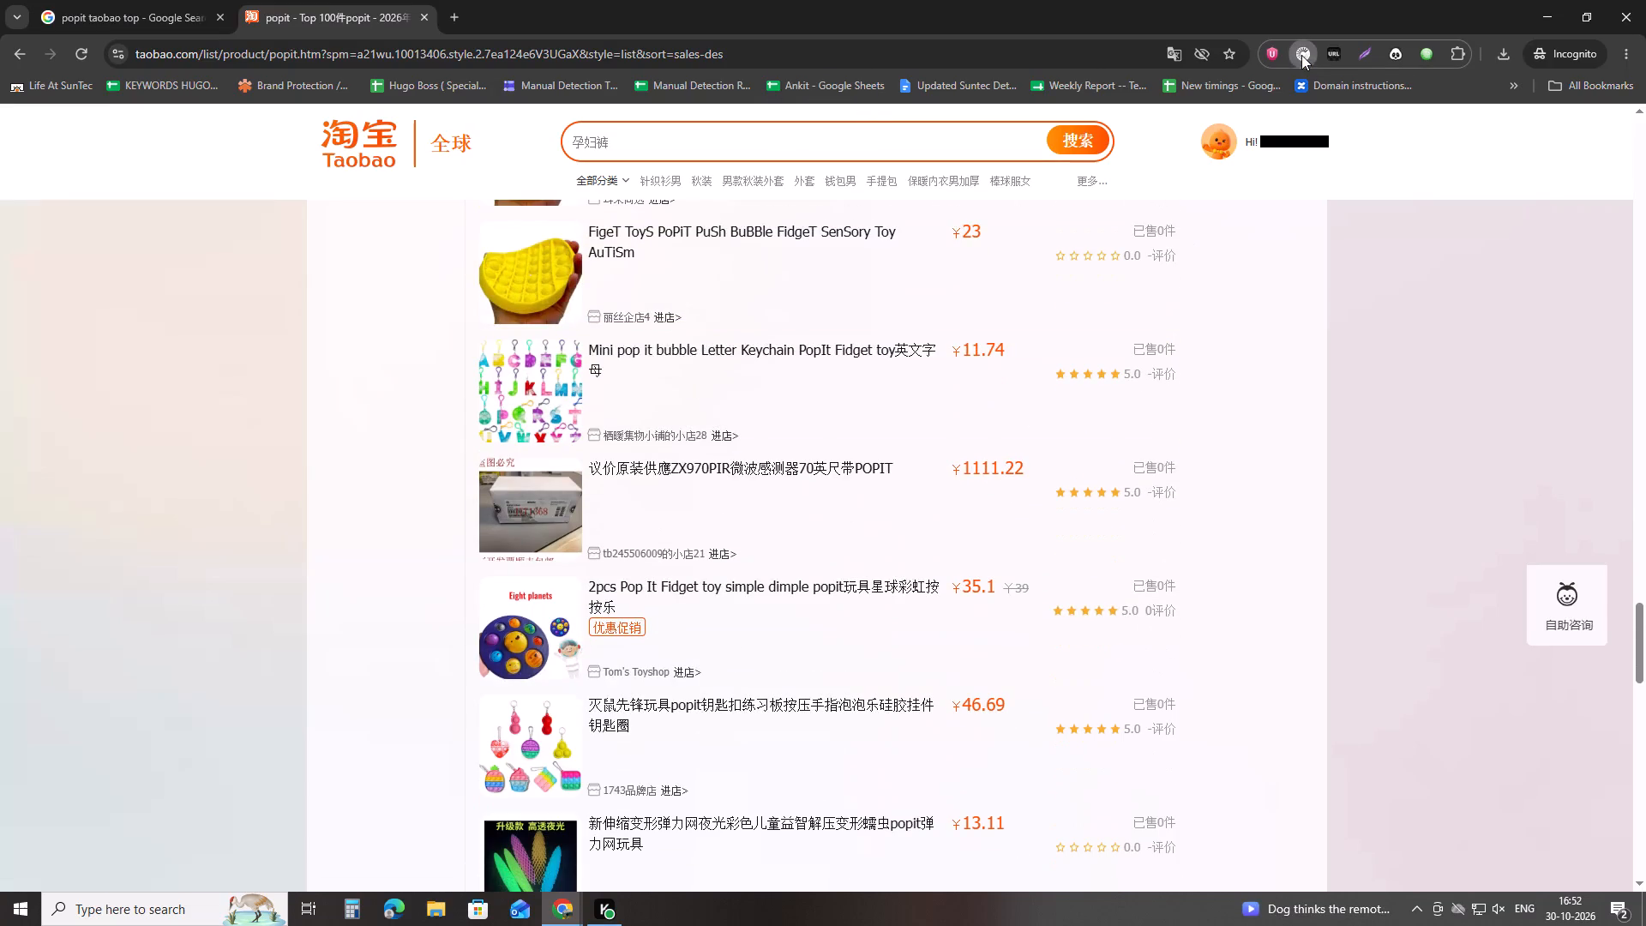
{"action": "left_click_drag", "start_coordinate": [976, 111], "coordinate": [1371, 407]}
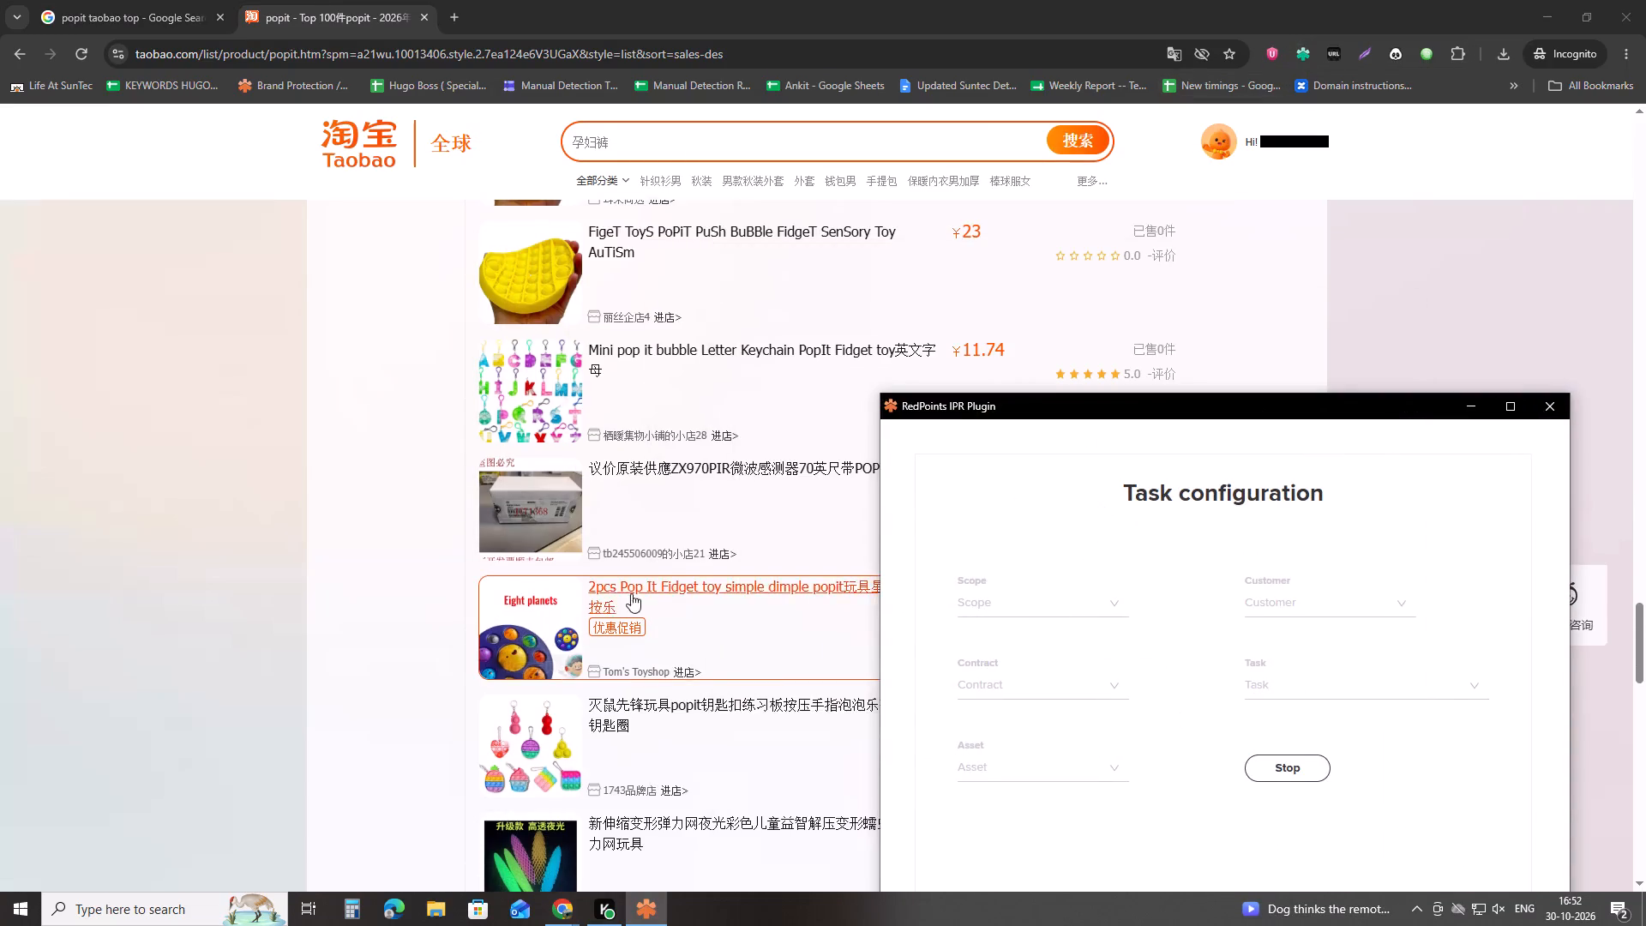
Copy the link of the ¥27.36 rainbow popit toy listing from 12BudgetBuy into cell C83624.
{"action": "scroll", "coordinate": [613, 594], "scroll_direction": "down", "scroll_amount": 4}
{"action": "scroll", "coordinate": [387, 591], "scroll_direction": "down", "scroll_amount": 3}
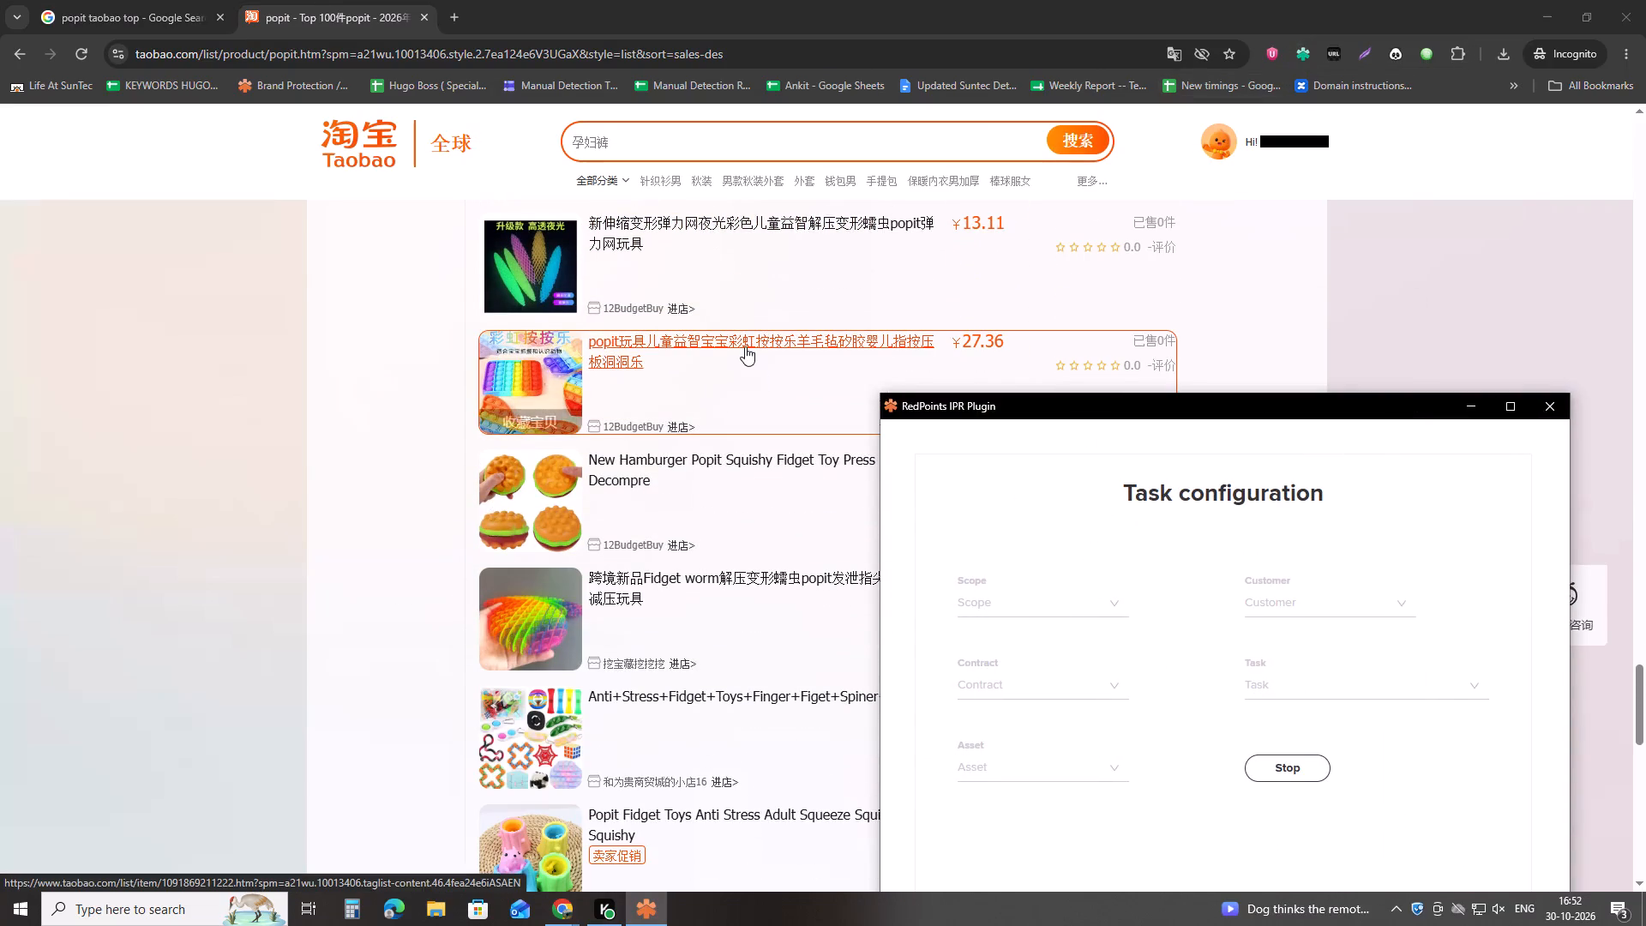
{"action": "right_click", "coordinate": [745, 346]}
{"action": "left_click", "coordinate": [866, 513]}
{"action": "key", "text": "alt+Tab"}
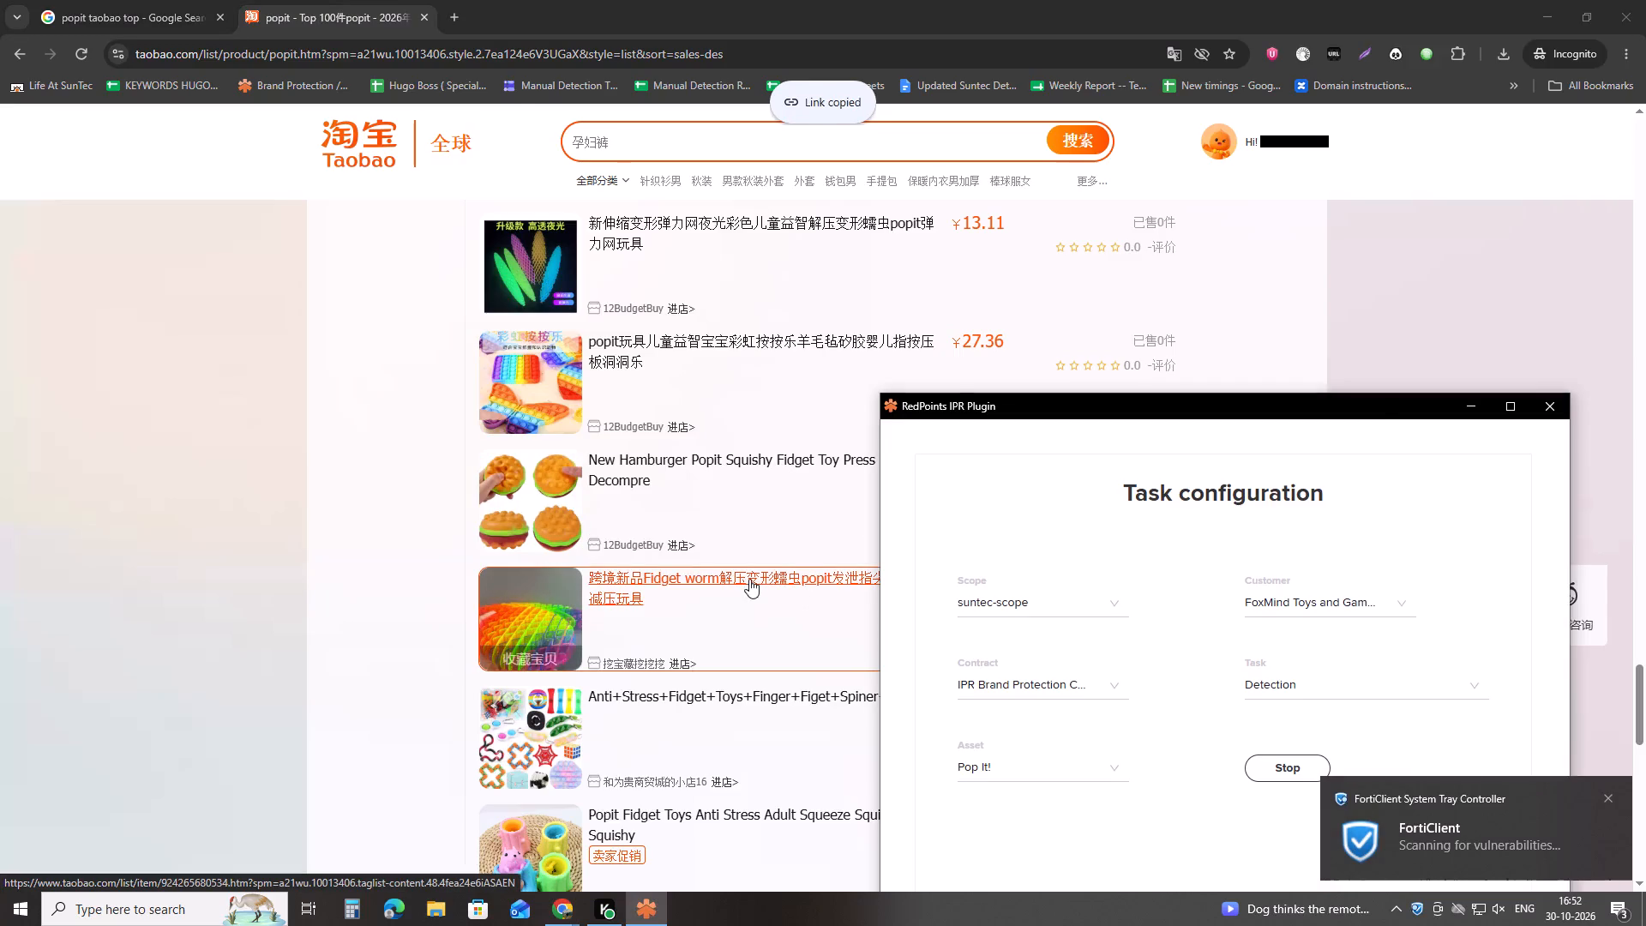
{"action": "key", "text": "alt+Tab"}
{"action": "key", "text": "alt+Tab"}
{"action": "key", "text": "ctrl+v"}
Copy the link of the next ¥27.36 popit toy listing from 12BudgetBuy, above the ¥5 Anti Stress listing, into cell C83625.
{"action": "left_click", "coordinate": [762, 765]}
{"action": "key", "text": "alt+Tab"}
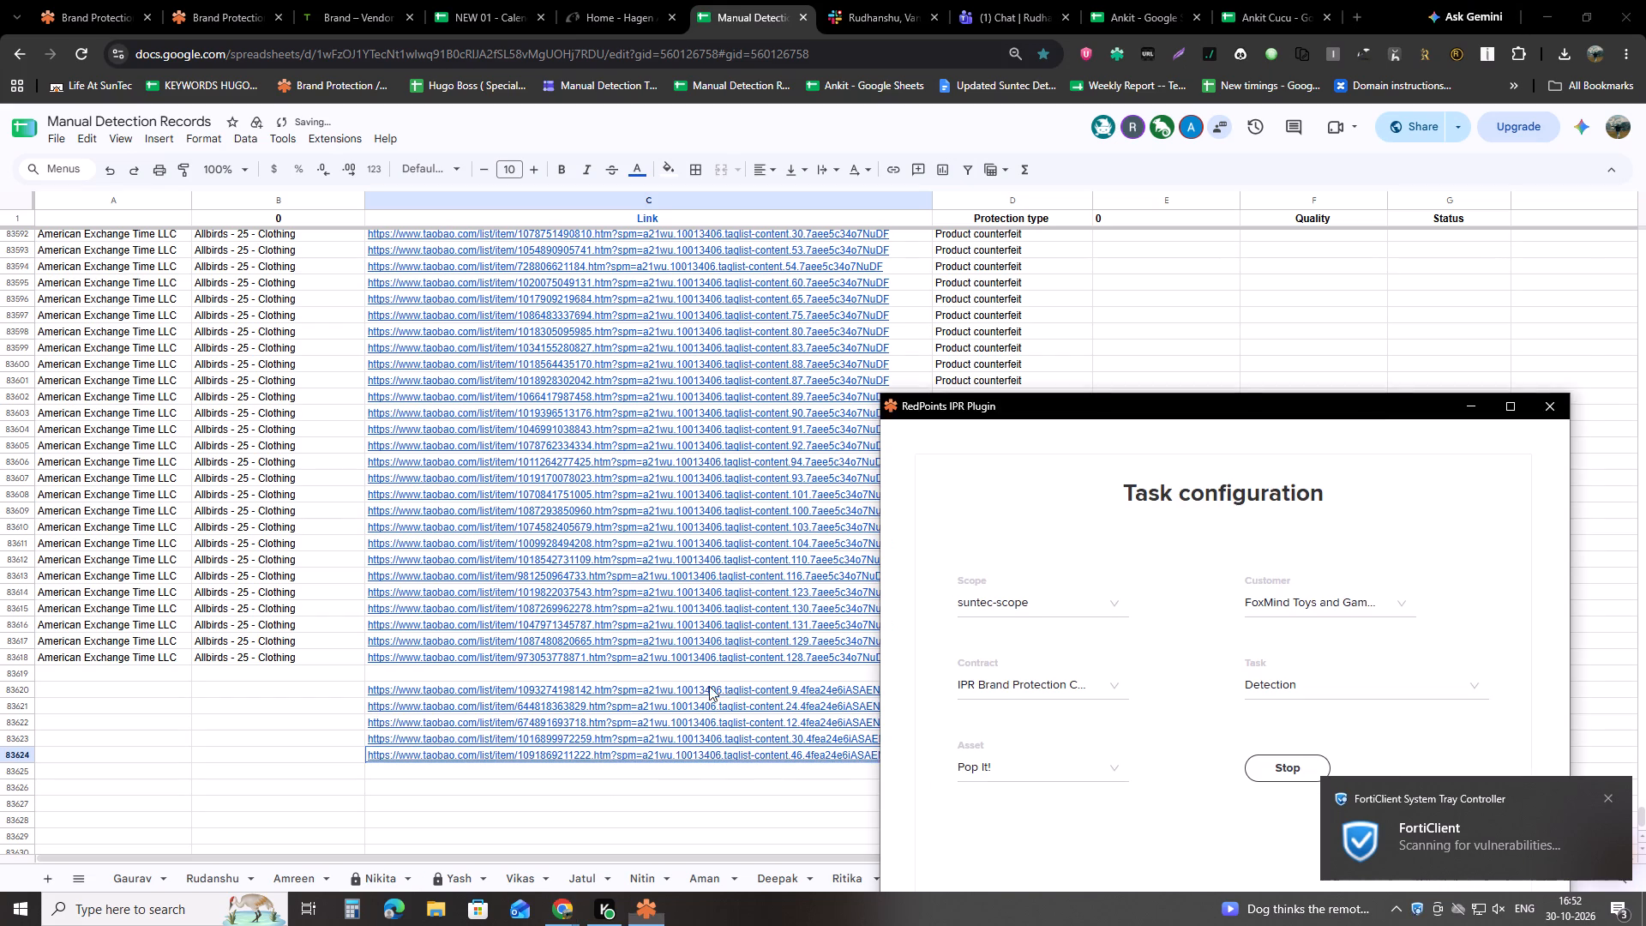
{"action": "key", "text": "alt+Tab"}
{"action": "key", "text": "alt+Tab"}
{"action": "scroll", "coordinate": [569, 512], "scroll_direction": "down", "scroll_amount": 3}
{"action": "scroll", "coordinate": [475, 502], "scroll_direction": "down", "scroll_amount": 3}
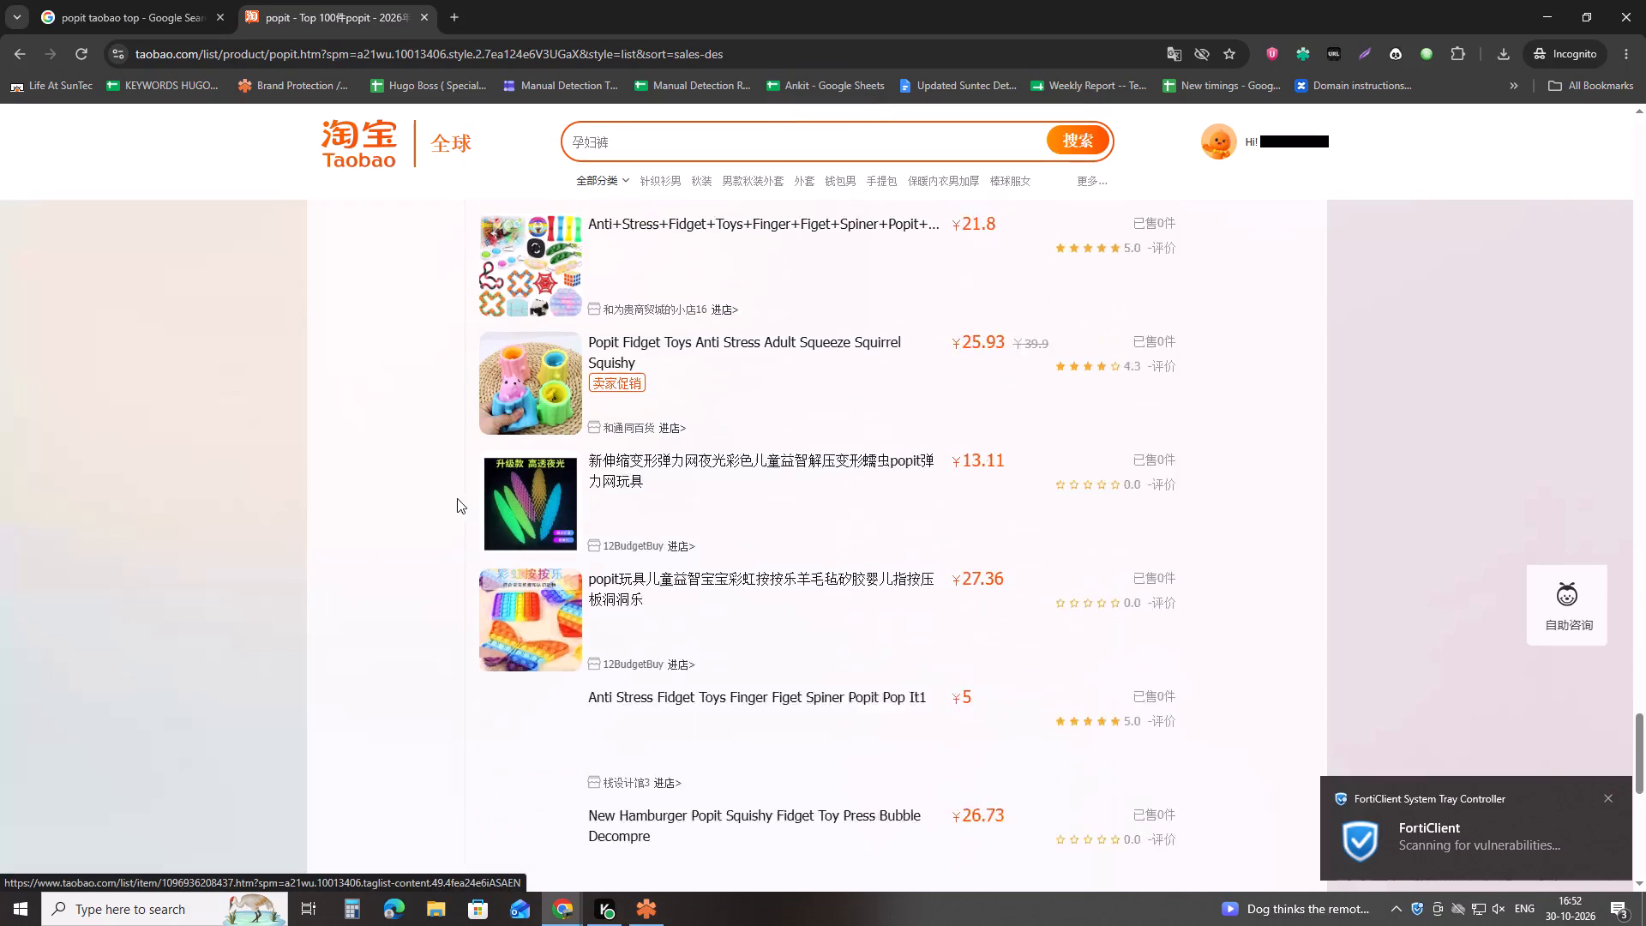
{"action": "right_click", "coordinate": [700, 543]}
{"action": "left_click", "coordinate": [796, 708]}
{"action": "key", "text": "alt+Tab"}
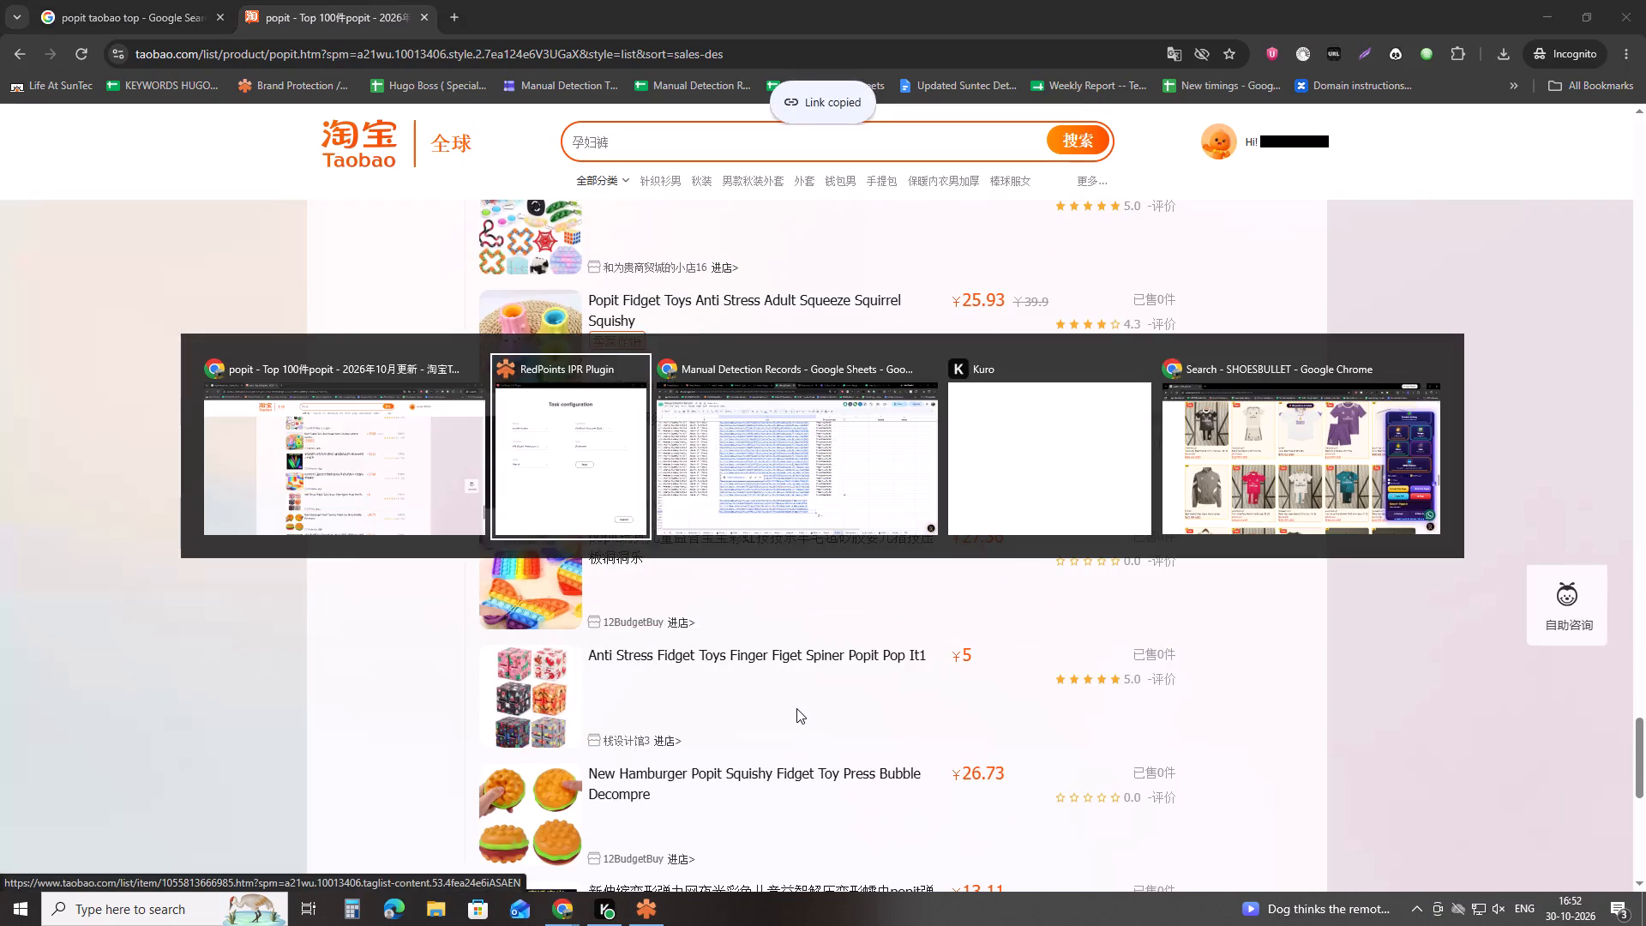
{"action": "key", "text": "alt+Tab"}
{"action": "scroll", "coordinate": [772, 673], "scroll_direction": "down", "scroll_amount": 3}
{"action": "left_click", "coordinate": [802, 514]}
{"action": "key", "text": "ctrl+v"}
{"action": "left_click", "coordinate": [797, 529]}
Copy the link of the ¥27.36 12BudgetBuy popit listing between the ¥3.17 and ¥33.4 listings into cell C83626.
{"action": "key", "text": "alt+Tab"}
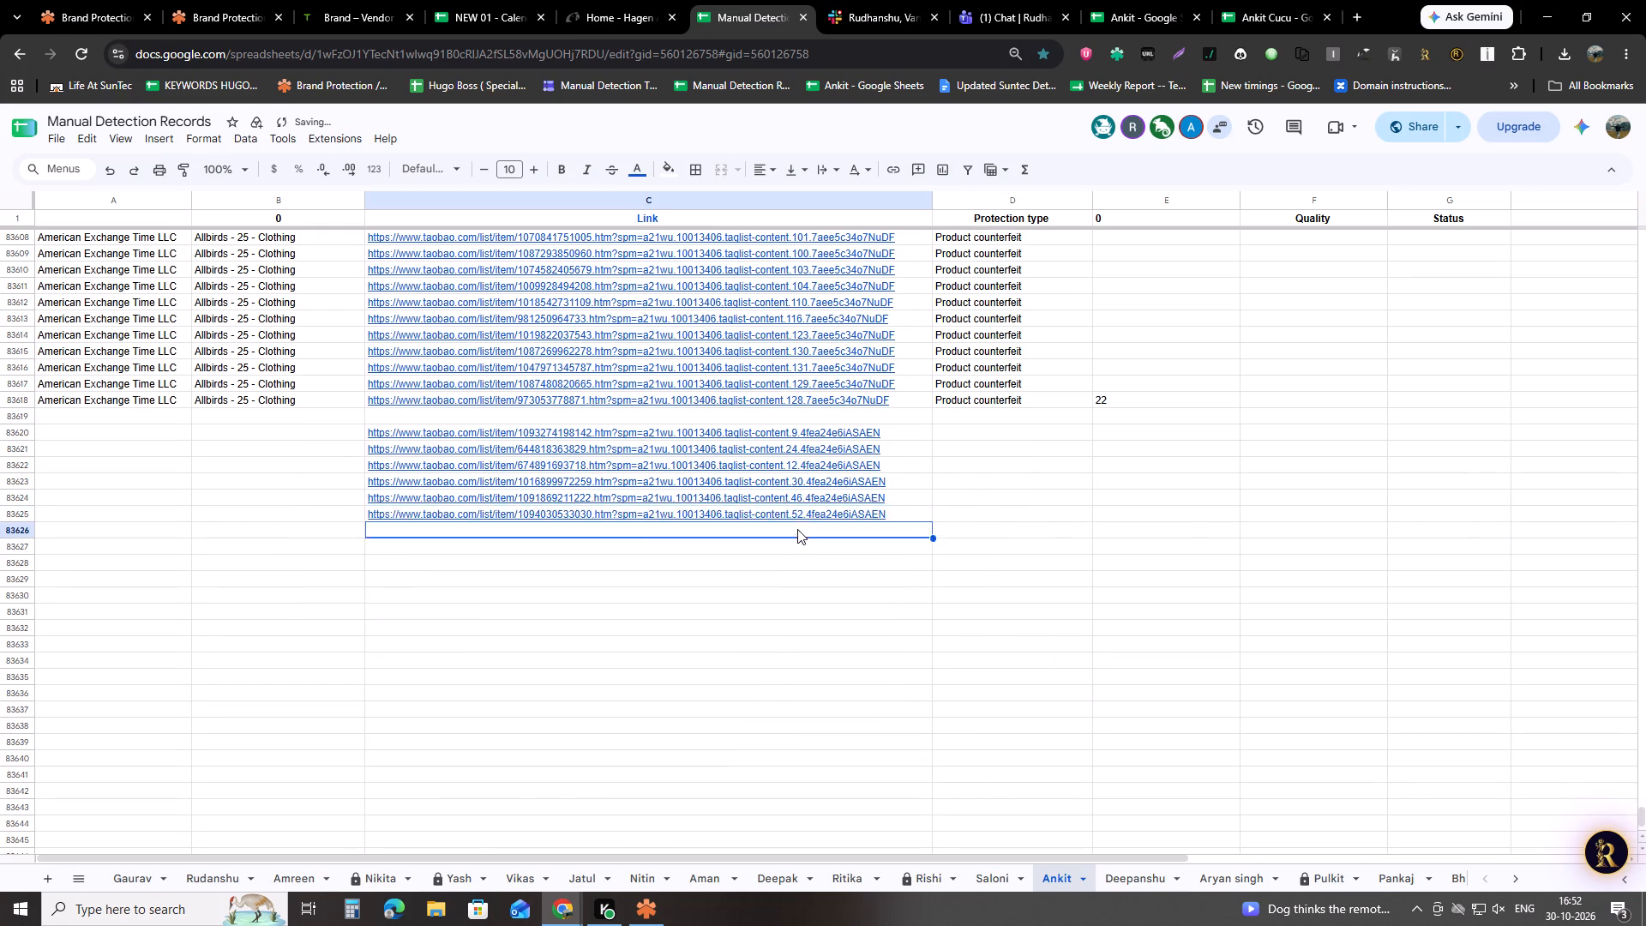
{"action": "scroll", "coordinate": [592, 560], "scroll_direction": "down", "scroll_amount": 3}
{"action": "scroll", "coordinate": [465, 452], "scroll_direction": "down", "scroll_amount": 4}
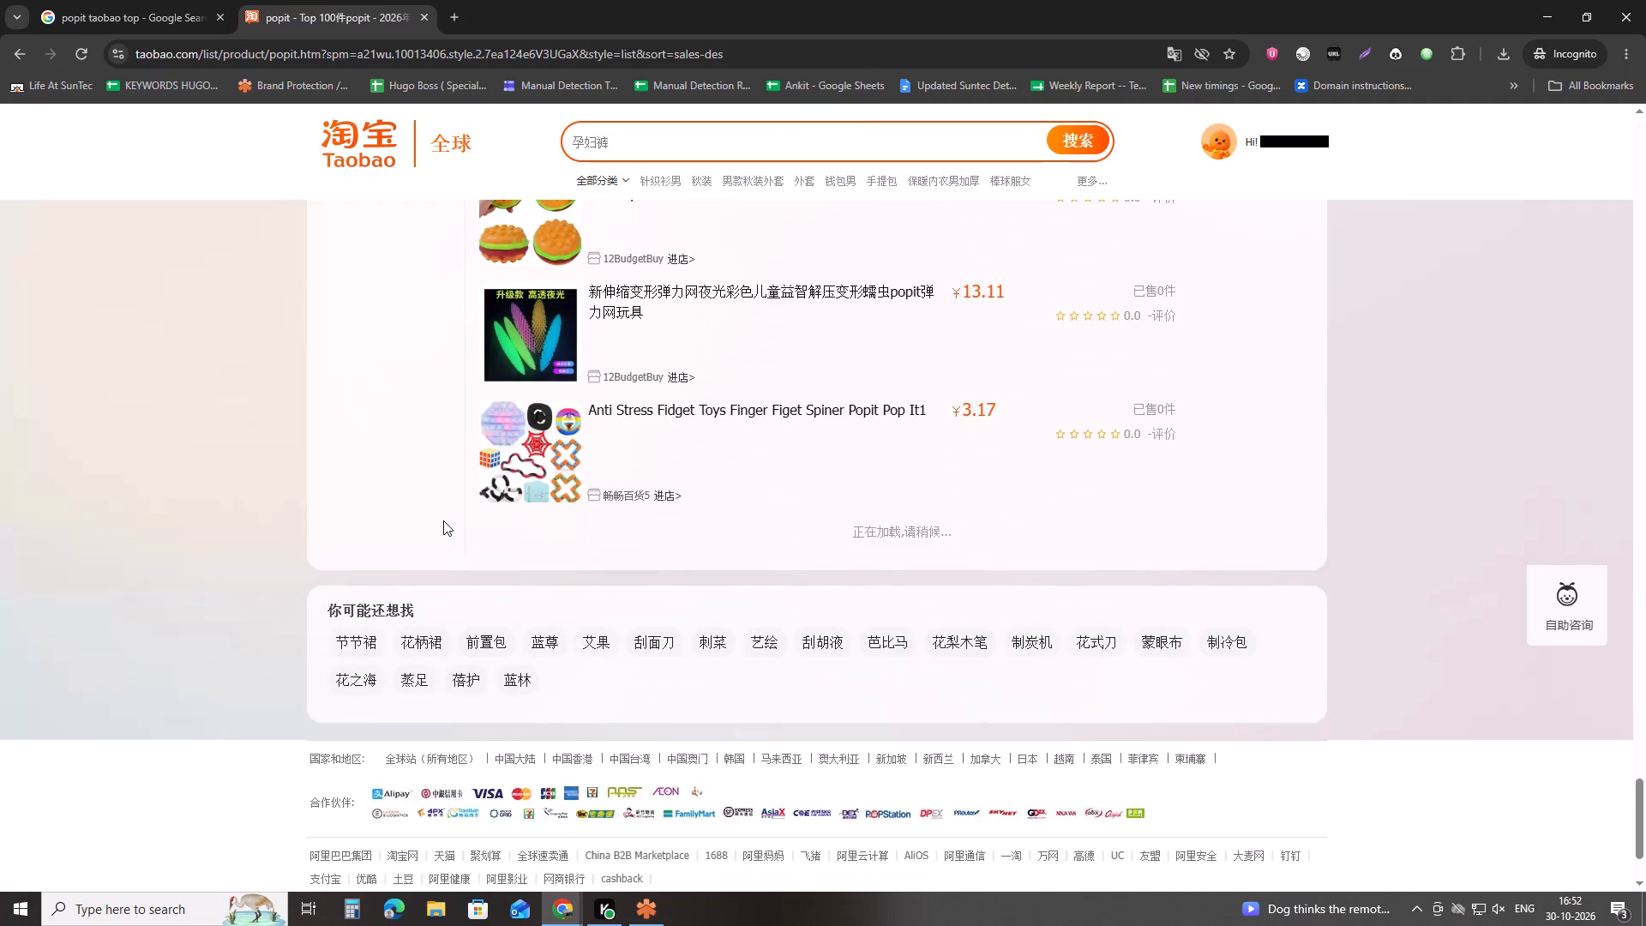
{"action": "scroll", "coordinate": [443, 520], "scroll_direction": "down", "scroll_amount": 2}
{"action": "right_click", "coordinate": [644, 352]}
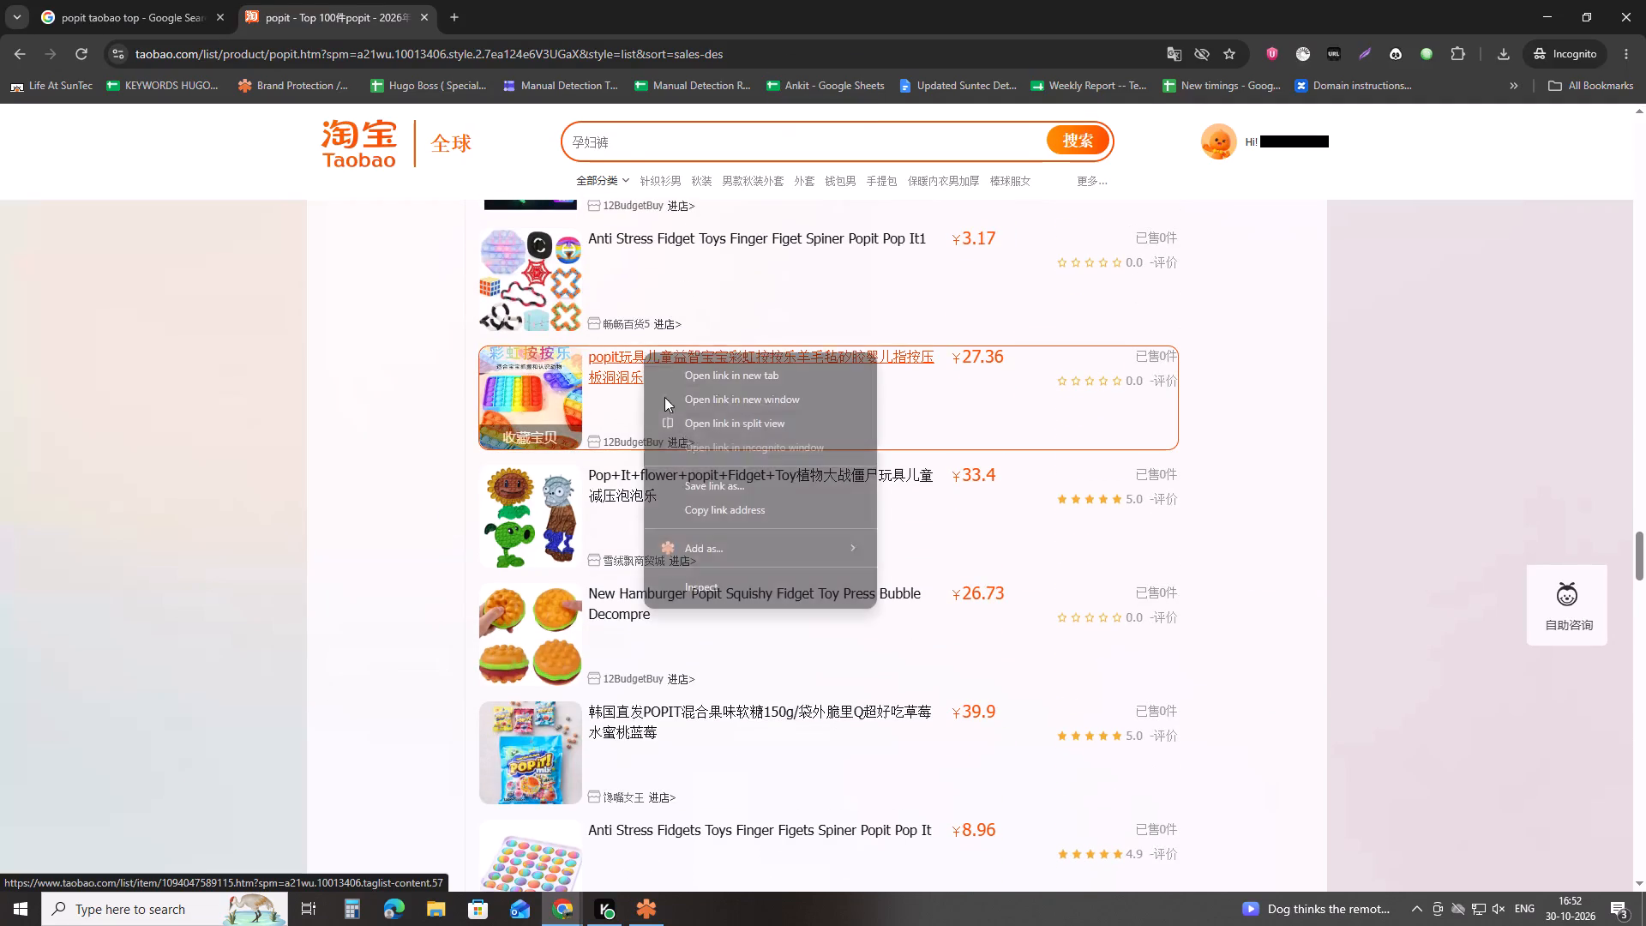
{"action": "left_click", "coordinate": [727, 517]}
{"action": "key", "text": "alt+Tab"}
{"action": "key", "text": "ctrl+v"}
{"action": "left_click", "coordinate": [738, 549]}
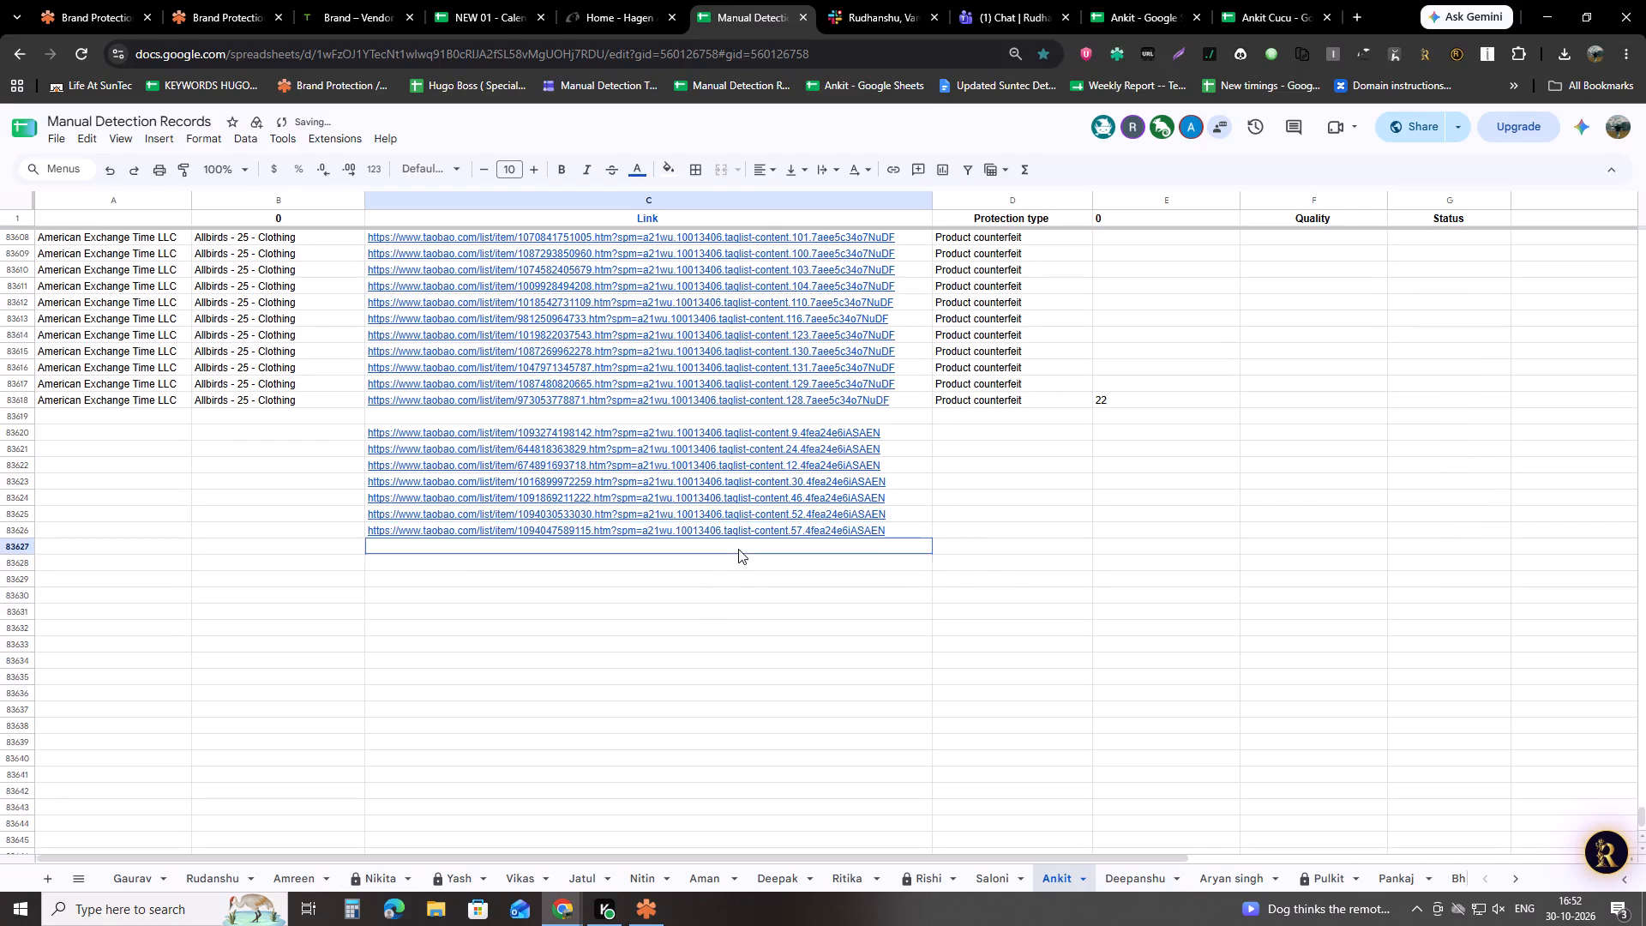
Look through the following Taobao popit listings for further Pop It! infringements that are not yet highlighted.
{"action": "key", "text": "alt+Tab"}
{"action": "scroll", "coordinate": [514, 569], "scroll_direction": "down", "scroll_amount": 9}
{"action": "scroll", "coordinate": [434, 547], "scroll_direction": "down", "scroll_amount": 2}
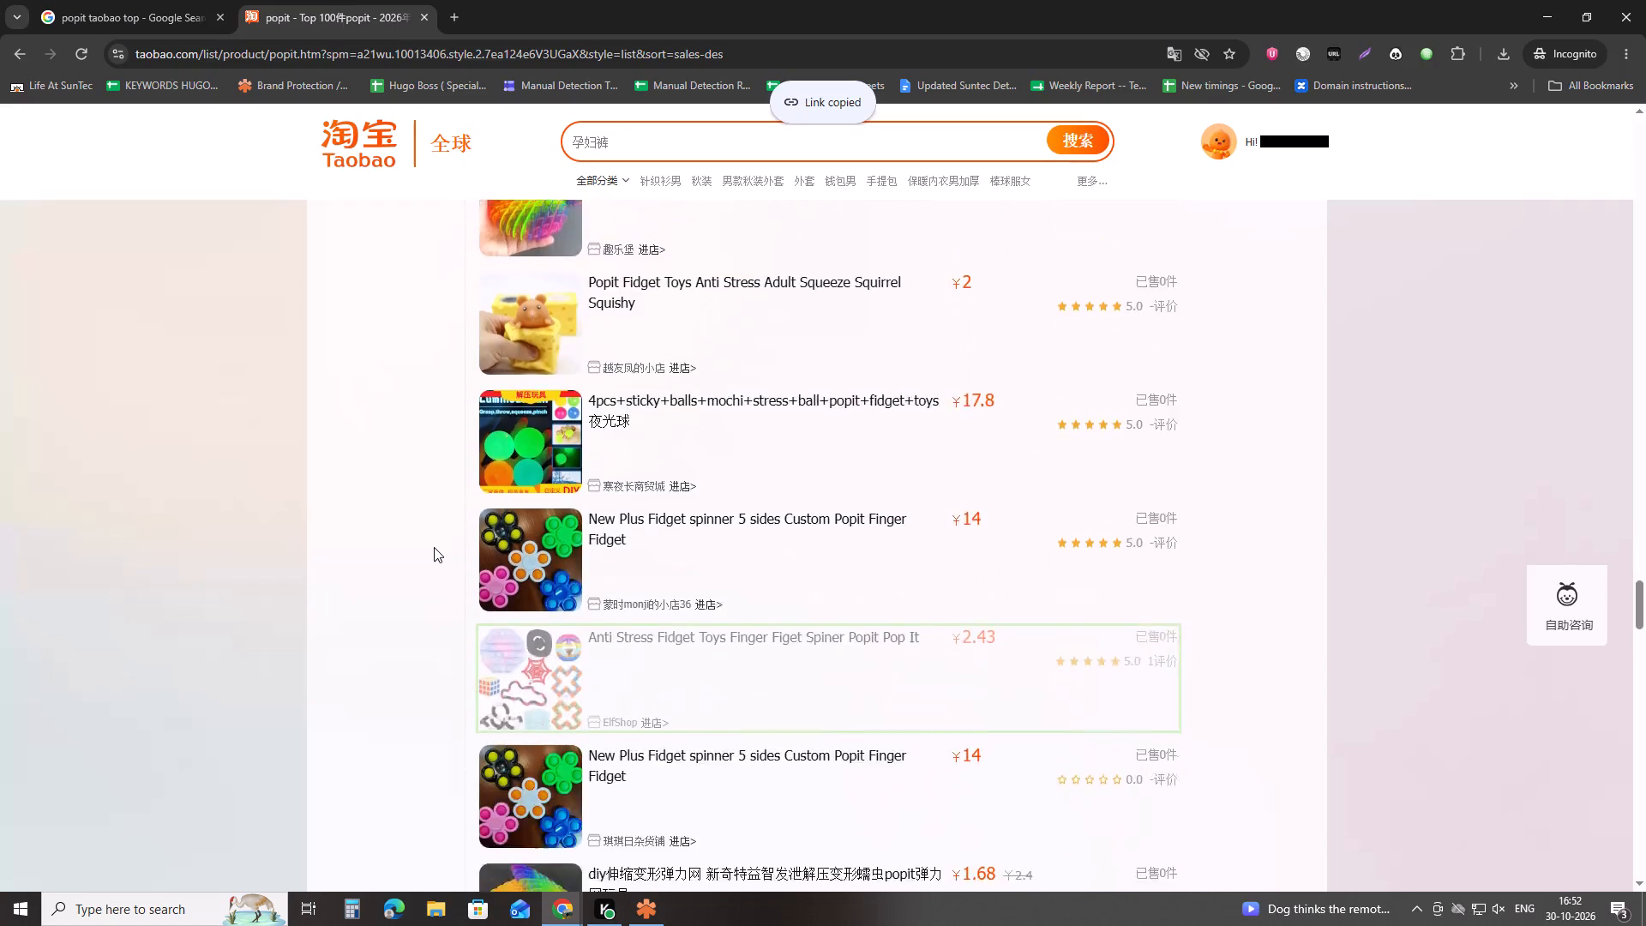
{"action": "scroll", "coordinate": [434, 547], "scroll_direction": "down", "scroll_amount": 10}
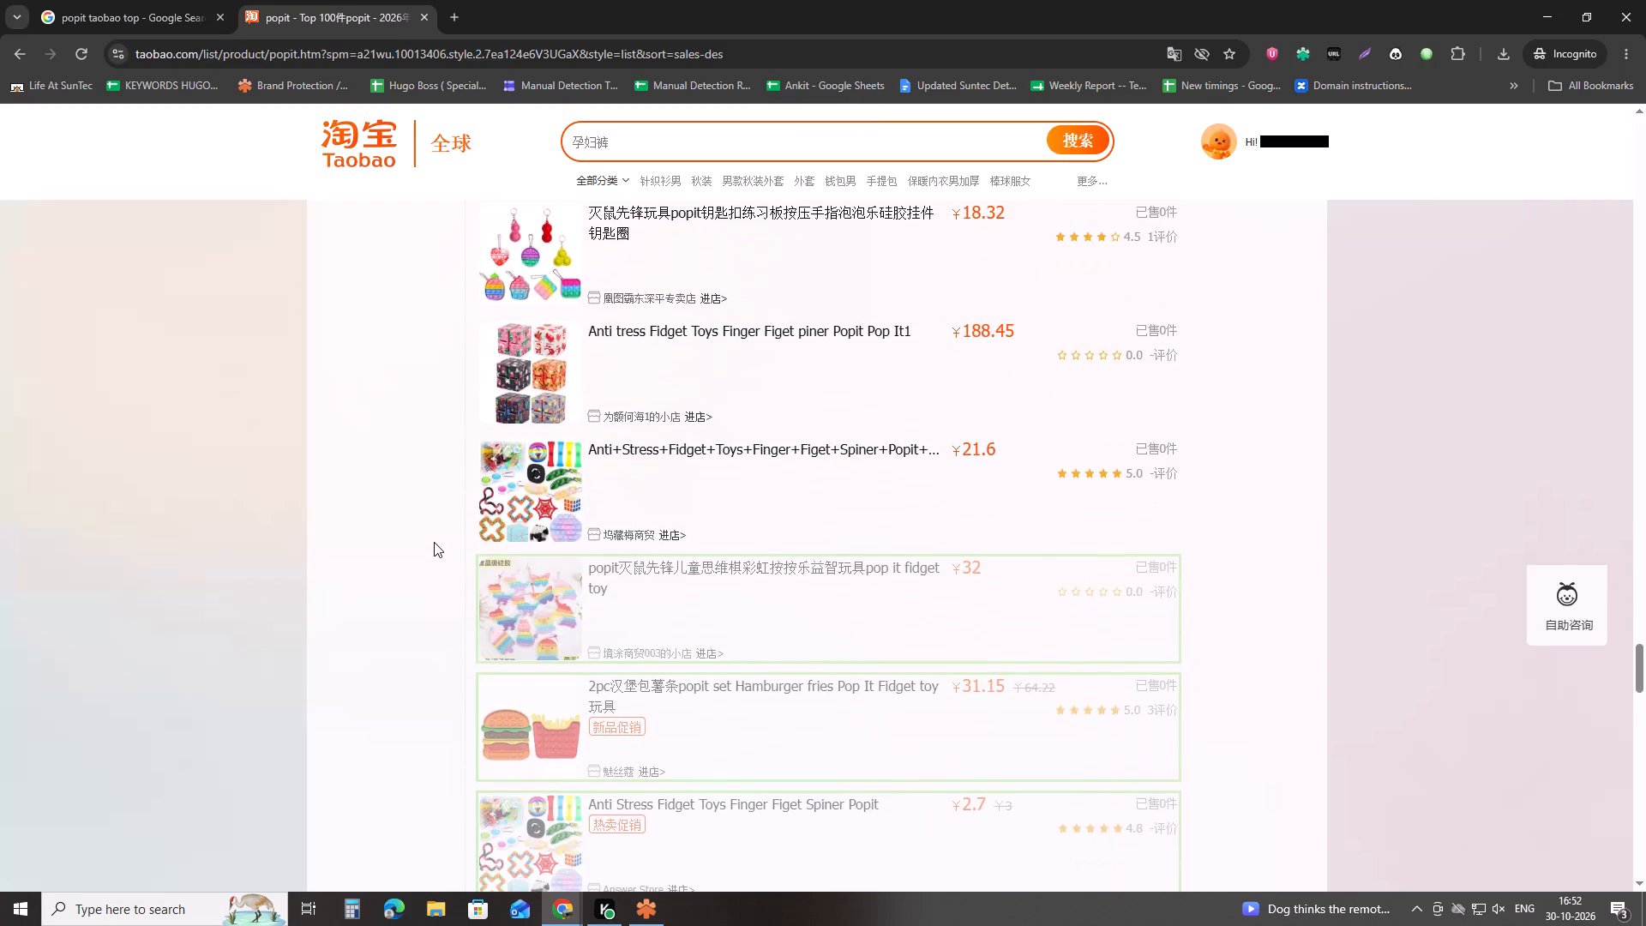
{"action": "scroll", "coordinate": [517, 509], "scroll_direction": "down", "scroll_amount": 6}
{"action": "scroll", "coordinate": [402, 591], "scroll_direction": "down", "scroll_amount": 3}
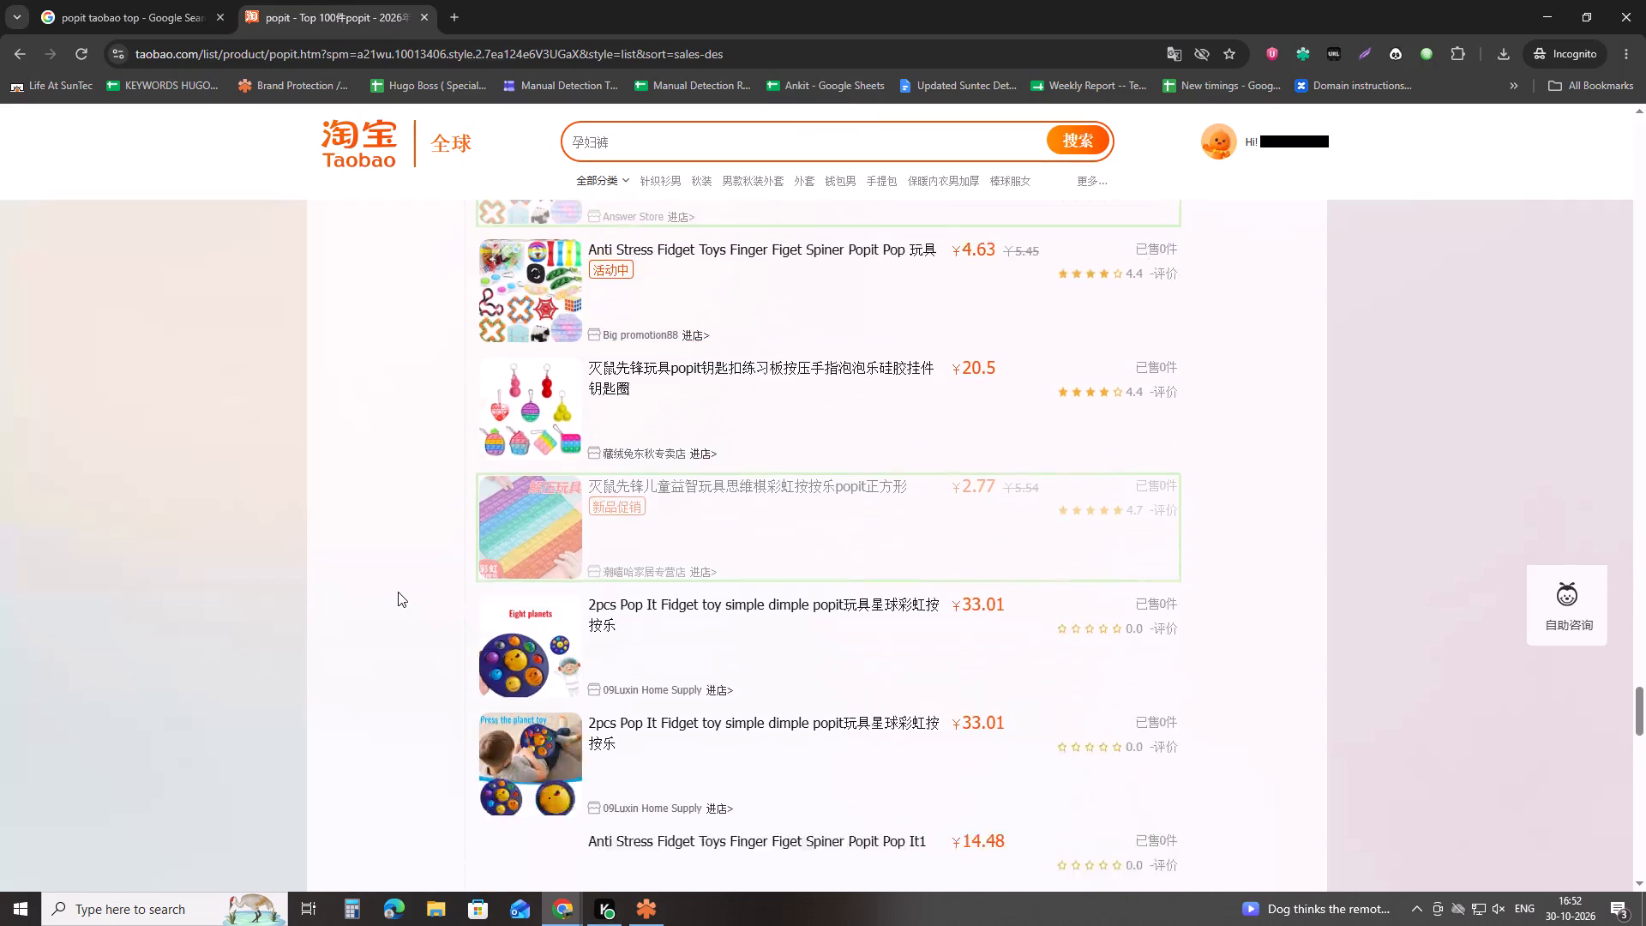
{"action": "scroll", "coordinate": [398, 592], "scroll_direction": "down", "scroll_amount": 17}
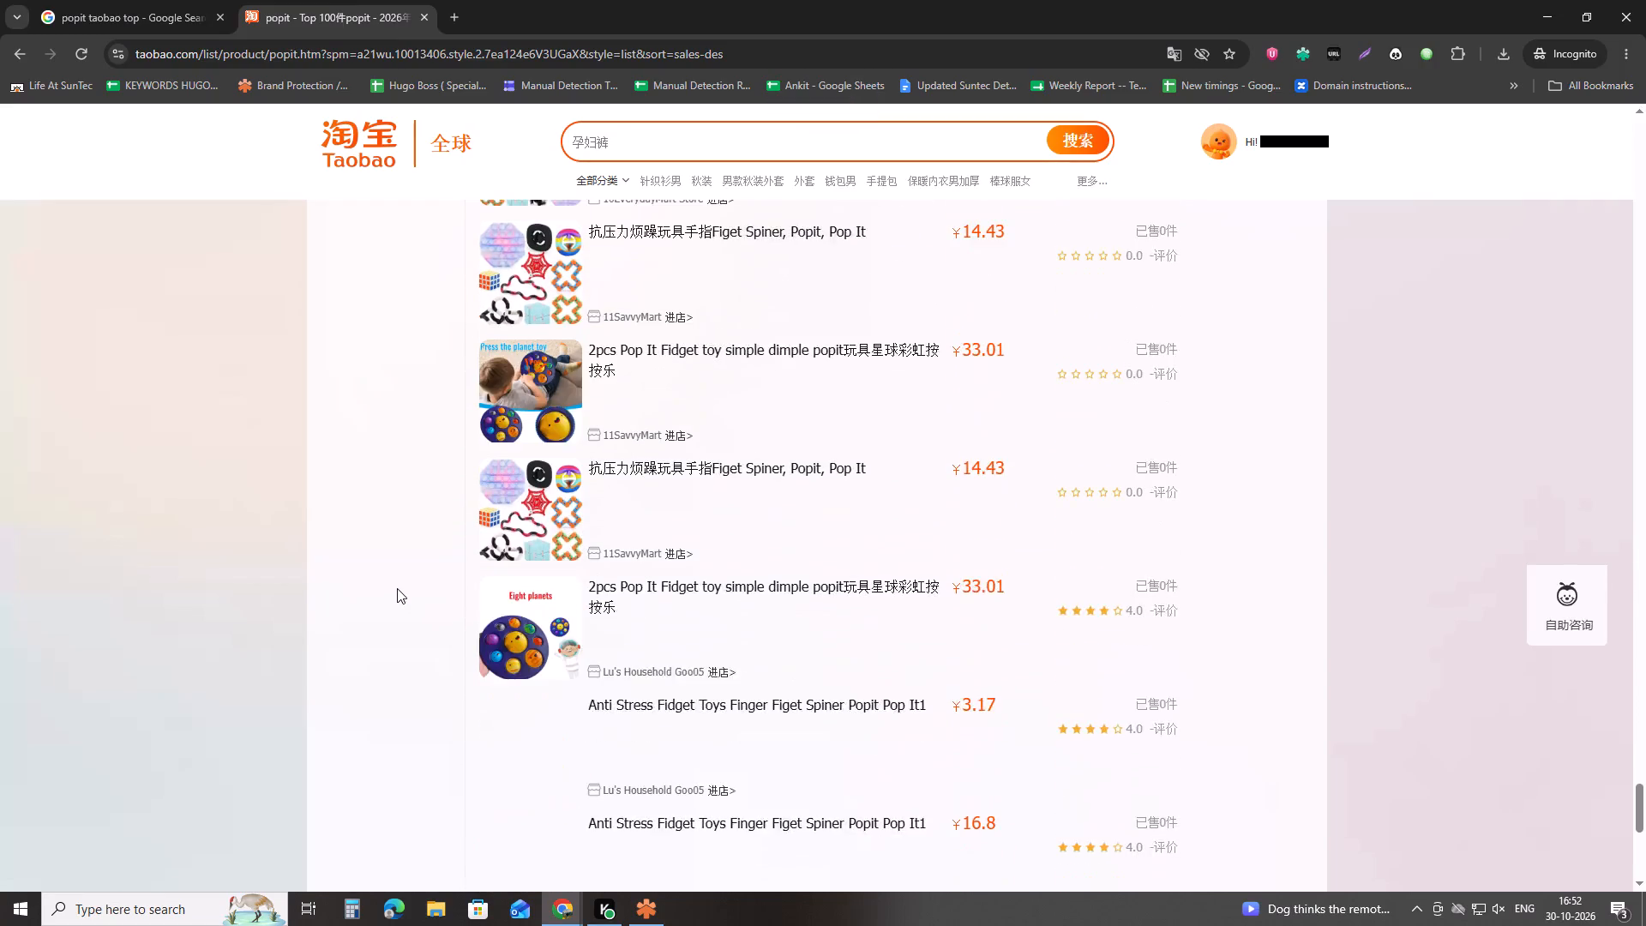
{"action": "scroll", "coordinate": [397, 588], "scroll_direction": "down", "scroll_amount": 6}
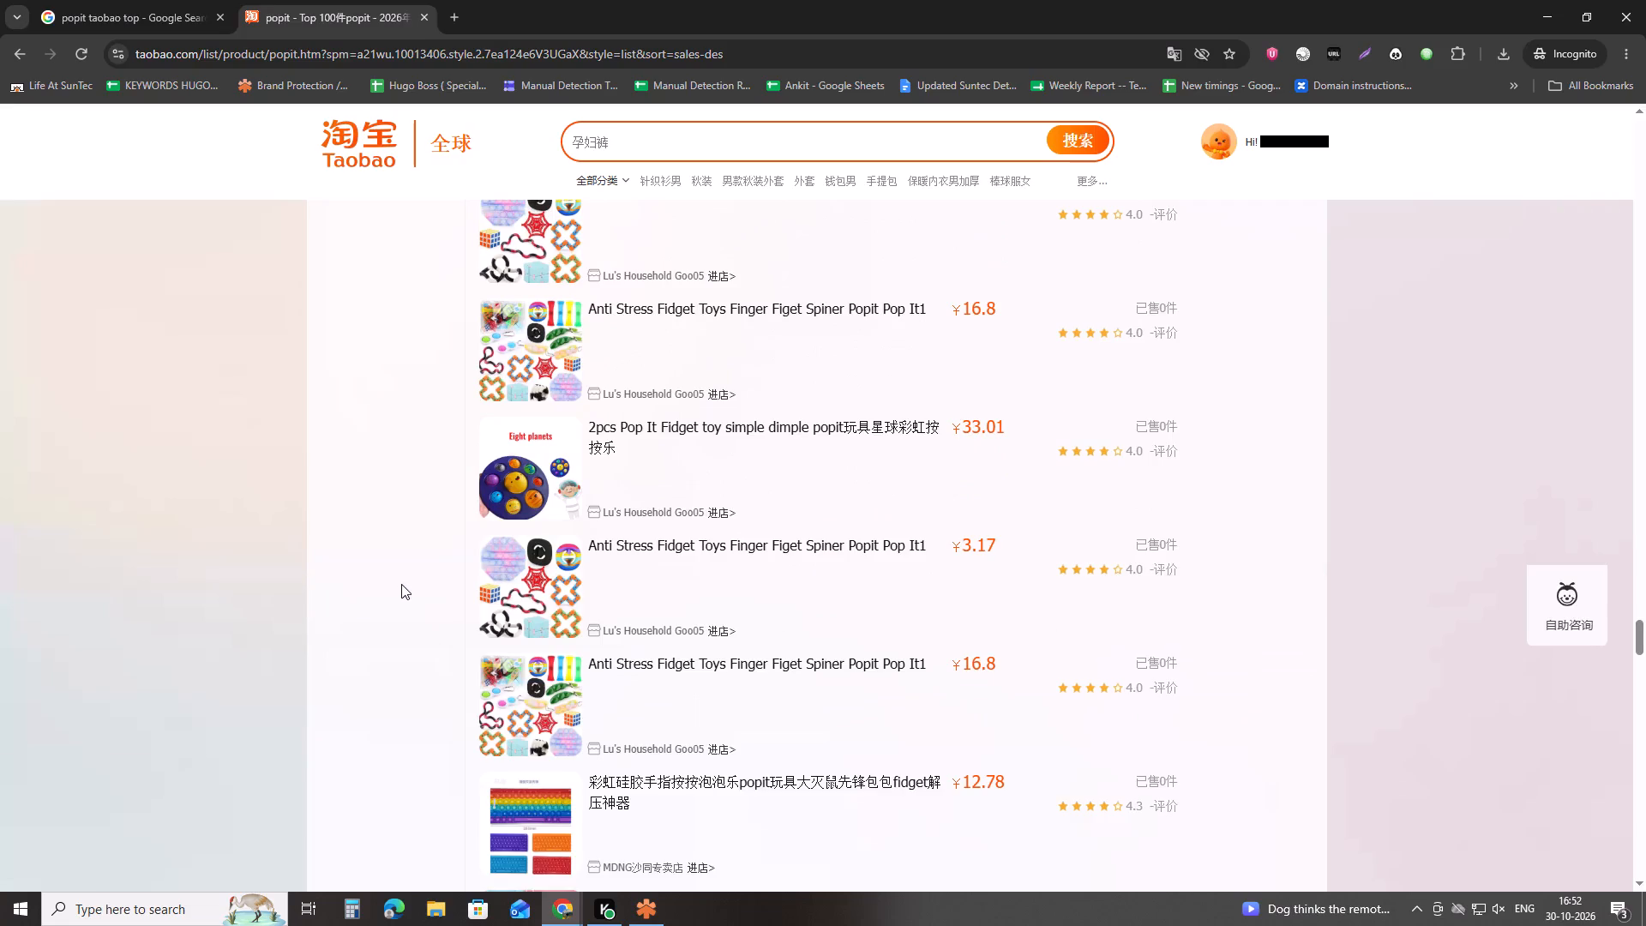
{"action": "scroll", "coordinate": [401, 584], "scroll_direction": "down", "scroll_amount": 7}
{"action": "scroll", "coordinate": [954, 514], "scroll_direction": "down", "scroll_amount": 3}
{"action": "scroll", "coordinate": [384, 542], "scroll_direction": "down", "scroll_amount": 3}
{"action": "scroll", "coordinate": [928, 528], "scroll_direction": "down", "scroll_amount": 3}
{"action": "scroll", "coordinate": [513, 544], "scroll_direction": "down", "scroll_amount": 5}
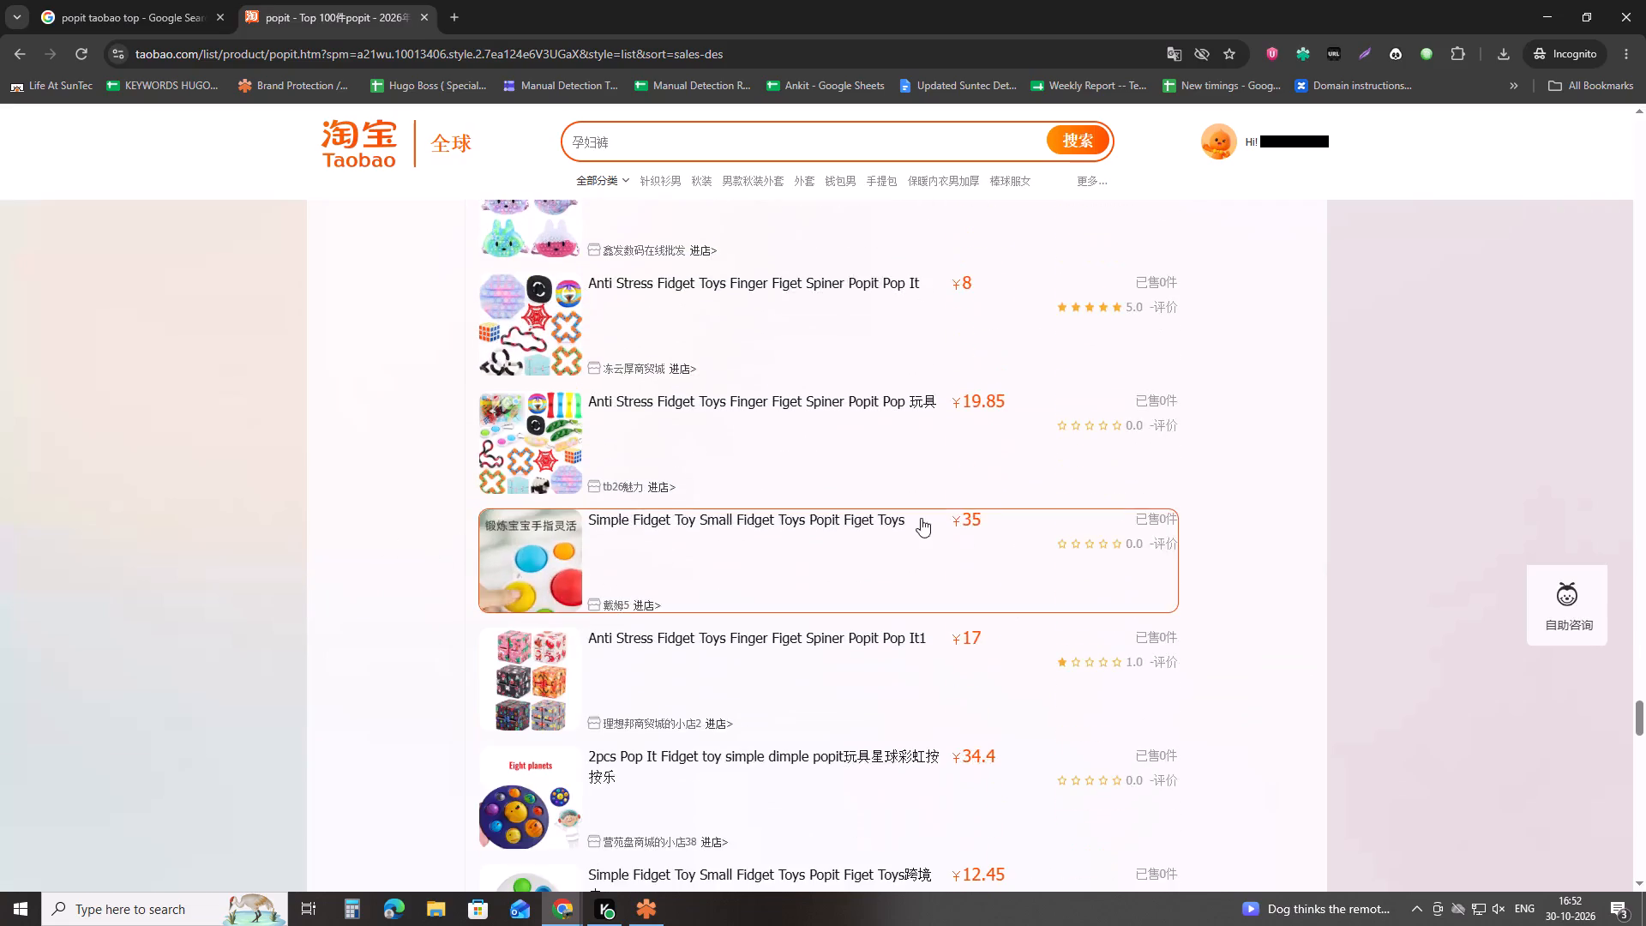
{"action": "scroll", "coordinate": [994, 518], "scroll_direction": "down", "scroll_amount": 4}
{"action": "scroll", "coordinate": [406, 529], "scroll_direction": "down", "scroll_amount": 4}
{"action": "scroll", "coordinate": [1093, 521], "scroll_direction": "down", "scroll_amount": 5}
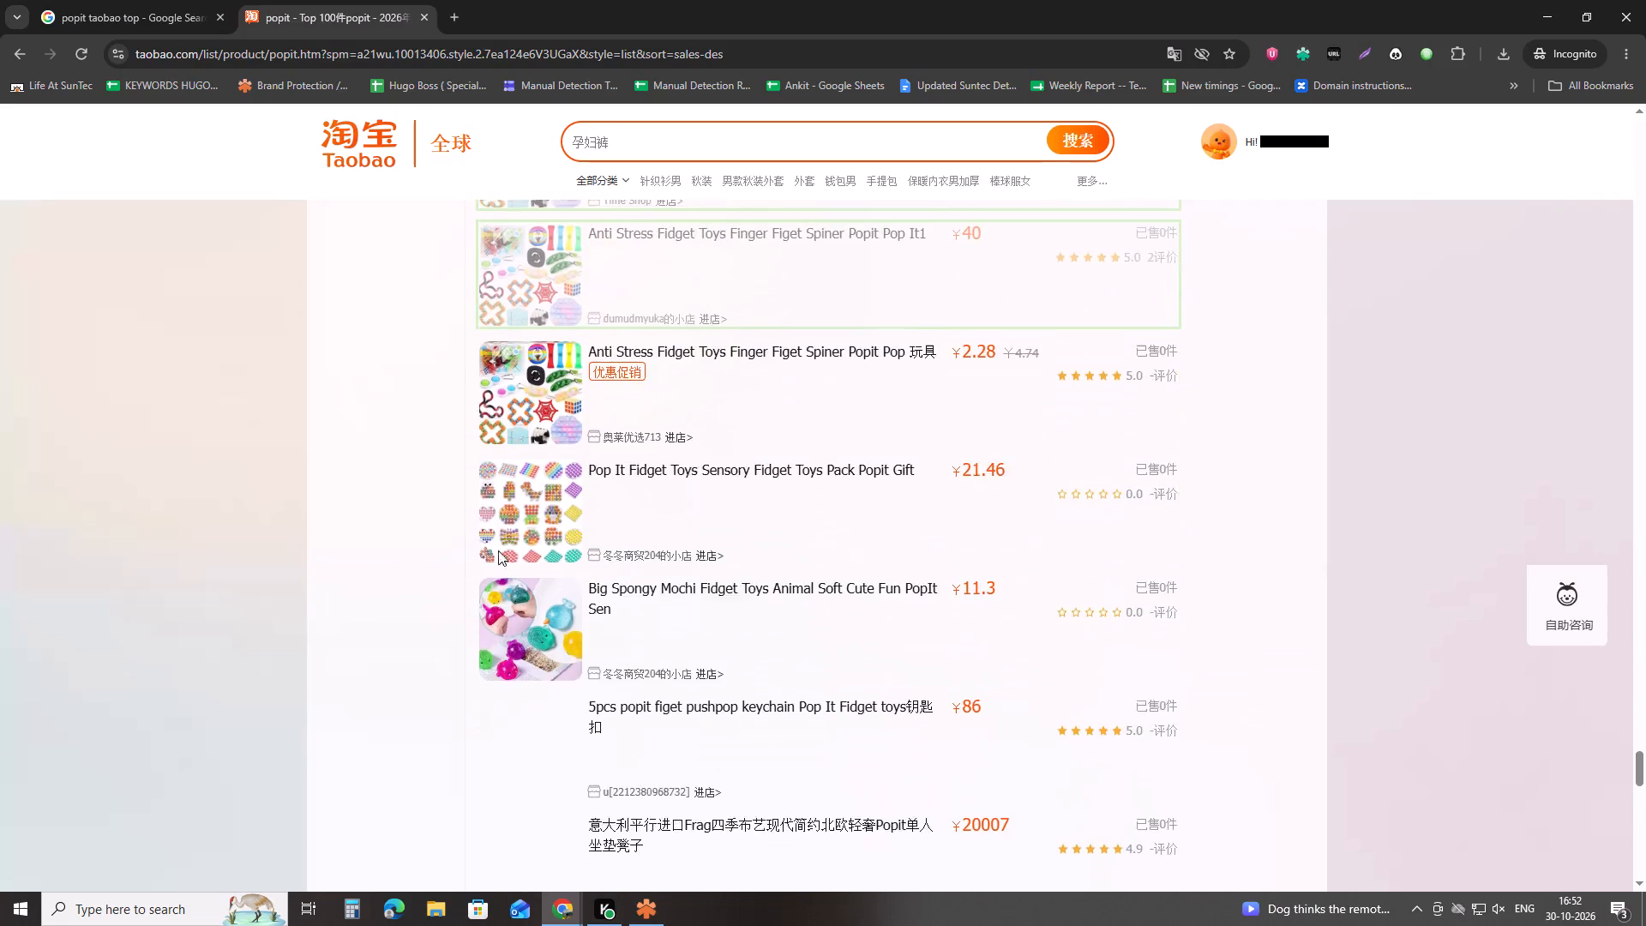
{"action": "scroll", "coordinate": [676, 550], "scroll_direction": "down", "scroll_amount": 3}
{"action": "scroll", "coordinate": [382, 560], "scroll_direction": "down", "scroll_amount": 5}
{"action": "scroll", "coordinate": [867, 550], "scroll_direction": "down", "scroll_amount": 3}
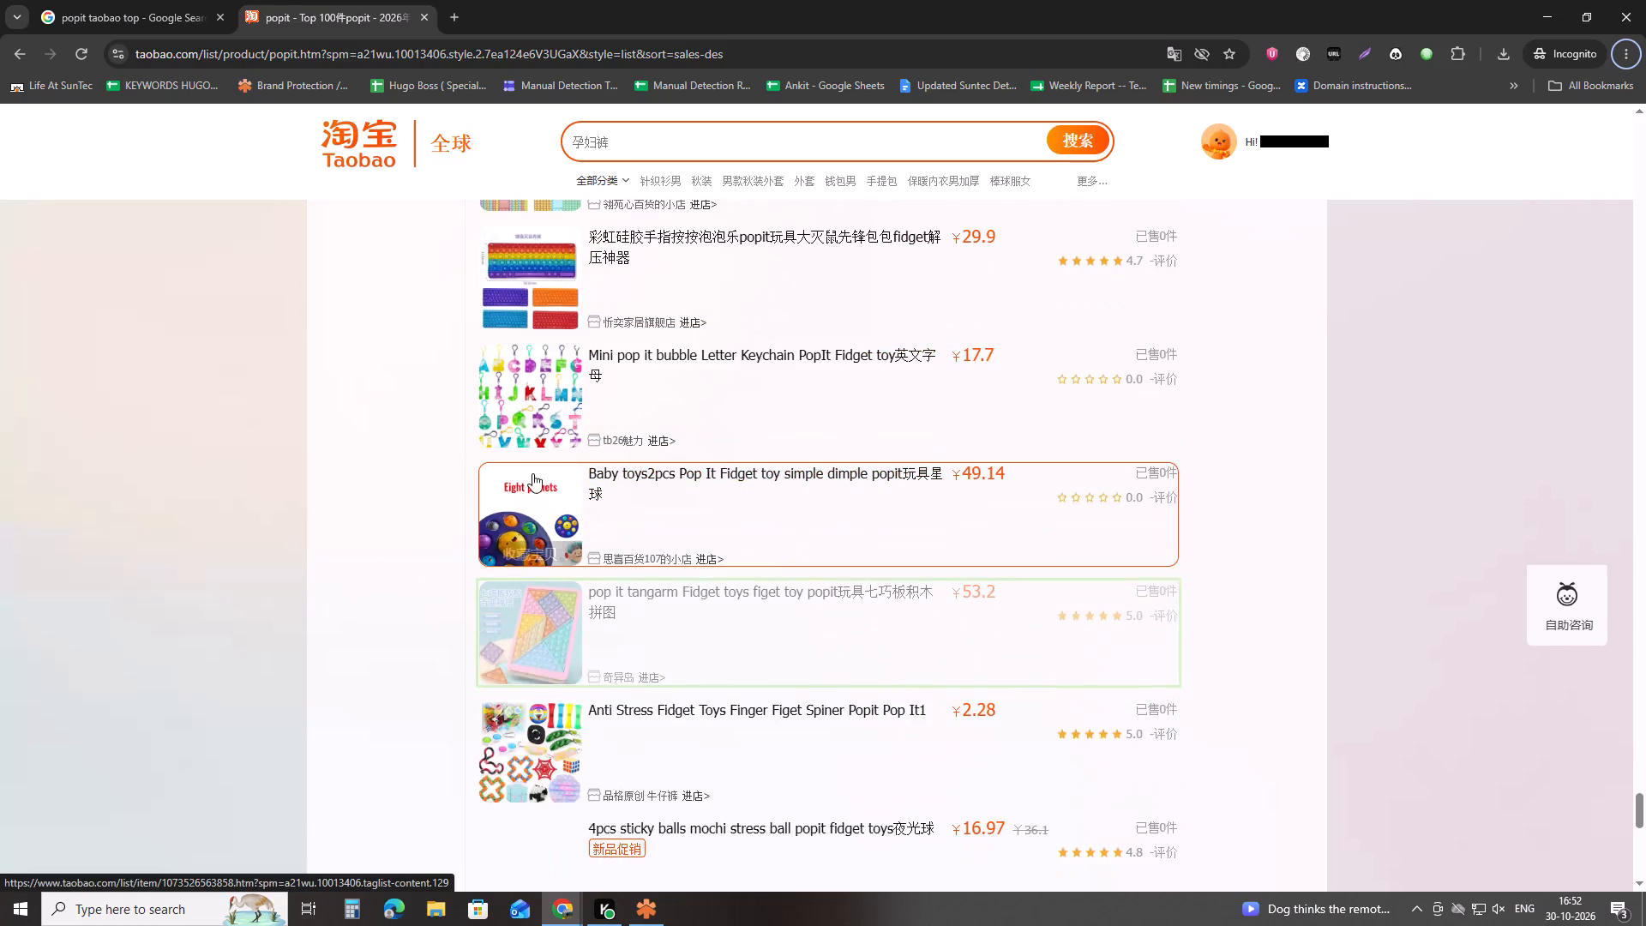
Copy the link of the ¥29.9 rainbow silicone popit bag listing into cell C83627.
{"action": "scroll", "coordinate": [532, 473], "scroll_direction": "up", "scroll_amount": 2}
{"action": "right_click", "coordinate": [745, 410]}
{"action": "left_click", "coordinate": [842, 564]}
{"action": "key", "text": "alt+Tab"}
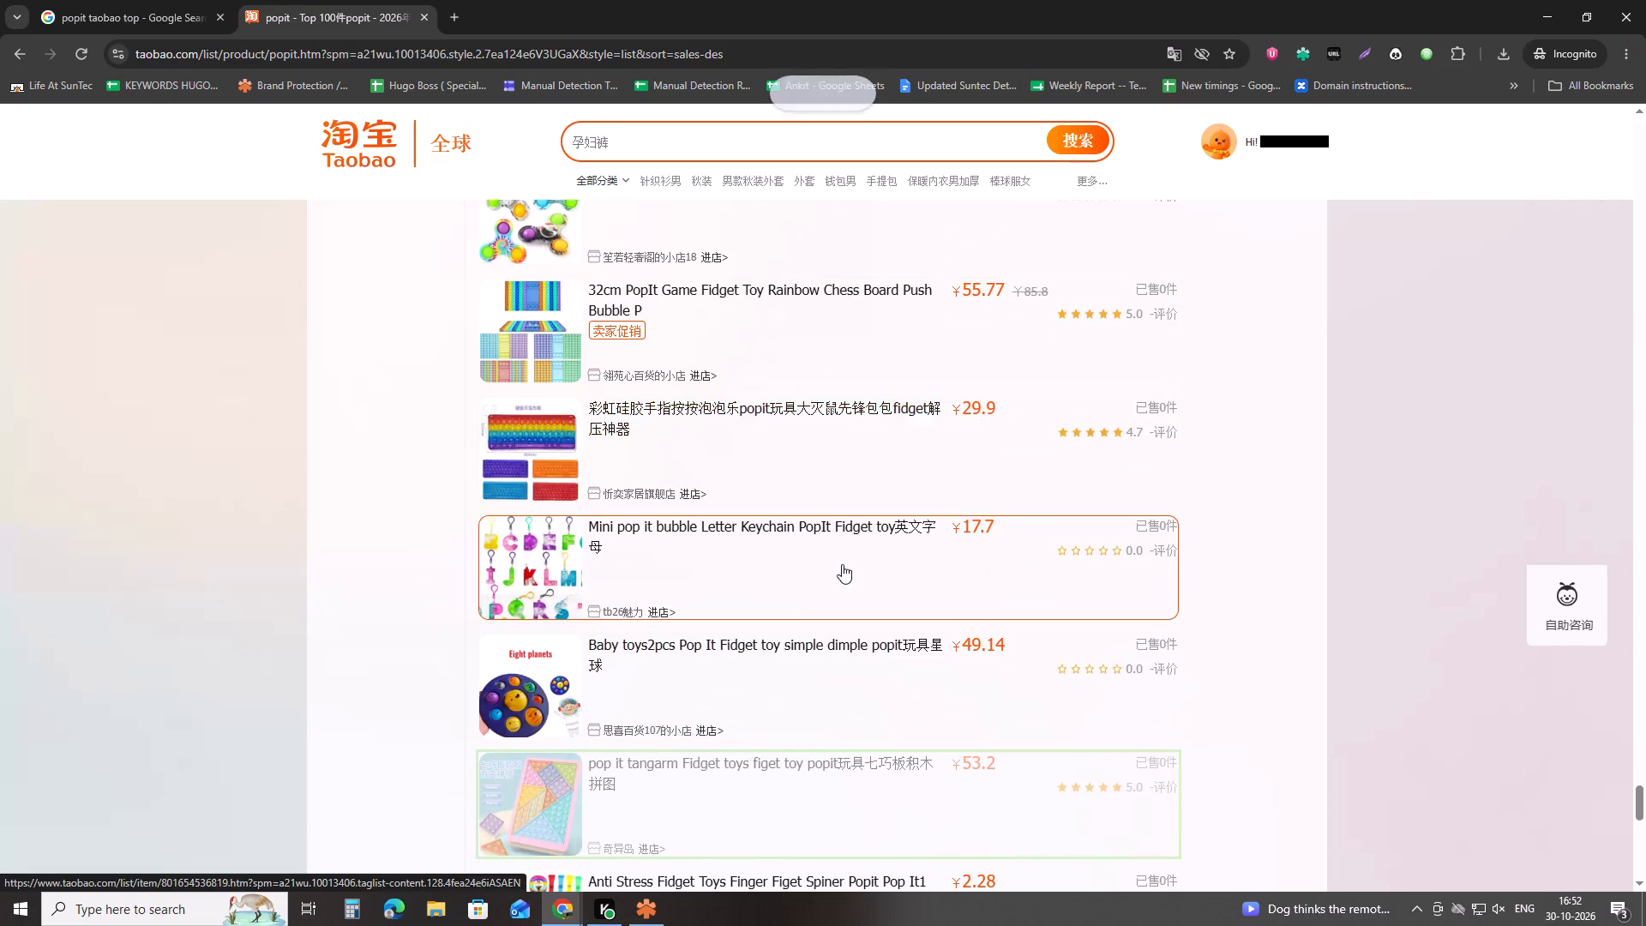
{"action": "key", "text": "ctrl+v"}
{"action": "left_click", "coordinate": [826, 568]}
Copy the link of the ¥14.66 rainbow popit press toy listing with assorted shapes into cell C83628.
{"action": "key", "text": "alt+Tab"}
{"action": "scroll", "coordinate": [460, 579], "scroll_direction": "down", "scroll_amount": 5}
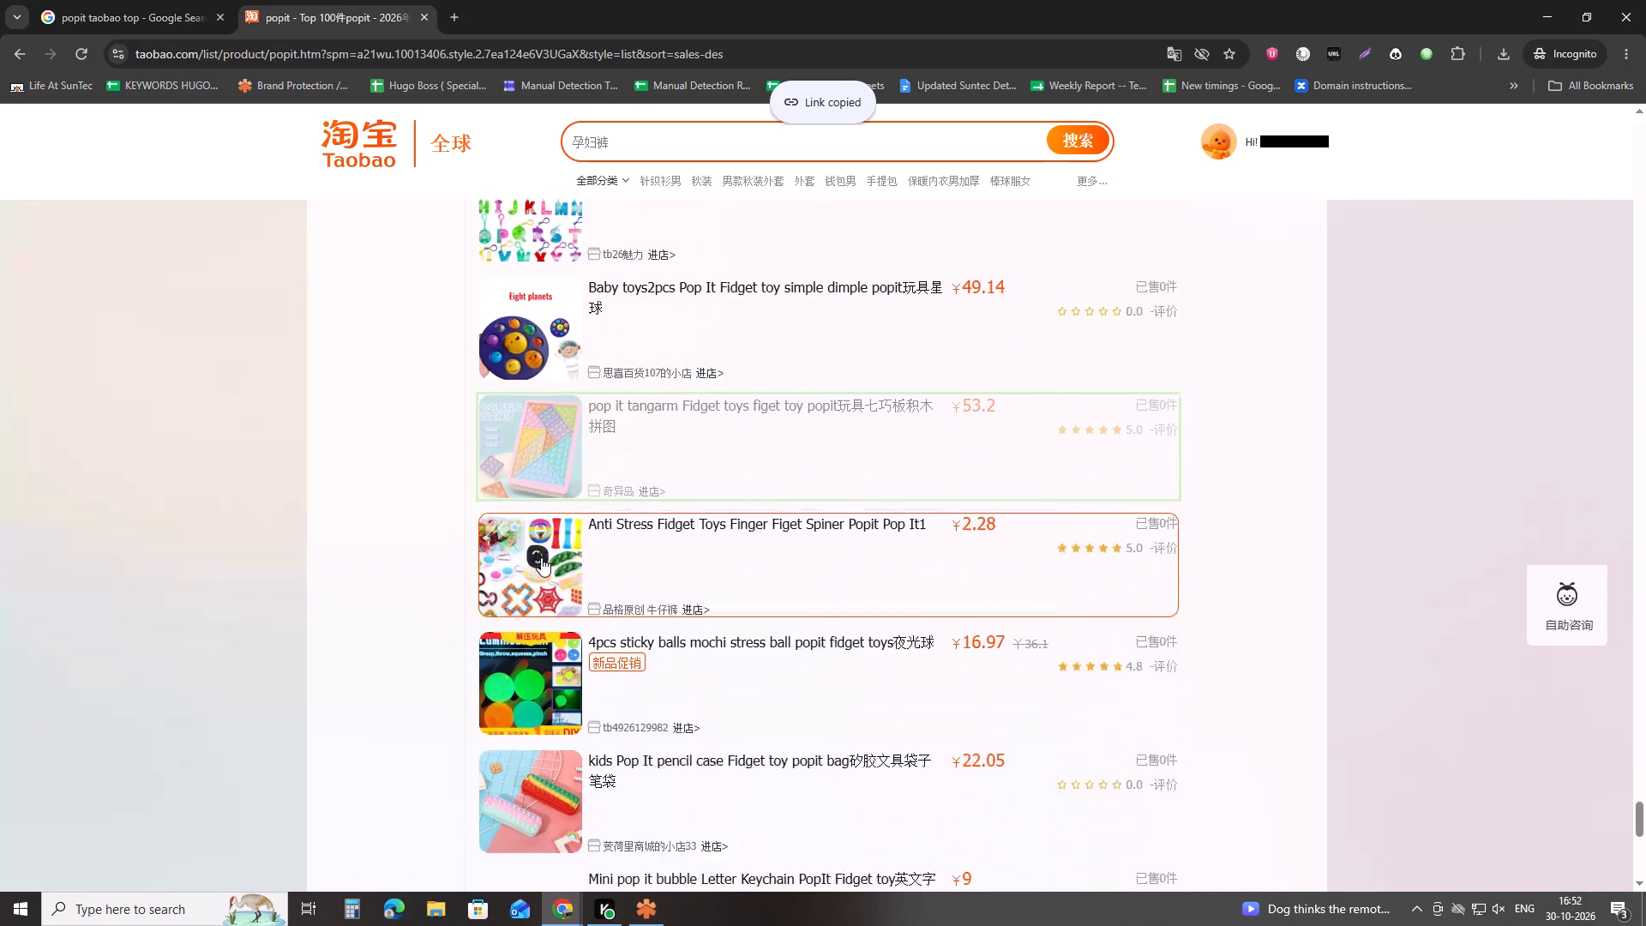
{"action": "scroll", "coordinate": [636, 538], "scroll_direction": "down", "scroll_amount": 3}
{"action": "scroll", "coordinate": [686, 461], "scroll_direction": "down", "scroll_amount": 2}
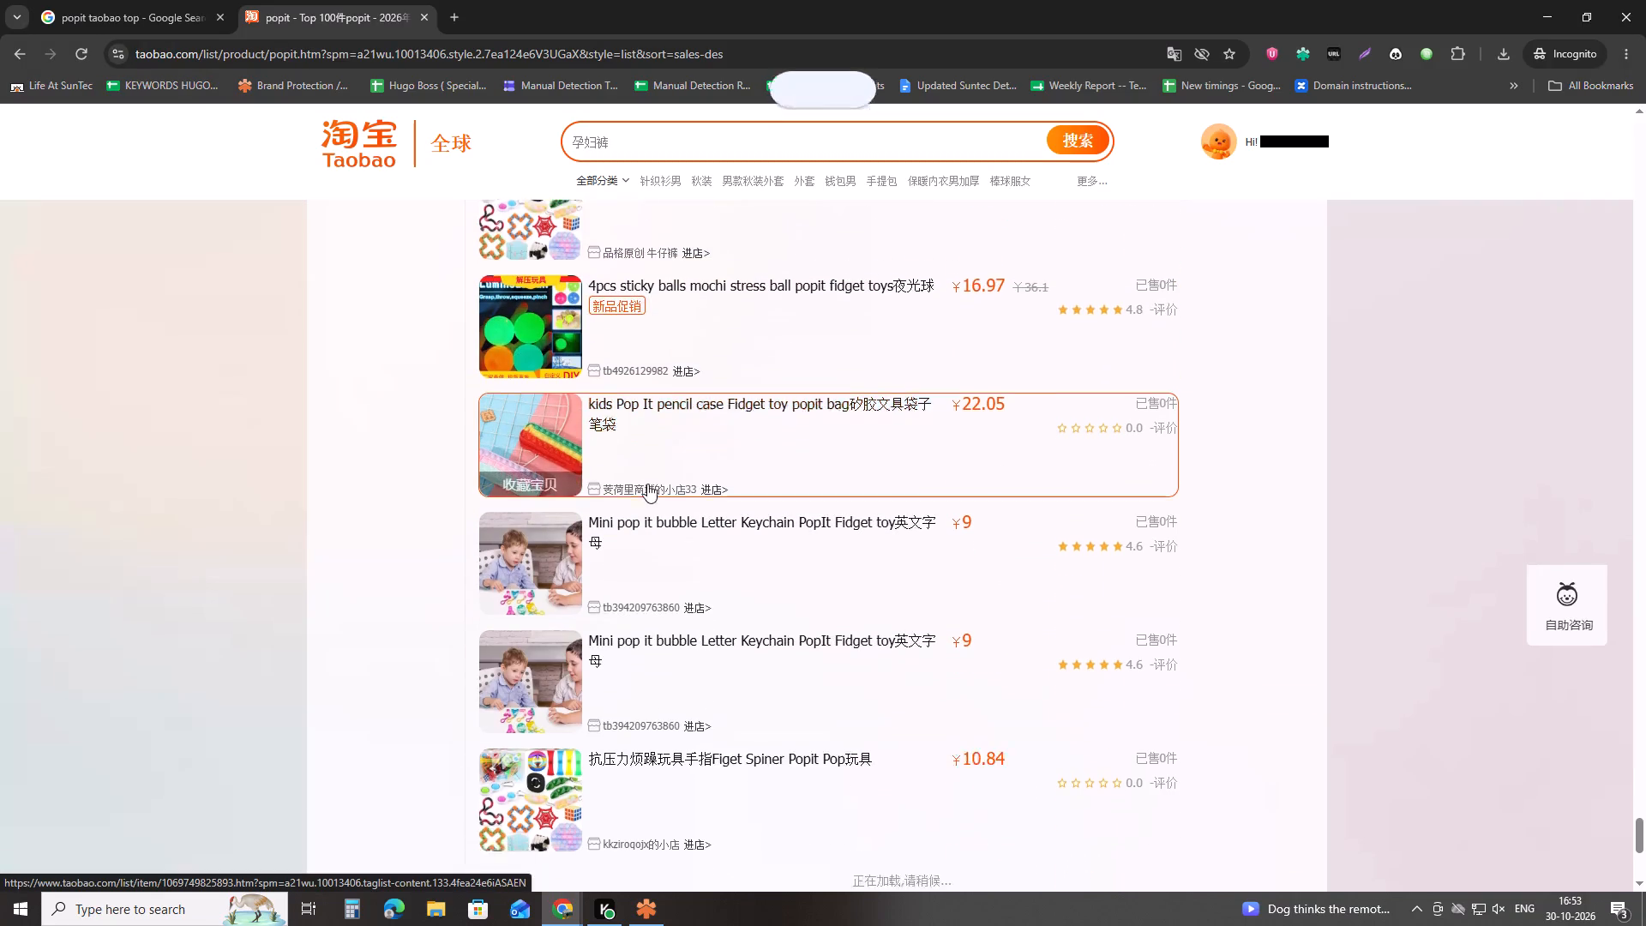
{"action": "scroll", "coordinate": [647, 484], "scroll_direction": "down", "scroll_amount": 3}
{"action": "scroll", "coordinate": [615, 523], "scroll_direction": "up", "scroll_amount": 1}
{"action": "scroll", "coordinate": [615, 523], "scroll_direction": "down", "scroll_amount": 2}
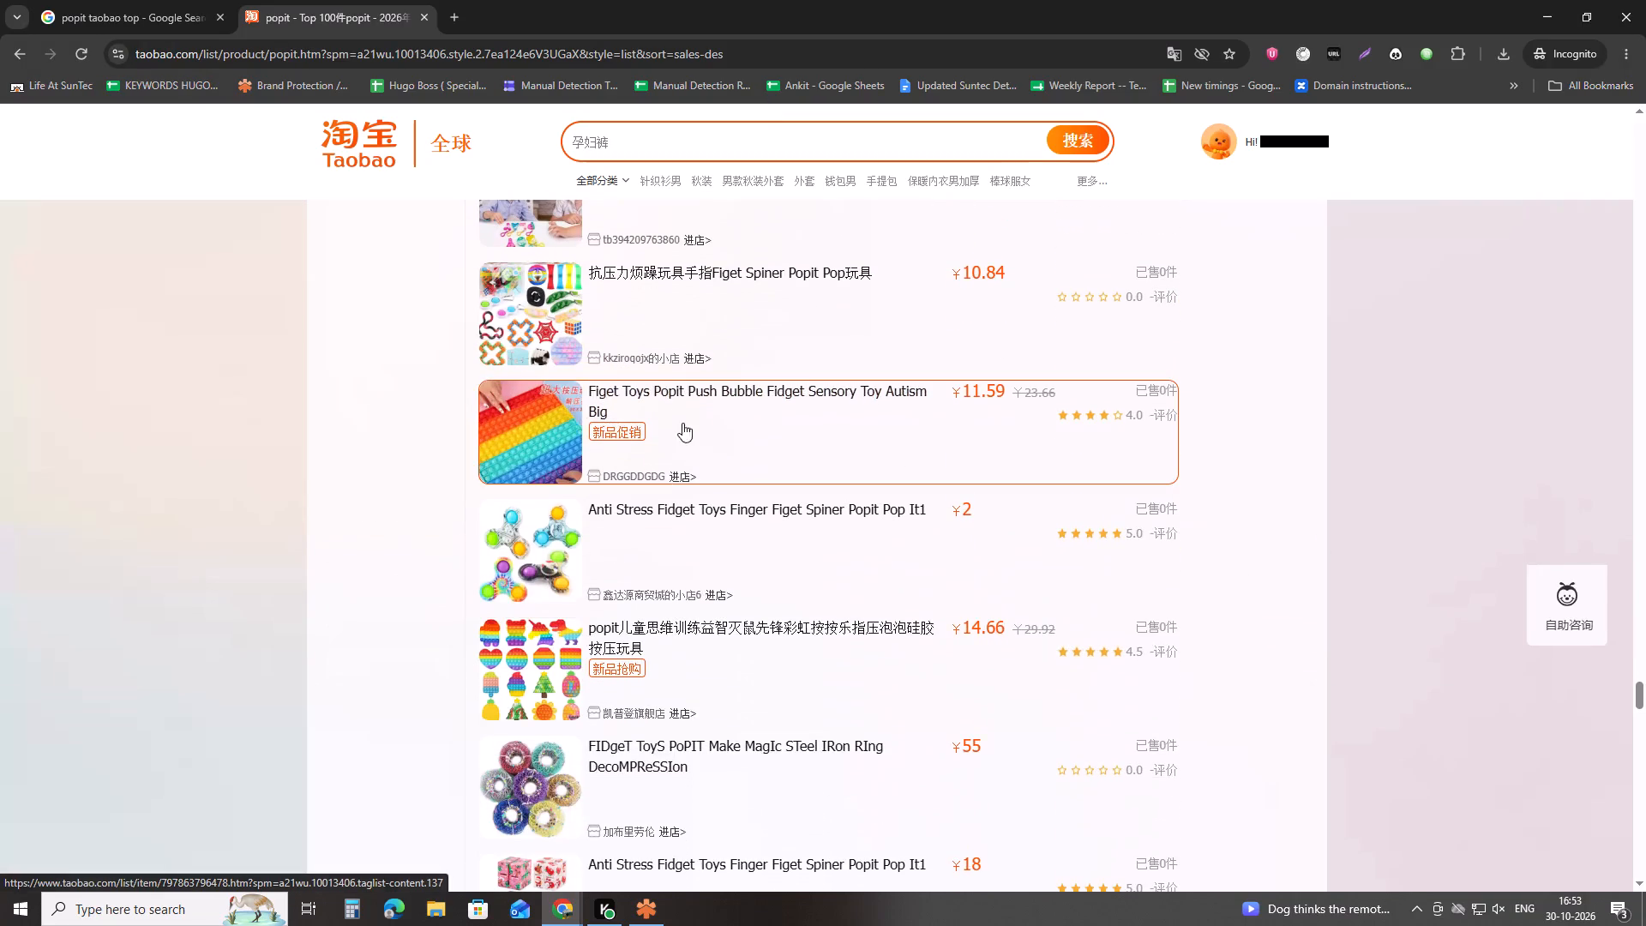
{"action": "right_click", "coordinate": [748, 400]}
{"action": "scroll", "coordinate": [262, 529], "scroll_direction": "down", "scroll_amount": 4}
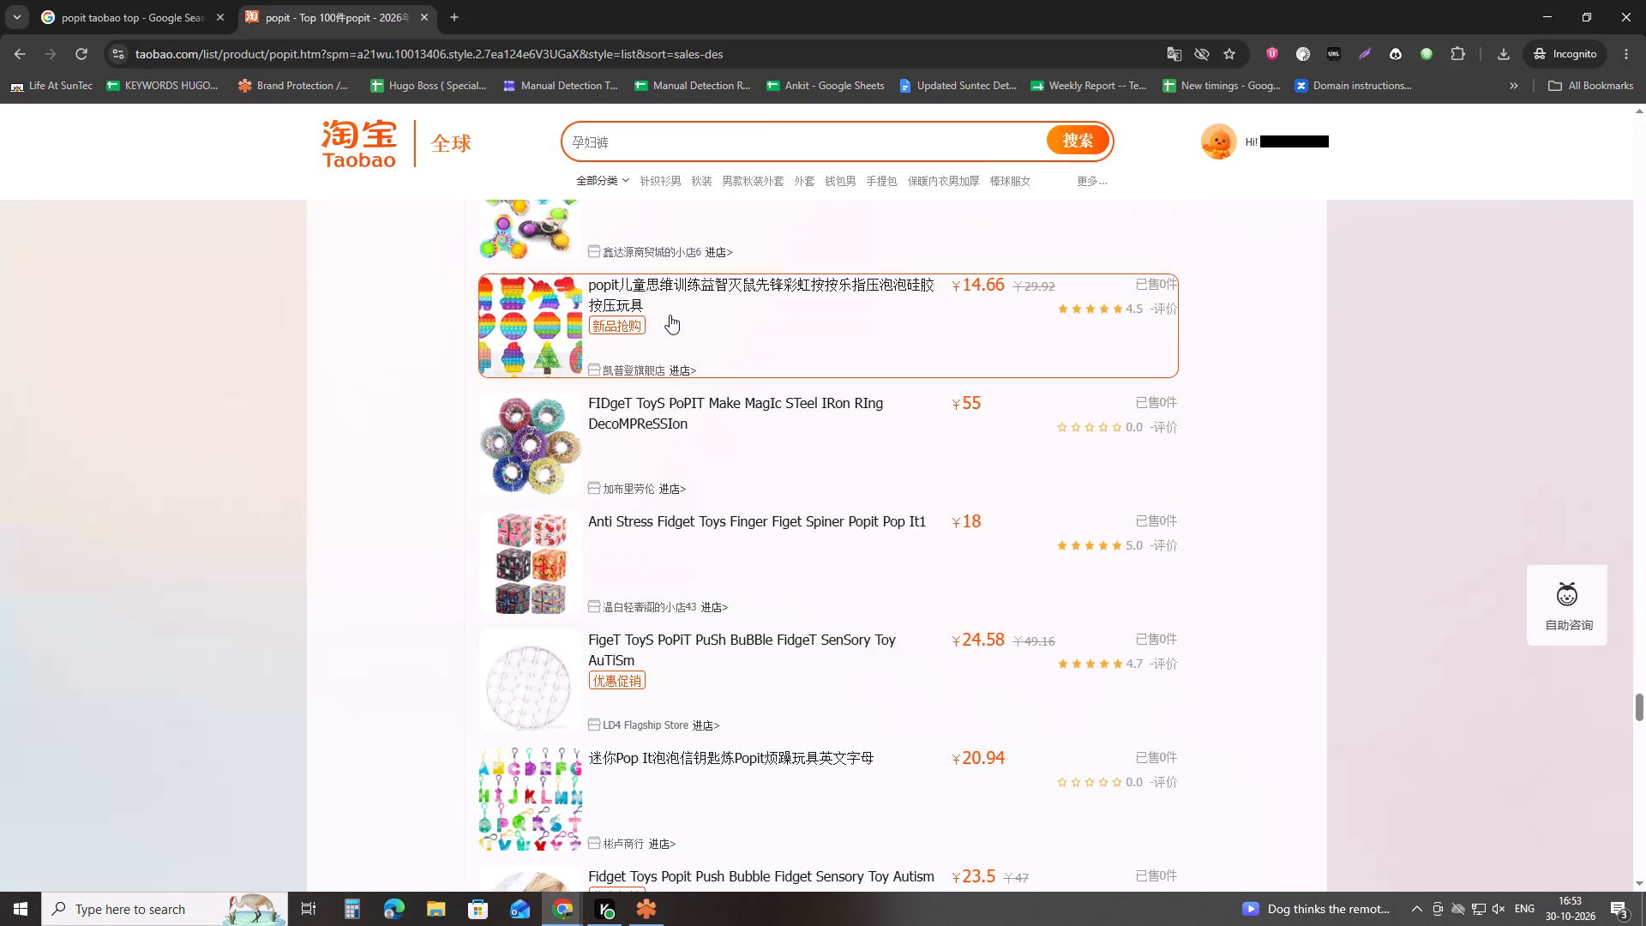
{"action": "right_click", "coordinate": [713, 292]}
{"action": "left_click", "coordinate": [784, 439]}
{"action": "key", "text": "alt+Tab"}
{"action": "key", "text": "ctrl+v"}
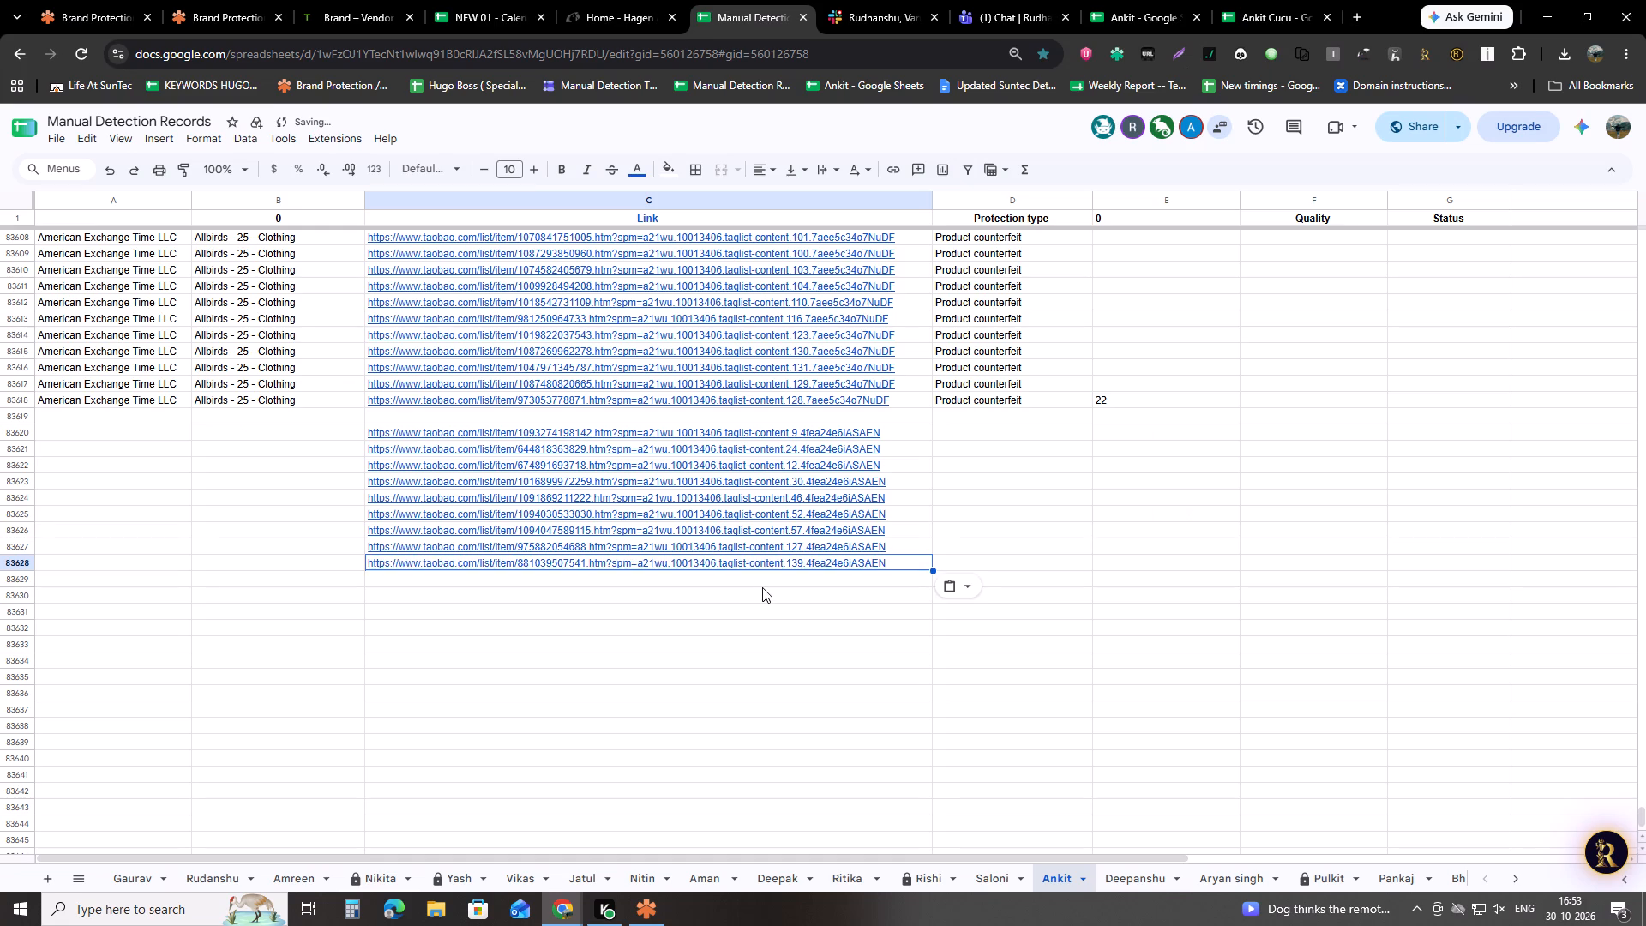
Save a Red Points incident batch from the nine collected links, using asset Pop It!, protection type Product brand abuse and multiple detection links.
{"action": "key", "text": "ctrl+space"}
{"action": "key", "text": "ctrl+c"}
{"action": "key", "text": "ctrl+c"}
{"action": "key", "text": "ctrl+c"}
{"action": "left_click", "coordinate": [98, 0]}
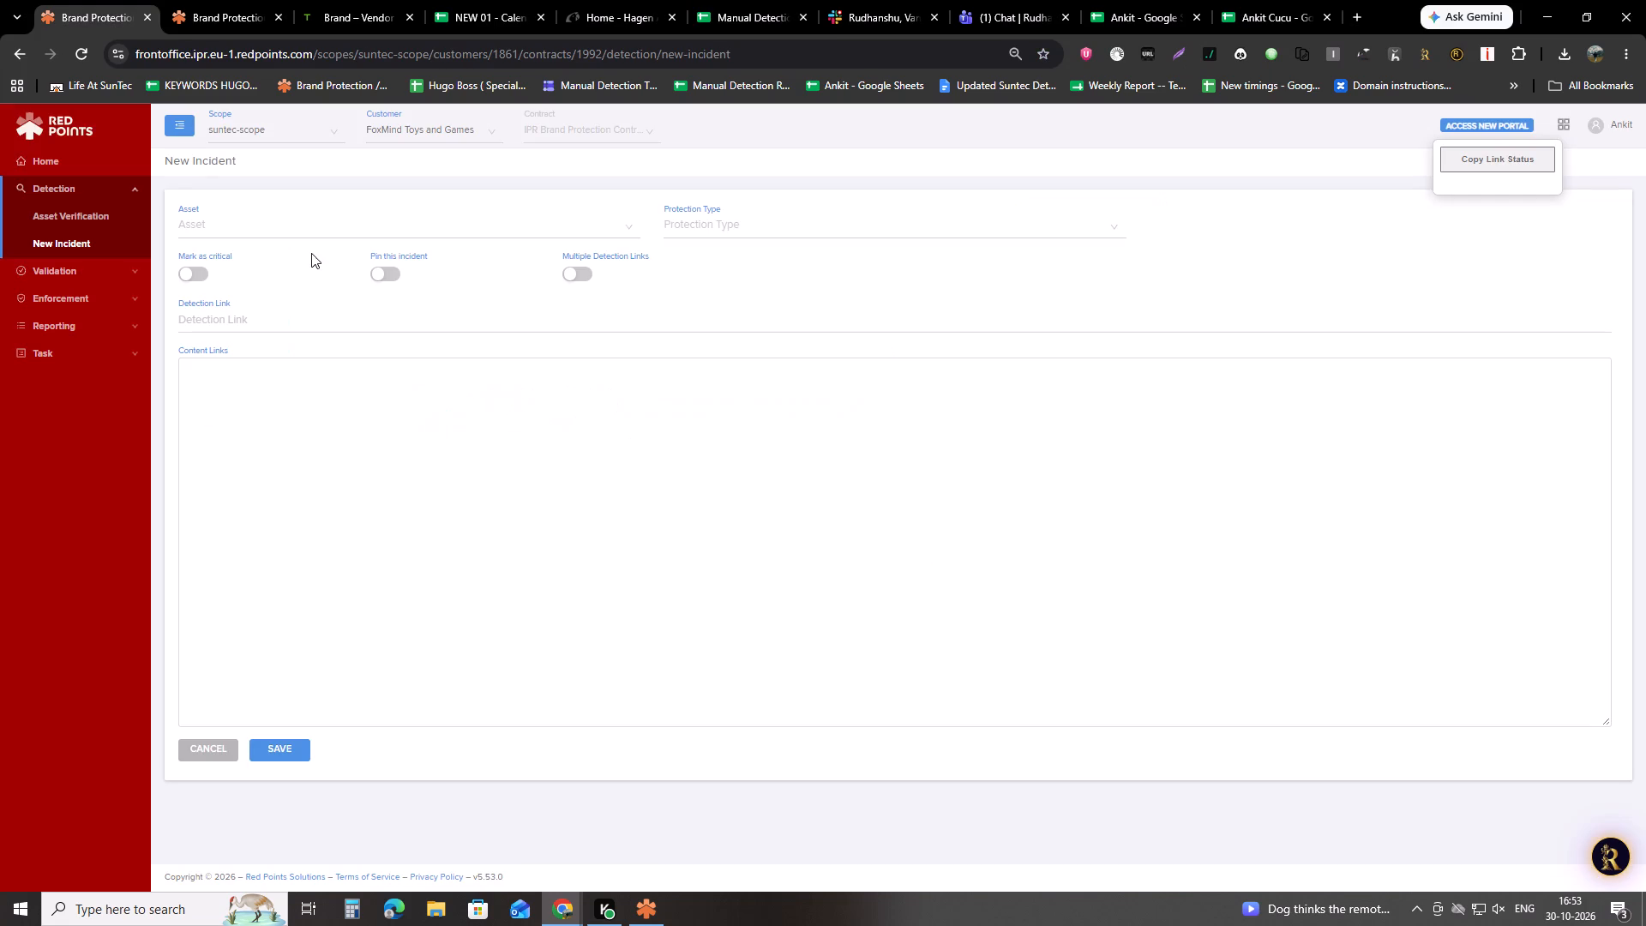
{"action": "left_click", "coordinate": [311, 253]}
{"action": "left_click", "coordinate": [307, 222]}
{"action": "left_click", "coordinate": [293, 260]}
{"action": "left_click", "coordinate": [816, 222]}
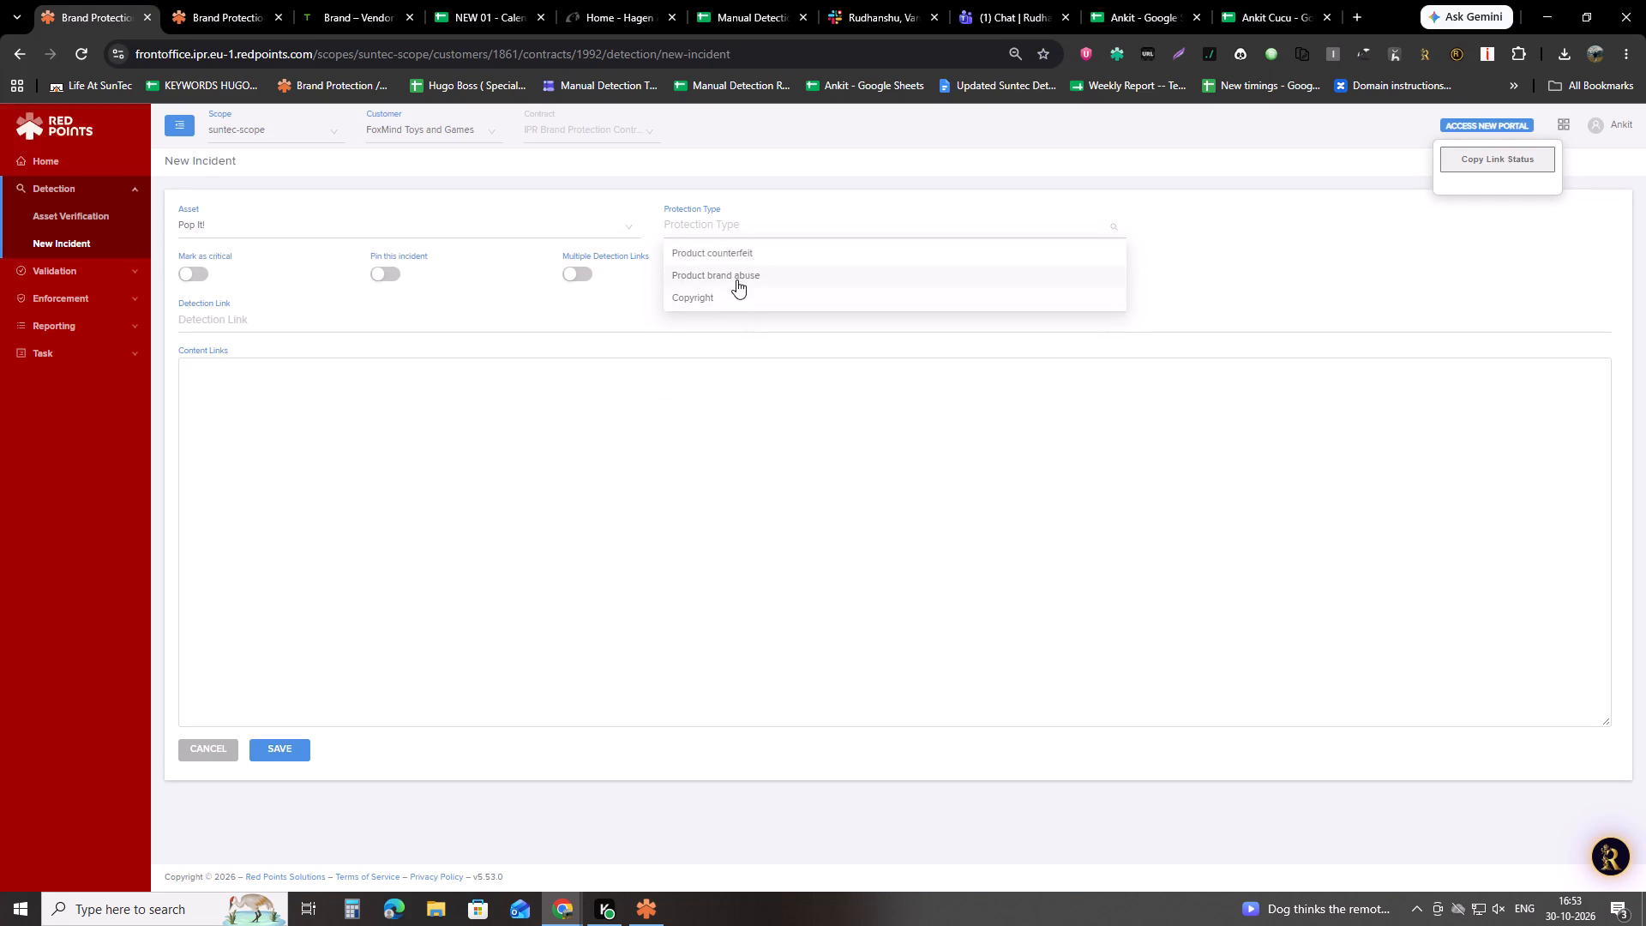
{"action": "left_click", "coordinate": [736, 280]}
{"action": "left_click", "coordinate": [586, 271]}
{"action": "left_click", "coordinate": [502, 483]}
{"action": "key", "text": "ctrl+v"}
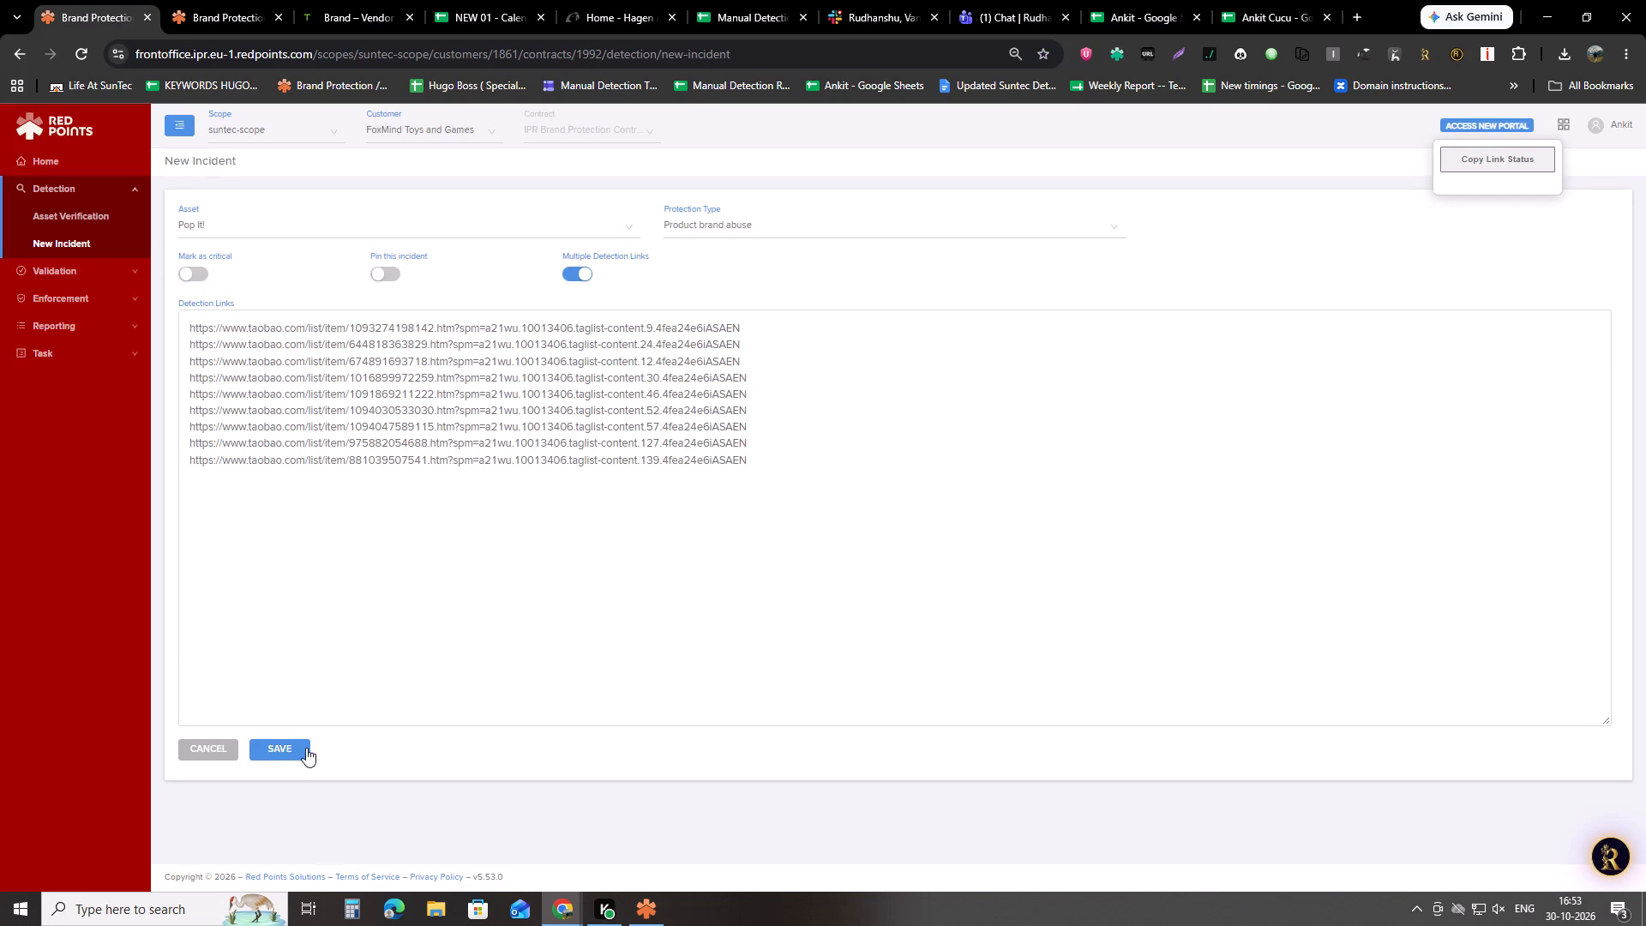
{"action": "left_click", "coordinate": [303, 749]}
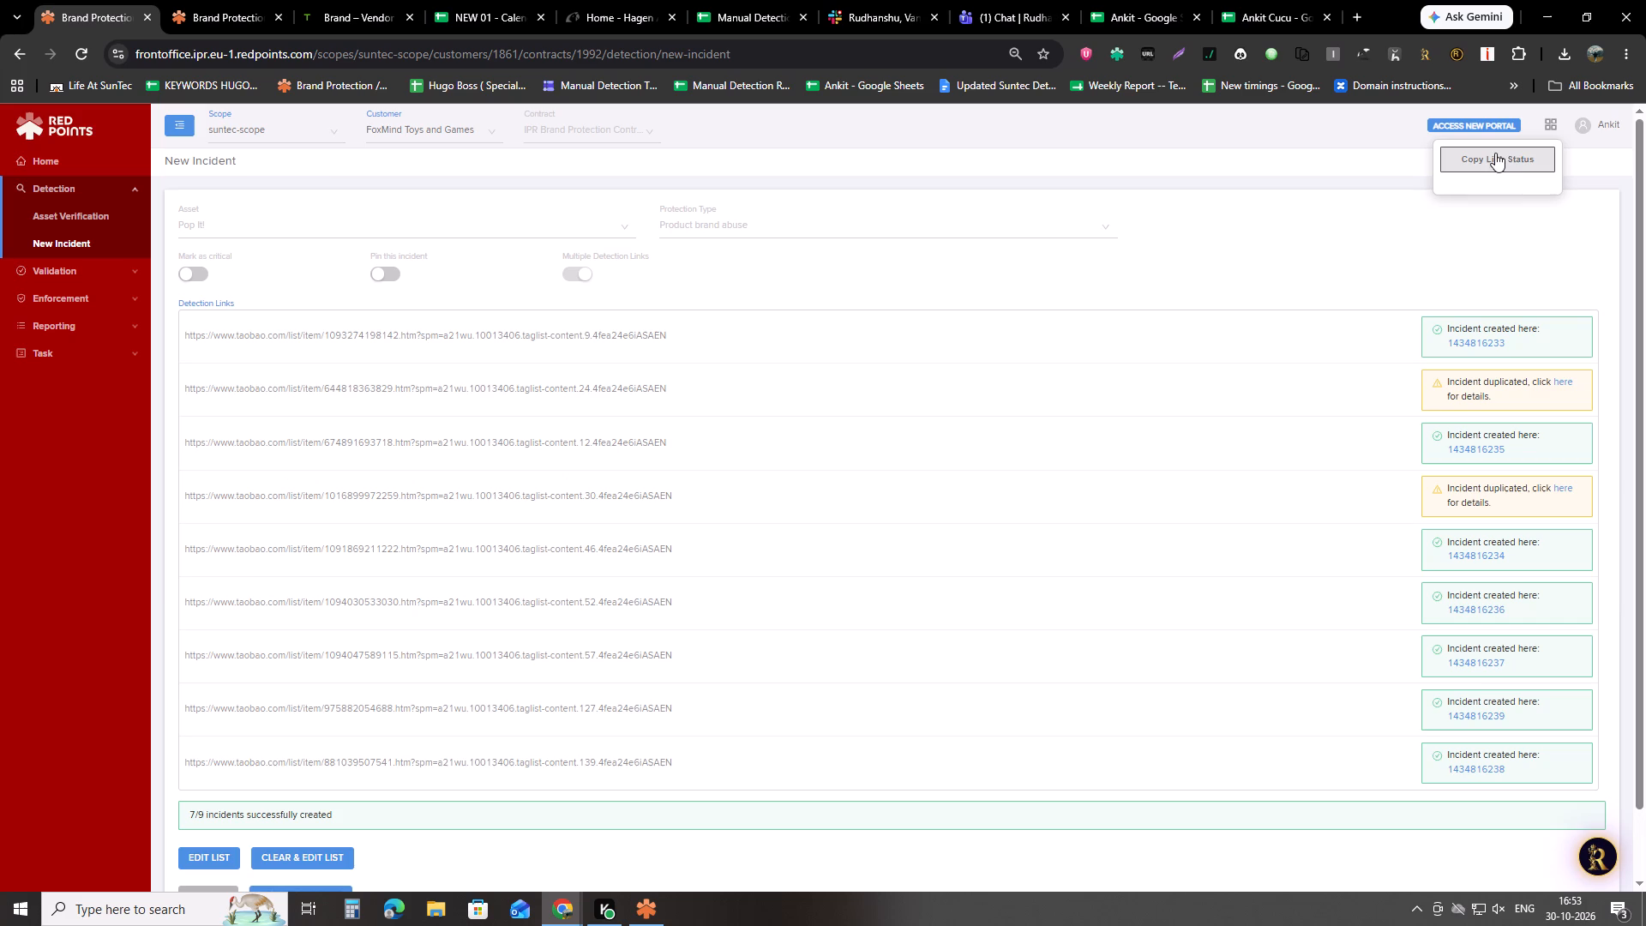
Copy the link status of the submitted batch into Manual Detection Records starting at cell A83620, over the collected links.
{"action": "left_click", "coordinate": [1495, 153]}
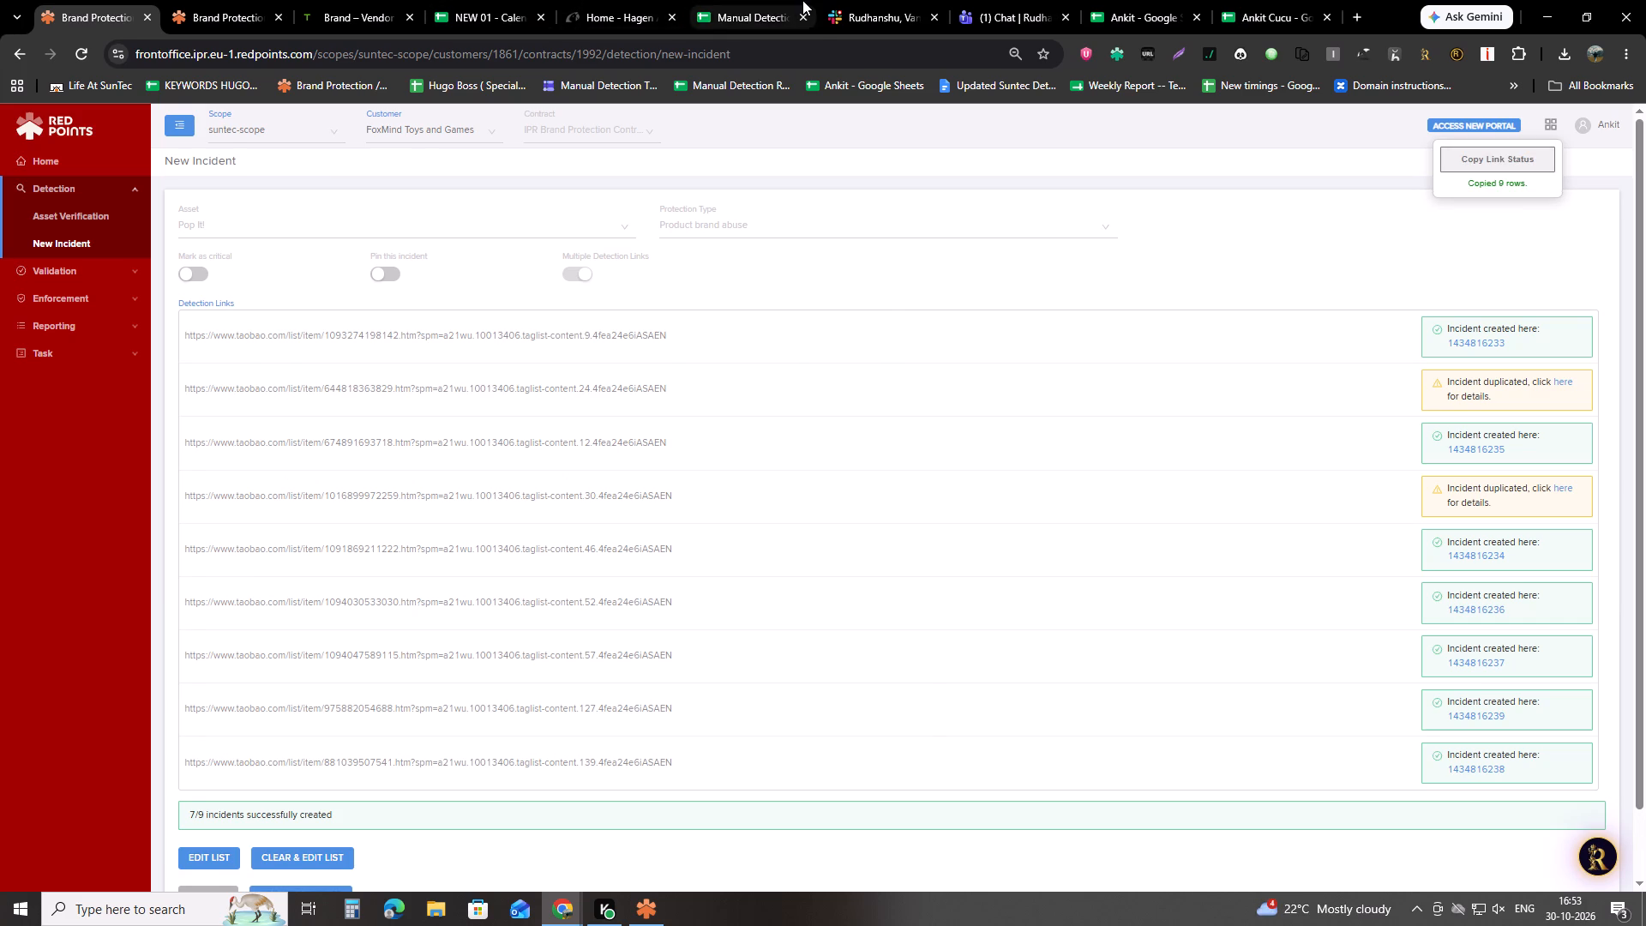
{"action": "left_click", "coordinate": [802, 0]}
{"action": "left_click", "coordinate": [111, 433]}
{"action": "key", "text": "ctrl+v"}
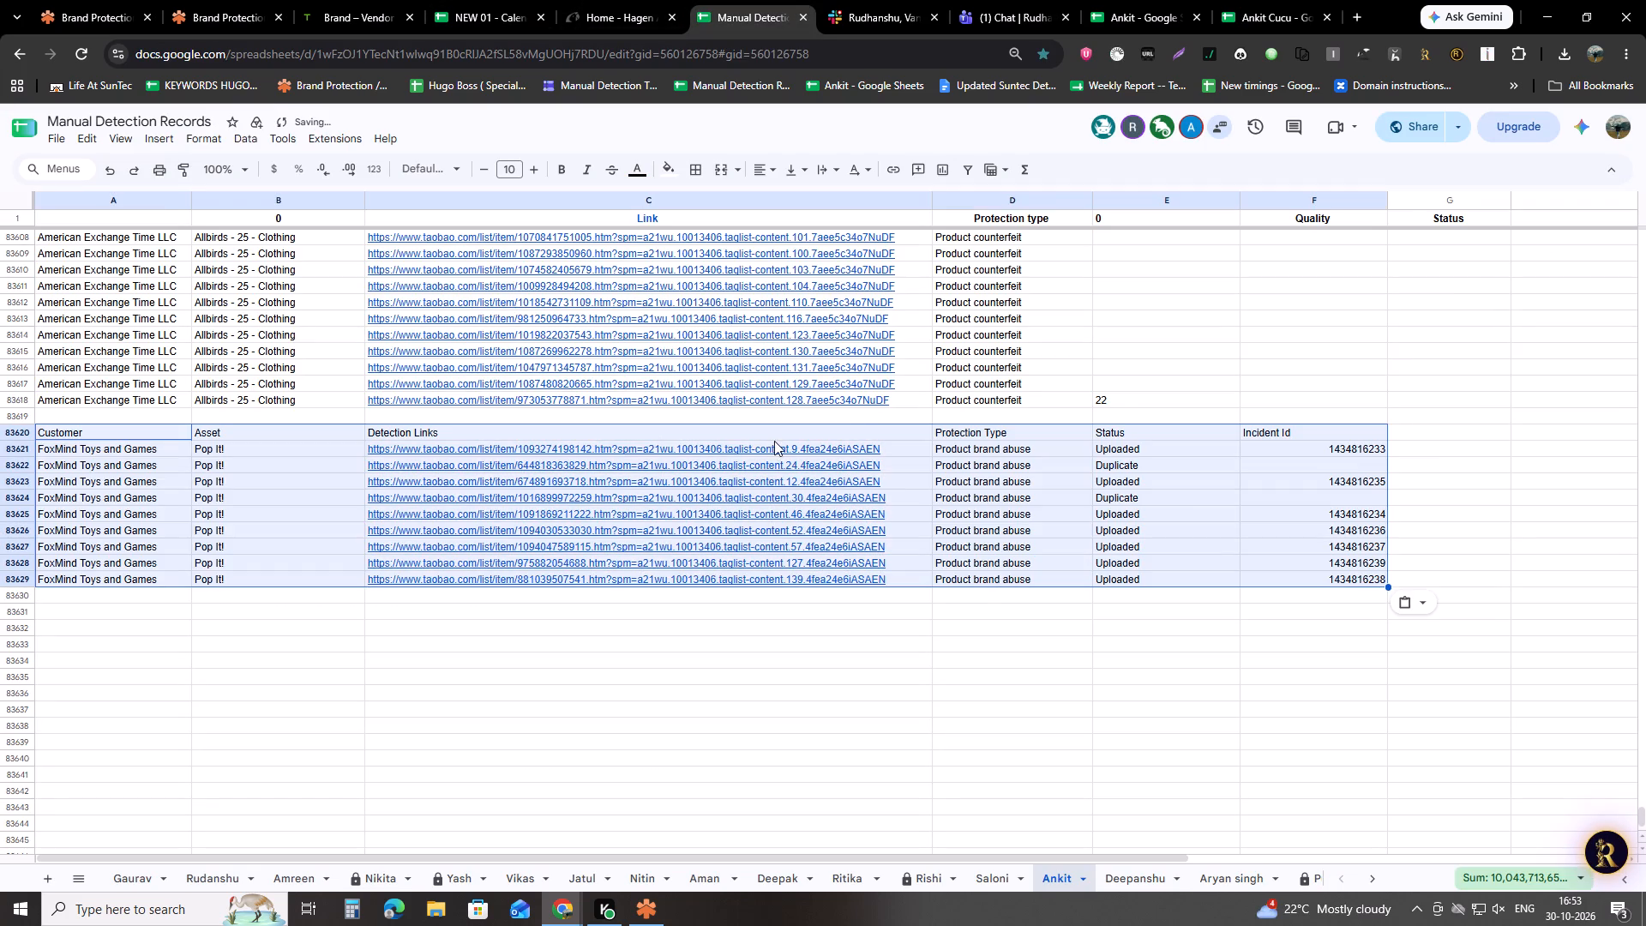
Delete the pasted header row 83620 above the FoxMind Toys and Games records.
{"action": "left_click", "coordinate": [776, 436]}
{"action": "right_click", "coordinate": [776, 436]}
{"action": "left_click", "coordinate": [866, 514]}
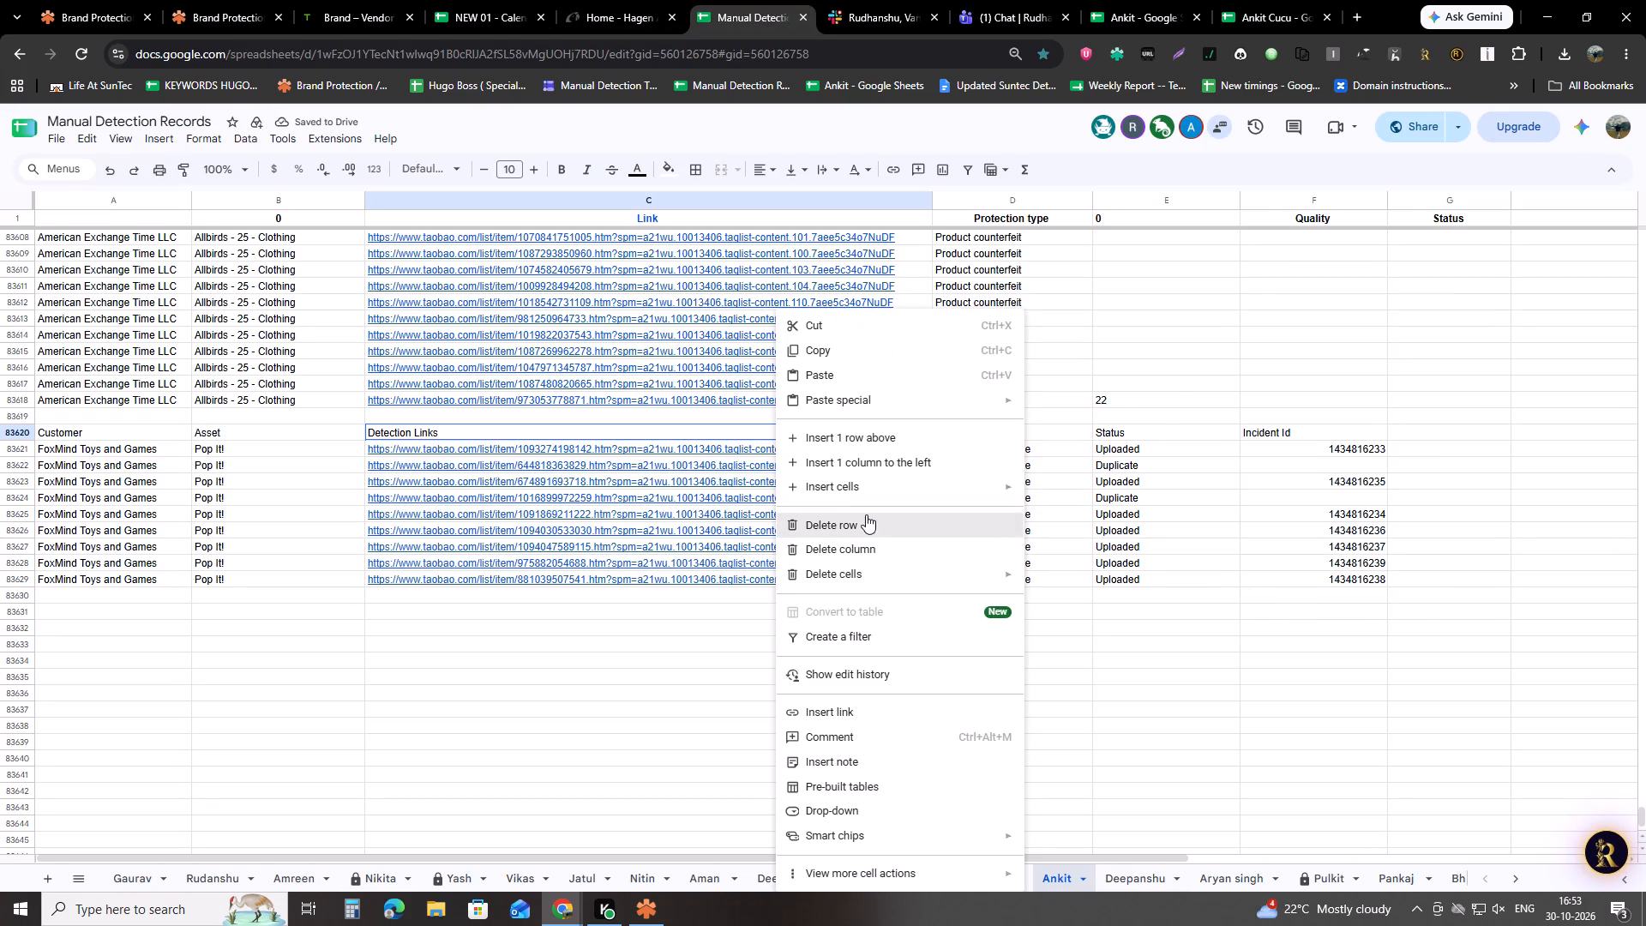
Move the value 22 from cell E83618 to the Quality cell F83618.
{"action": "left_click", "coordinate": [1177, 394]}
{"action": "key", "text": "ctrl+c"}
{"action": "left_click", "coordinate": [1373, 398]}
{"action": "key", "text": "ctrl+v"}
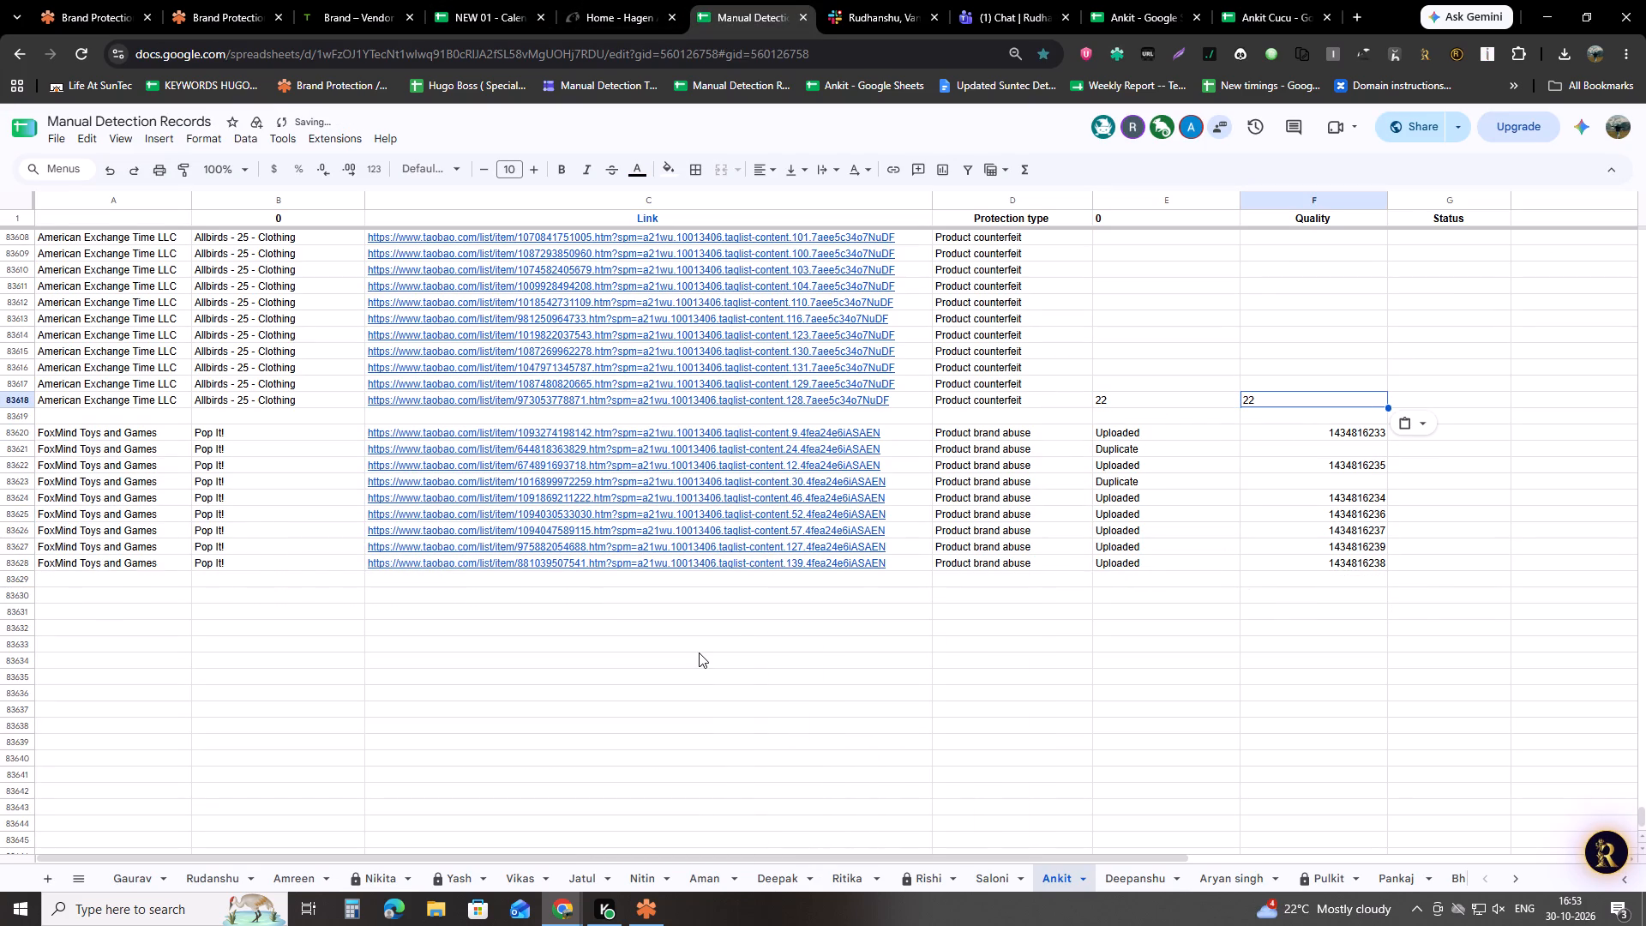
{"action": "left_click", "coordinate": [1145, 395]}
{"action": "key", "text": "Delete"}
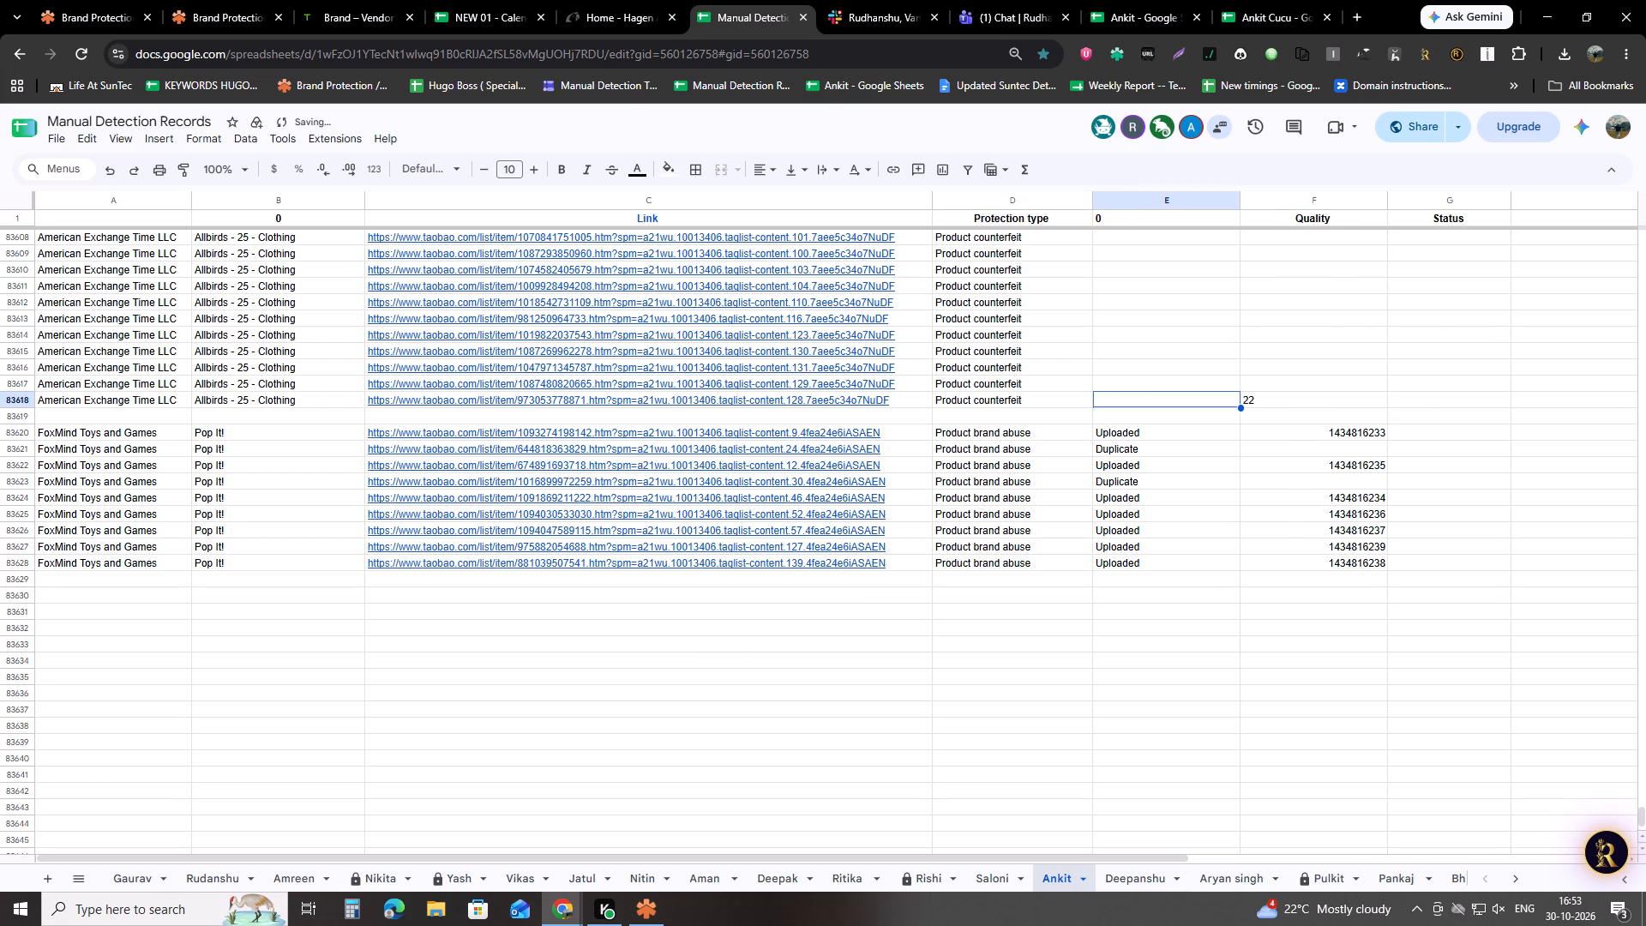
Close the Taobao popit listings page.
{"action": "left_click", "coordinate": [599, 622]}
{"action": "key", "text": "alt+Tab"}
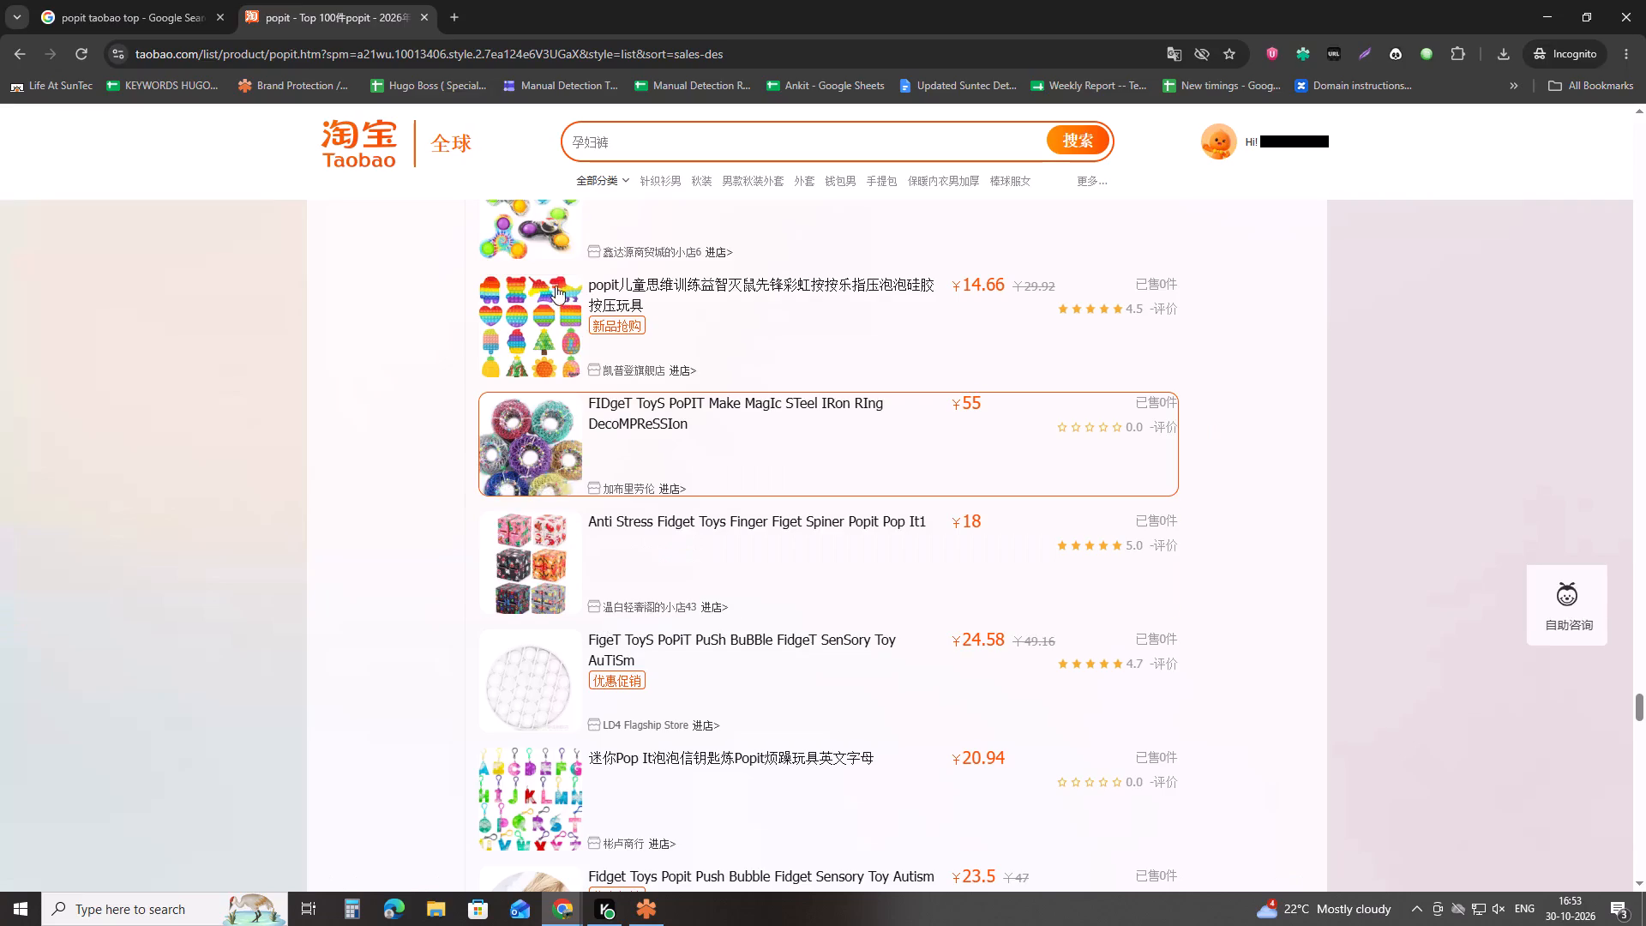
{"action": "middle_click", "coordinate": [411, 0]}
Set the Red Points New Incident customer to Marquee Brands LLC, copying the name from the NEW 01 calendar sheet.
{"action": "key", "text": "alt+Tab"}
{"action": "left_click", "coordinate": [474, 0]}
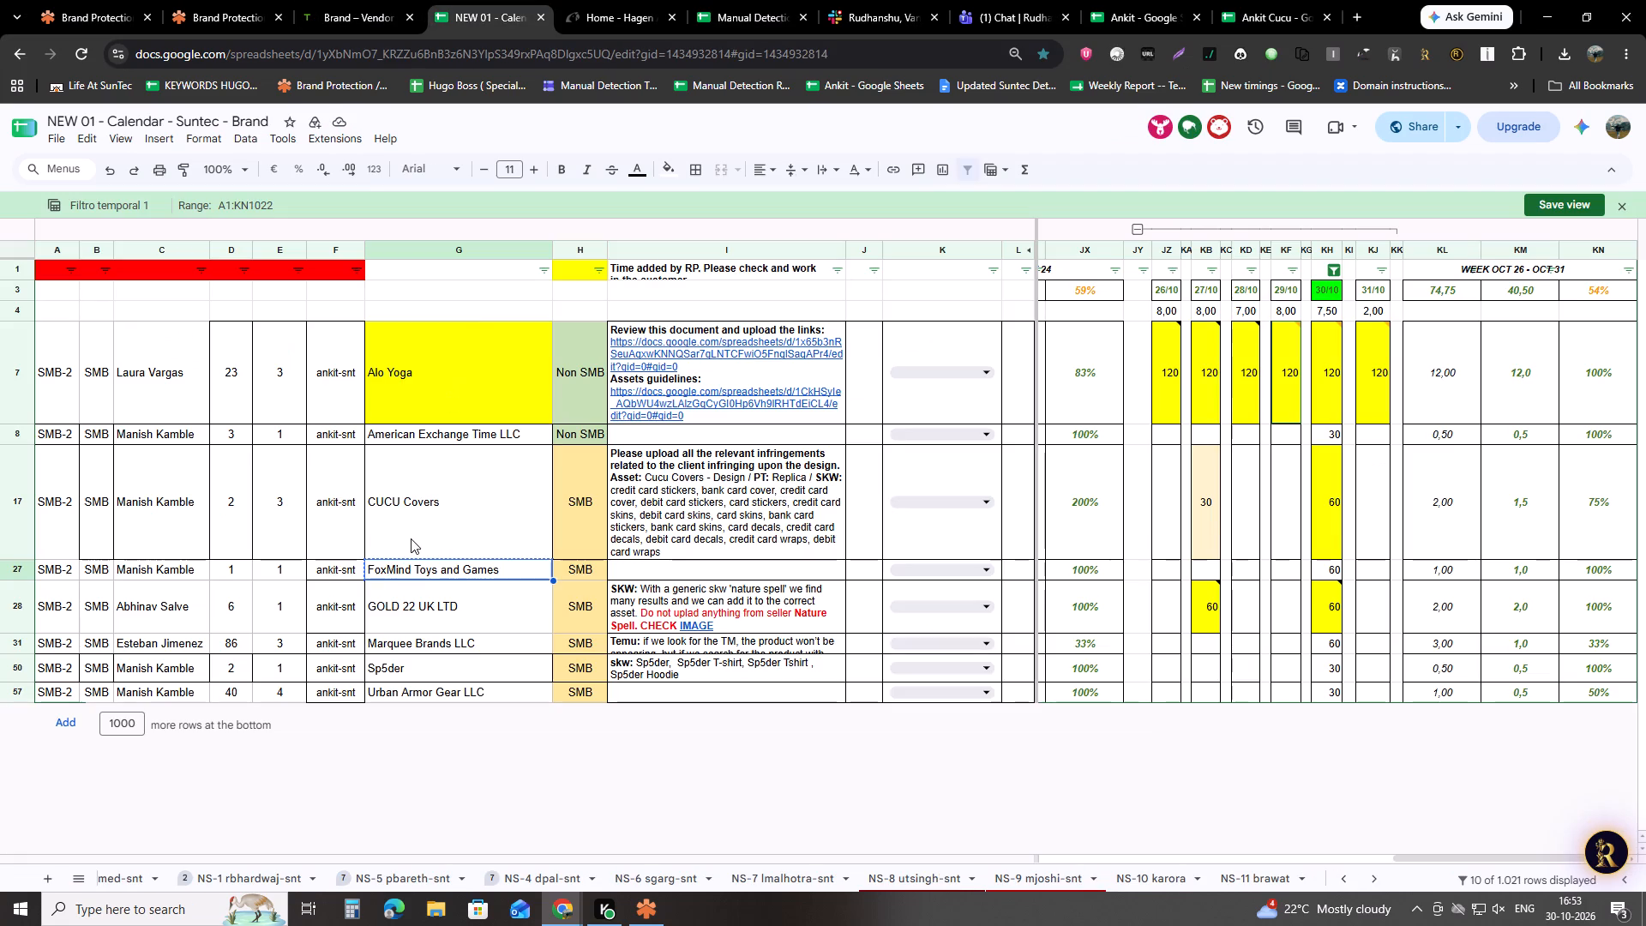
{"action": "left_click", "coordinate": [435, 615]}
{"action": "key", "text": "ctrl+c"}
{"action": "left_click", "coordinate": [441, 640]}
{"action": "key", "text": "ctrl+c"}
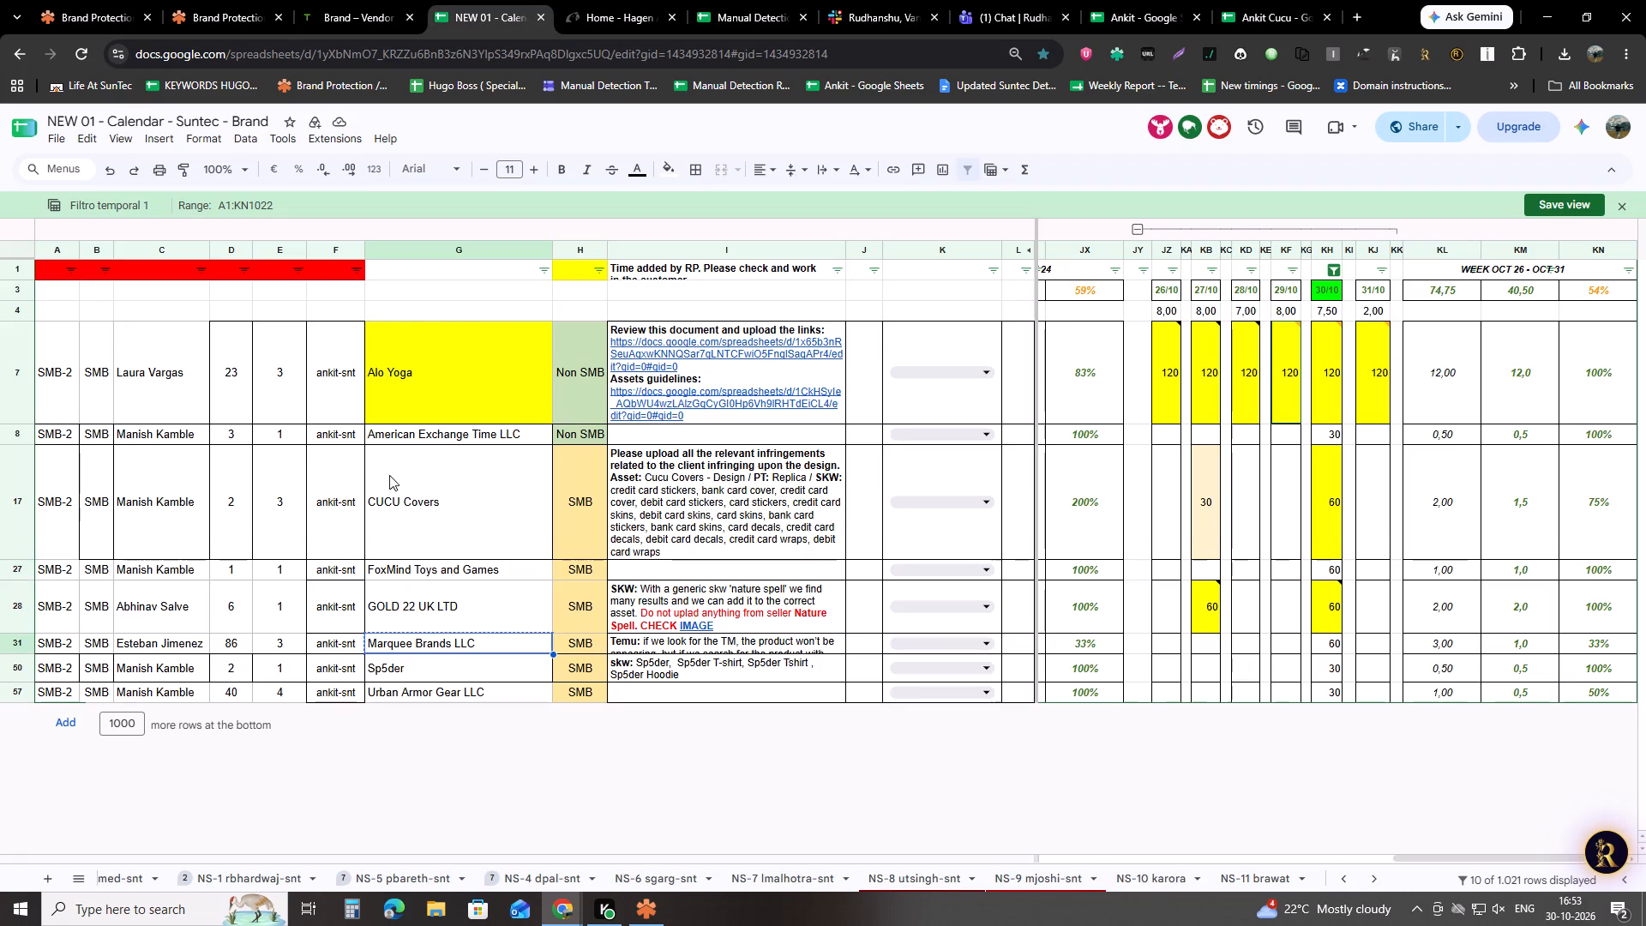
{"action": "left_click", "coordinate": [71, 0]}
{"action": "left_click", "coordinate": [526, 131]}
{"action": "left_click", "coordinate": [493, 128]}
{"action": "key", "text": "ctrl+v"}
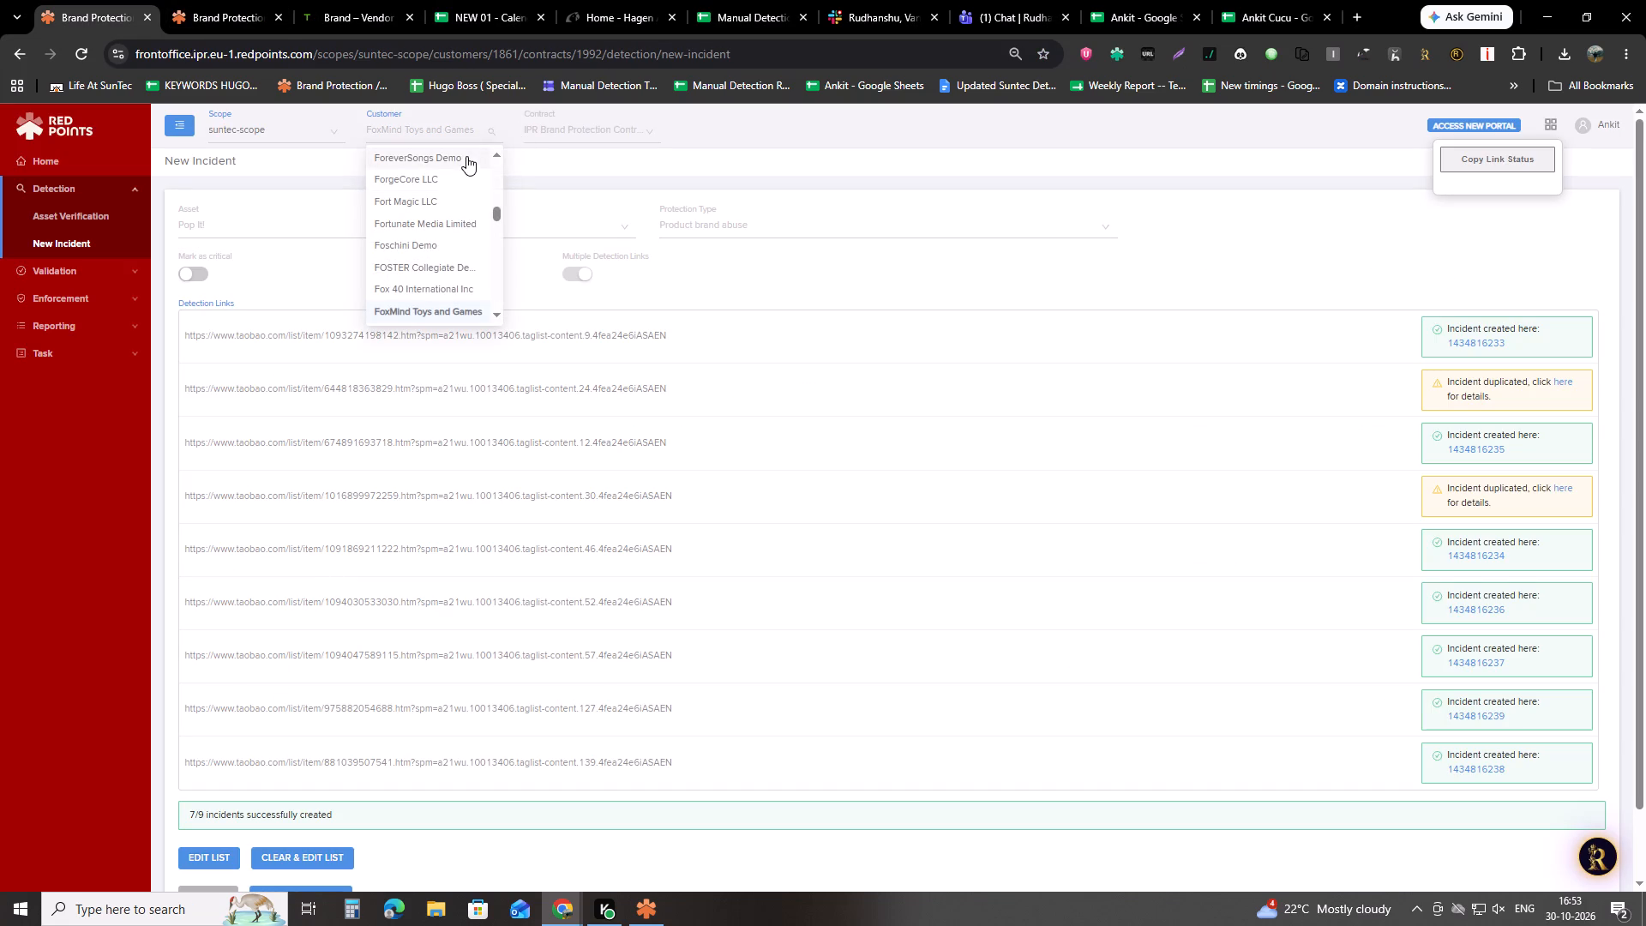
{"action": "left_click", "coordinate": [399, 129]}
{"action": "left_click", "coordinate": [406, 120]}
{"action": "key", "text": "ctrl+v"}
{"action": "left_click", "coordinate": [404, 151]}
Set the 30/10 time for FoxMind Toys and Games to 30 in the NEW 01 calendar sheet.
{"action": "left_click", "coordinate": [344, 0]}
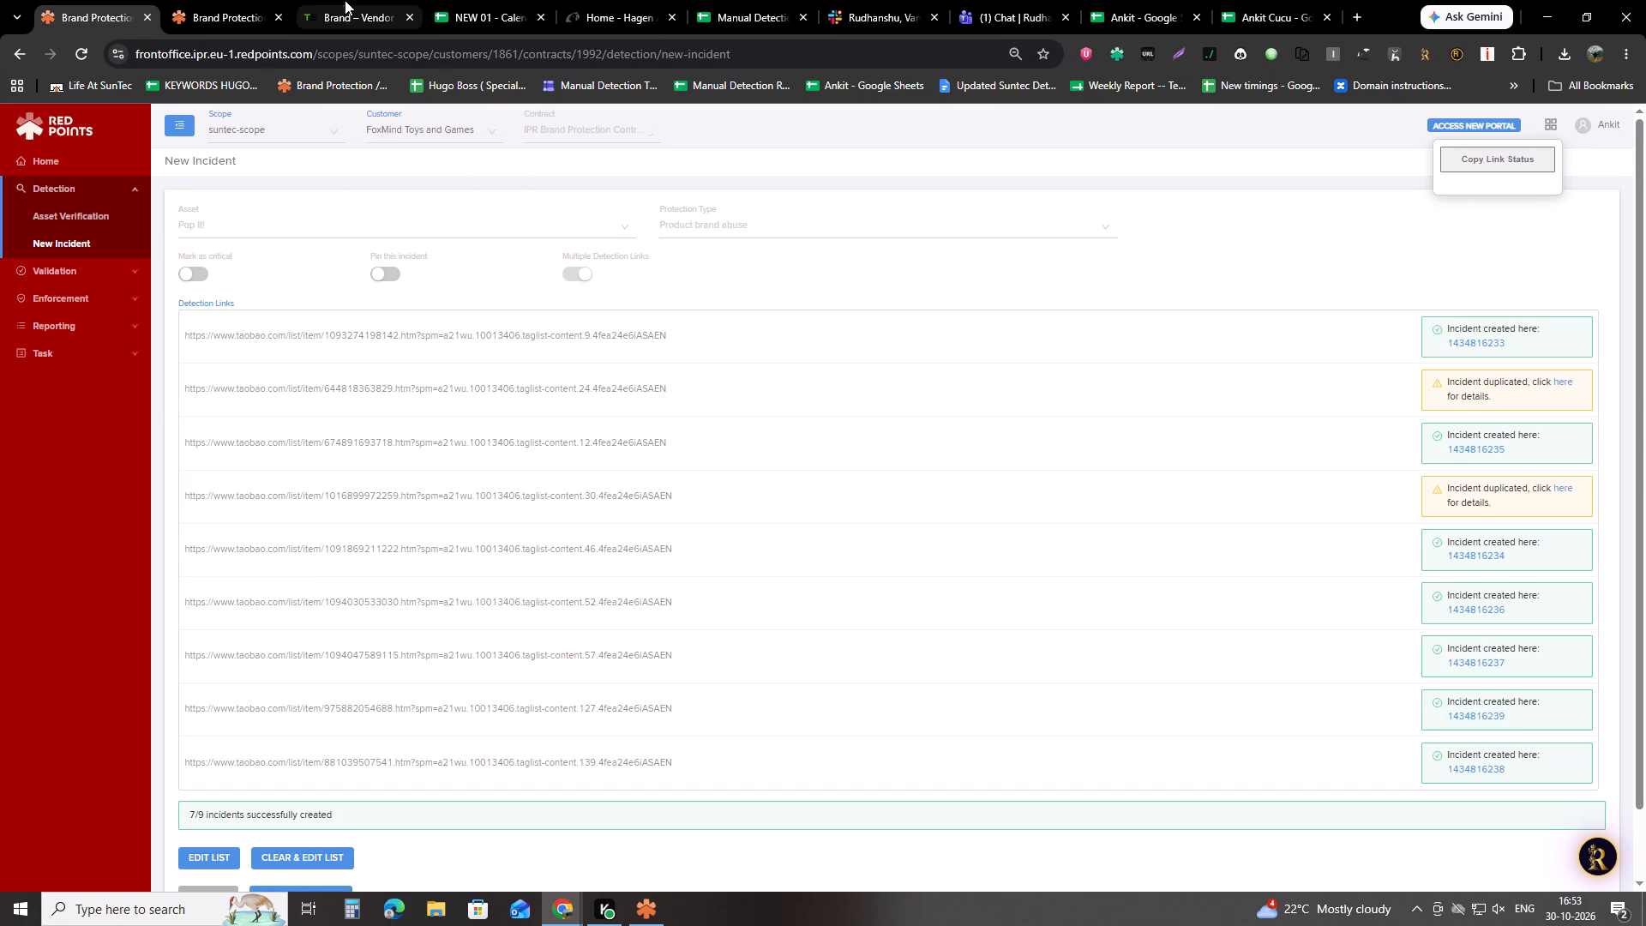
{"action": "left_click", "coordinate": [588, 0]}
{"action": "left_click", "coordinate": [473, 0]}
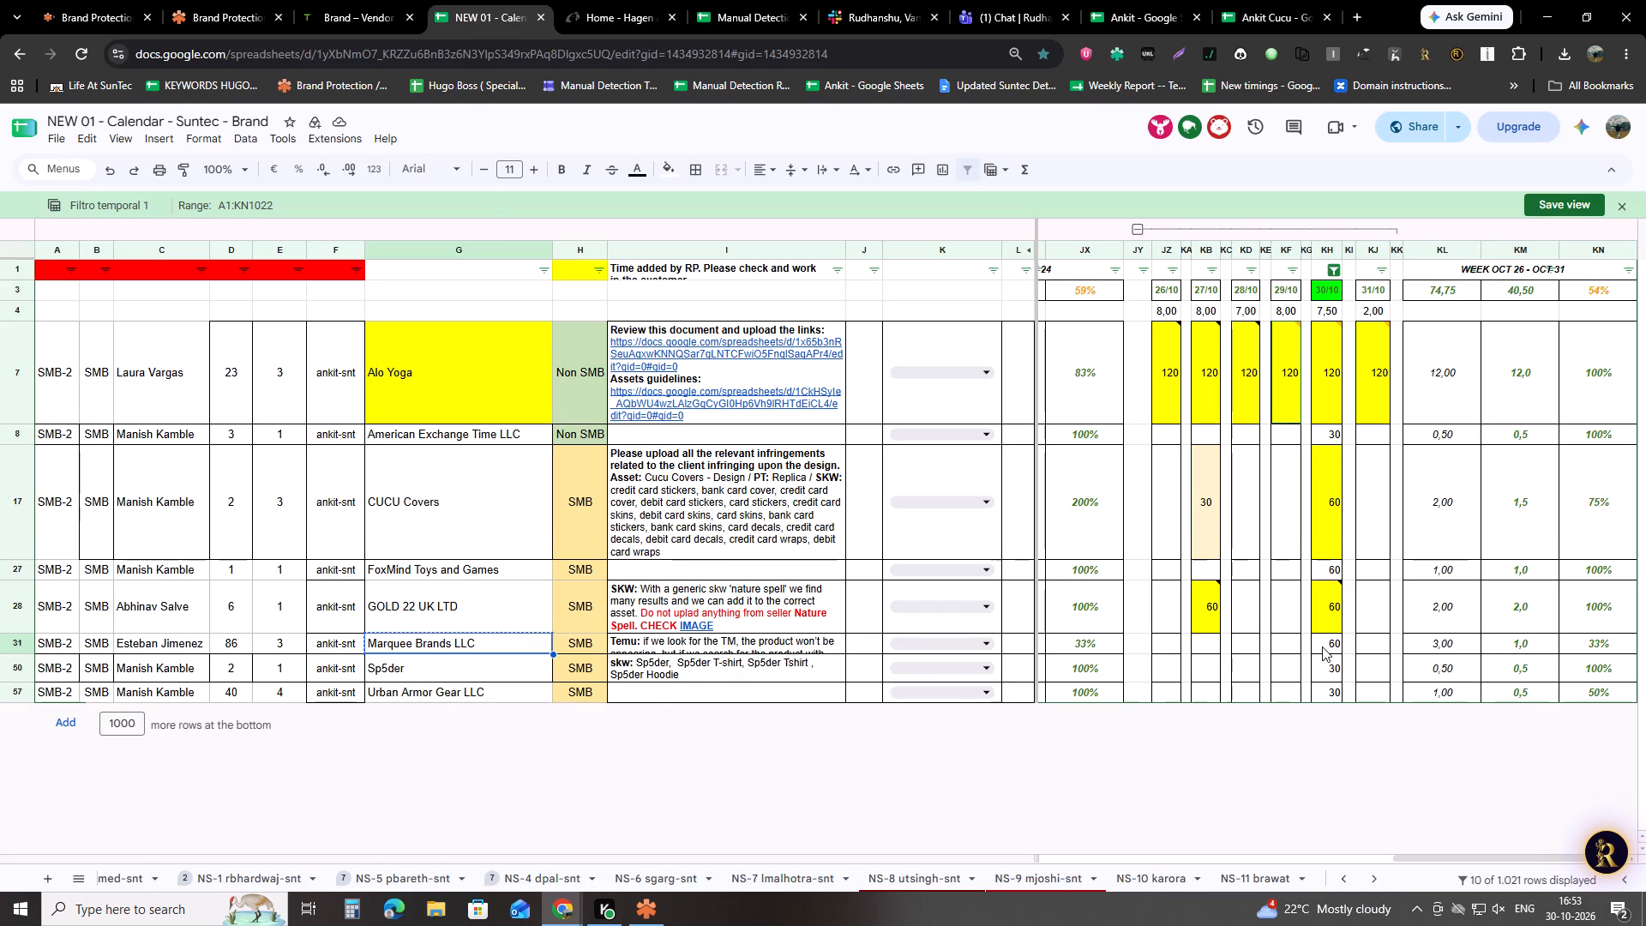
{"action": "left_click", "coordinate": [1331, 573]}
{"action": "type", "text": "30"}
{"action": "key", "text": "Return"}
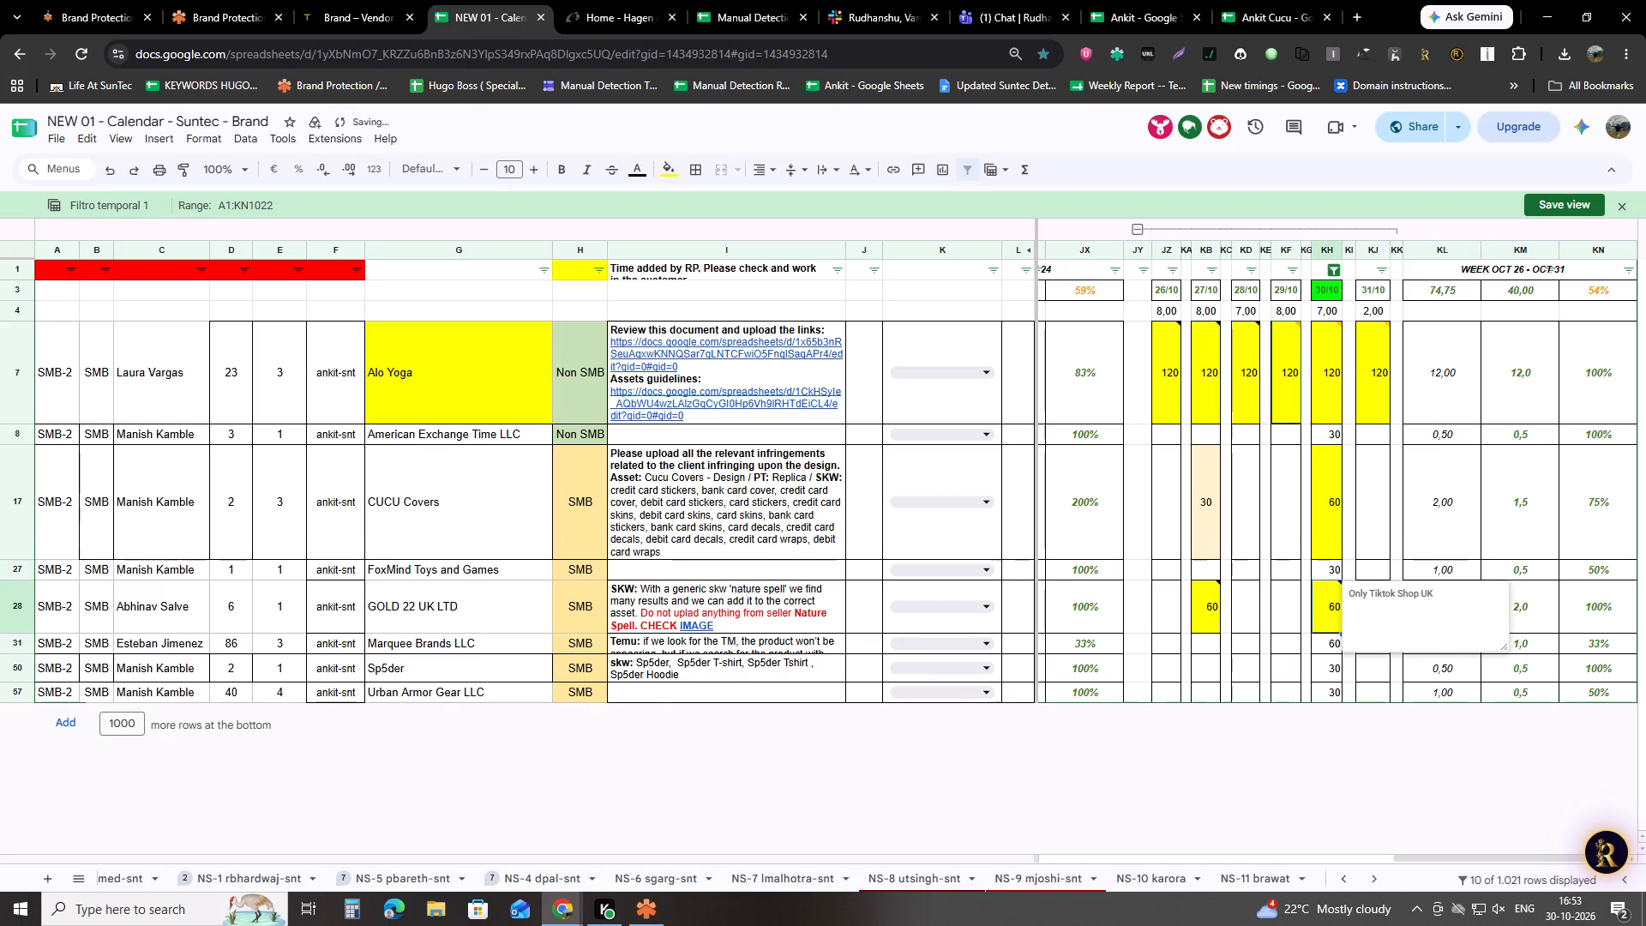
Look through the assets available for Marquee Brands LLC in the Red Points New Incident form.
{"action": "left_click", "coordinate": [213, 0]}
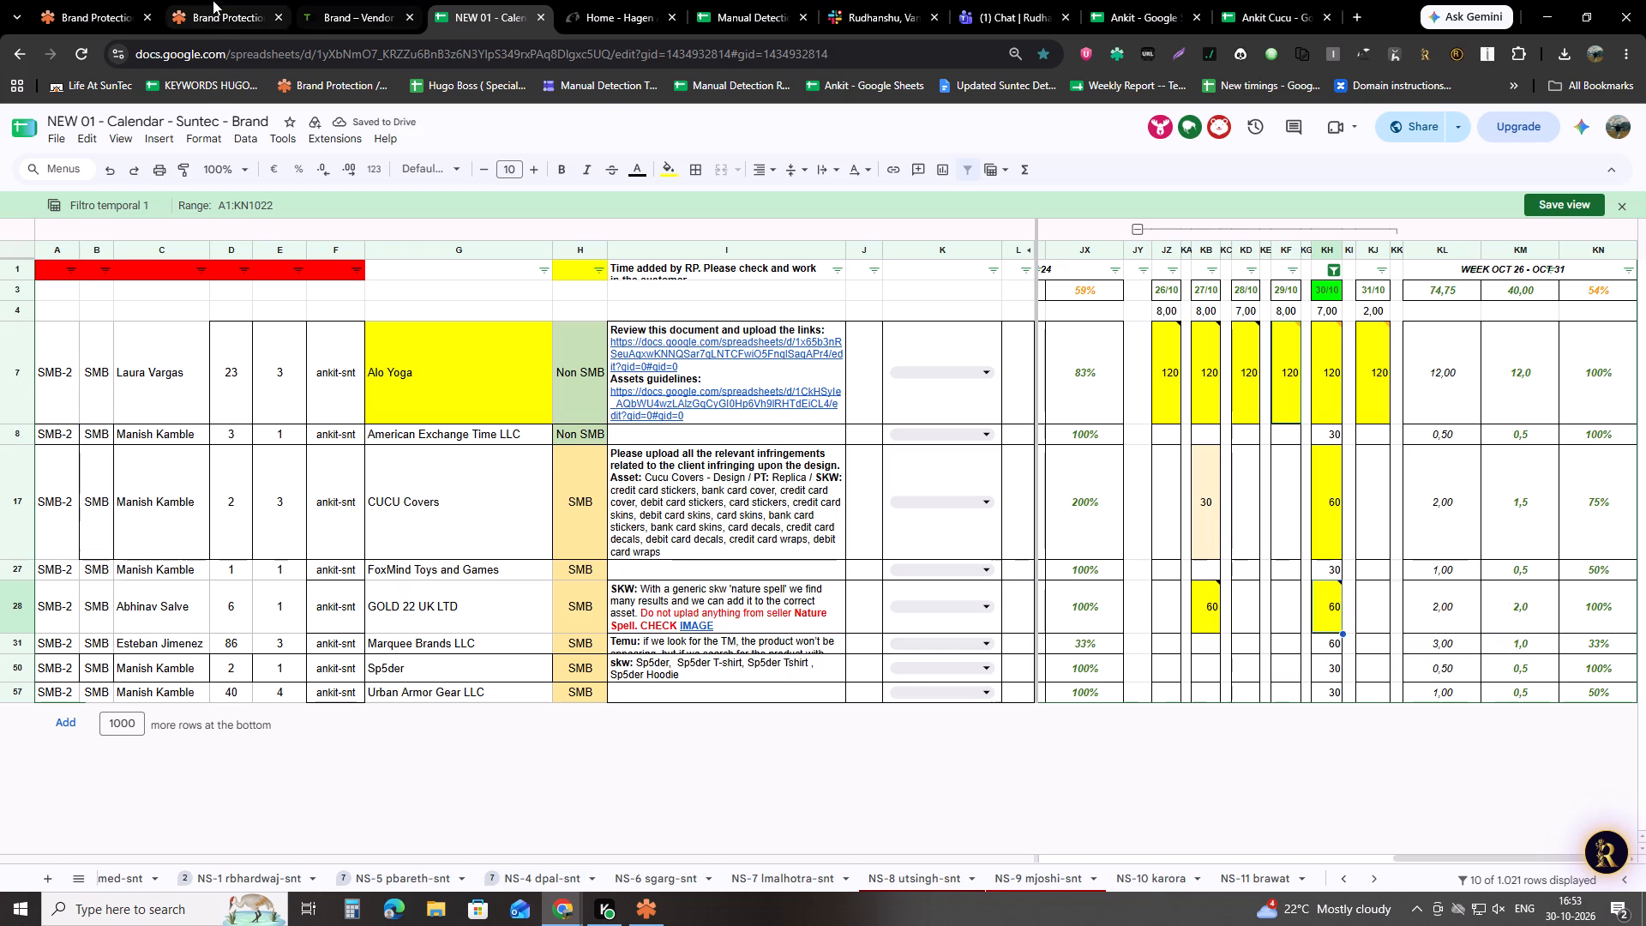
{"action": "left_click", "coordinate": [78, 0]}
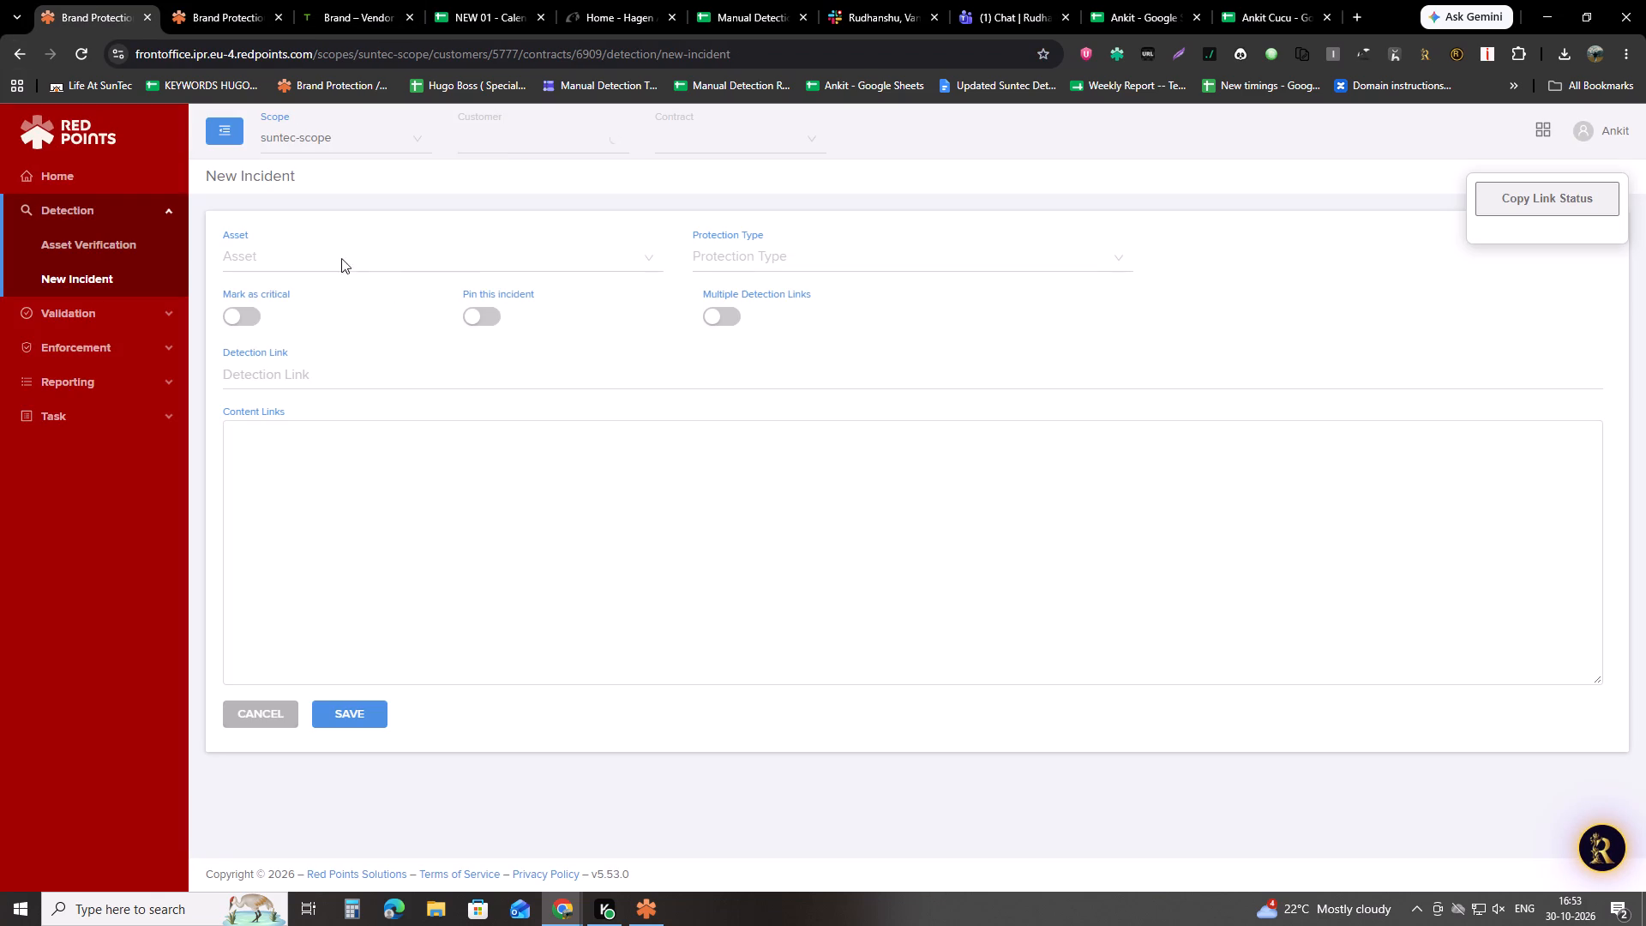
{"action": "left_click", "coordinate": [270, 244]}
{"action": "left_click", "coordinate": [366, 230]}
{"action": "left_click", "coordinate": [267, 256]}
{"action": "scroll", "coordinate": [341, 406], "scroll_direction": "down", "scroll_amount": 4}
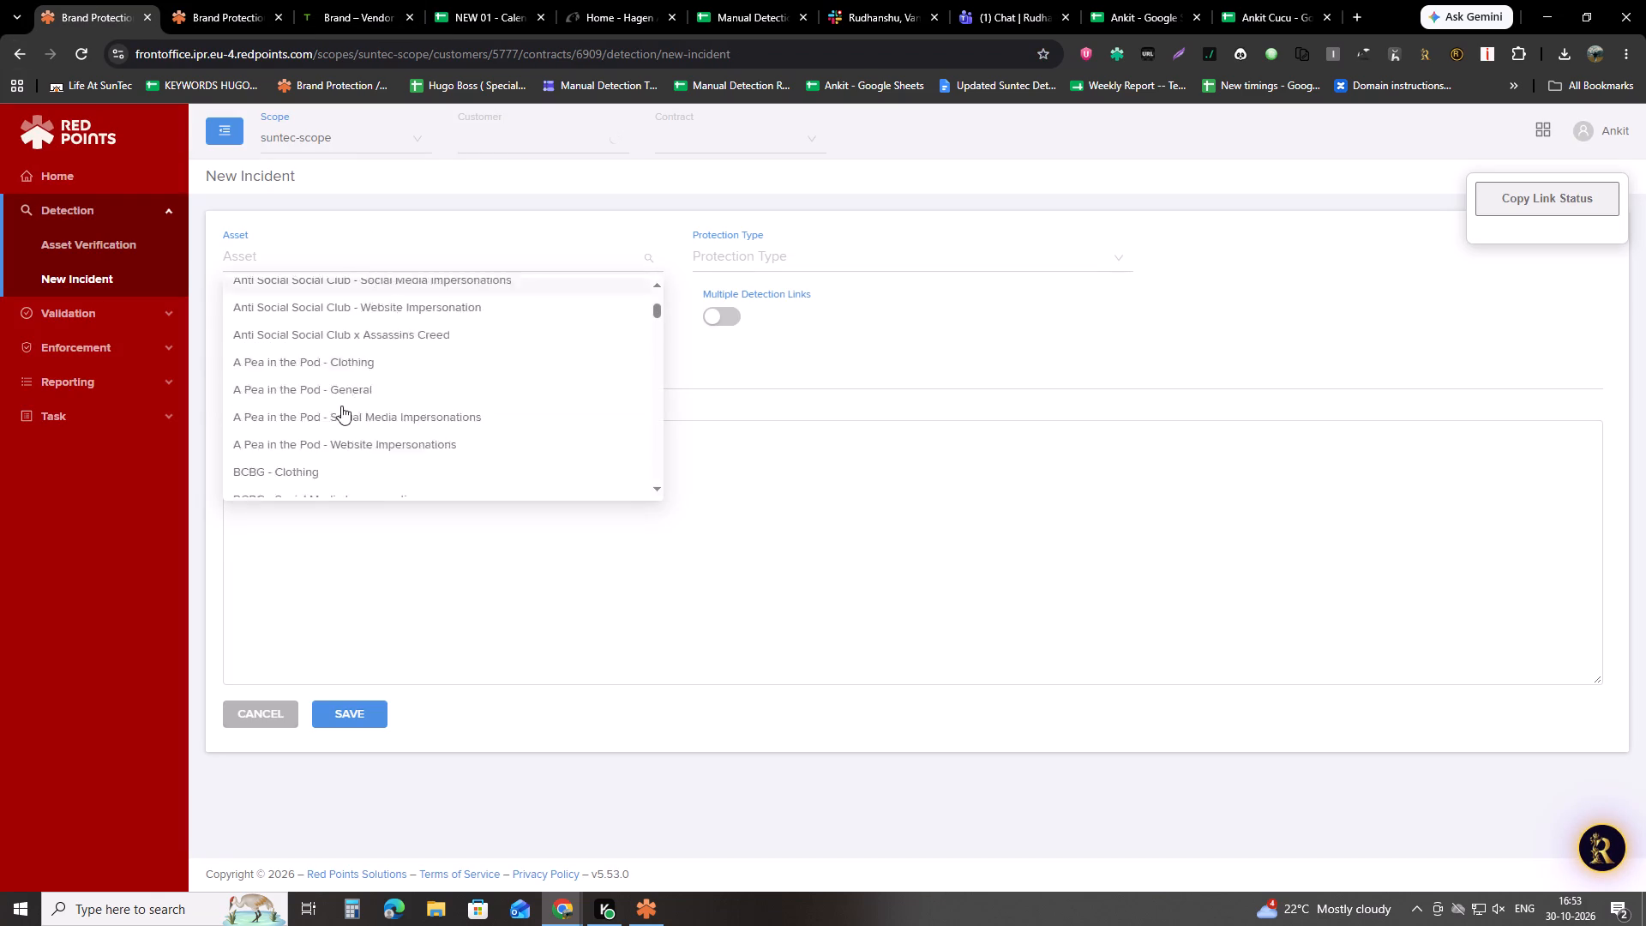
{"action": "scroll", "coordinate": [333, 406], "scroll_direction": "down", "scroll_amount": 2}
{"action": "scroll", "coordinate": [330, 337], "scroll_direction": "up", "scroll_amount": 2}
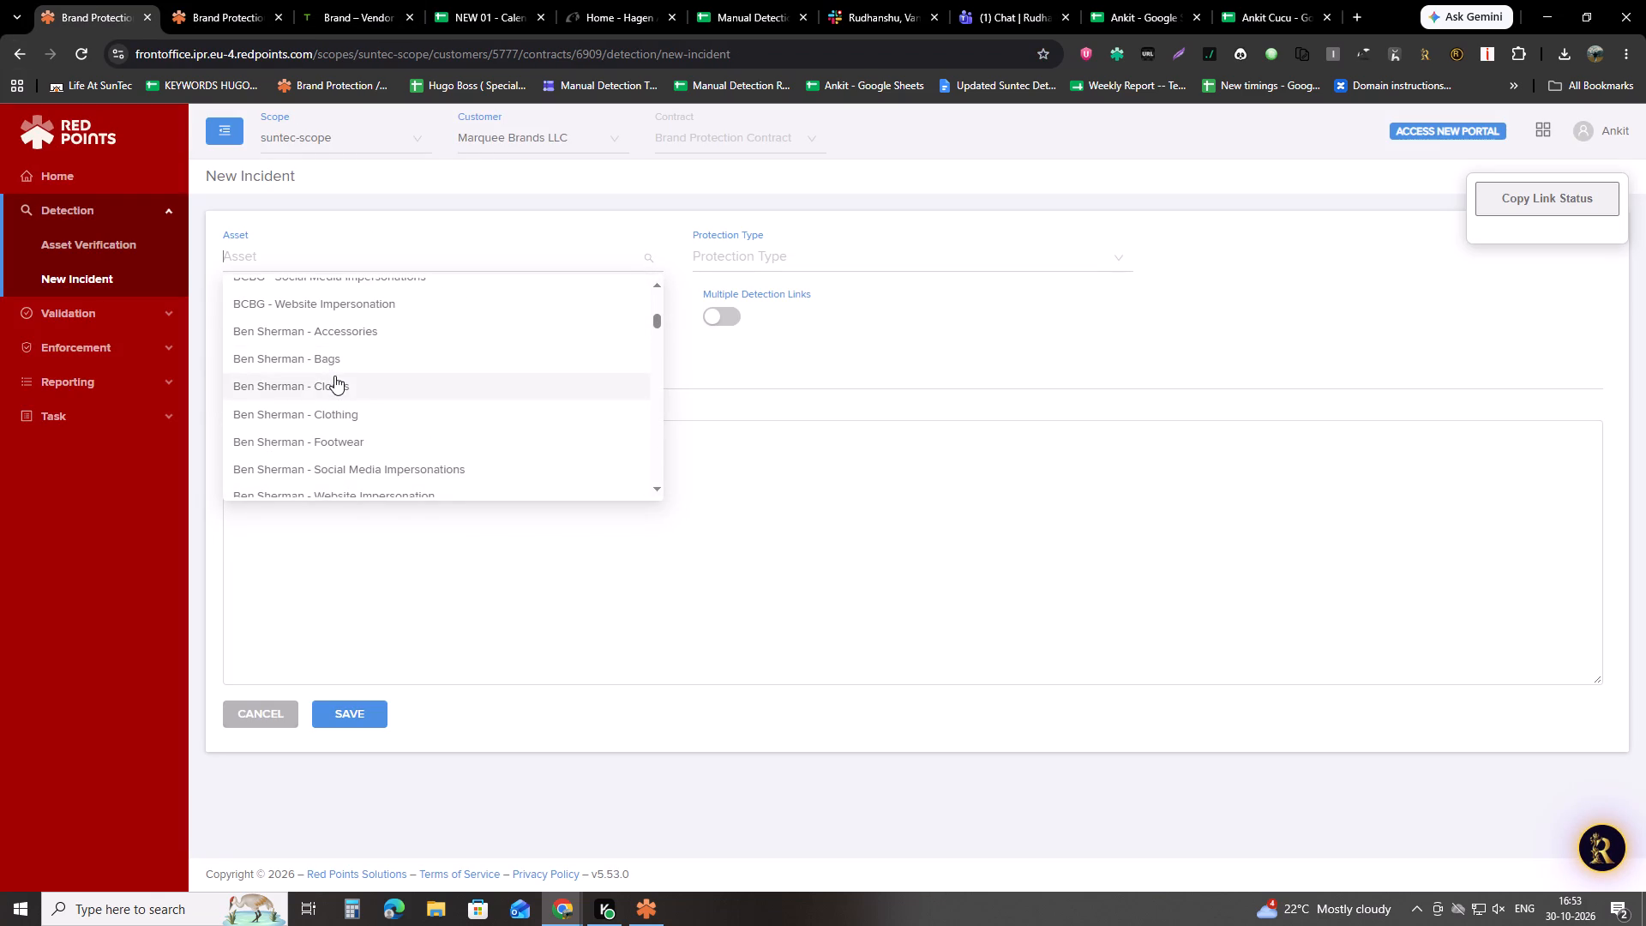
Stop the running FoxMind Toys and Games detection task in the RedPoints IPR Plugin.
{"action": "left_click", "coordinate": [1117, 58]}
{"action": "left_click", "coordinate": [888, 376]}
{"action": "double_click", "coordinate": [886, 392]}
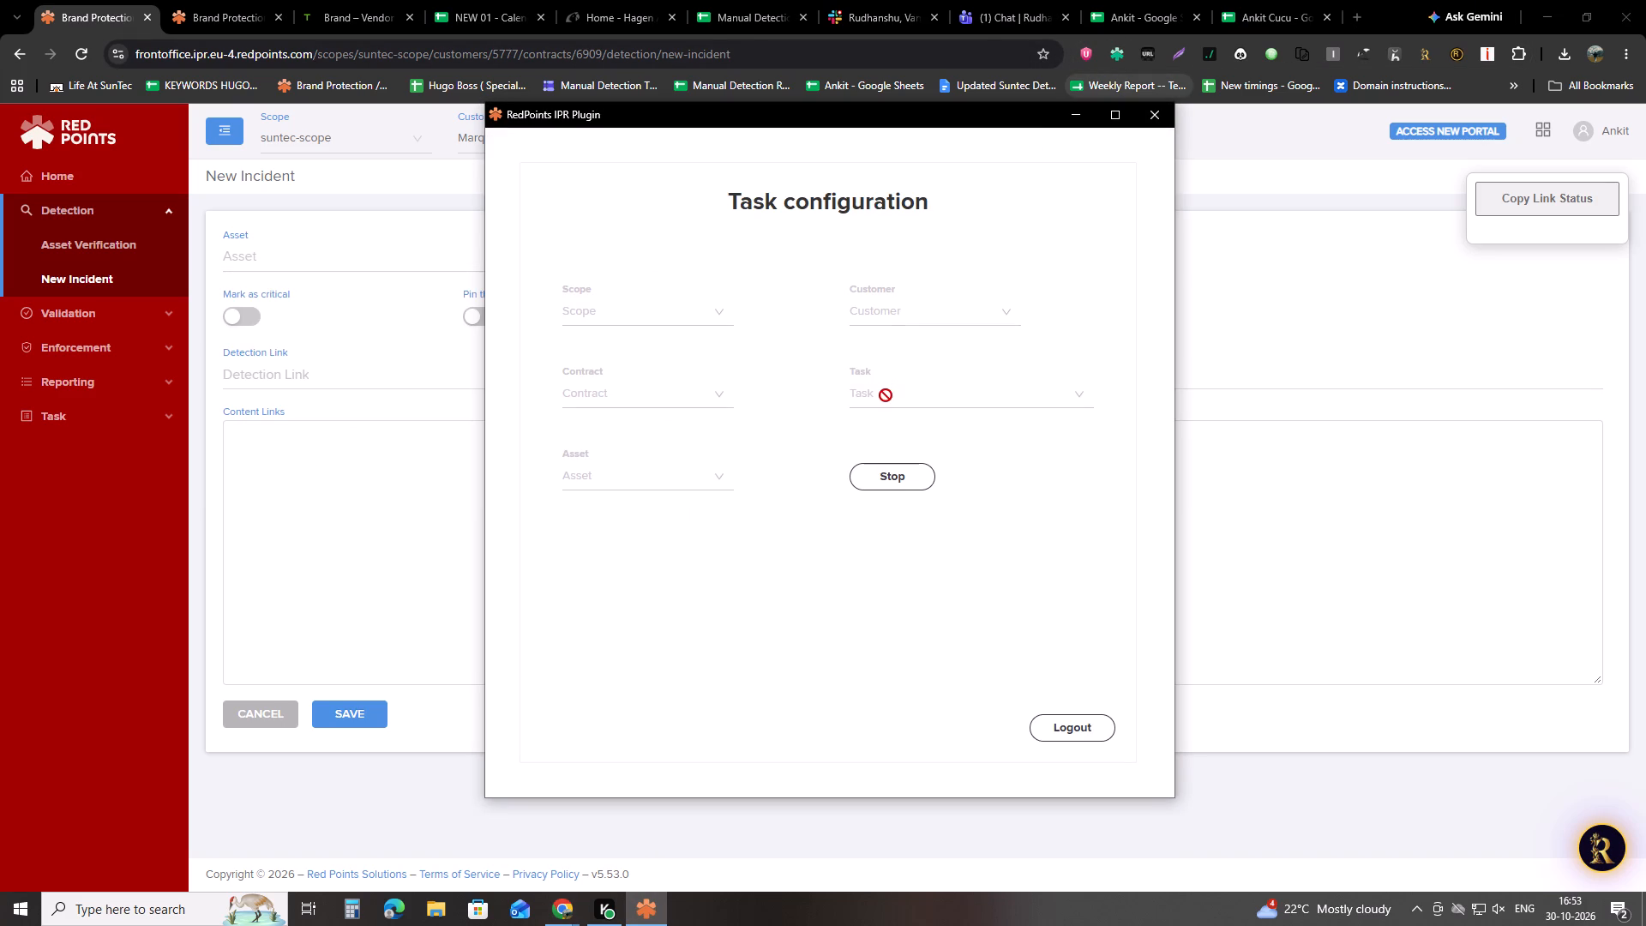
{"action": "triple_click", "coordinate": [885, 397]}
{"action": "triple_click", "coordinate": [885, 398]}
{"action": "triple_click", "coordinate": [885, 398]}
{"action": "triple_click", "coordinate": [885, 398]}
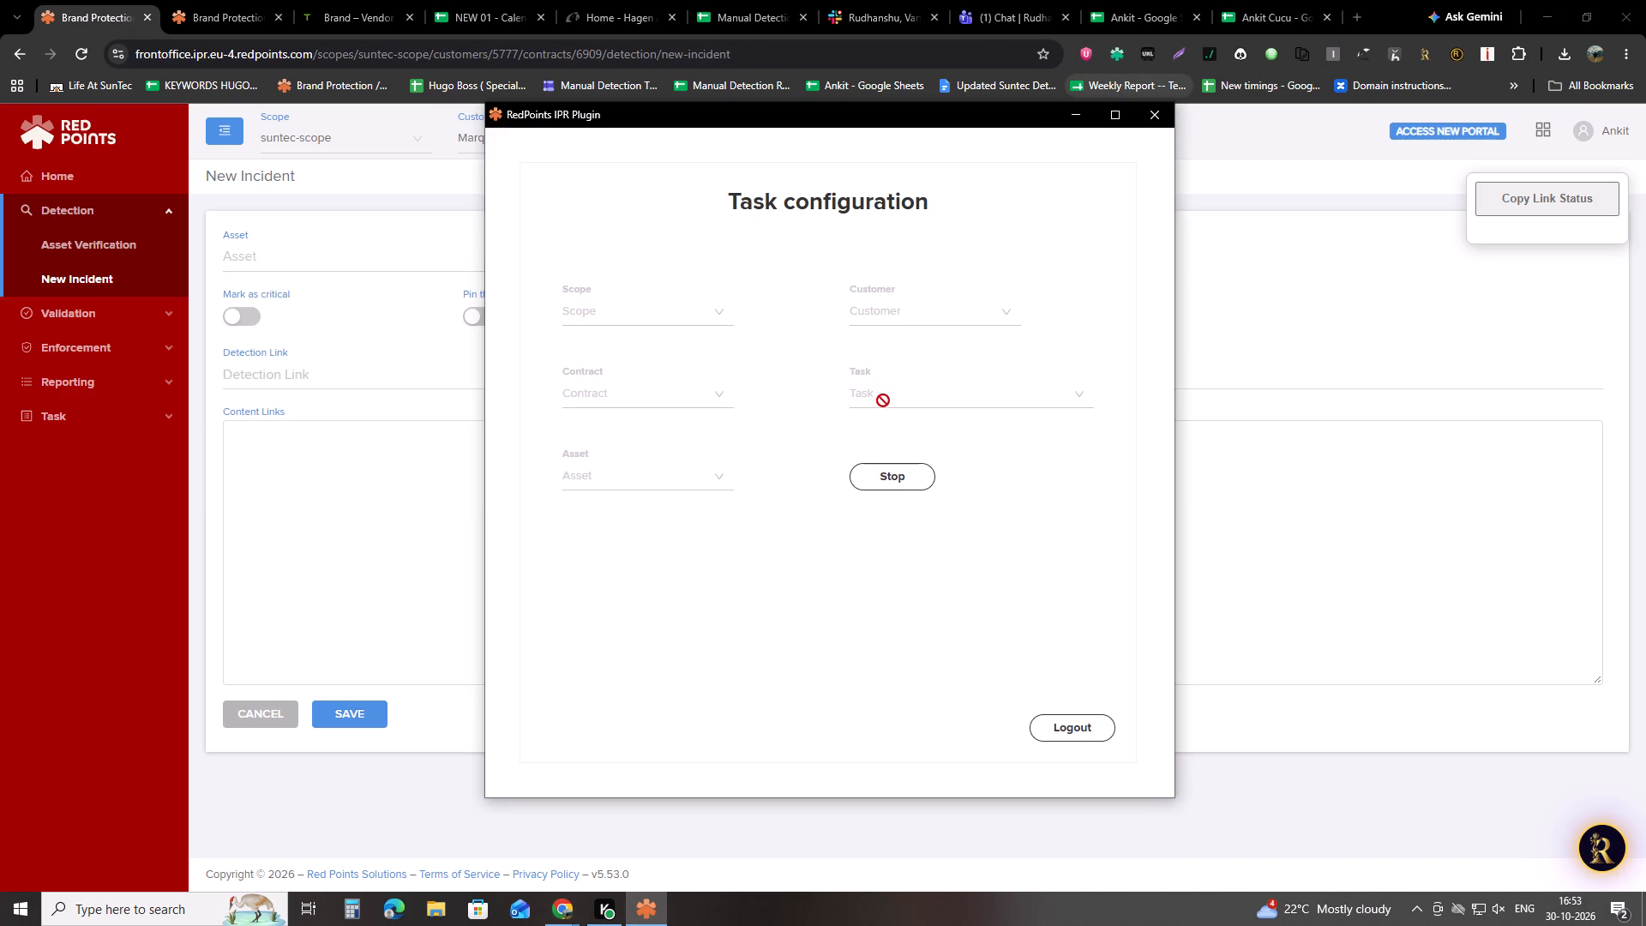
{"action": "triple_click", "coordinate": [880, 402]}
{"action": "triple_click", "coordinate": [880, 402]}
{"action": "left_click", "coordinate": [881, 404]}
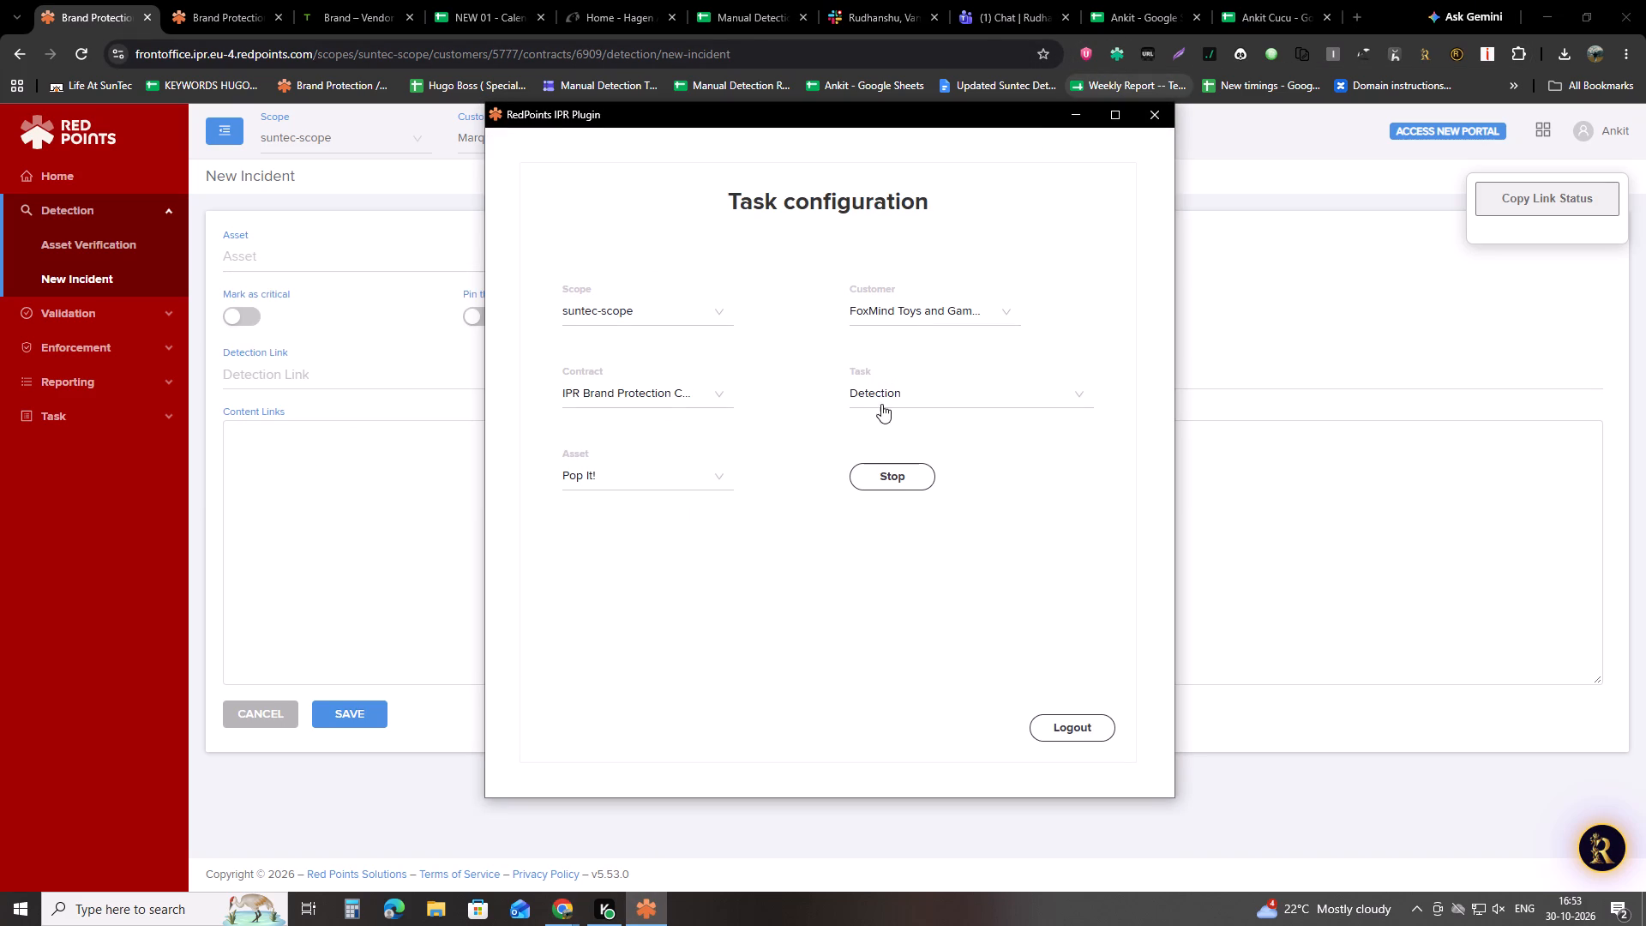
{"action": "left_click", "coordinate": [896, 472]}
Start a plugin Detection task for Marquee Brands LLC with its Brand Protection Contract and the BCBG - Clothing asset.
{"action": "left_click", "coordinate": [896, 315]}
{"action": "key", "text": "m"}
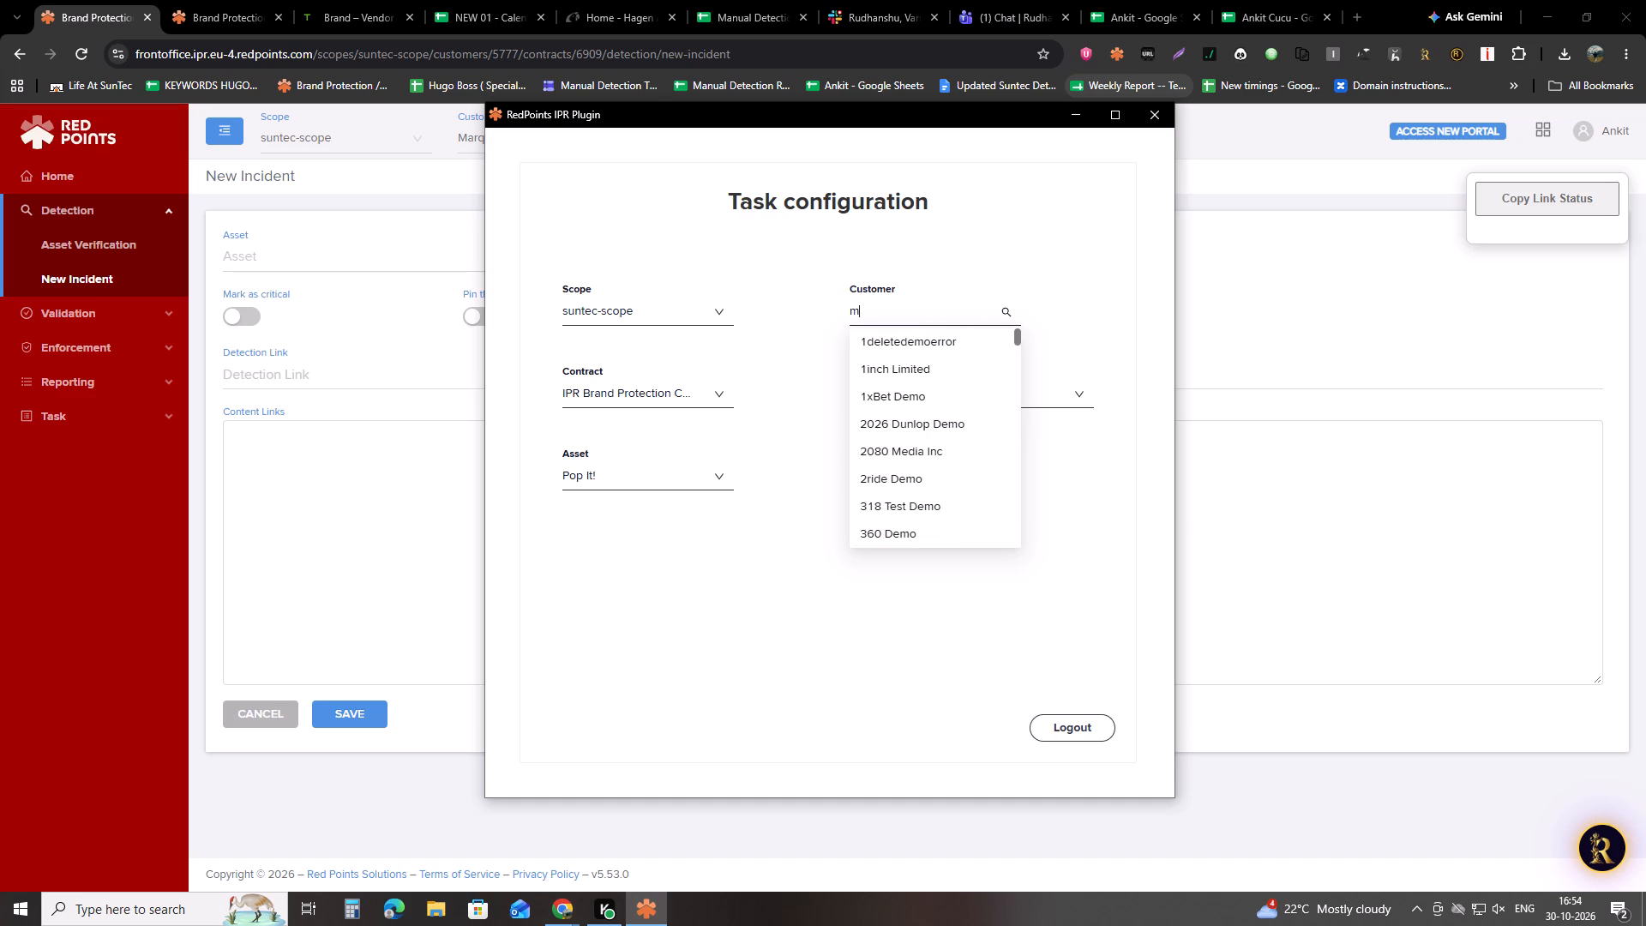
{"action": "type", "text": "ar"}
{"action": "key", "text": "q"}
{"action": "left_click", "coordinate": [887, 365]}
{"action": "left_click", "coordinate": [705, 384]}
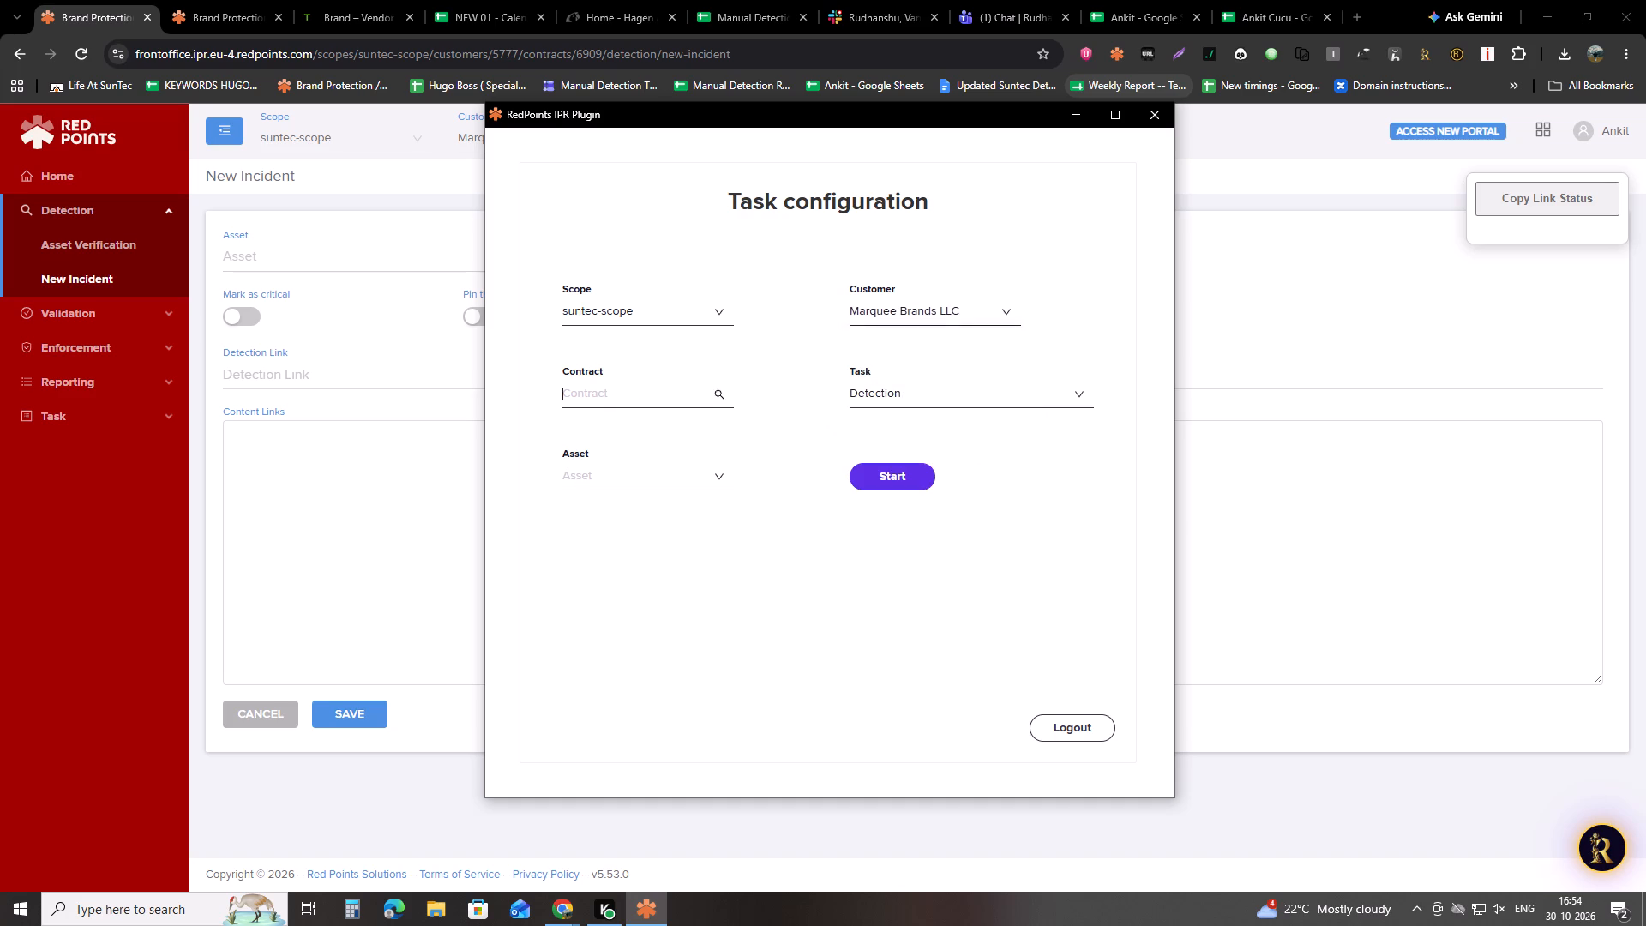
{"action": "left_click", "coordinate": [663, 418]}
{"action": "left_click", "coordinate": [634, 489]}
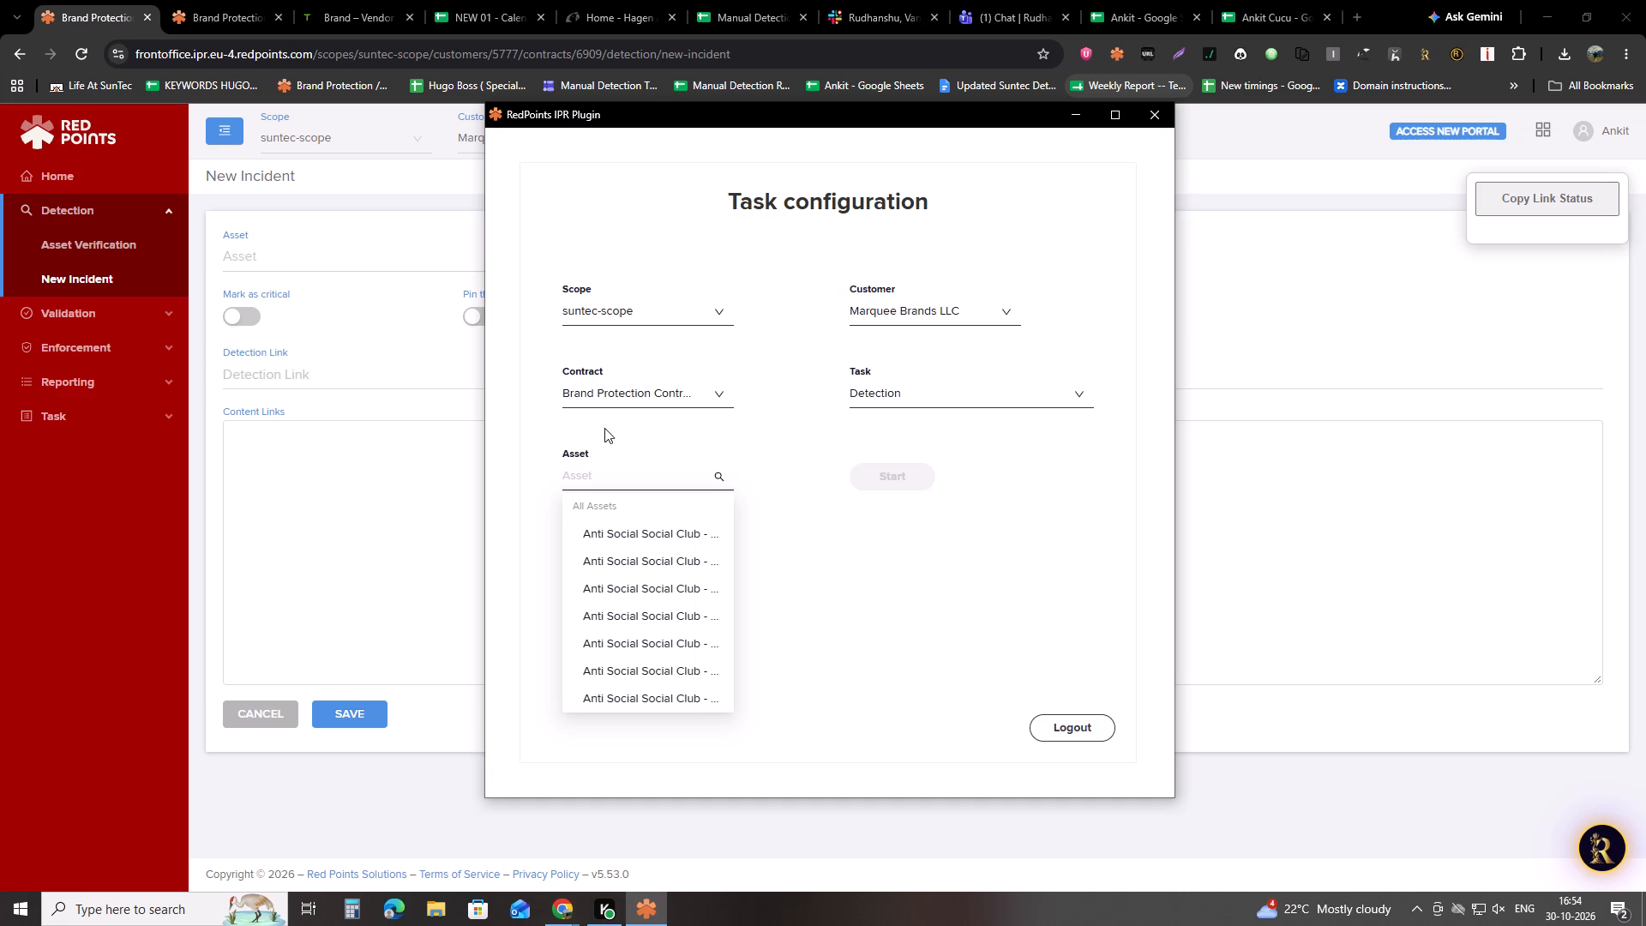
{"action": "type", "text": "bcb"}
{"action": "key", "text": "g"}
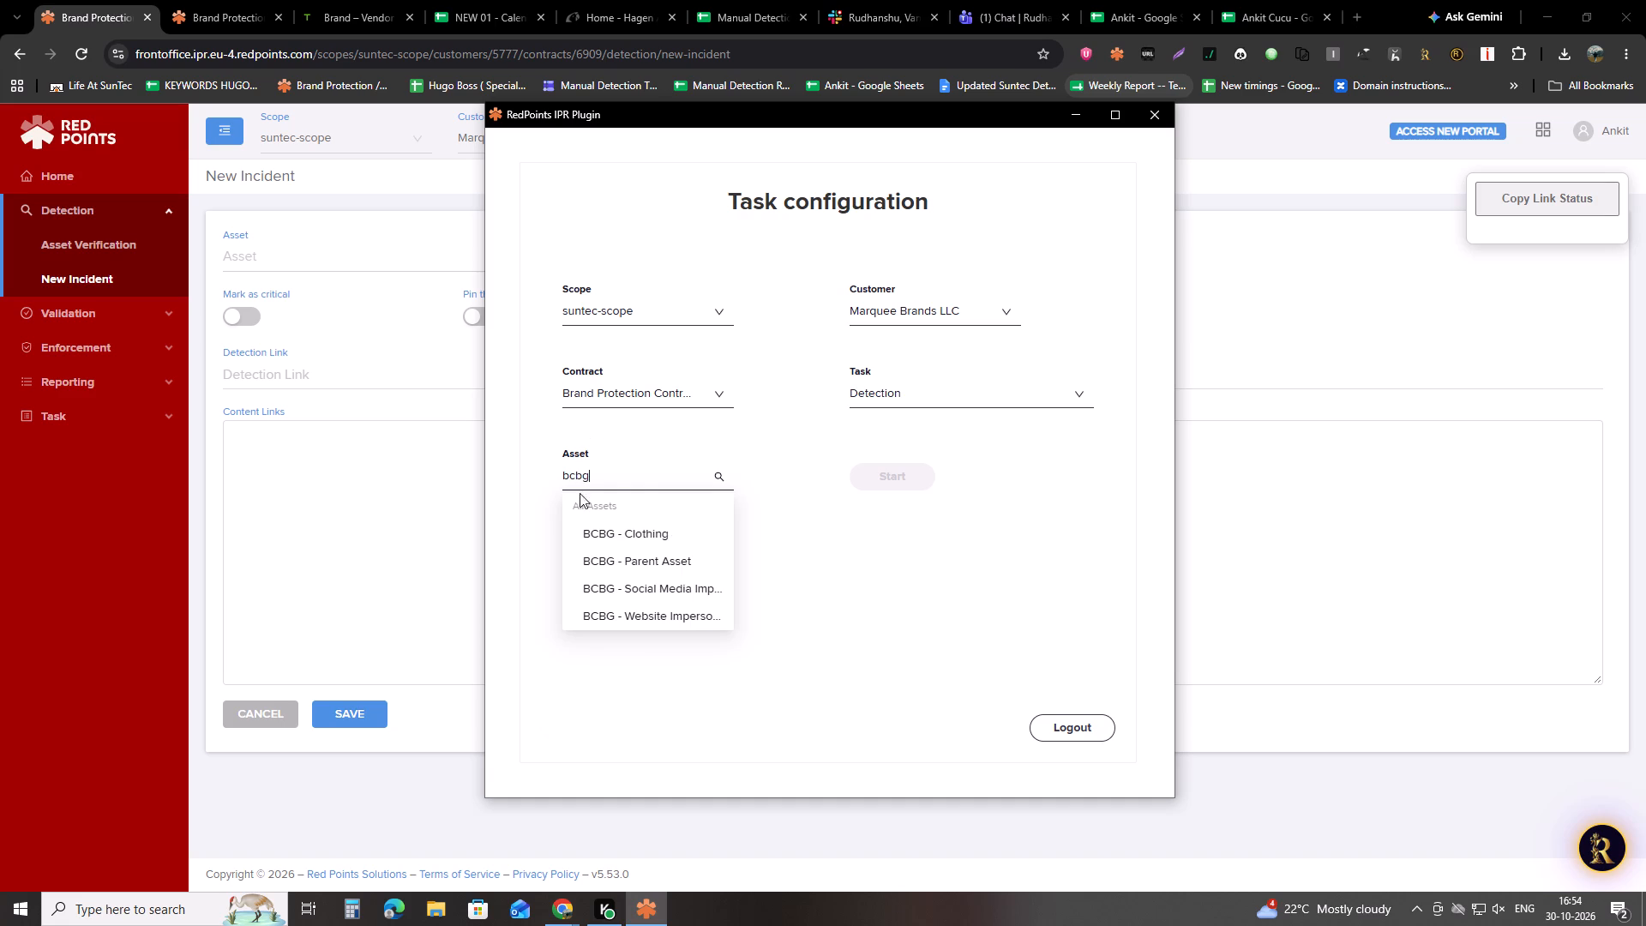
{"action": "left_click", "coordinate": [659, 536]}
{"action": "left_click", "coordinate": [898, 461]}
{"action": "left_click", "coordinate": [898, 472]}
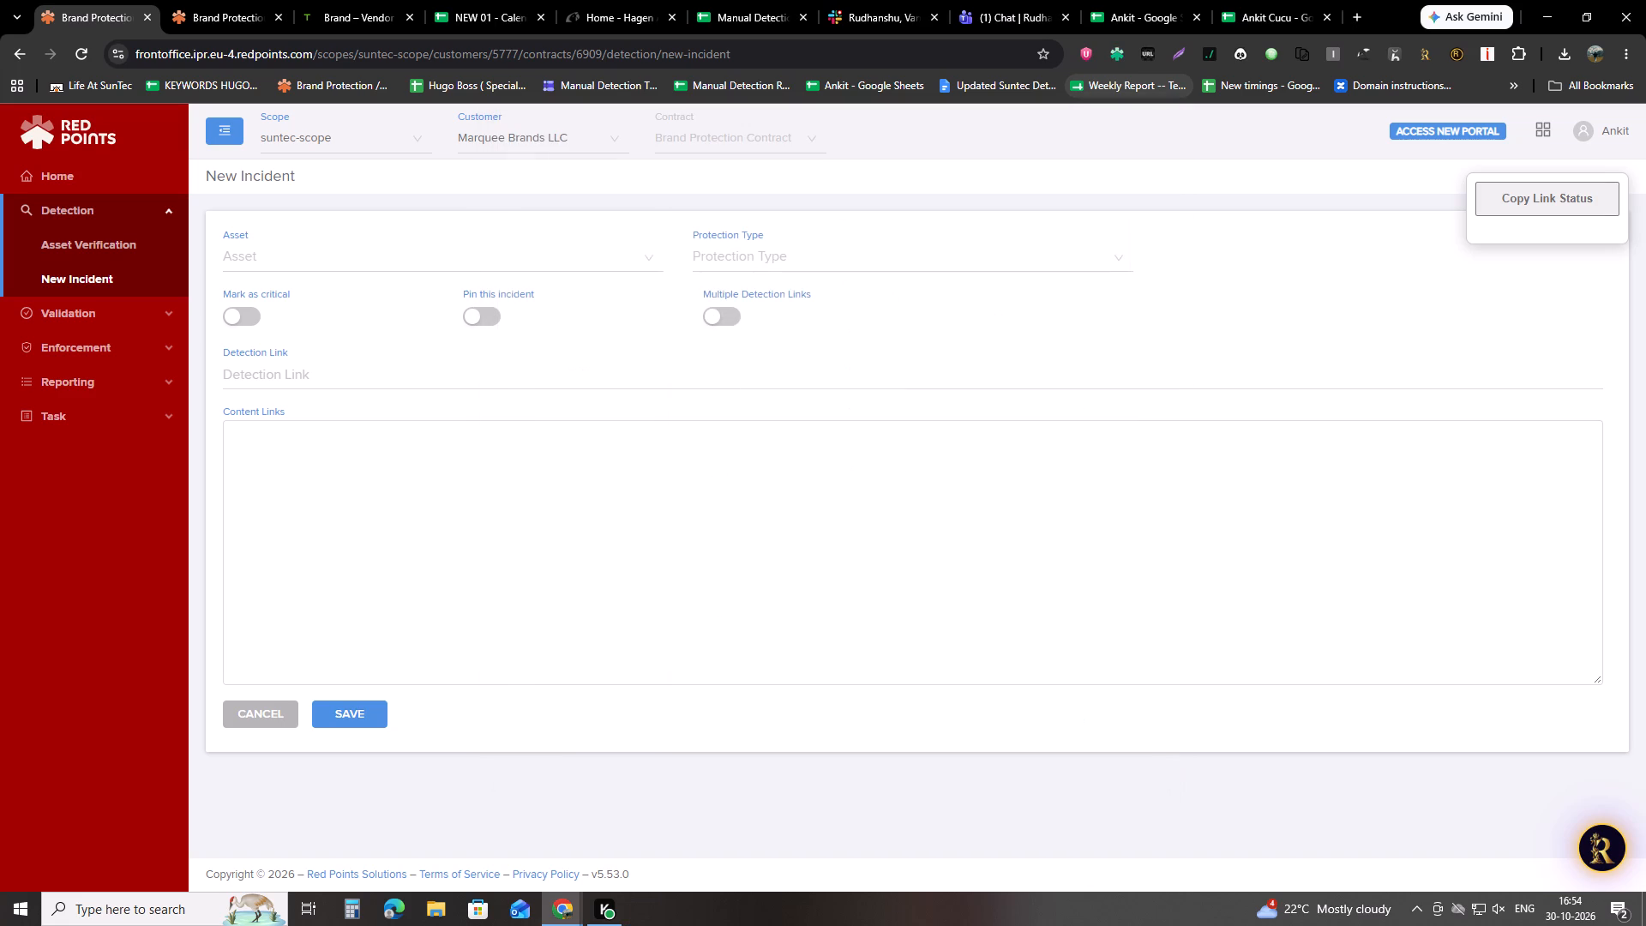
Set the new incident's asset to BCBG - Clothing.
{"action": "left_click", "coordinate": [571, 270]}
{"action": "key", "text": "b"}
{"action": "key", "text": "c"}
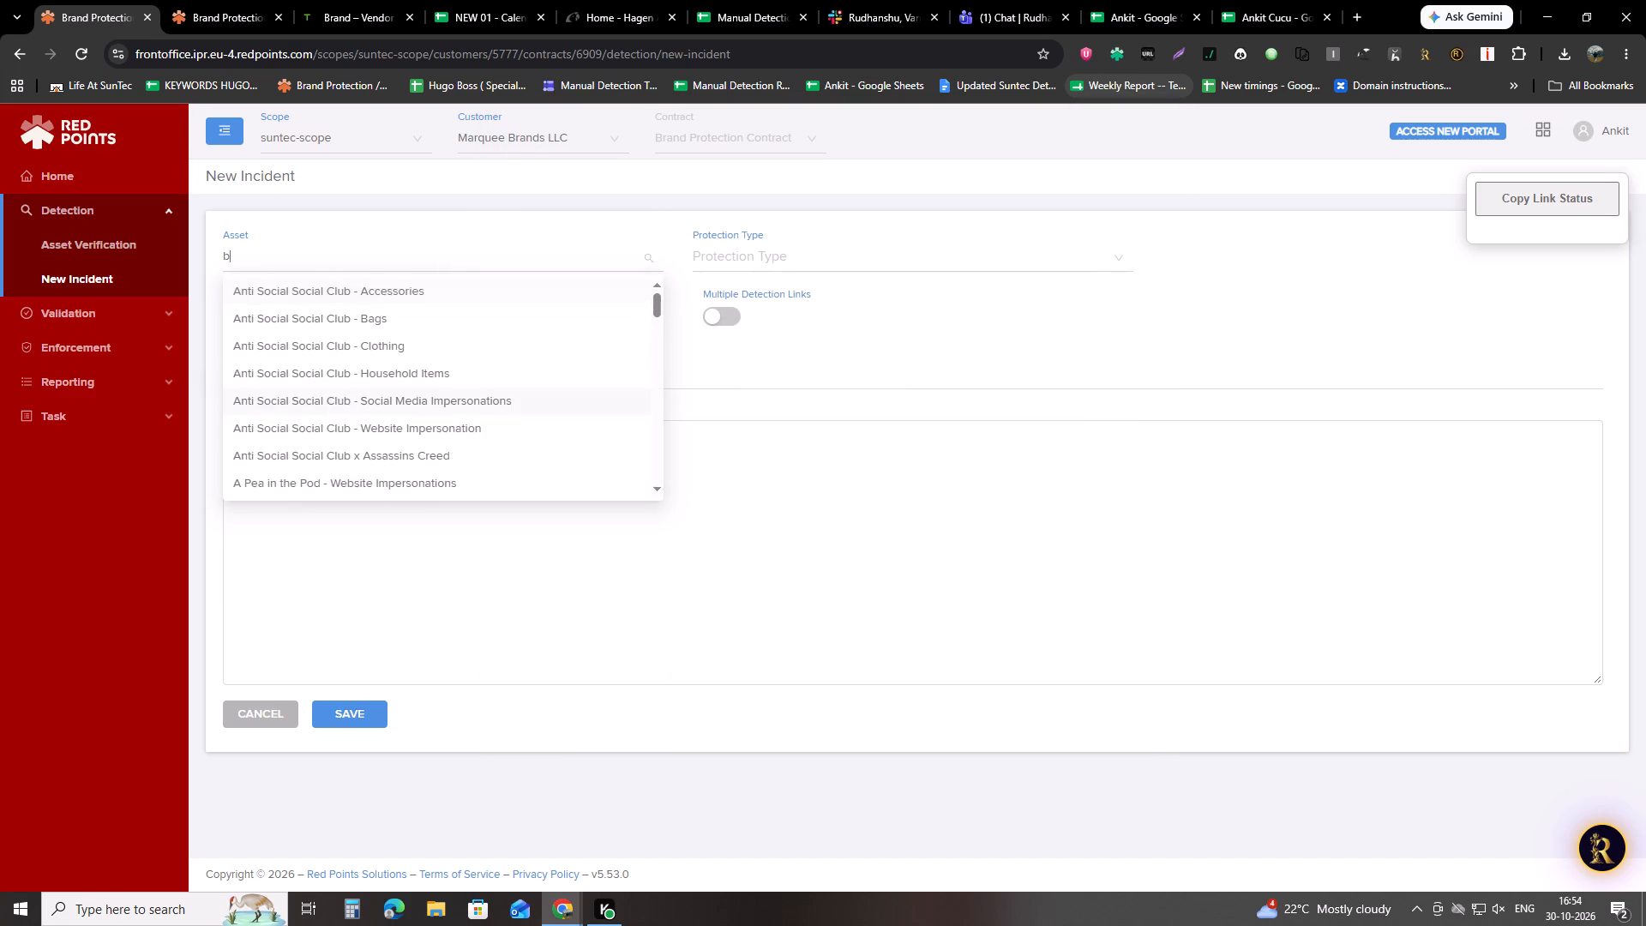
{"action": "type", "text": "bg"}
{"action": "left_click", "coordinate": [313, 298]}
Search Google in the incognito window for "BCBG taobao top", reusing the asset name copied from the incident form.
{"action": "left_click", "coordinate": [310, 252], "text": "alt"}
{"action": "key", "text": "alt+Tab"}
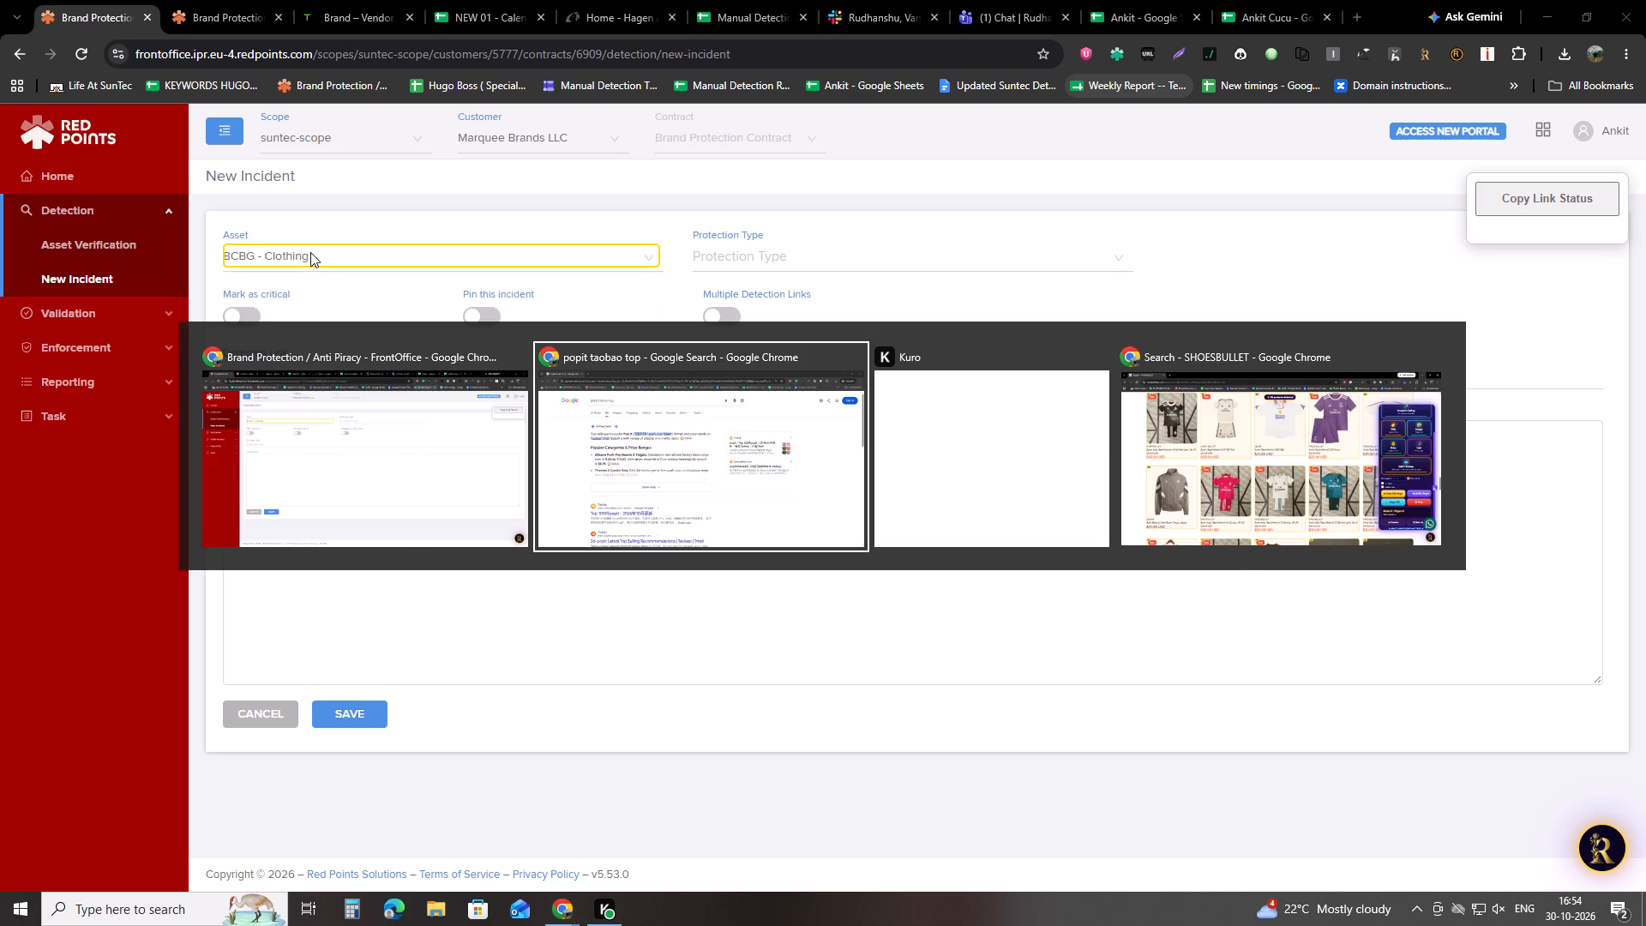
{"action": "left_click_drag", "start_coordinate": [300, 147], "coordinate": [249, 151]}
{"action": "key", "text": "ctrl+v"}
{"action": "key", "text": "BackSpace"}
{"action": "key", "text": "BackSpace"}
{"action": "key", "text": "BackSpace"}
{"action": "key", "text": "BackSpace"}
{"action": "key", "text": "BackSpace"}
{"action": "key", "text": "BackSpace"}
{"action": "key", "text": "BackSpace"}
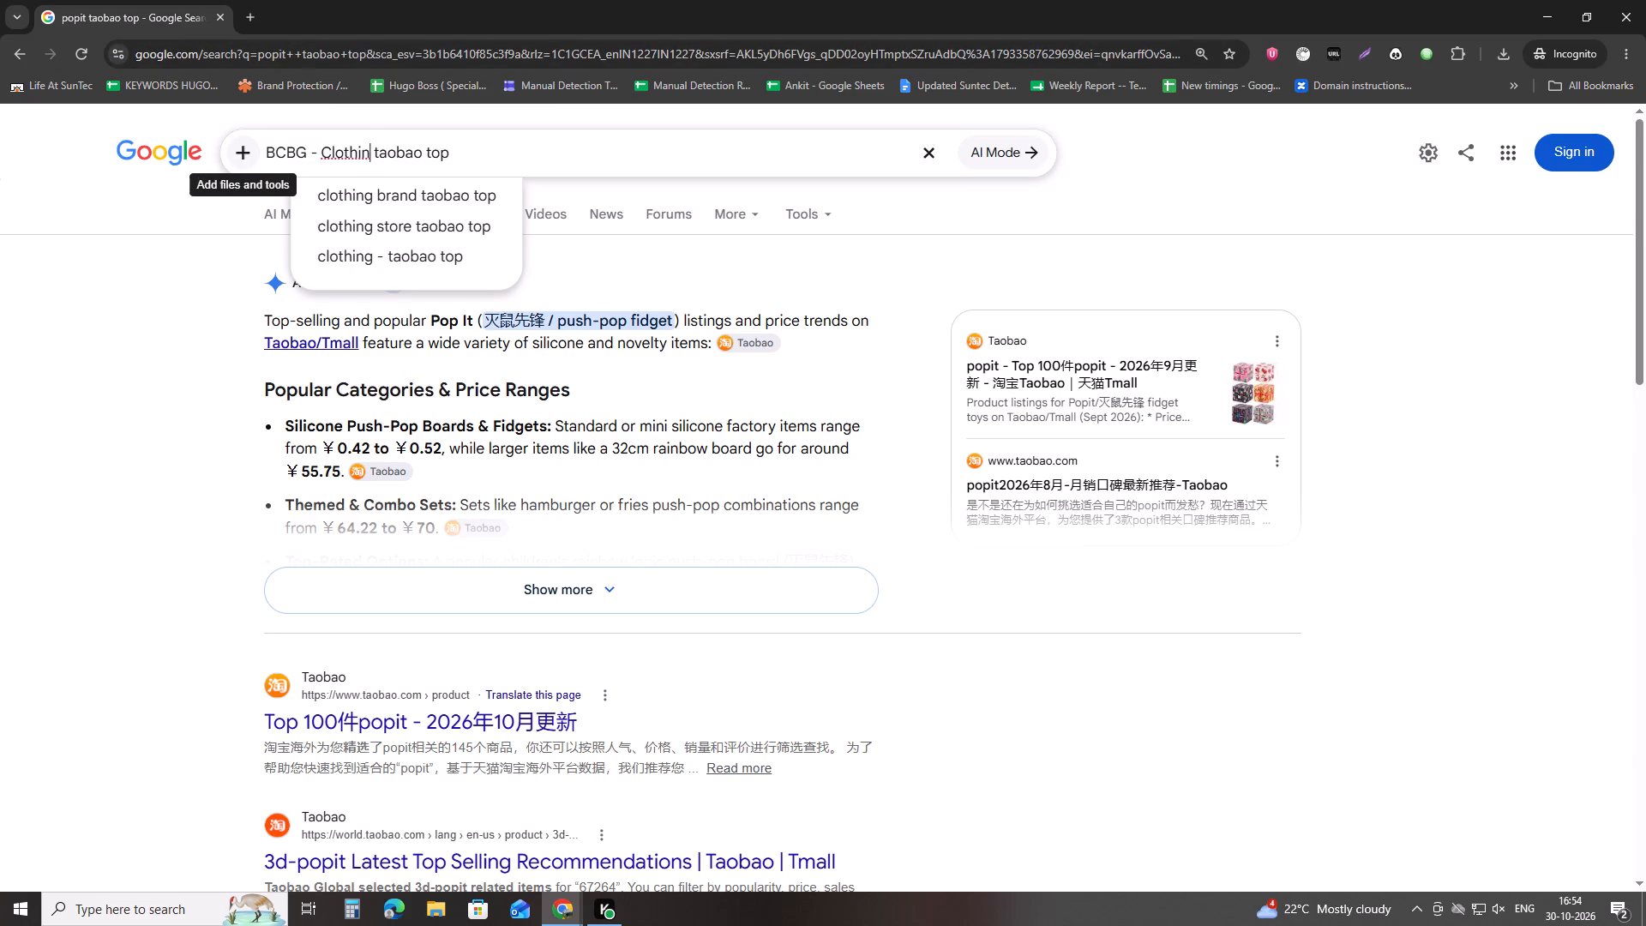
{"action": "key", "text": "BackSpace"}
{"action": "key", "text": "BackSpace"}
{"action": "key", "text": "BackSpace"}
{"action": "key", "text": "BackSpace"}
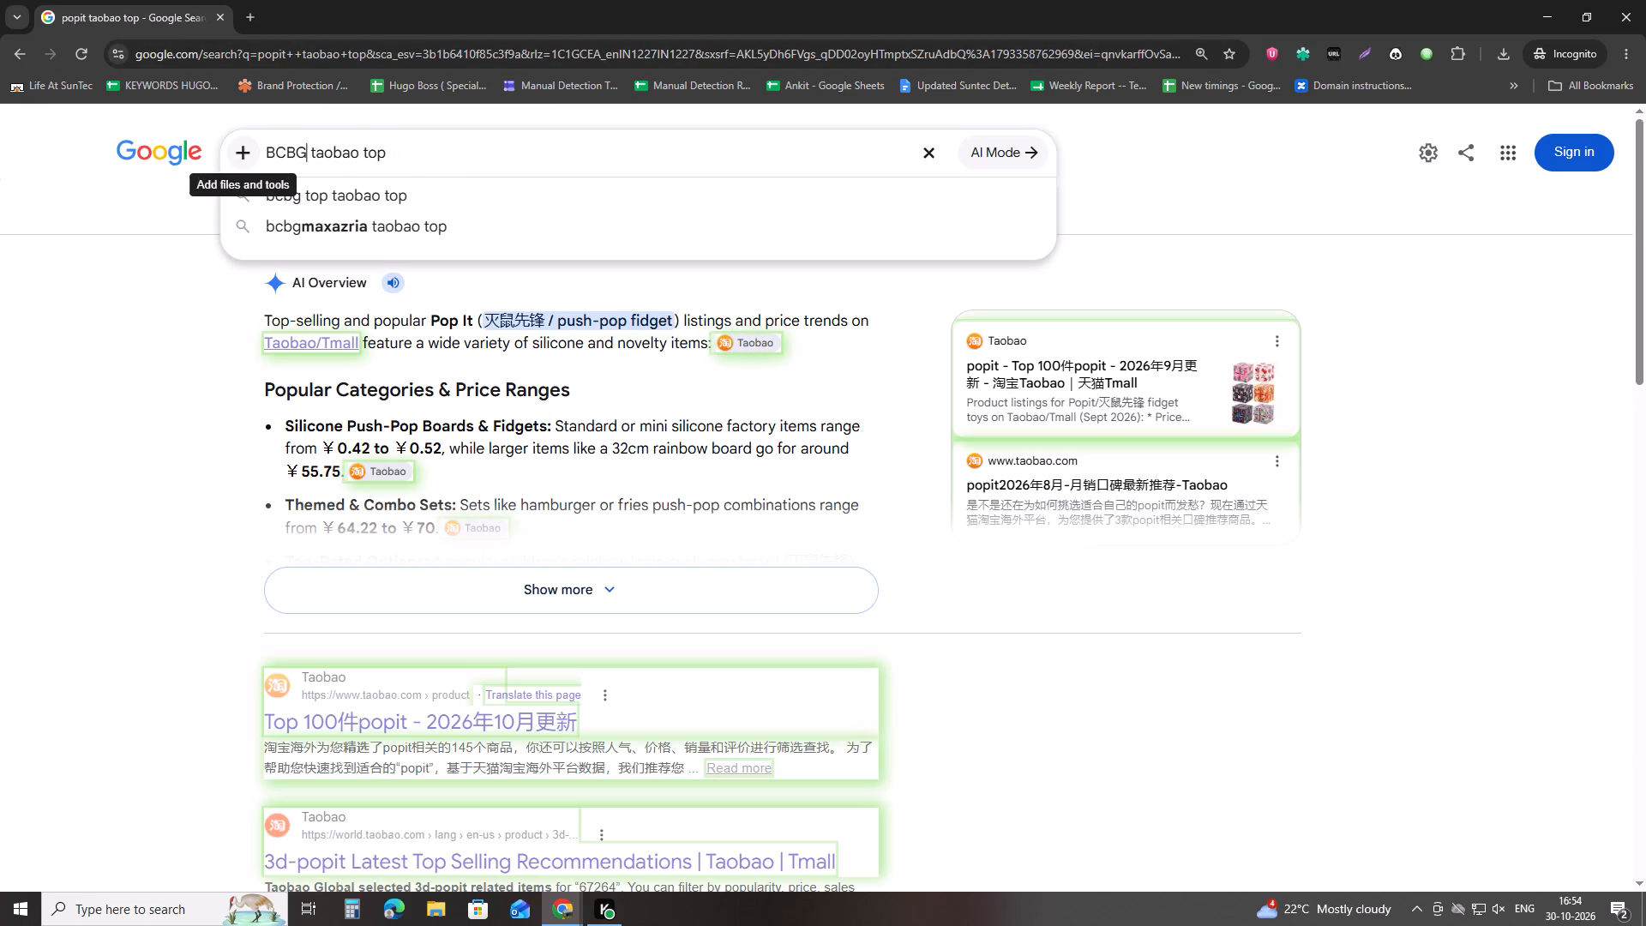
{"action": "key", "text": "Return"}
{"action": "key", "text": "Return"}
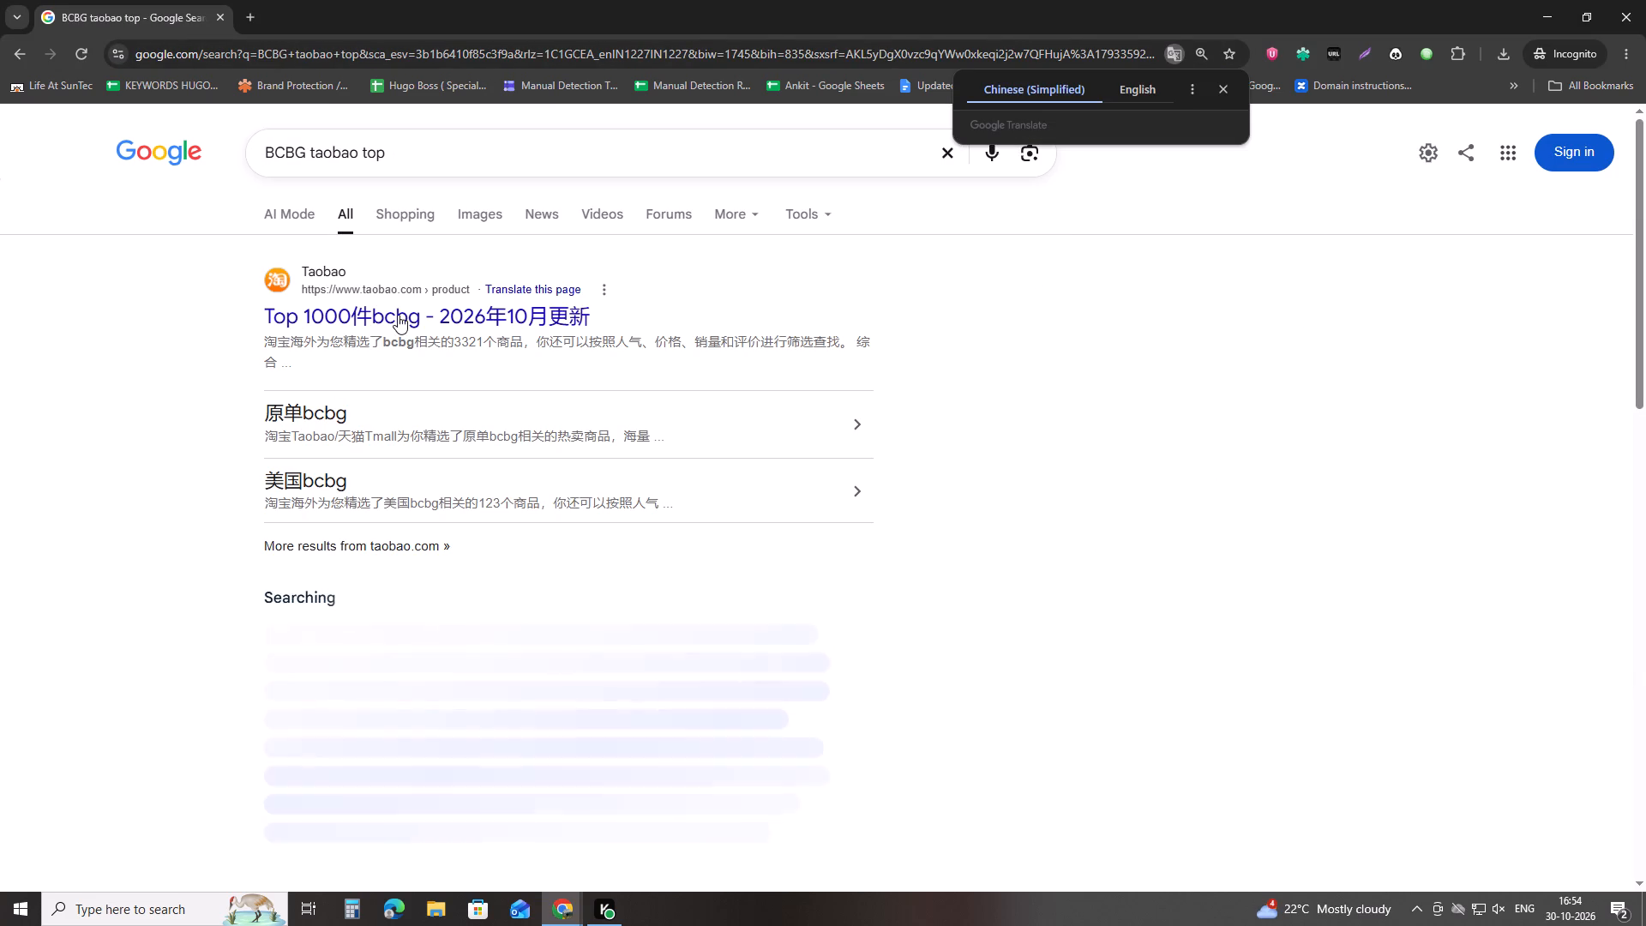
Open the Taobao result for the top 1000 bcbg products and show the products in list view.
{"action": "left_click", "coordinate": [401, 316], "text": "ctrl"}
{"action": "left_click", "coordinate": [284, 0]}
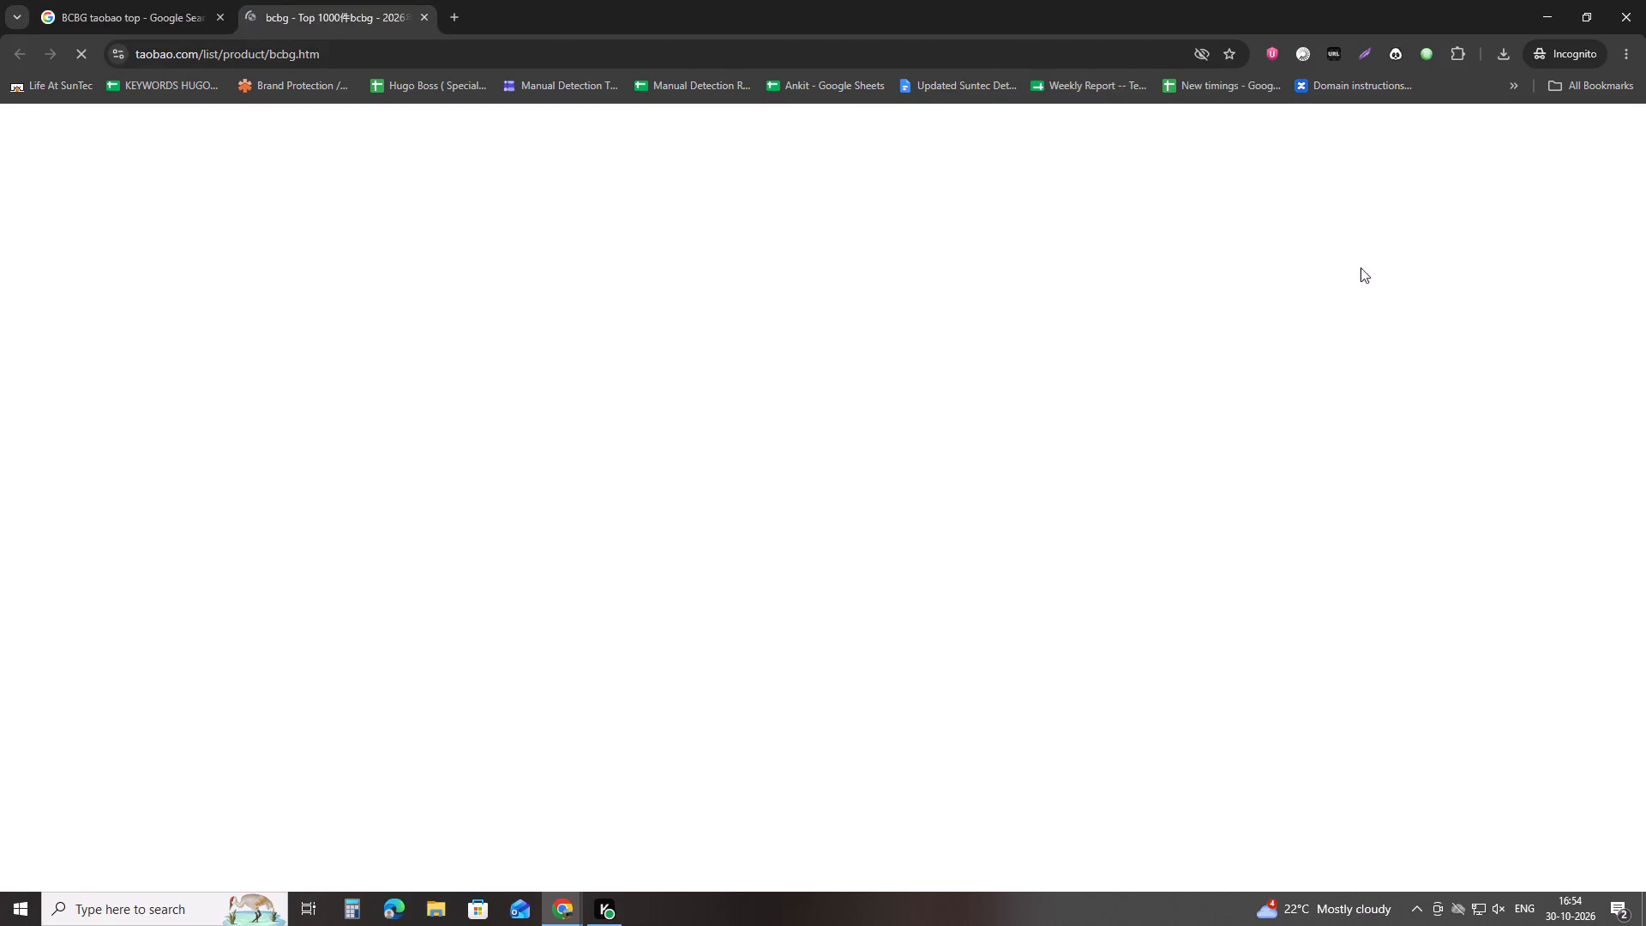
{"action": "left_click", "coordinate": [1300, 280]}
{"action": "left_click", "coordinate": [1291, 298]}
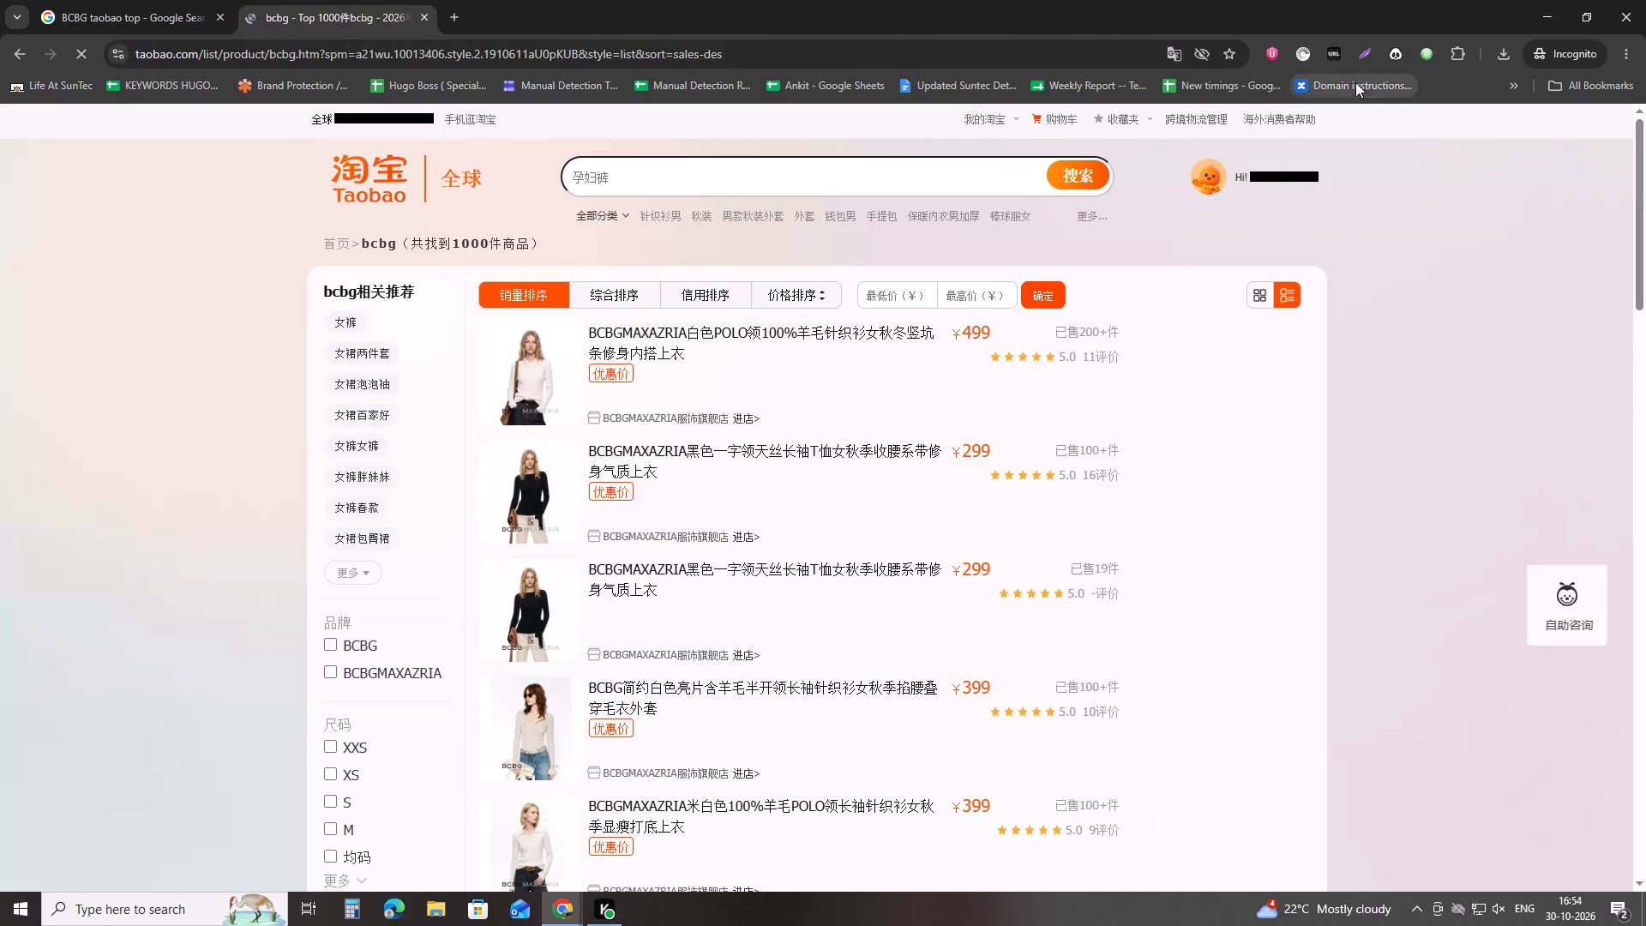
Open the RedPoints IPR Plugin over the Taobao bcbg listings and minimize its window.
{"action": "scroll", "coordinate": [1340, 288], "scroll_direction": "down", "scroll_amount": 5}
{"action": "left_click", "coordinate": [1310, 58]}
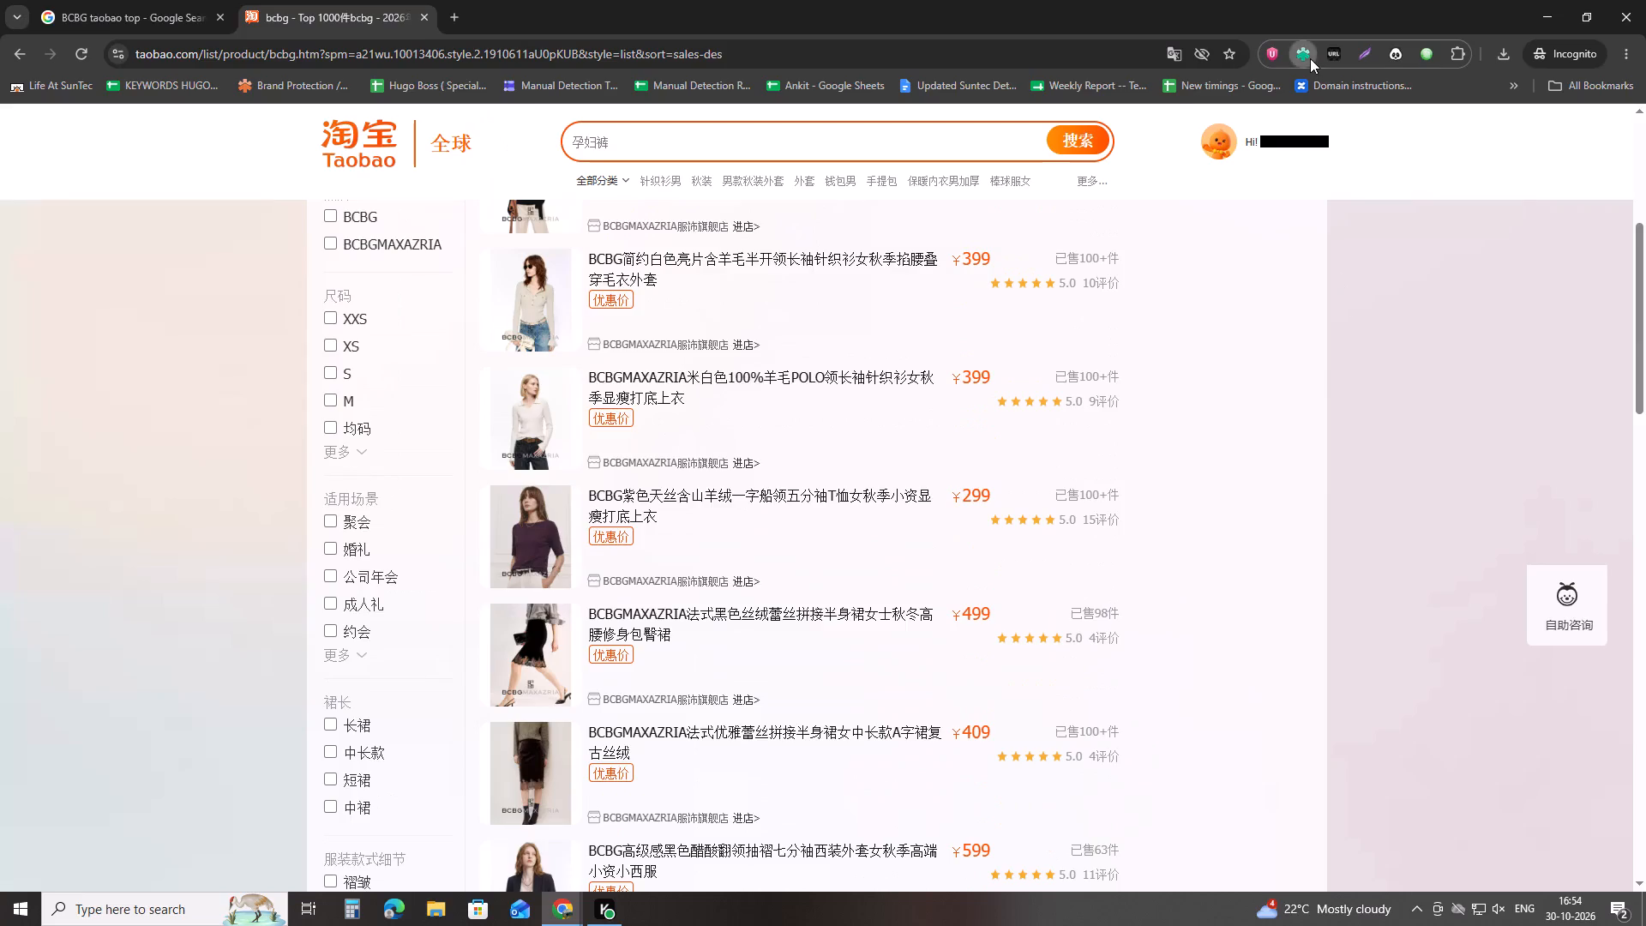
{"action": "double_click", "coordinate": [918, 385]}
{"action": "left_click", "coordinate": [921, 406]}
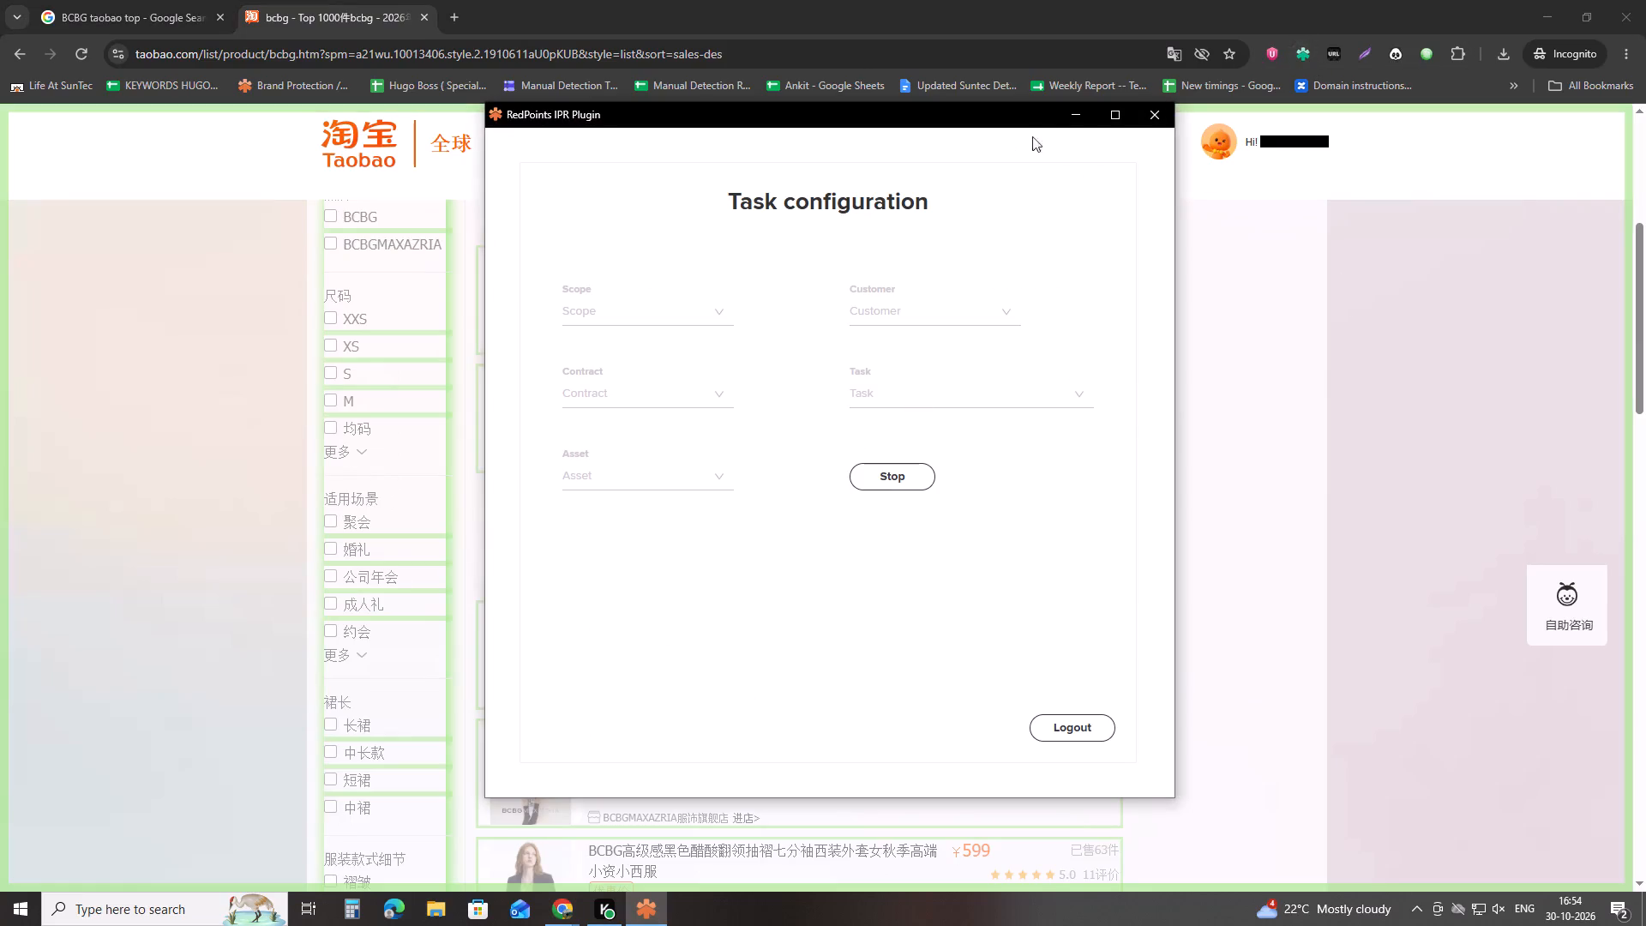
{"action": "left_click", "coordinate": [1069, 115]}
Copy the link of the purple BCBG T-shirt listing at ¥299 into cell C83630 of Manual Detection Records.
{"action": "scroll", "coordinate": [892, 498], "scroll_direction": "down", "scroll_amount": 6}
{"action": "scroll", "coordinate": [788, 473], "scroll_direction": "up", "scroll_amount": 5}
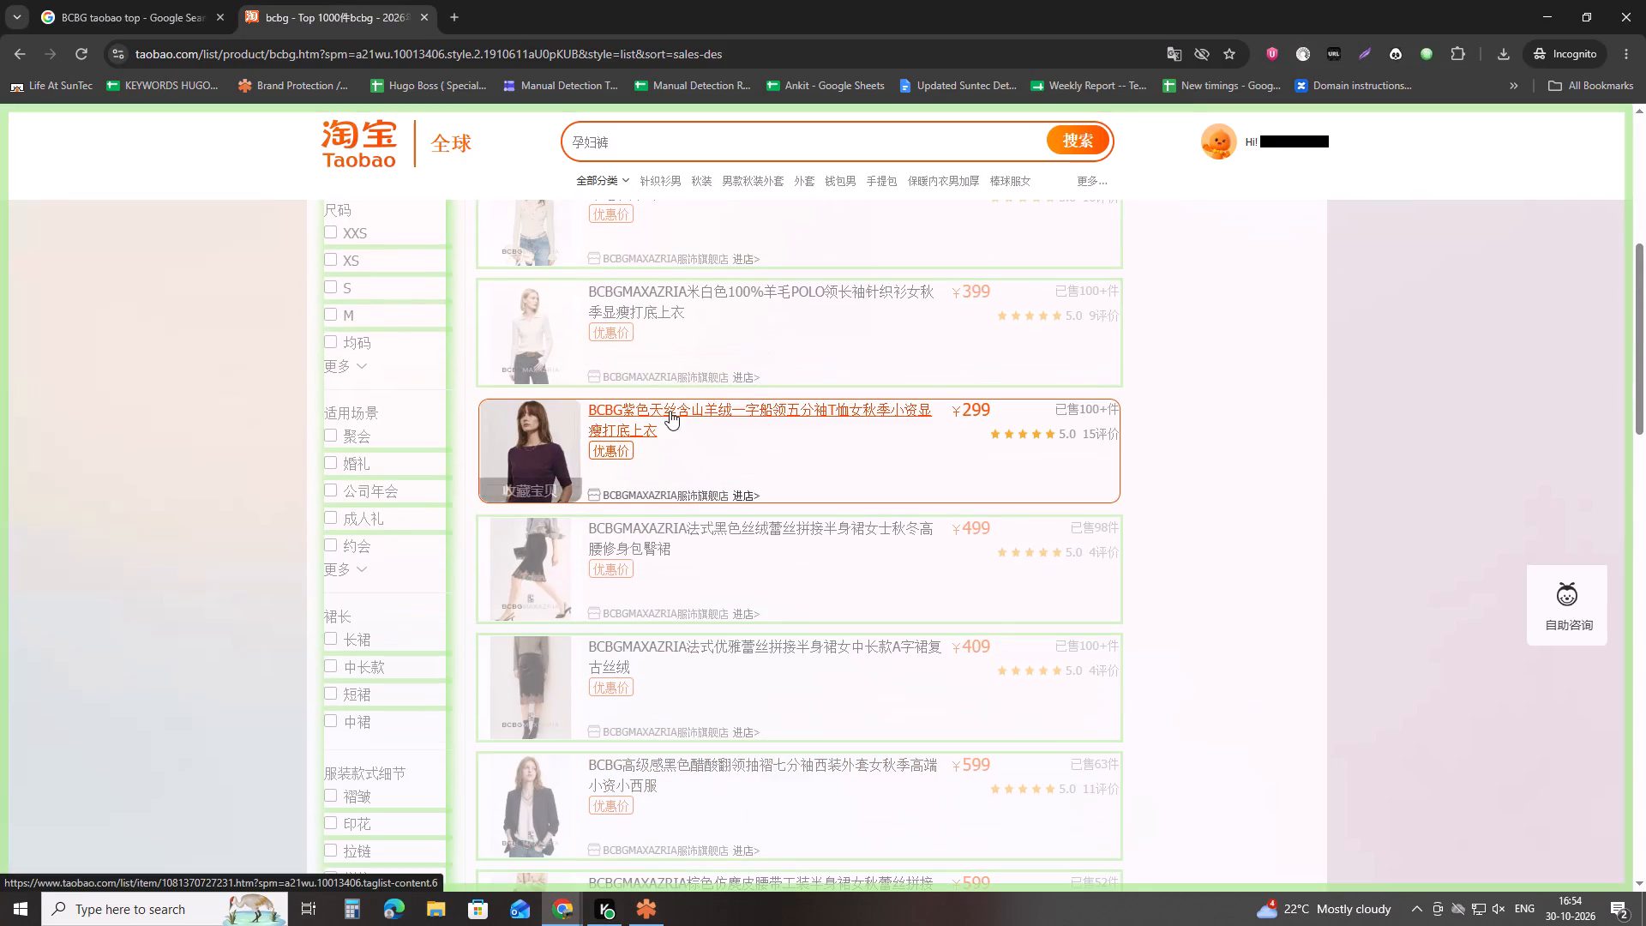
{"action": "right_click", "coordinate": [671, 408]}
{"action": "left_click_drag", "start_coordinate": [732, 550], "coordinate": [736, 560]}
{"action": "key", "text": "alt+Tab"}
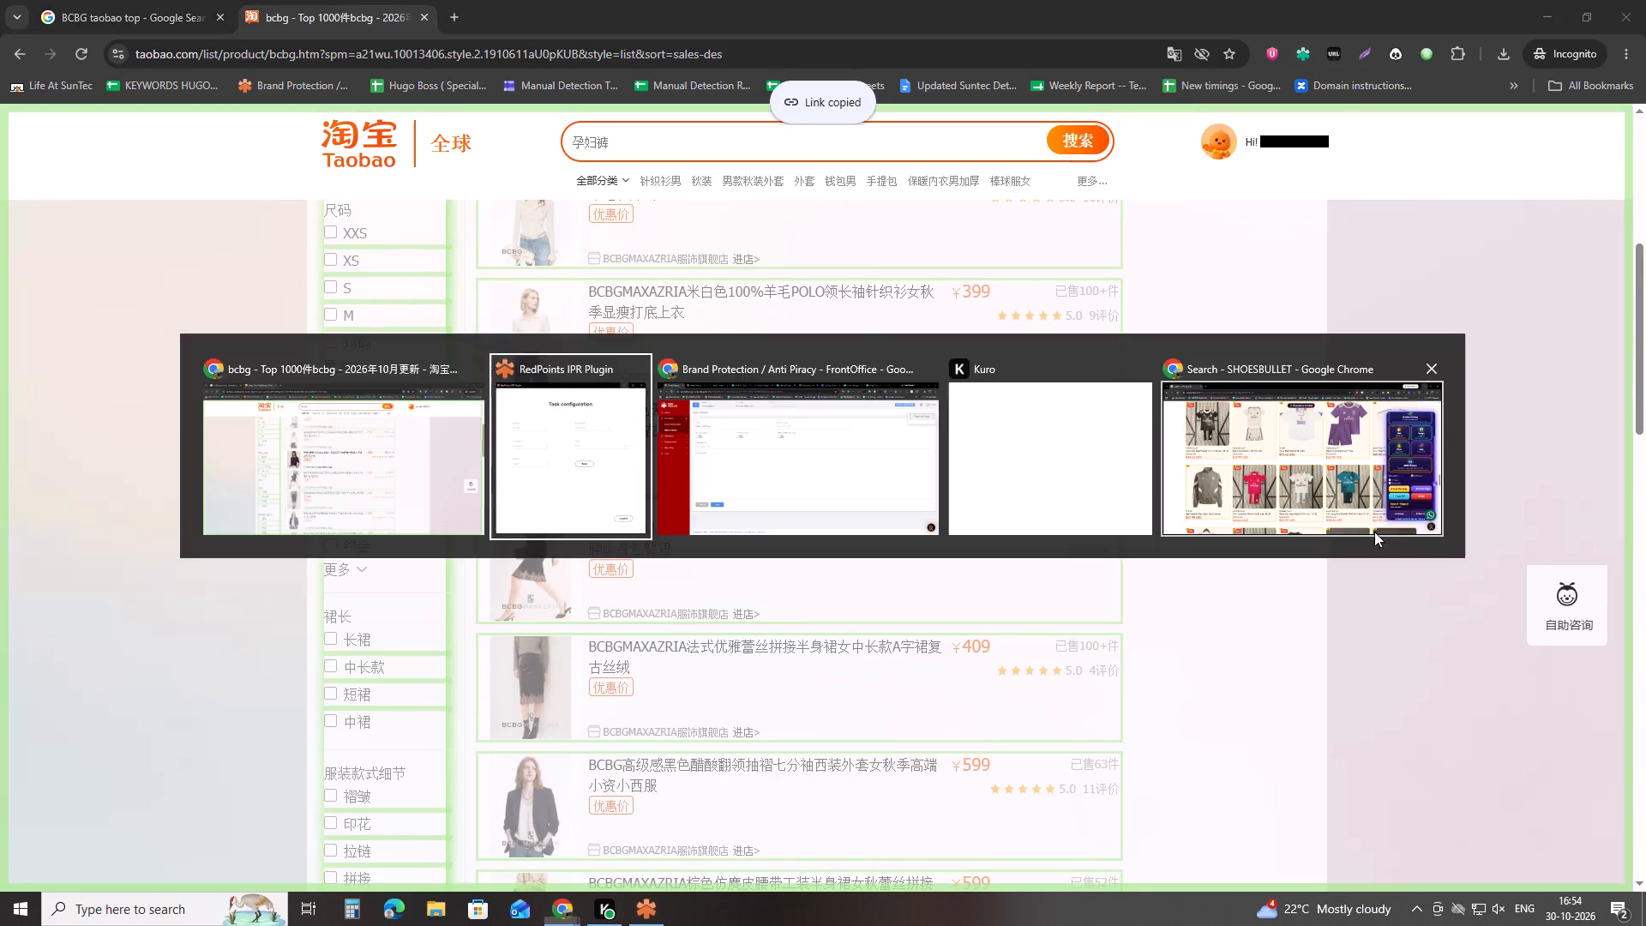
{"action": "key", "text": "alt+Tab"}
{"action": "left_click", "coordinate": [762, 0]}
{"action": "left_click", "coordinate": [686, 599]}
{"action": "key", "text": "ctrl+v"}
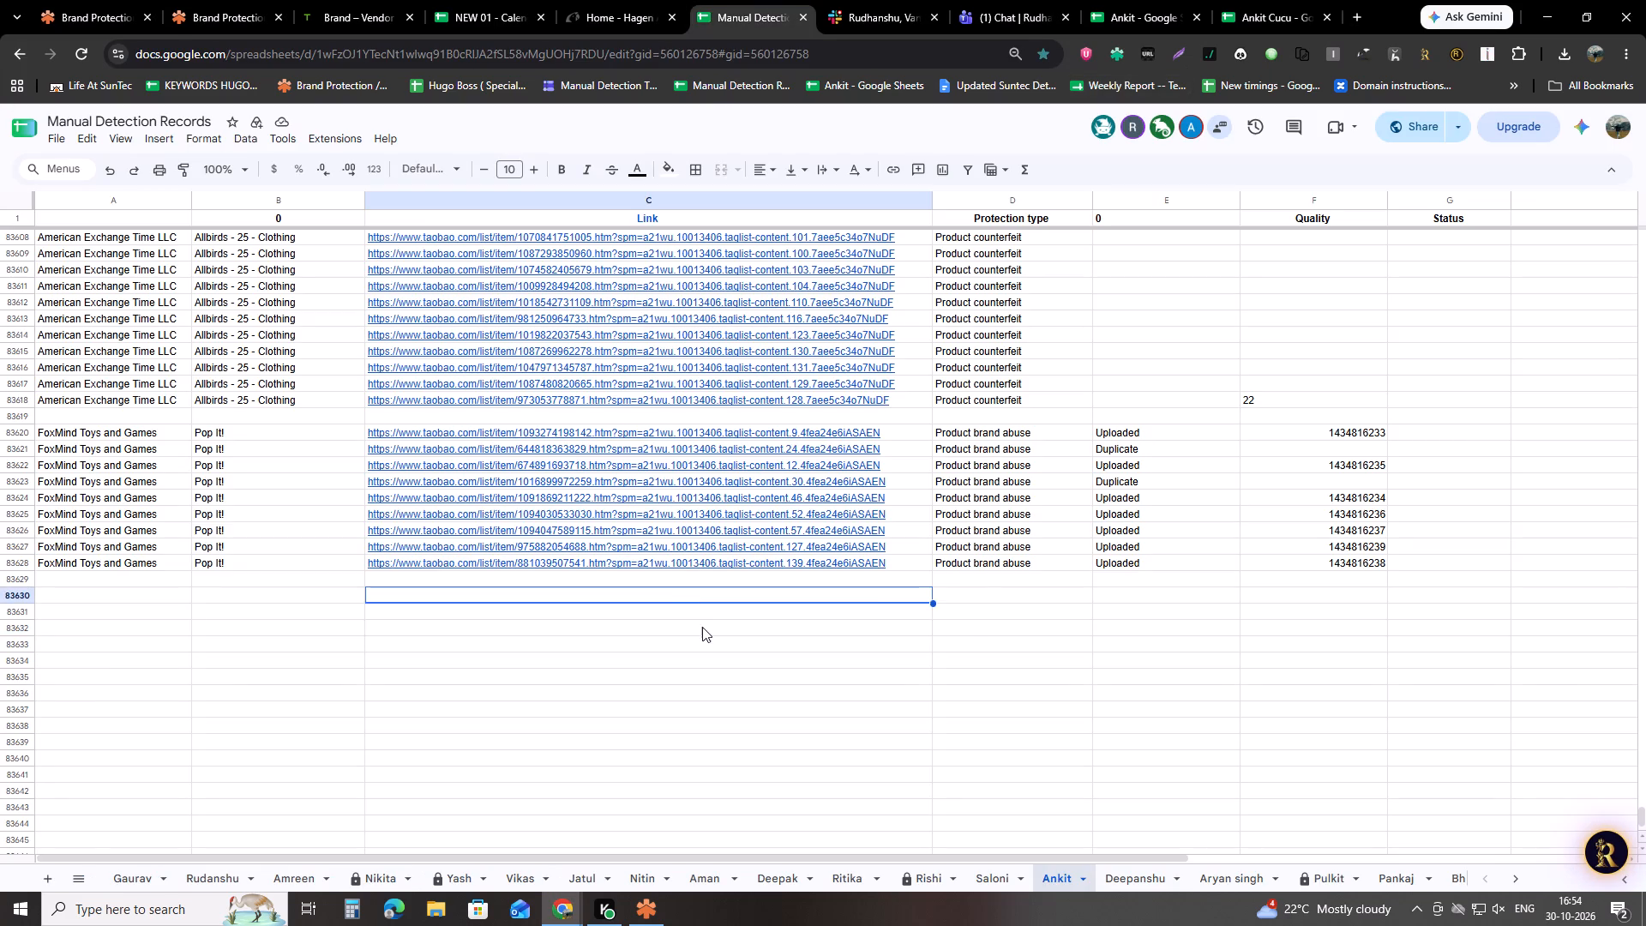
Copy the link of the navy half-turtleneck BCBGMAXAZRIA wool sweater at ¥259 into cell C83631 of Manual Detection Records.
{"action": "left_click", "coordinate": [700, 622]}
{"action": "key", "text": "alt+Tab"}
{"action": "scroll", "coordinate": [640, 653], "scroll_direction": "down", "scroll_amount": 7}
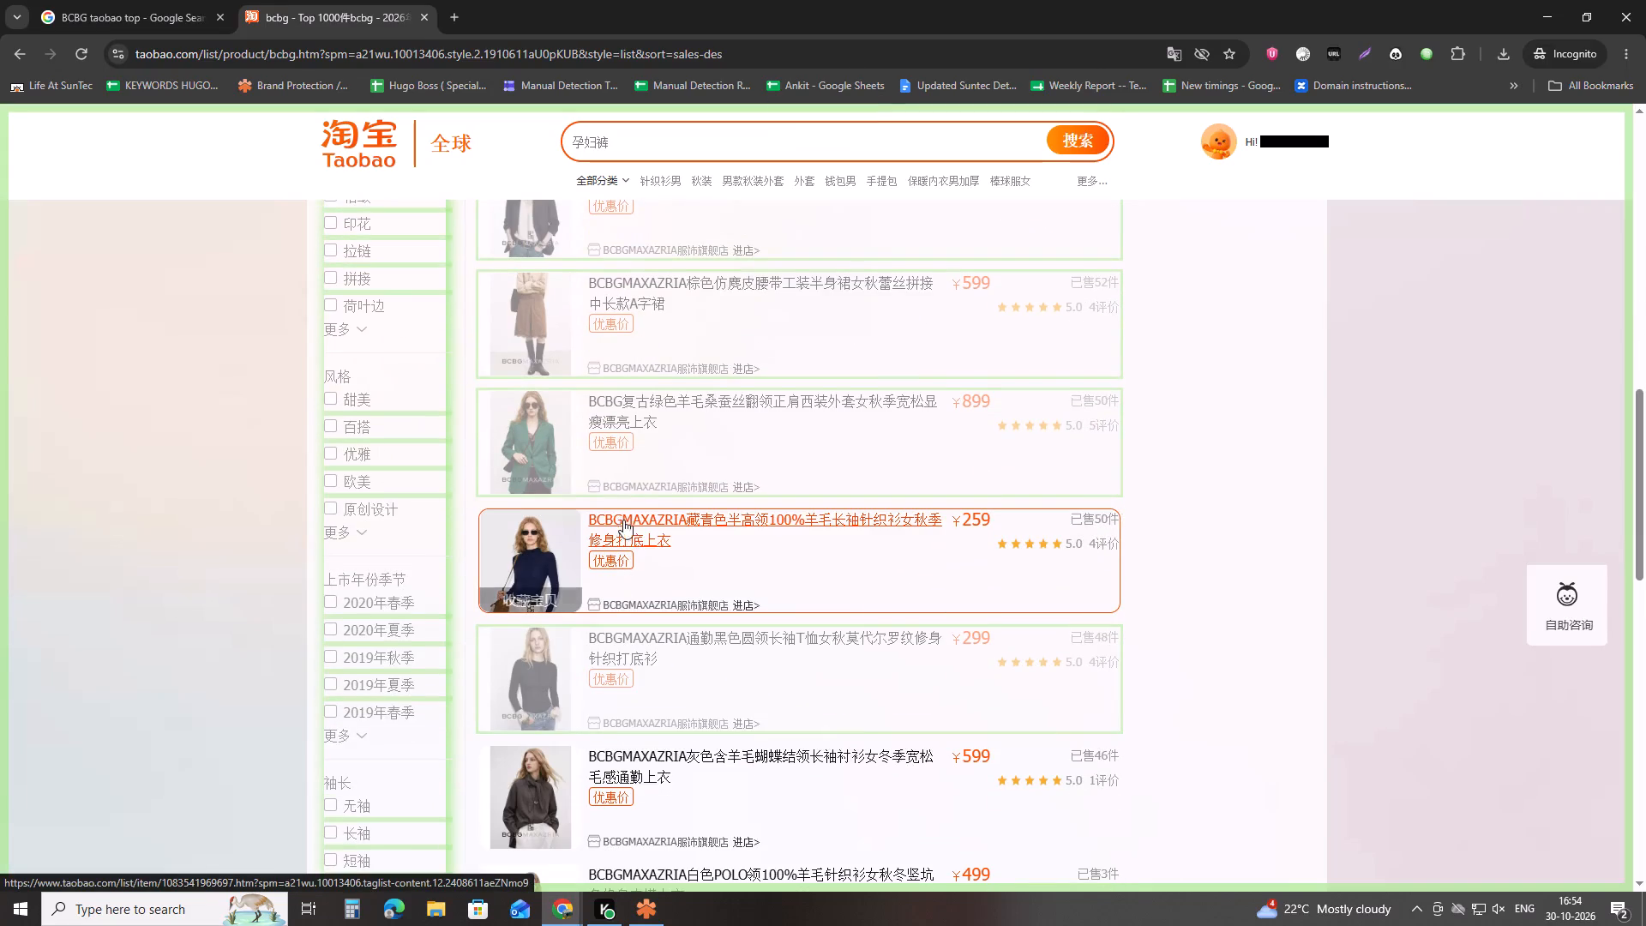
{"action": "right_click", "coordinate": [623, 520]}
{"action": "left_click", "coordinate": [666, 682]}
{"action": "key", "text": "alt+Tab"}
{"action": "left_click", "coordinate": [721, 615]}
{"action": "key", "text": "ctrl+v"}
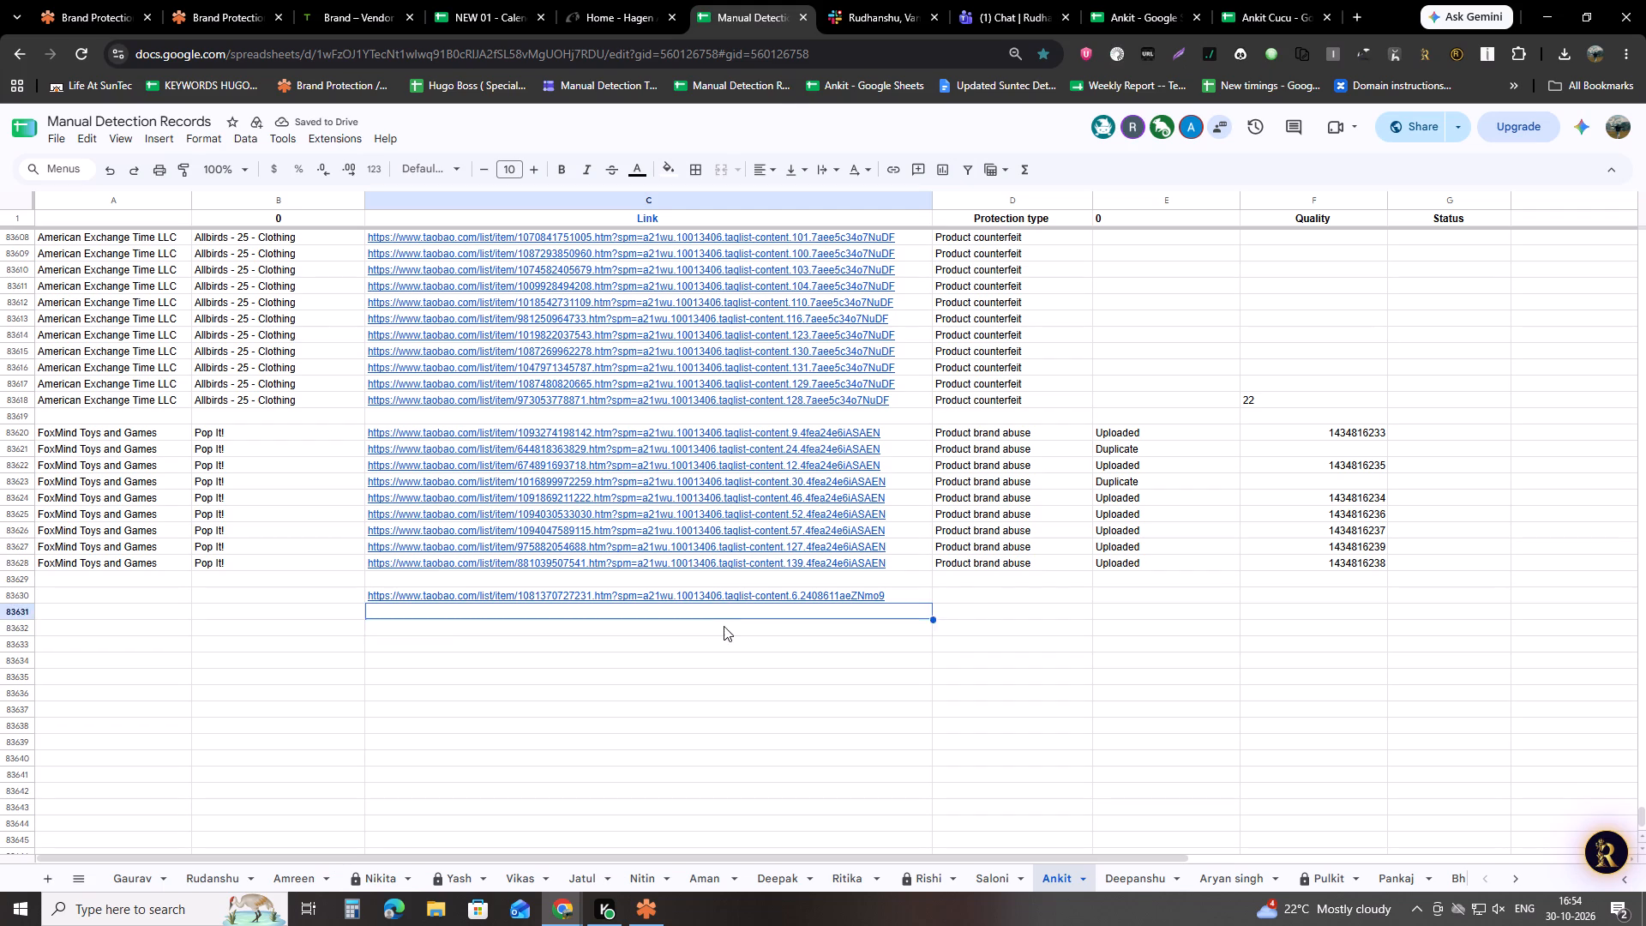
Copy the link of the grey bow-collar BCBGMAXAZRIA shirt at ¥599 into cell C83632 of Manual Detection Records.
{"action": "left_click", "coordinate": [724, 626]}
{"action": "key", "text": "alt+Tab"}
{"action": "scroll", "coordinate": [621, 634], "scroll_direction": "down", "scroll_amount": 3}
{"action": "right_click", "coordinate": [622, 505]}
{"action": "left_click", "coordinate": [714, 665]}
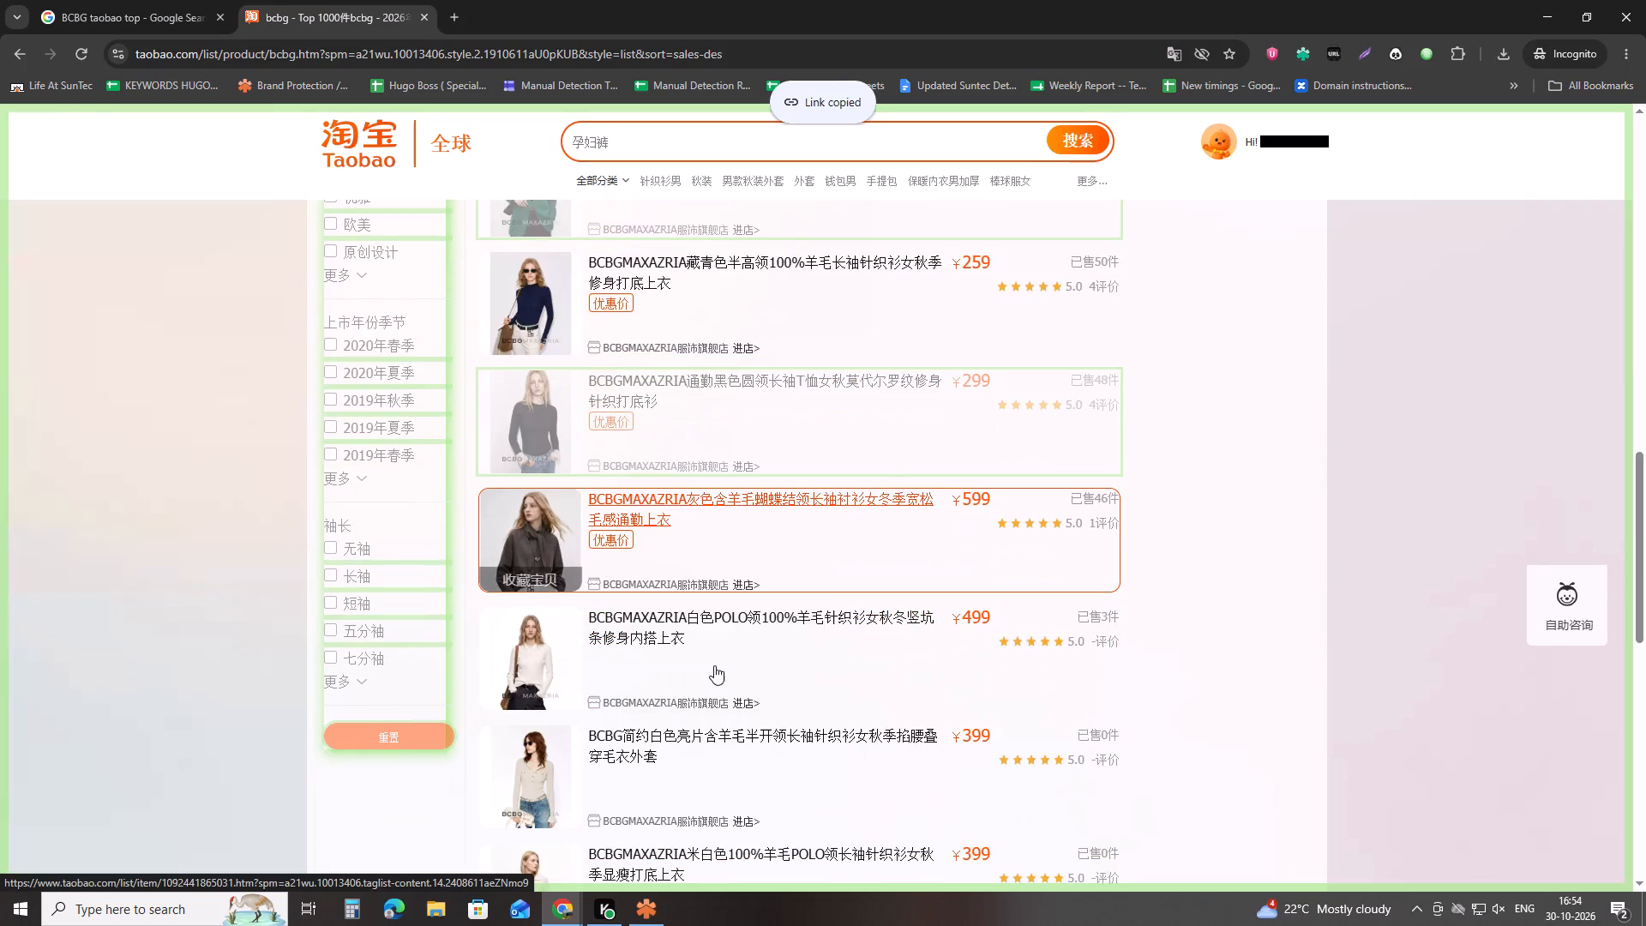
{"action": "key", "text": "alt+Tab"}
{"action": "key", "text": "alt+Tab"}
{"action": "key", "text": "ctrl+v"}
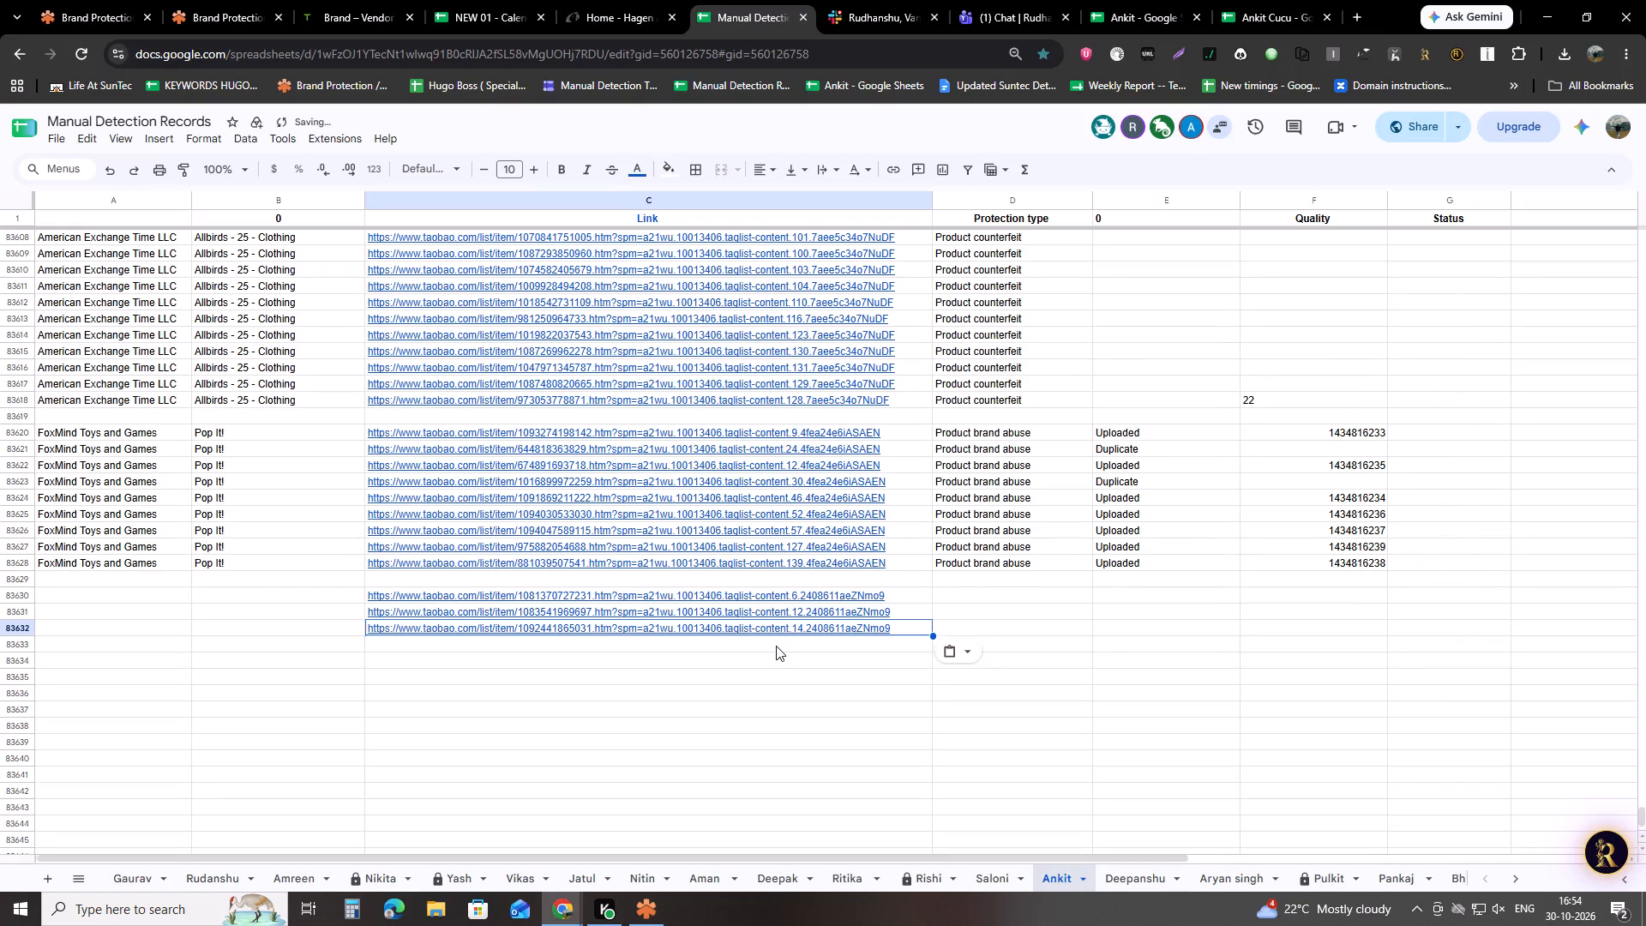
Copy the link of the white POLO-collar BCBGMAXAZRIA wool sweater at ¥499 into cell C83633 of Manual Detection Records.
{"action": "left_click", "coordinate": [776, 646]}
{"action": "key", "text": "alt+Tab"}
{"action": "scroll", "coordinate": [679, 602], "scroll_direction": "down", "scroll_amount": 2}
{"action": "right_click", "coordinate": [609, 443]}
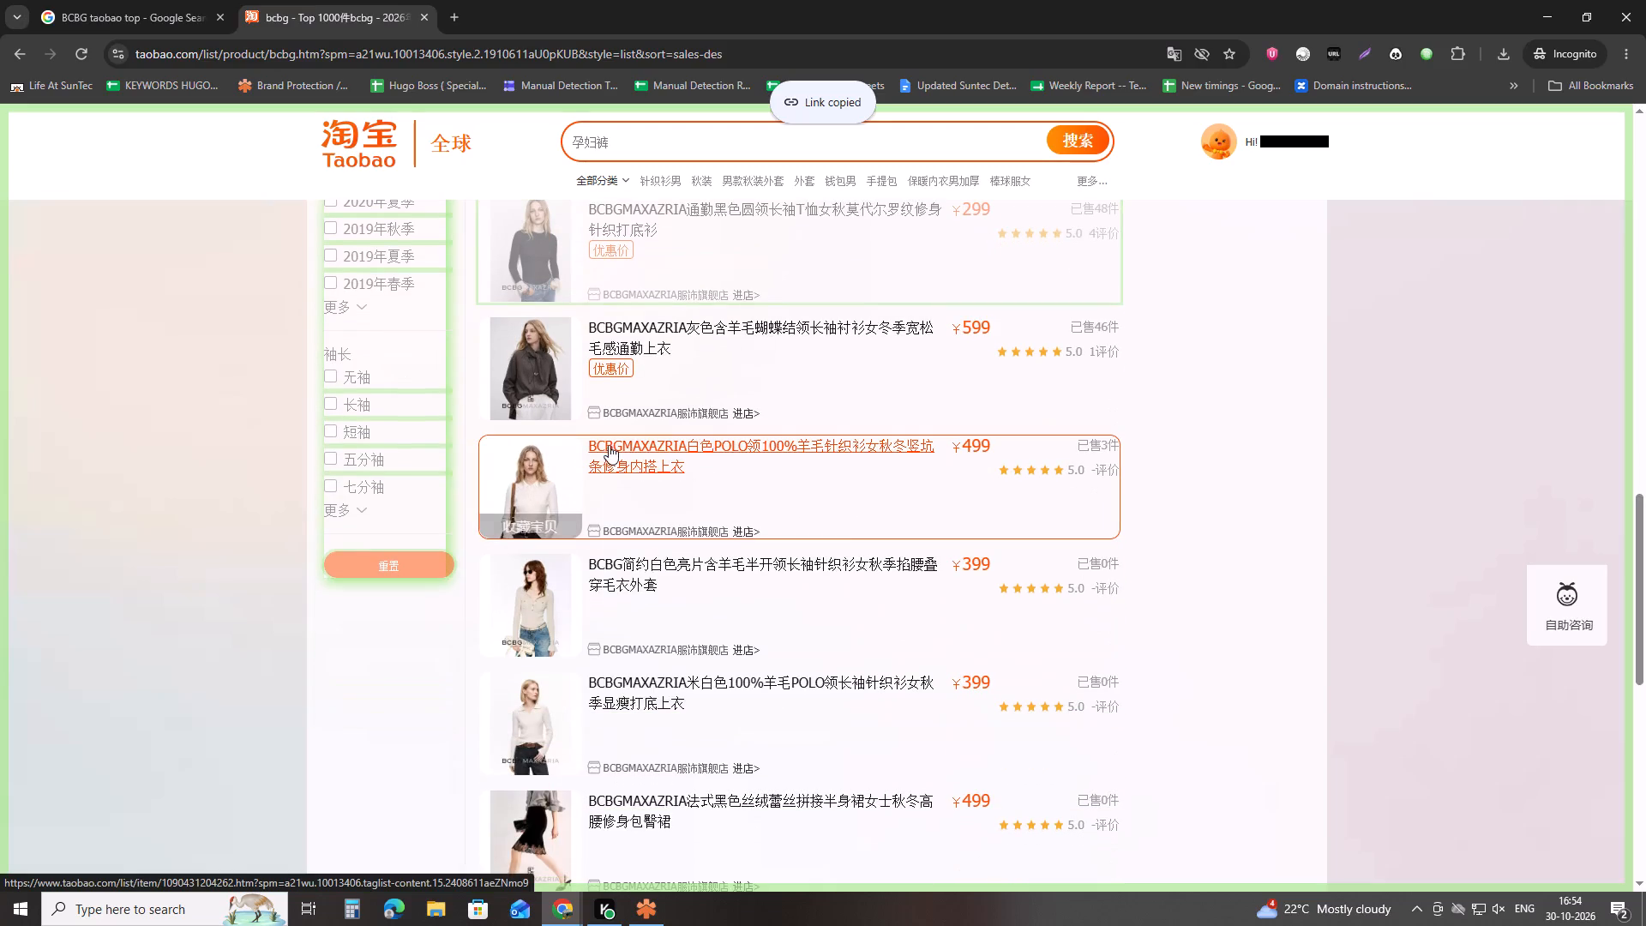
{"action": "left_click", "coordinate": [687, 605]}
{"action": "key", "text": "alt+Tab"}
{"action": "key", "text": "ctrl+v"}
{"action": "left_click", "coordinate": [759, 662]}
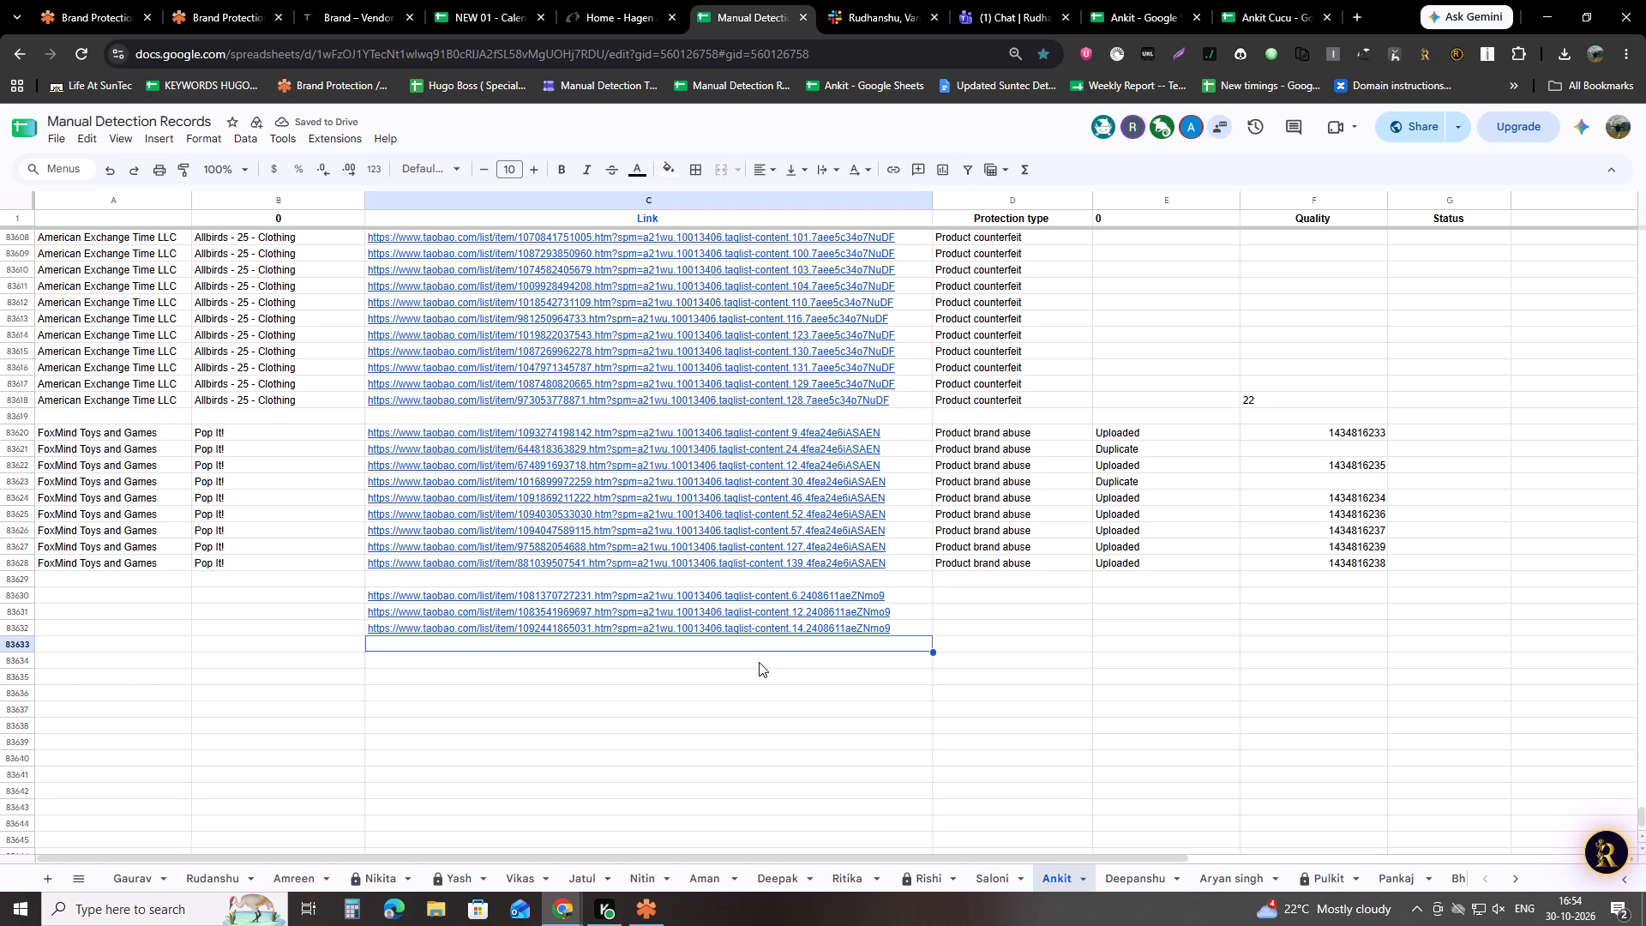
{"action": "left_click", "coordinate": [758, 646], "text": "ctrl"}
{"action": "left_click", "coordinate": [760, 647]}
{"action": "key", "text": "ctrl+v"}
Copy the link of the white sequinned half-open-collar BCBG wool sweater at ¥399 into cell C83634 of Manual Detection Records.
{"action": "left_click", "coordinate": [760, 658]}
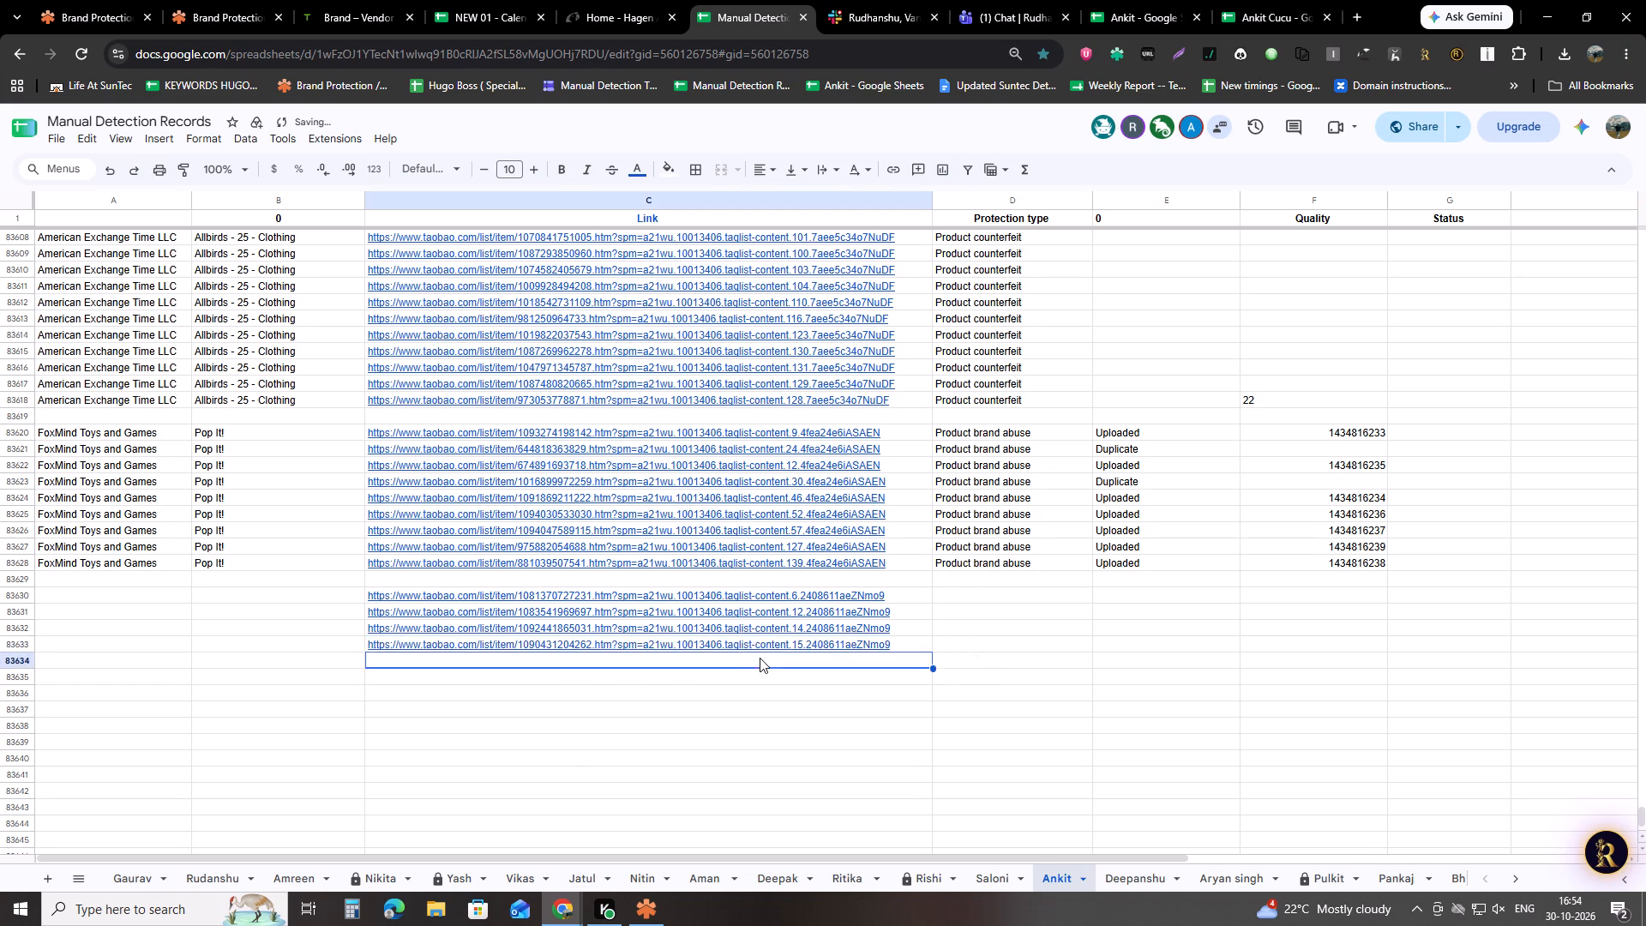
{"action": "key", "text": "alt+Tab"}
{"action": "scroll", "coordinate": [591, 589], "scroll_direction": "down", "scroll_amount": 2}
{"action": "right_click", "coordinate": [638, 400]}
{"action": "left_click", "coordinate": [706, 557]}
{"action": "key", "text": "alt+Tab"}
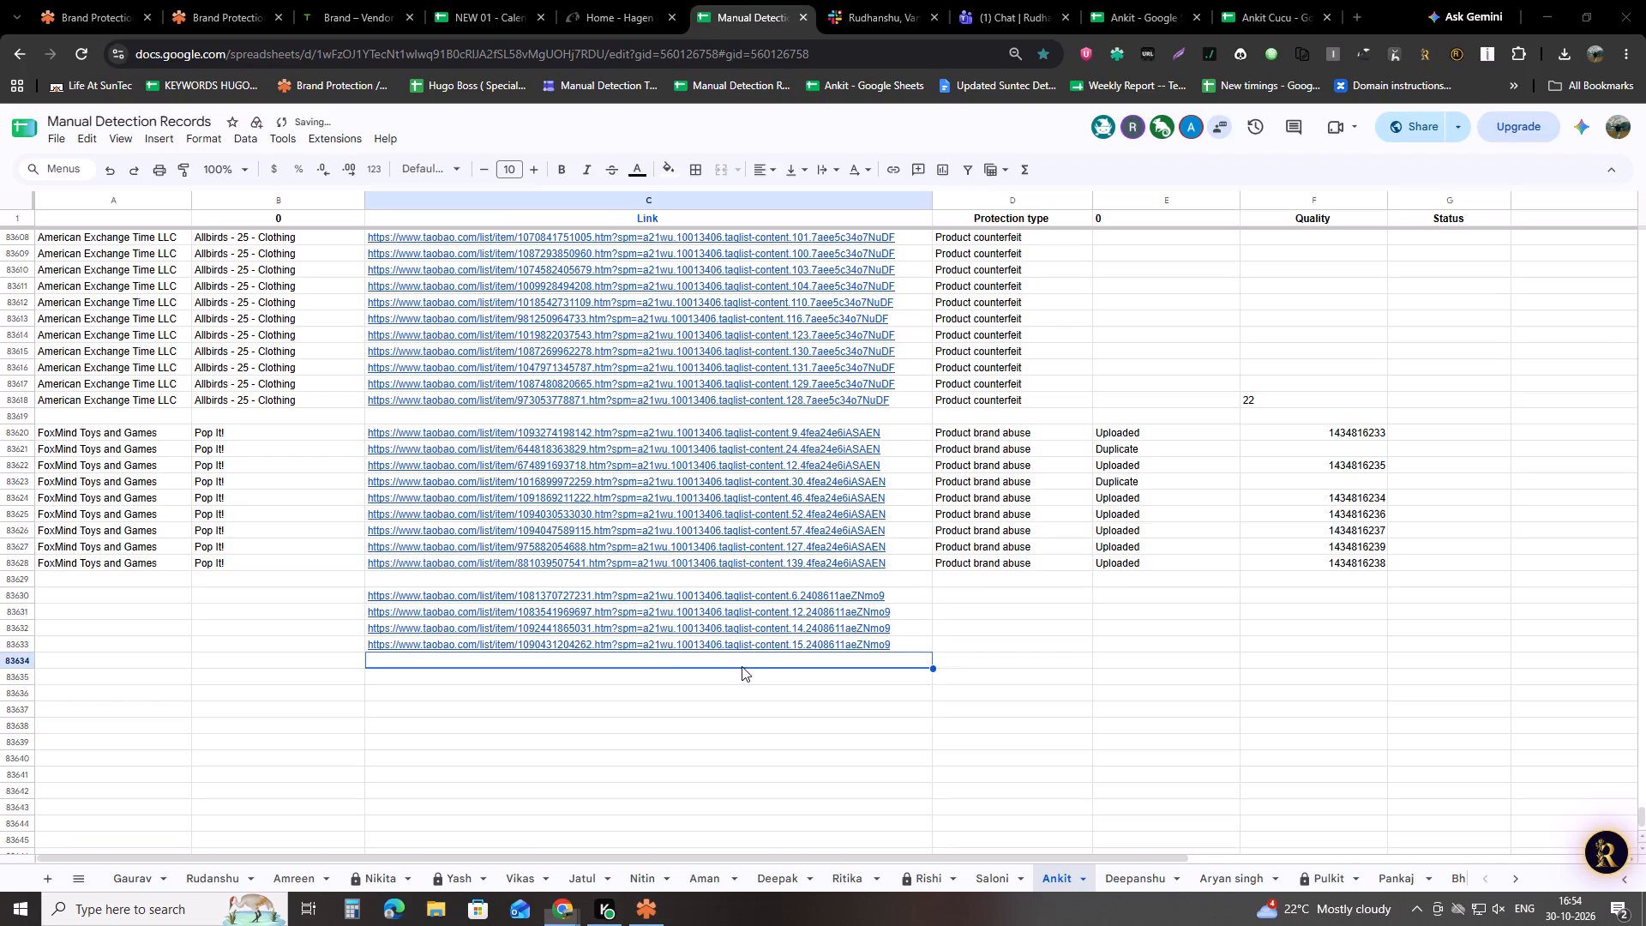
{"action": "key", "text": "ctrl+v"}
Copy the link of the off-white POLO-collar BCBGMAXAZRIA wool sweater at ¥399 into cell C83635 of Manual Detection Records.
{"action": "left_click", "coordinate": [756, 677]}
{"action": "key", "text": "alt+Tab"}
{"action": "right_click", "coordinate": [626, 535]}
{"action": "left_click_drag", "start_coordinate": [712, 678], "coordinate": [714, 694]}
{"action": "key", "text": "alt+Tab"}
{"action": "key", "text": "ctrl+v"}
Copy the link of the black velvet and lace BCBGMAXAZRIA skirt at ¥499 into cell C83636 of Manual Detection Records.
{"action": "left_click", "coordinate": [723, 694]}
{"action": "key", "text": "alt+Tab"}
{"action": "scroll", "coordinate": [680, 622], "scroll_direction": "down", "scroll_amount": 2}
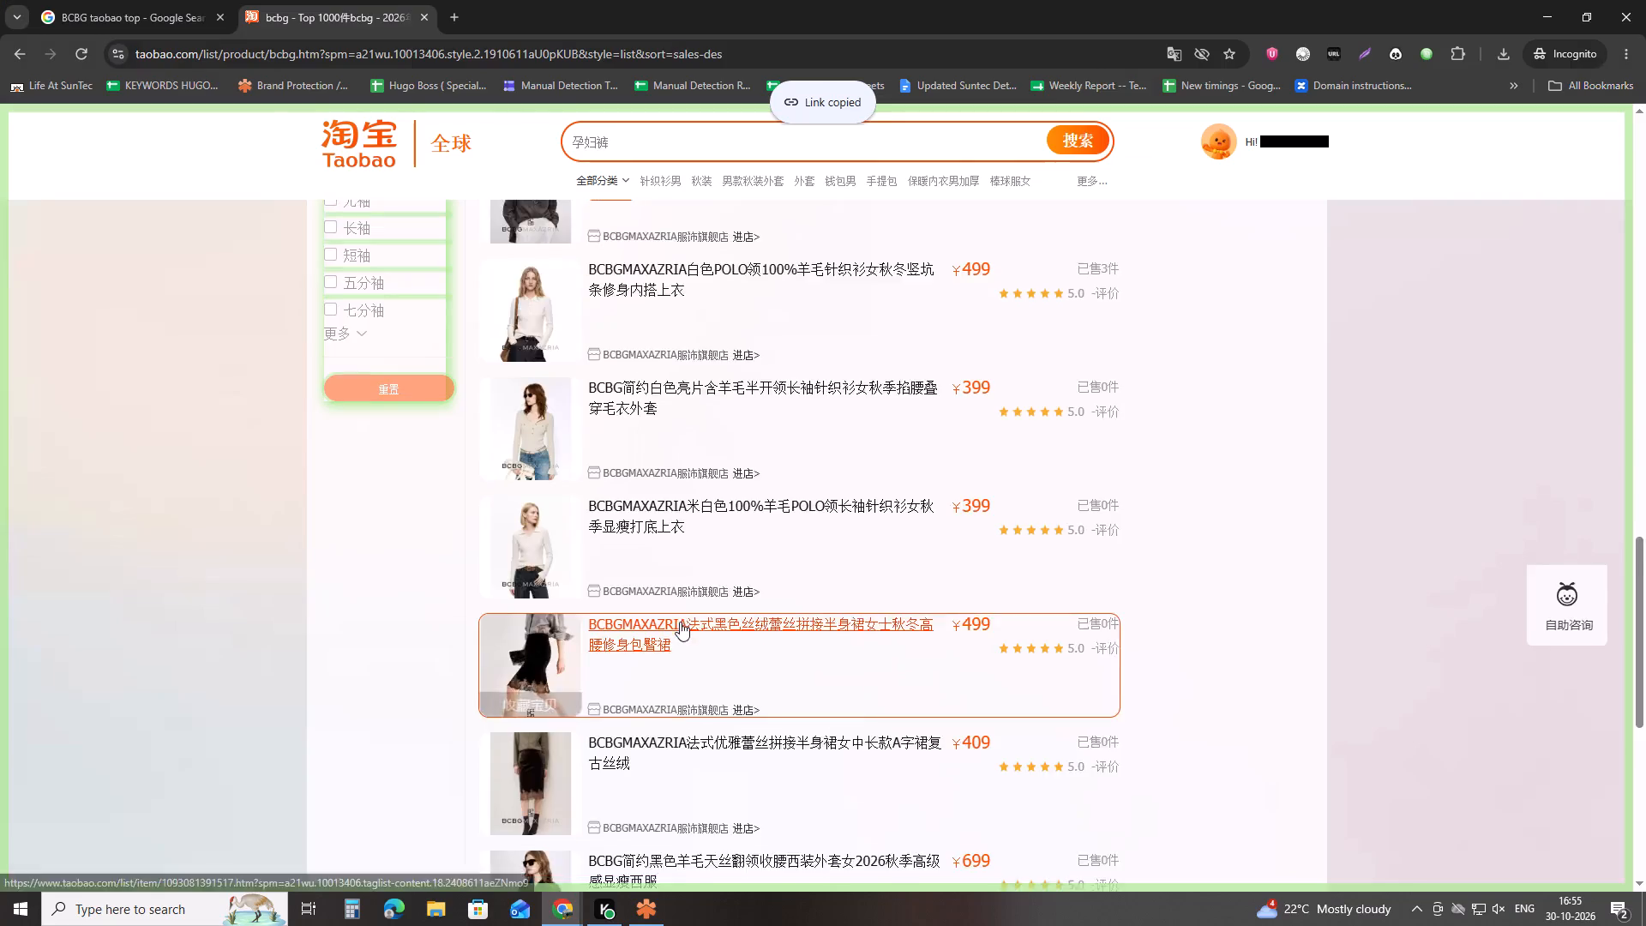
{"action": "right_click", "coordinate": [638, 467]}
{"action": "left_click", "coordinate": [713, 632]}
{"action": "key", "text": "alt+Tab"}
{"action": "key", "text": "ctrl+v"}
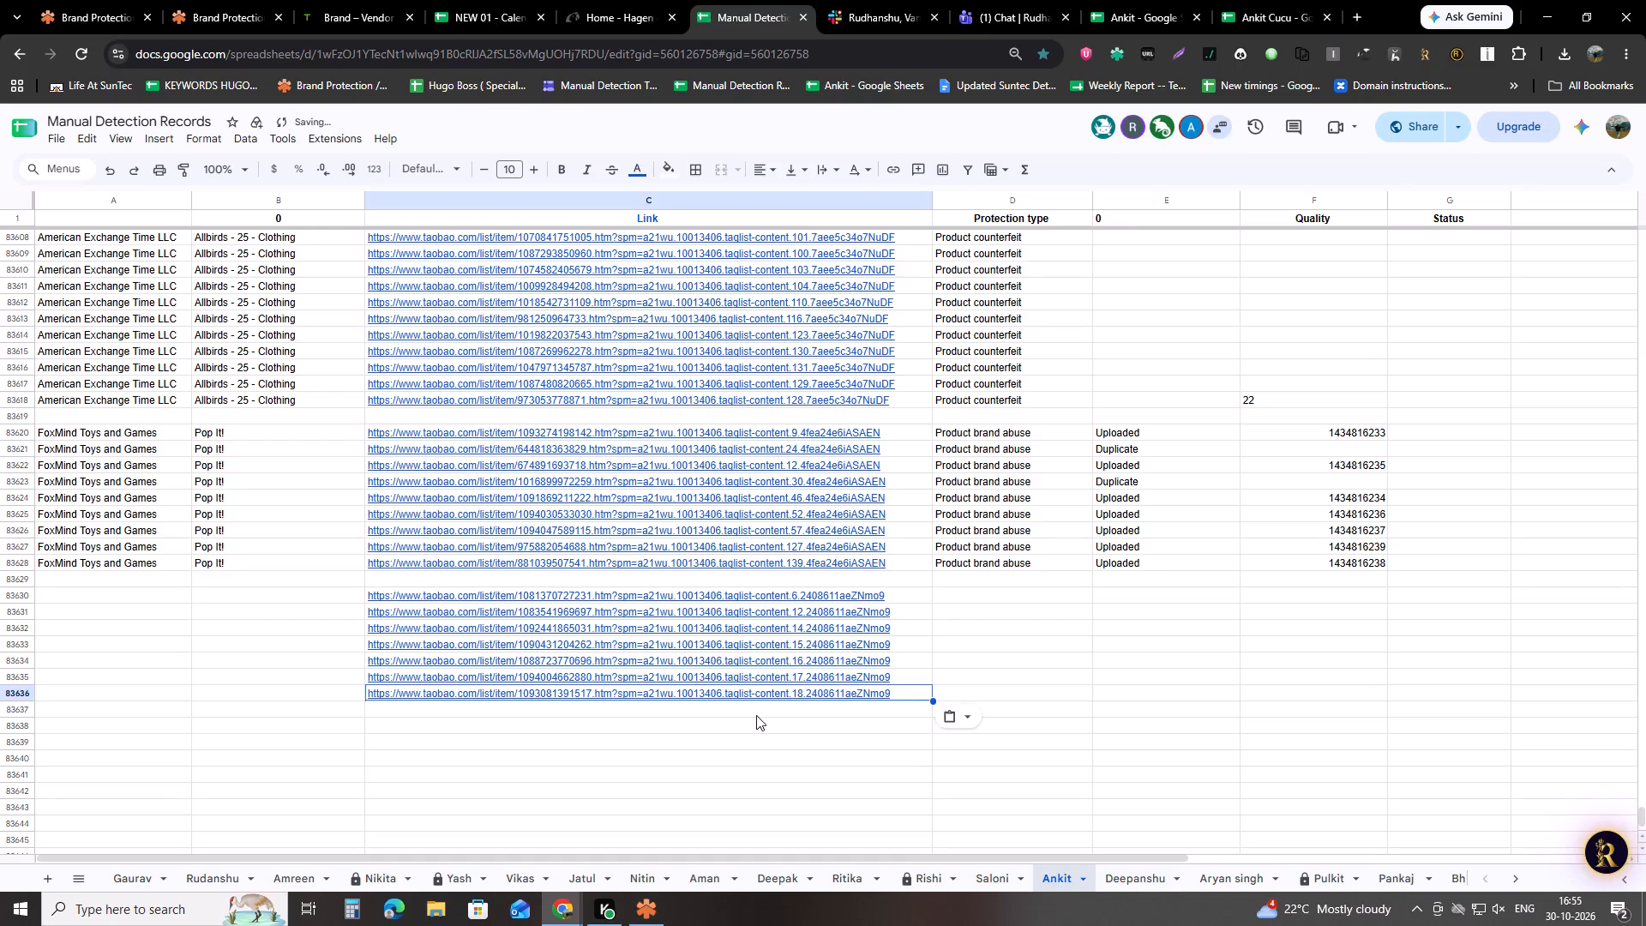
Copy the link of the mid-length lace-trimmed BCBGMAXAZRIA A-line skirt at ¥409 into cell C83637 of Manual Detection Records.
{"action": "left_click", "coordinate": [756, 715]}
{"action": "key", "text": "alt+Tab"}
{"action": "scroll", "coordinate": [640, 576], "scroll_direction": "down", "scroll_amount": 2}
{"action": "right_click", "coordinate": [624, 402]}
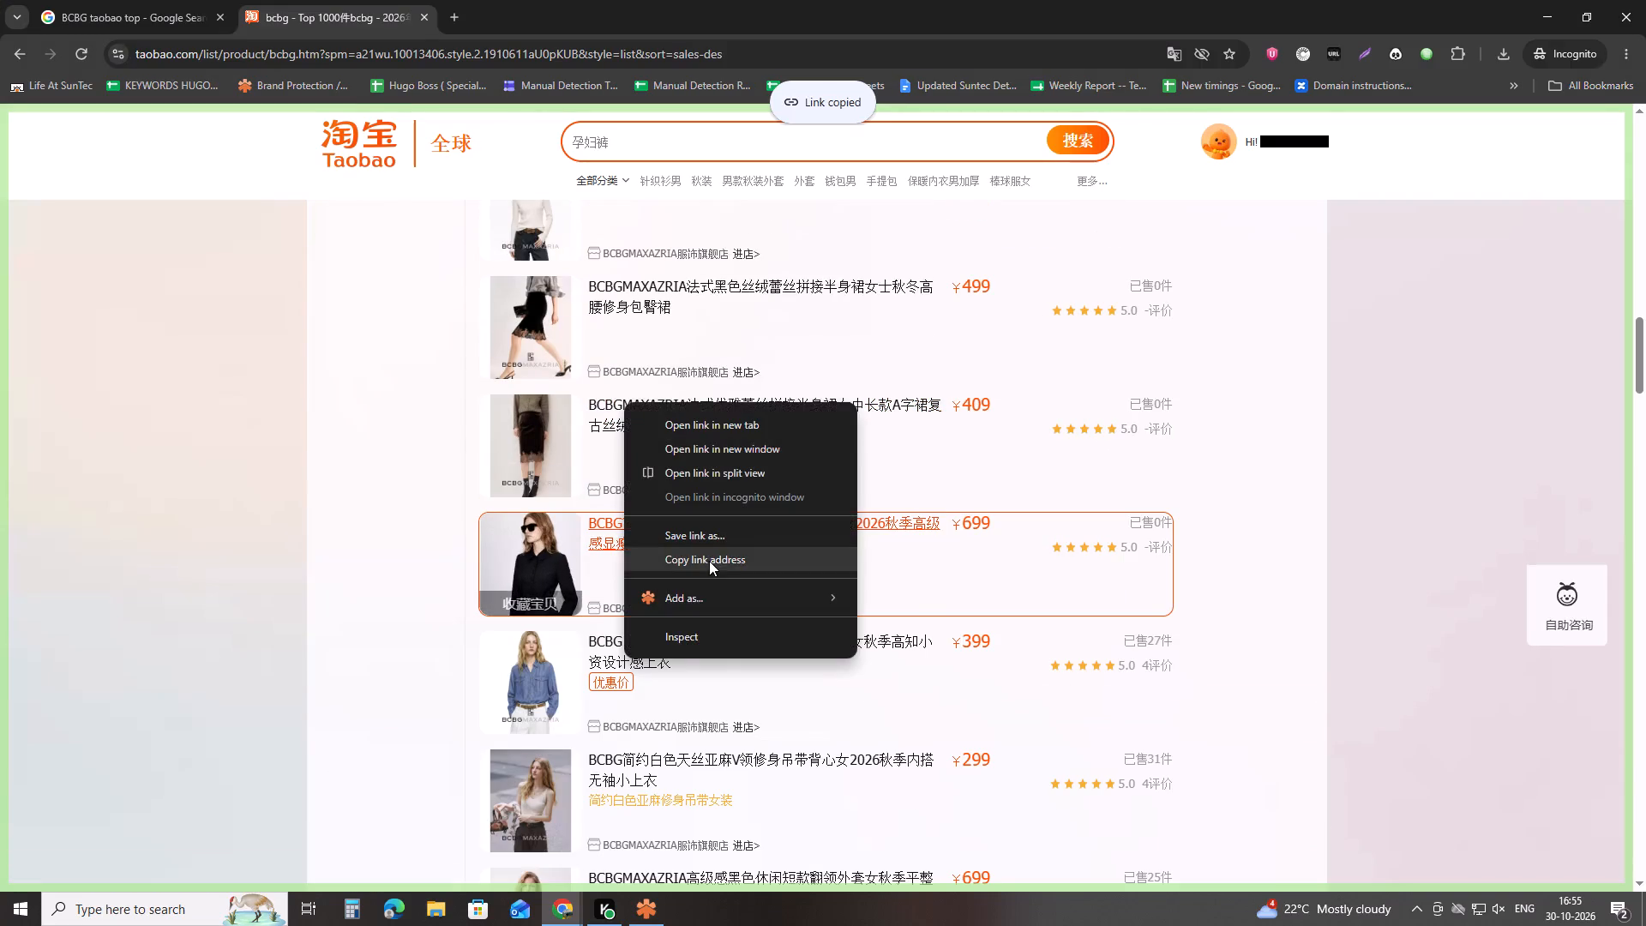
{"action": "left_click", "coordinate": [709, 561]}
{"action": "key", "text": "alt+Tab"}
{"action": "key", "text": "ctrl+v"}
Copy the link of the black wool turn-down-collar BCBG blazer at ¥699 into cell C83638 of Manual Detection Records.
{"action": "left_click", "coordinate": [750, 727]}
{"action": "key", "text": "alt+Tab"}
{"action": "scroll", "coordinate": [658, 609], "scroll_direction": "down", "scroll_amount": 1}
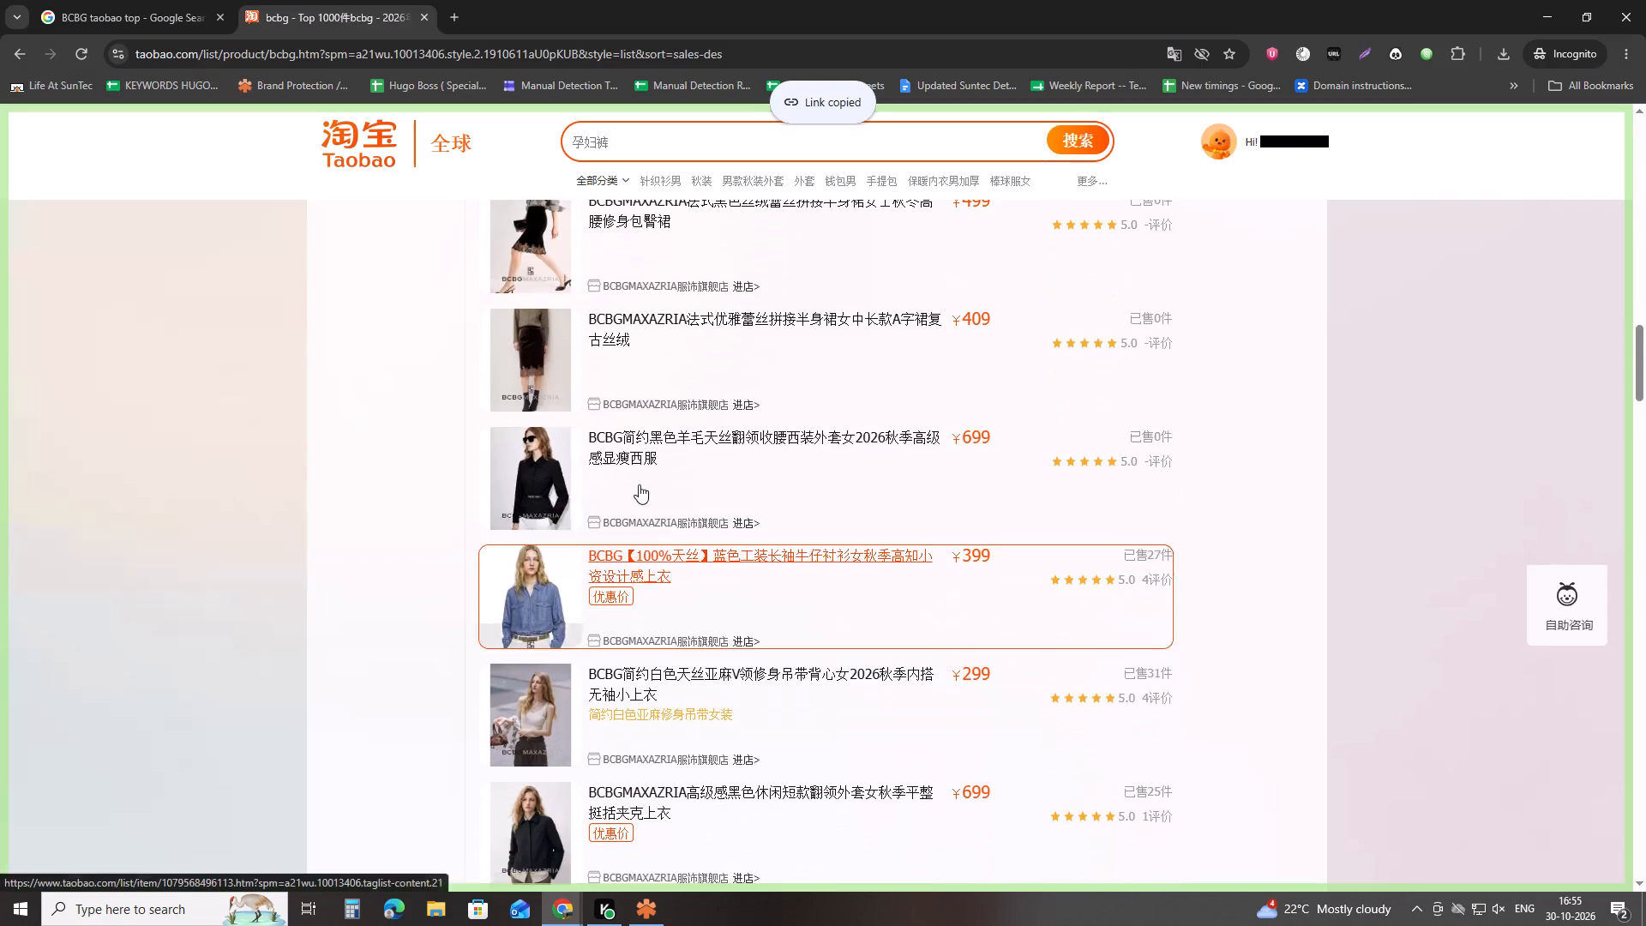
{"action": "right_click", "coordinate": [628, 441]}
{"action": "left_click_drag", "start_coordinate": [697, 582], "coordinate": [700, 592]}
{"action": "key", "text": "alt+Tab"}
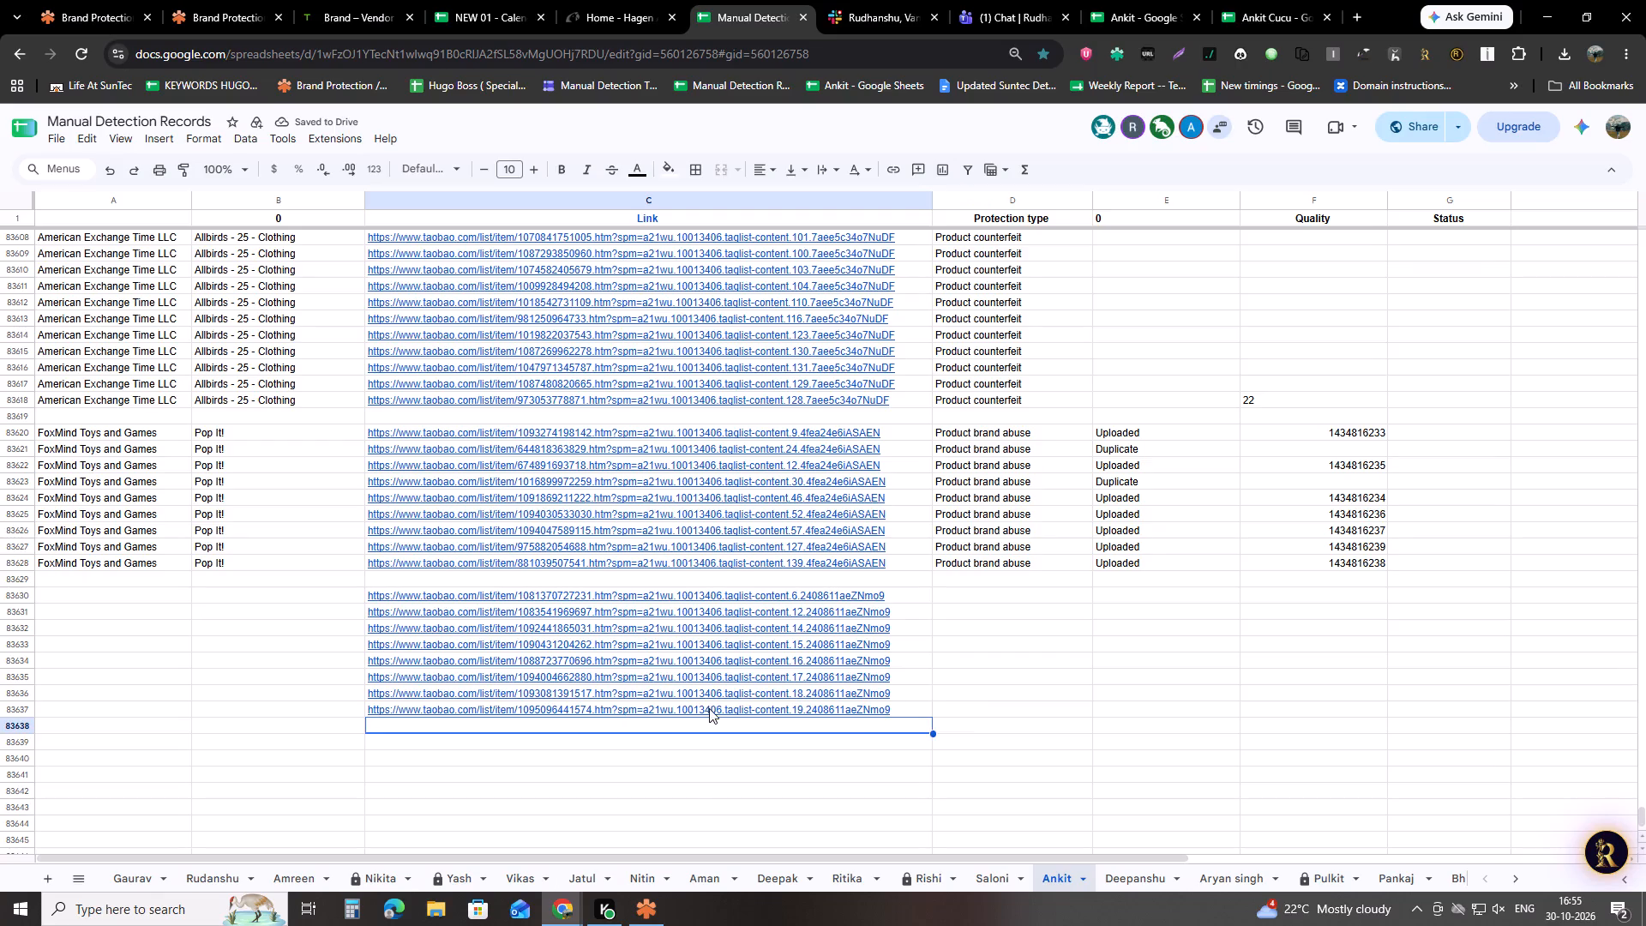
{"action": "key", "text": "ctrl+v"}
Copy the link of the black short casual BCBGMAXAZRIA jacket at ¥699 into cell C83639 of Manual Detection Records.
{"action": "left_click", "coordinate": [747, 745]}
{"action": "key", "text": "alt+Tab"}
{"action": "scroll", "coordinate": [739, 733], "scroll_direction": "down", "scroll_amount": 5}
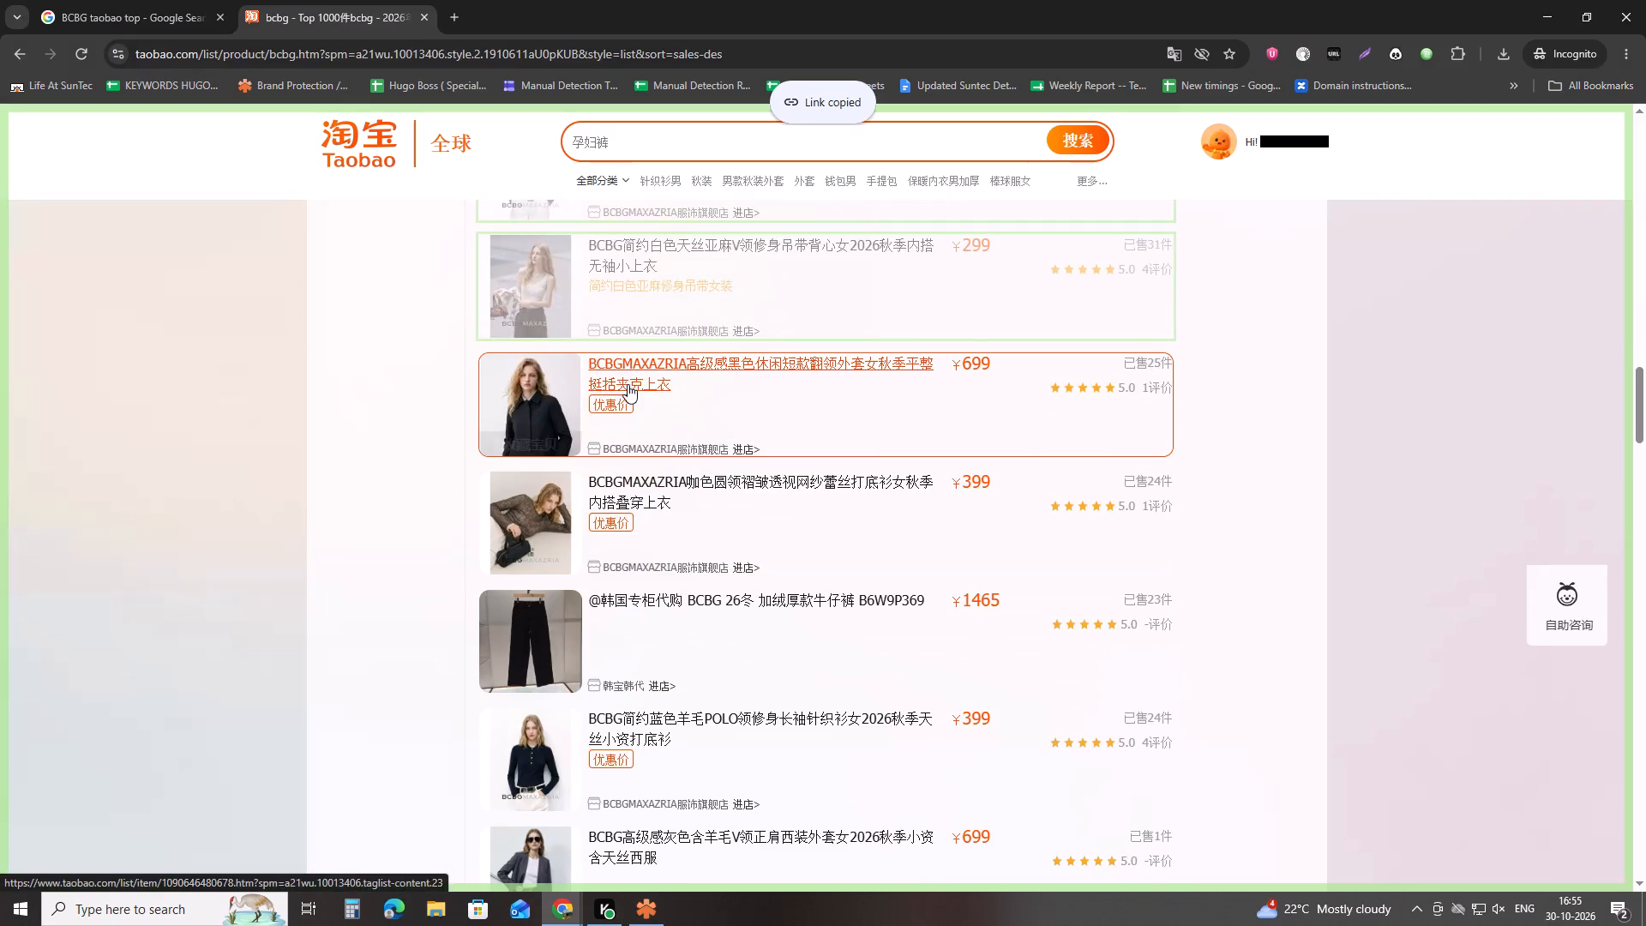
{"action": "right_click", "coordinate": [638, 374]}
{"action": "left_click", "coordinate": [734, 538]}
{"action": "key", "text": "alt+Tab"}
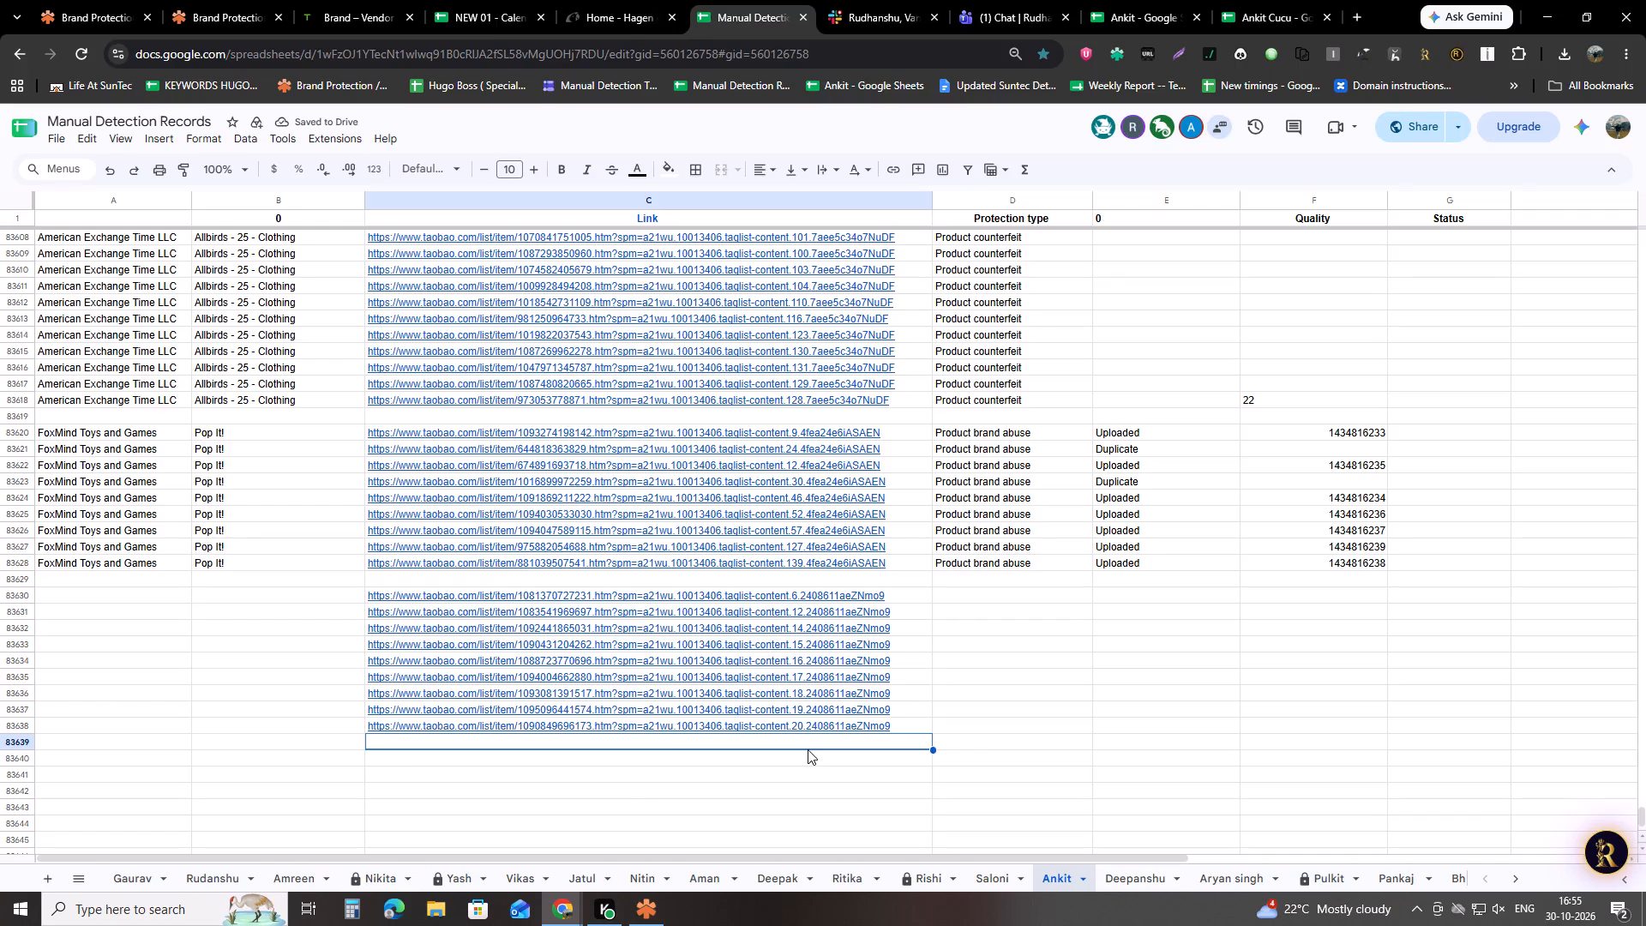
{"action": "key", "text": "ctrl+v"}
Copy the link of the brown sheer mesh-lace BCBGMAXAZRIA top at ¥399 into cell C83640 of Manual Detection Records.
{"action": "left_click", "coordinate": [808, 749]}
{"action": "key", "text": "alt+Tab"}
{"action": "scroll", "coordinate": [667, 587], "scroll_direction": "down", "scroll_amount": 2}
{"action": "right_click", "coordinate": [652, 312]}
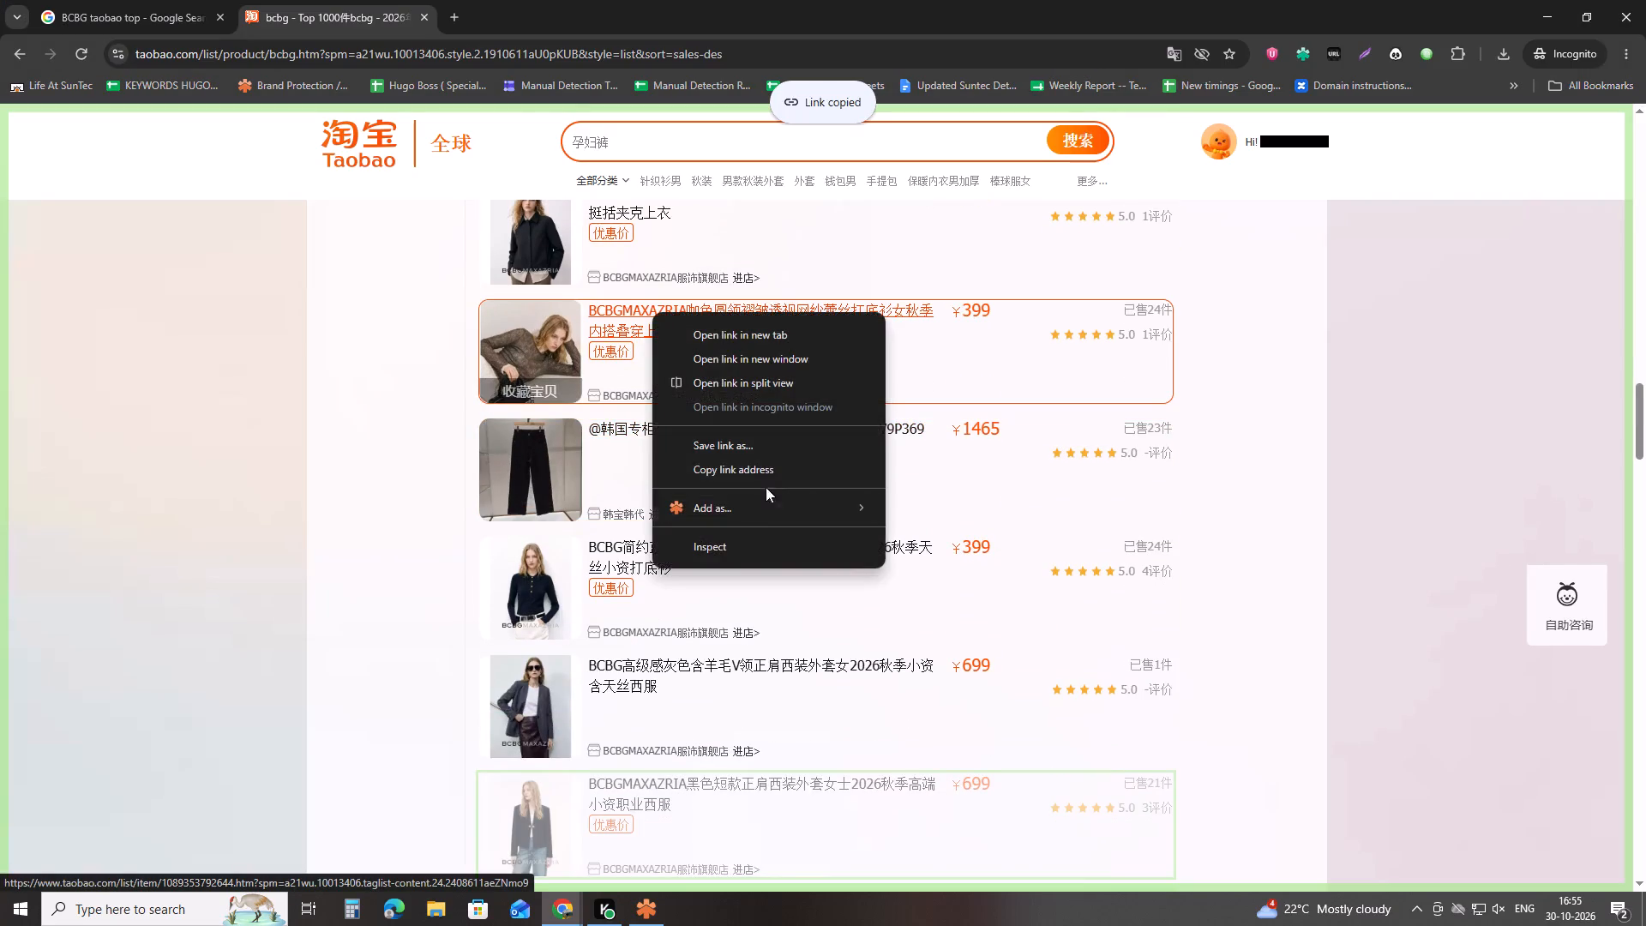
{"action": "left_click", "coordinate": [763, 469]}
{"action": "key", "text": "alt+Tab"}
{"action": "key", "text": "ctrl+v"}
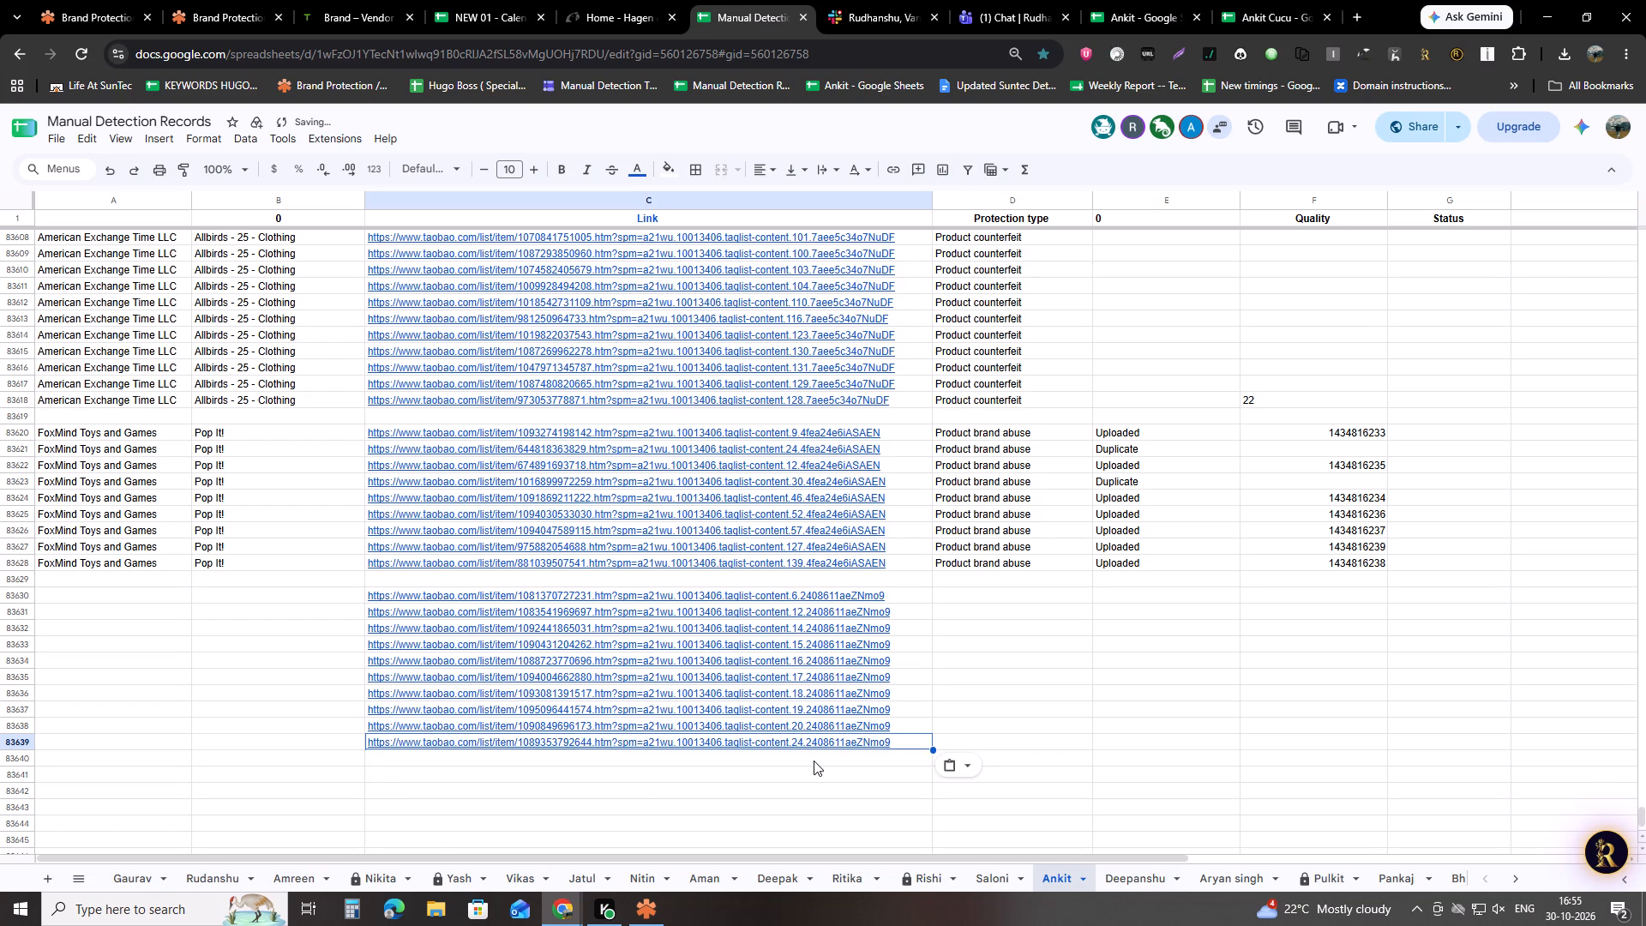
{"action": "key", "text": "ctrl+z"}
{"action": "left_click", "coordinate": [814, 761]}
{"action": "key", "text": "ctrl+v"}
Copy the link of the blue wool POLO-collar BCBG sweater at ¥399 into cell C83642 of Manual Detection Records.
{"action": "key", "text": "alt+Tab"}
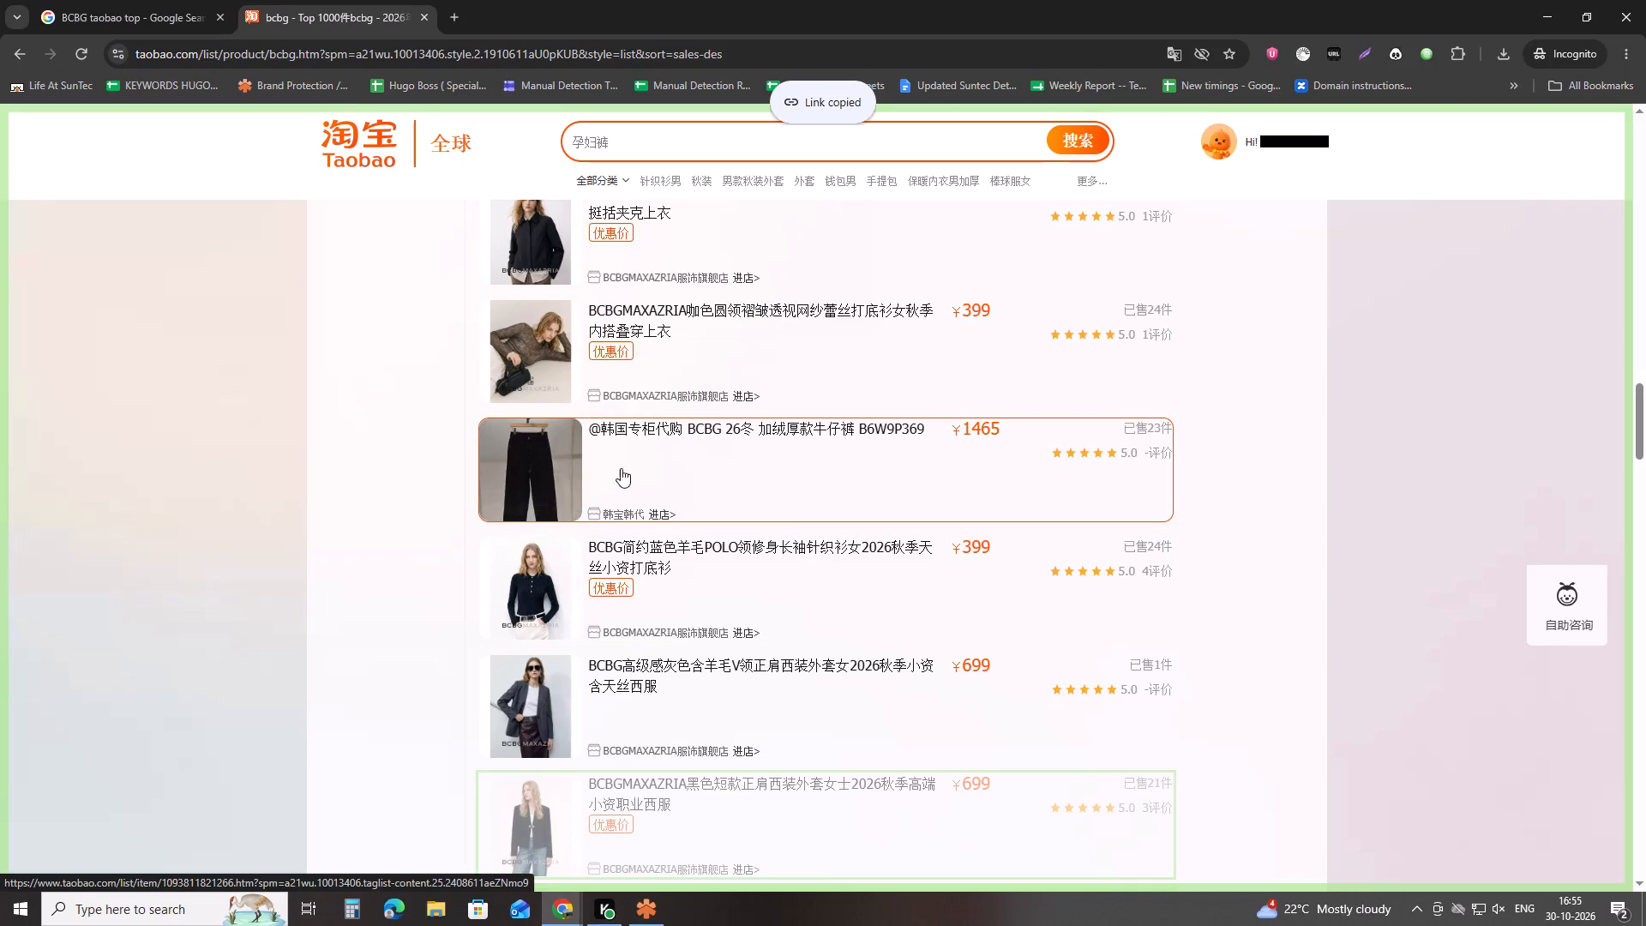
{"action": "scroll", "coordinate": [608, 562], "scroll_direction": "down", "scroll_amount": 2}
{"action": "right_click", "coordinate": [643, 390]}
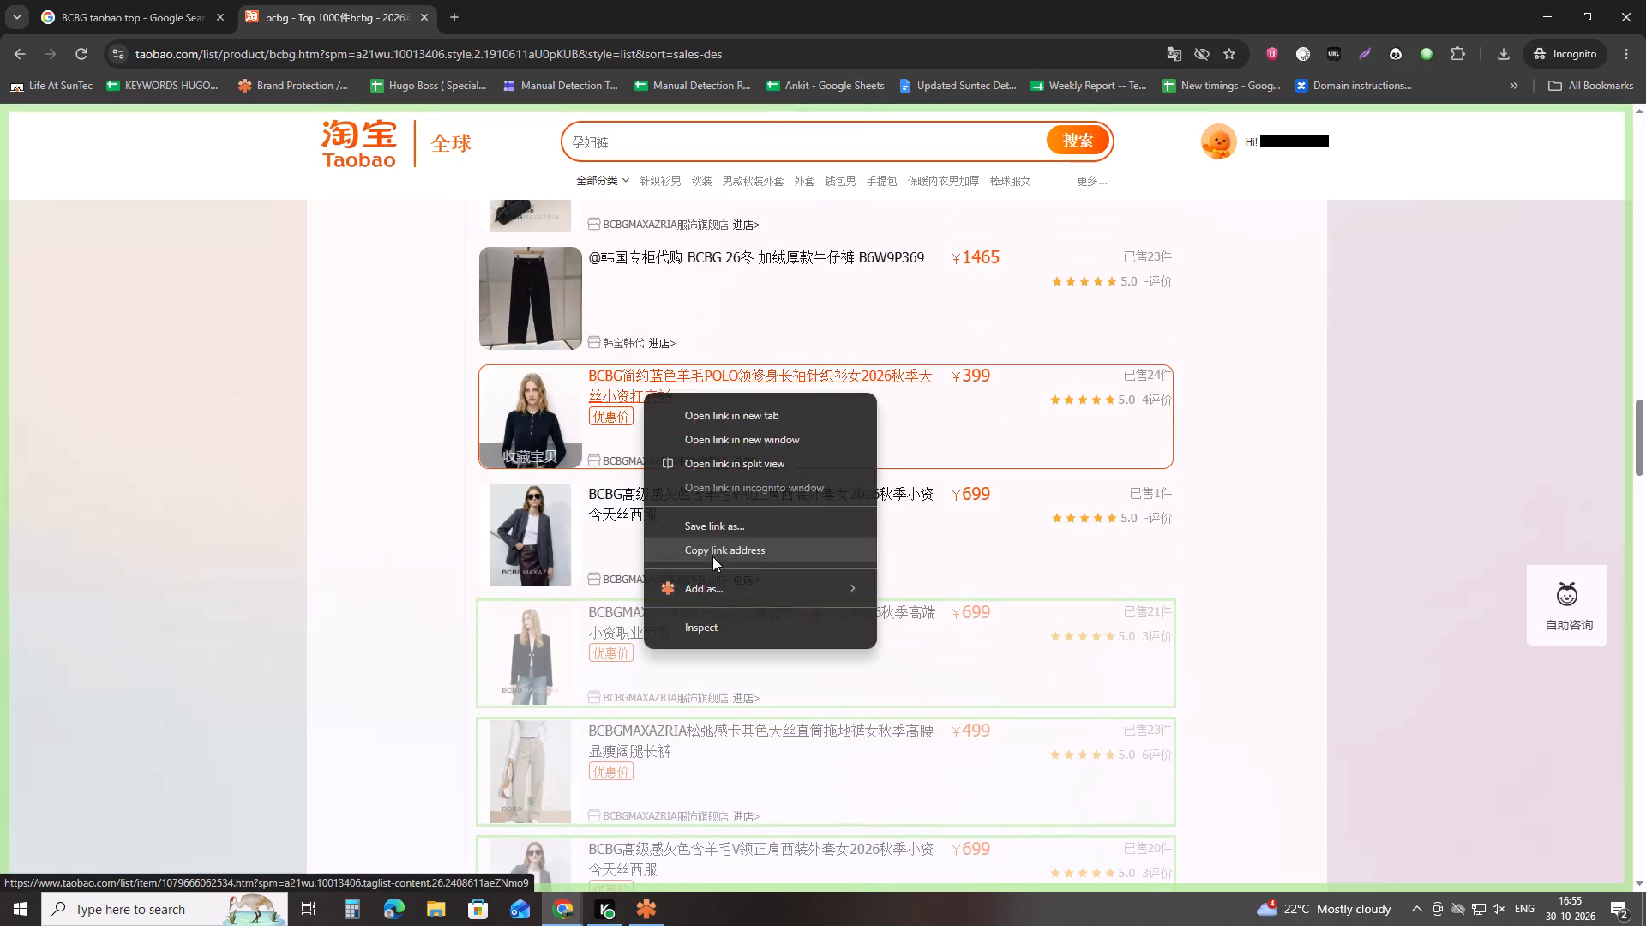
{"action": "left_click", "coordinate": [718, 550]}
{"action": "key", "text": "alt+Tab"}
{"action": "key", "text": "ctrl+v"}
{"action": "scroll", "coordinate": [782, 622], "scroll_direction": "down", "scroll_amount": 1}
{"action": "key", "text": "ctrl+z"}
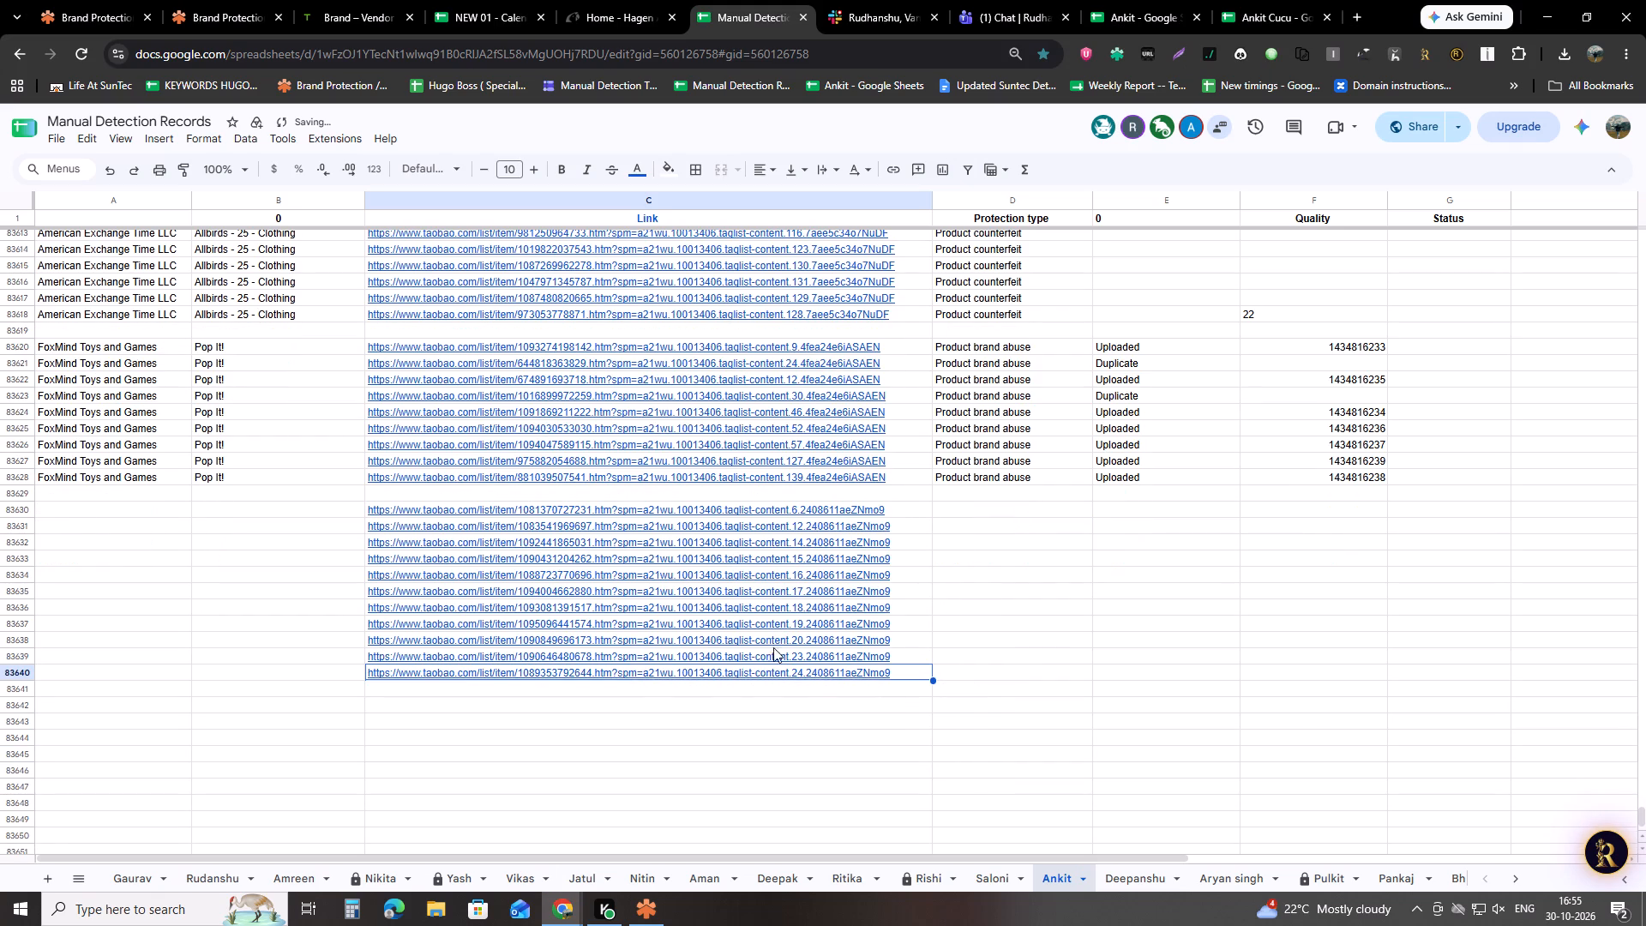
{"action": "left_click", "coordinate": [753, 699]}
{"action": "key", "text": "ctrl+v"}
Copy the link of the unmarked grey wool V-neck BCBG blazer at ¥699 into the empty cell C83641 of Manual Detection Records.
{"action": "scroll", "coordinate": [811, 629], "scroll_direction": "down", "scroll_amount": 4}
{"action": "key", "text": "alt+Tab"}
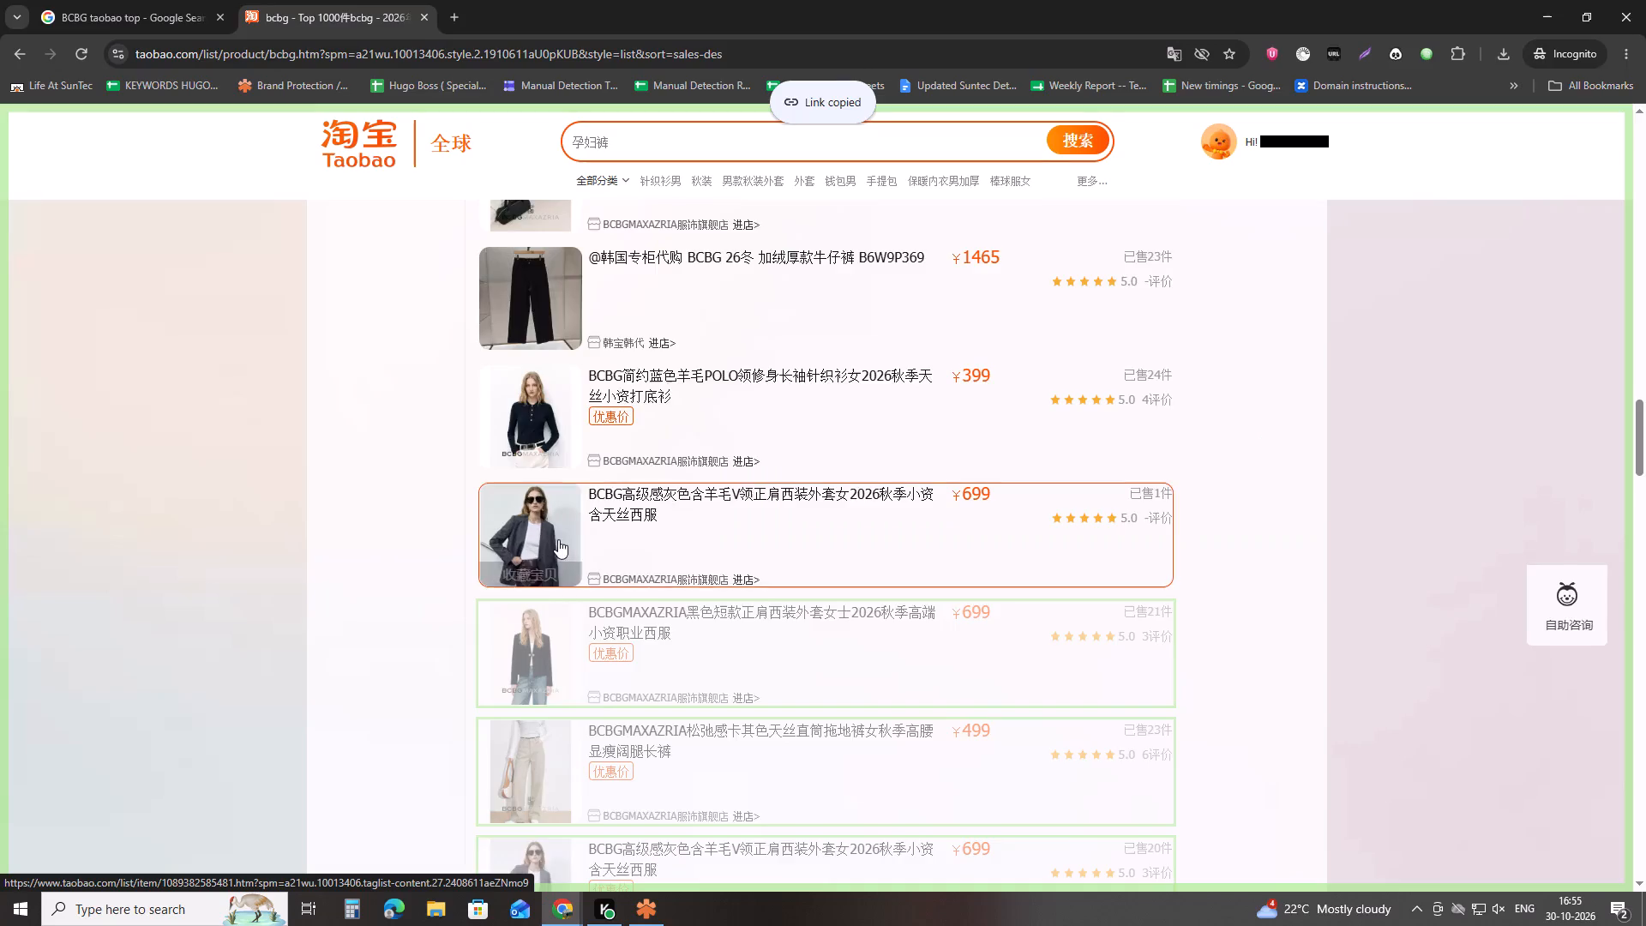
{"action": "scroll", "coordinate": [556, 538], "scroll_direction": "down", "scroll_amount": 4}
{"action": "scroll", "coordinate": [579, 438], "scroll_direction": "up", "scroll_amount": 3}
{"action": "right_click", "coordinate": [622, 405]}
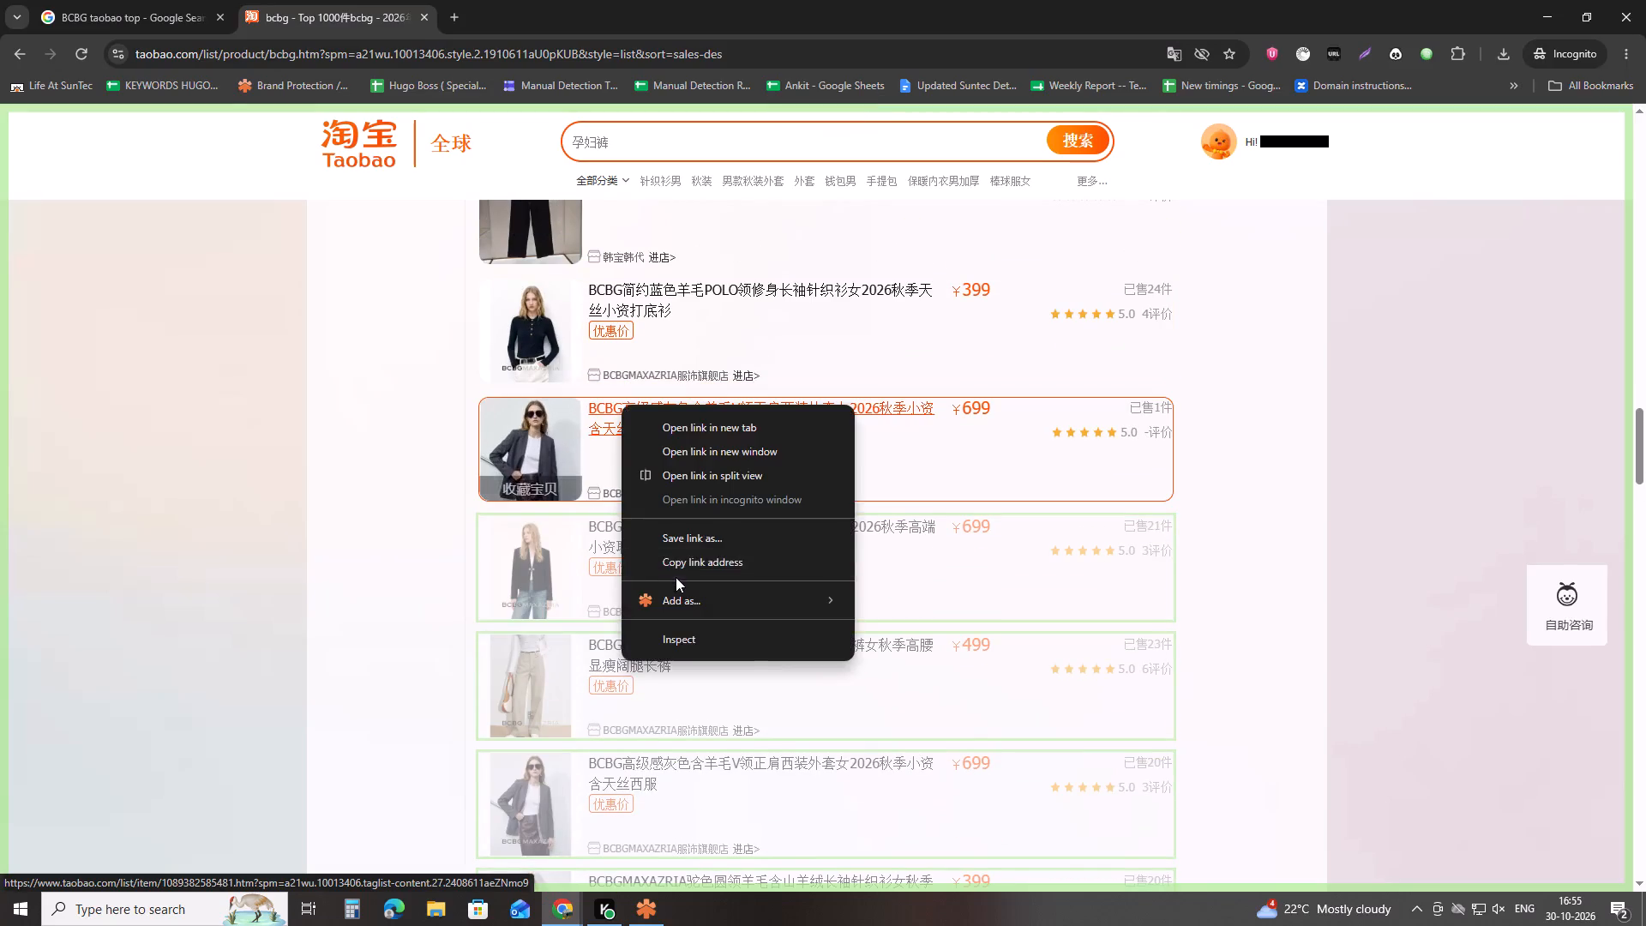
{"action": "left_click", "coordinate": [676, 570]}
{"action": "key", "text": "alt+Tab"}
{"action": "left_click", "coordinate": [601, 352]}
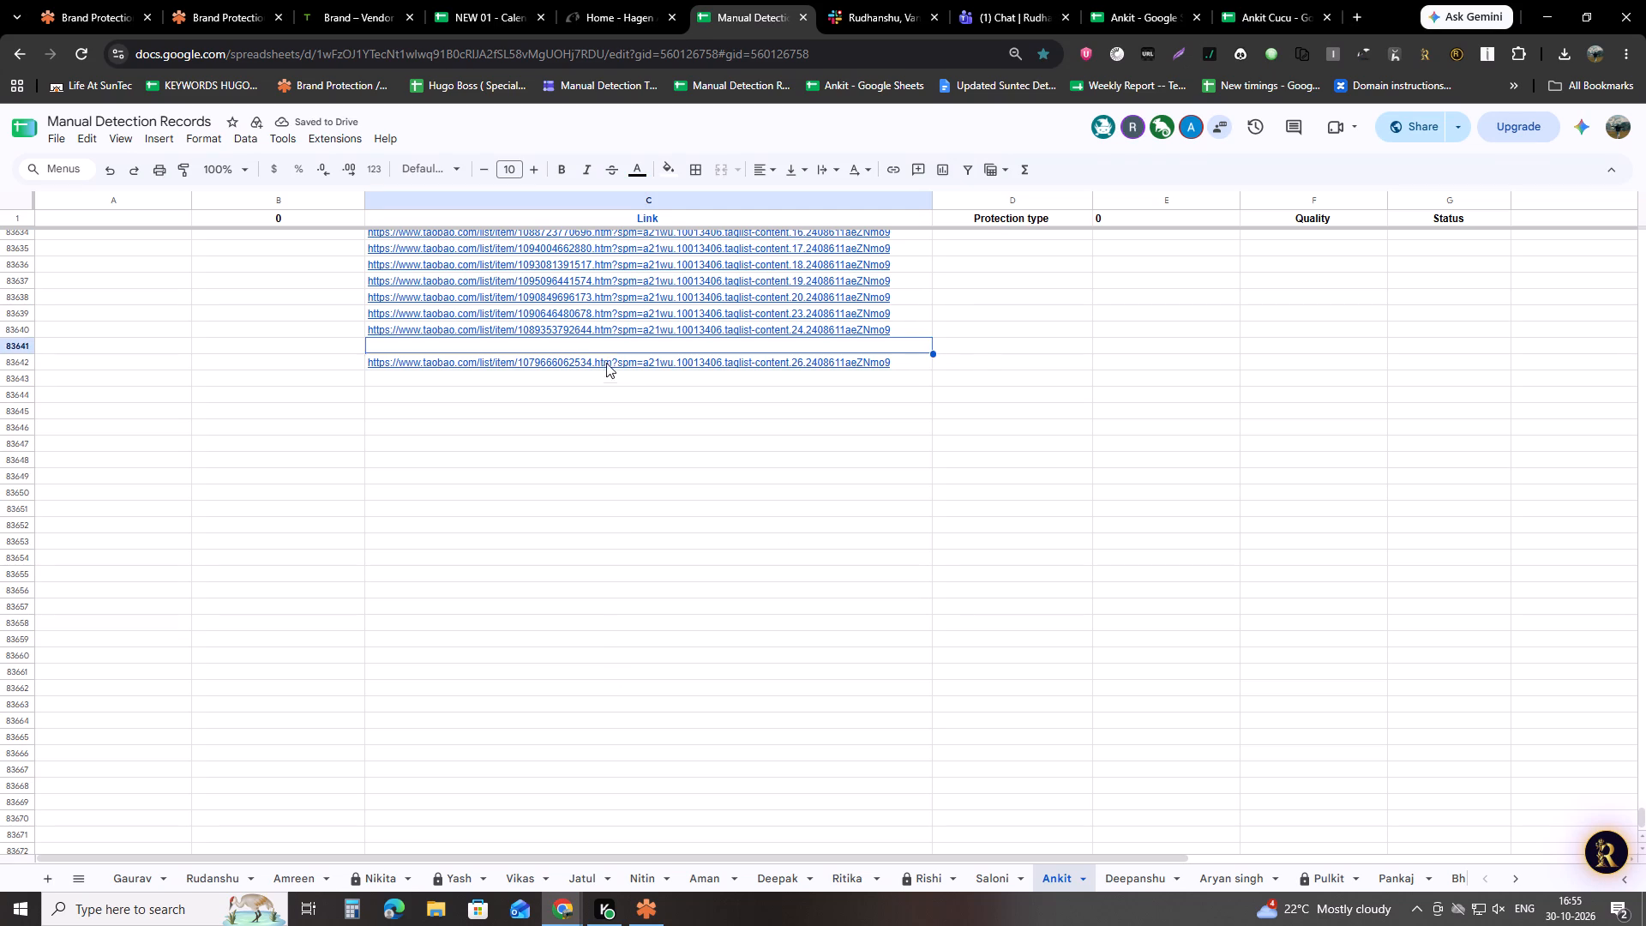
{"action": "key", "text": "ctrl+v"}
Copy the link of the white 100% wool POLO-collar BCBG sweater at ¥499 into cell C83643 of Manual Detection Records.
{"action": "left_click", "coordinate": [615, 382]}
{"action": "key", "text": "alt+Tab"}
{"action": "scroll", "coordinate": [571, 514], "scroll_direction": "down", "scroll_amount": 10}
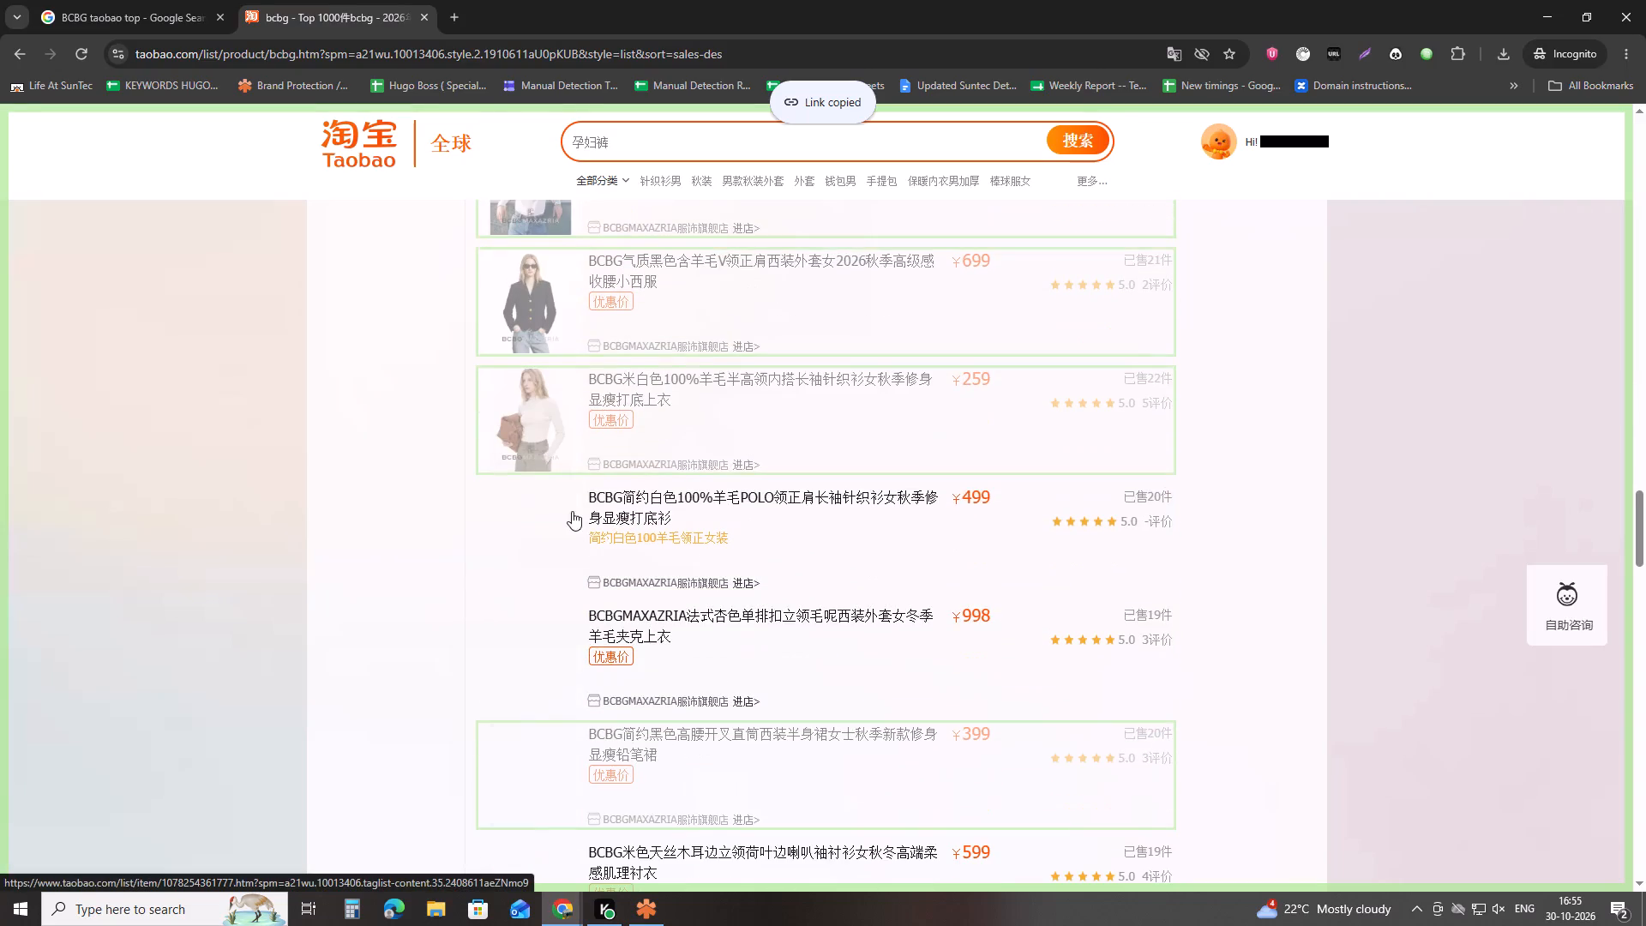
{"action": "right_click", "coordinate": [636, 490]}
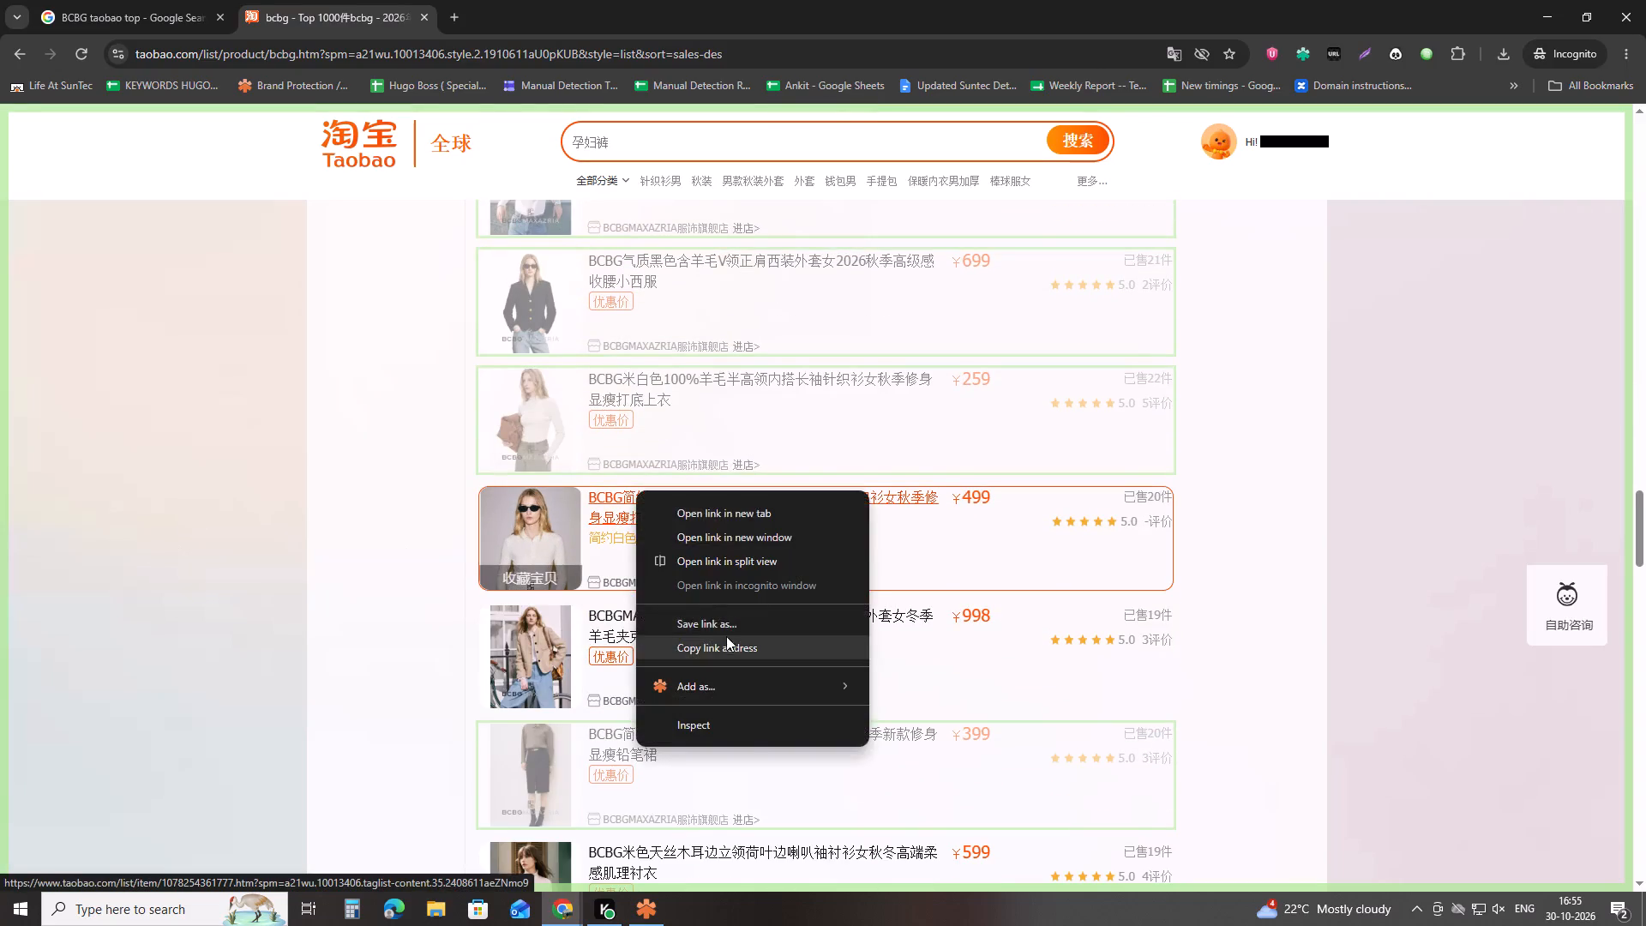
{"action": "left_click", "coordinate": [726, 636]}
{"action": "key", "text": "alt+Tab"}
{"action": "key", "text": "ctrl+v"}
Copy the link of the apricot single-breasted stand-collar BCBGMAXAZRIA wool jacket at ¥998 into cell C83644 of Manual Detection Records.
{"action": "left_click", "coordinate": [746, 391]}
{"action": "key", "text": "alt+Tab"}
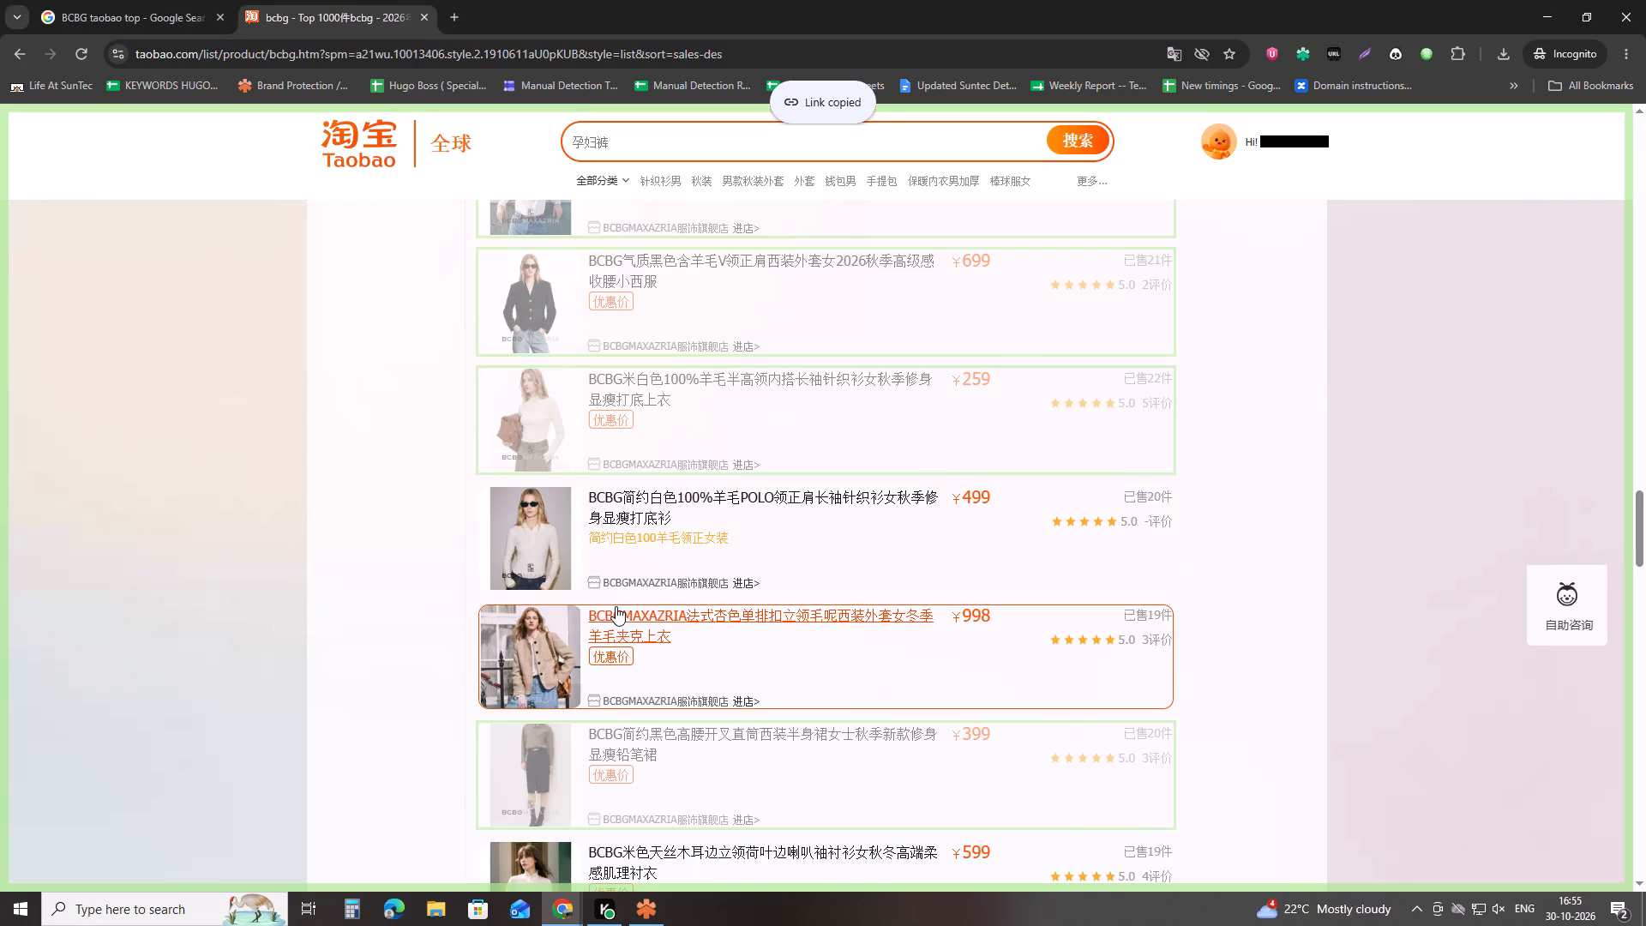
{"action": "right_click", "coordinate": [618, 622]}
{"action": "left_click", "coordinate": [686, 770]}
{"action": "key", "text": "alt+Tab"}
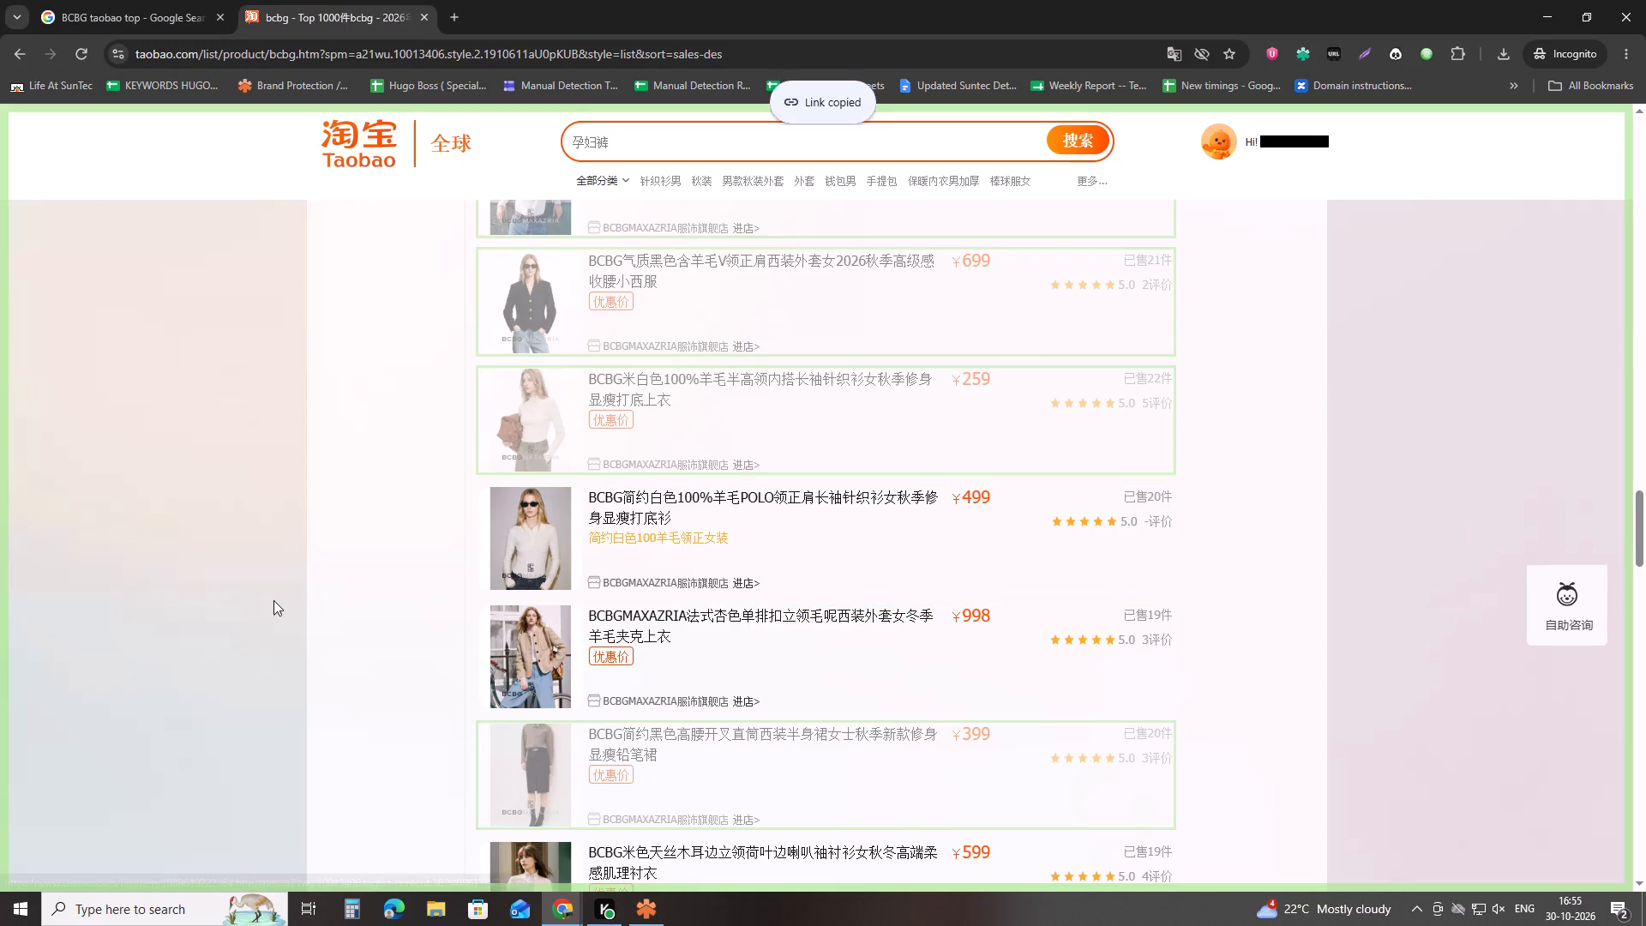
{"action": "key", "text": "ctrl+v"}
{"action": "key", "text": "ctrl+space"}
Copy the link of the beige ruffled bell-sleeve BCBG shirt at ¥599 into cell C83645 of Manual Detection Records.
{"action": "left_click", "coordinate": [646, 416]}
{"action": "key", "text": "alt+Tab"}
{"action": "scroll", "coordinate": [496, 550], "scroll_direction": "down", "scroll_amount": 4}
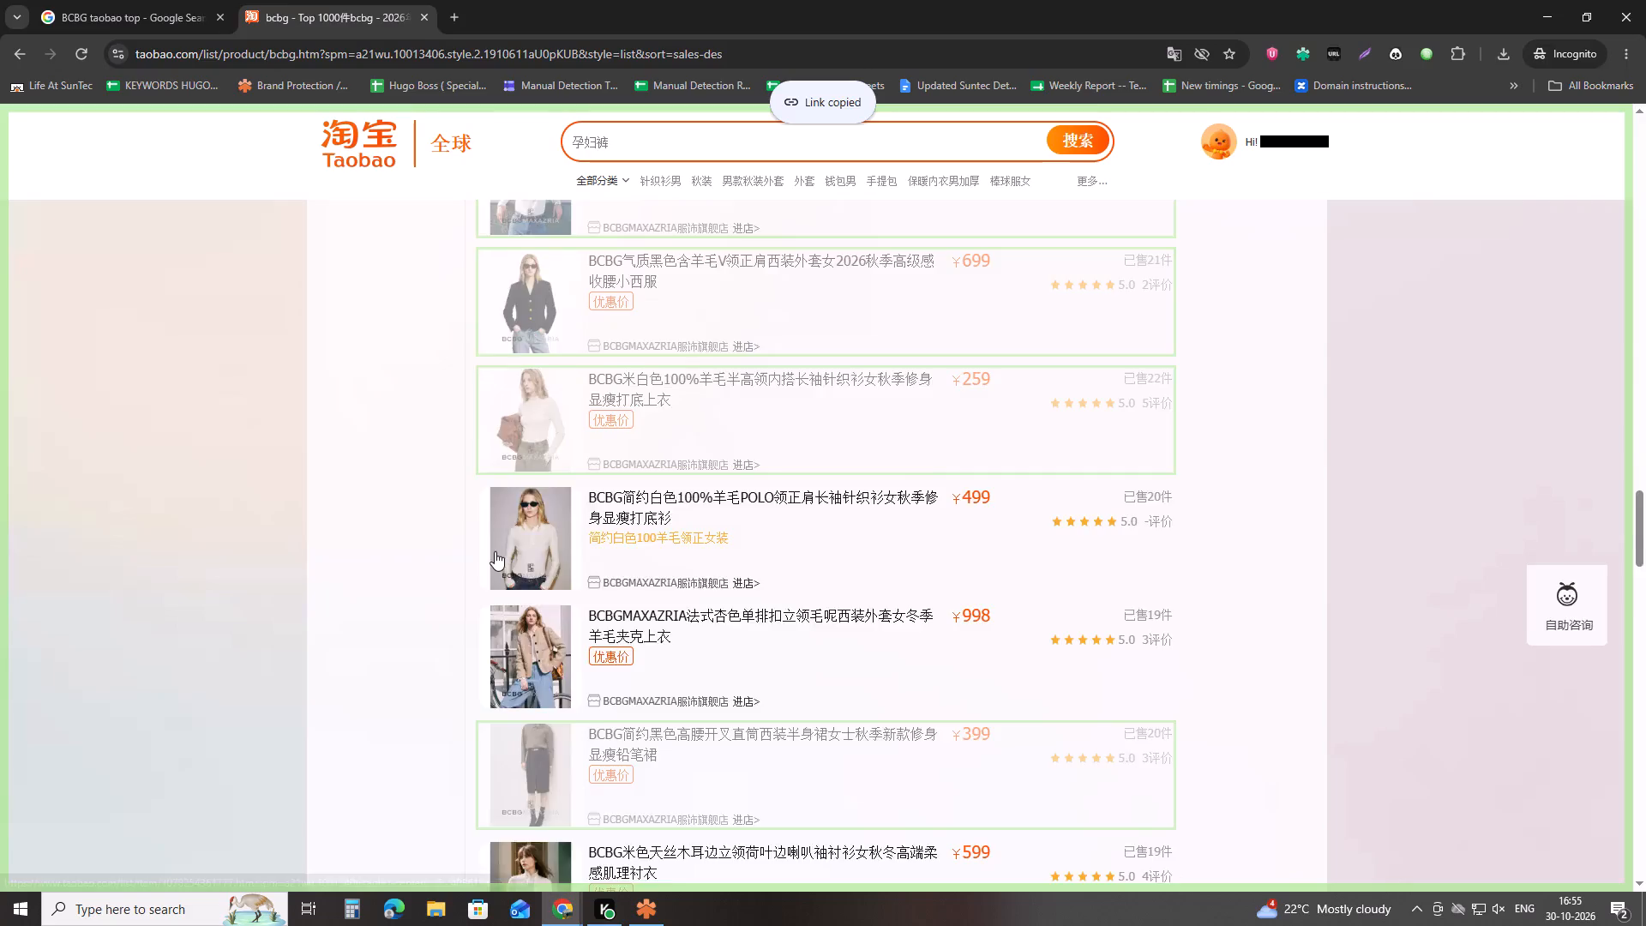
{"action": "scroll", "coordinate": [495, 551], "scroll_direction": "down", "scroll_amount": 2}
{"action": "right_click", "coordinate": [657, 335]}
{"action": "left_click", "coordinate": [728, 490]}
{"action": "key", "text": "alt+Tab"}
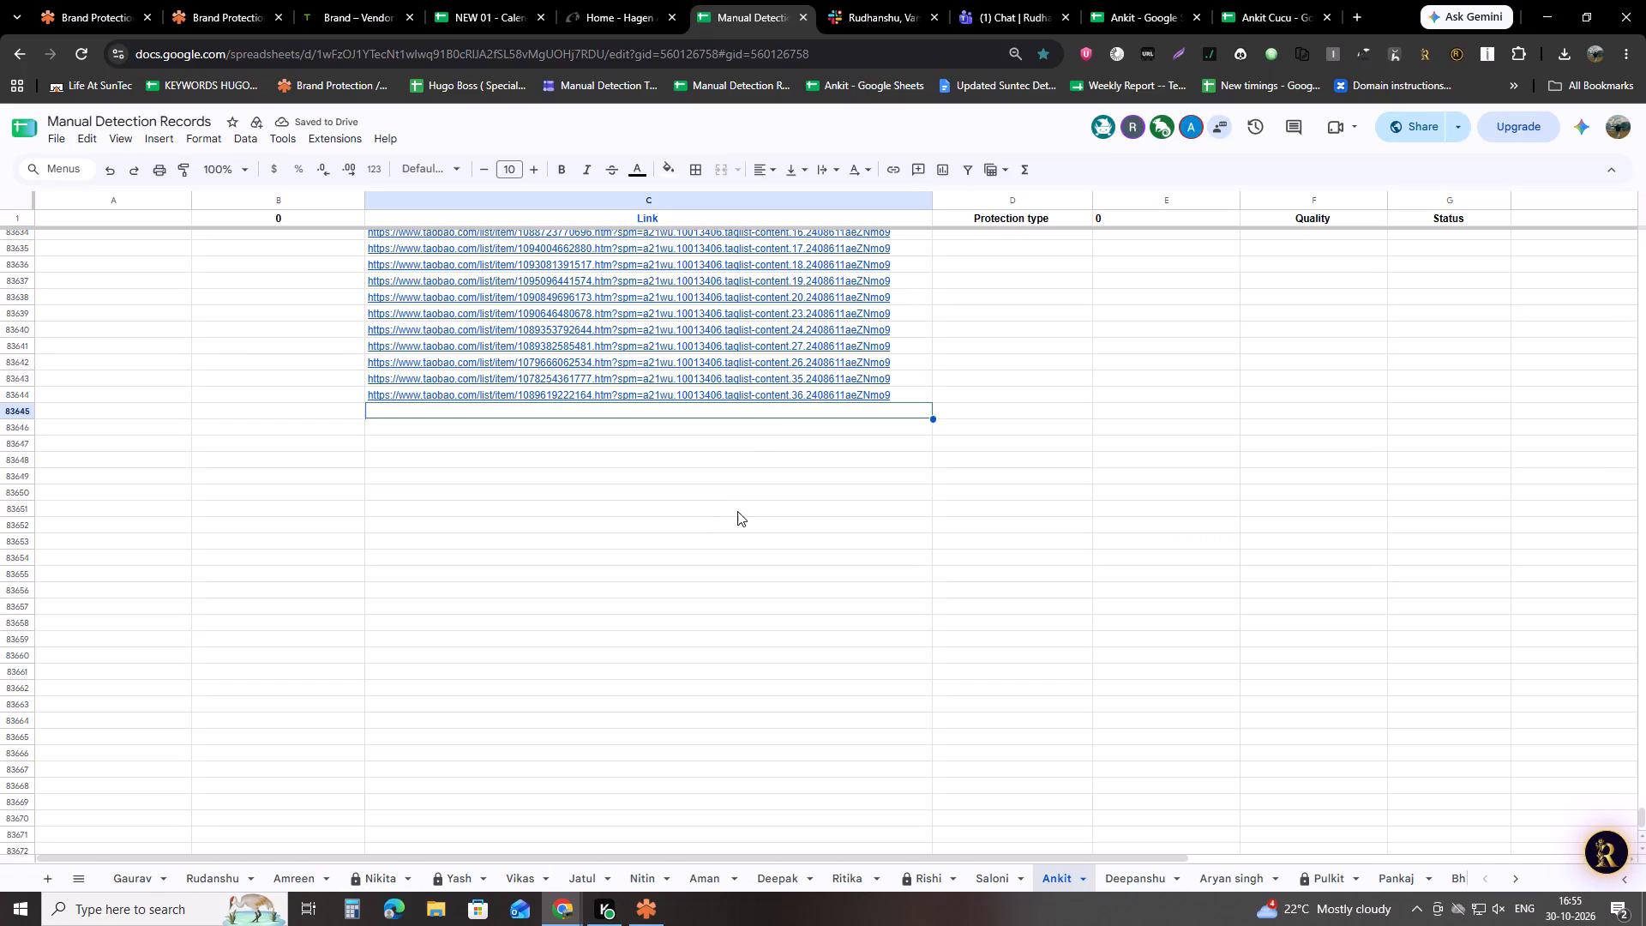
{"action": "key", "text": "ctrl+v"}
Copy the link of the unmarked black round-neck acetate BCBG shirt at ¥599 into cell C83646 of Manual Detection Records.
{"action": "left_click", "coordinate": [758, 424]}
{"action": "key", "text": "alt+Tab"}
{"action": "scroll", "coordinate": [442, 490], "scroll_direction": "down", "scroll_amount": 2}
{"action": "right_click", "coordinate": [622, 418]}
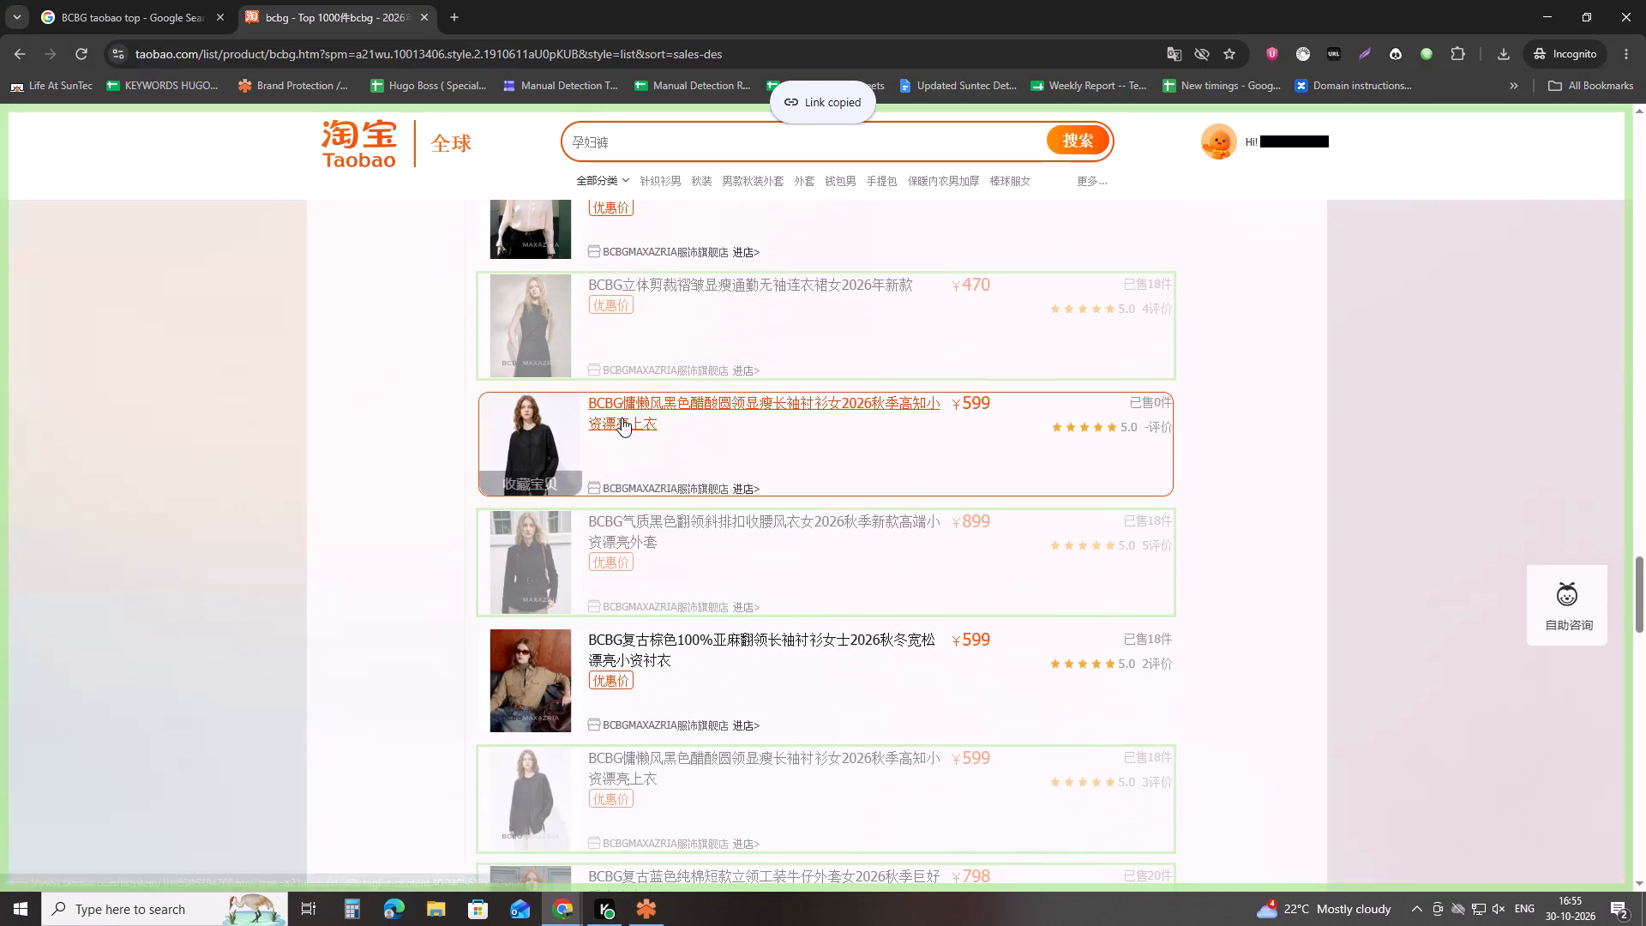
{"action": "left_click", "coordinate": [696, 573]}
{"action": "key", "text": "alt+Tab"}
{"action": "key", "text": "ctrl+v"}
Copy the link of the brown 100% linen BCBG shirt at ¥599 into cell C83647 of Manual Detection Records.
{"action": "left_click", "coordinate": [760, 448]}
{"action": "key", "text": "alt+Tab"}
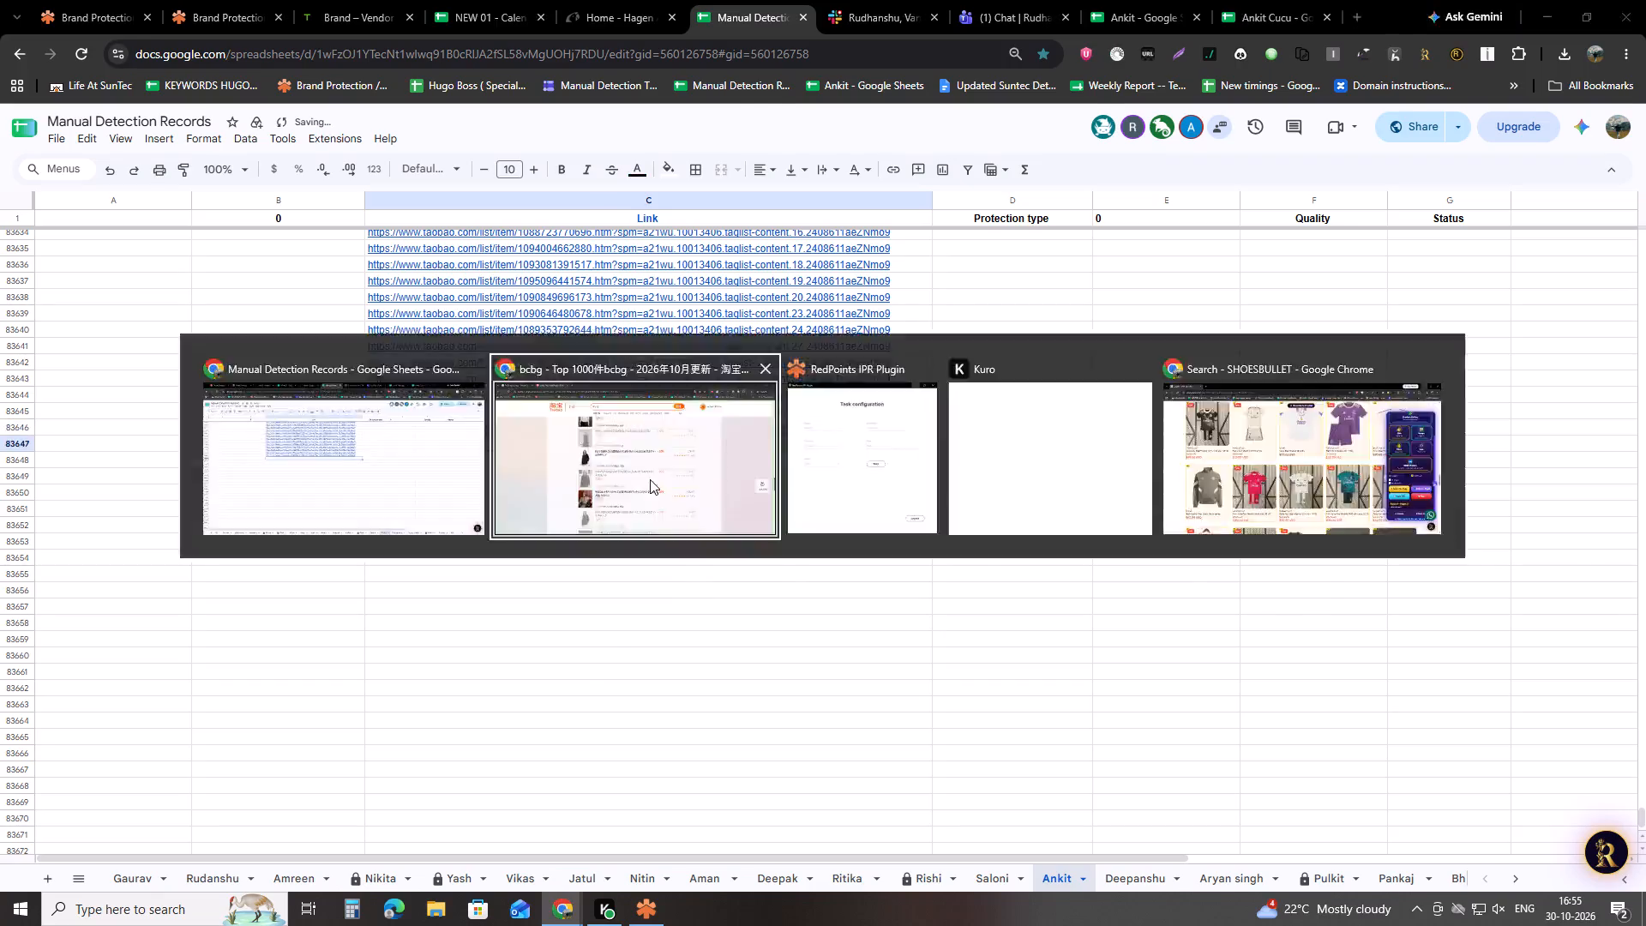
{"action": "scroll", "coordinate": [444, 541], "scroll_direction": "down", "scroll_amount": 2}
{"action": "right_click", "coordinate": [616, 467]}
{"action": "left_click", "coordinate": [688, 622]}
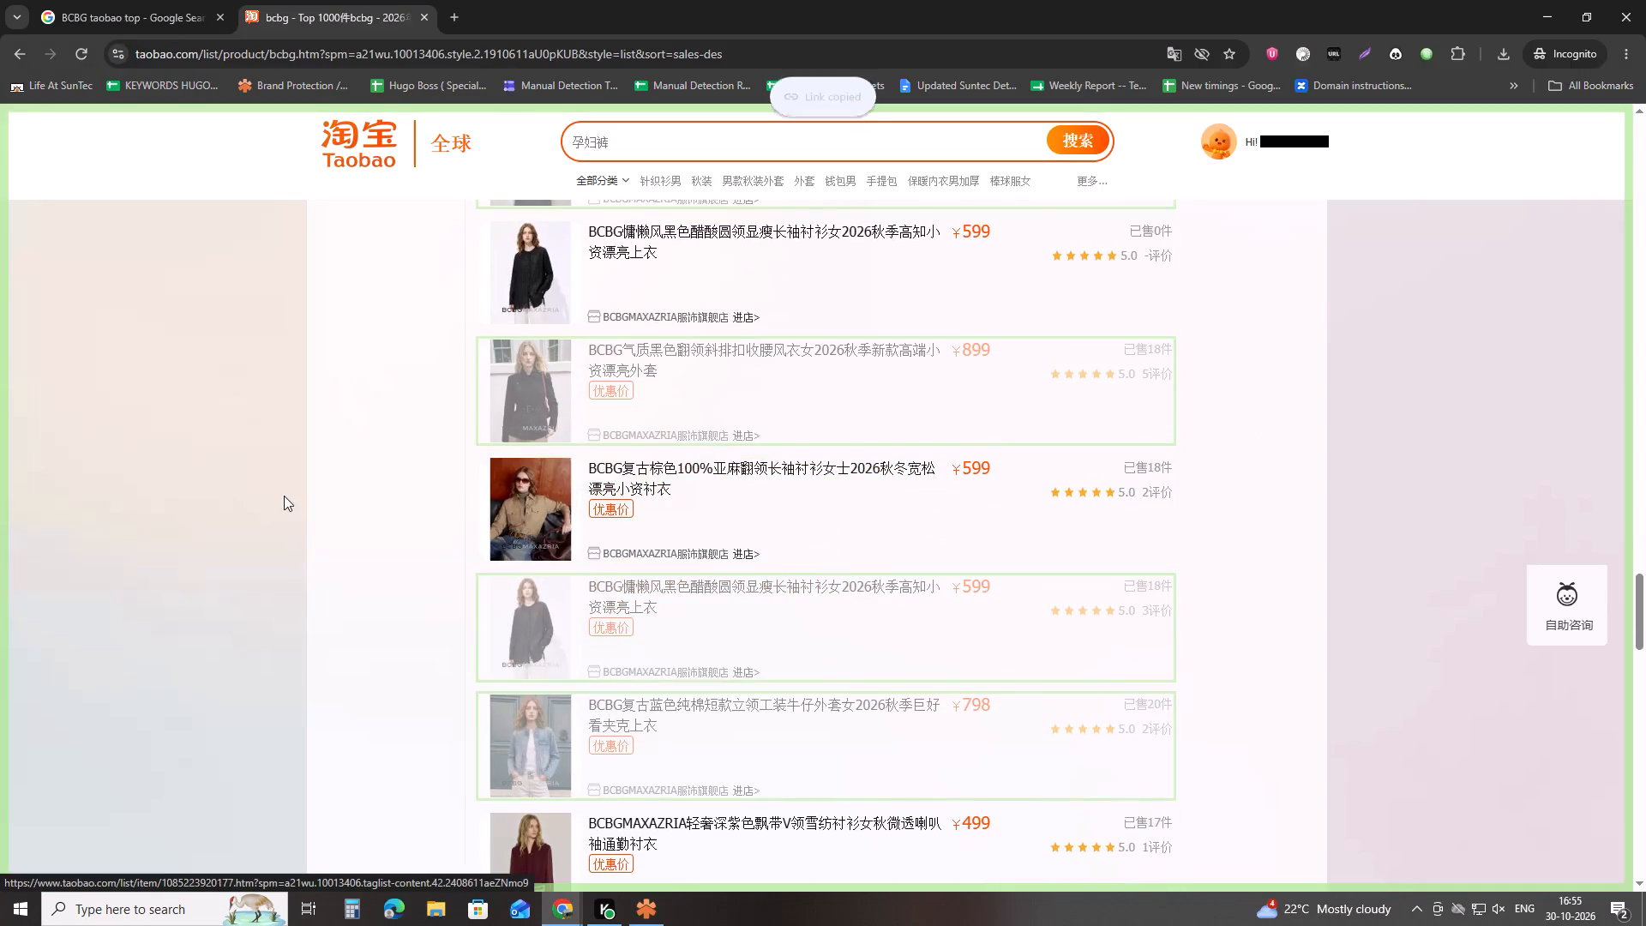
{"action": "key", "text": "alt+Tab"}
{"action": "key", "text": "ctrl+v"}
Copy the link of the deep purple V-neck chiffon BCBGMAXAZRIA shirt at ¥499 into cell C83648 of Manual Detection Records.
{"action": "left_click", "coordinate": [615, 459]}
{"action": "key", "text": "alt+Tab"}
{"action": "scroll", "coordinate": [695, 523], "scroll_direction": "down", "scroll_amount": 2}
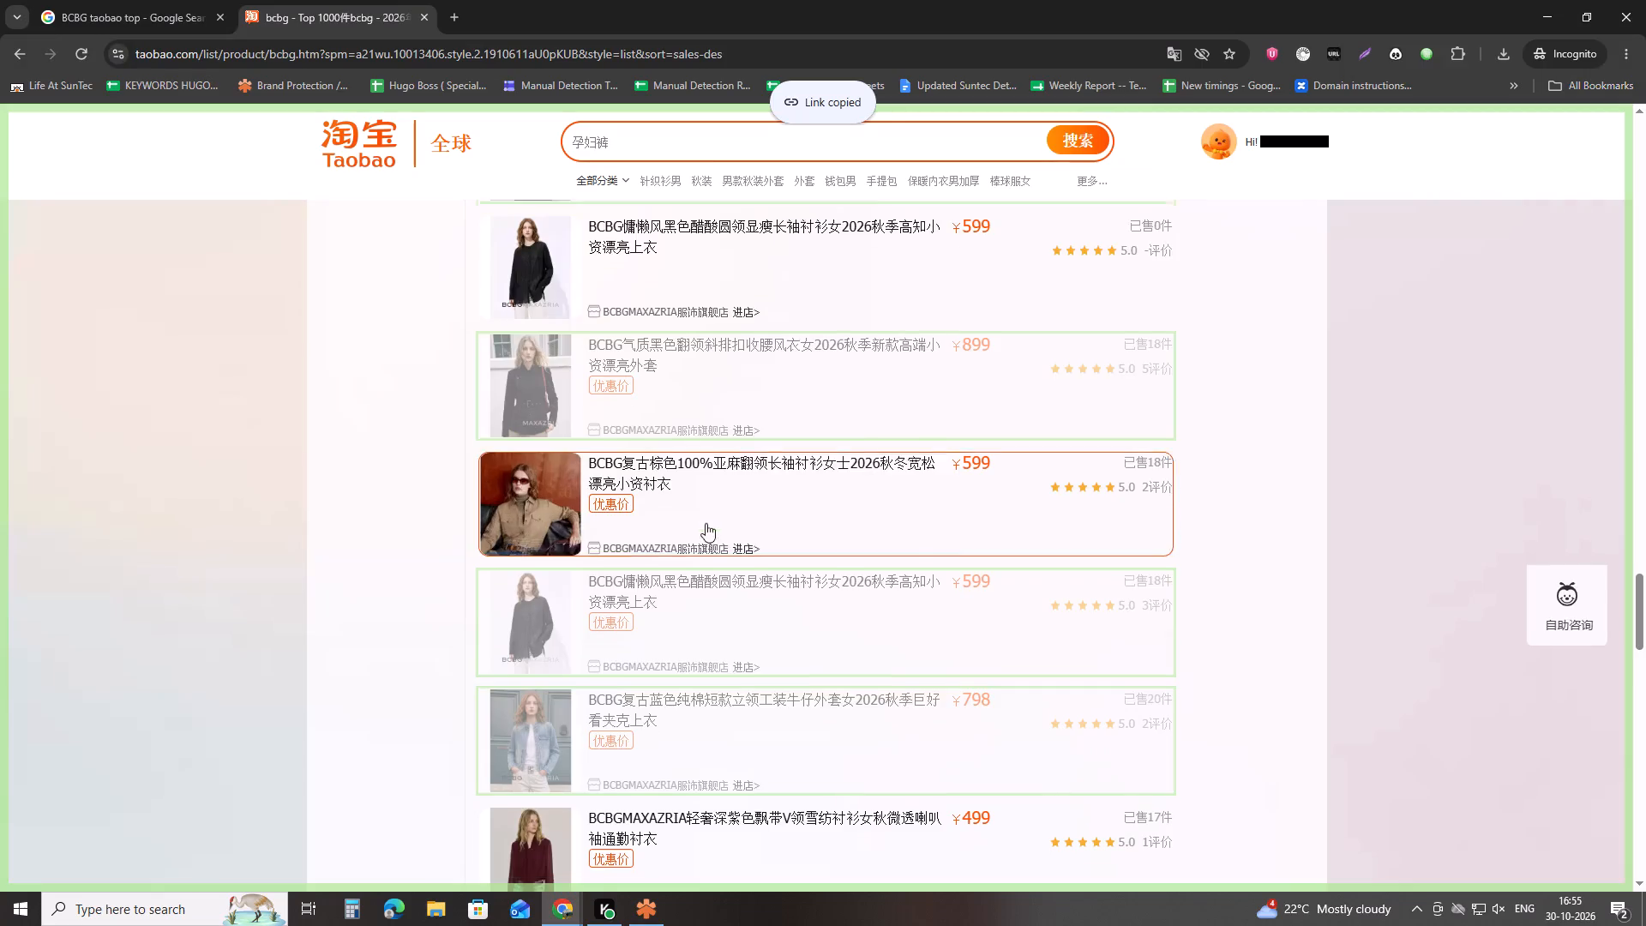
{"action": "scroll", "coordinate": [706, 523], "scroll_direction": "down", "scroll_amount": 2}
{"action": "right_click", "coordinate": [635, 496]}
{"action": "left_click", "coordinate": [696, 652]}
{"action": "key", "text": "alt+Tab"}
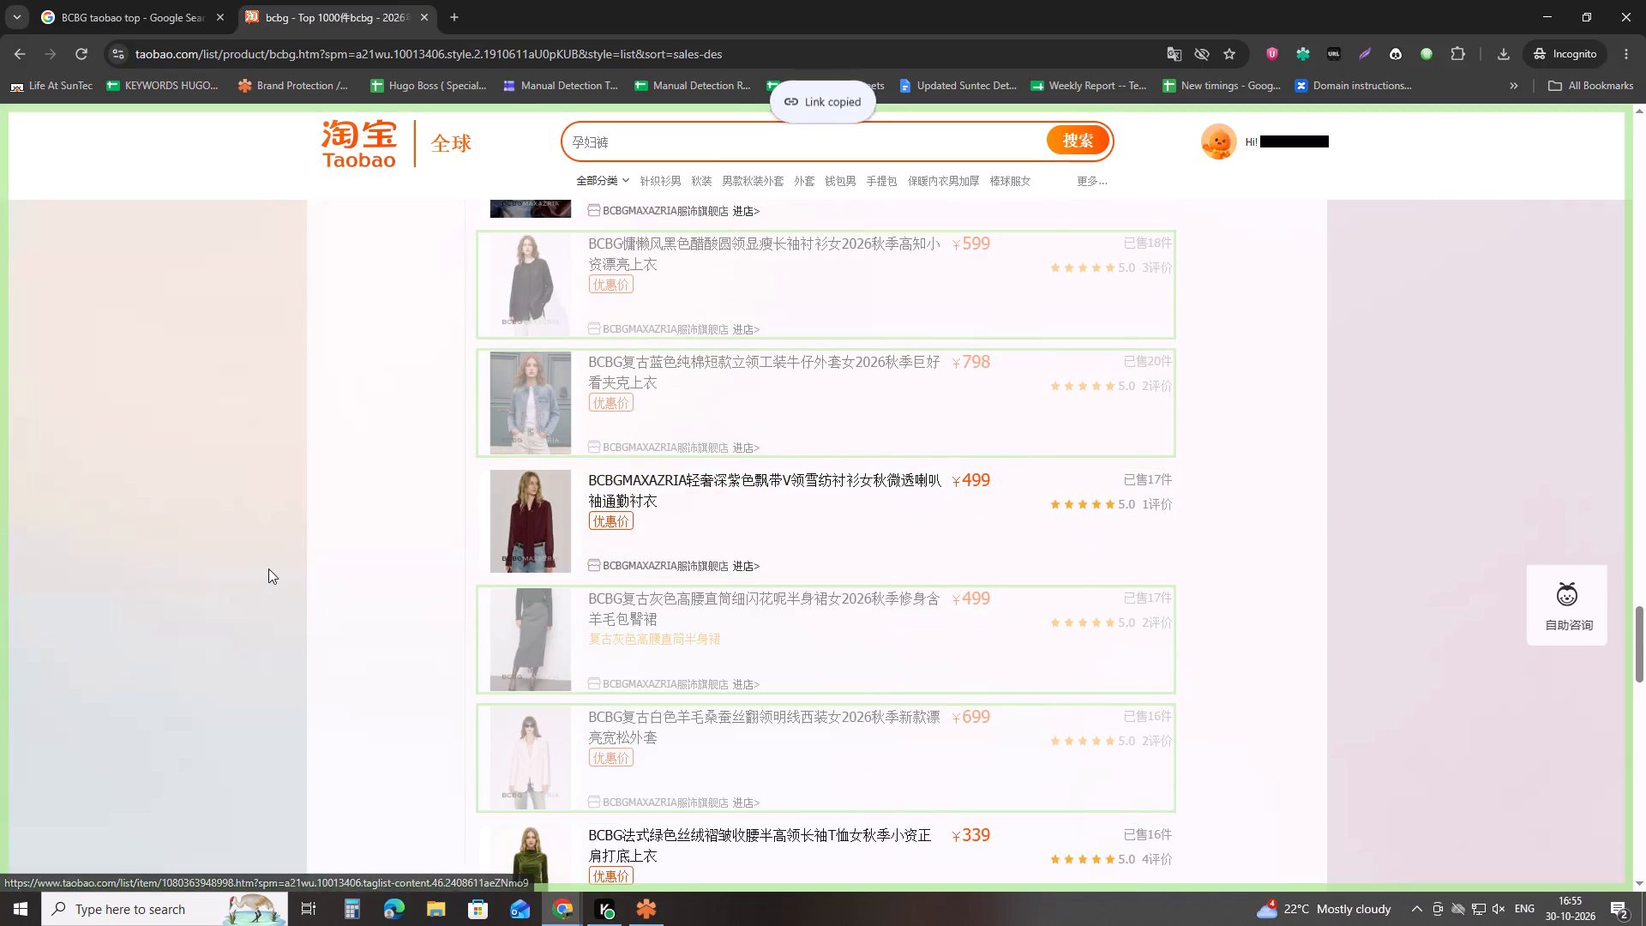
{"action": "key", "text": "ctrl+v"}
Copy the link of the green velvet half-turtleneck BCBG T-shirt at ¥339 into cell C83649 of Manual Detection Records.
{"action": "left_click", "coordinate": [627, 473]}
{"action": "key", "text": "alt+Tab"}
{"action": "scroll", "coordinate": [294, 534], "scroll_direction": "down", "scroll_amount": 4}
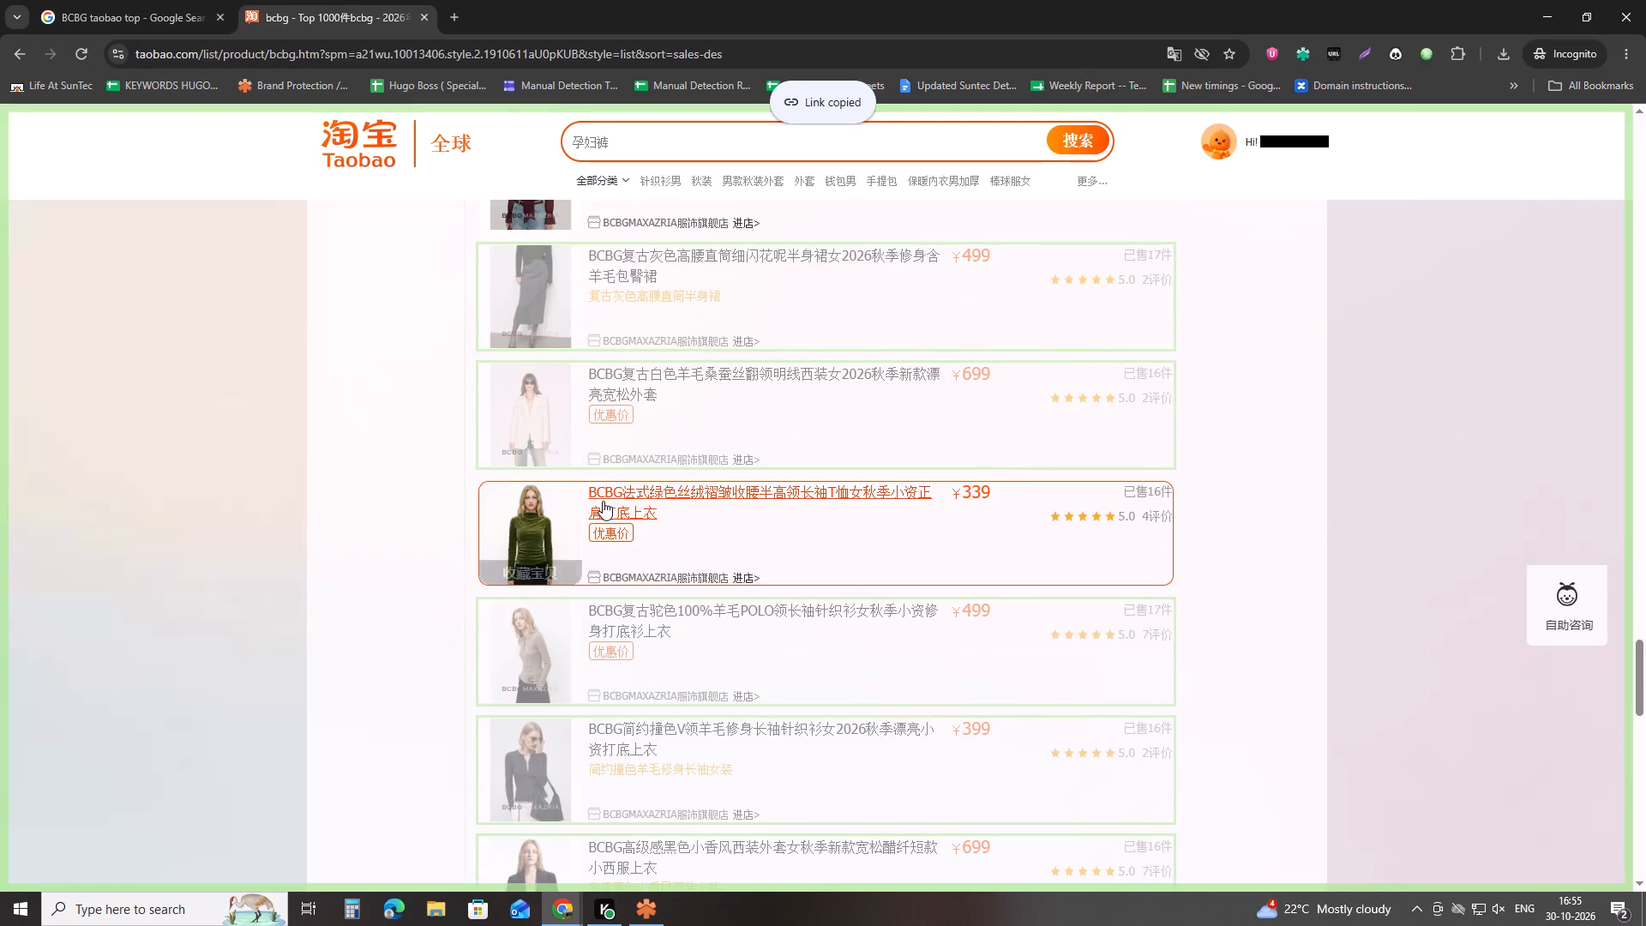
{"action": "right_click", "coordinate": [605, 501]}
{"action": "left_click", "coordinate": [672, 653]}
{"action": "key", "text": "alt+Tab"}
{"action": "key", "text": "ctrl+v"}
Copy the link of the white half-turtleneck, mid-sleeve BCBG wool sweater at ¥299 into cell C83650 of Manual Detection Records.
{"action": "left_click", "coordinate": [704, 490]}
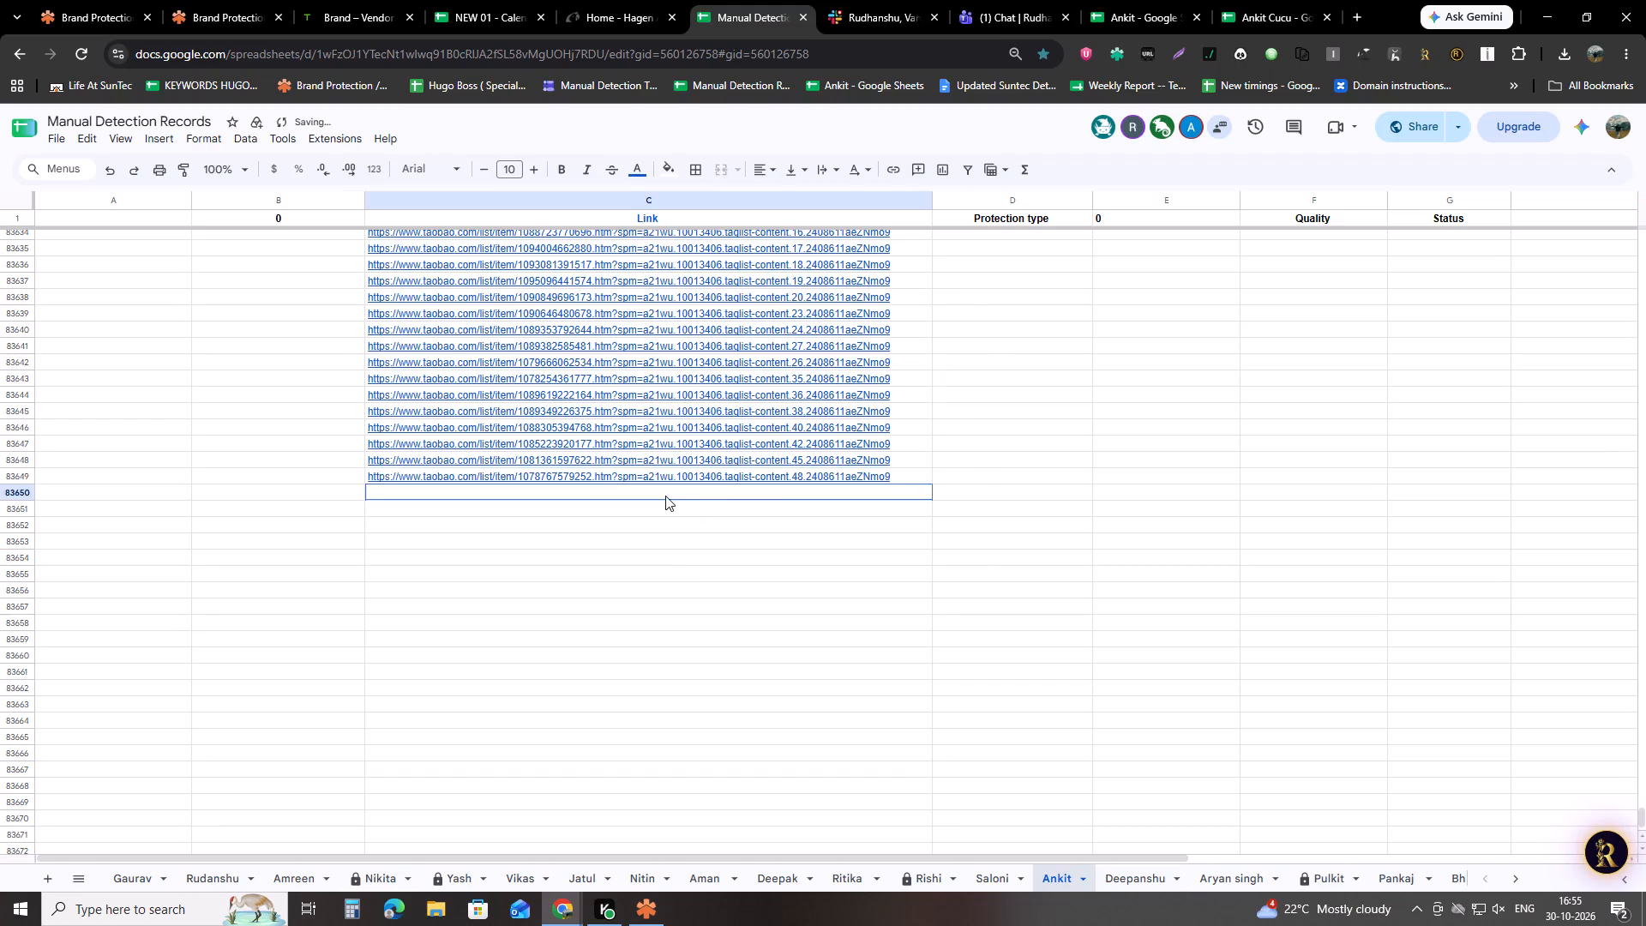
{"action": "key", "text": "alt+Tab"}
{"action": "scroll", "coordinate": [347, 572], "scroll_direction": "down", "scroll_amount": 5}
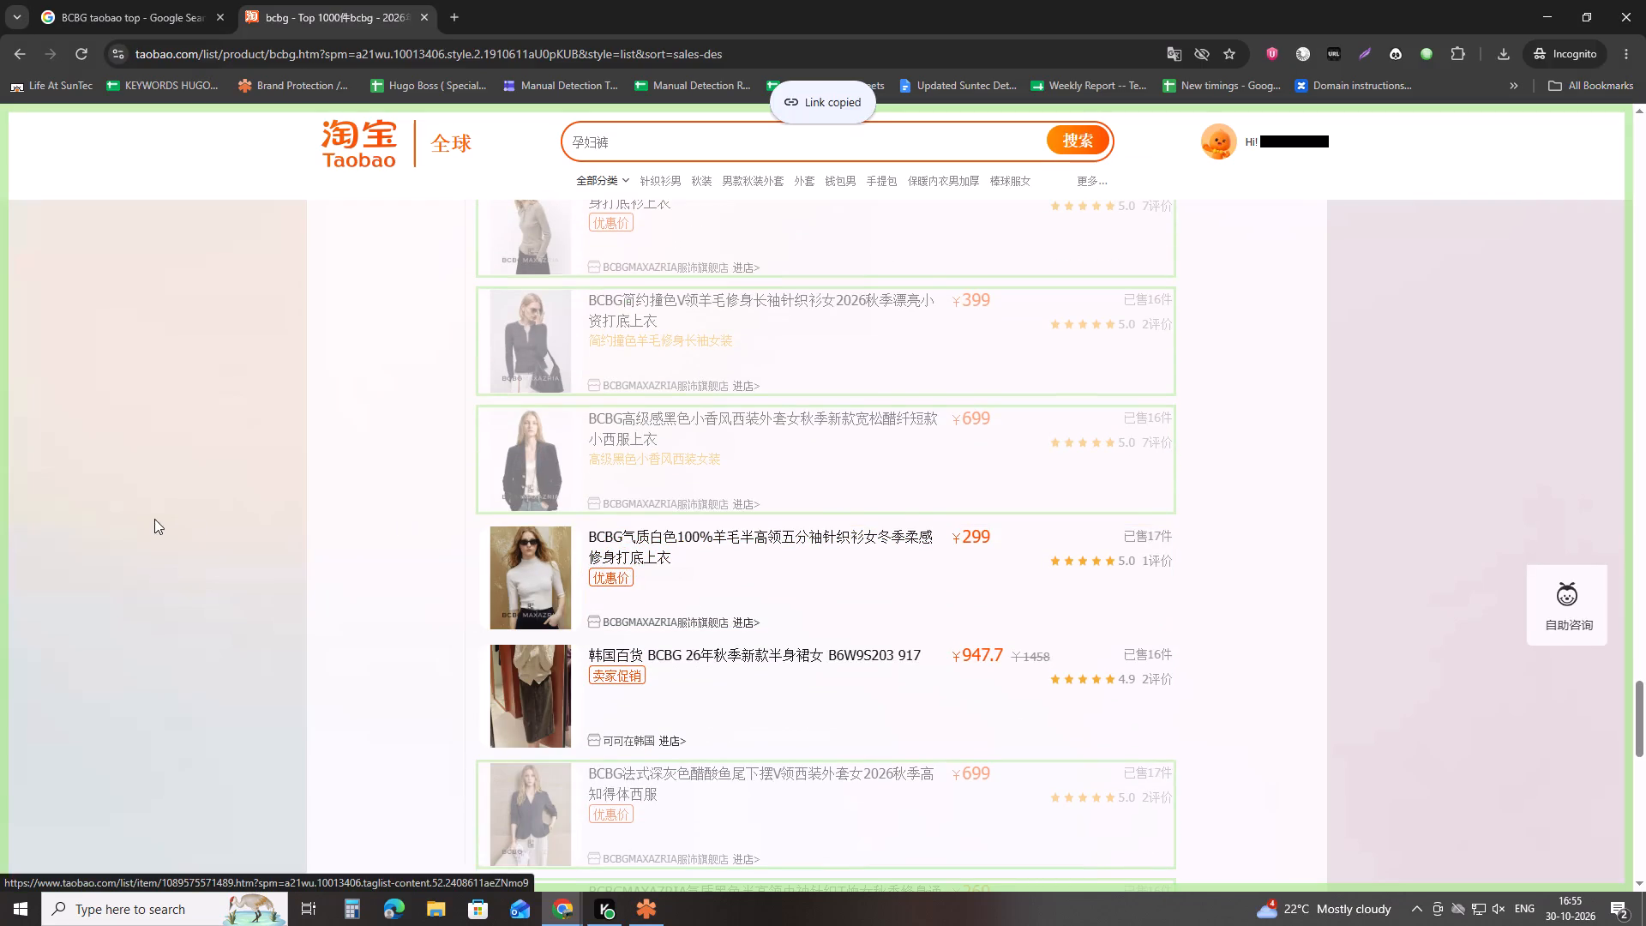
{"action": "right_click", "coordinate": [613, 550]}
{"action": "left_click", "coordinate": [688, 708]}
{"action": "key", "text": "alt+Tab"}
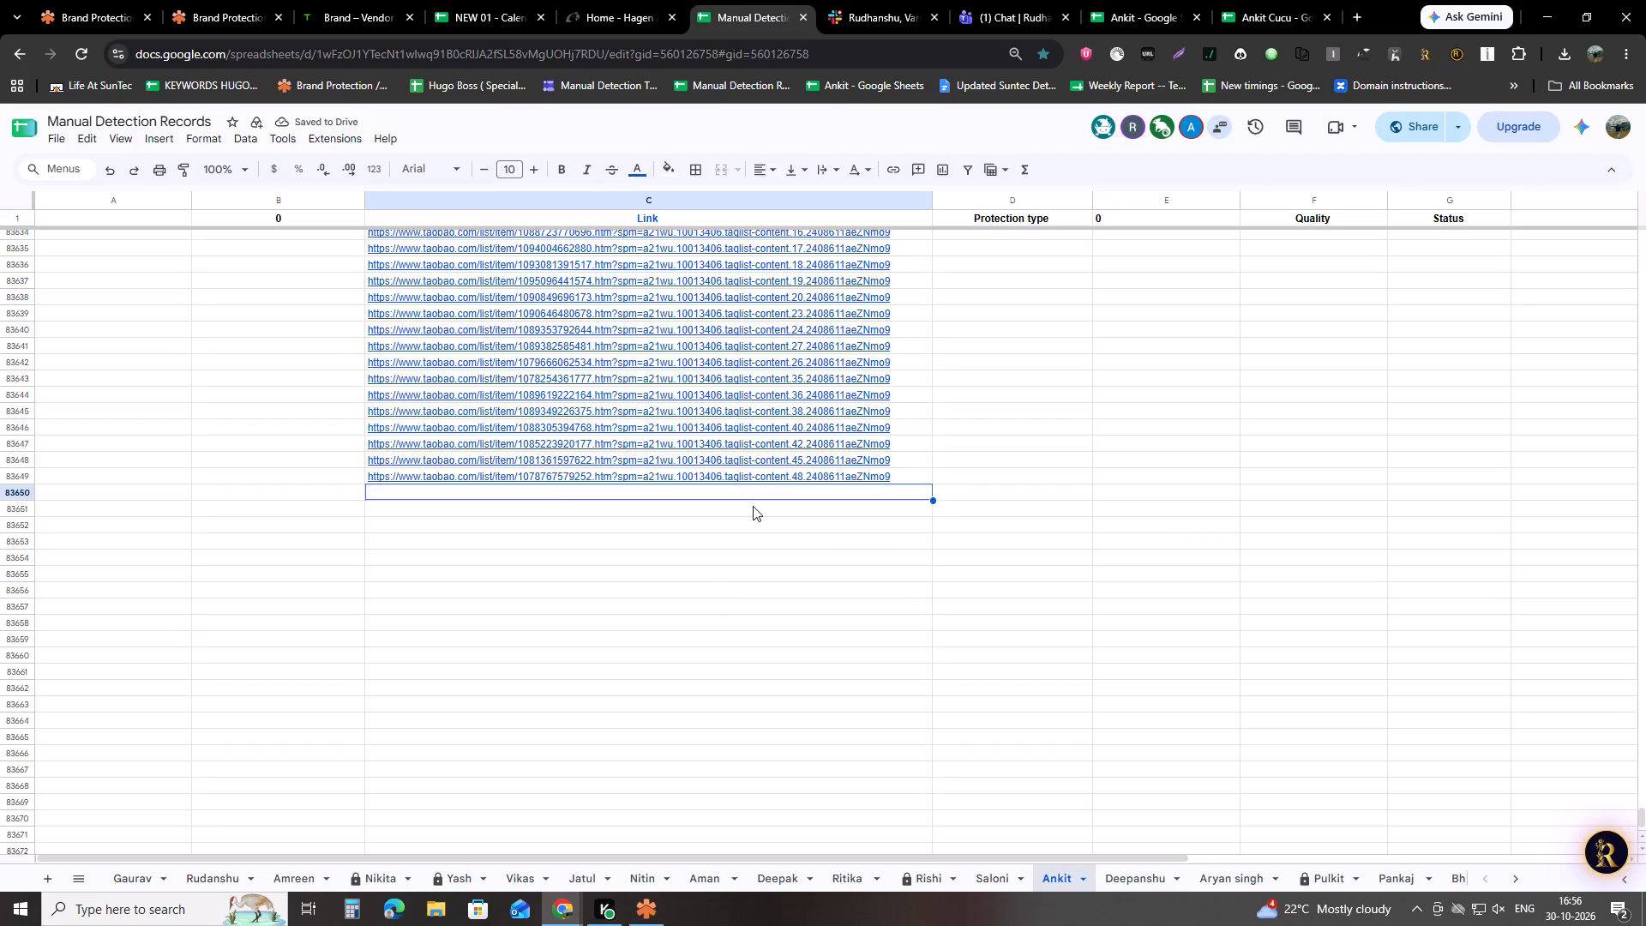
{"action": "key", "text": "ctrl+v"}
Copy the link of the apricot herringbone tweed BCBG coat at ¥998 into cell C83651 of Manual Detection Records.
{"action": "left_click", "coordinate": [753, 506]}
{"action": "key", "text": "alt+Tab"}
{"action": "scroll", "coordinate": [490, 535], "scroll_direction": "down", "scroll_amount": 6}
{"action": "scroll", "coordinate": [340, 502], "scroll_direction": "down", "scroll_amount": 4}
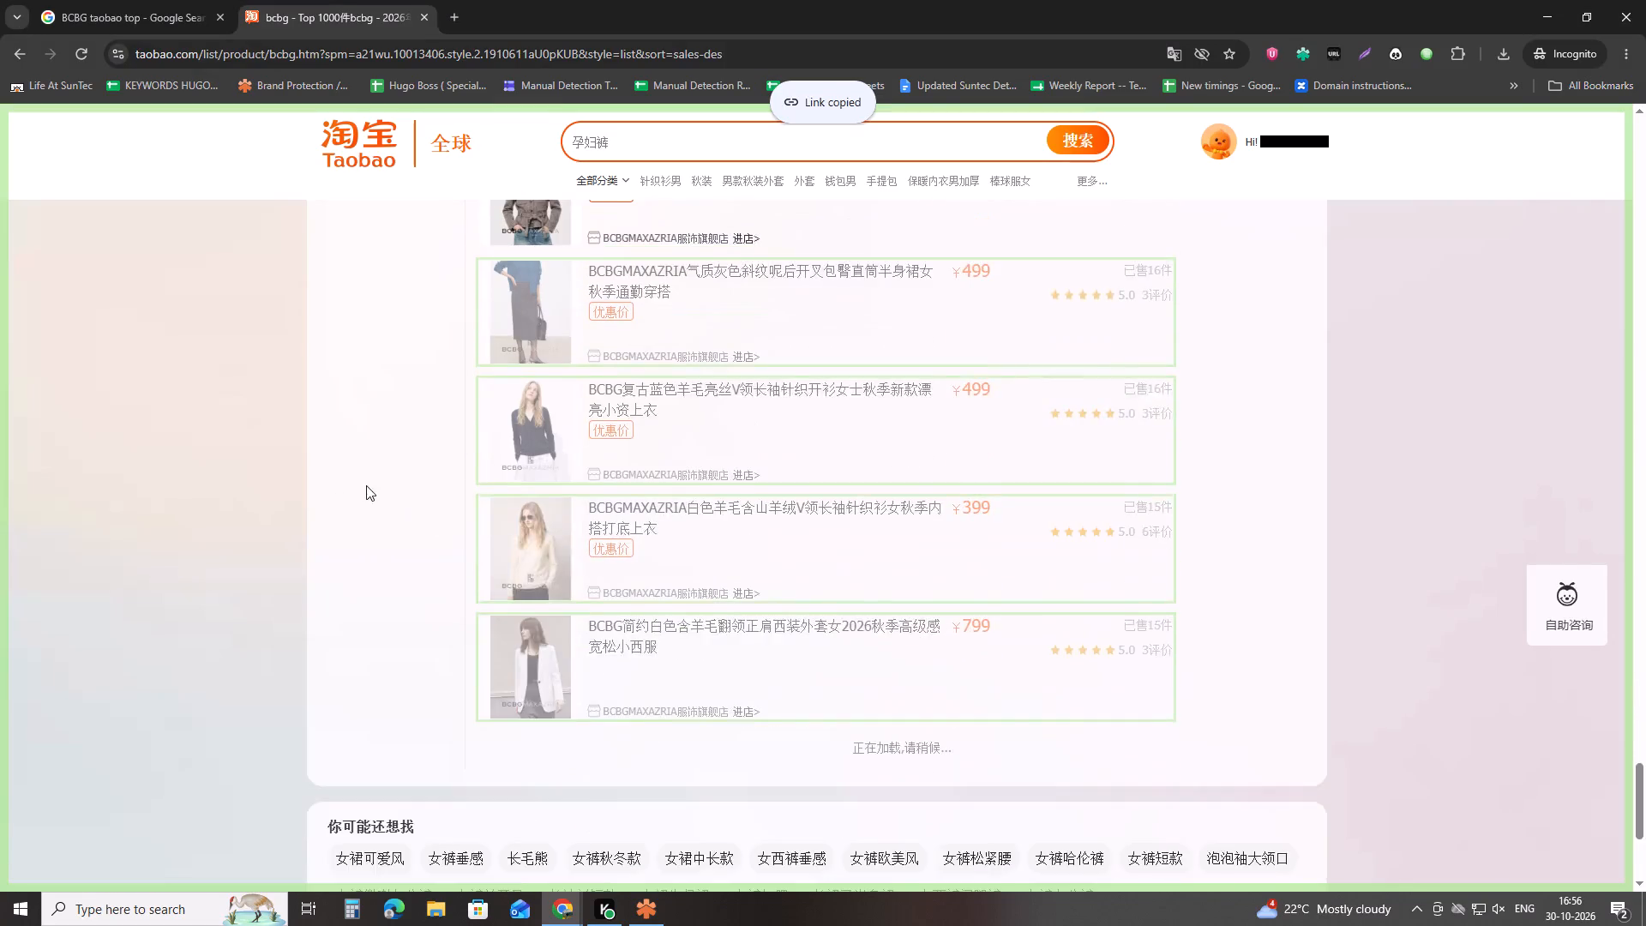
{"action": "scroll", "coordinate": [366, 485], "scroll_direction": "up", "scroll_amount": 3}
{"action": "right_click", "coordinate": [643, 404]}
{"action": "left_click", "coordinate": [728, 566]}
{"action": "key", "text": "alt+Tab"}
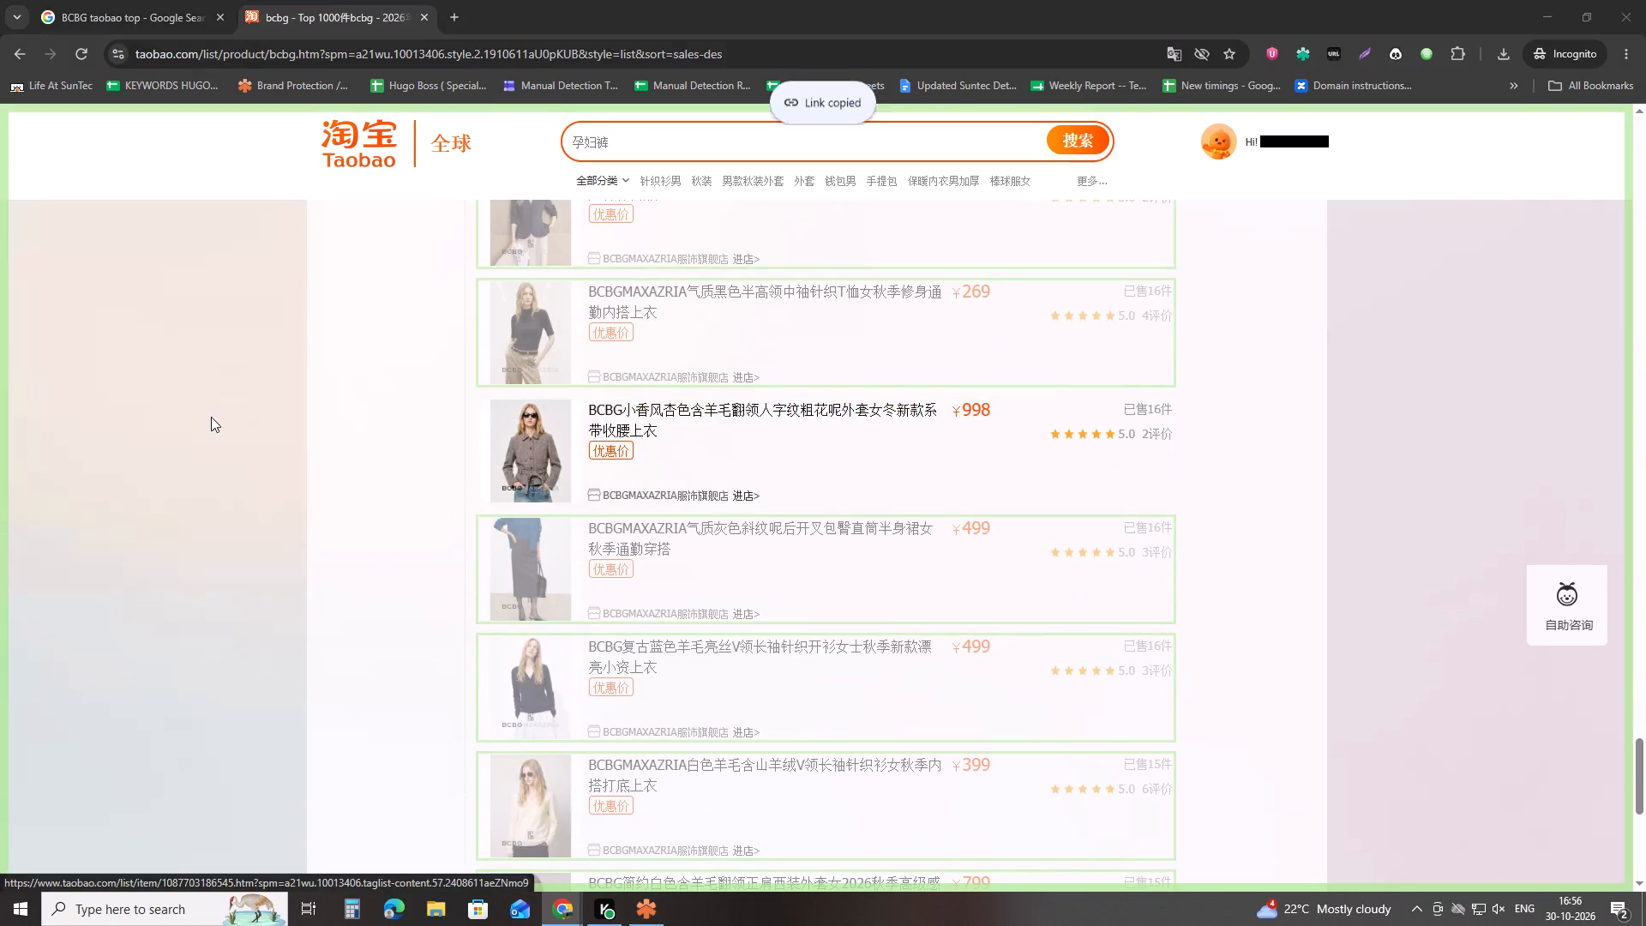
{"action": "key", "text": "ctrl+v"}
Copy the link of the coffee paisley-print, tie-neck BCBG shirt at ¥599 into cell C83652 of Manual Detection Records.
{"action": "left_click", "coordinate": [654, 526]}
{"action": "key", "text": "alt+Tab"}
{"action": "scroll", "coordinate": [471, 479], "scroll_direction": "down", "scroll_amount": 6}
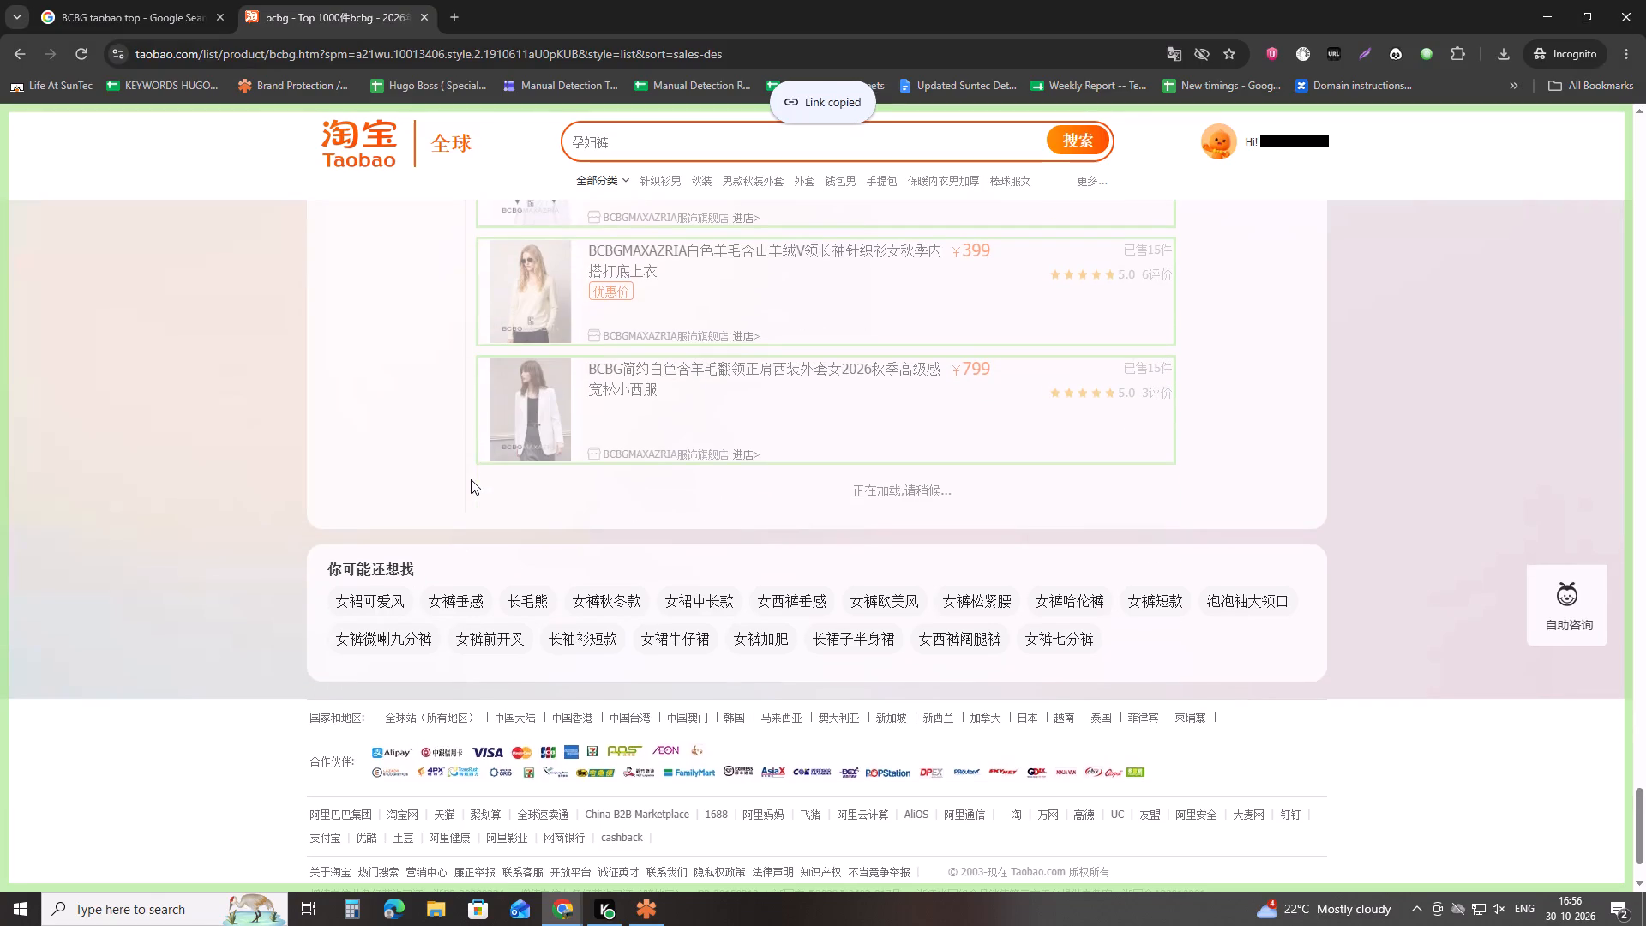
{"action": "scroll", "coordinate": [822, 460], "scroll_direction": "down", "scroll_amount": 3}
{"action": "scroll", "coordinate": [822, 460], "scroll_direction": "up", "scroll_amount": 1}
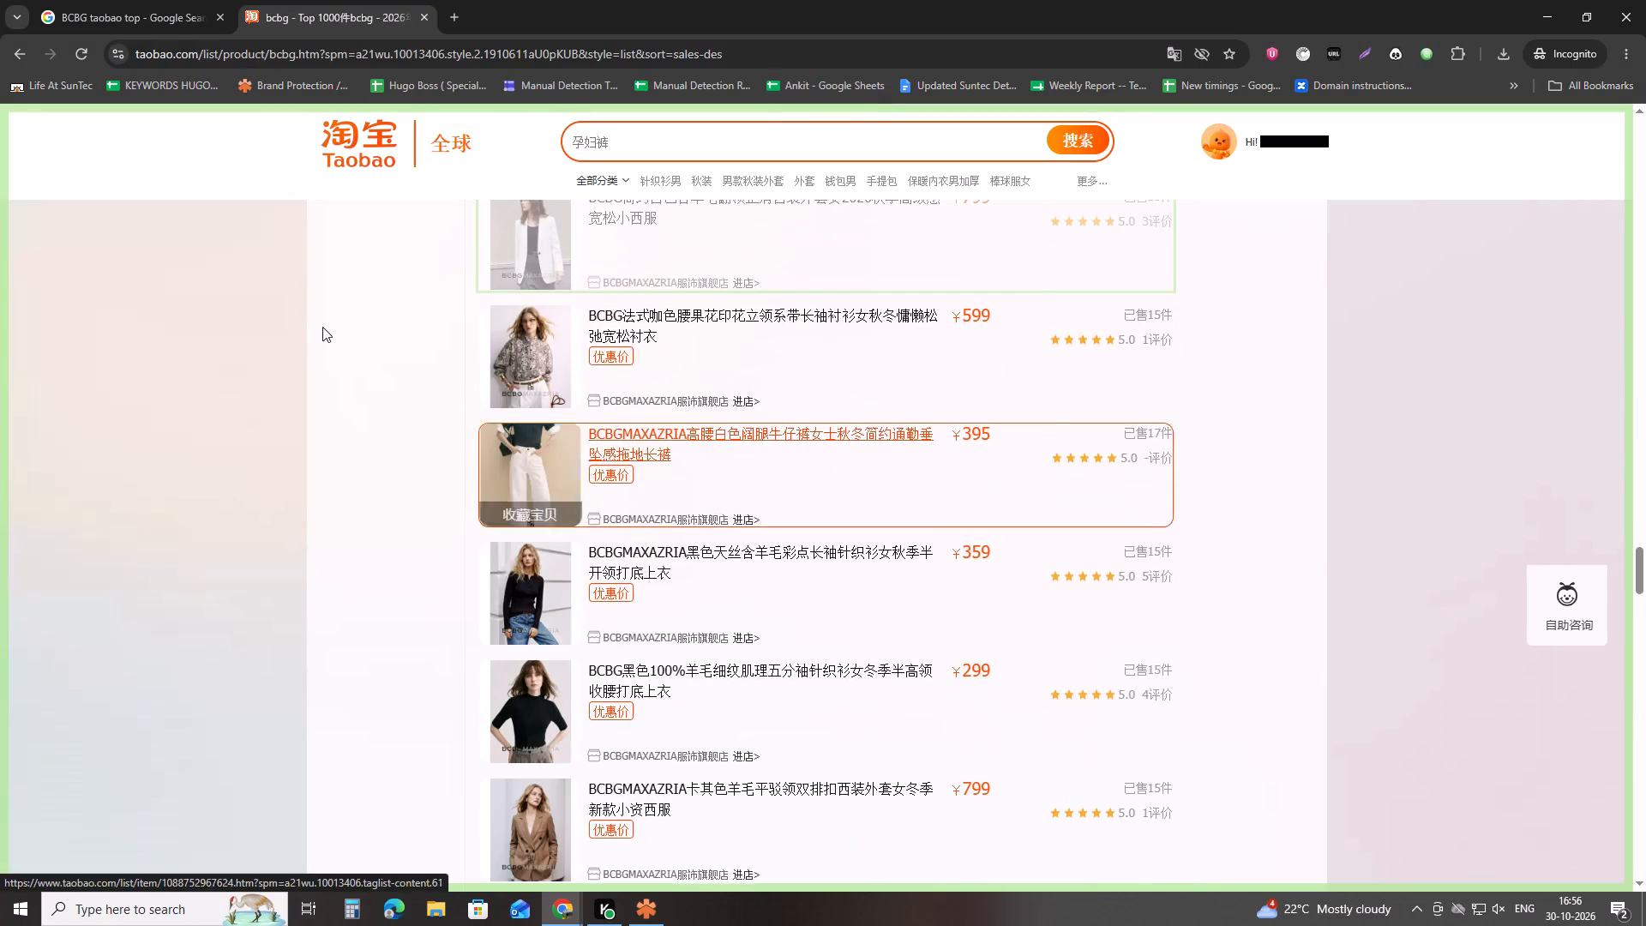
{"action": "scroll", "coordinate": [317, 322], "scroll_direction": "down", "scroll_amount": 1}
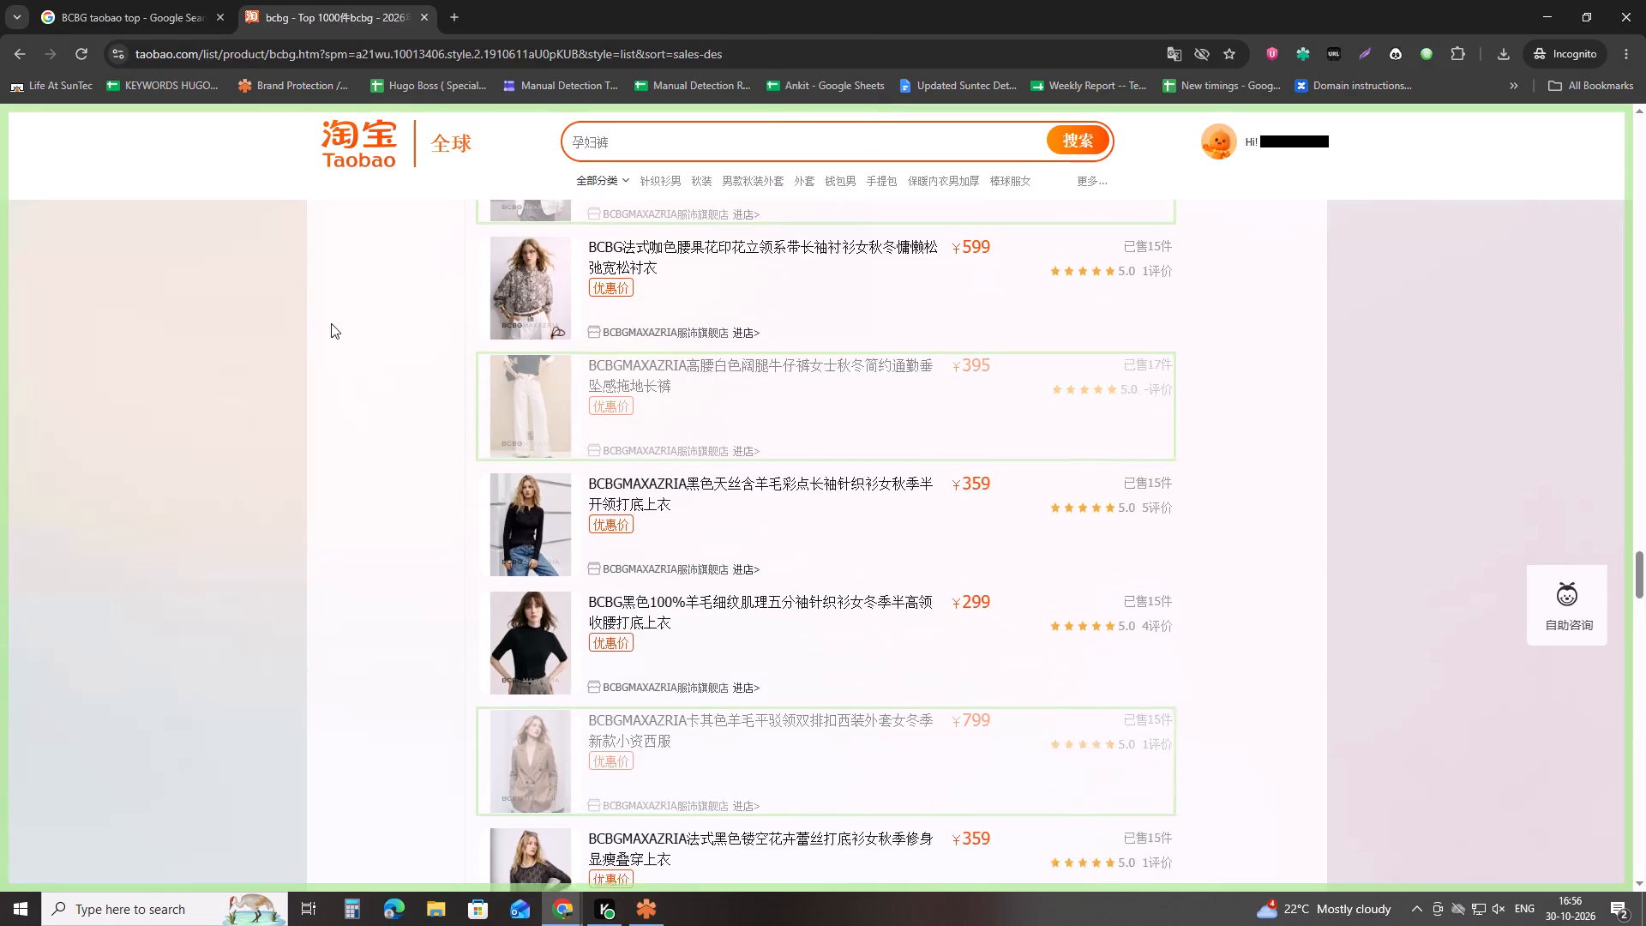
{"action": "scroll", "coordinate": [599, 300], "scroll_direction": "up", "scroll_amount": 1}
{"action": "right_click", "coordinate": [605, 313]}
{"action": "left_click", "coordinate": [665, 472]}
{"action": "key", "text": "alt+Tab"}
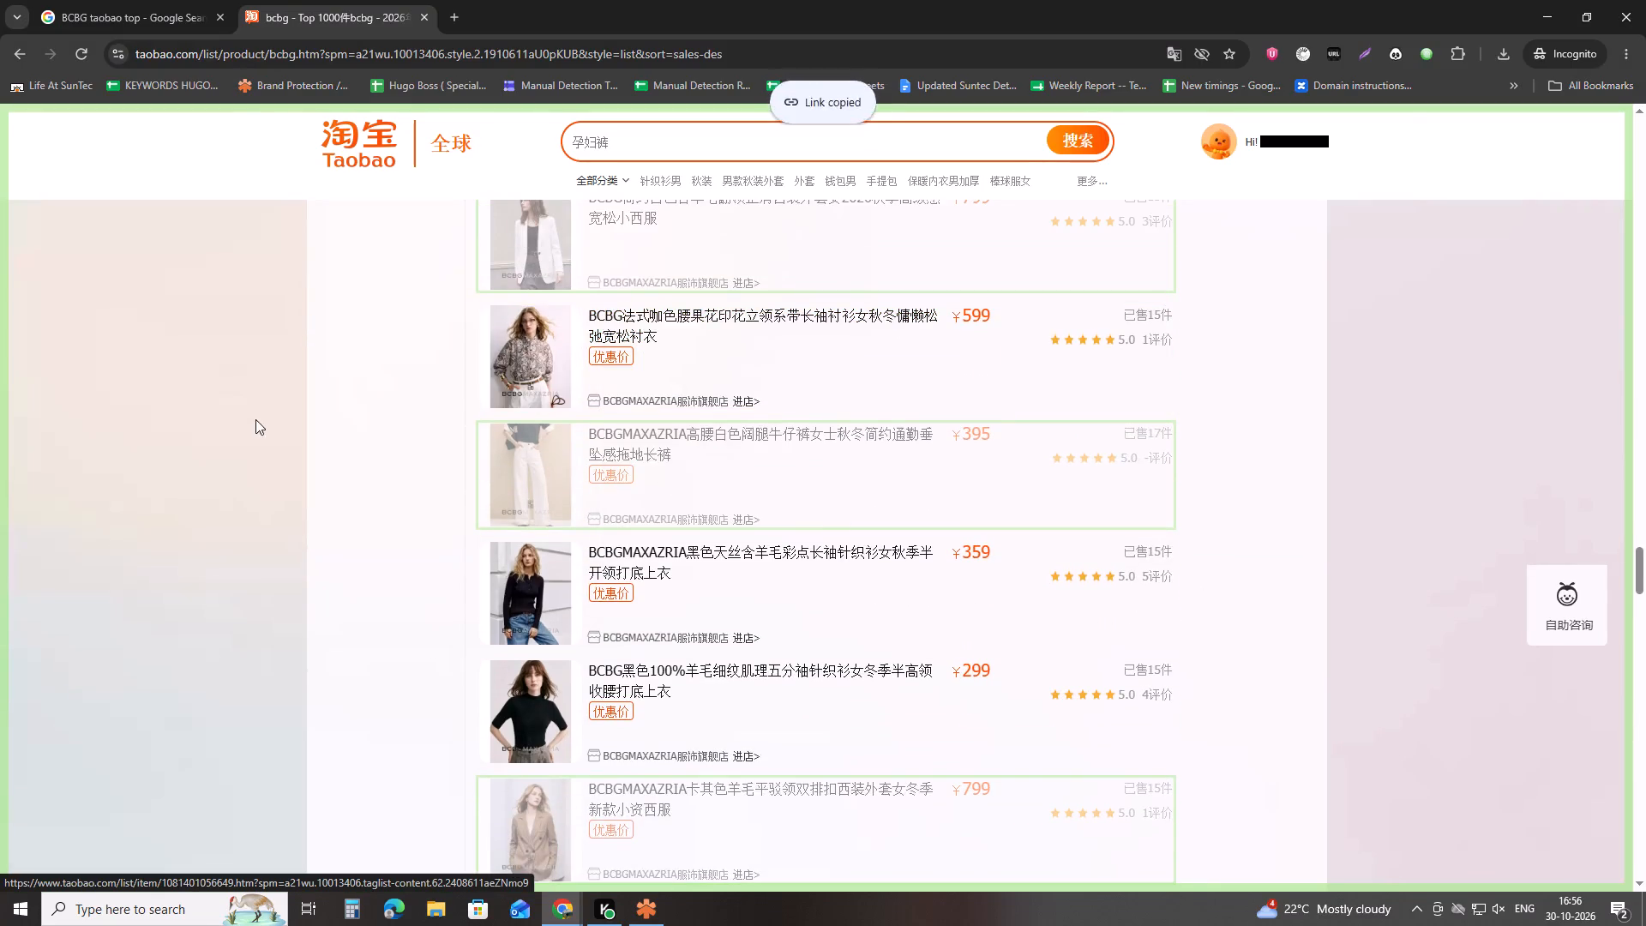
{"action": "key", "text": "ctrl+v"}
Copy the link of the black long-sleeve, half-placket BCBGMAXAZRIA knit top at ¥359 into cell C83653 of Manual Detection Records.
{"action": "left_click", "coordinate": [747, 540]}
{"action": "key", "text": "alt+Tab"}
{"action": "scroll", "coordinate": [135, 434], "scroll_direction": "down", "scroll_amount": 2}
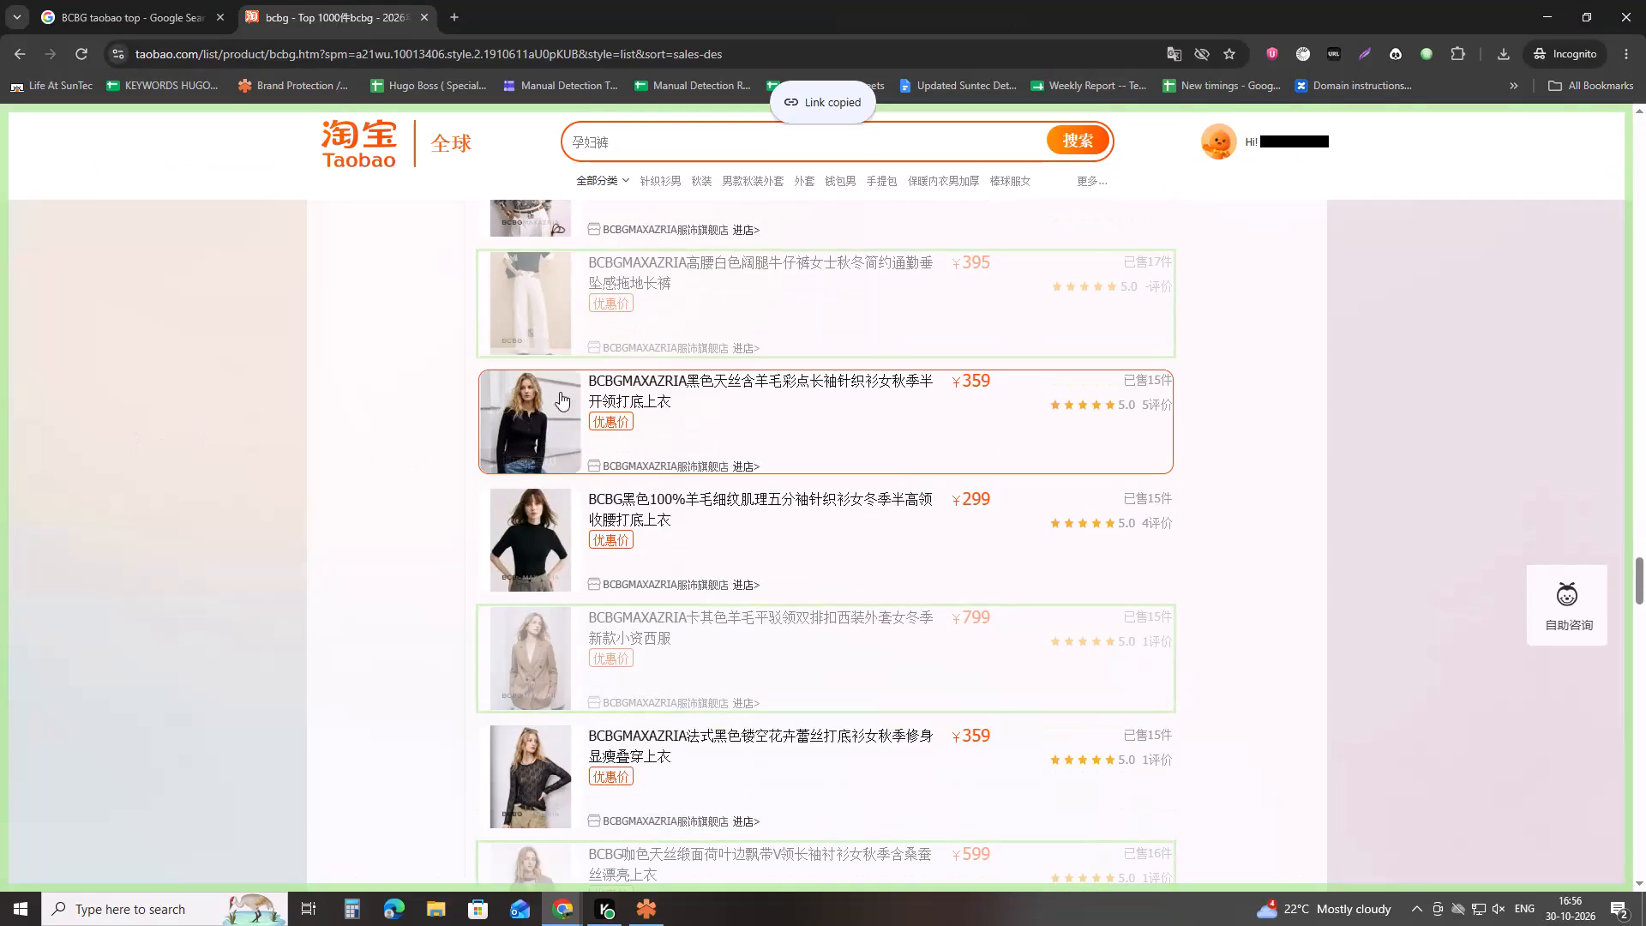
{"action": "right_click", "coordinate": [652, 388]}
{"action": "left_click", "coordinate": [711, 537]}
{"action": "key", "text": "alt+Tab"}
{"action": "key", "text": "ctrl+v"}
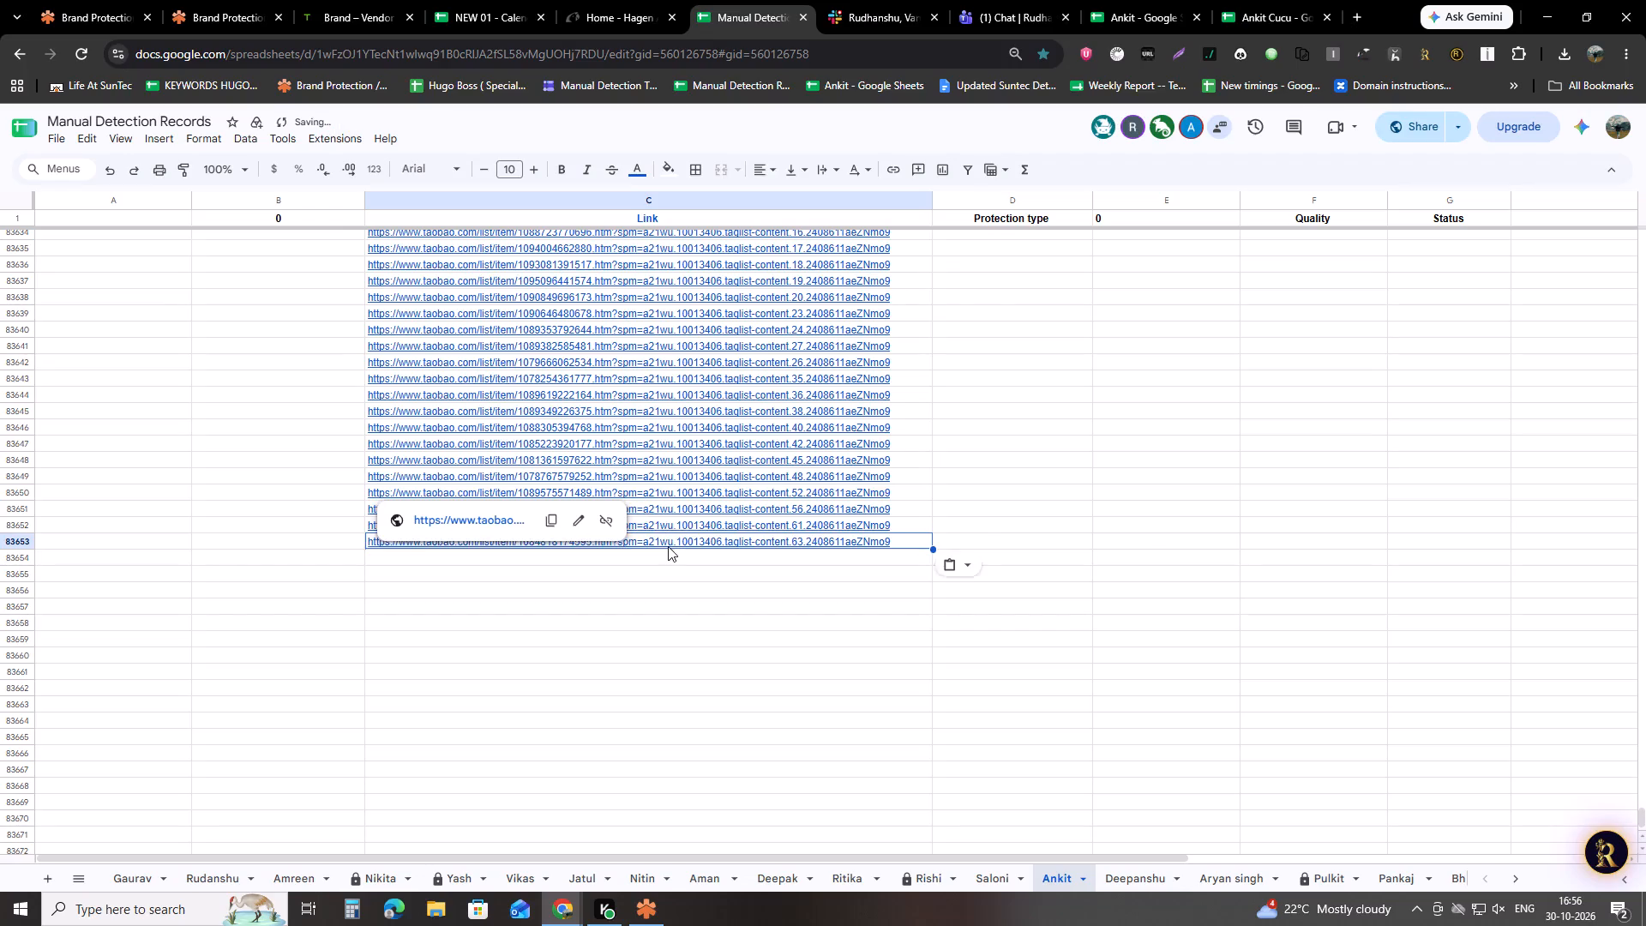
Copy the link of the black 100% wool, half-turtleneck BCBG knit top at ¥299 into cell C83654 of Manual Detection Records.
{"action": "left_click", "coordinate": [659, 558]}
{"action": "key", "text": "alt+Tab"}
{"action": "scroll", "coordinate": [192, 466], "scroll_direction": "down", "scroll_amount": 2}
{"action": "right_click", "coordinate": [640, 340]}
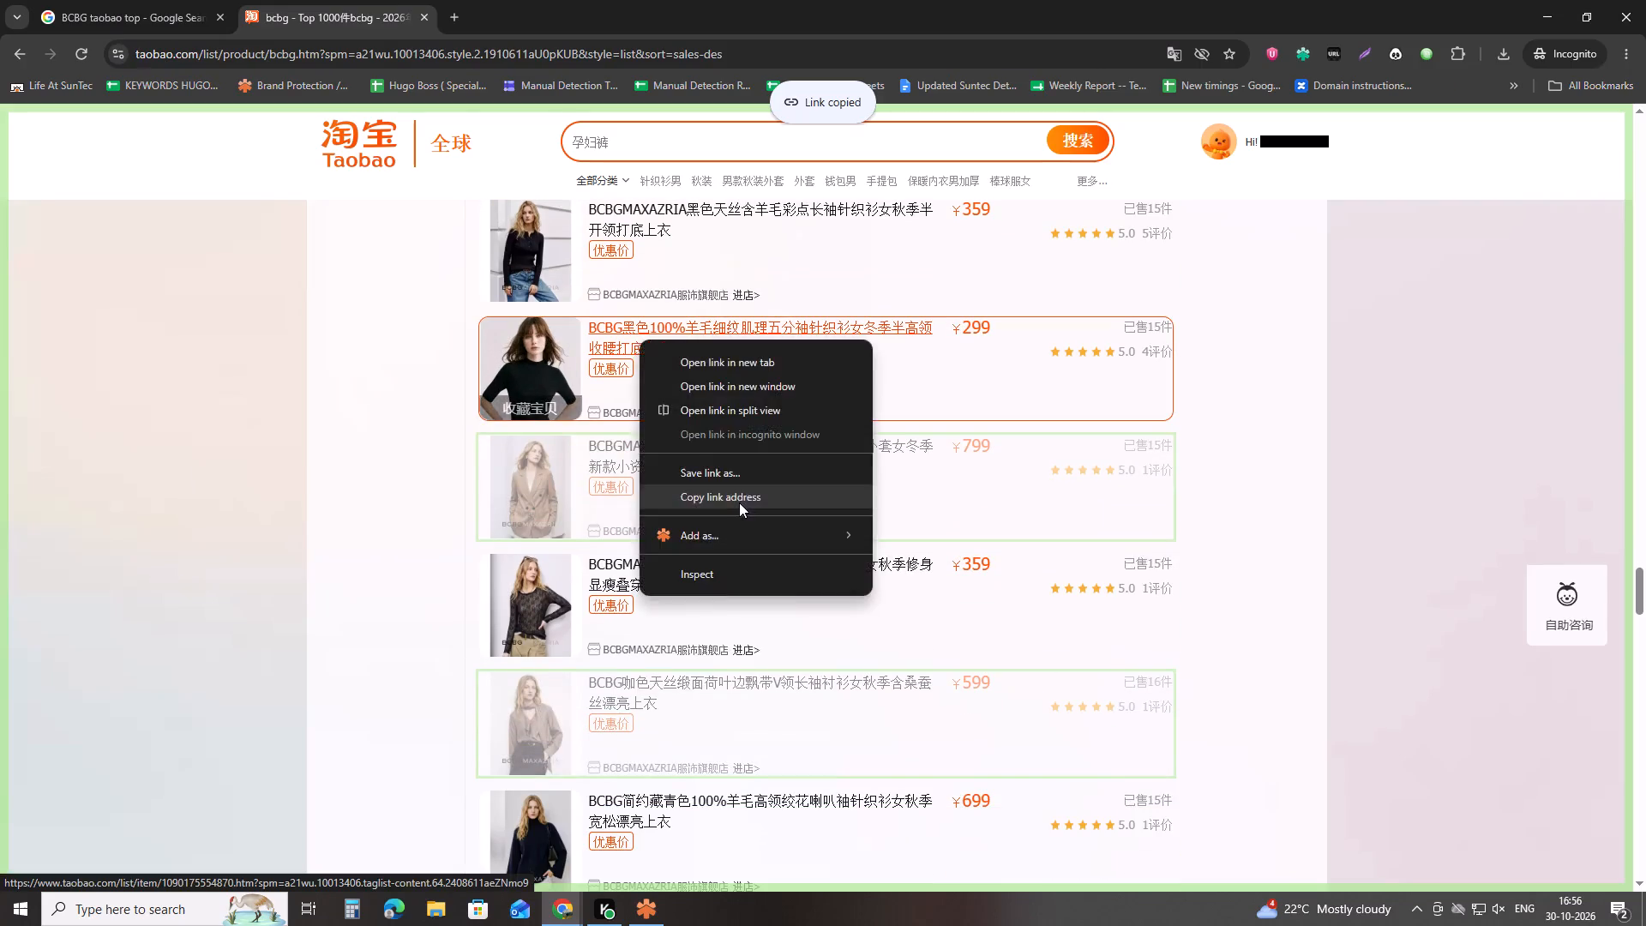
{"action": "left_click", "coordinate": [739, 502]}
{"action": "key", "text": "alt+Tab"}
{"action": "key", "text": "ctrl+v"}
Copy the link of the black openwork floral lace BCBGMAXAZRIA top at ¥359 into cell C83655 of Manual Detection Records.
{"action": "left_click", "coordinate": [700, 563]}
{"action": "key", "text": "alt+Tab"}
{"action": "scroll", "coordinate": [311, 476], "scroll_direction": "down", "scroll_amount": 2}
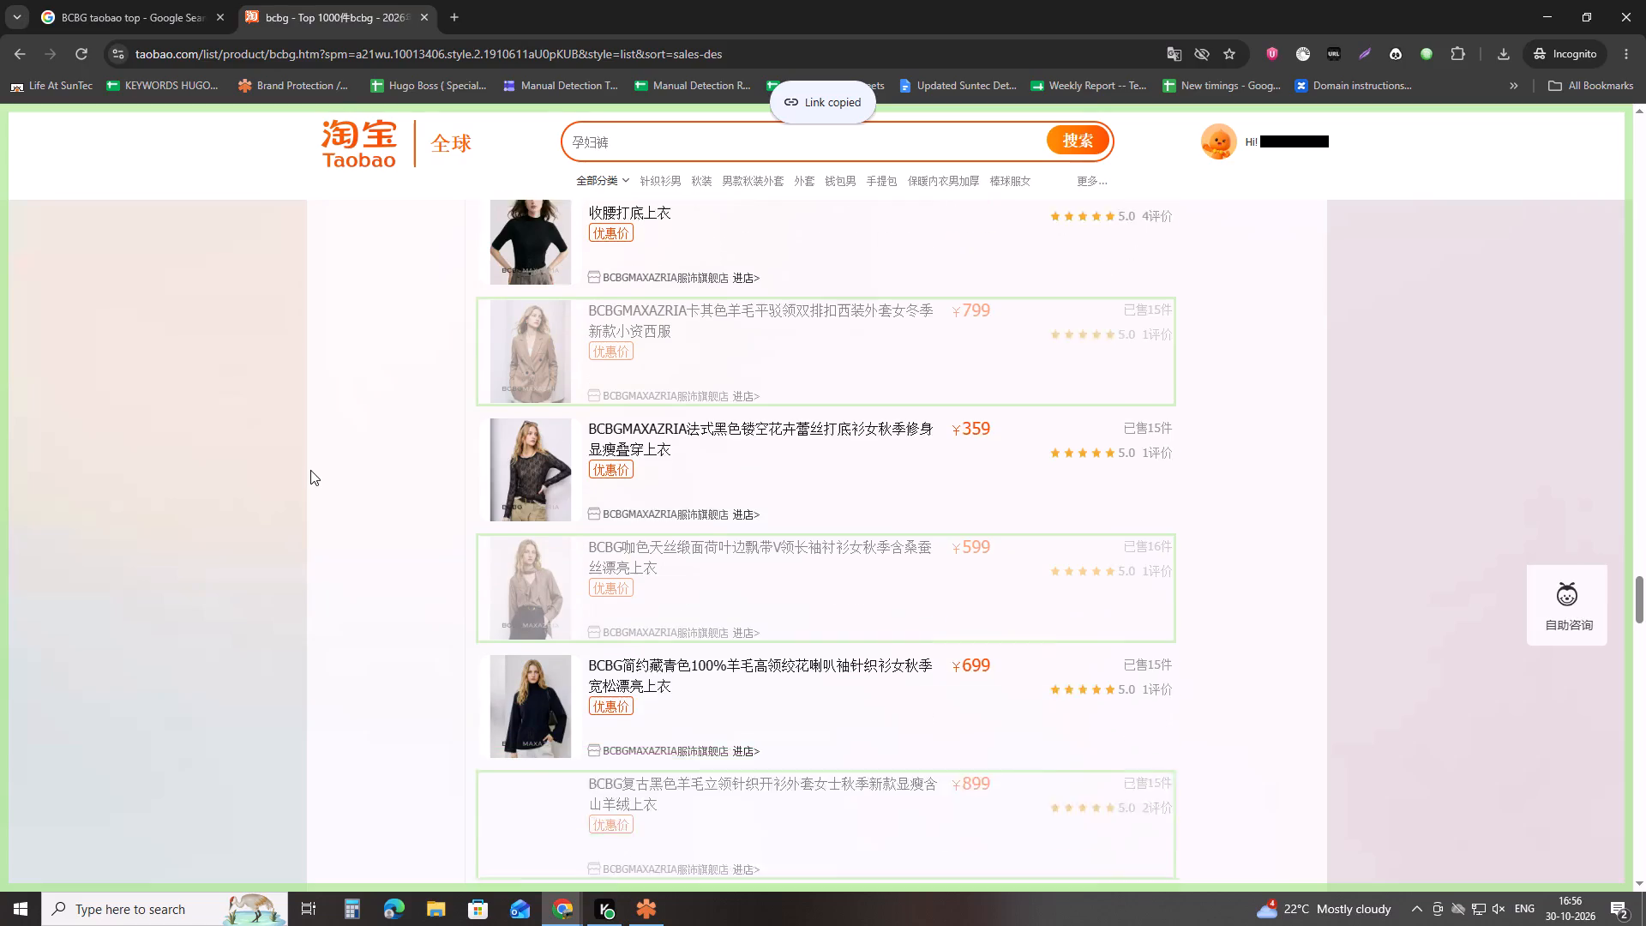
{"action": "right_click", "coordinate": [616, 406]}
{"action": "left_click", "coordinate": [702, 567]}
{"action": "key", "text": "alt+Tab"}
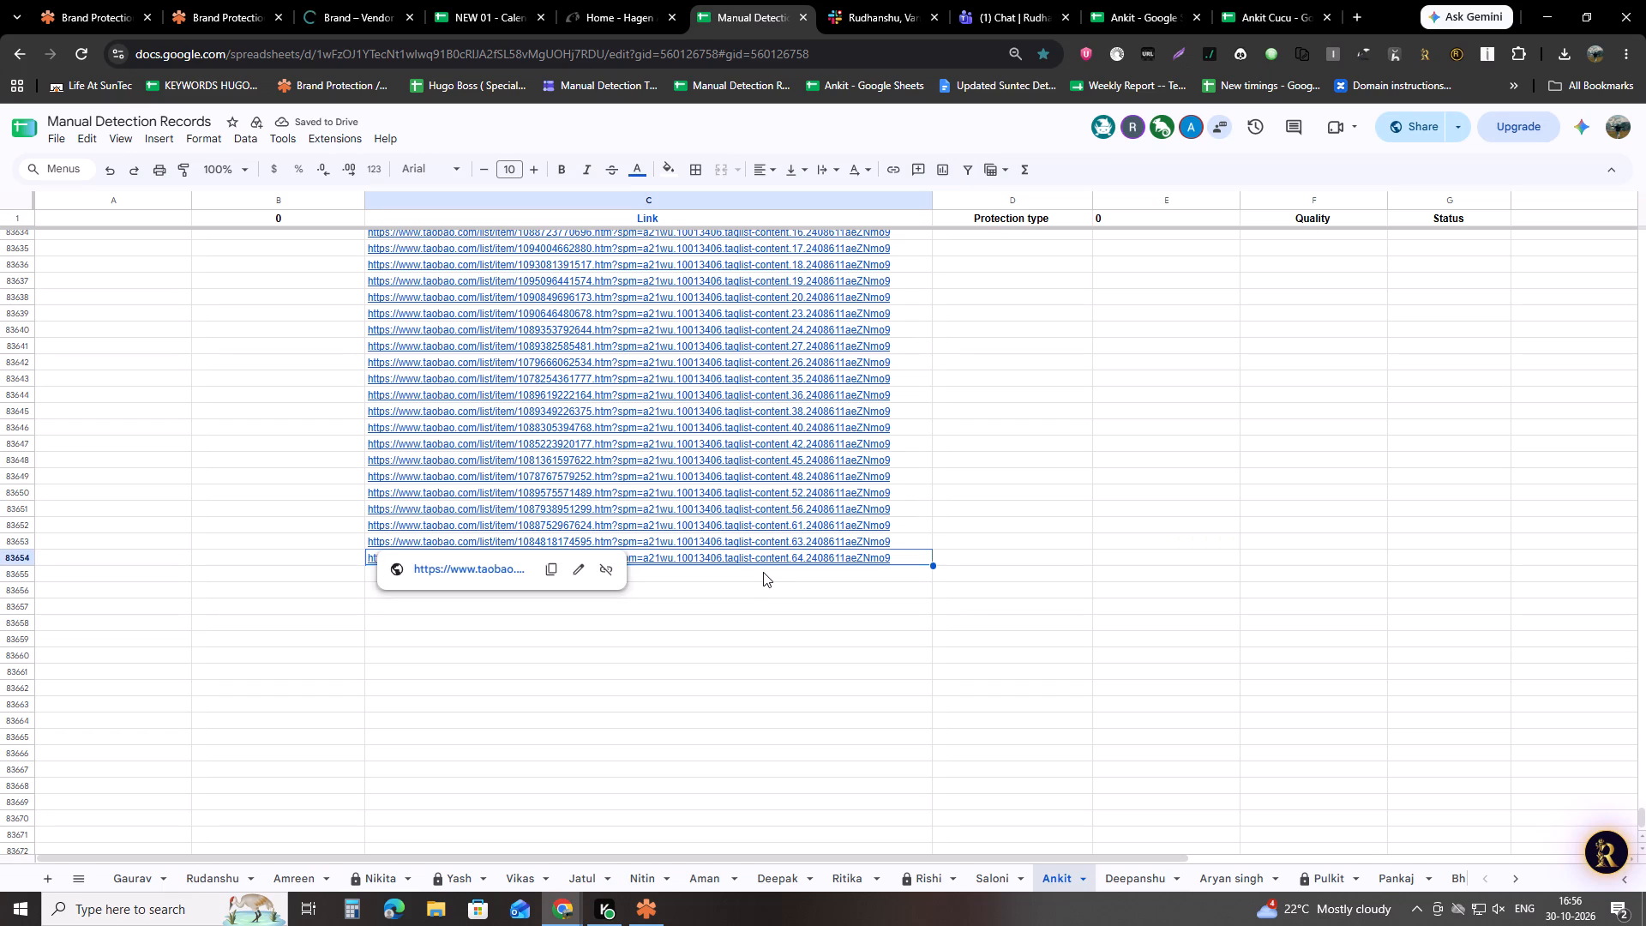
{"action": "left_click", "coordinate": [764, 572]}
{"action": "key", "text": "ctrl+v"}
{"action": "key", "text": "ctrl+space"}
Copy the link of the navy 100% wool, bell-sleeve turtleneck BCBG sweater at ¥699 into cell C83656 of Manual Detection Records.
{"action": "left_click", "coordinate": [765, 590]}
{"action": "key", "text": "alt+Tab"}
{"action": "scroll", "coordinate": [340, 526], "scroll_direction": "down", "scroll_amount": 3}
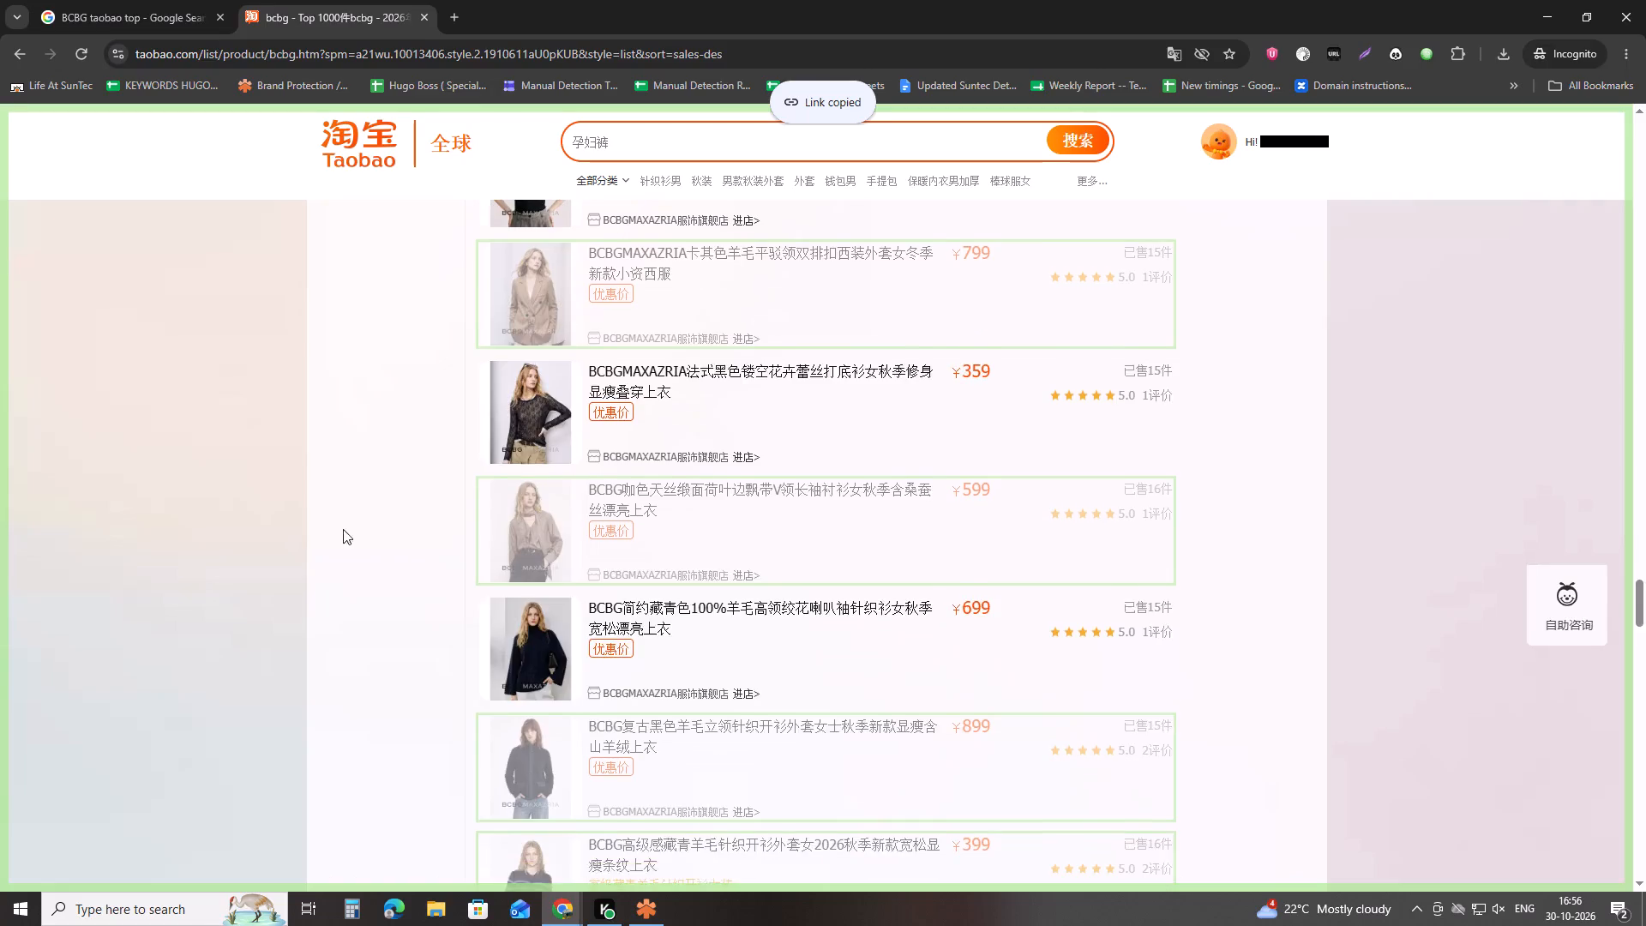
{"action": "right_click", "coordinate": [622, 379]}
{"action": "left_click", "coordinate": [697, 536]}
{"action": "key", "text": "alt+Tab"}
{"action": "key", "text": "ctrl+v"}
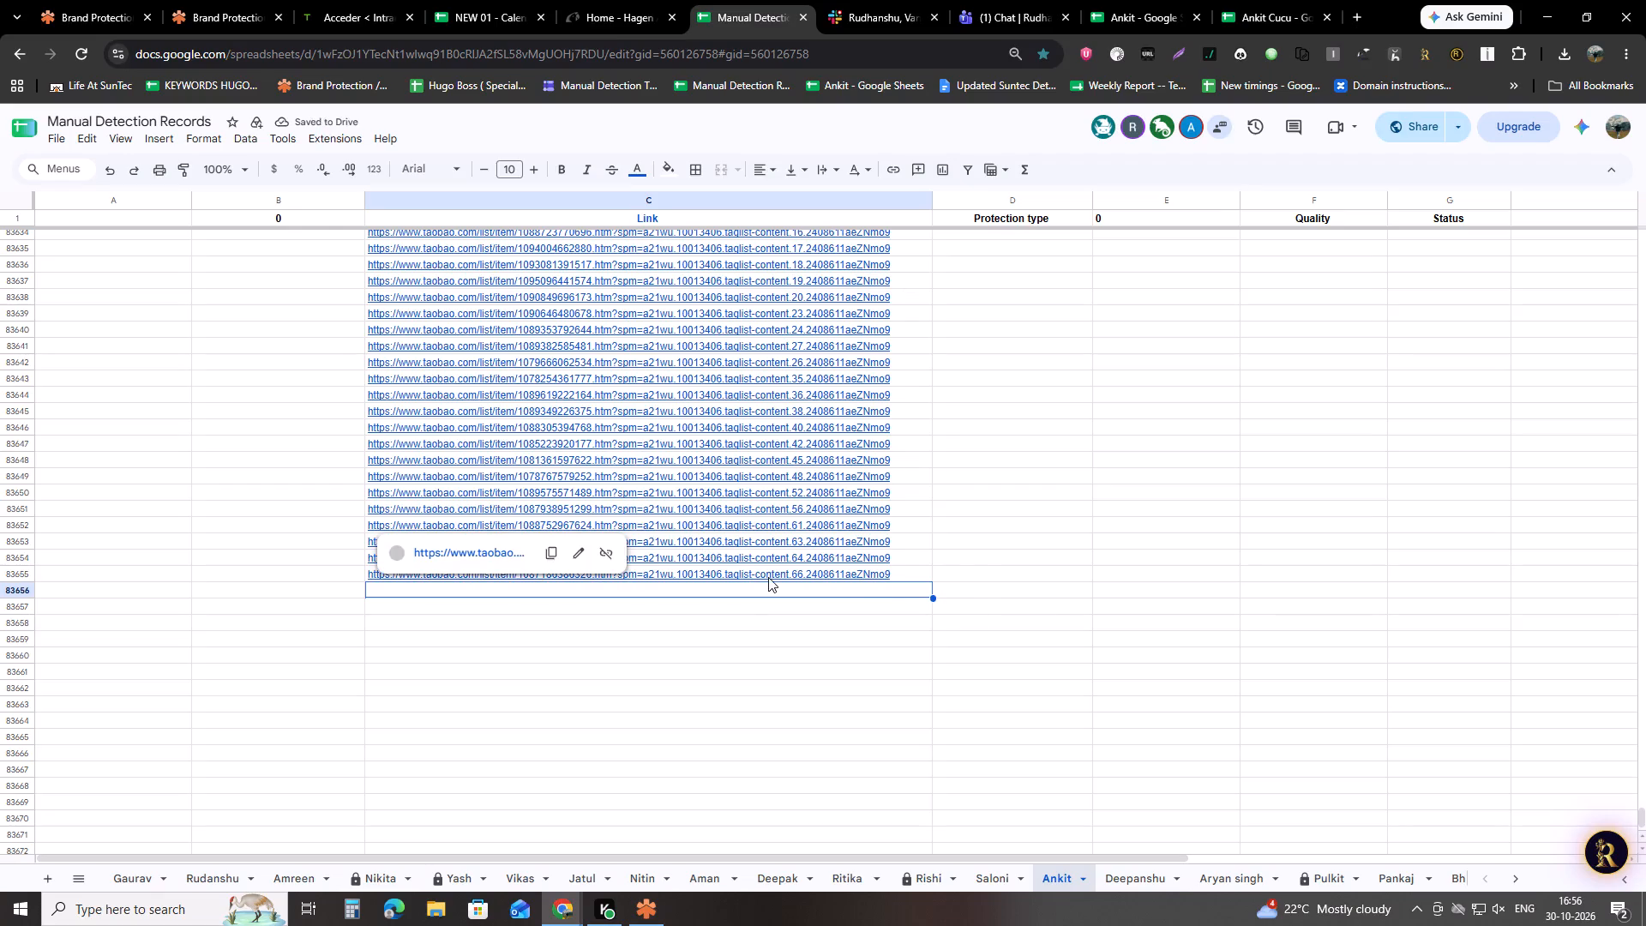
Copy the link of the dark grey 100% wool, round-neck BCBGMAXAZRIA sweater at ¥259 into cell C83657 of Manual Detection Records.
{"action": "left_click", "coordinate": [752, 608]}
{"action": "key", "text": "alt+Tab"}
{"action": "scroll", "coordinate": [630, 505], "scroll_direction": "down", "scroll_amount": 4}
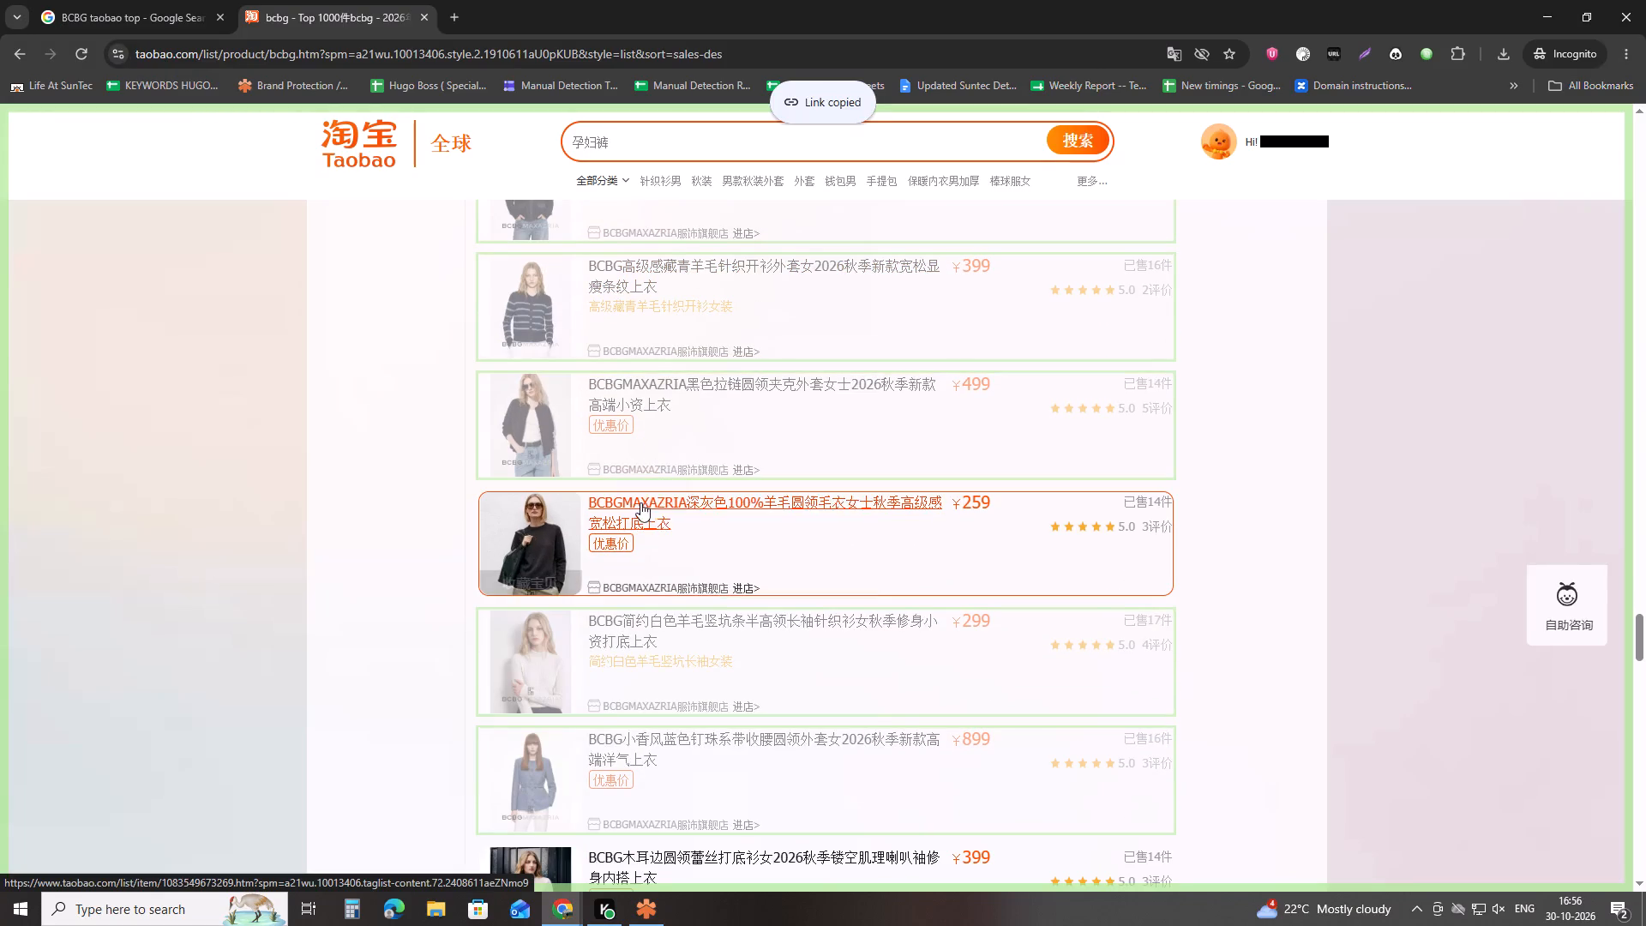
{"action": "right_click", "coordinate": [640, 502]}
{"action": "left_click", "coordinate": [744, 657]}
{"action": "key", "text": "alt+Tab"}
{"action": "key", "text": "ctrl+v"}
Copy the link of the round-neck, bell-sleeve lace BCBG top at ¥399 into cell C83658 of Manual Detection Records.
{"action": "left_click", "coordinate": [794, 617]}
{"action": "key", "text": "alt+Tab"}
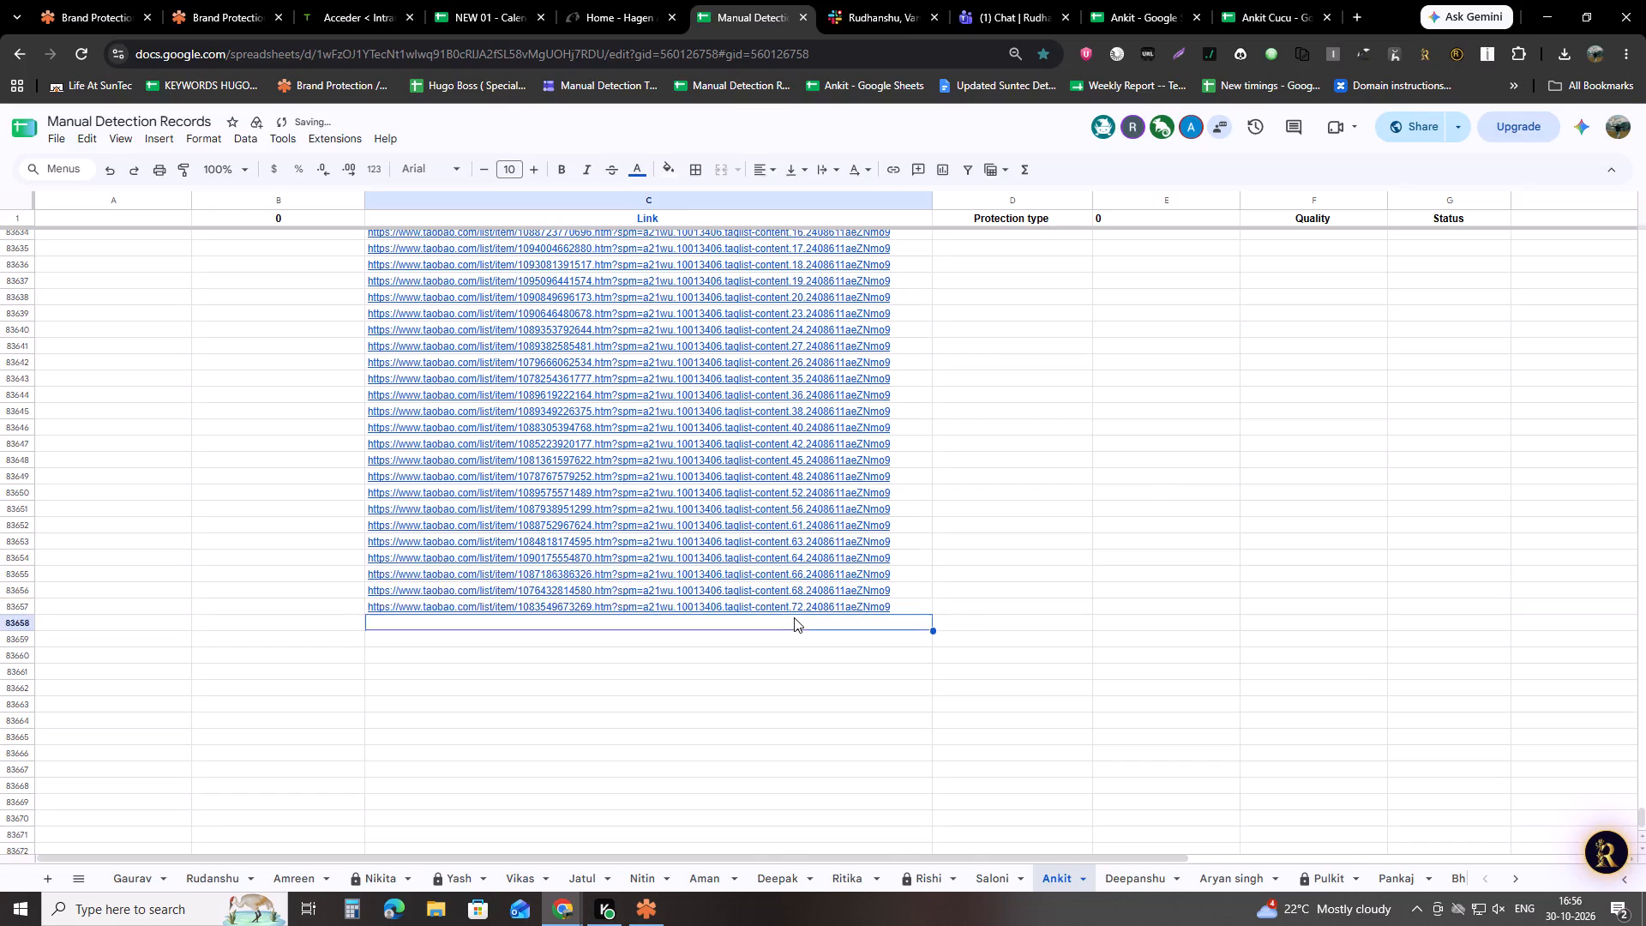
{"action": "scroll", "coordinate": [717, 558], "scroll_direction": "down", "scroll_amount": 5}
{"action": "right_click", "coordinate": [625, 424]}
{"action": "left_click", "coordinate": [695, 580]}
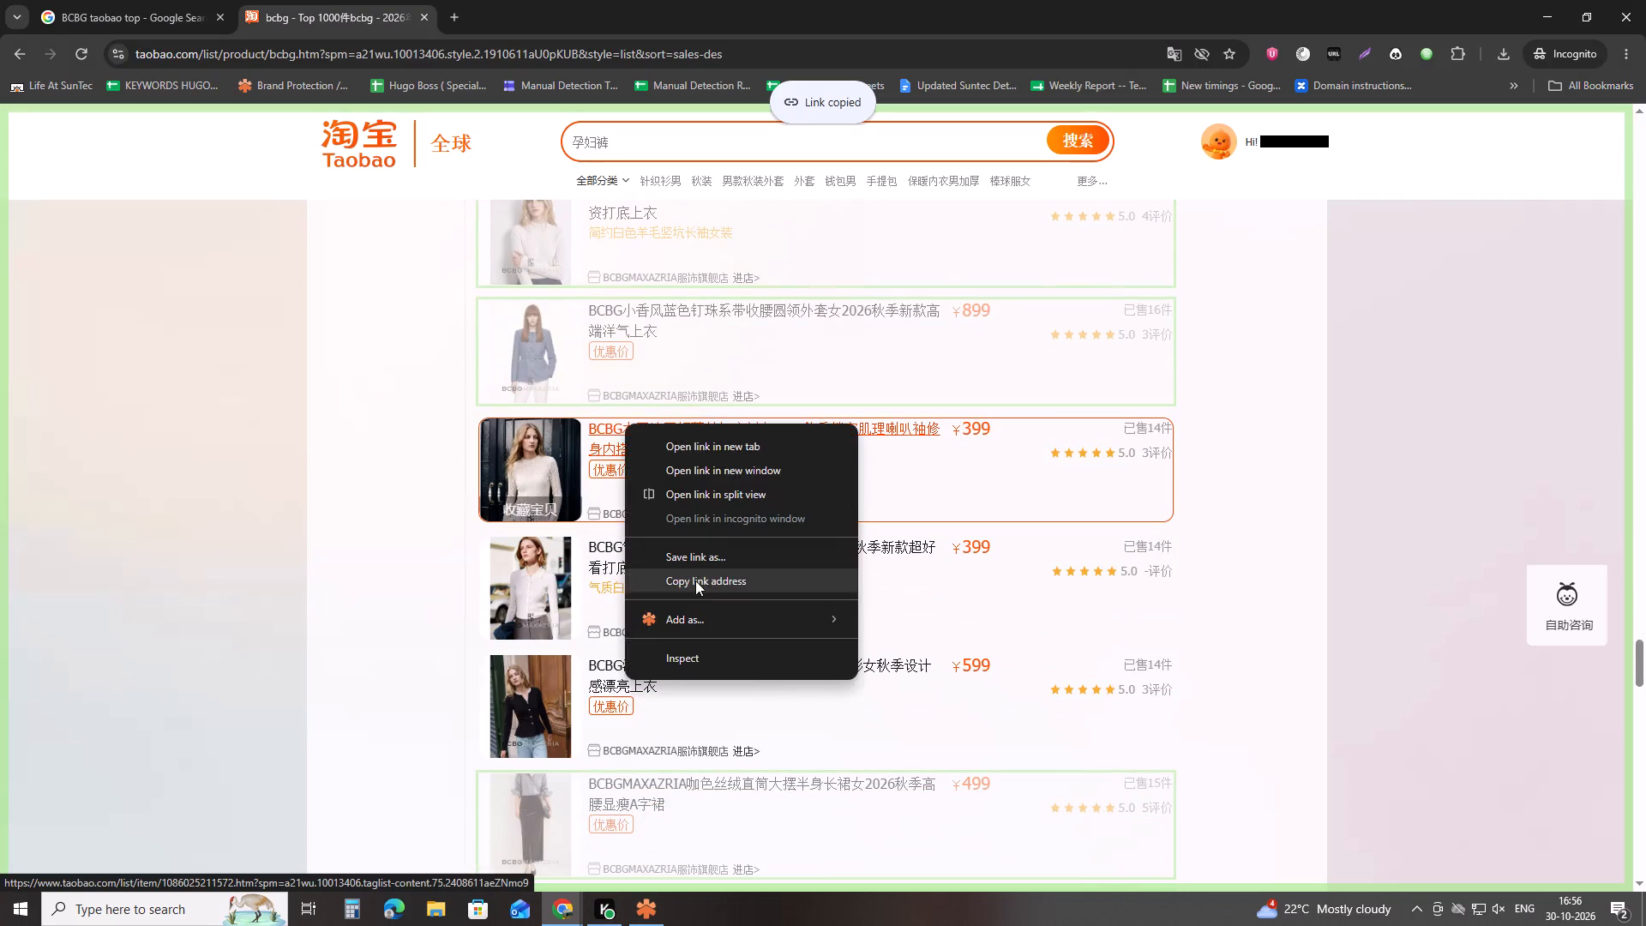
{"action": "key", "text": "alt+Tab"}
{"action": "key", "text": "ctrl+v"}
Copy the link of the white wool, polo-collar BCBG knit cardigan at ¥399 into cell C83659 of Manual Detection Records.
{"action": "key", "text": "alt+Tab"}
{"action": "scroll", "coordinate": [408, 496], "scroll_direction": "down", "scroll_amount": 2}
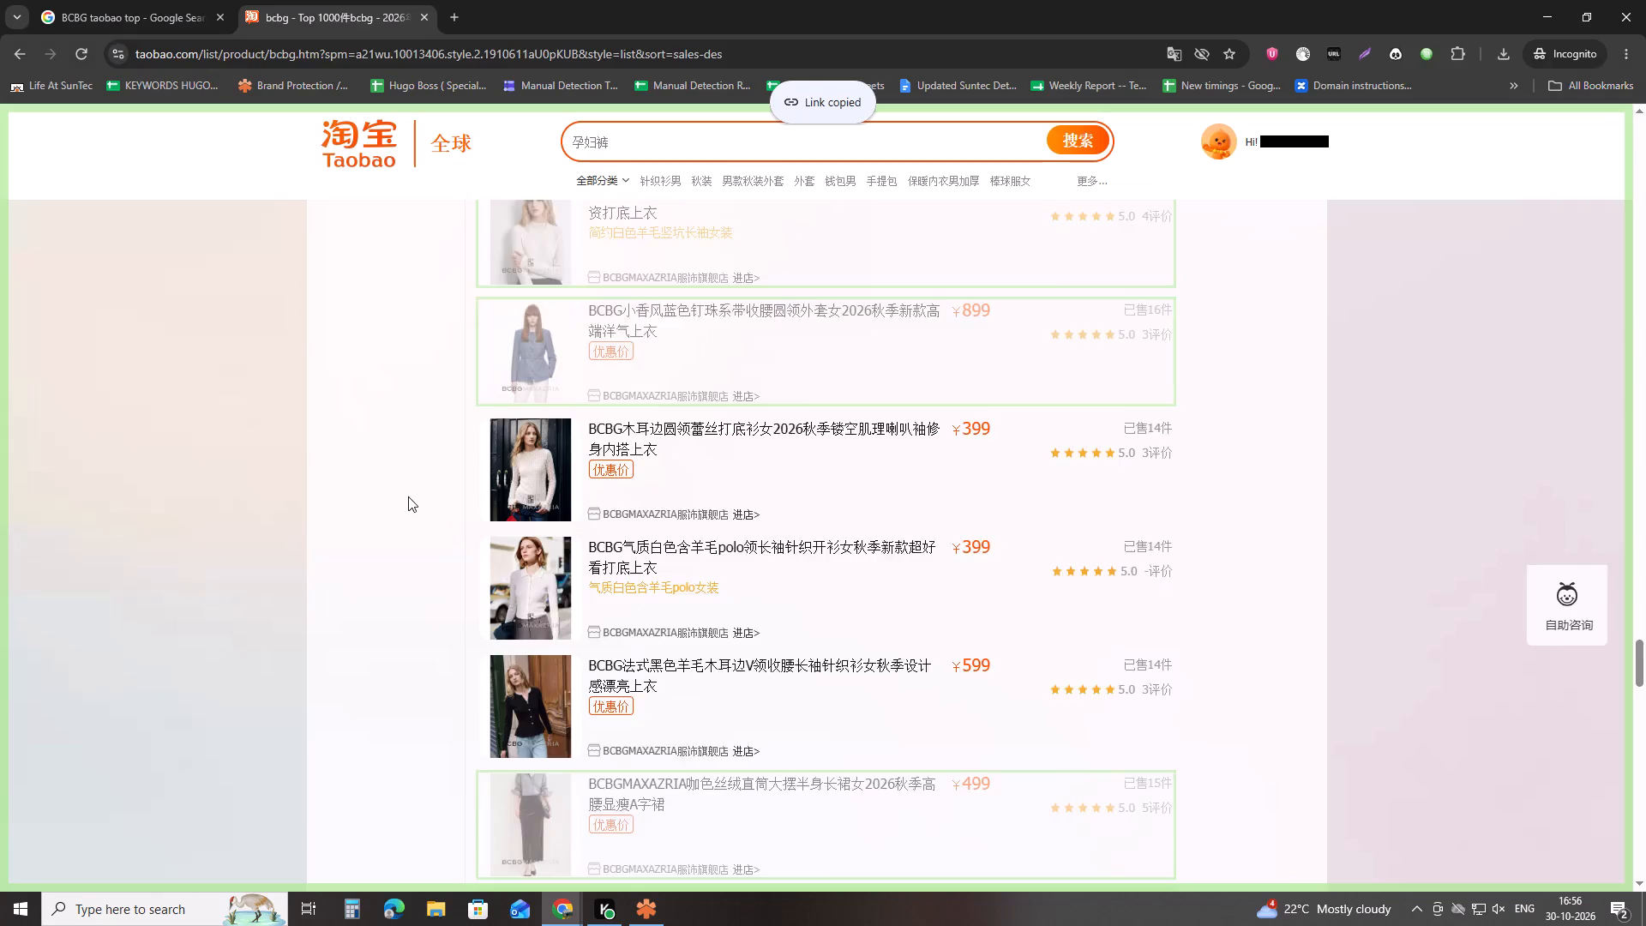
{"action": "right_click", "coordinate": [593, 398]}
{"action": "left_click", "coordinate": [700, 551]}
{"action": "key", "text": "alt+Tab"}
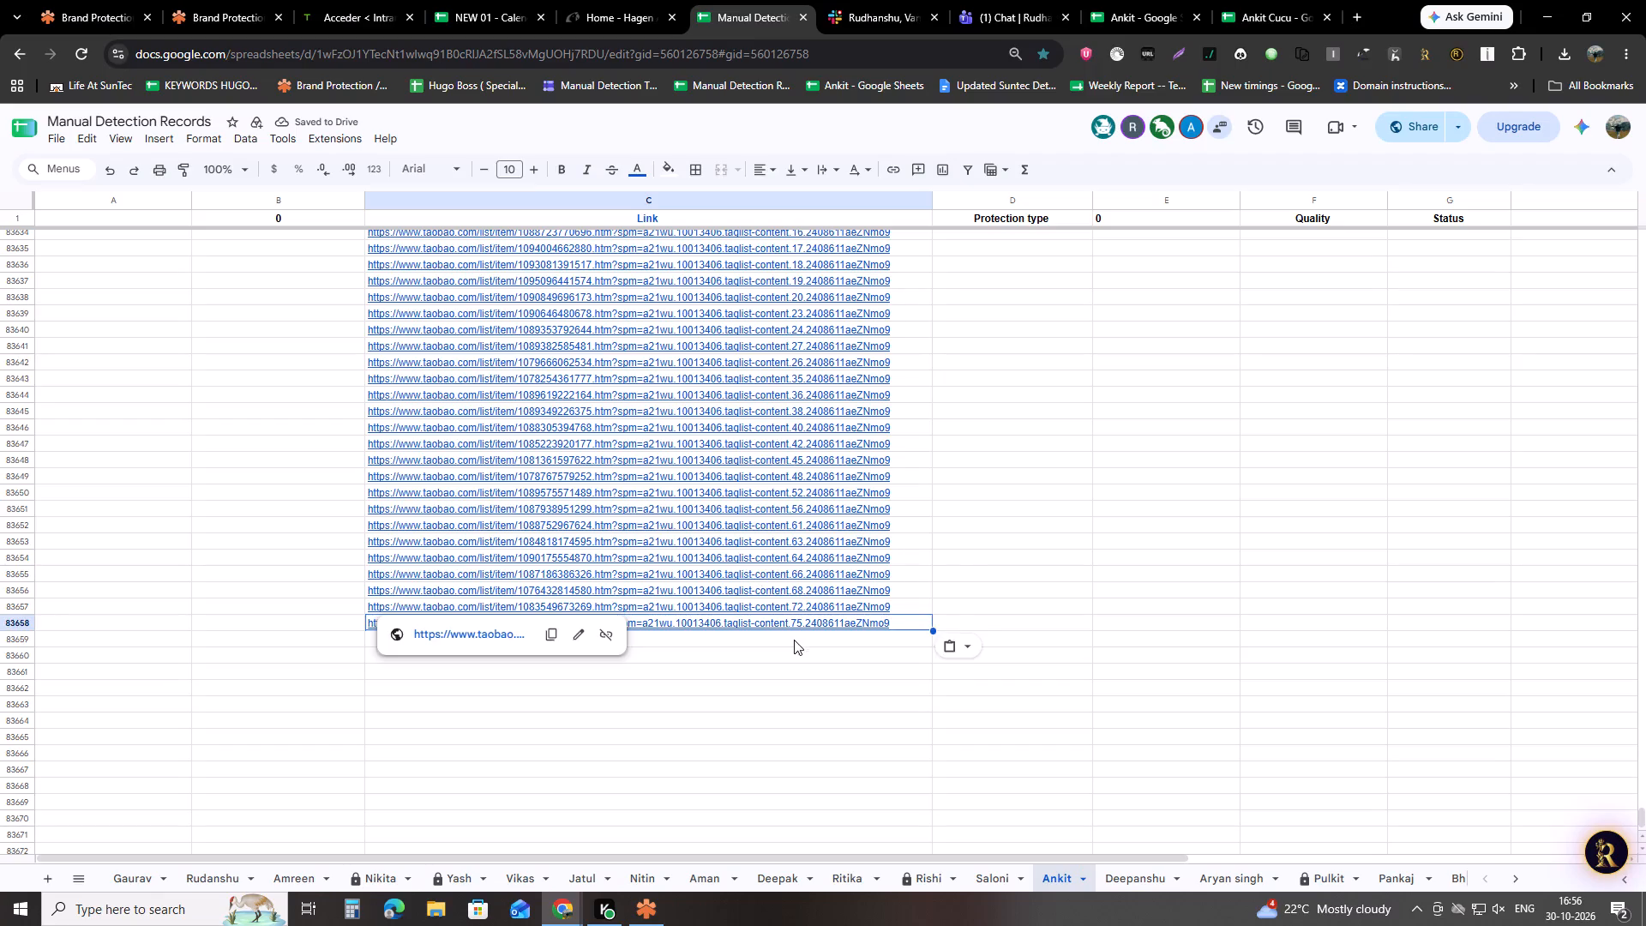
{"action": "left_click", "coordinate": [794, 640]}
{"action": "key", "text": "ctrl+v"}
Copy the link of the black wool, V-neck BCBG knit top at ¥599 into cell C83660 of Manual Detection Records.
{"action": "scroll", "coordinate": [790, 584], "scroll_direction": "down", "scroll_amount": 4}
{"action": "key", "text": "alt+Tab"}
{"action": "right_click", "coordinate": [627, 481]}
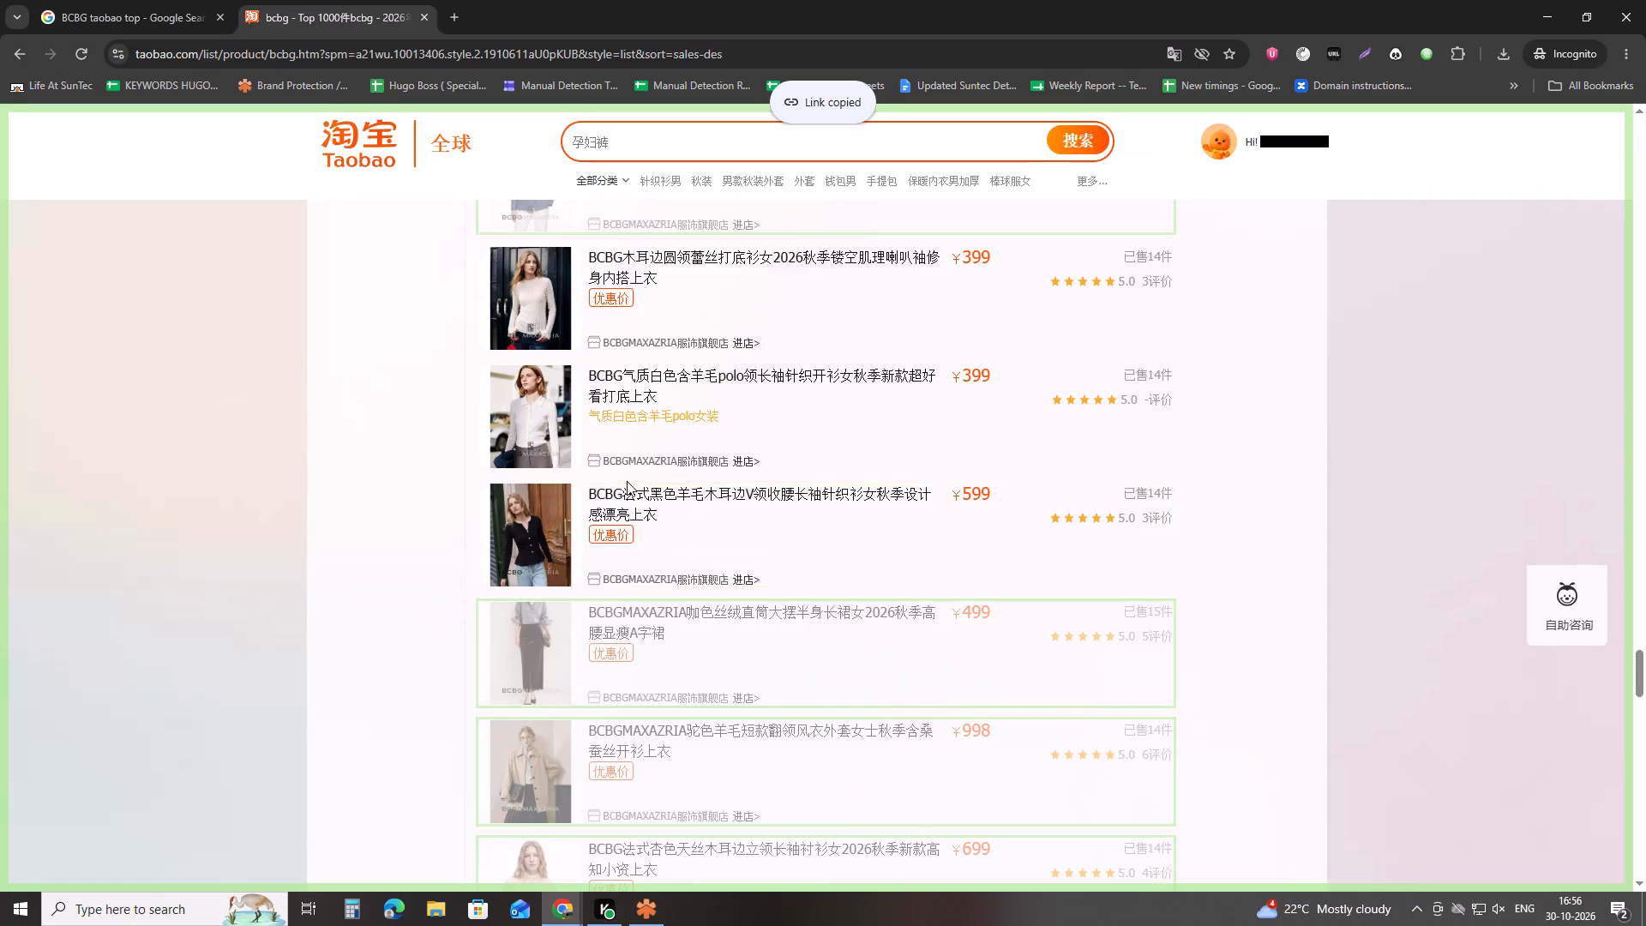
{"action": "right_click", "coordinate": [612, 496]}
{"action": "left_click", "coordinate": [678, 655]}
{"action": "key", "text": "alt+Tab"}
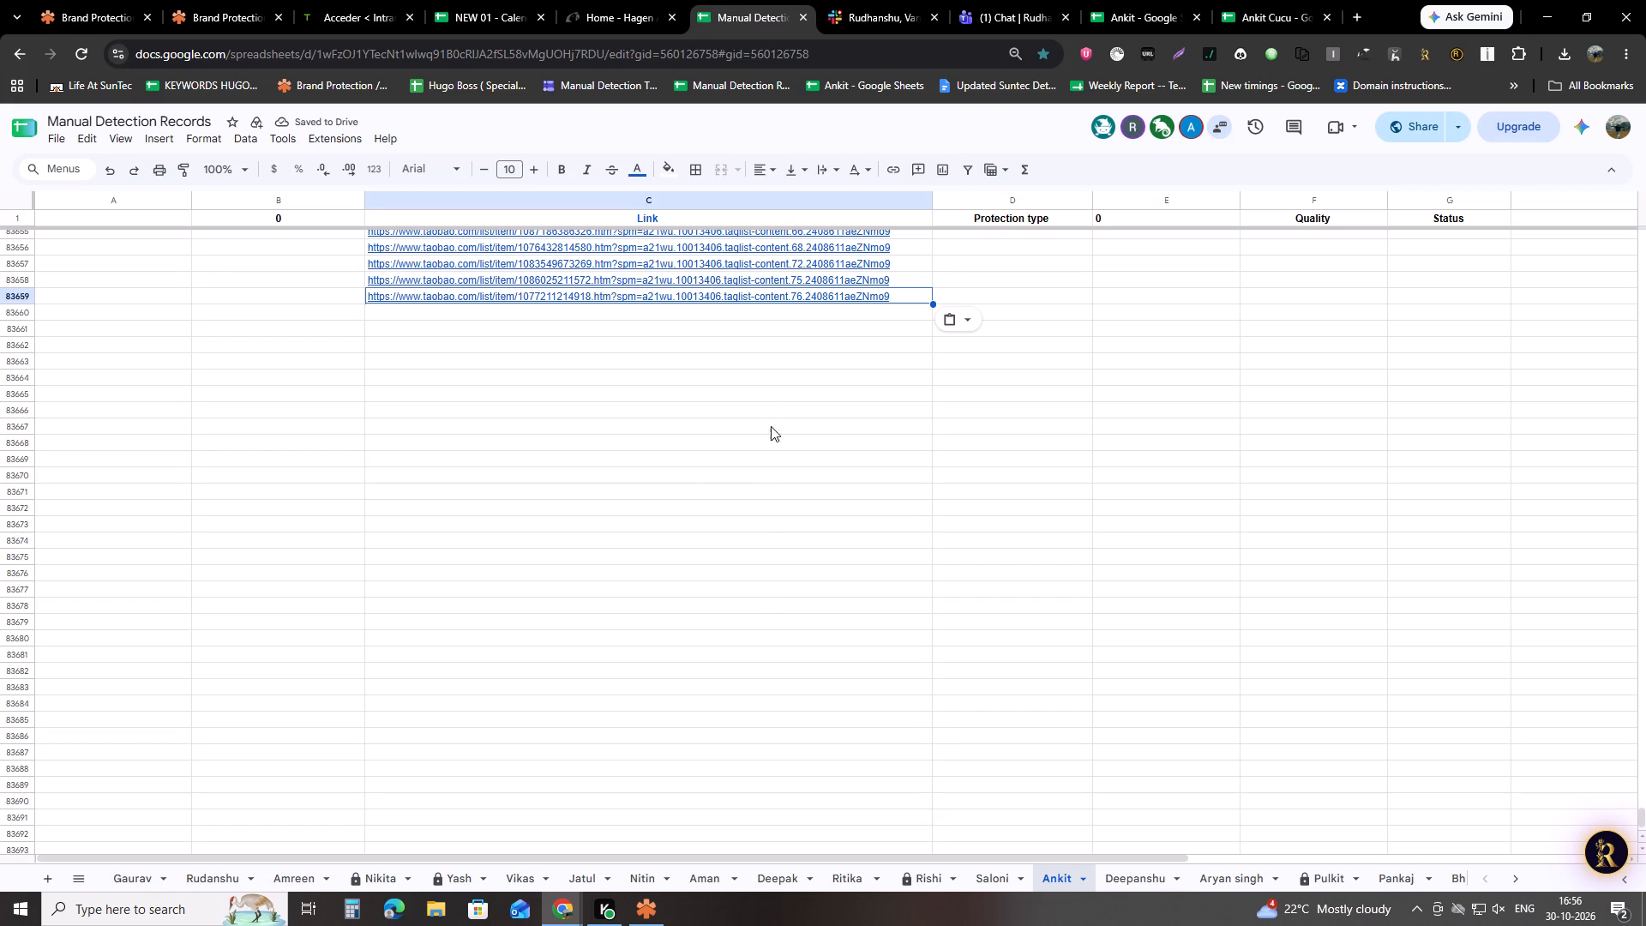
{"action": "left_click", "coordinate": [802, 315]}
{"action": "key", "text": "ctrl+v"}
{"action": "key", "text": "ctrl+space"}
Copy the link of the black wool pleated BCBGMAXAZRIA skirt at ¥699 into cell C83661 of Manual Detection Records.
{"action": "left_click", "coordinate": [800, 331]}
{"action": "key", "text": "alt+Tab"}
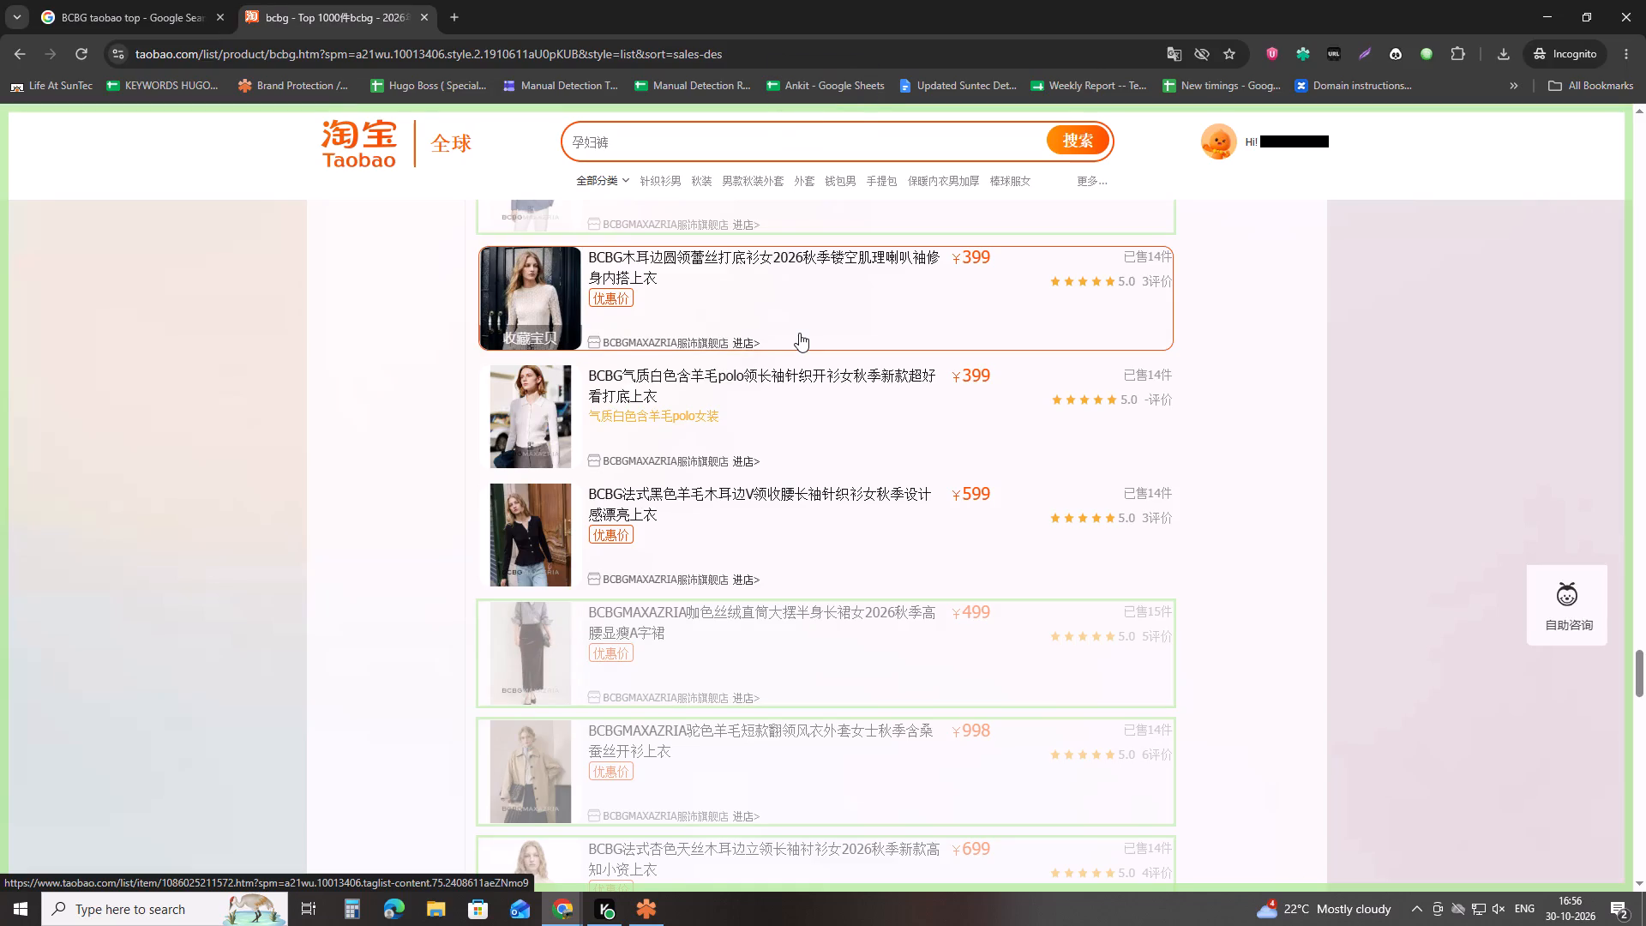
{"action": "scroll", "coordinate": [796, 334], "scroll_direction": "down", "scroll_amount": 5}
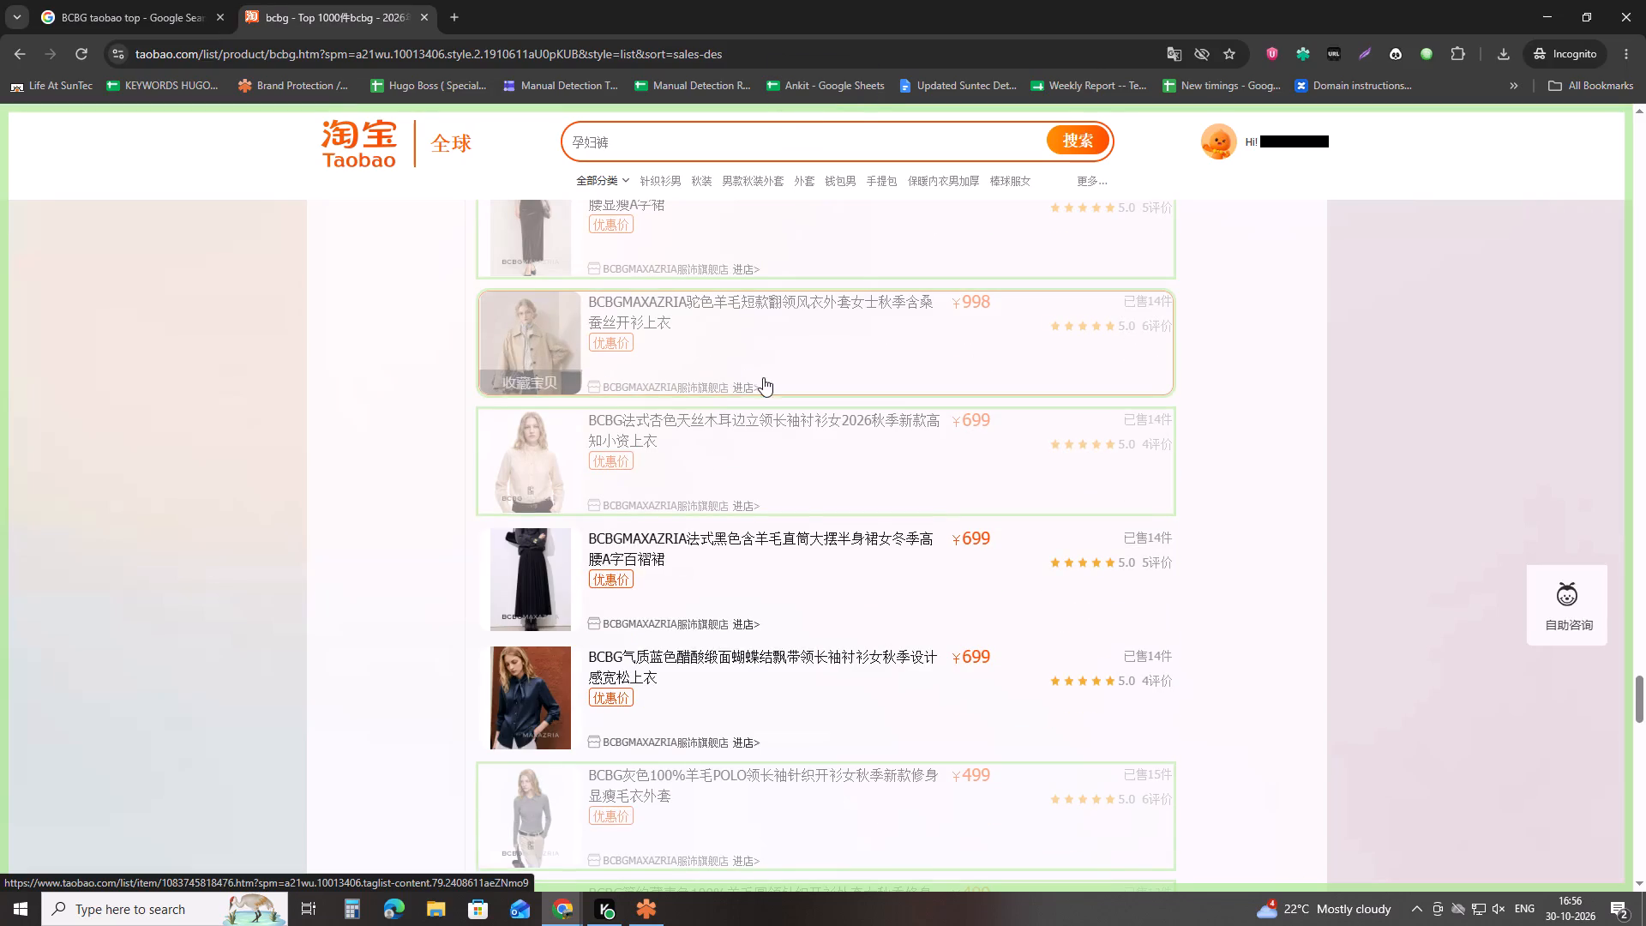
{"action": "right_click", "coordinate": [640, 543]}
{"action": "left_click", "coordinate": [737, 686]}
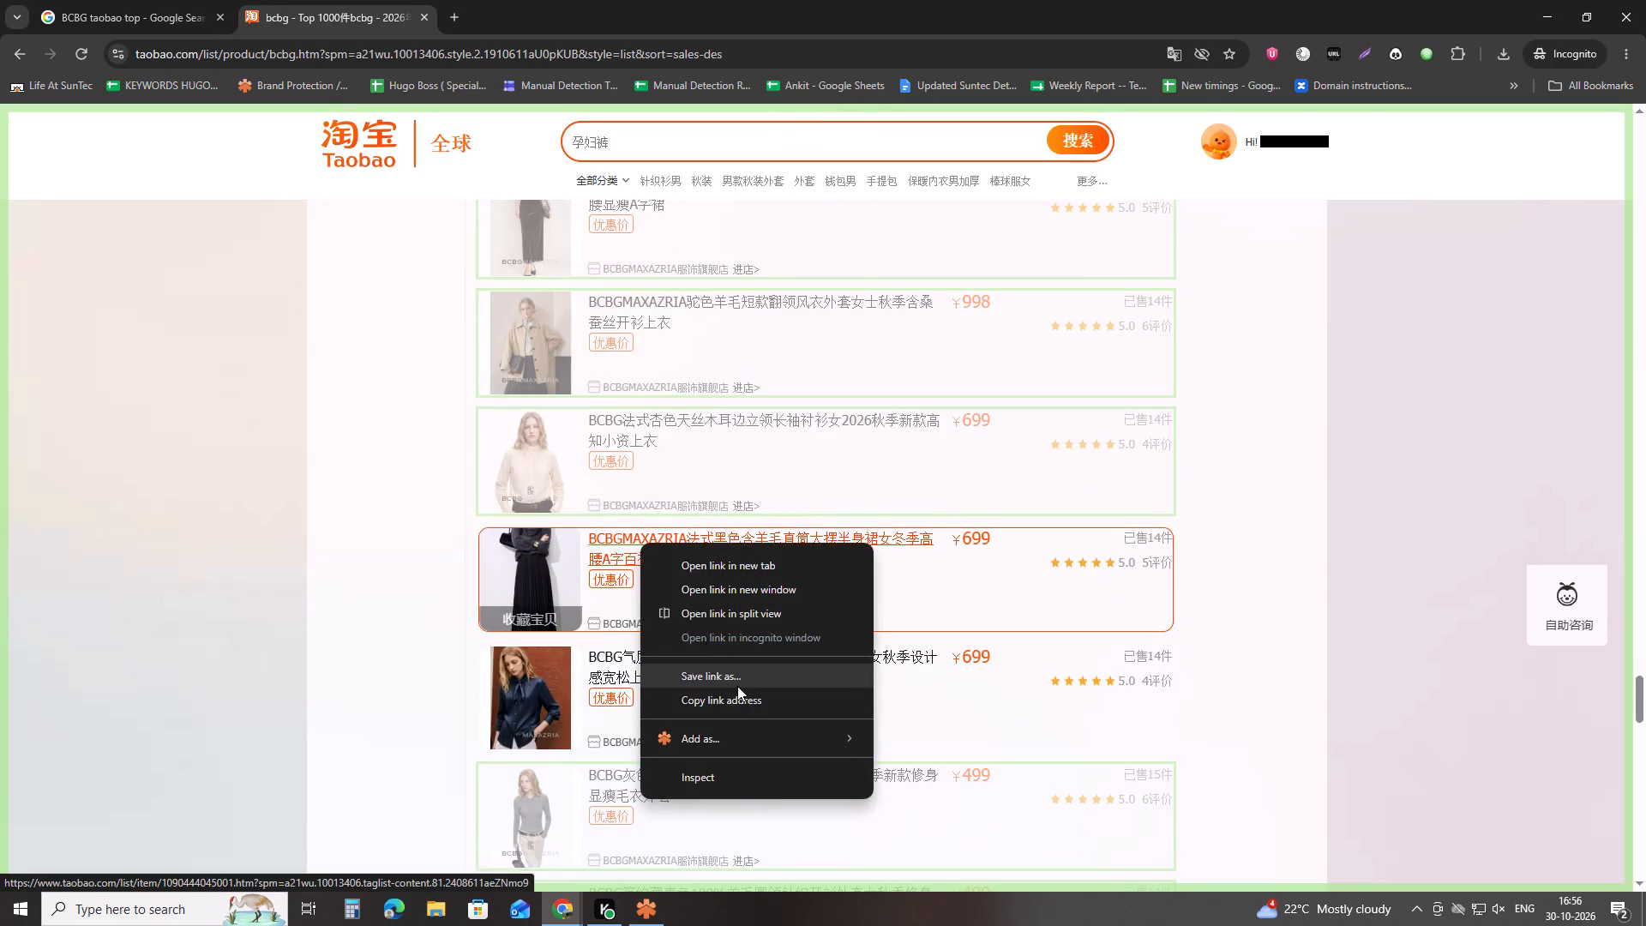
{"action": "key", "text": "alt+Tab"}
{"action": "key", "text": "ctrl+v"}
Copy the link of the blue acetate satin, bow-tie BCBG shirt at ¥699 into cell C83662 of Manual Detection Records.
{"action": "left_click", "coordinate": [762, 342]}
{"action": "key", "text": "alt+Tab"}
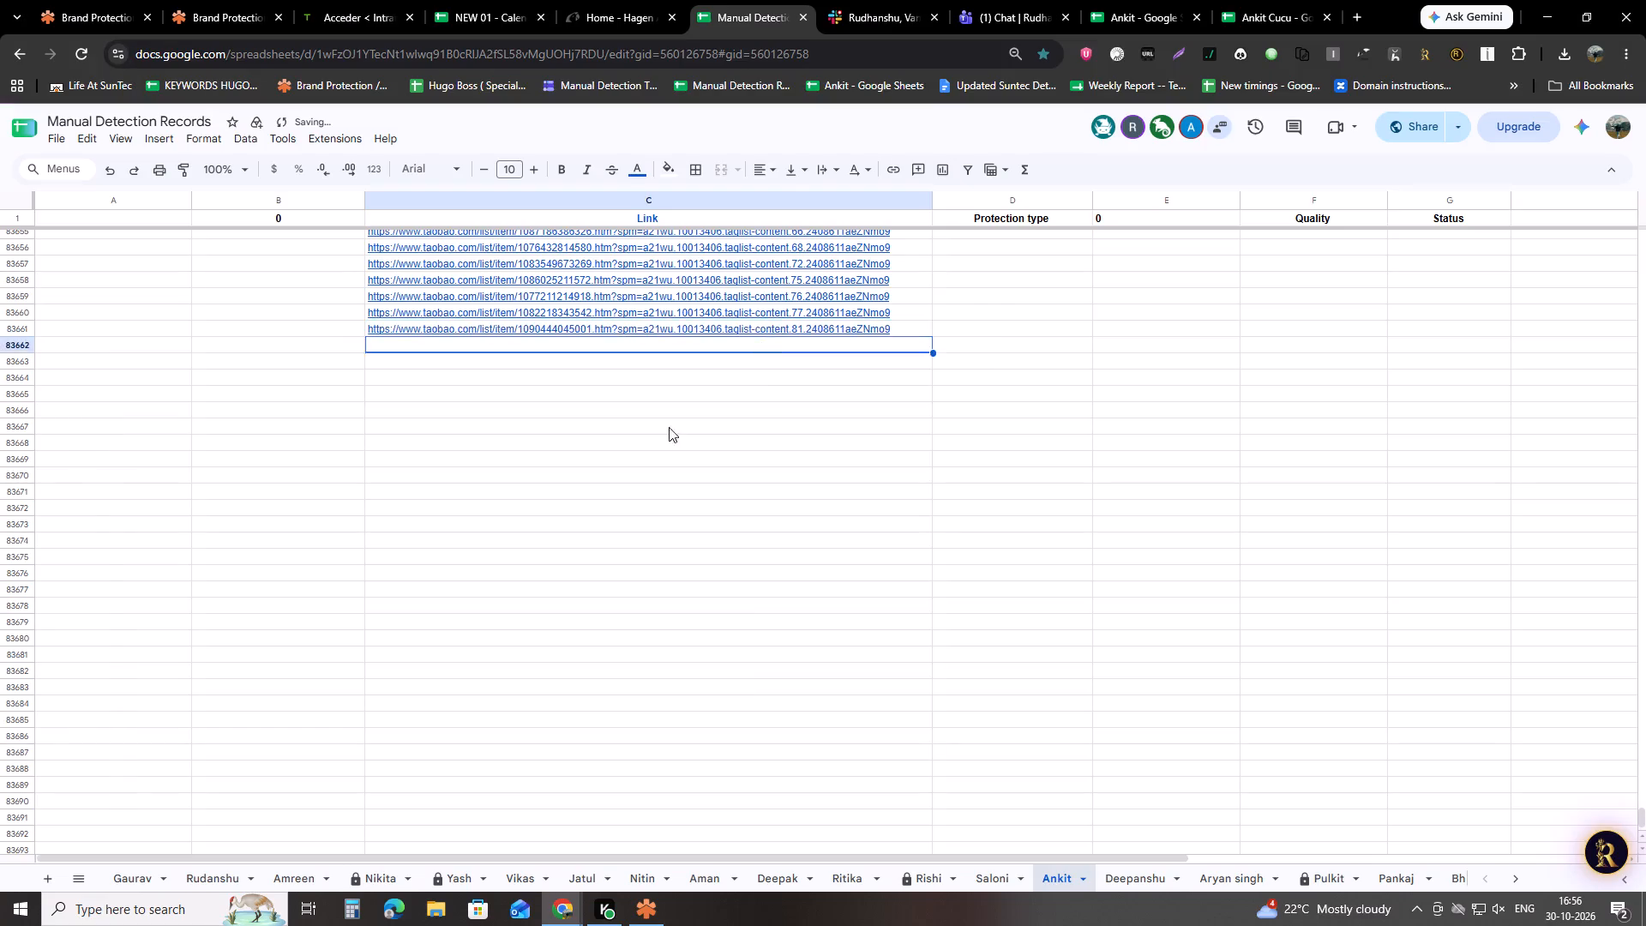
{"action": "scroll", "coordinate": [309, 622], "scroll_direction": "down", "scroll_amount": 3}
{"action": "right_click", "coordinate": [624, 408]}
{"action": "left_click", "coordinate": [701, 568]}
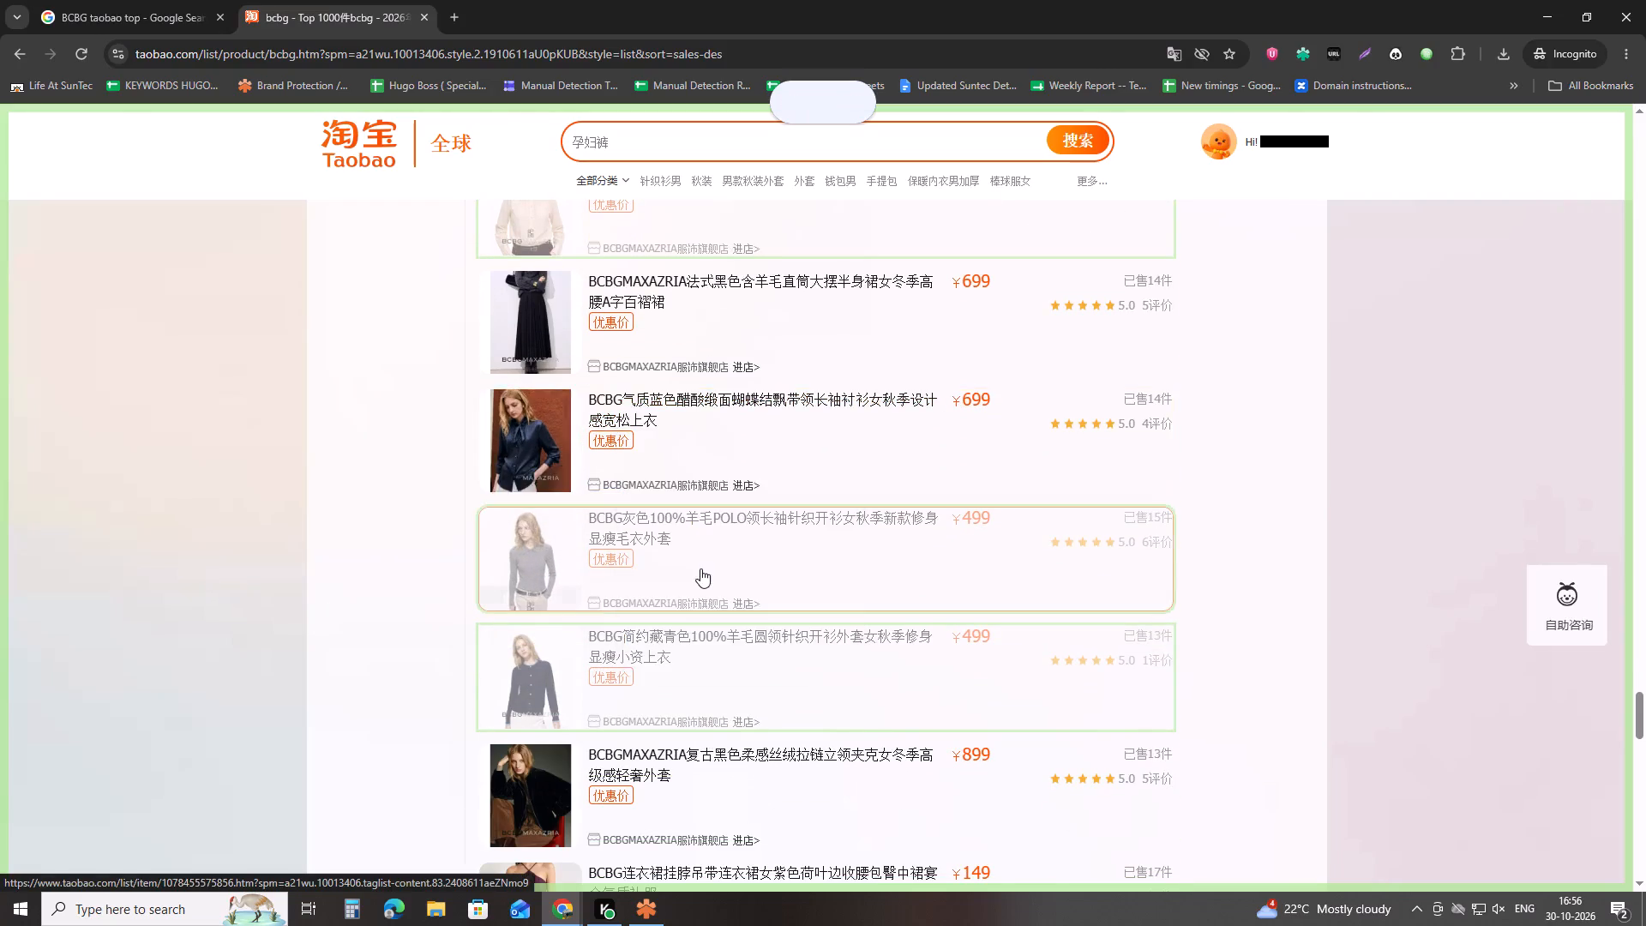
{"action": "key", "text": "alt+Tab"}
{"action": "key", "text": "ctrl+v"}
Select and copy all the collected BCBG links in C83630:C83662 of Manual Detection Records.
{"action": "key", "text": "ctrl+space"}
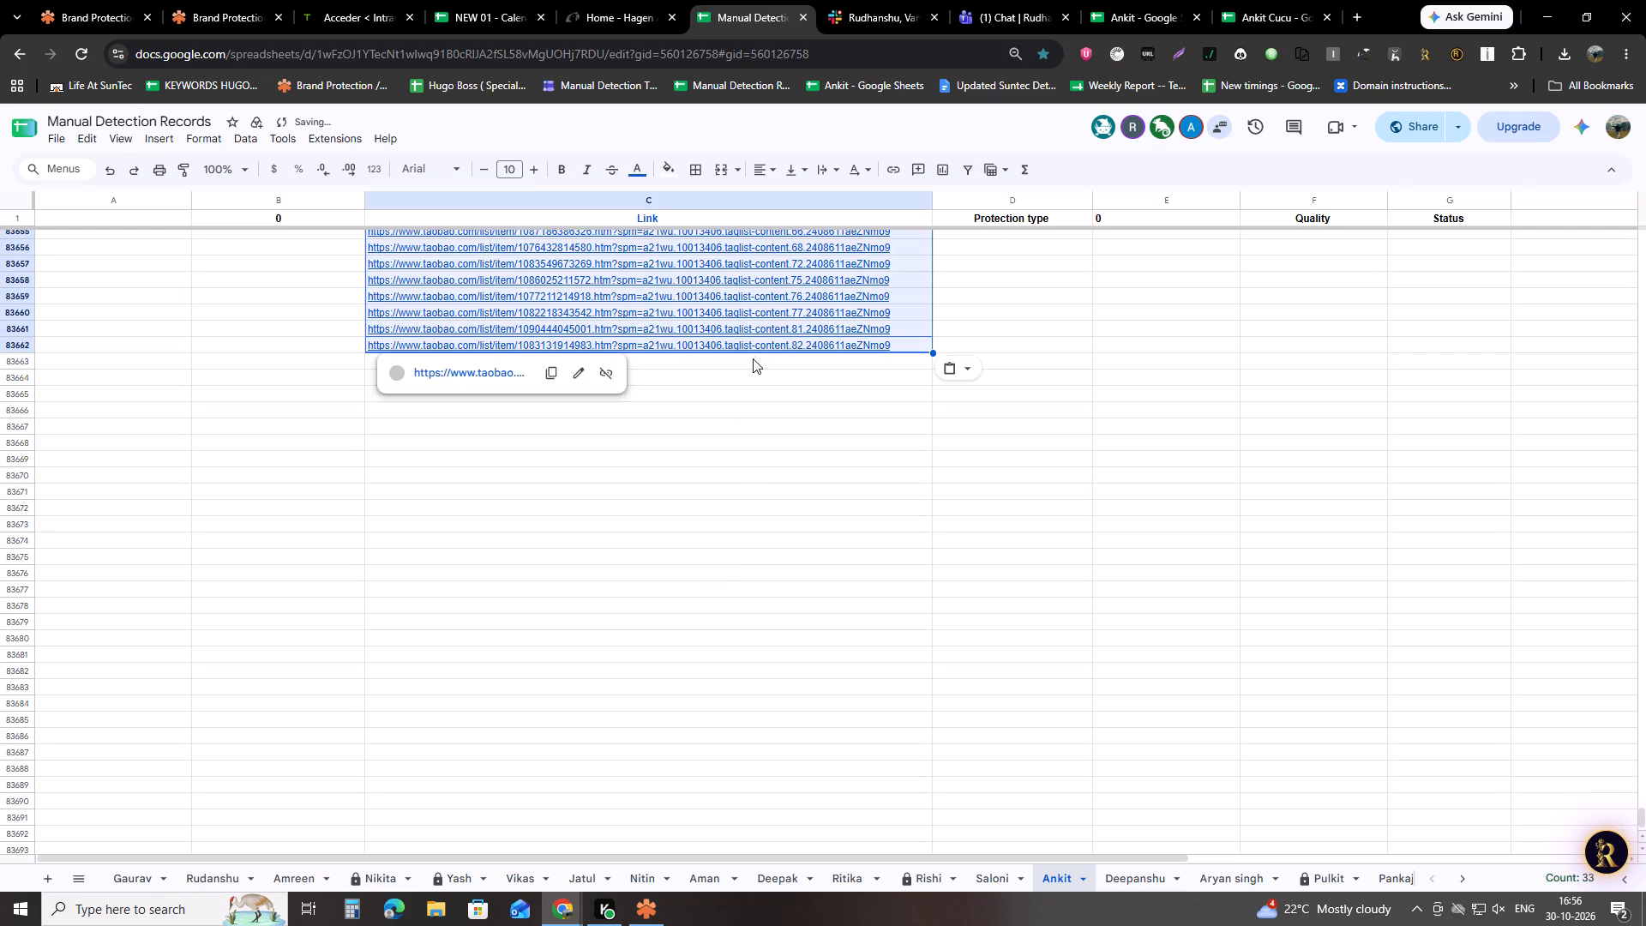
{"action": "key", "text": "ctrl+c"}
{"action": "key", "text": "ctrl+c"}
{"action": "key", "text": "ctrl+c"}
{"action": "key", "text": "ctrl+c"}
{"action": "key", "text": "ctrl+c"}
{"action": "key", "text": "ctrl+c"}
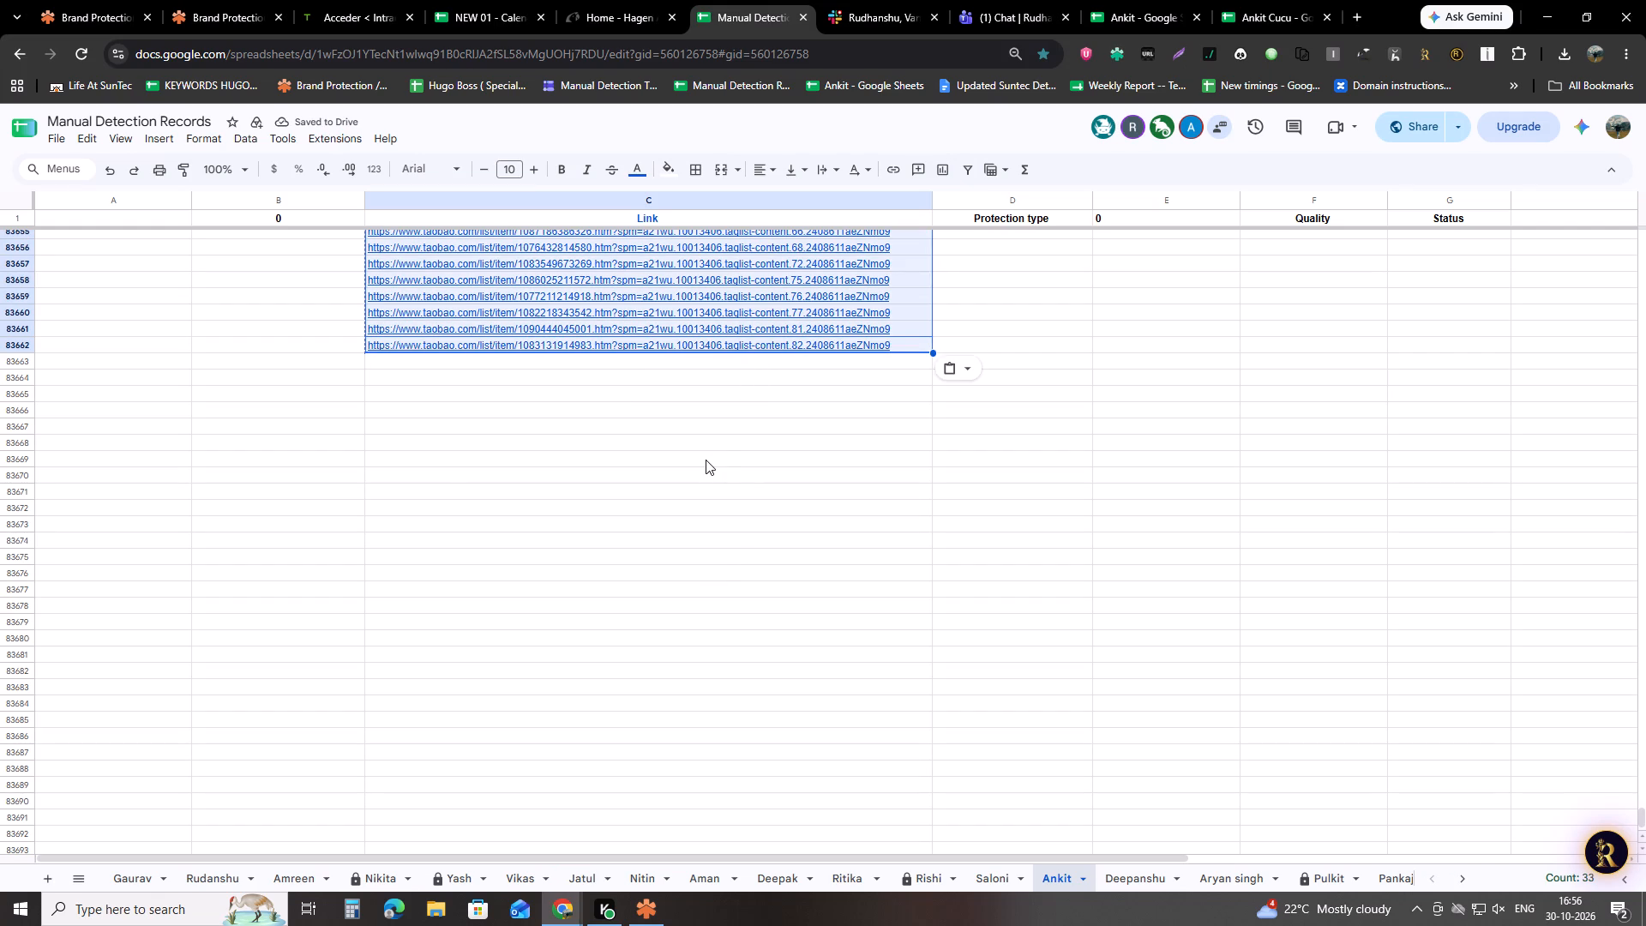
{"action": "key", "text": "ctrl+c"}
{"action": "key", "text": "ctrl+c"}
{"action": "key", "text": "ctrl+c"}
{"action": "scroll", "coordinate": [410, 527], "scroll_direction": "up", "scroll_amount": 4}
{"action": "key", "text": "ctrl+c"}
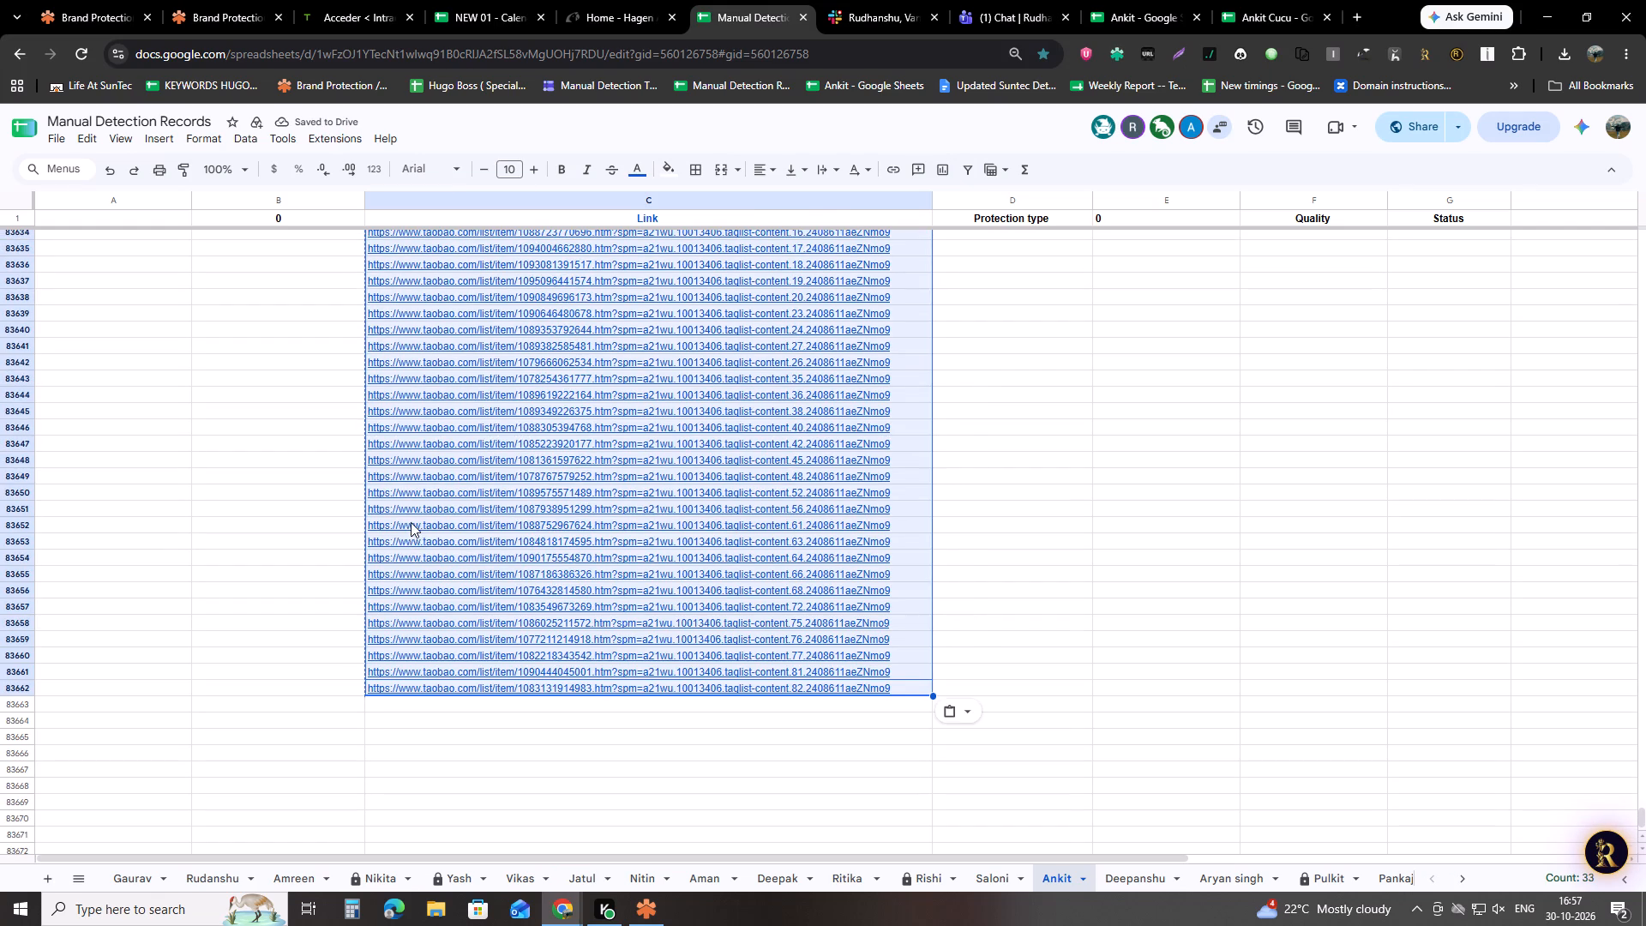
{"action": "key", "text": "ctrl+c"}
{"action": "scroll", "coordinate": [413, 527], "scroll_direction": "up", "scroll_amount": 4}
{"action": "key", "text": "ctrl+c"}
{"action": "key", "text": "ctrl+c"}
In the Red Points BCBG - Clothing new incident, set the protection type to Product counterfeit and enable multiple detection links.
{"action": "left_click", "coordinate": [62, 0]}
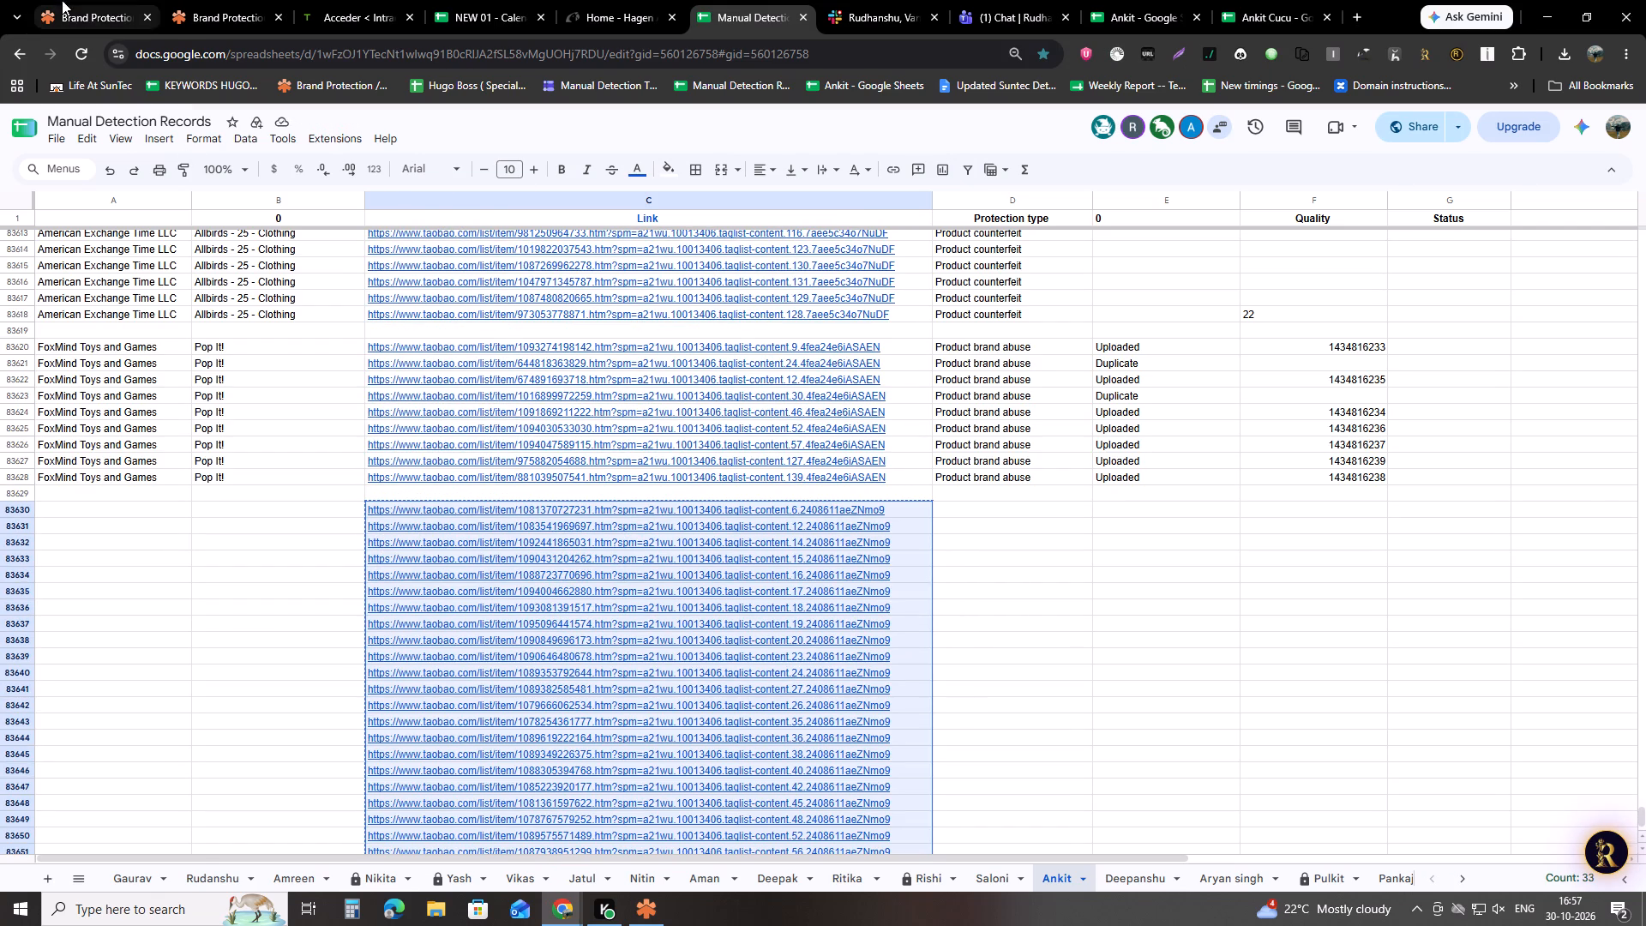
{"action": "left_click", "coordinate": [762, 256]}
{"action": "left_click_drag", "start_coordinate": [792, 376], "coordinate": [791, 380]}
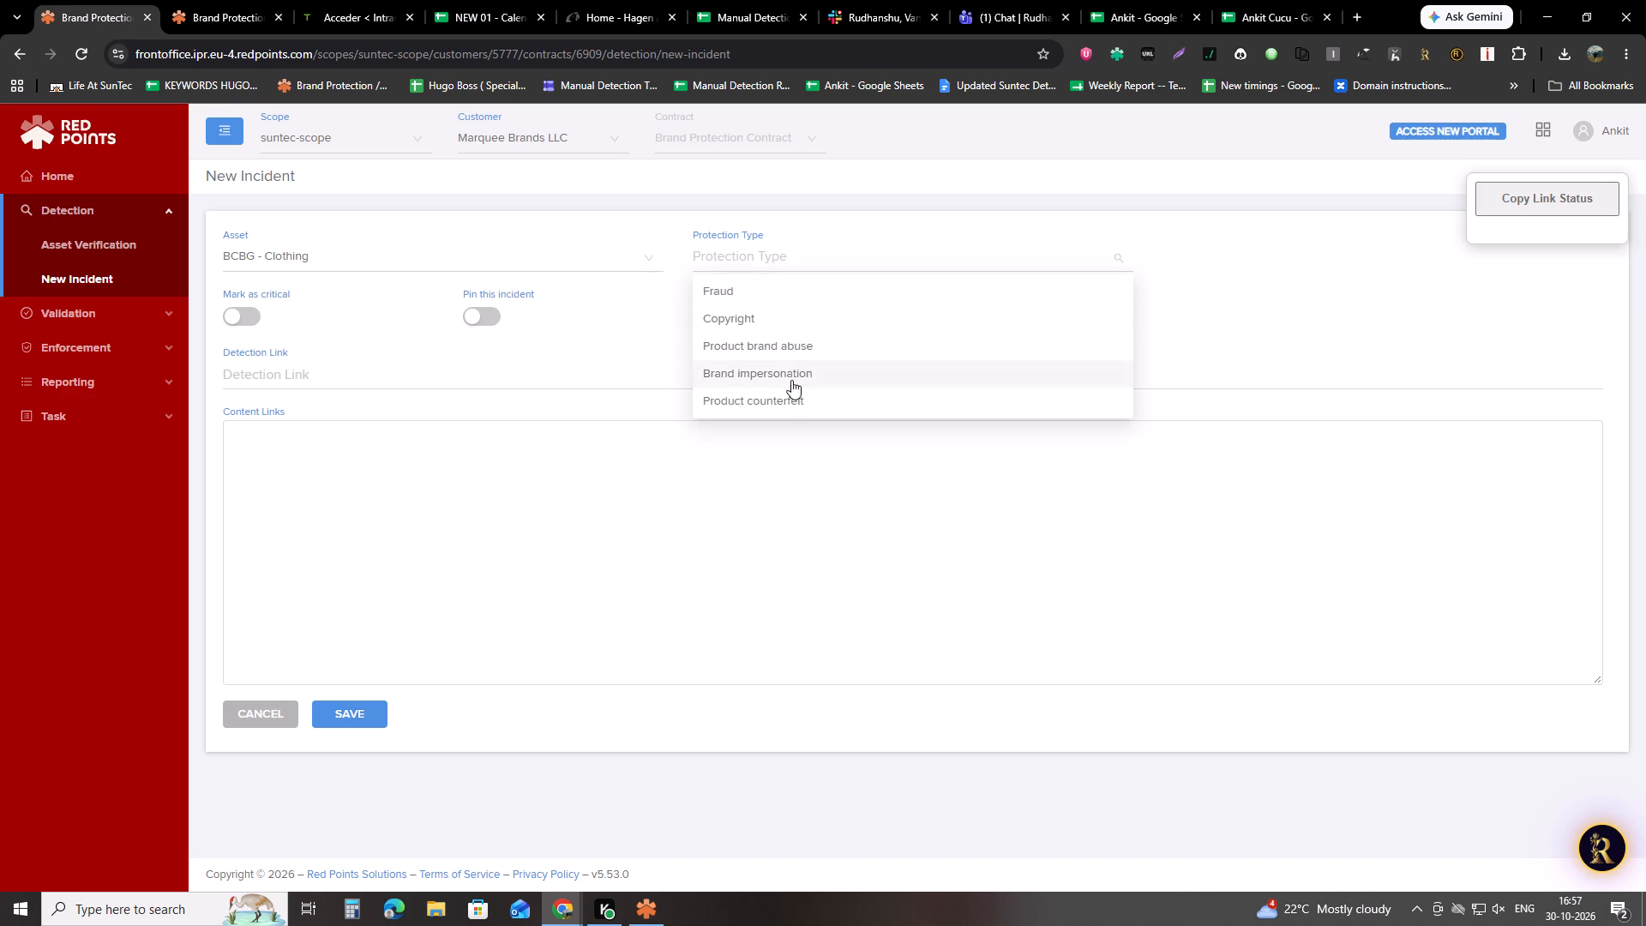
{"action": "left_click_drag", "start_coordinate": [791, 380], "coordinate": [789, 399]}
{"action": "left_click", "coordinate": [789, 399]}
{"action": "left_click", "coordinate": [694, 302]}
{"action": "left_click", "coordinate": [718, 316]}
Paste the copied Taobao links into the incident's Detection Links and save the incident.
{"action": "left_click", "coordinate": [664, 527]}
{"action": "key", "text": "ctrl+v"}
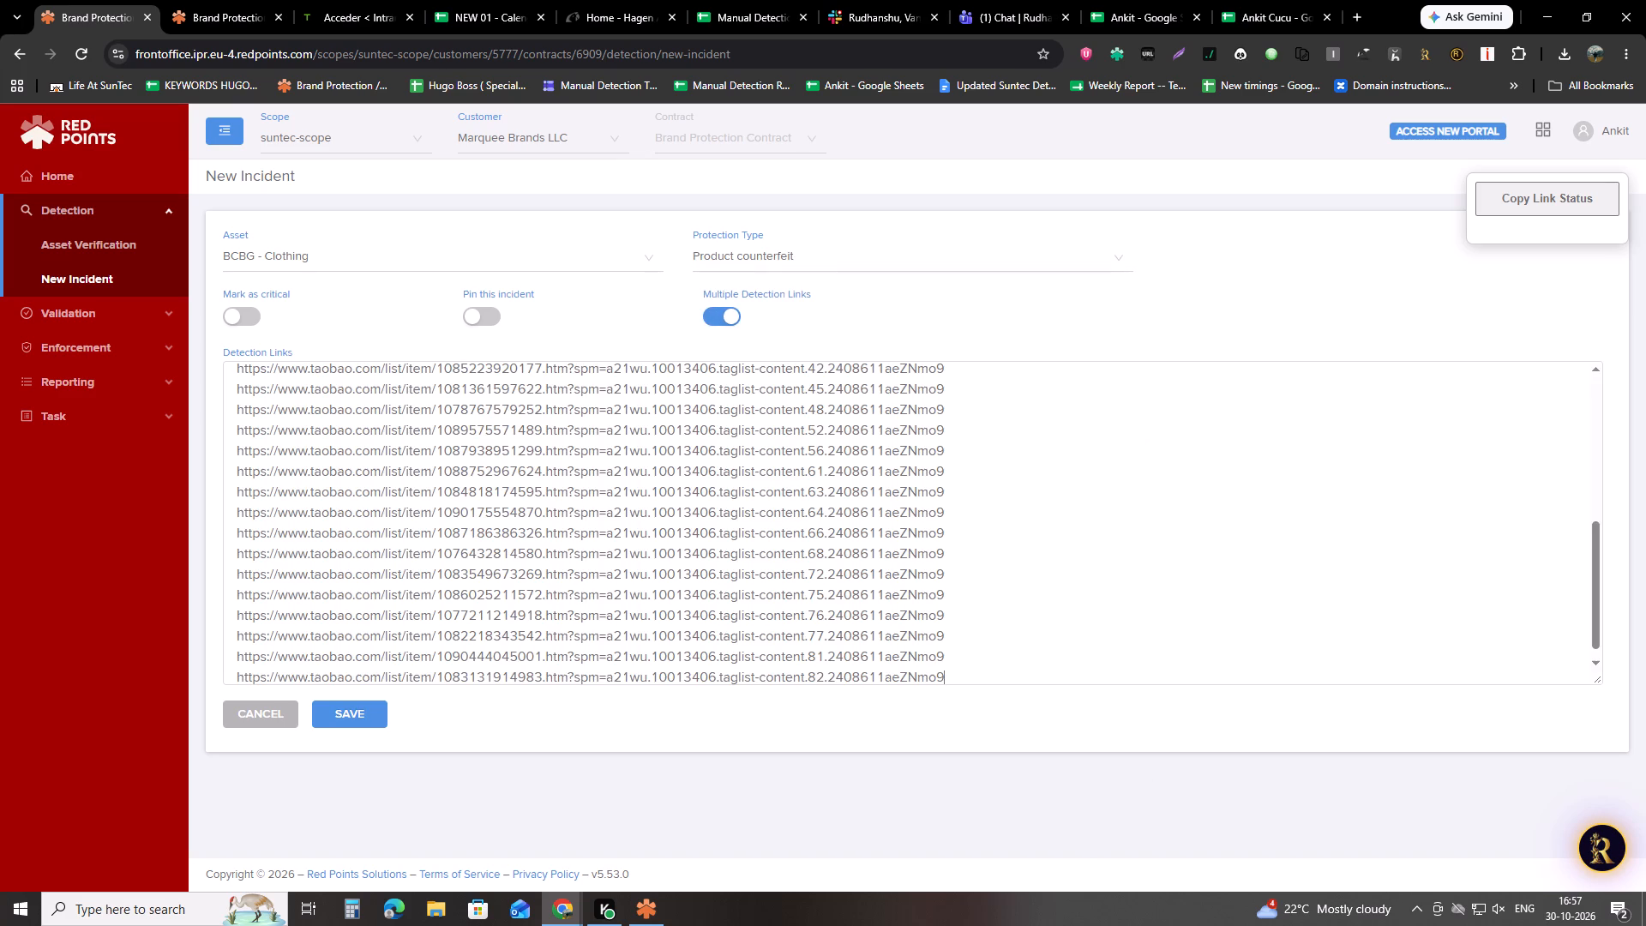
{"action": "scroll", "coordinate": [363, 651], "scroll_direction": "up", "scroll_amount": 19}
{"action": "left_click", "coordinate": [381, 711]}
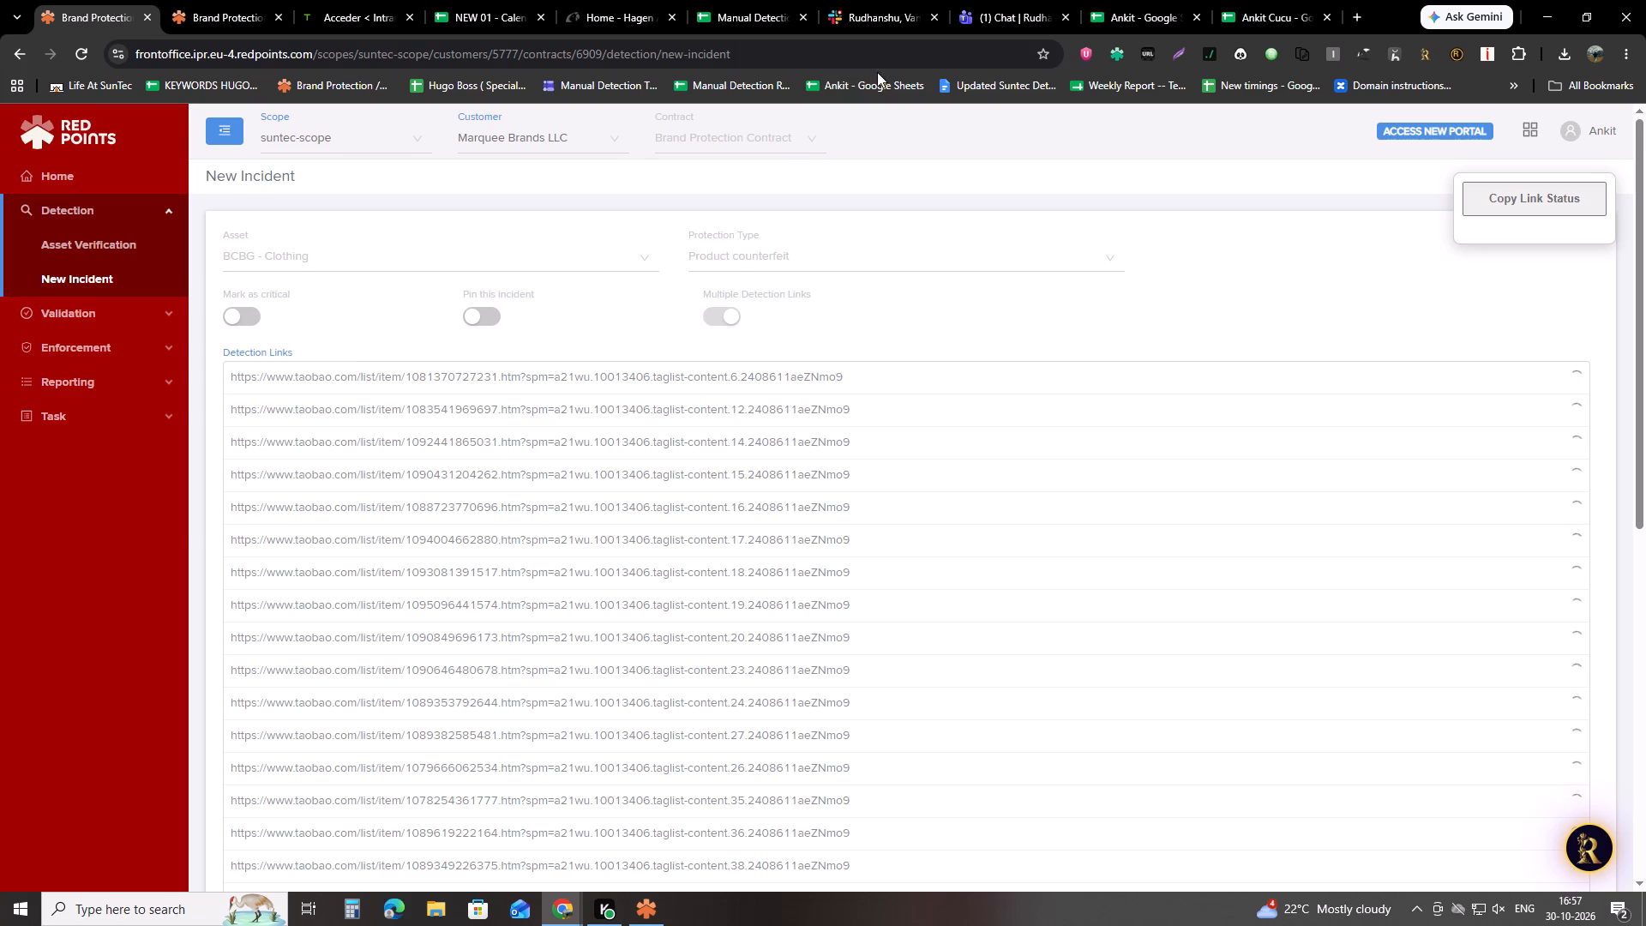
Switch to the NEW 01 - Calendar sheet and copy the customer name Urban Armor Gear LLC.
{"action": "left_click", "coordinate": [761, 0]}
{"action": "left_click", "coordinate": [475, 0]}
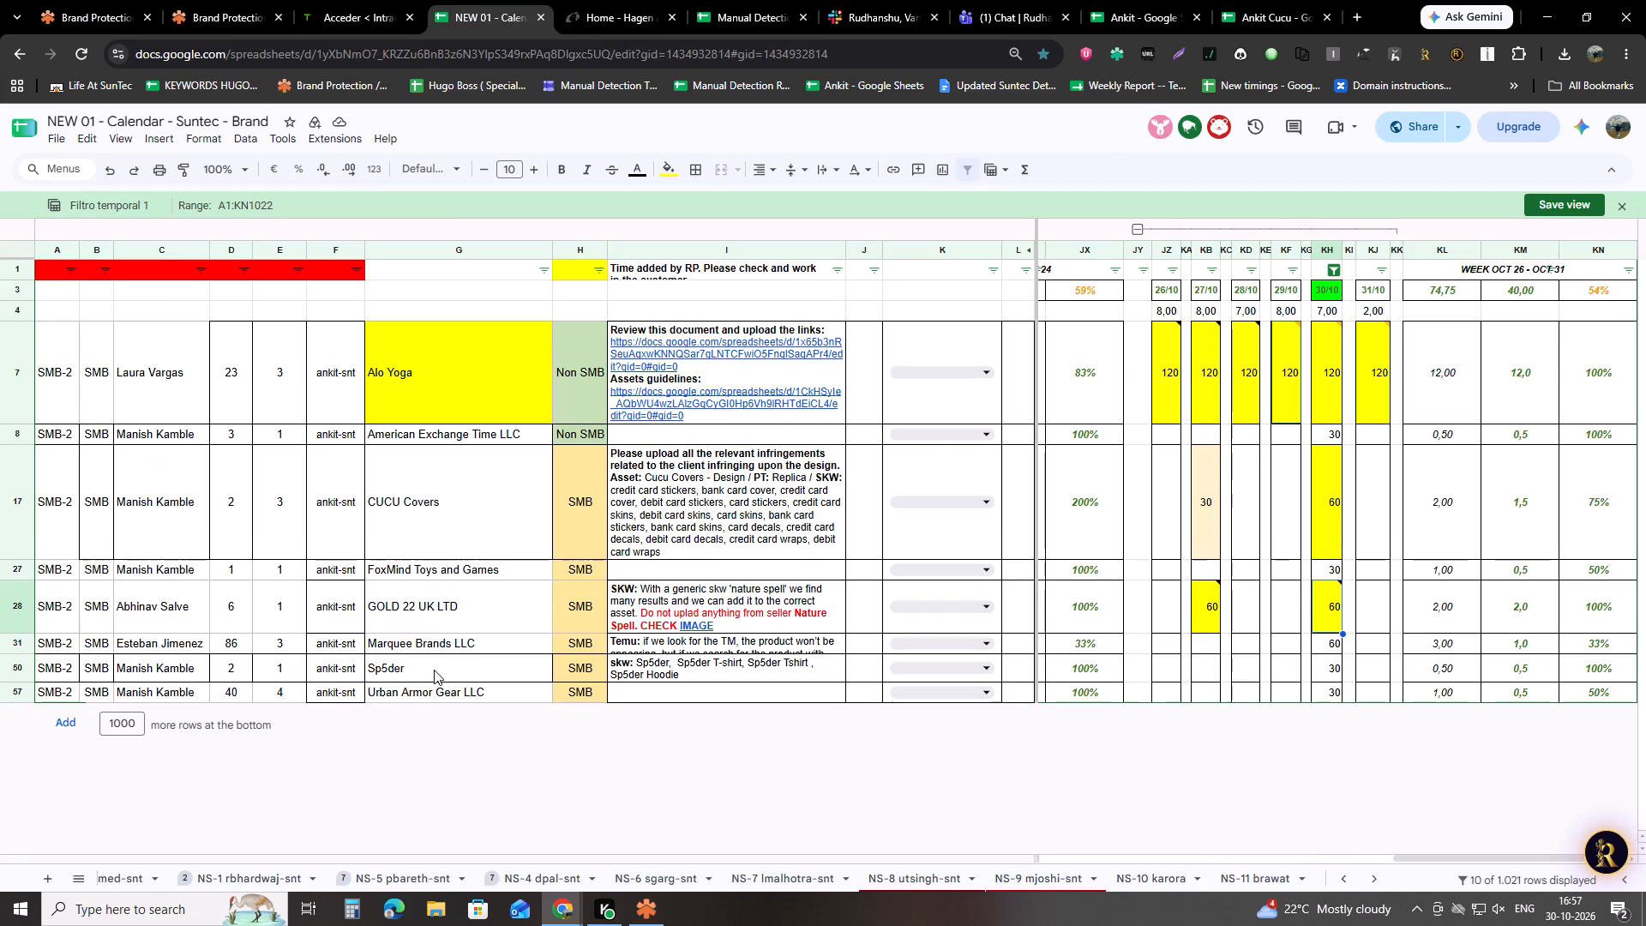
{"action": "left_click", "coordinate": [453, 697]}
{"action": "key", "text": "ctrl+c"}
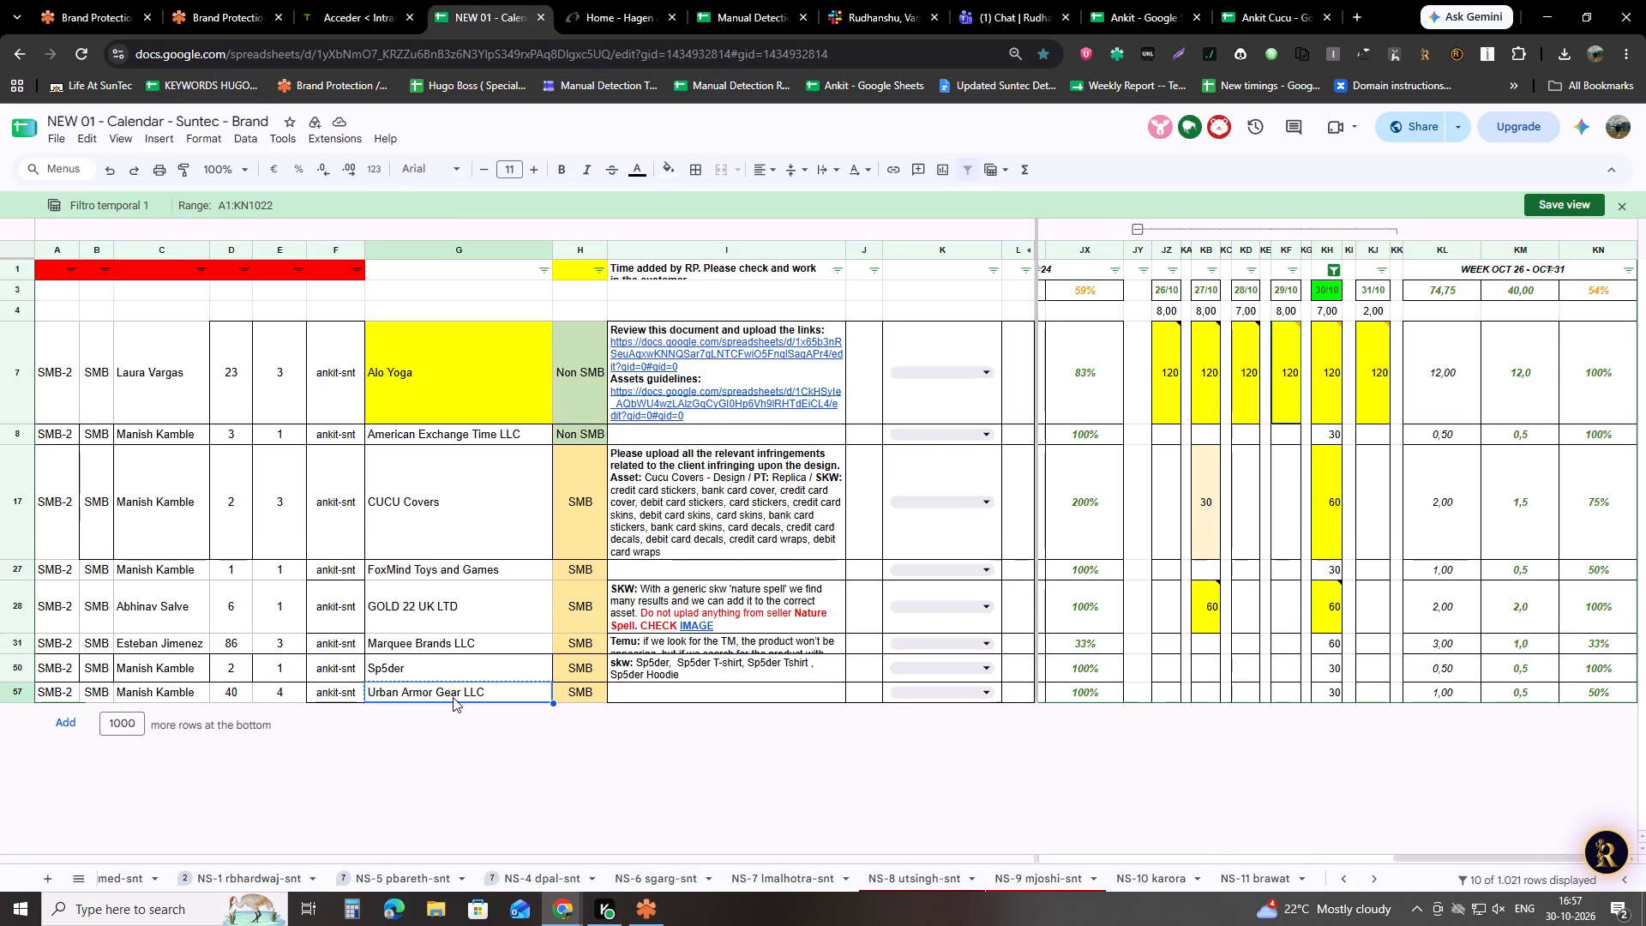
{"action": "key", "text": "ctrl+c"}
{"action": "key", "text": "ctrl+c"}
{"action": "key", "text": "ctrl+c"}
{"action": "key", "text": "ctrl+c"}
{"action": "key", "text": "ctrl+c"}
{"action": "key", "text": "ctrl+c"}
{"action": "key", "text": "ctrl+c"}
{"action": "key", "text": "ctrl+c"}
{"action": "key", "text": "ctrl+c"}
Copy the link status of the saved BCBG - Clothing incident and paste it at A83630 of Manual Detection Records.
{"action": "left_click", "coordinate": [90, 0]}
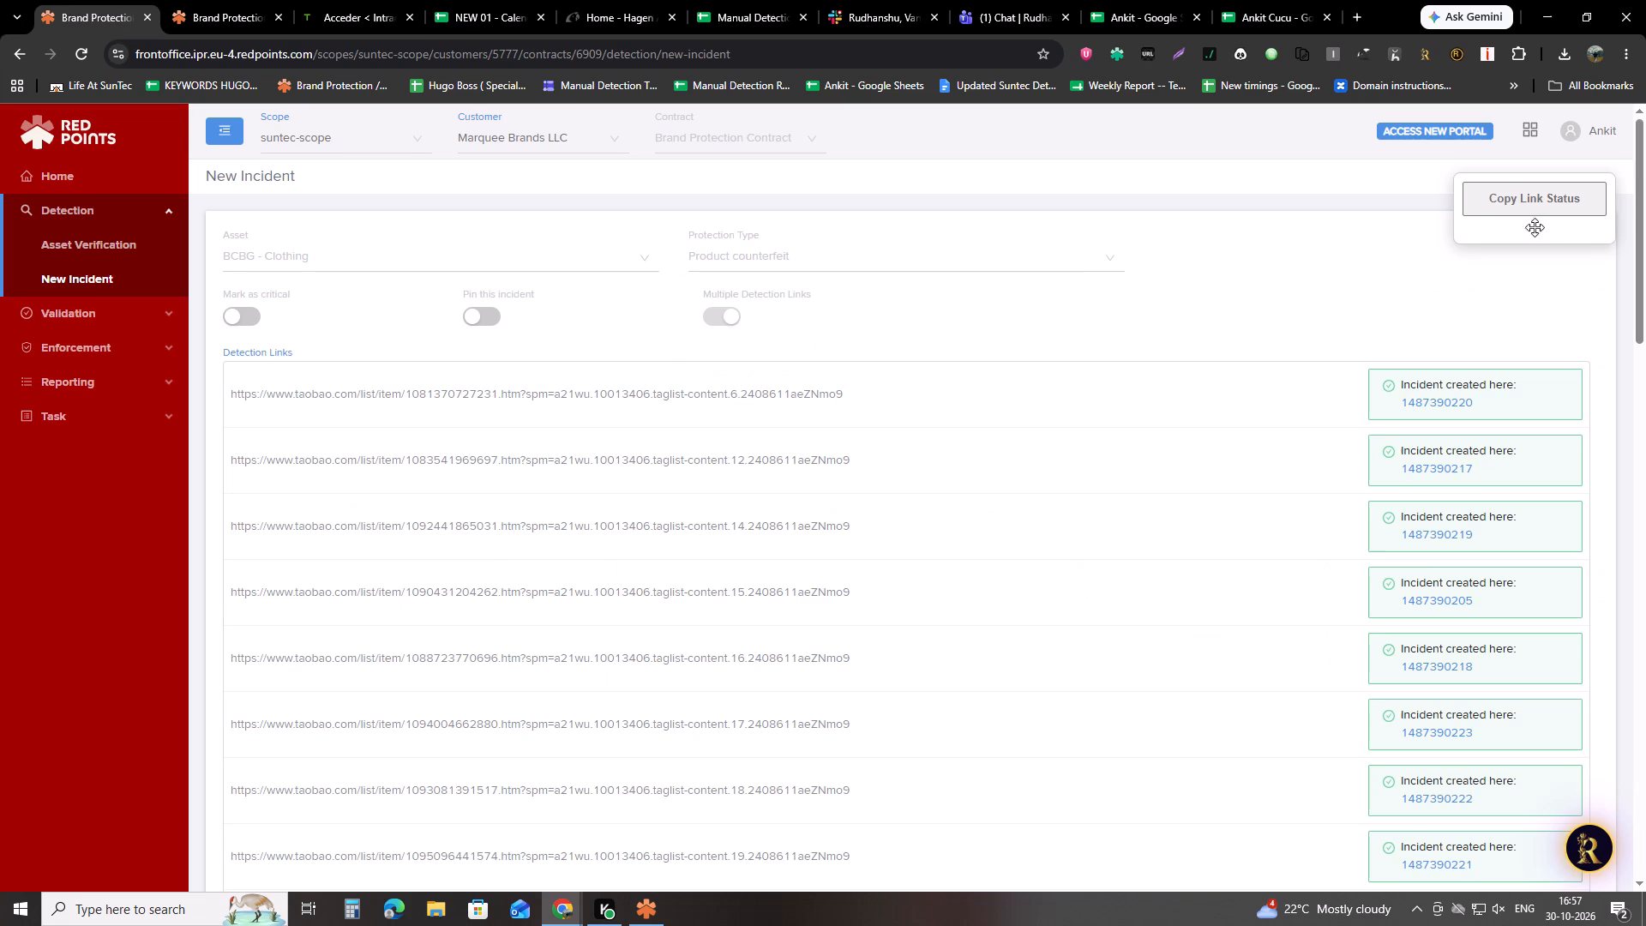
{"action": "left_click", "coordinate": [1533, 207]}
{"action": "left_click", "coordinate": [737, 0]}
{"action": "left_click", "coordinate": [161, 510]}
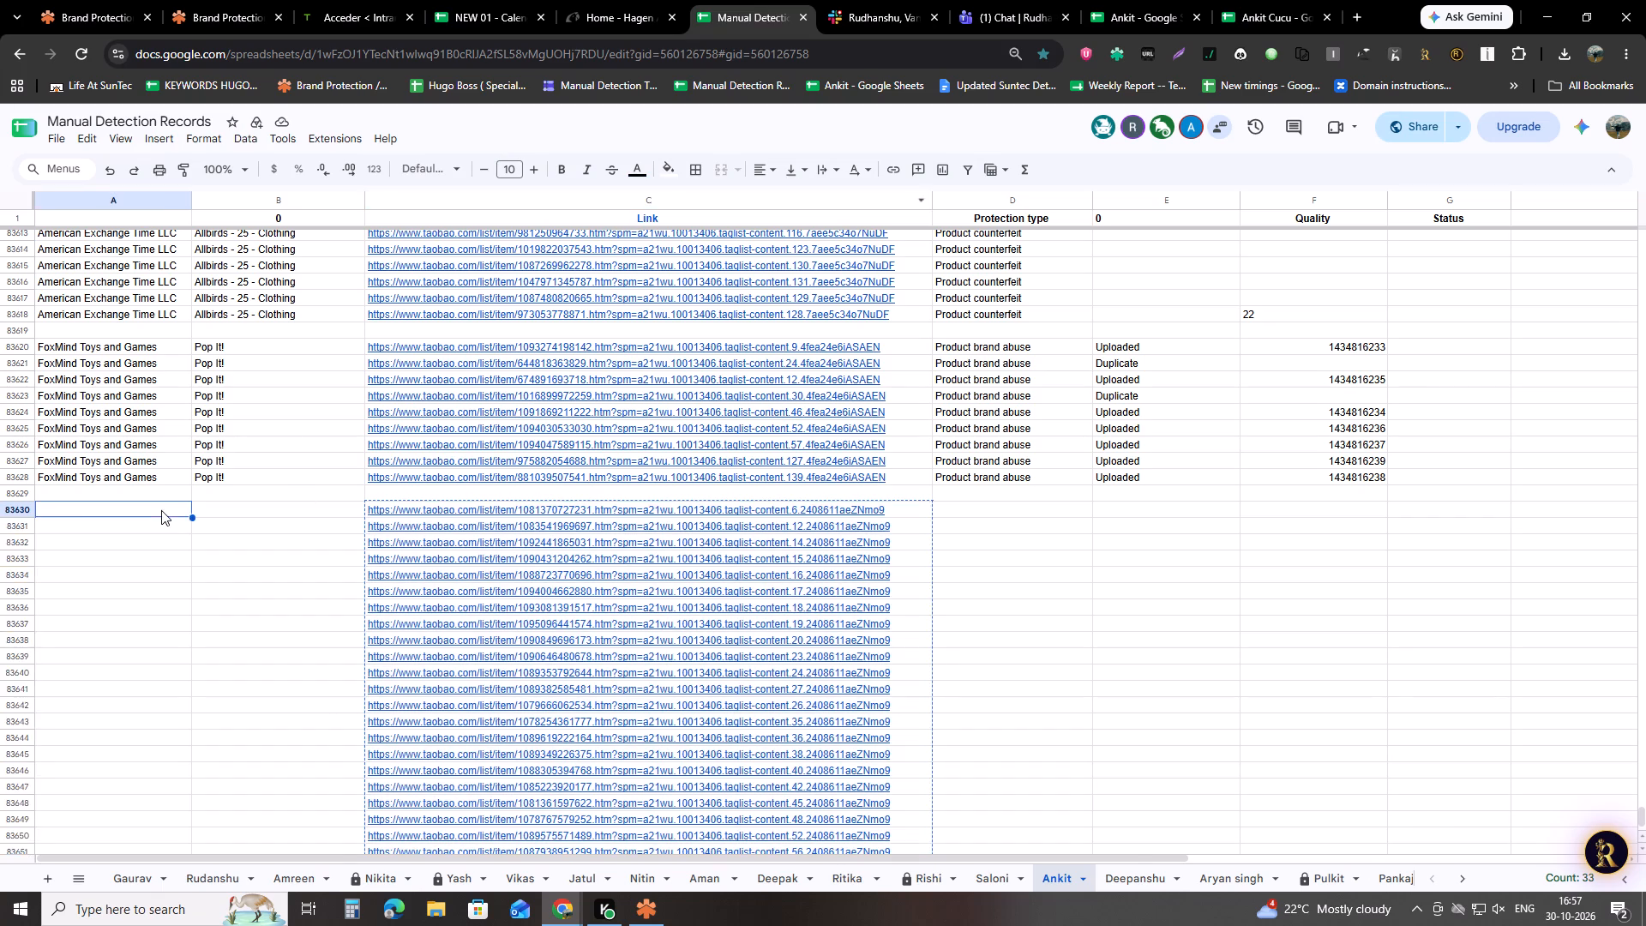
{"action": "key", "text": "ctrl+v"}
Change the Red Points new incident's customer to Urban Armor Gear LLC, using the name from the clipboard history.
{"action": "left_click", "coordinate": [87, 0]}
{"action": "left_click", "coordinate": [545, 149]}
{"action": "key", "text": "ctrl+v"}
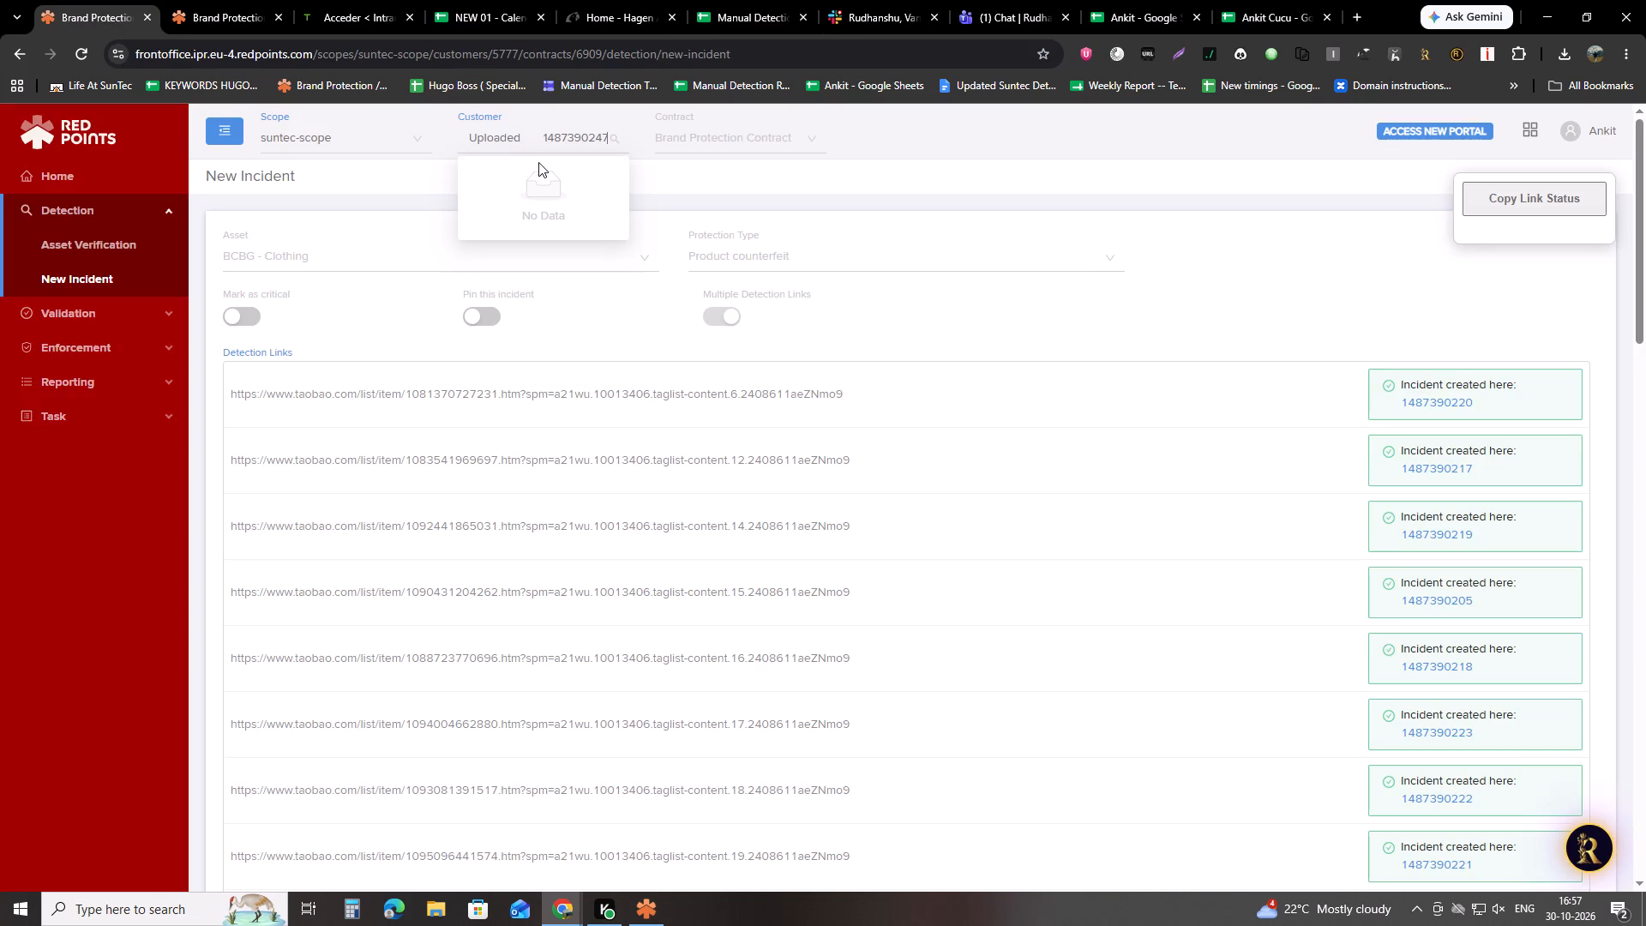
{"action": "left_click", "coordinate": [752, 12]}
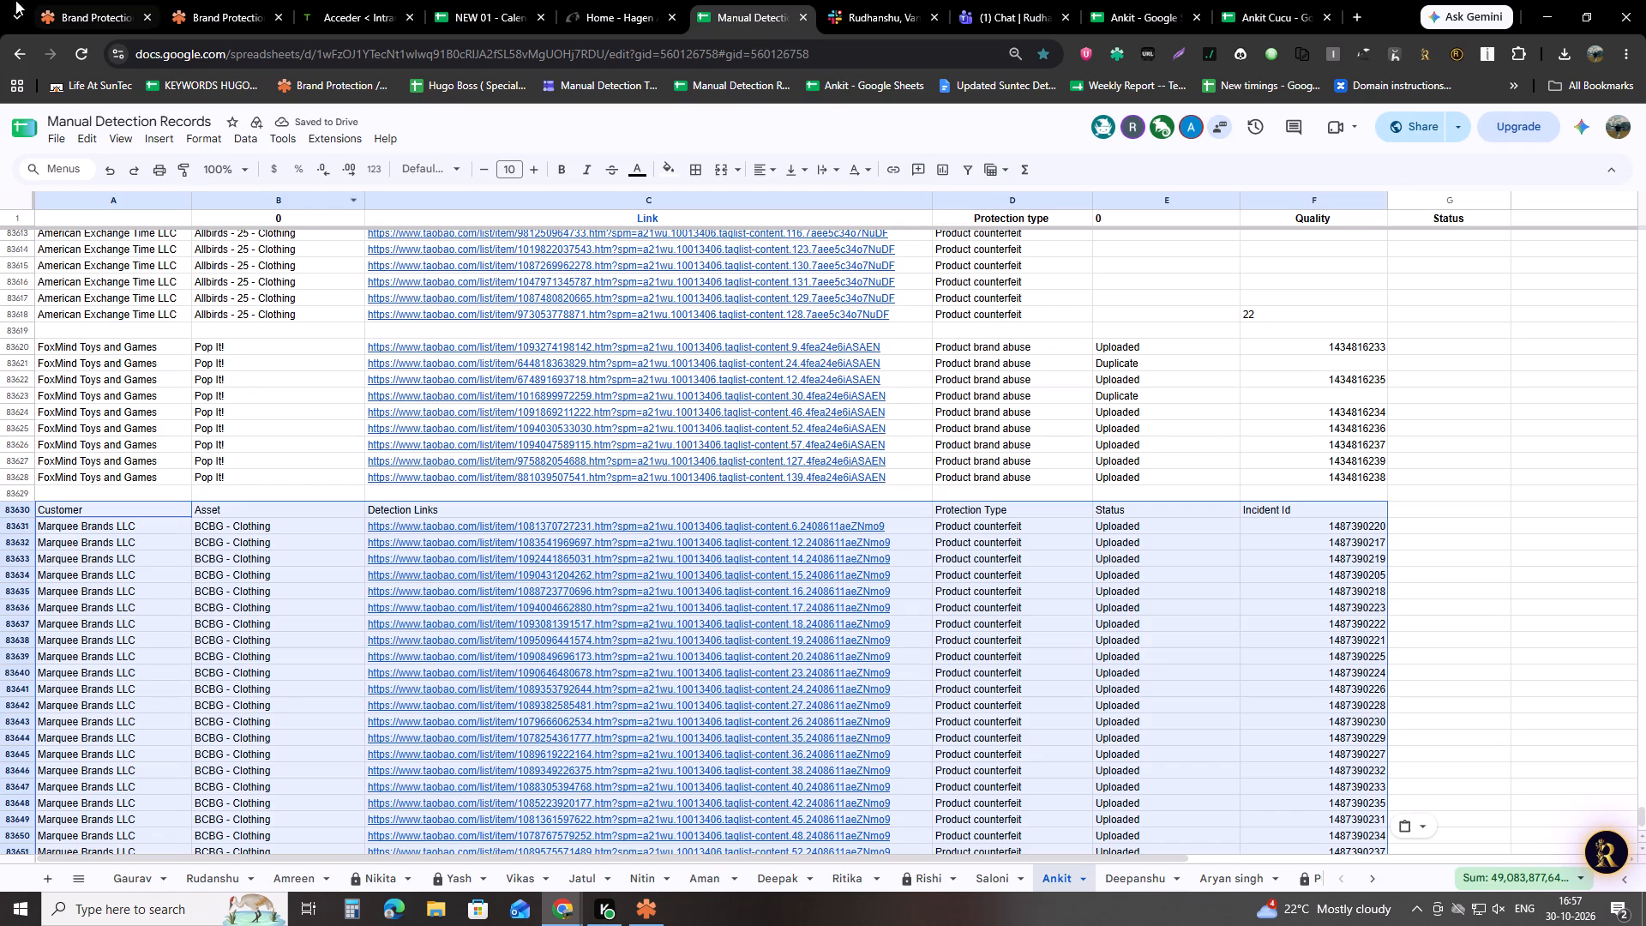
{"action": "left_click", "coordinate": [14, 0]}
{"action": "left_click", "coordinate": [89, 0]}
{"action": "left_click", "coordinate": [537, 120]}
{"action": "left_click", "coordinate": [533, 125]}
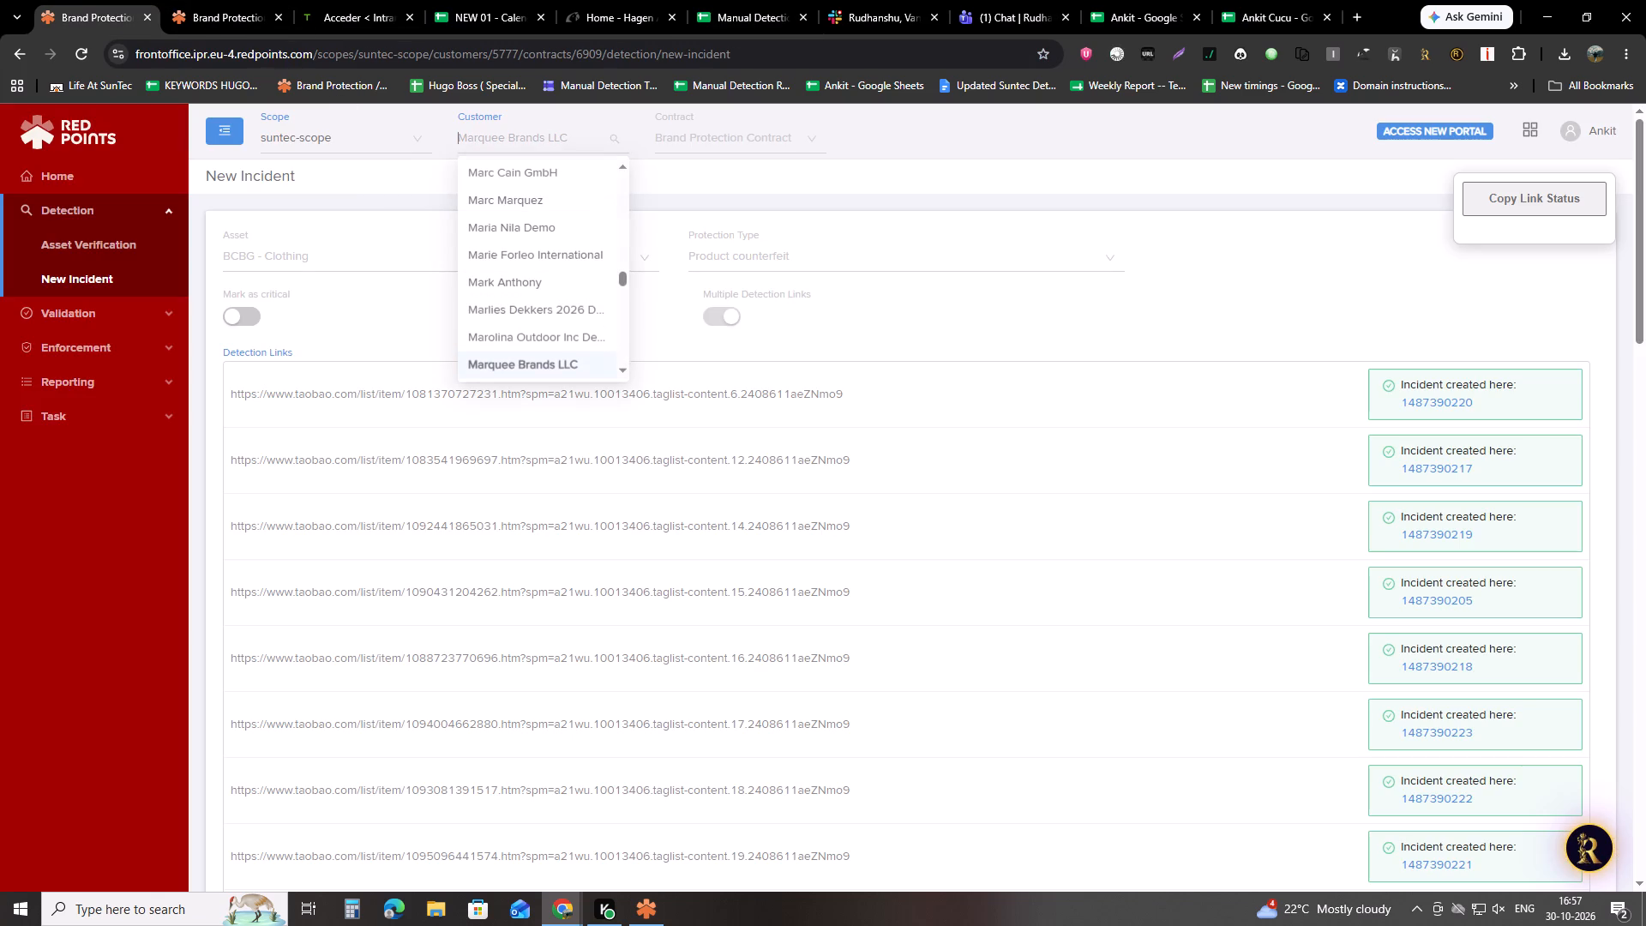
{"action": "key", "text": "super+v"}
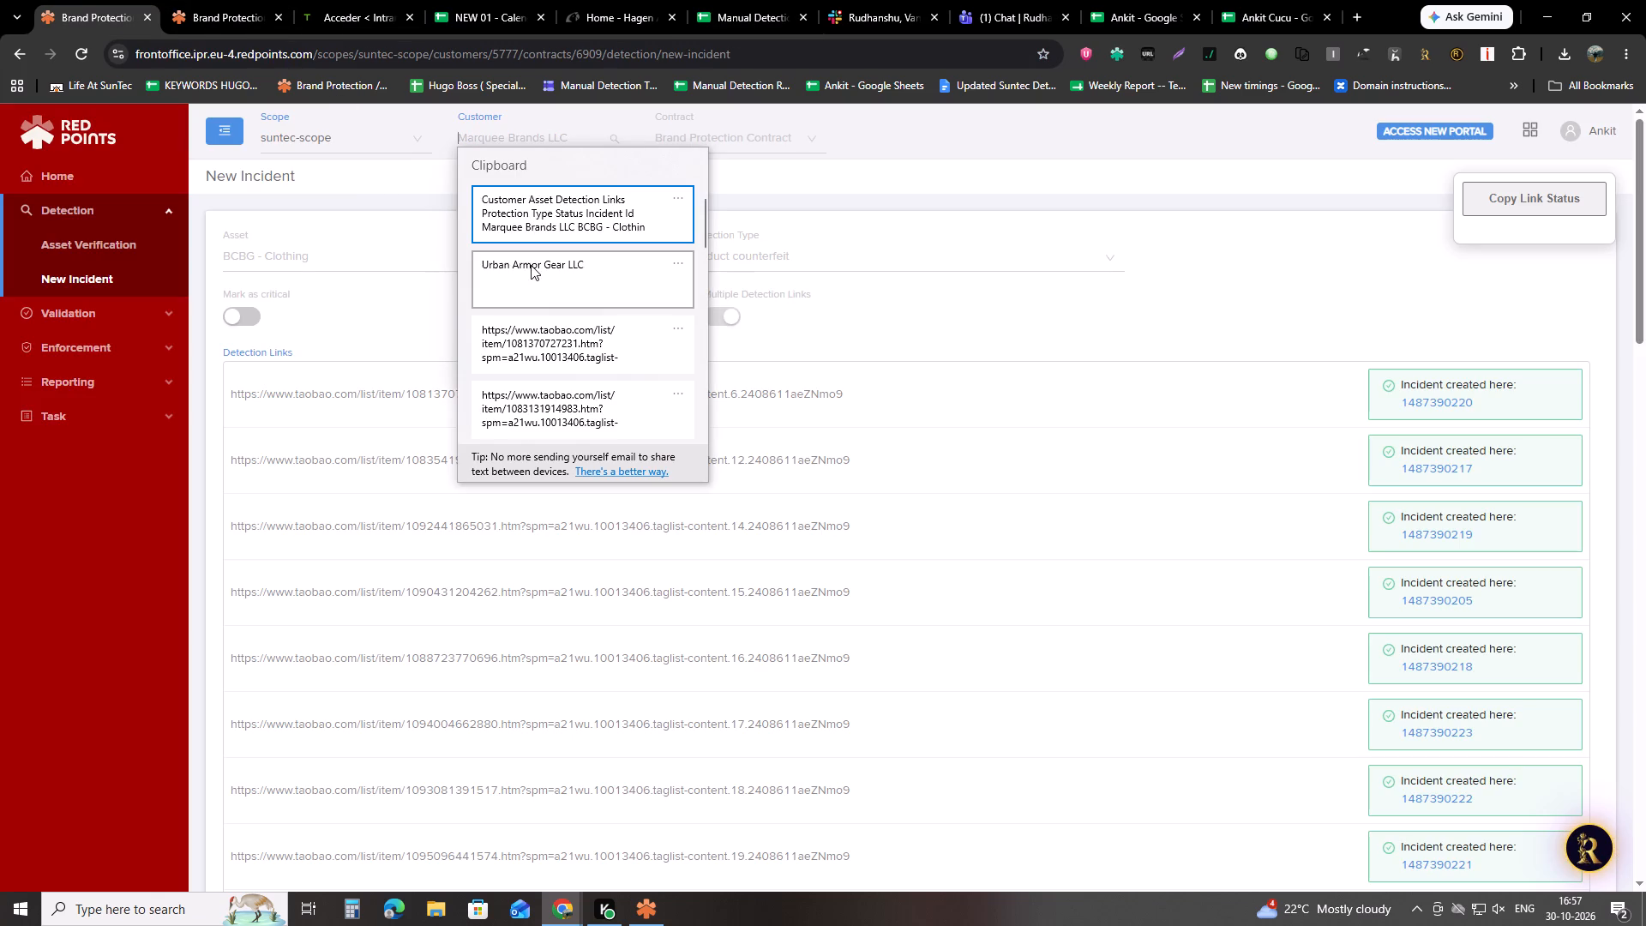
{"action": "left_click", "coordinate": [531, 265]}
{"action": "key", "text": "ctrl+v"}
{"action": "left_click", "coordinate": [546, 178]}
Close the Home - Hagen browser tab.
{"action": "left_click", "coordinate": [505, 0]}
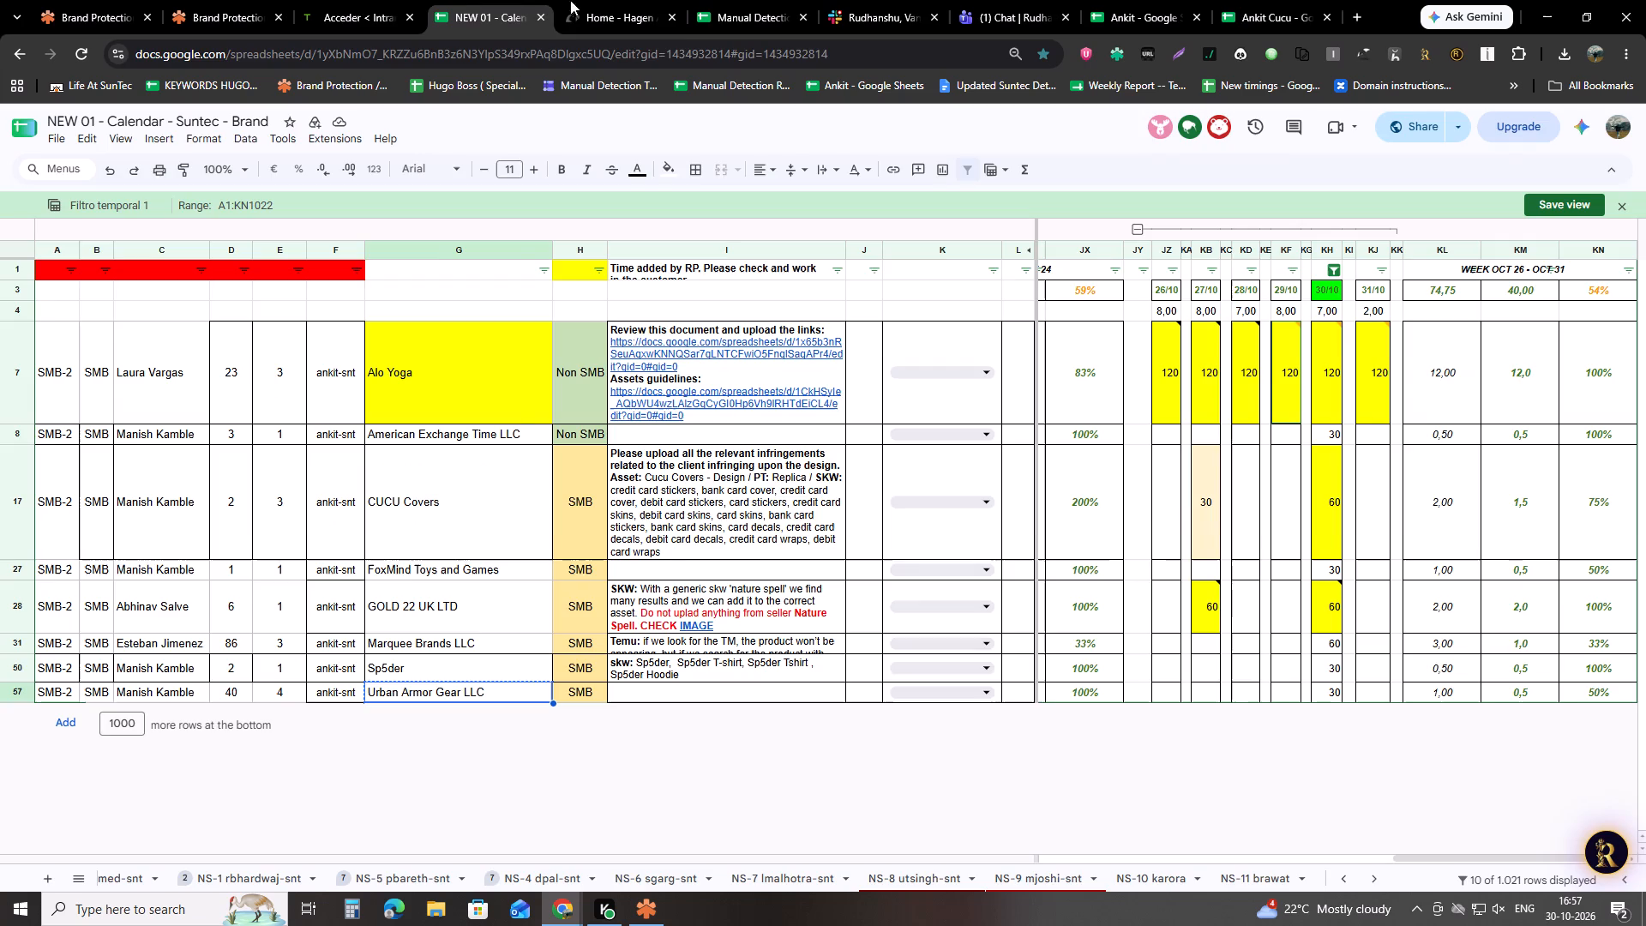
{"action": "left_click", "coordinate": [584, 0]}
{"action": "middle_click", "coordinate": [584, 0]}
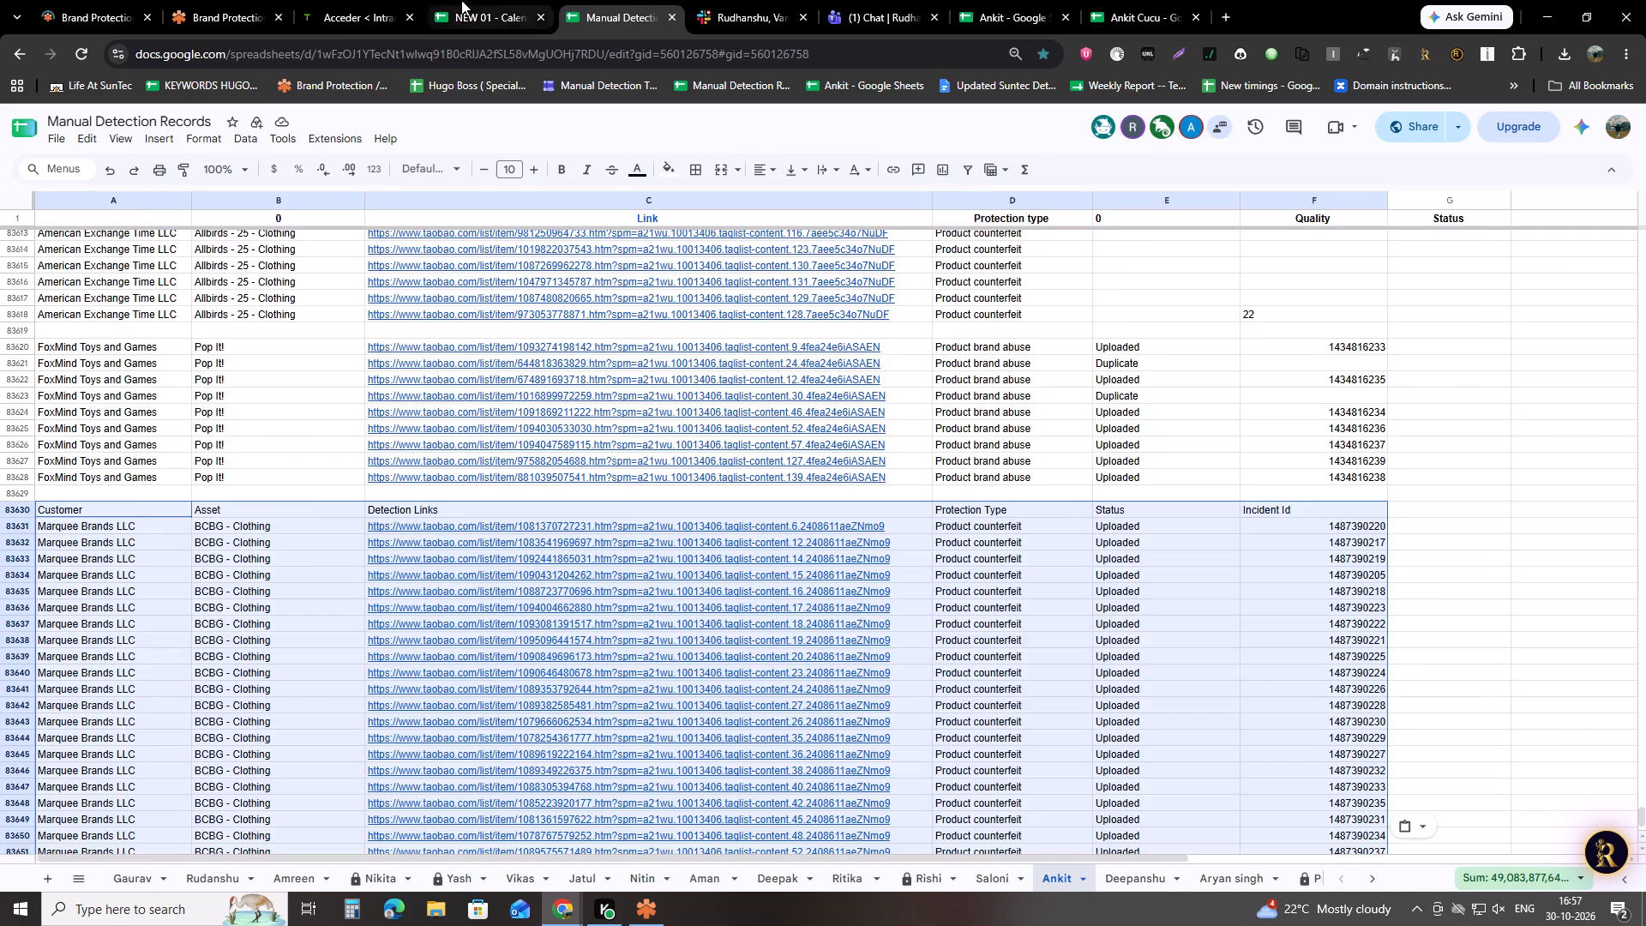
In Manual Detection Records, clear the pasted column headings in row 83630 and select C83666 below the Marquee Brands LLC block.
{"action": "left_click", "coordinate": [461, 0]}
{"action": "left_click", "coordinate": [634, 0]}
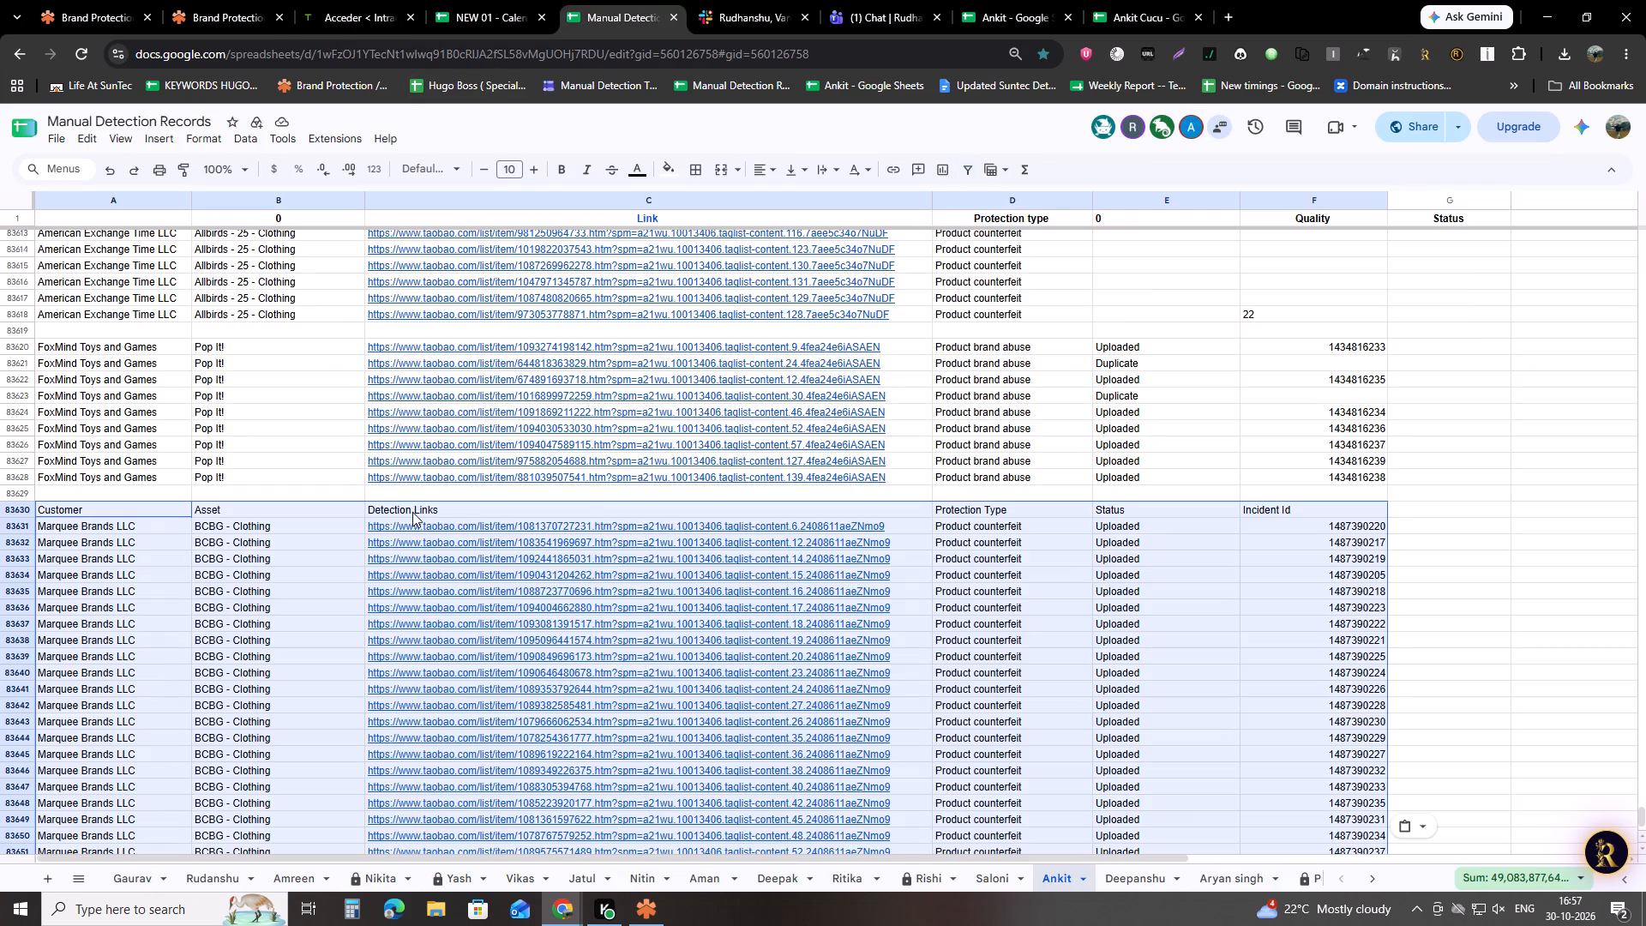
{"action": "left_click_drag", "start_coordinate": [197, 508], "coordinate": [1303, 505]}
{"action": "key", "text": "Delete"}
{"action": "left_click", "coordinate": [527, 634]}
{"action": "scroll", "coordinate": [553, 603], "scroll_direction": "down", "scroll_amount": 7}
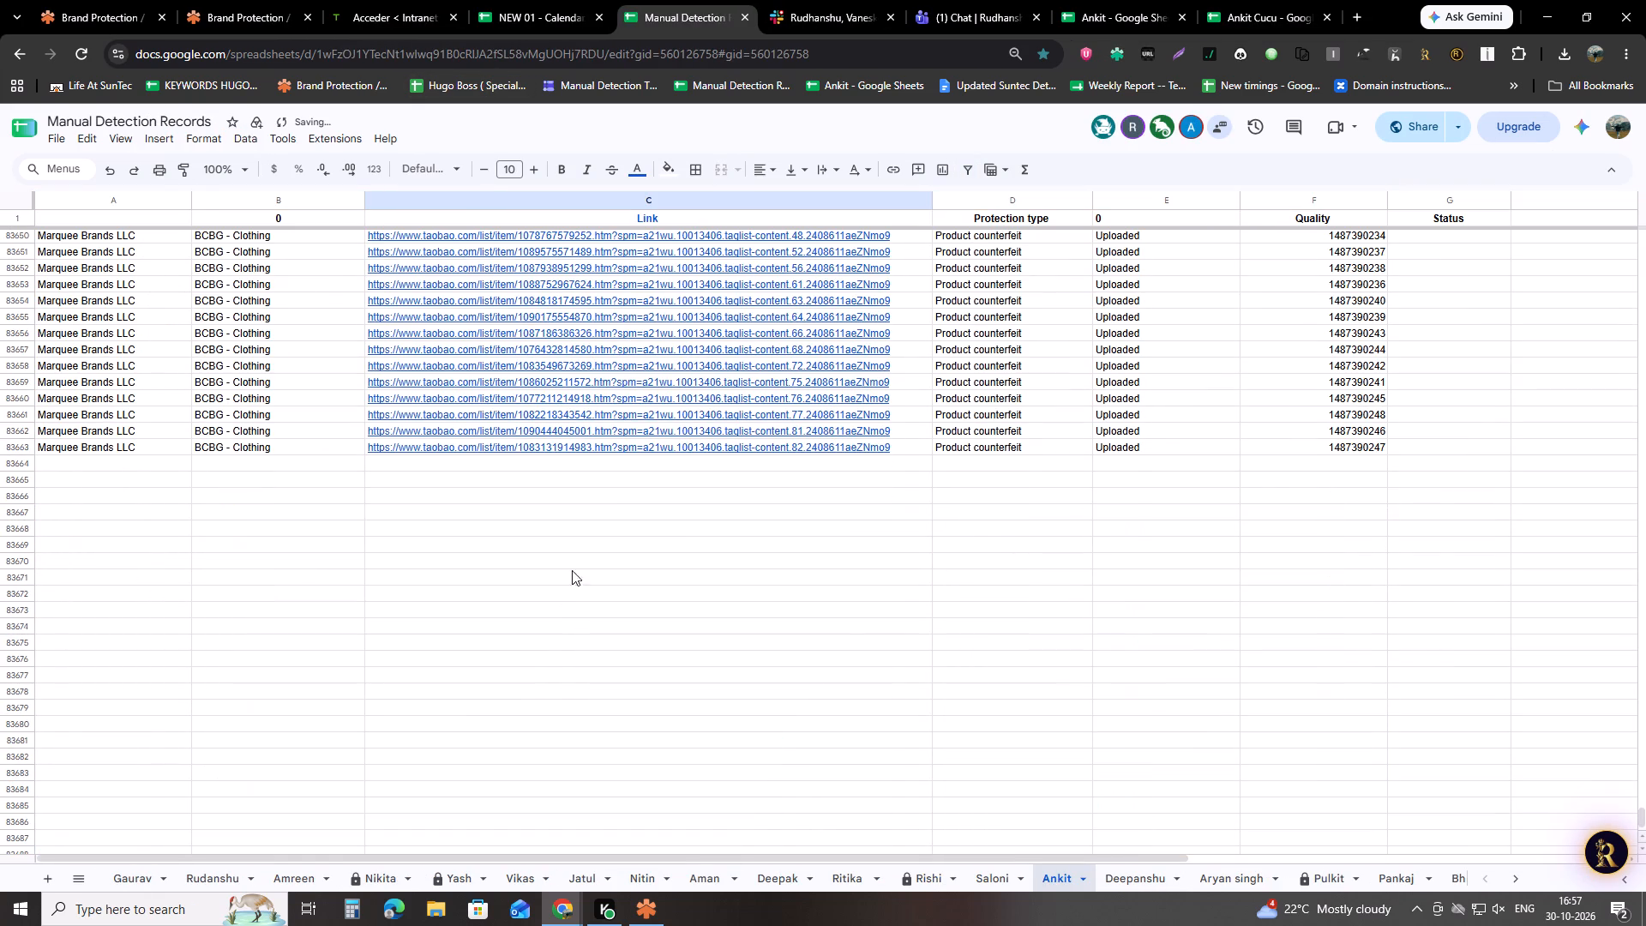
{"action": "left_click", "coordinate": [600, 470]}
{"action": "left_click", "coordinate": [627, 493]}
Check the assets available for Urban Armor Gear LLC in the Red Points new incident form.
{"action": "left_click", "coordinate": [53, 0]}
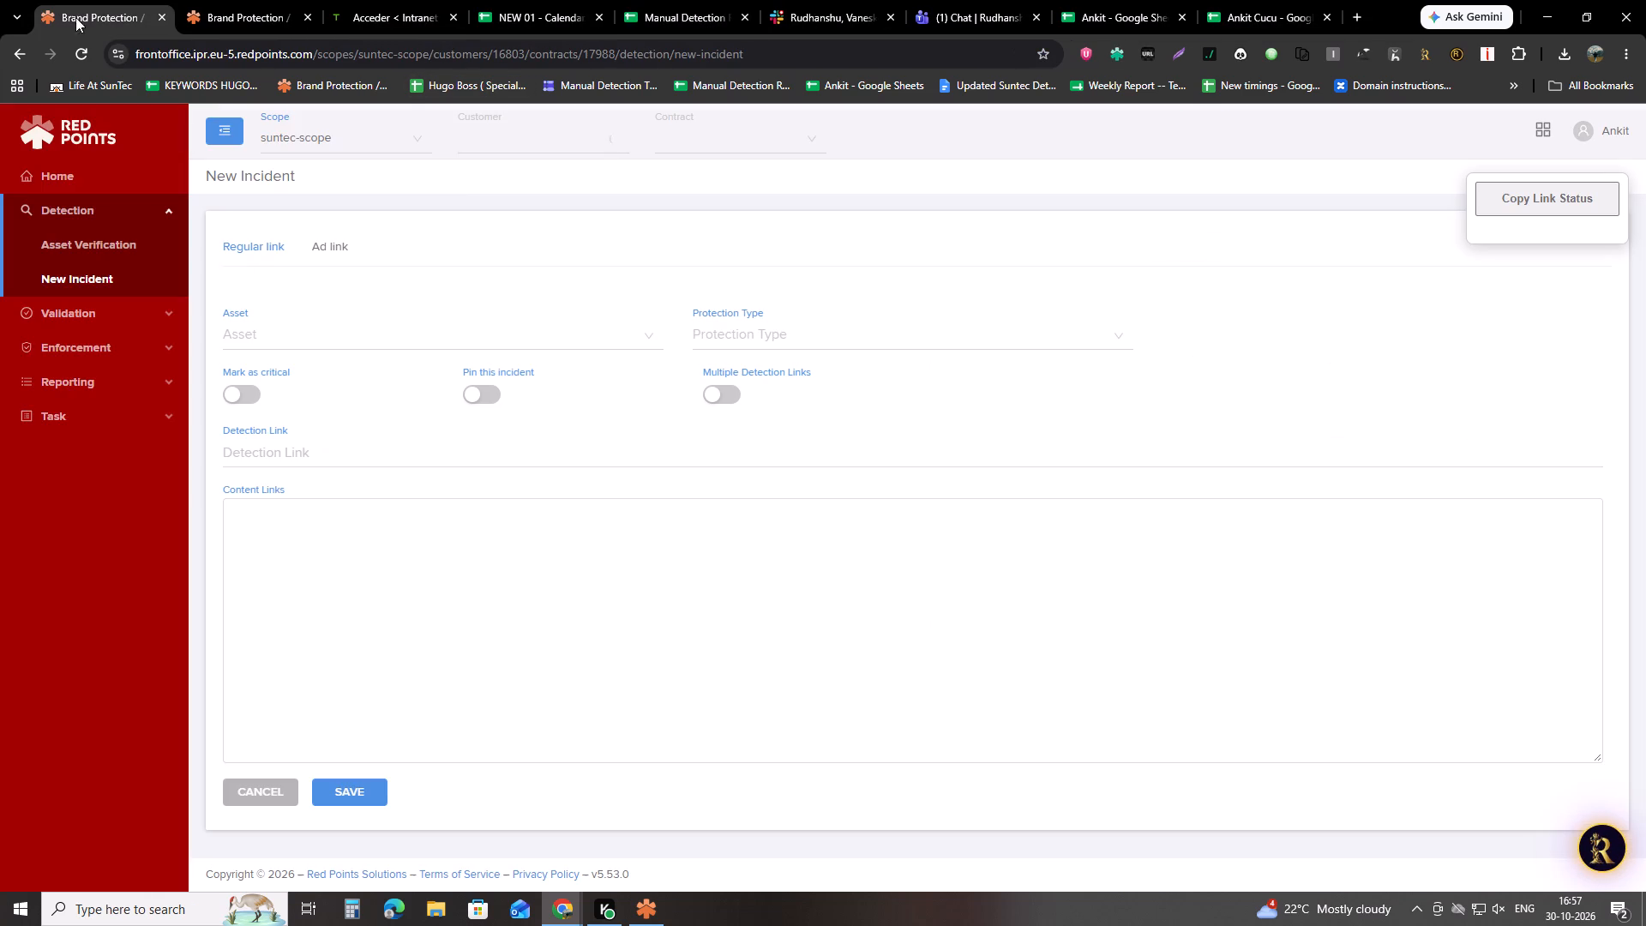
{"action": "left_click", "coordinate": [376, 315]}
{"action": "left_click", "coordinate": [357, 345]}
{"action": "left_click", "coordinate": [357, 336]}
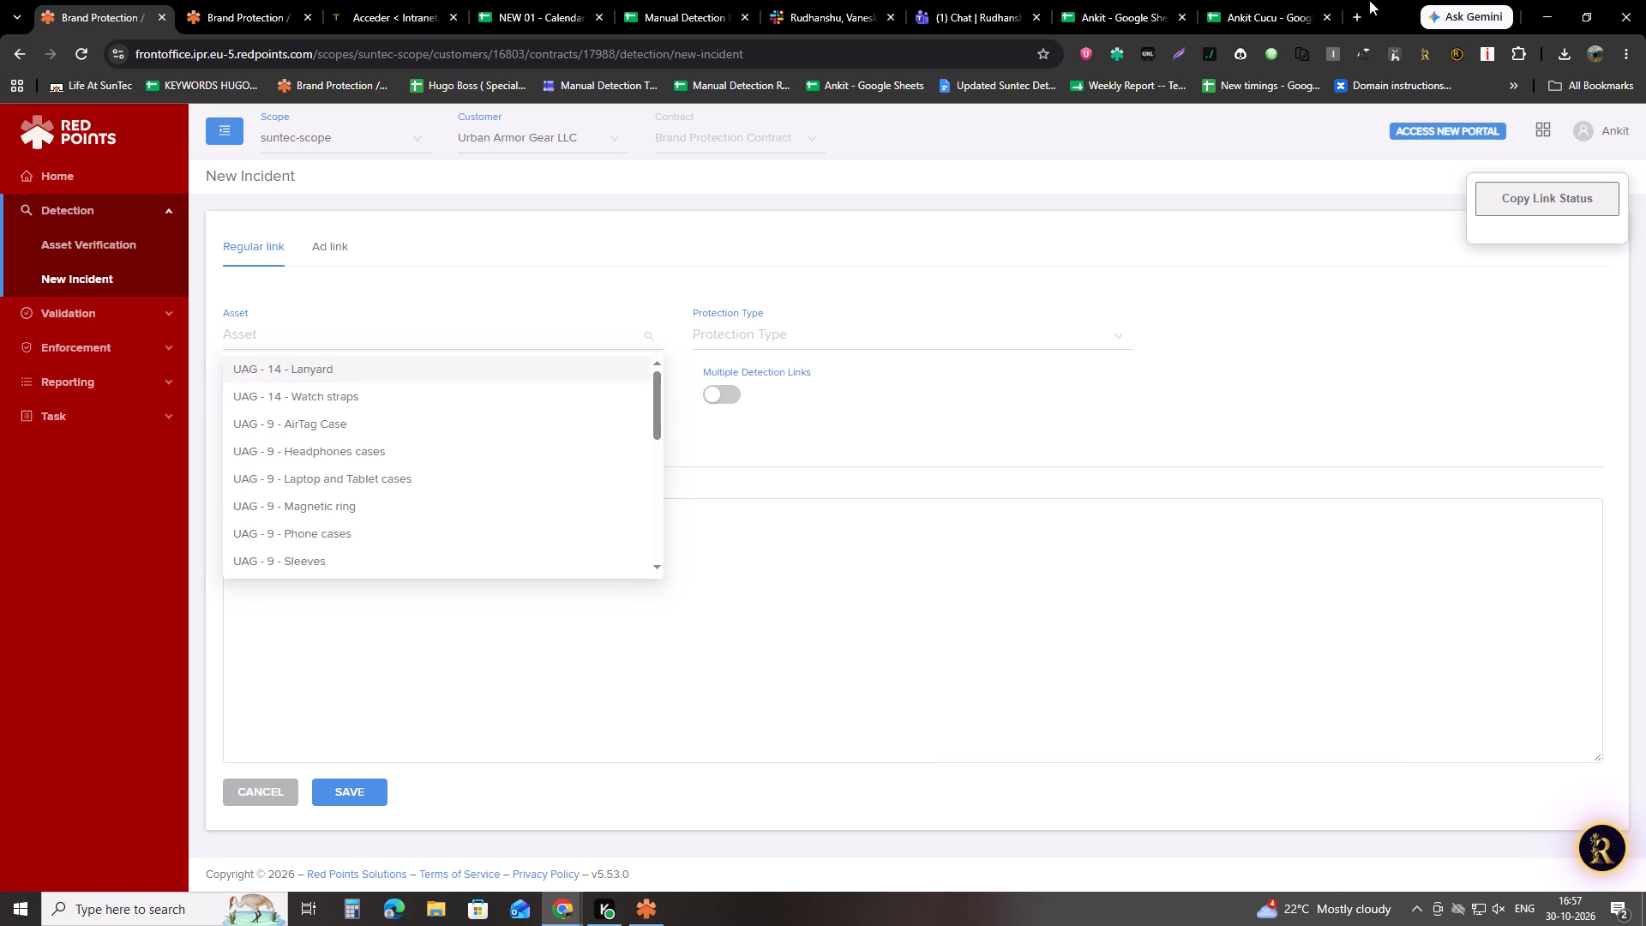
Open the RedPoints IPR Plugin and stop the running Marquee Brands LLC detection task.
{"action": "left_click", "coordinate": [1114, 59]}
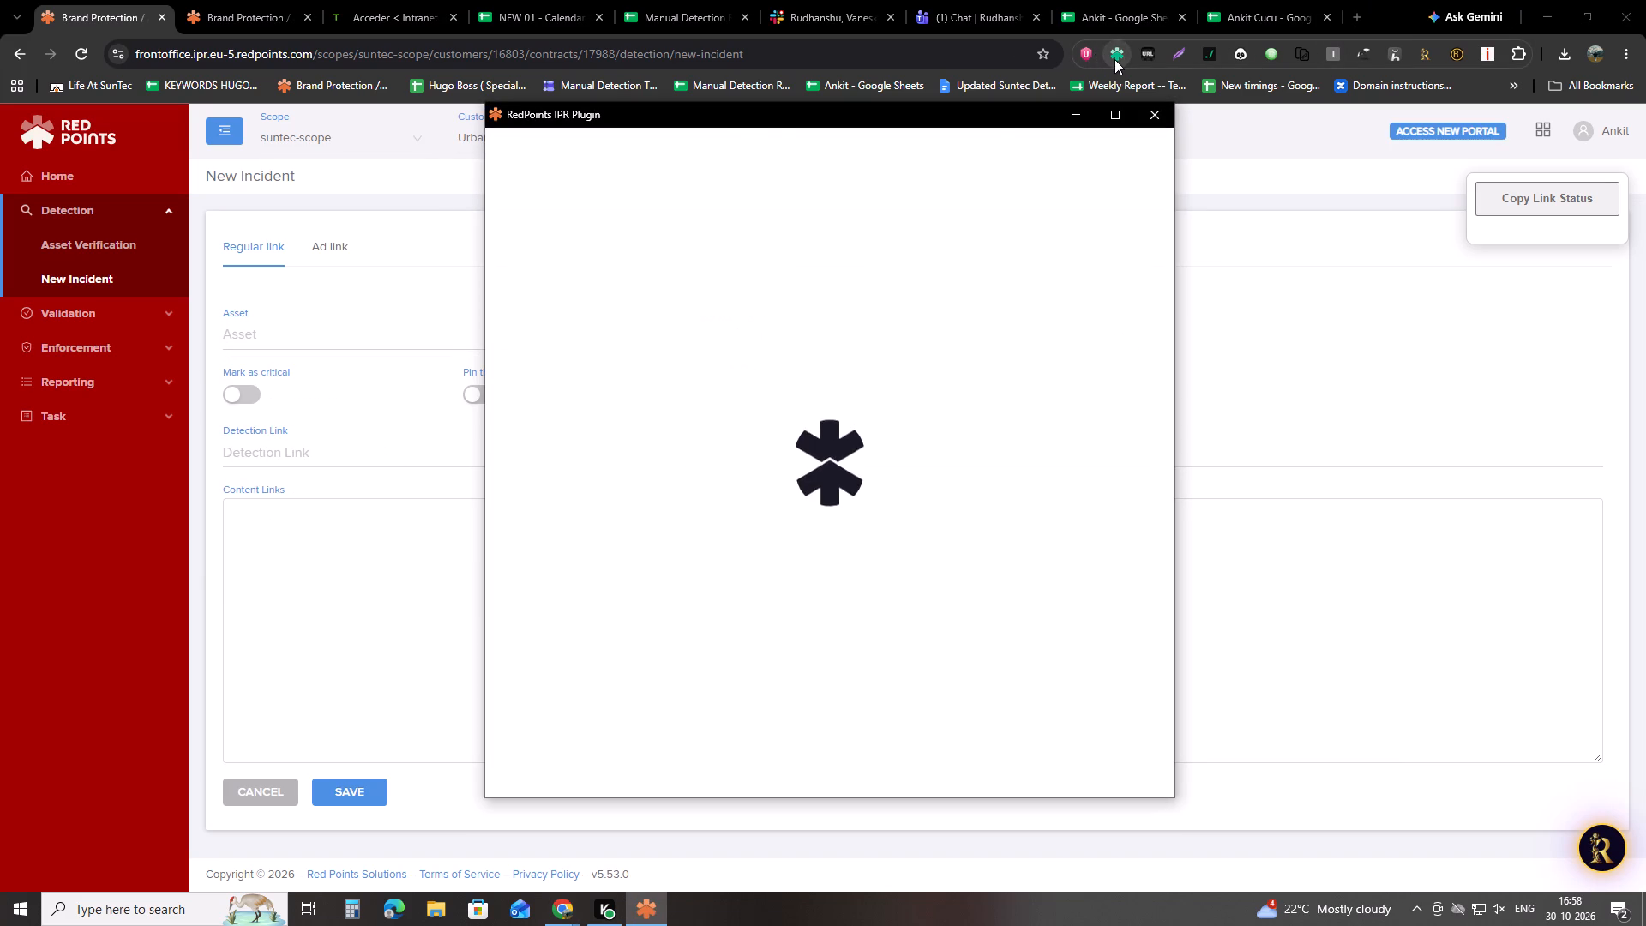
{"action": "triple_click", "coordinate": [874, 394]}
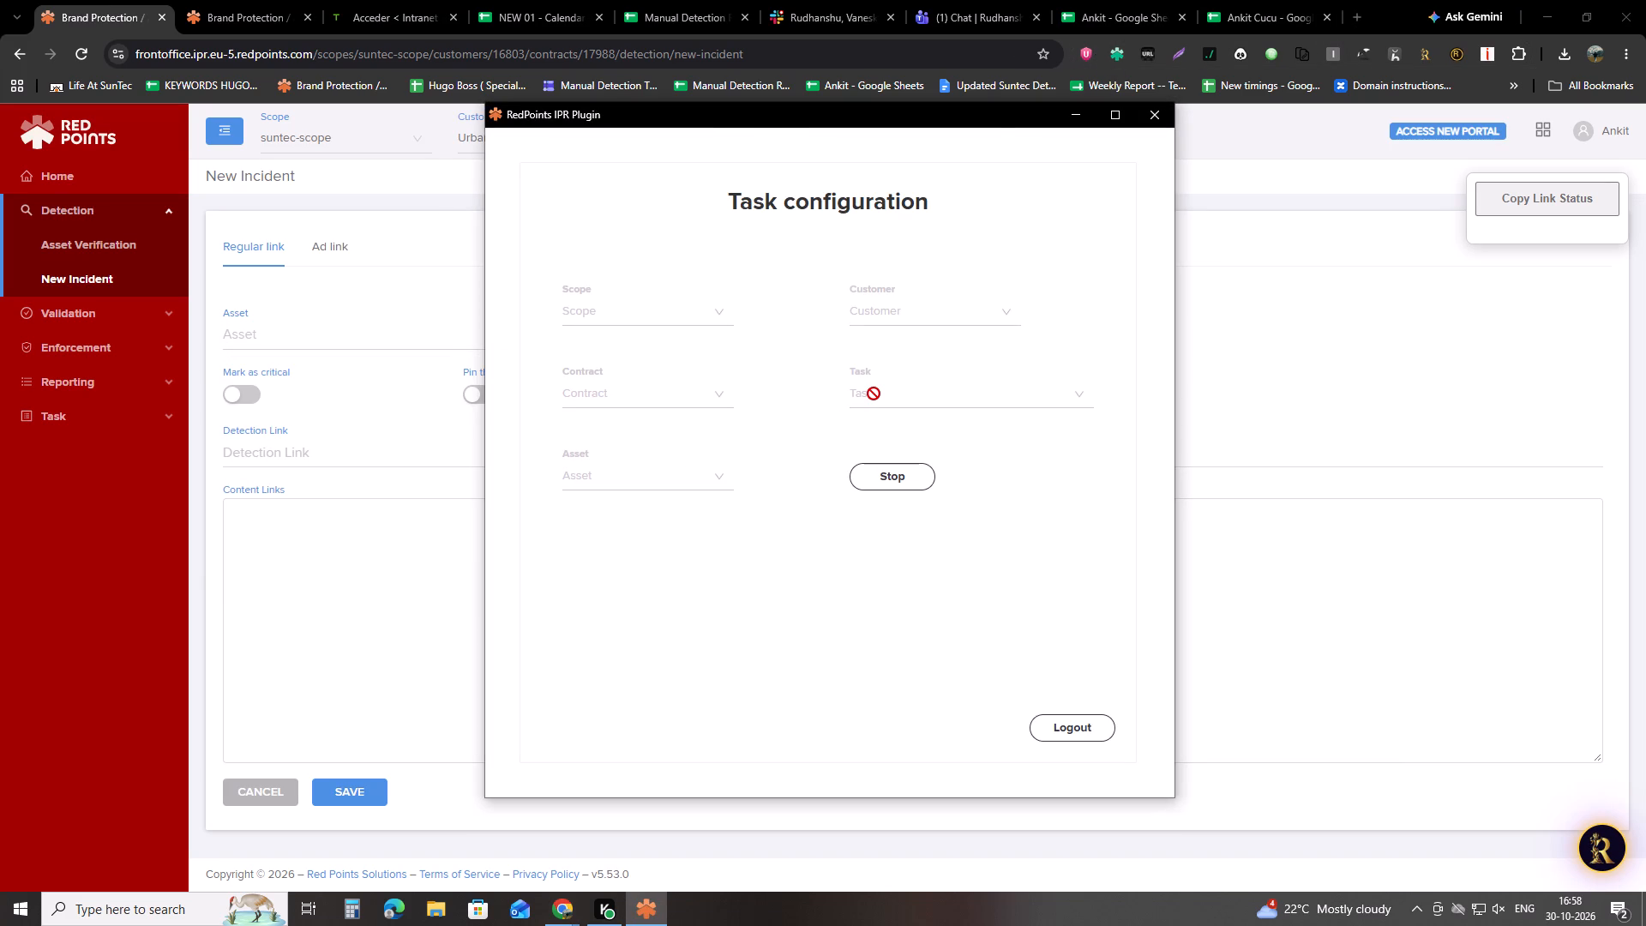
{"action": "triple_click", "coordinate": [874, 394]}
{"action": "triple_click", "coordinate": [874, 394]}
{"action": "triple_click", "coordinate": [874, 394]}
{"action": "triple_click", "coordinate": [874, 394]}
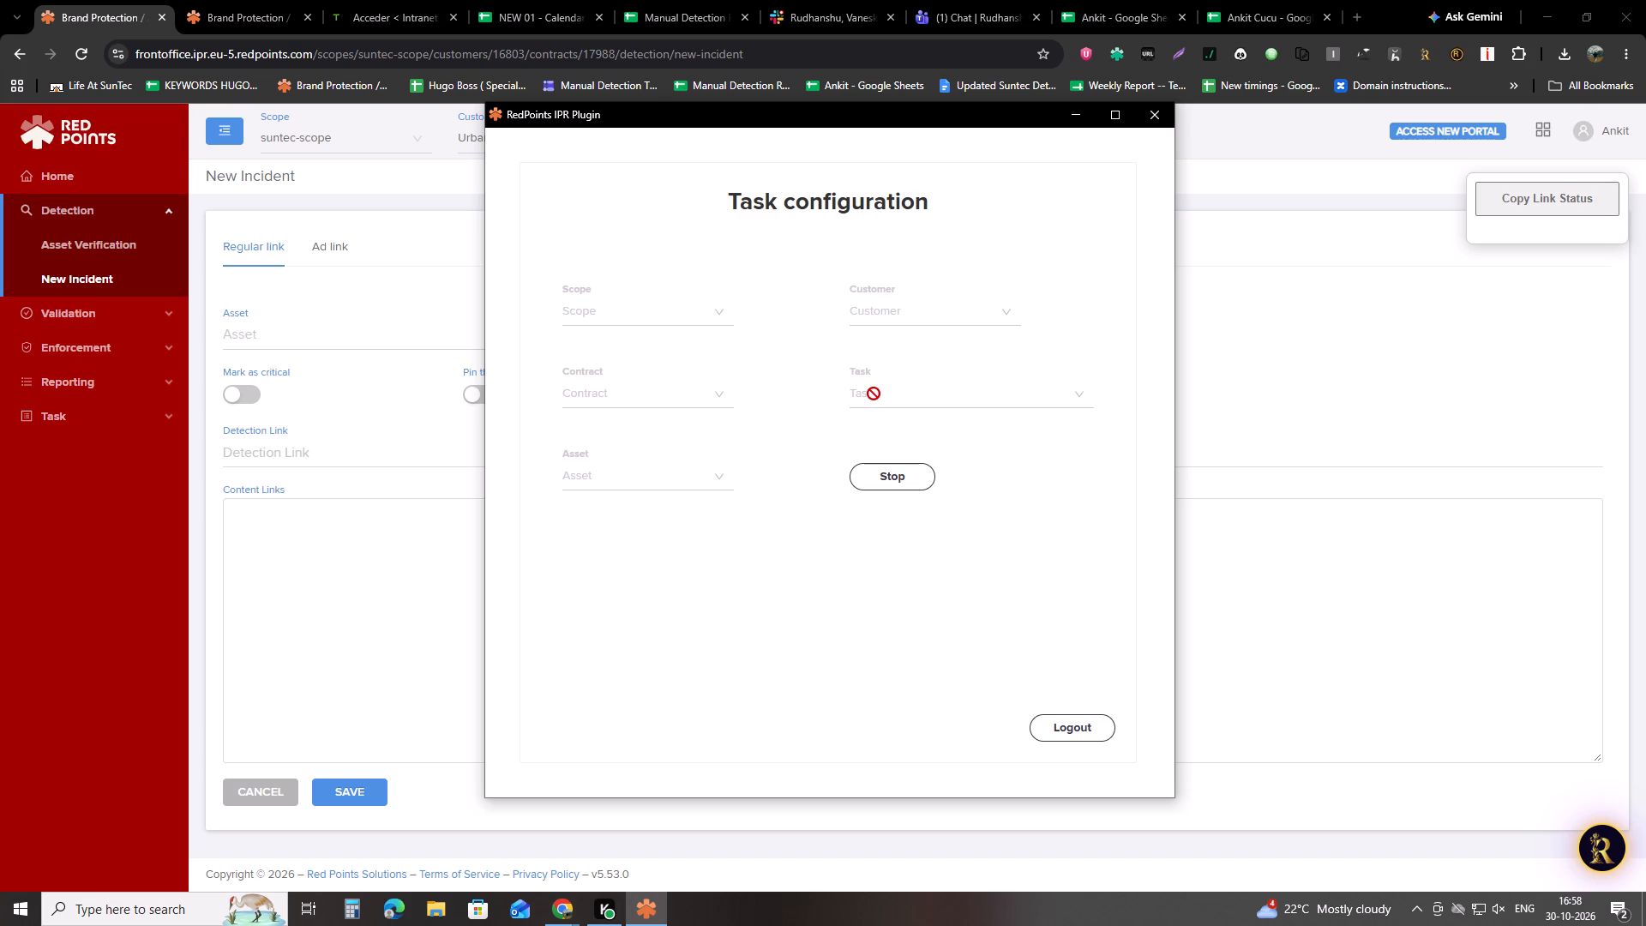
{"action": "triple_click", "coordinate": [874, 394]}
{"action": "triple_click", "coordinate": [874, 394]}
{"action": "triple_click", "coordinate": [874, 394]}
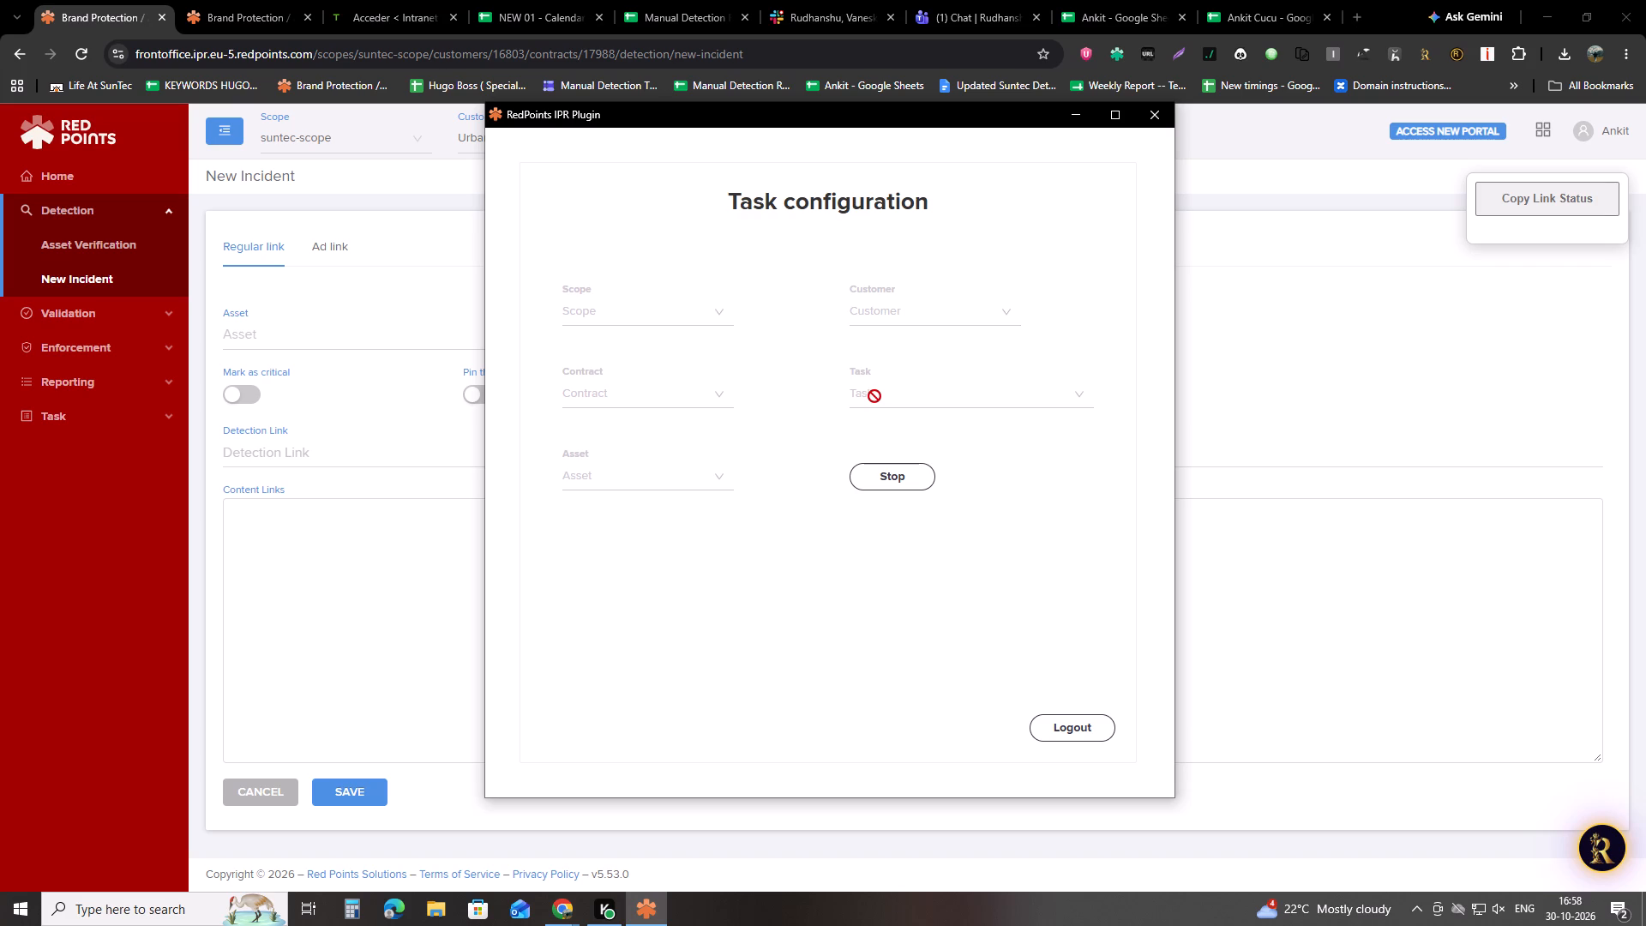
{"action": "triple_click", "coordinate": [874, 396]}
{"action": "double_click", "coordinate": [874, 396]}
{"action": "triple_click", "coordinate": [876, 401]}
{"action": "left_click", "coordinate": [876, 401]}
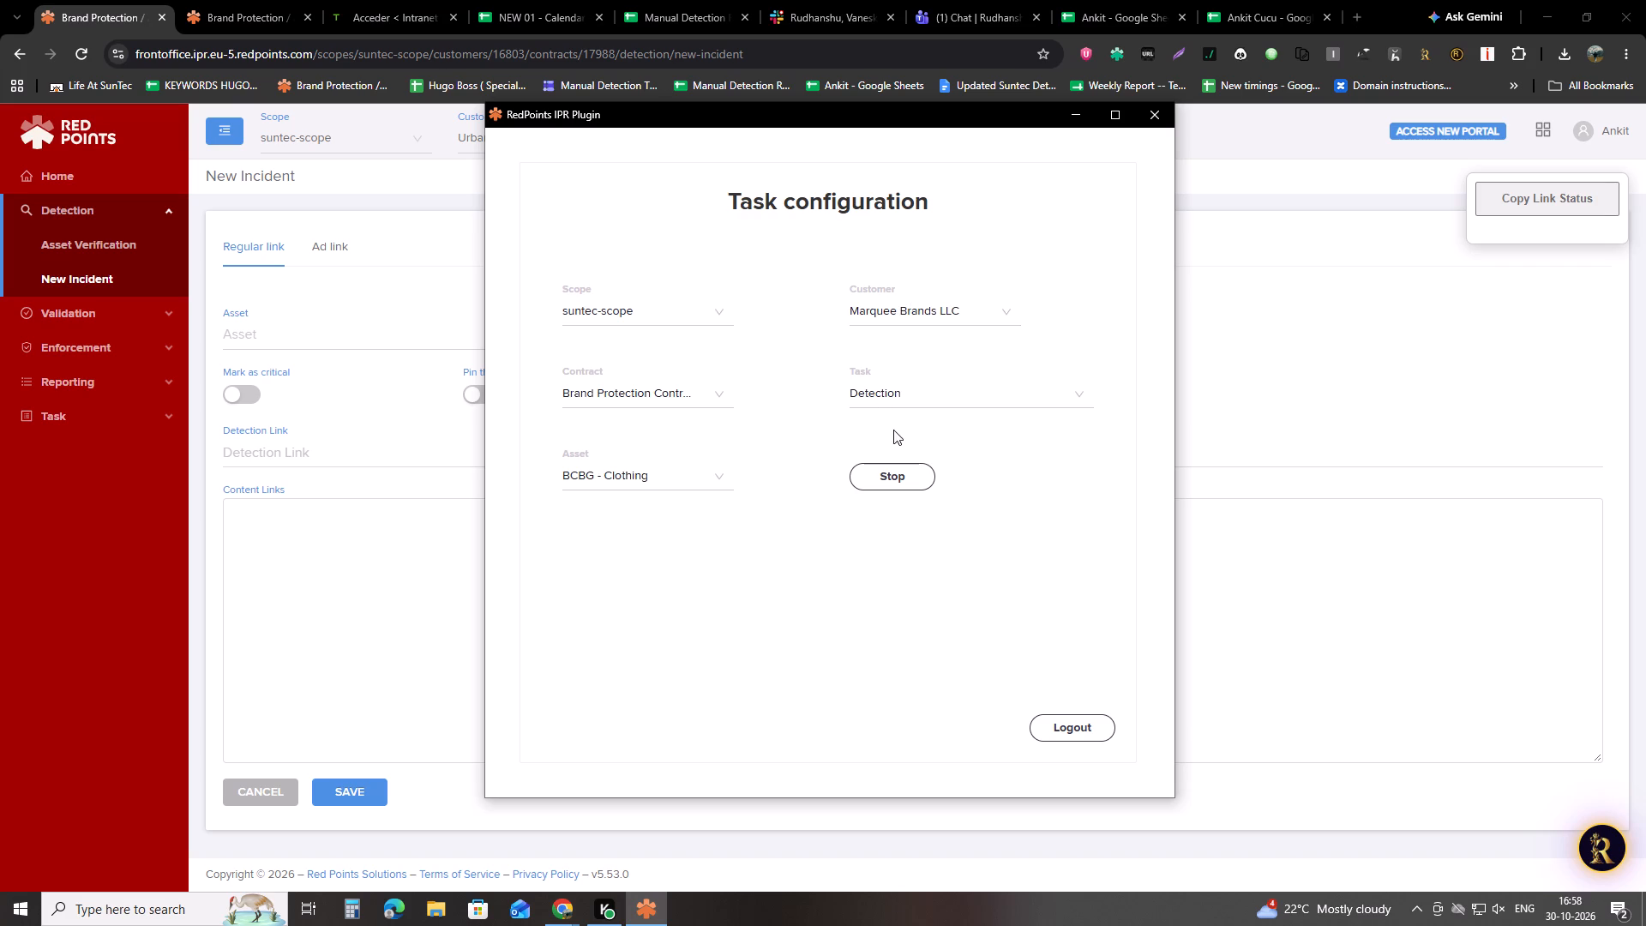
{"action": "left_click", "coordinate": [889, 460]}
{"action": "left_click", "coordinate": [893, 479]}
Start a Detection task in the plugin for Urban Armor Gear LLC, Brand Protection Contract, with asset UAG - 9 - Phone cases.
{"action": "double_click", "coordinate": [920, 293]}
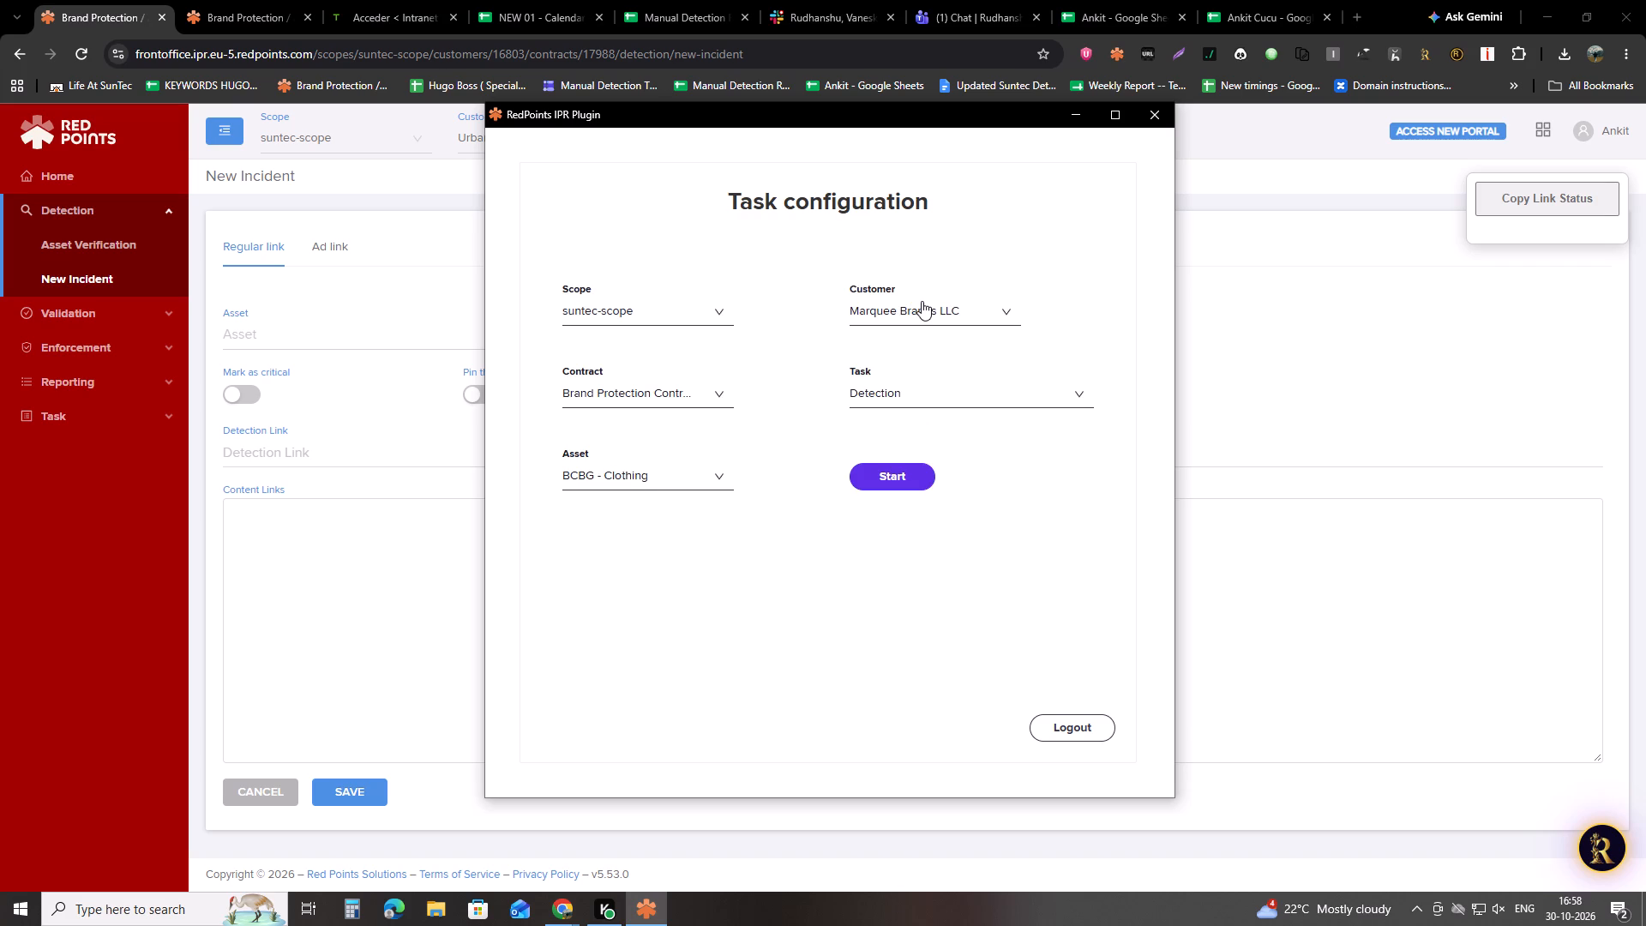
{"action": "type", "text": "ur"}
{"action": "left_click", "coordinate": [922, 301]}
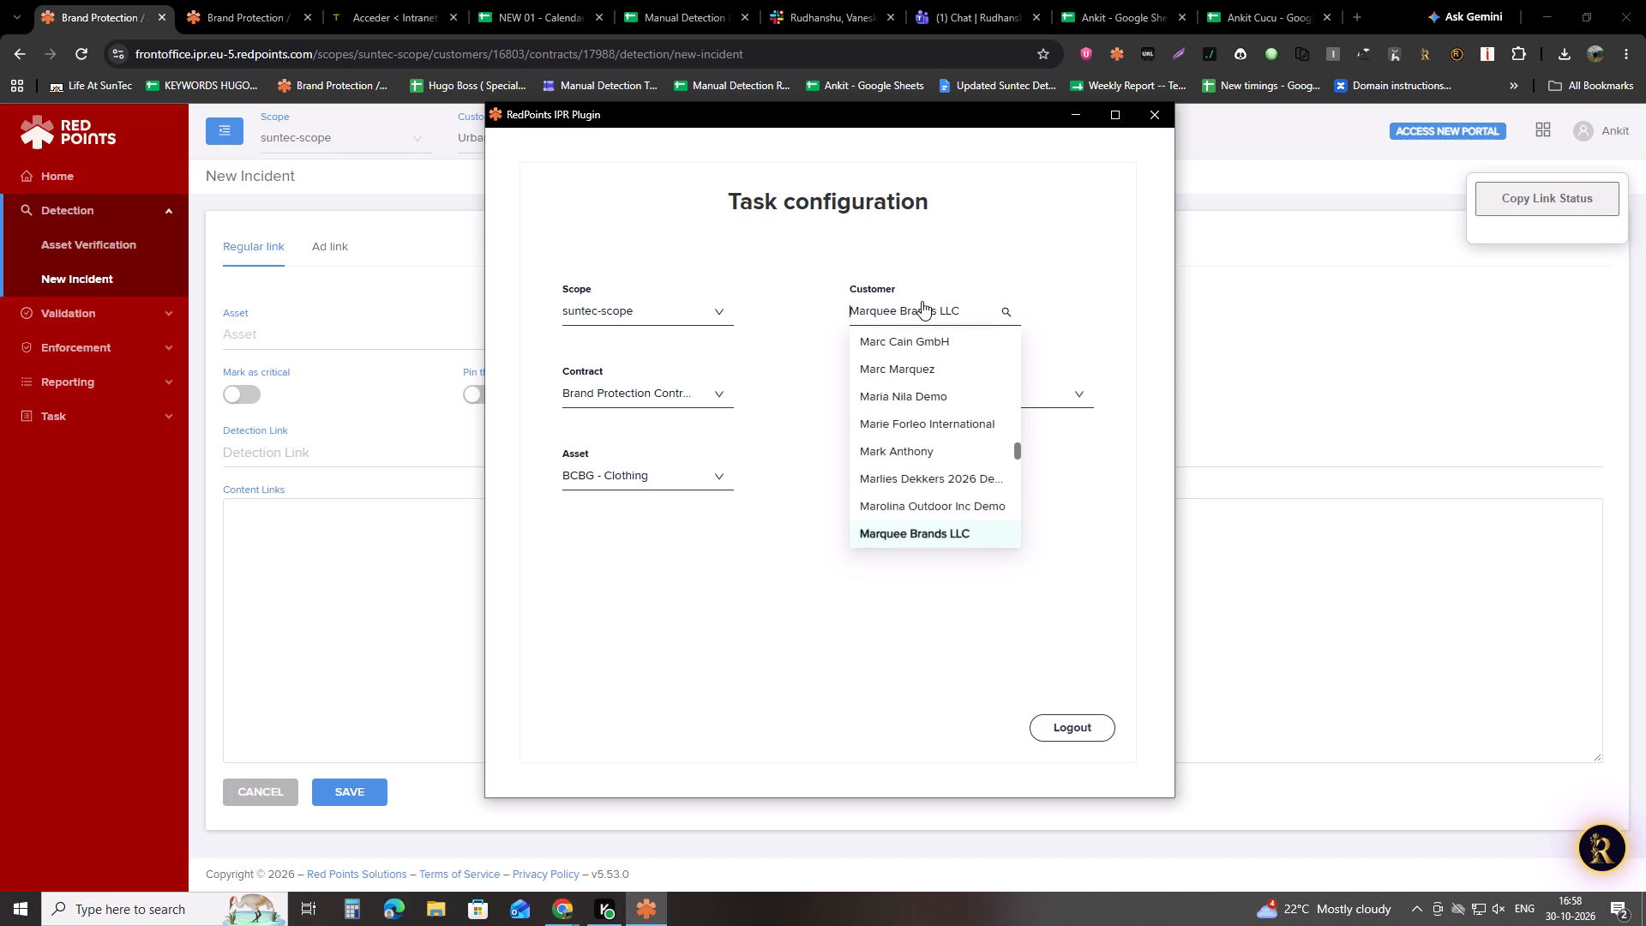
{"action": "type", "text": "urban"}
{"action": "key", "text": "Return"}
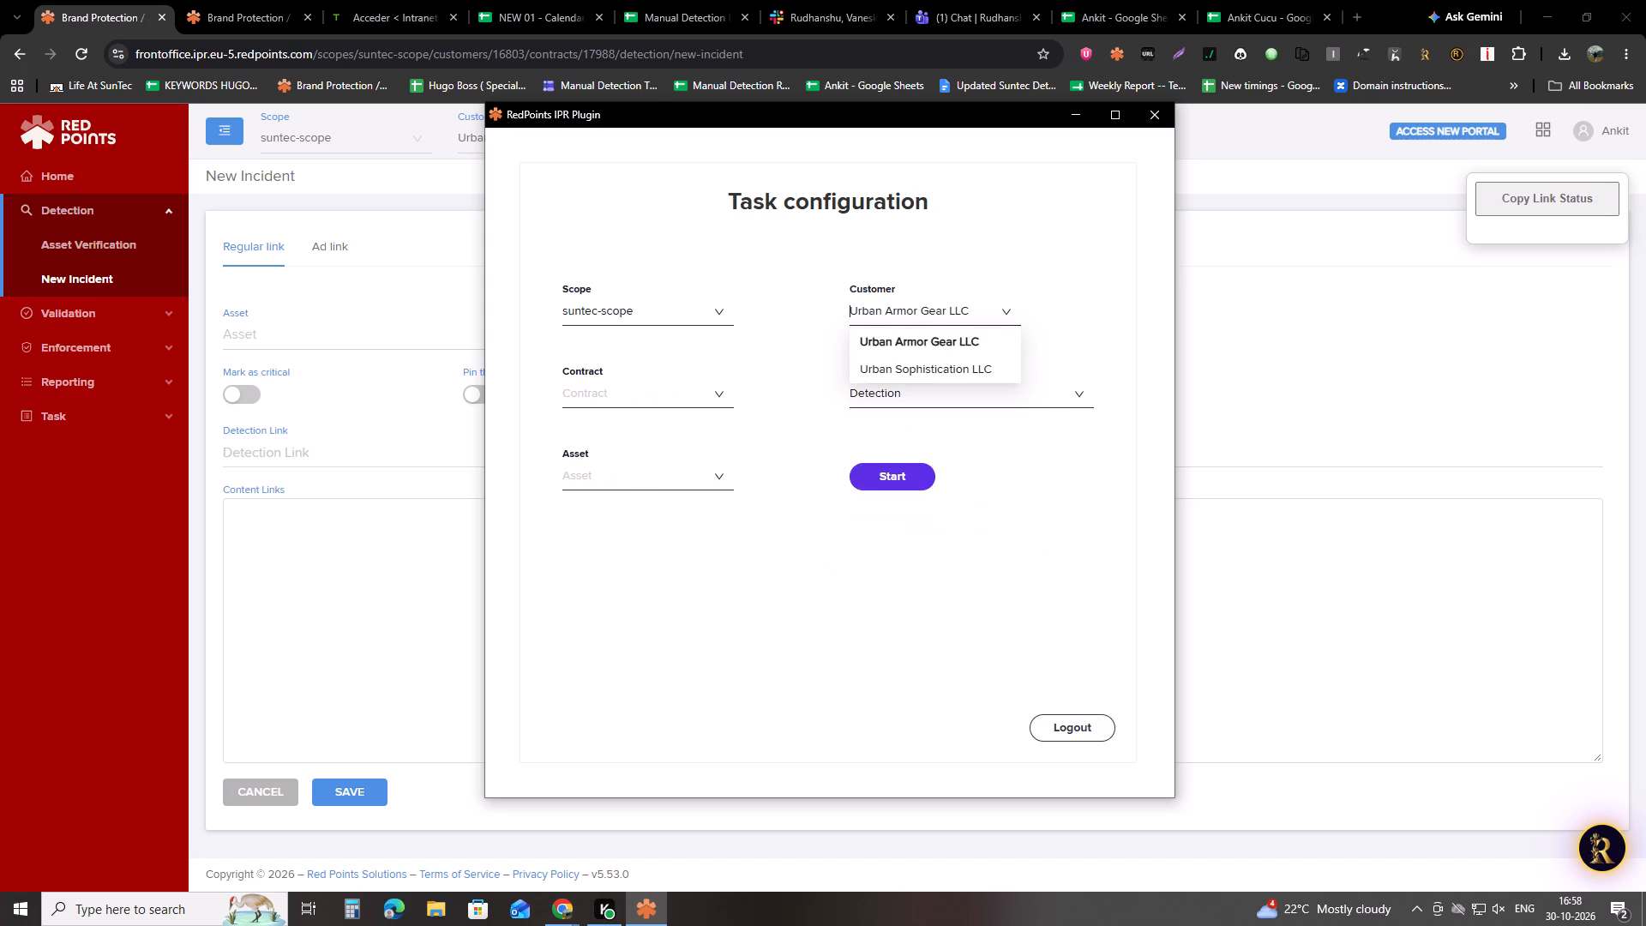
{"action": "left_click", "coordinate": [658, 393]}
{"action": "left_click", "coordinate": [650, 433]}
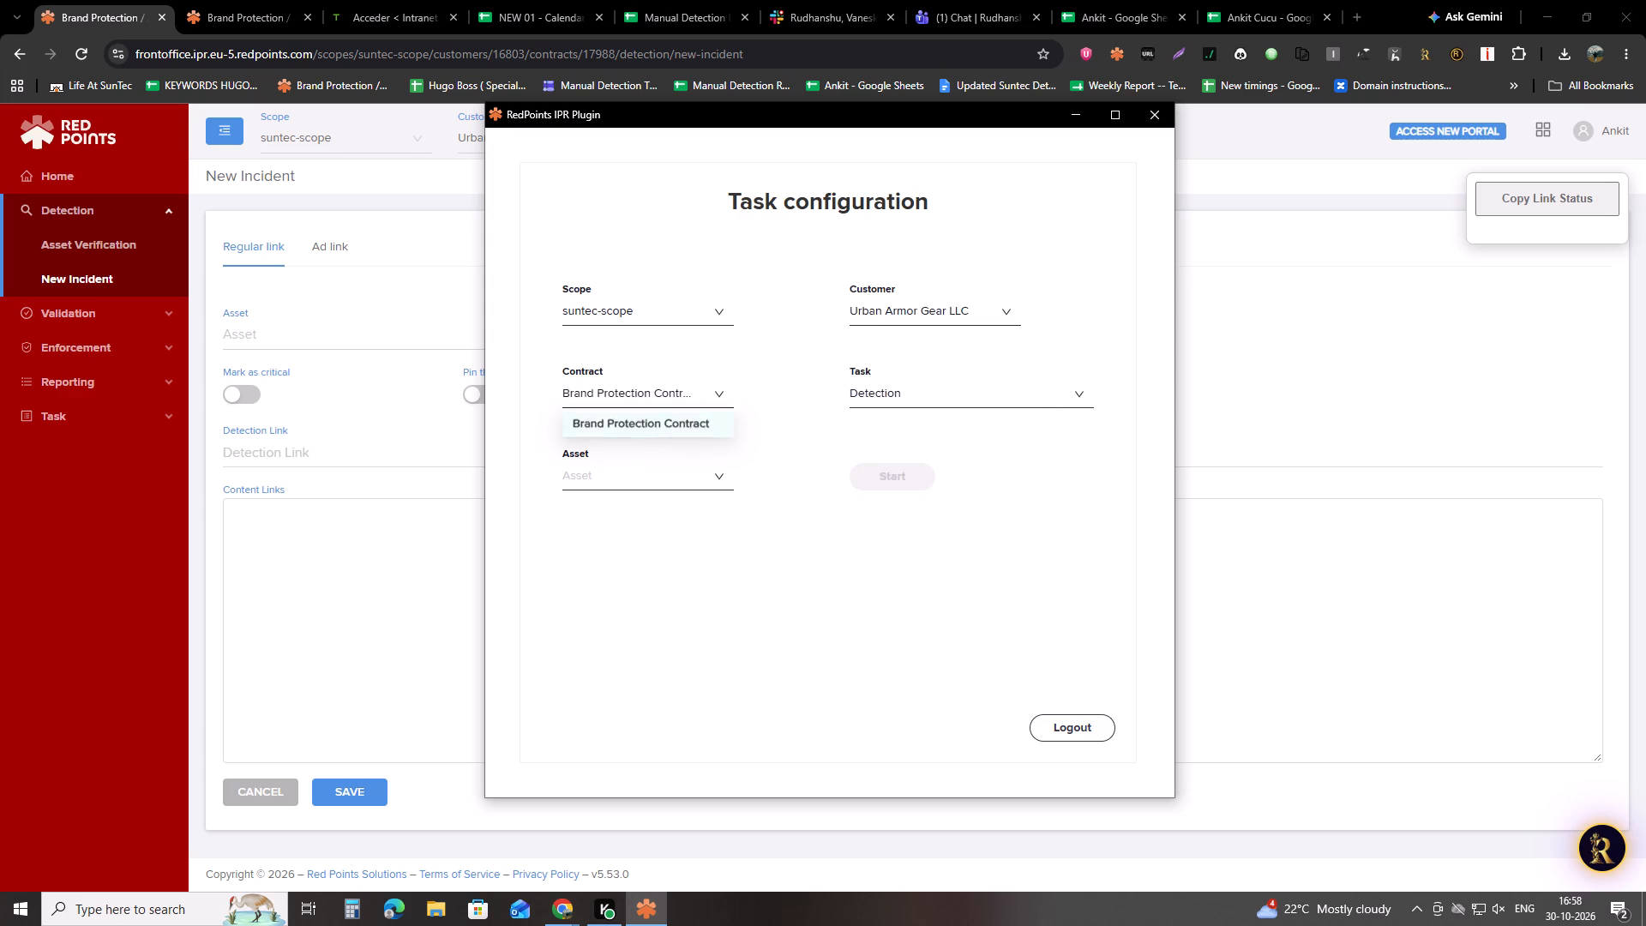
{"action": "left_click", "coordinate": [631, 488]}
{"action": "type", "text": "ua"}
{"action": "key", "text": "g"}
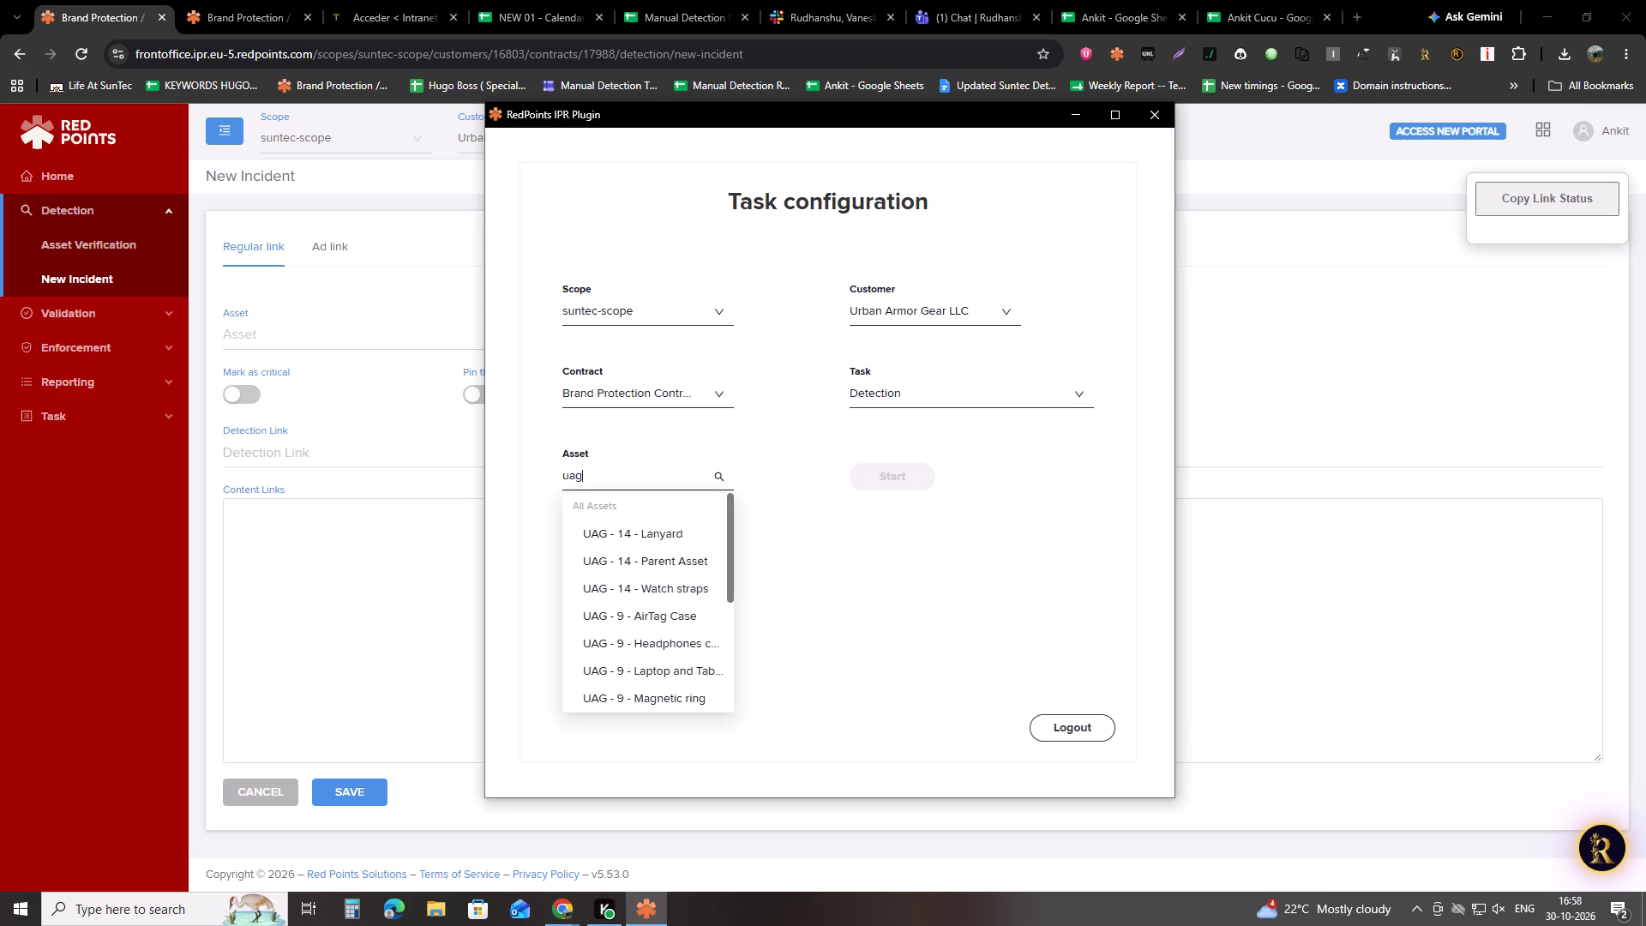
{"action": "scroll", "coordinate": [687, 607], "scroll_direction": "down", "scroll_amount": 3}
{"action": "left_click", "coordinate": [683, 583]}
{"action": "left_click", "coordinate": [863, 476]}
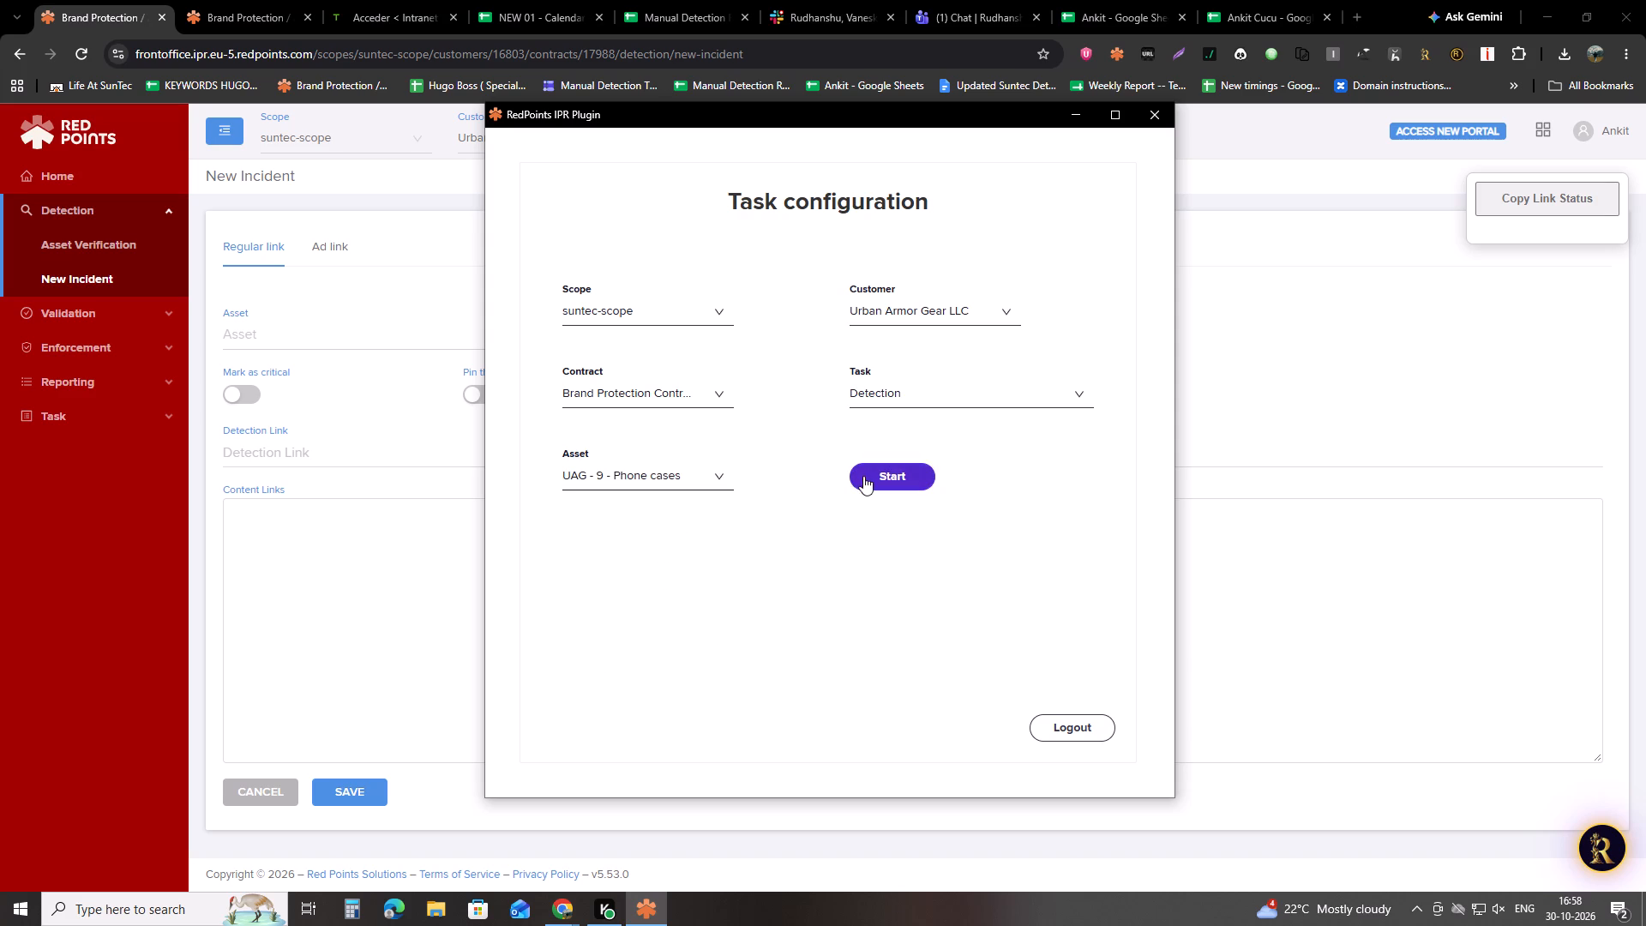
Switch to the incognito window, close the extra tab, and search Google for "uag phone case taobao top".
{"action": "left_click", "coordinate": [356, 330]}
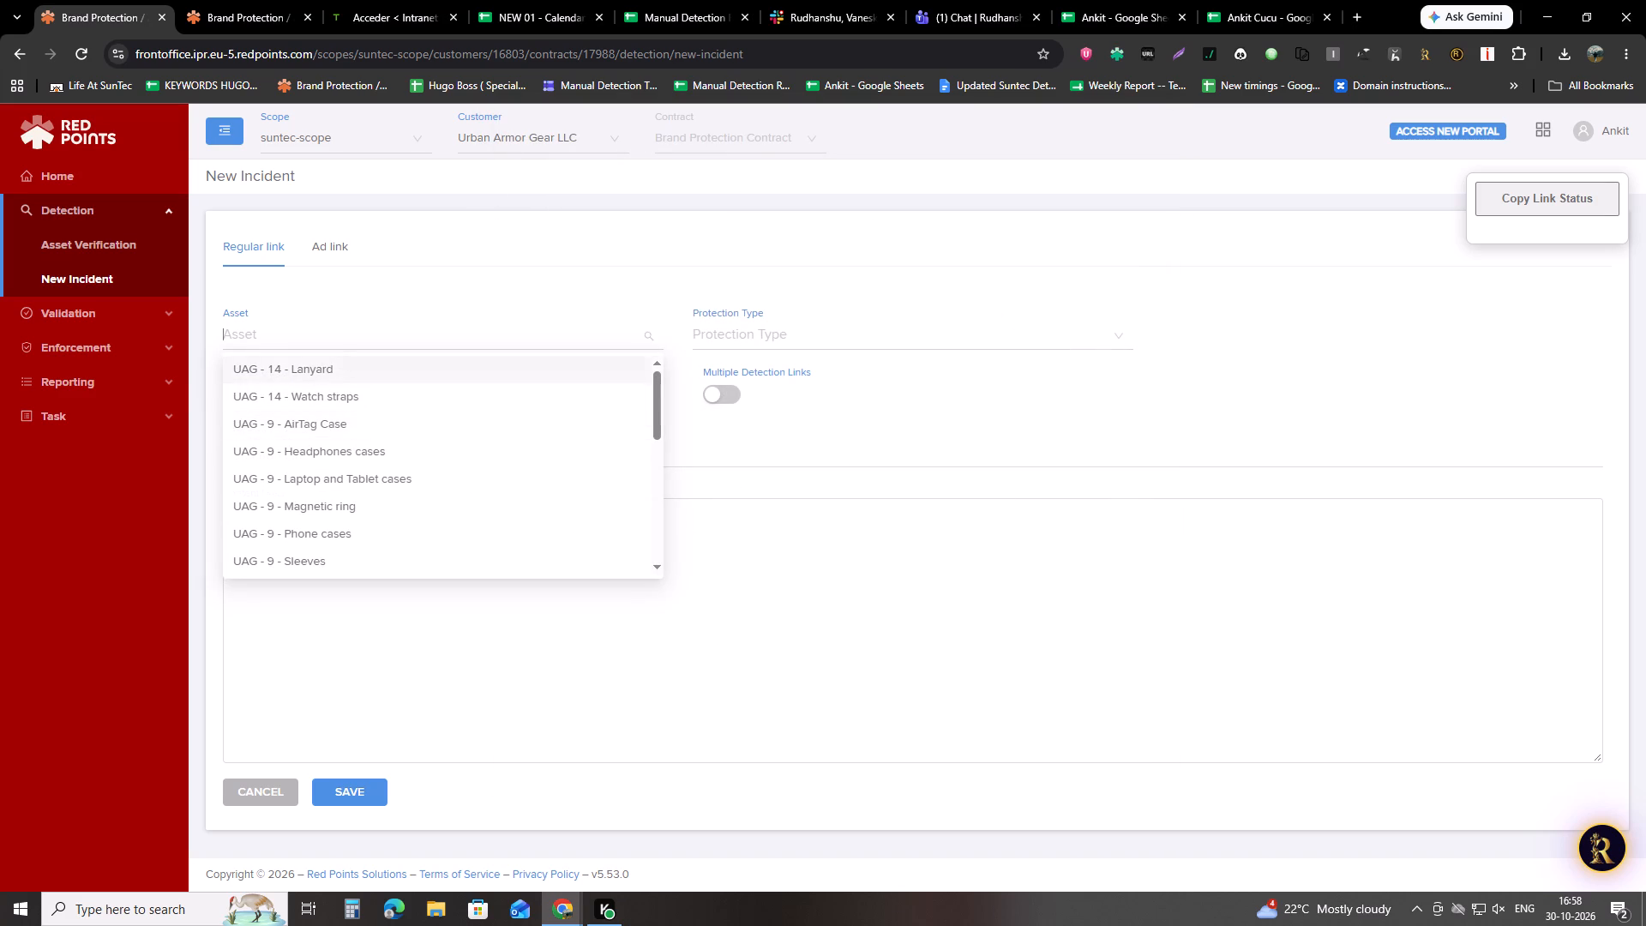
{"action": "key", "text": "alt+Tab"}
{"action": "middle_click", "coordinate": [316, 0]}
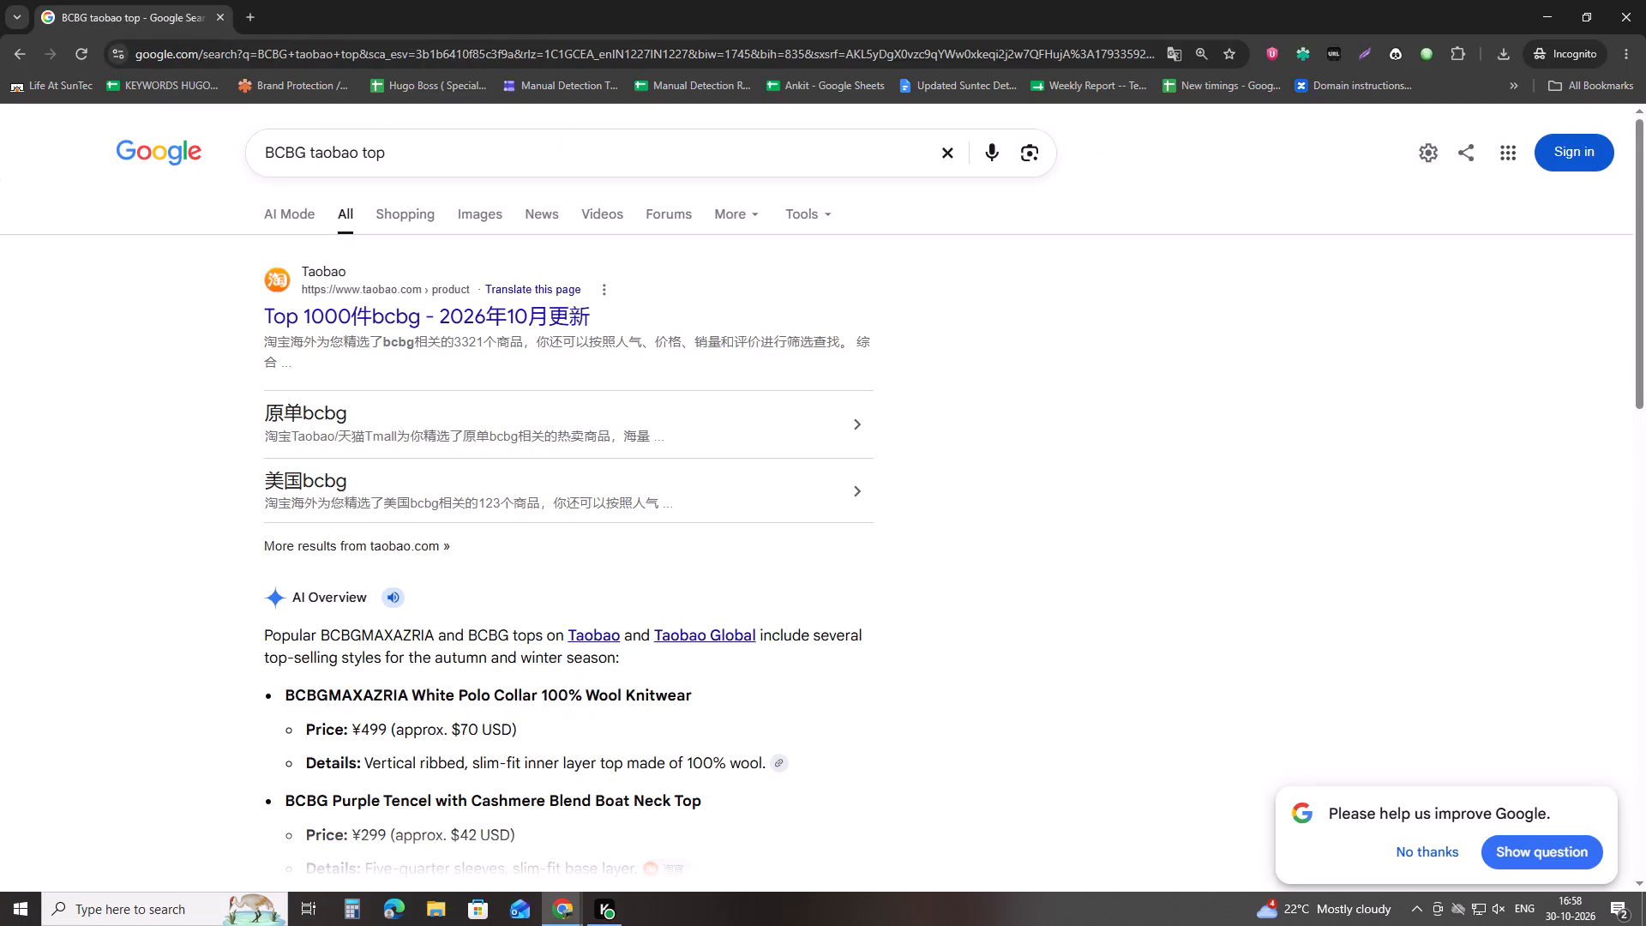
{"action": "left_click_drag", "start_coordinate": [307, 149], "coordinate": [216, 168]}
{"action": "key", "text": "BackSpace"}
{"action": "type", "text": "uag"}
{"action": "key", "text": "space"}
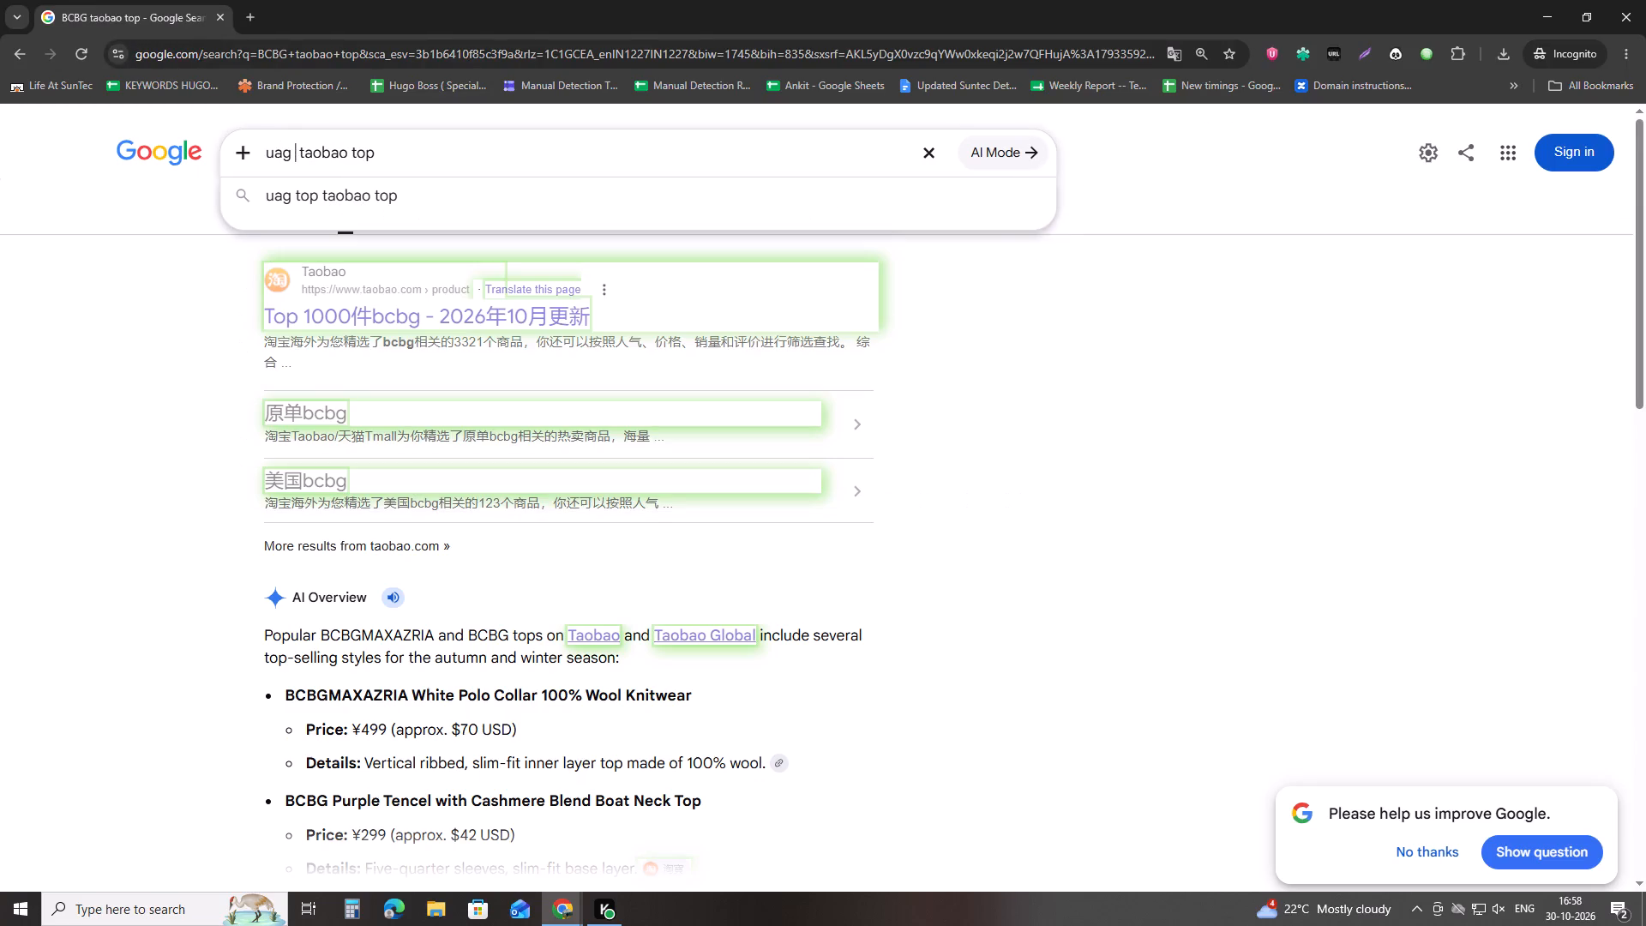
{"action": "type", "text": "phone"}
{"action": "key", "text": "Down"}
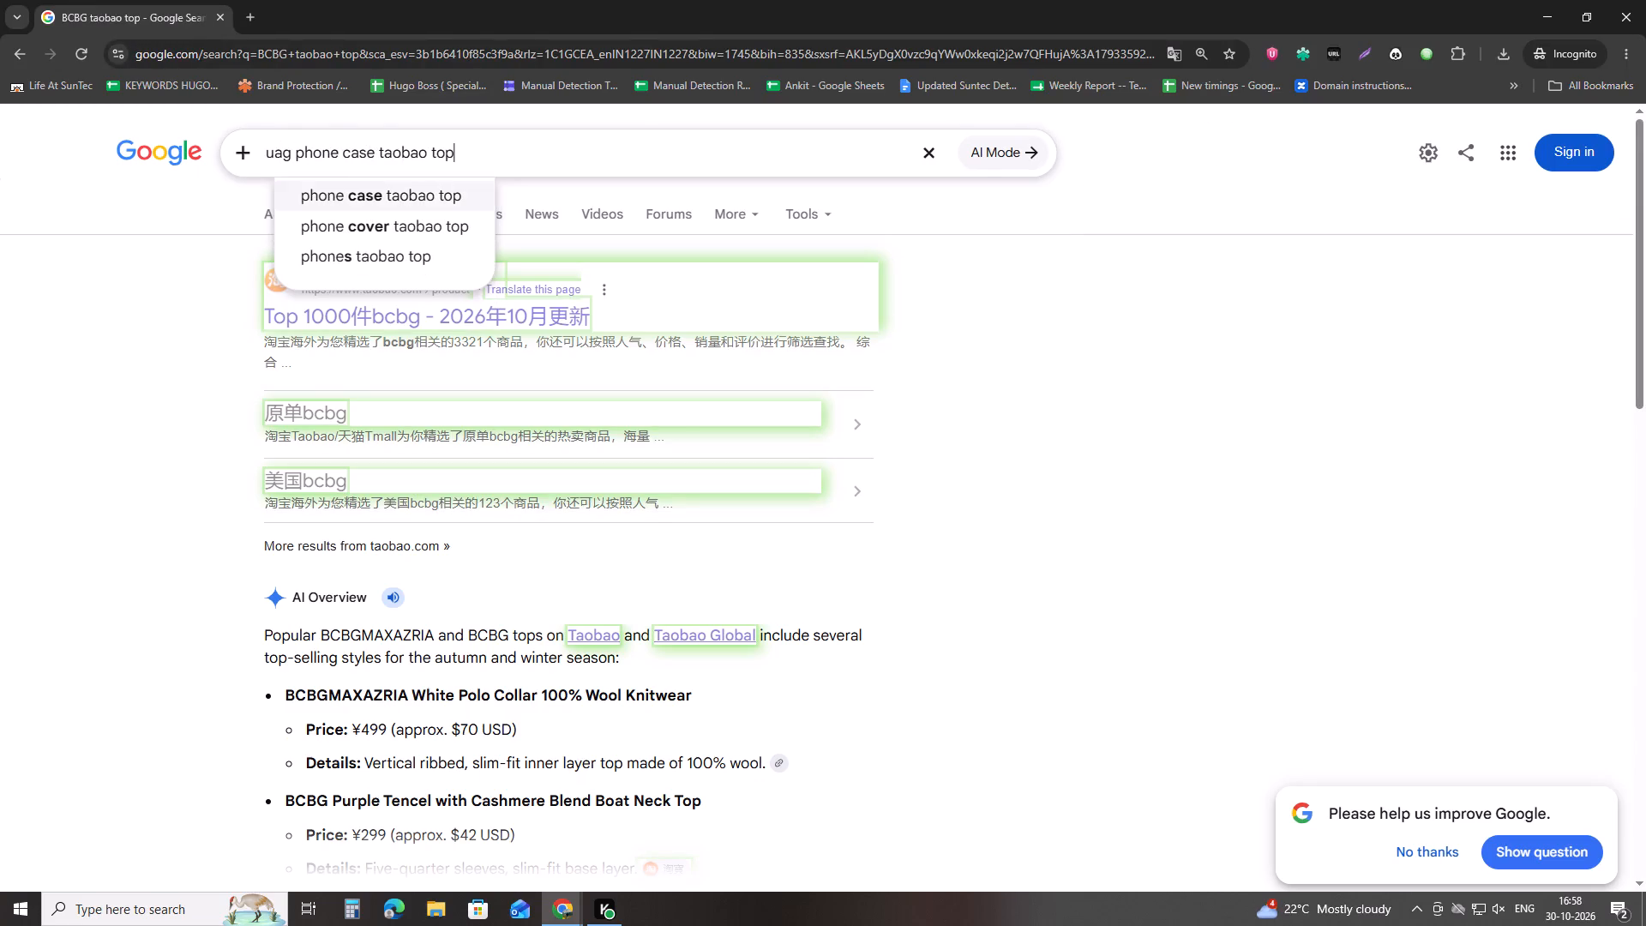
{"action": "key", "text": "Return"}
In the Manual Detection Records sheet, select the Quality entries starting at the 30/10/2026 heading and show their count.
{"action": "key", "text": "alt+Tab"}
{"action": "left_click", "coordinate": [684, 0]}
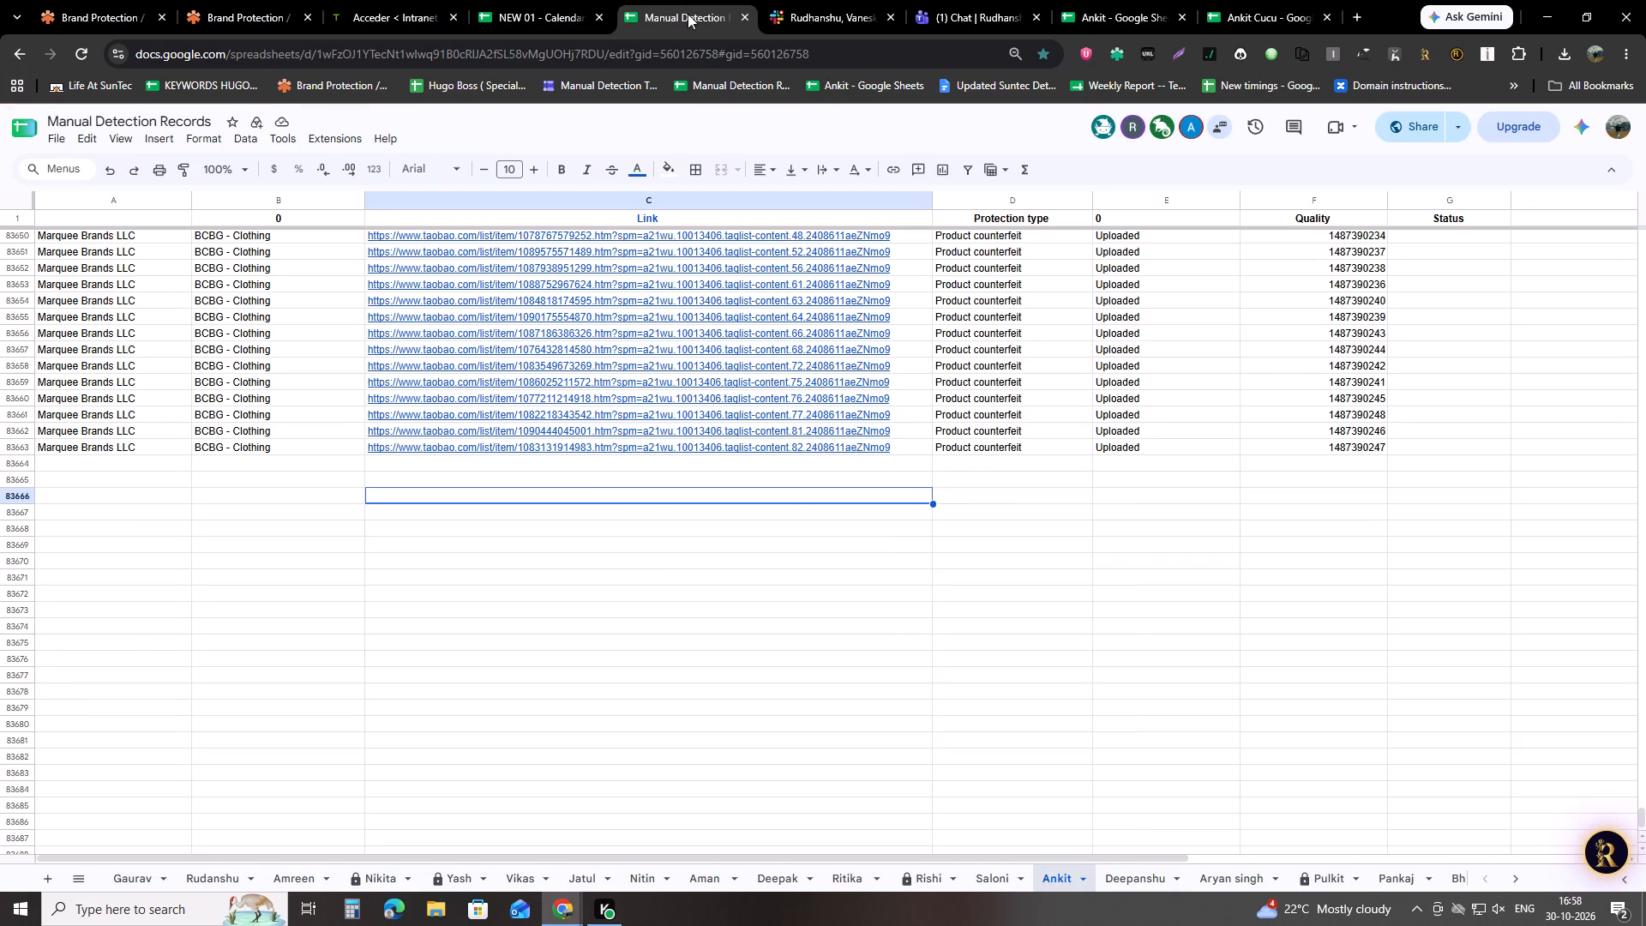
{"action": "scroll", "coordinate": [1065, 514], "scroll_direction": "up", "scroll_amount": 20}
{"action": "scroll", "coordinate": [1065, 514], "scroll_direction": "up", "scroll_amount": 20}
{"action": "scroll", "coordinate": [1065, 514], "scroll_direction": "up", "scroll_amount": 14}
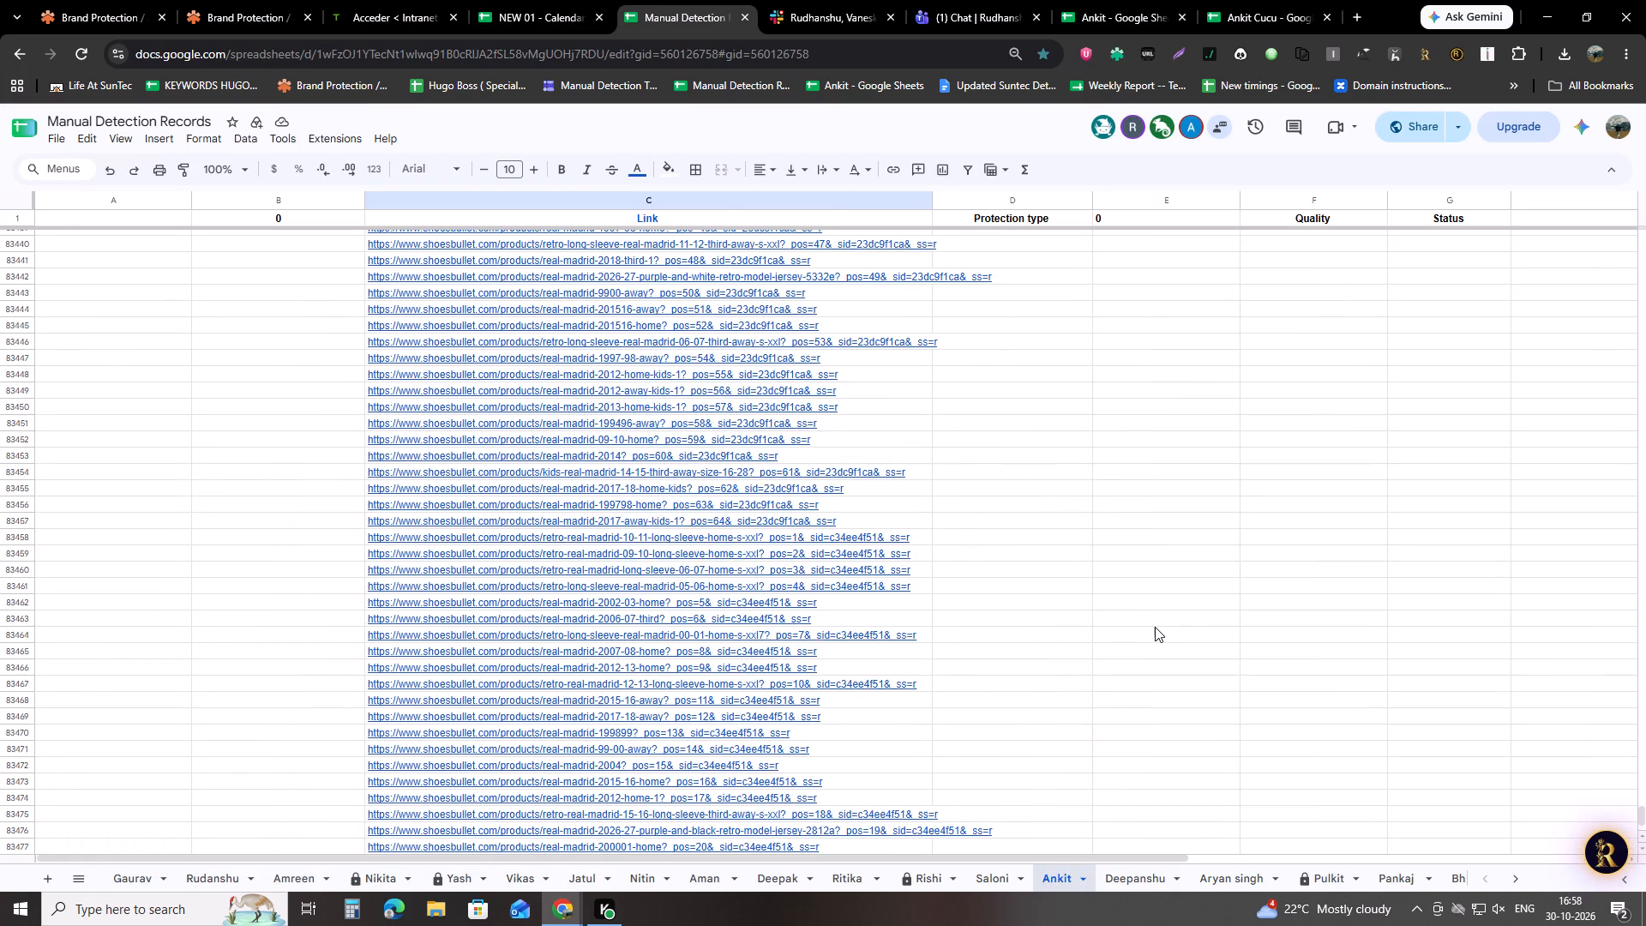
{"action": "scroll", "coordinate": [1155, 627], "scroll_direction": "up", "scroll_amount": 20}
{"action": "scroll", "coordinate": [1155, 627], "scroll_direction": "up", "scroll_amount": 20}
{"action": "scroll", "coordinate": [1155, 627], "scroll_direction": "up", "scroll_amount": 20}
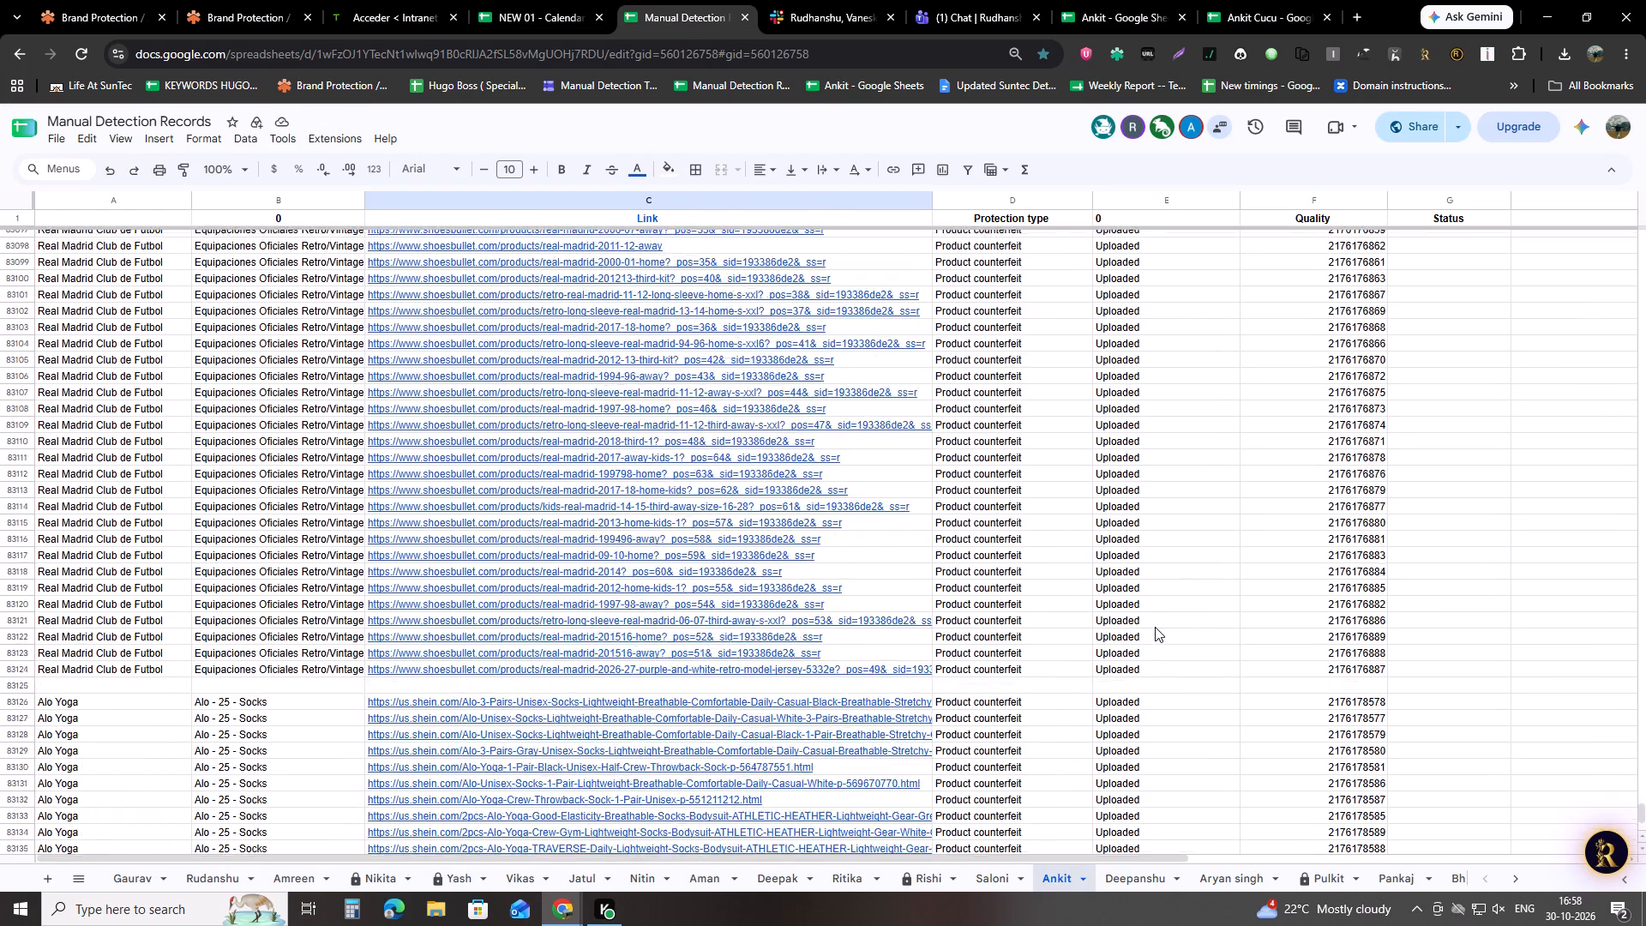
{"action": "scroll", "coordinate": [1155, 627], "scroll_direction": "up", "scroll_amount": 12}
{"action": "scroll", "coordinate": [1108, 592], "scroll_direction": "down", "scroll_amount": 7}
{"action": "left_click_drag", "start_coordinate": [1343, 783], "coordinate": [1341, 770]}
{"action": "scroll", "coordinate": [1319, 863], "scroll_direction": "down", "scroll_amount": 8}
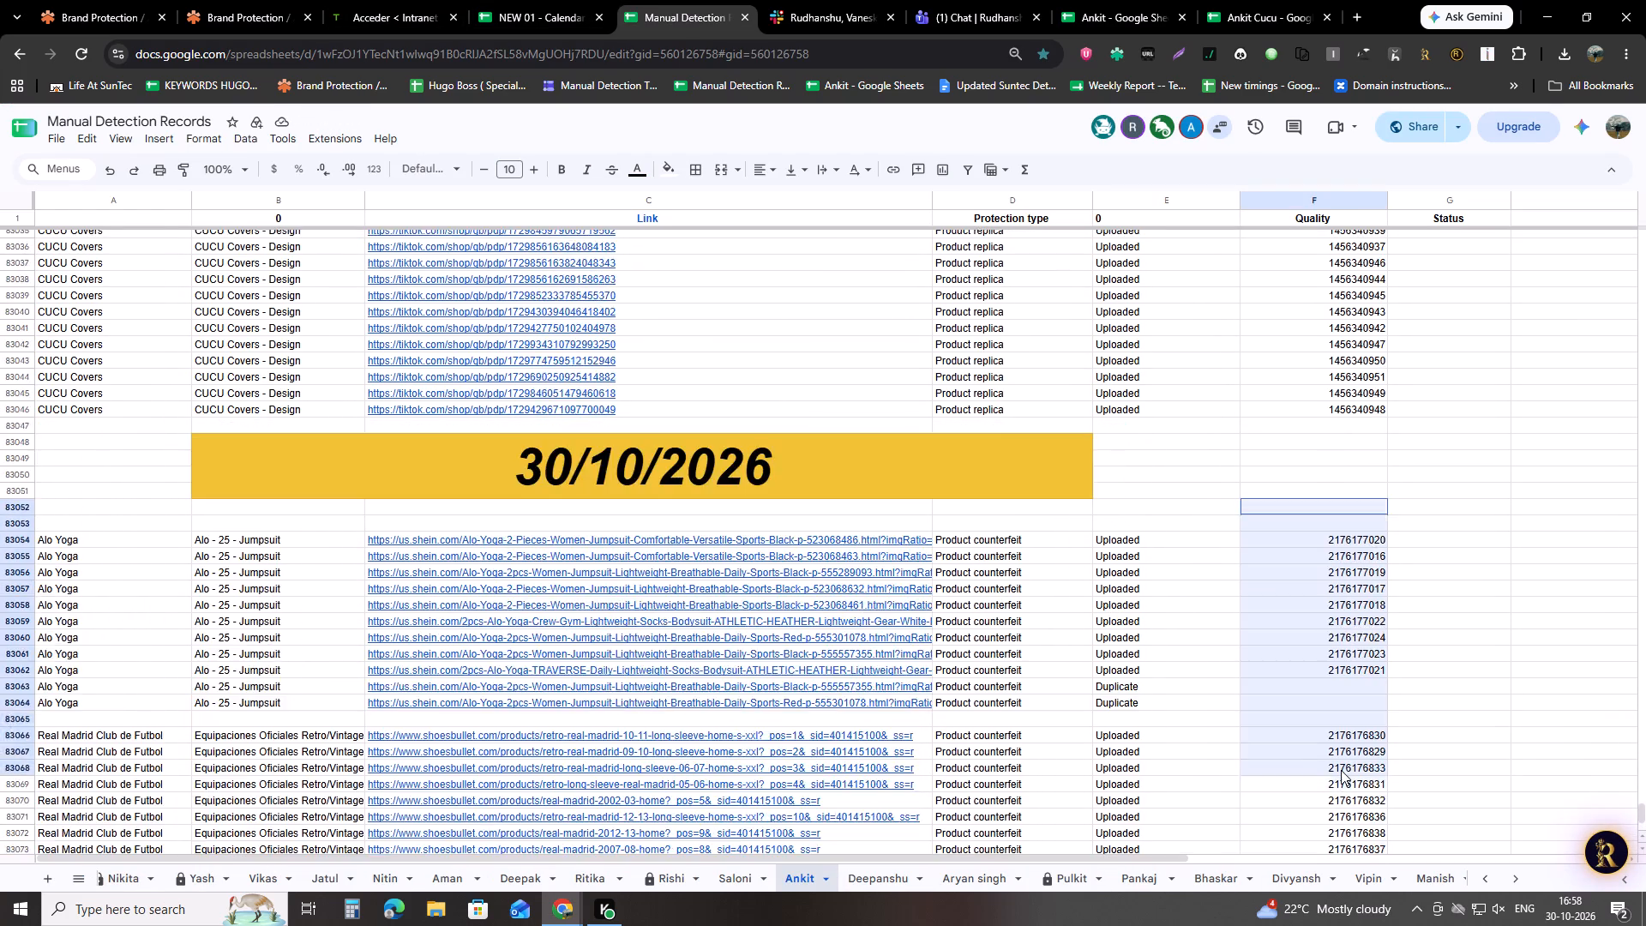
{"action": "scroll", "coordinate": [1341, 770], "scroll_direction": "down", "scroll_amount": 20}
{"action": "scroll", "coordinate": [1341, 770], "scroll_direction": "down", "scroll_amount": 9}
{"action": "left_click_drag", "start_coordinate": [1341, 770], "coordinate": [1346, 514]}
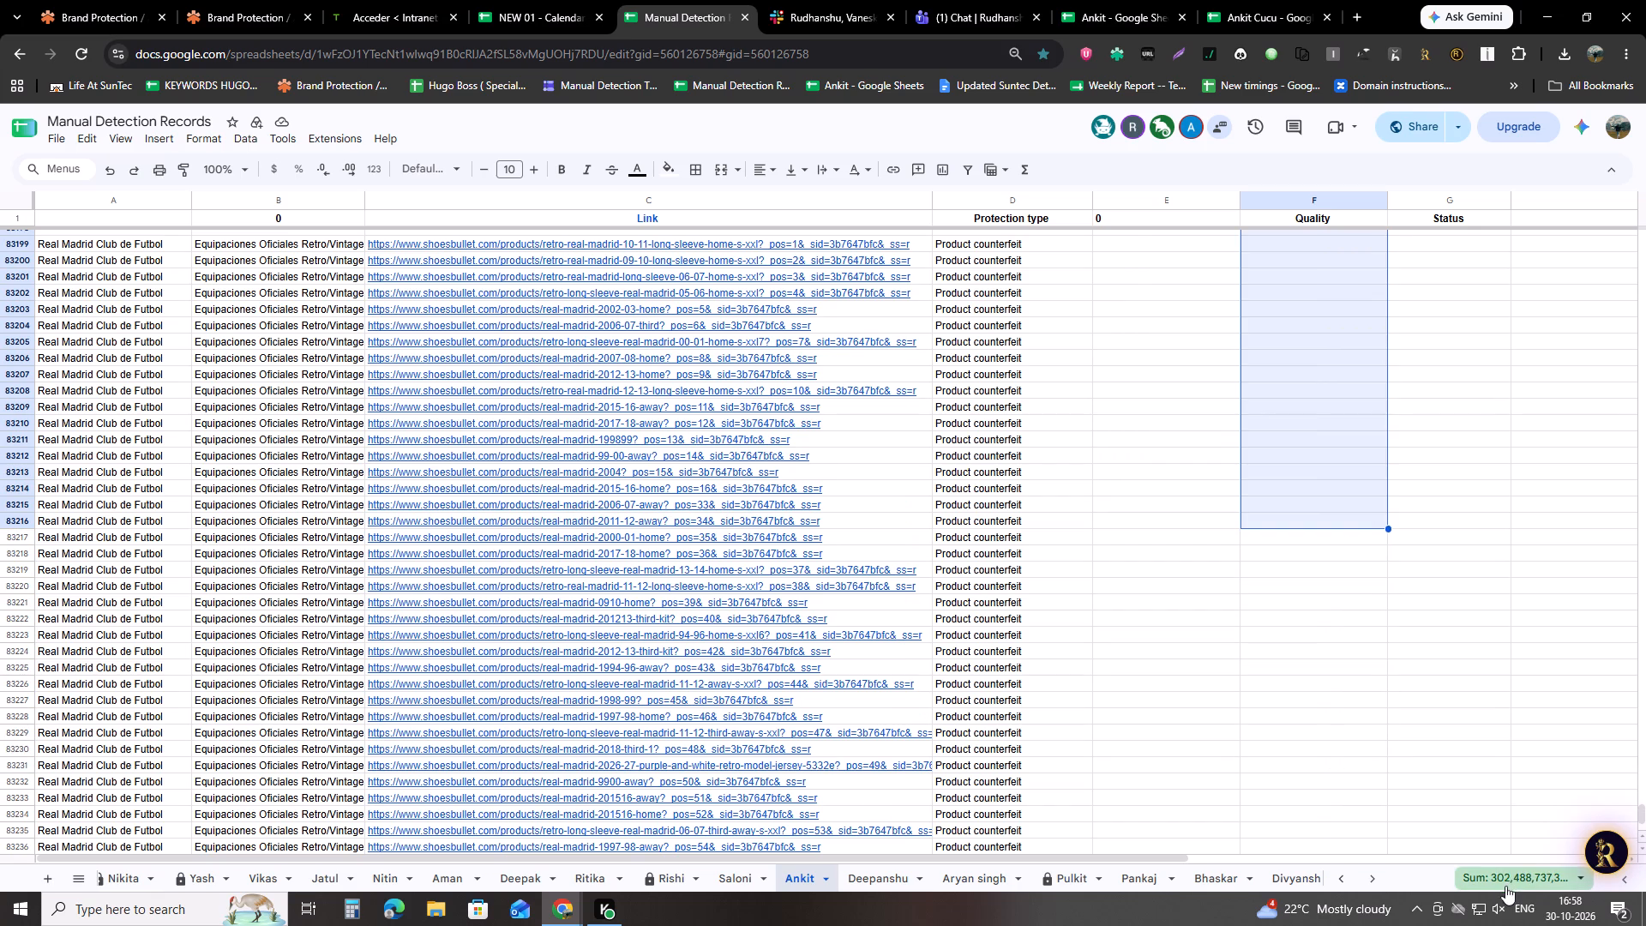
{"action": "left_click", "coordinate": [1505, 876]}
{"action": "left_click", "coordinate": [1520, 863]}
Check the Quality column further down, including the last American Exchange Time LLC row, for more entries to include in the count.
{"action": "scroll", "coordinate": [1379, 791], "scroll_direction": "down", "scroll_amount": 6}
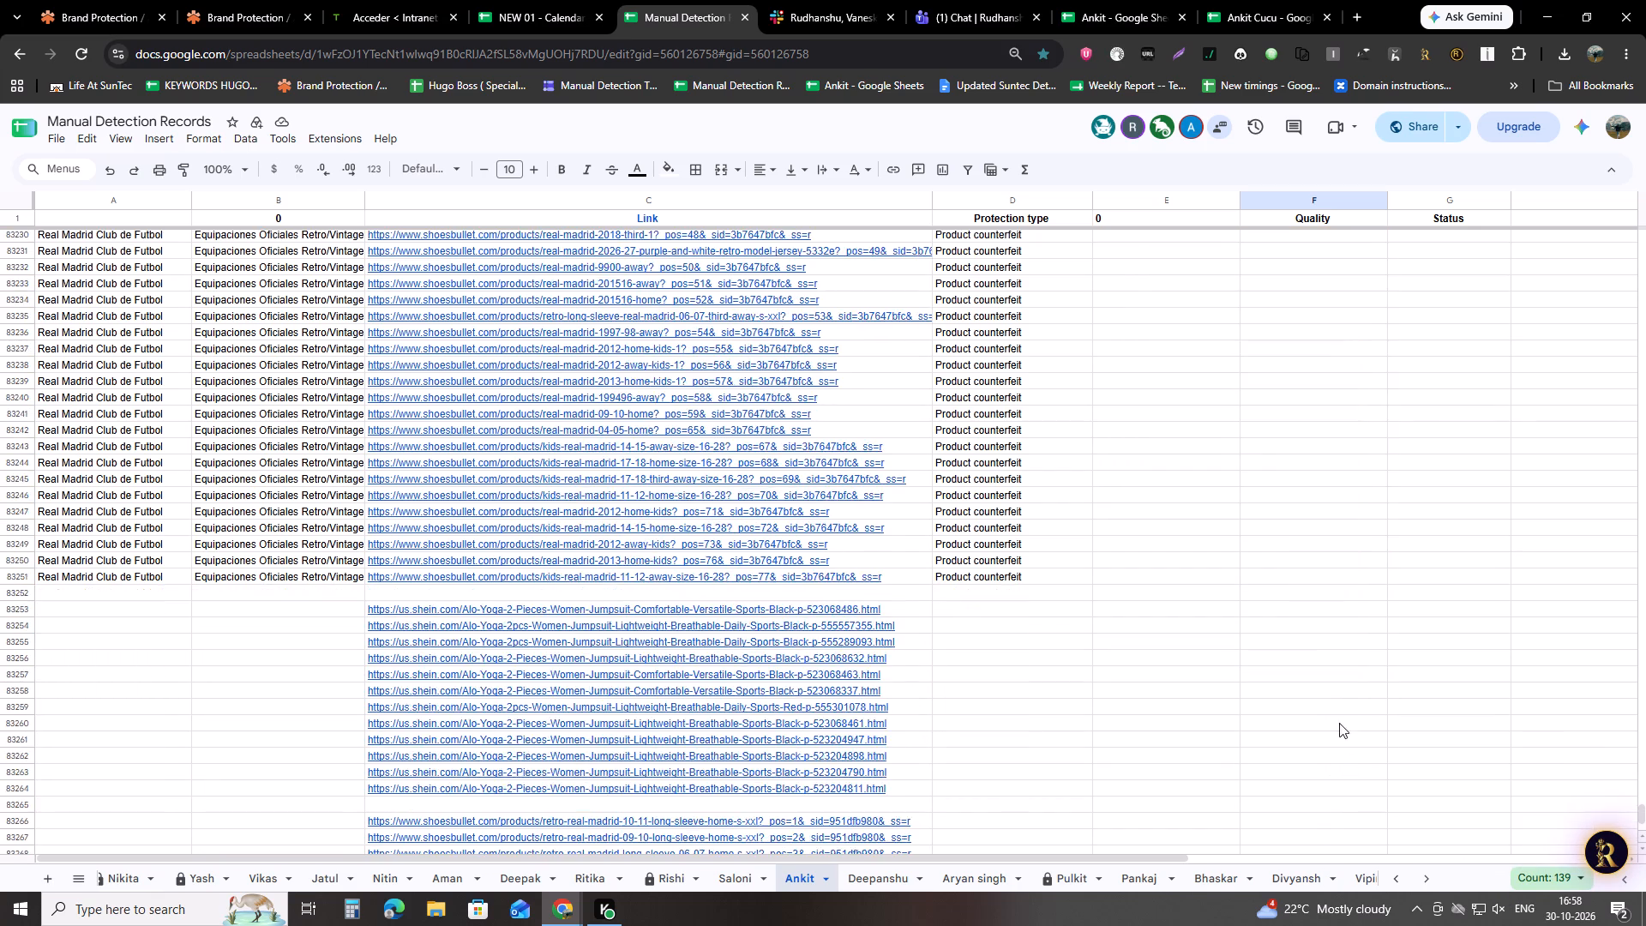
{"action": "scroll", "coordinate": [1339, 723], "scroll_direction": "down", "scroll_amount": 20}
{"action": "scroll", "coordinate": [1339, 723], "scroll_direction": "down", "scroll_amount": 20}
{"action": "scroll", "coordinate": [1339, 723], "scroll_direction": "down", "scroll_amount": 7}
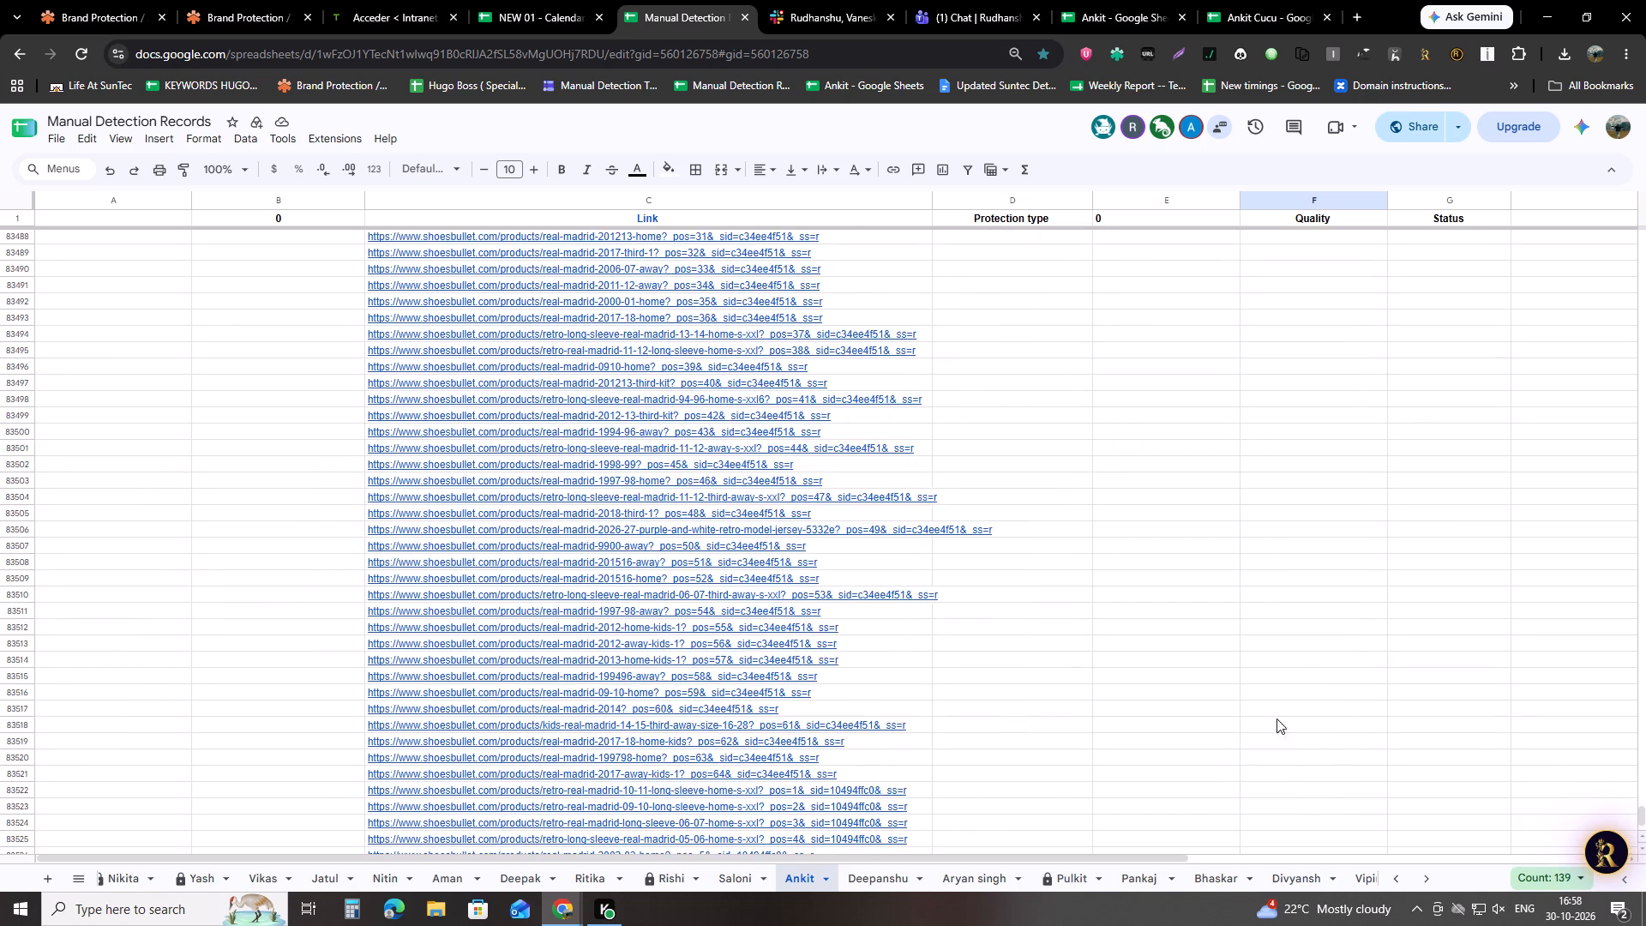
{"action": "scroll", "coordinate": [1277, 719], "scroll_direction": "down", "scroll_amount": 20}
{"action": "scroll", "coordinate": [1277, 719], "scroll_direction": "down", "scroll_amount": 1}
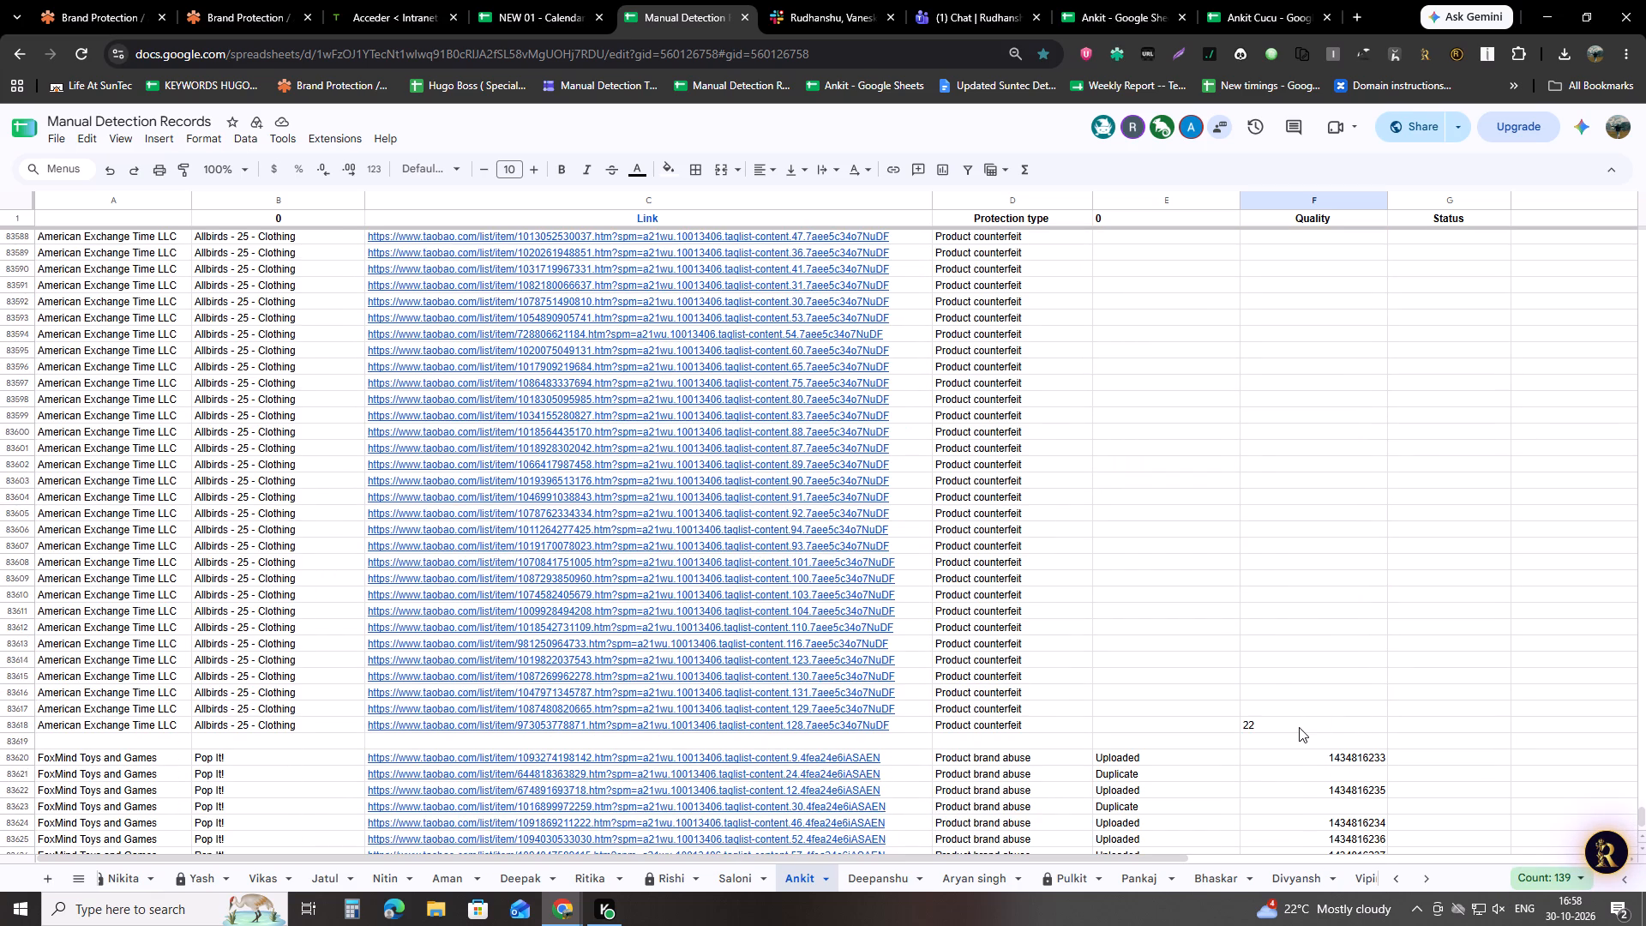
{"action": "left_click", "coordinate": [1299, 726], "text": "ctrl"}
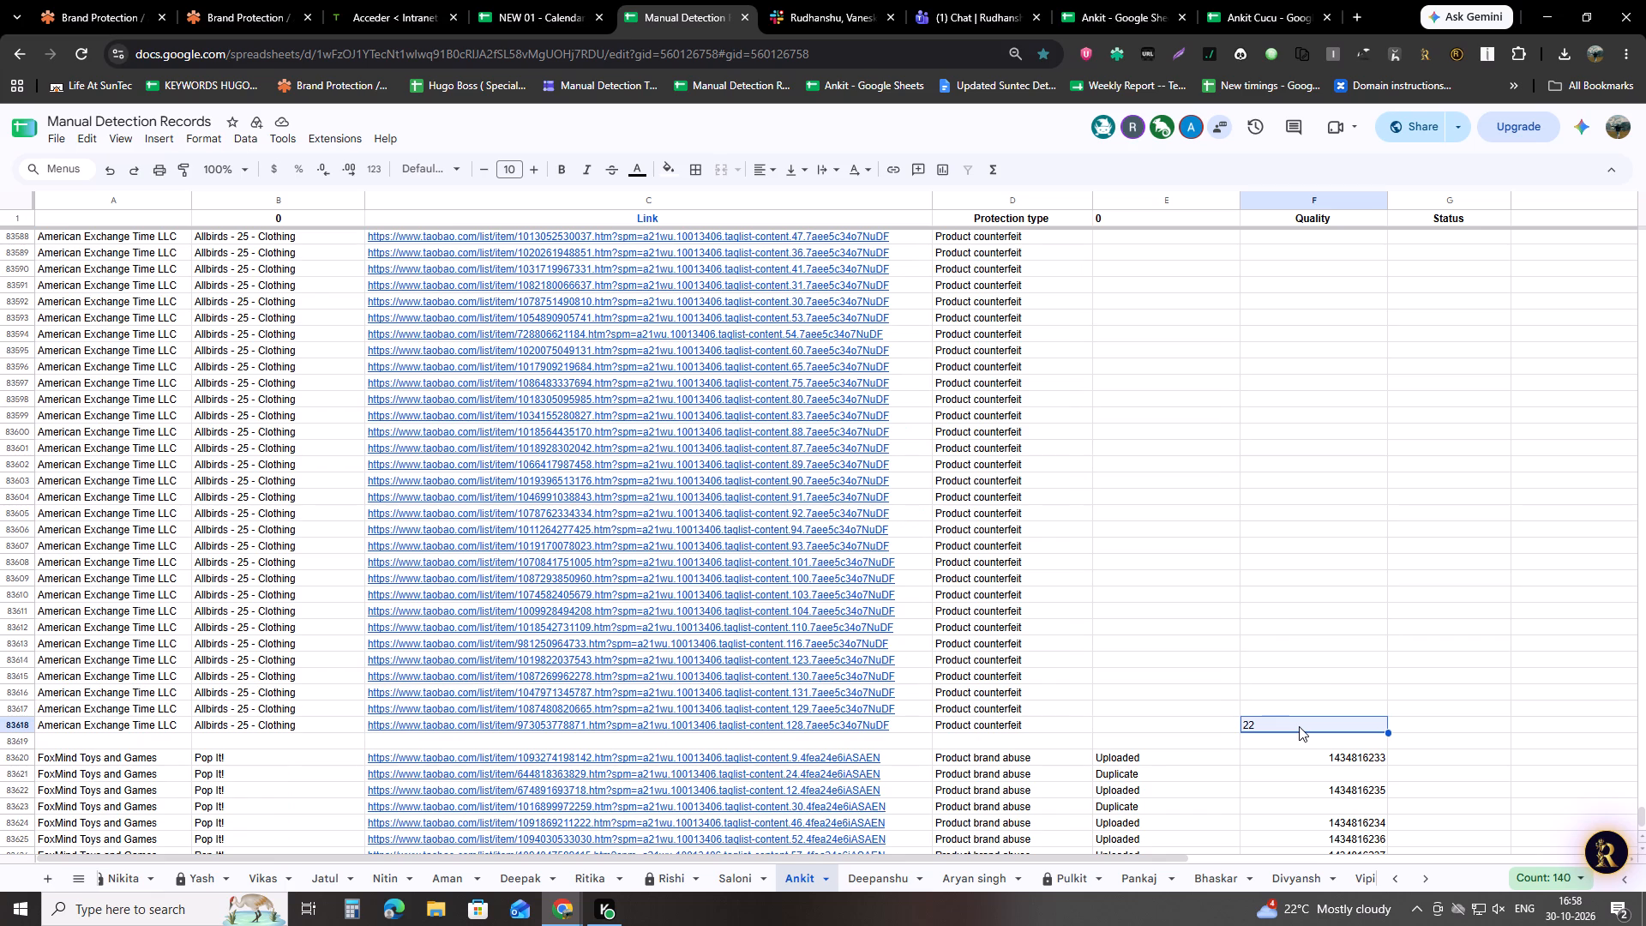
{"action": "left_click", "coordinate": [1299, 726], "text": "ctrl"}
{"action": "scroll", "coordinate": [1299, 726], "scroll_direction": "up", "scroll_amount": 5}
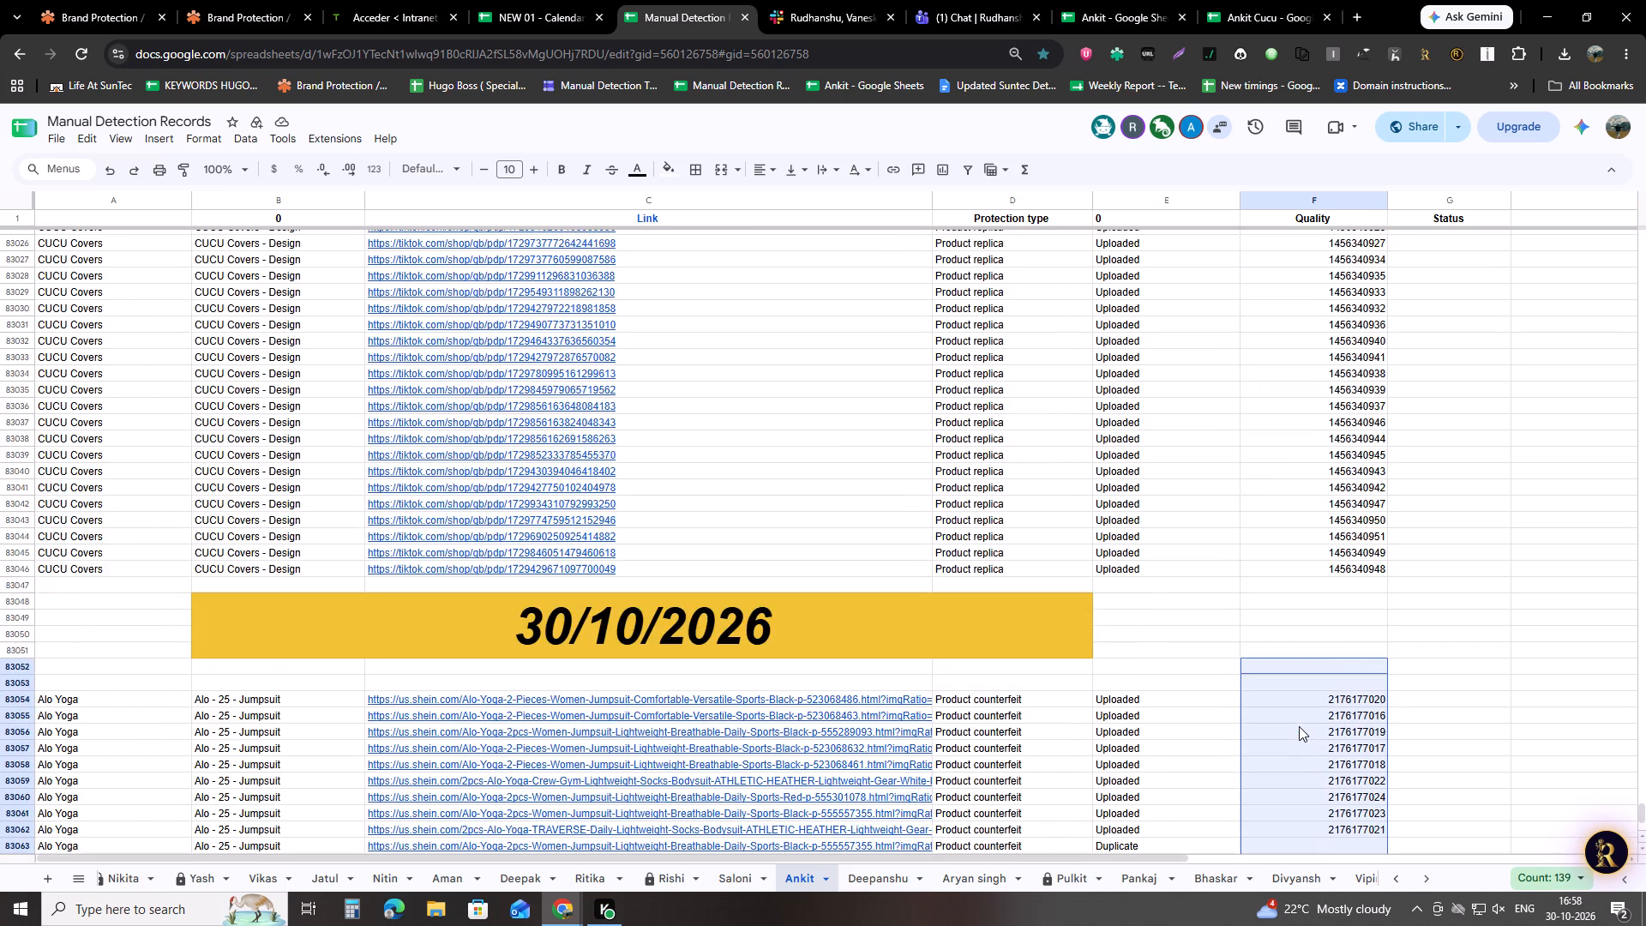
{"action": "scroll", "coordinate": [1299, 726], "scroll_direction": "down", "scroll_amount": 20}
{"action": "scroll", "coordinate": [1299, 726], "scroll_direction": "down", "scroll_amount": 15}
Select the Quality entries of the FoxMind Toys and Games and Marquee Brands LLC rows to count them.
{"action": "left_click", "coordinate": [1323, 731]}
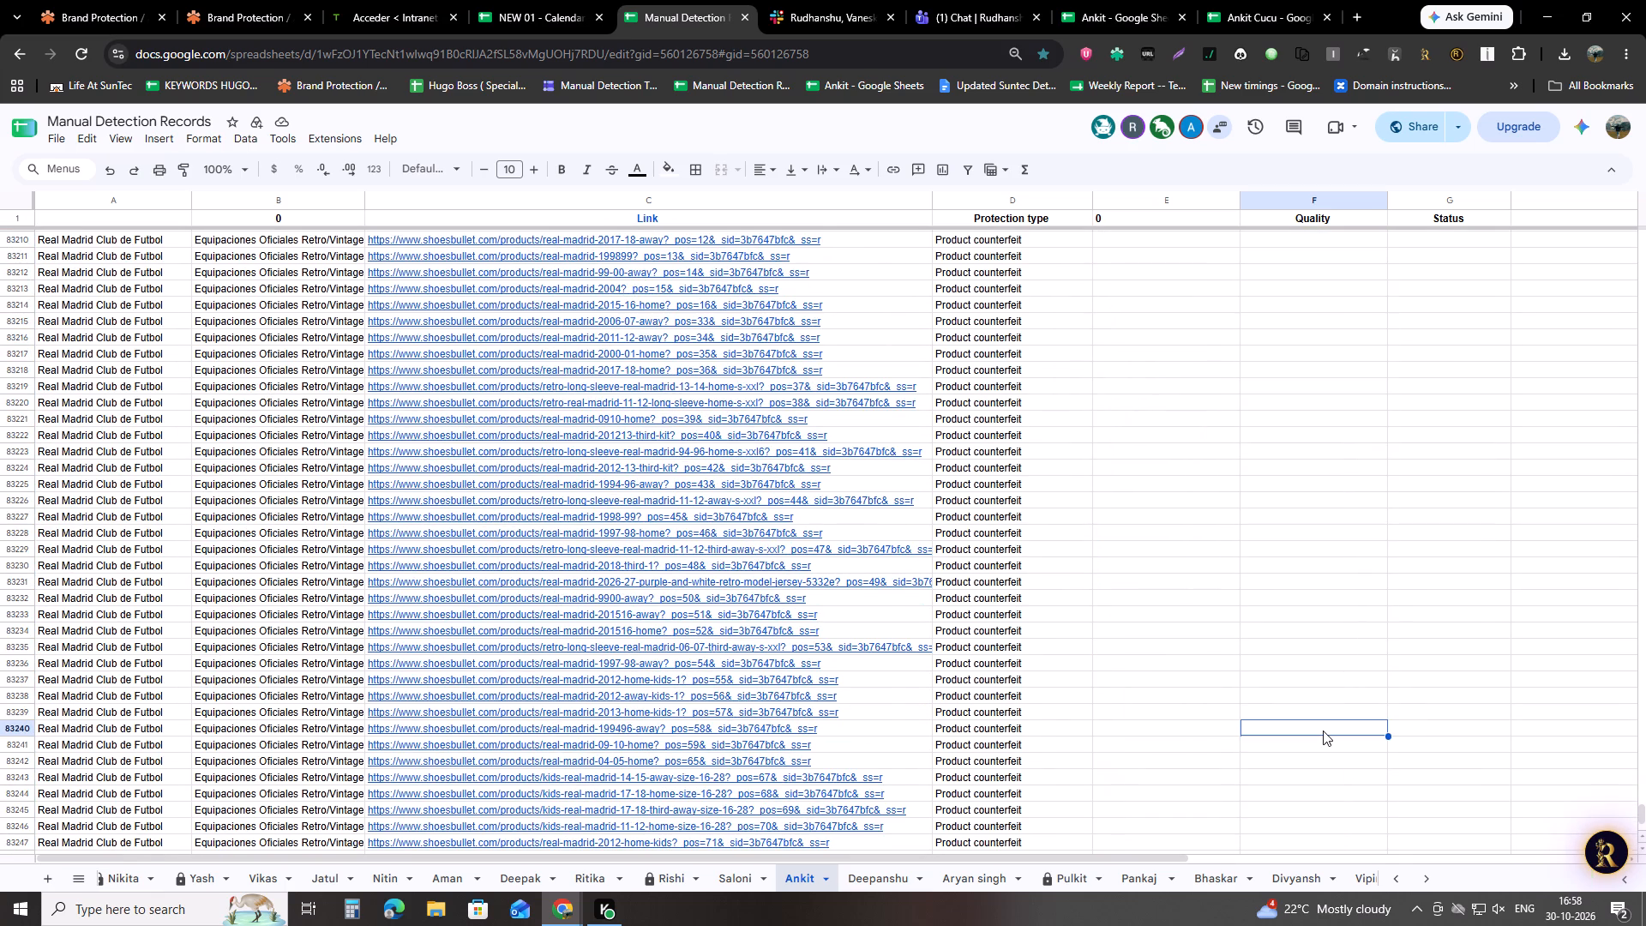
{"action": "key", "text": "ctrl+Down"}
{"action": "key", "text": "Down"}
{"action": "key", "text": "Down"}
{"action": "key", "text": "shift+Down"}
{"action": "key", "text": "shift+Down"}
{"action": "key", "text": "shift+Down"}
{"action": "key", "text": "shift+Down"}
{"action": "key", "text": "shift+Down"}
{"action": "key", "text": "shift+Down"}
{"action": "key", "text": "shift+Down"}
{"action": "key", "text": "shift+Down"}
{"action": "key", "text": "shift+Down"}
{"action": "key", "text": "shift+Down"}
{"action": "key", "text": "shift+Down"}
{"action": "key", "text": "shift+Down"}
{"action": "key", "text": "shift+Down"}
{"action": "key", "text": "shift+Down"}
{"action": "key", "text": "shift+Down"}
{"action": "key", "text": "shift+Down"}
{"action": "key", "text": "shift+Down"}
{"action": "key", "text": "shift+Down"}
{"action": "key", "text": "shift+Down"}
{"action": "key", "text": "shift+Down"}
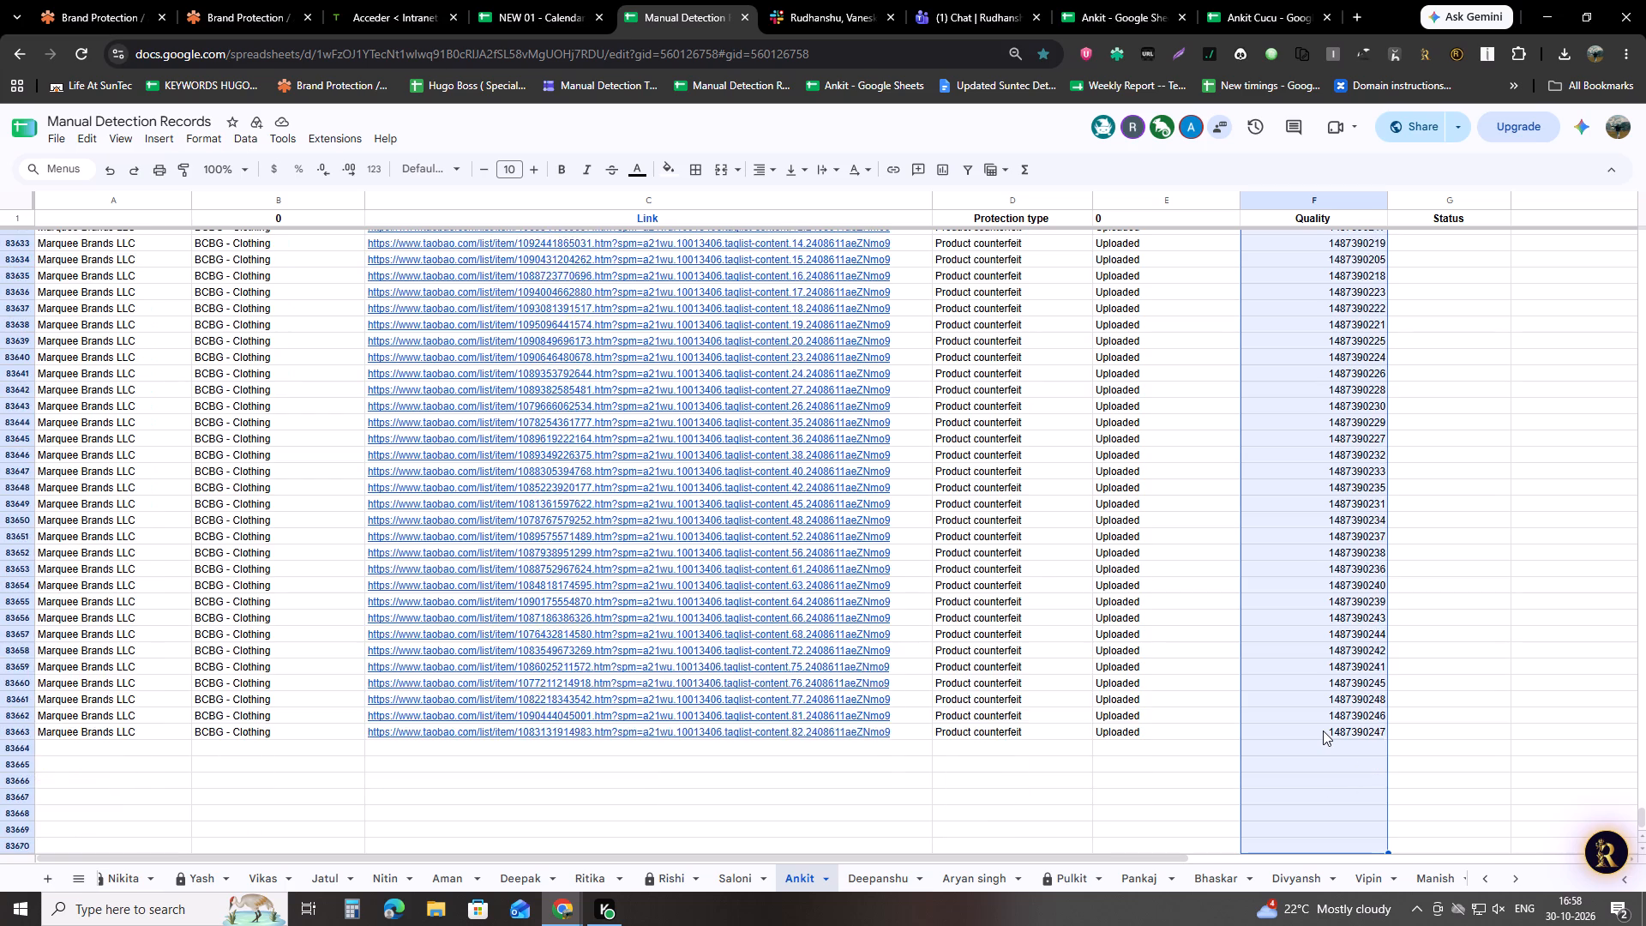
Enter 139, 40 and 22 in cells E83670 to E83672, below the Marquee Brands LLC rows.
{"action": "left_click", "coordinate": [1217, 597]}
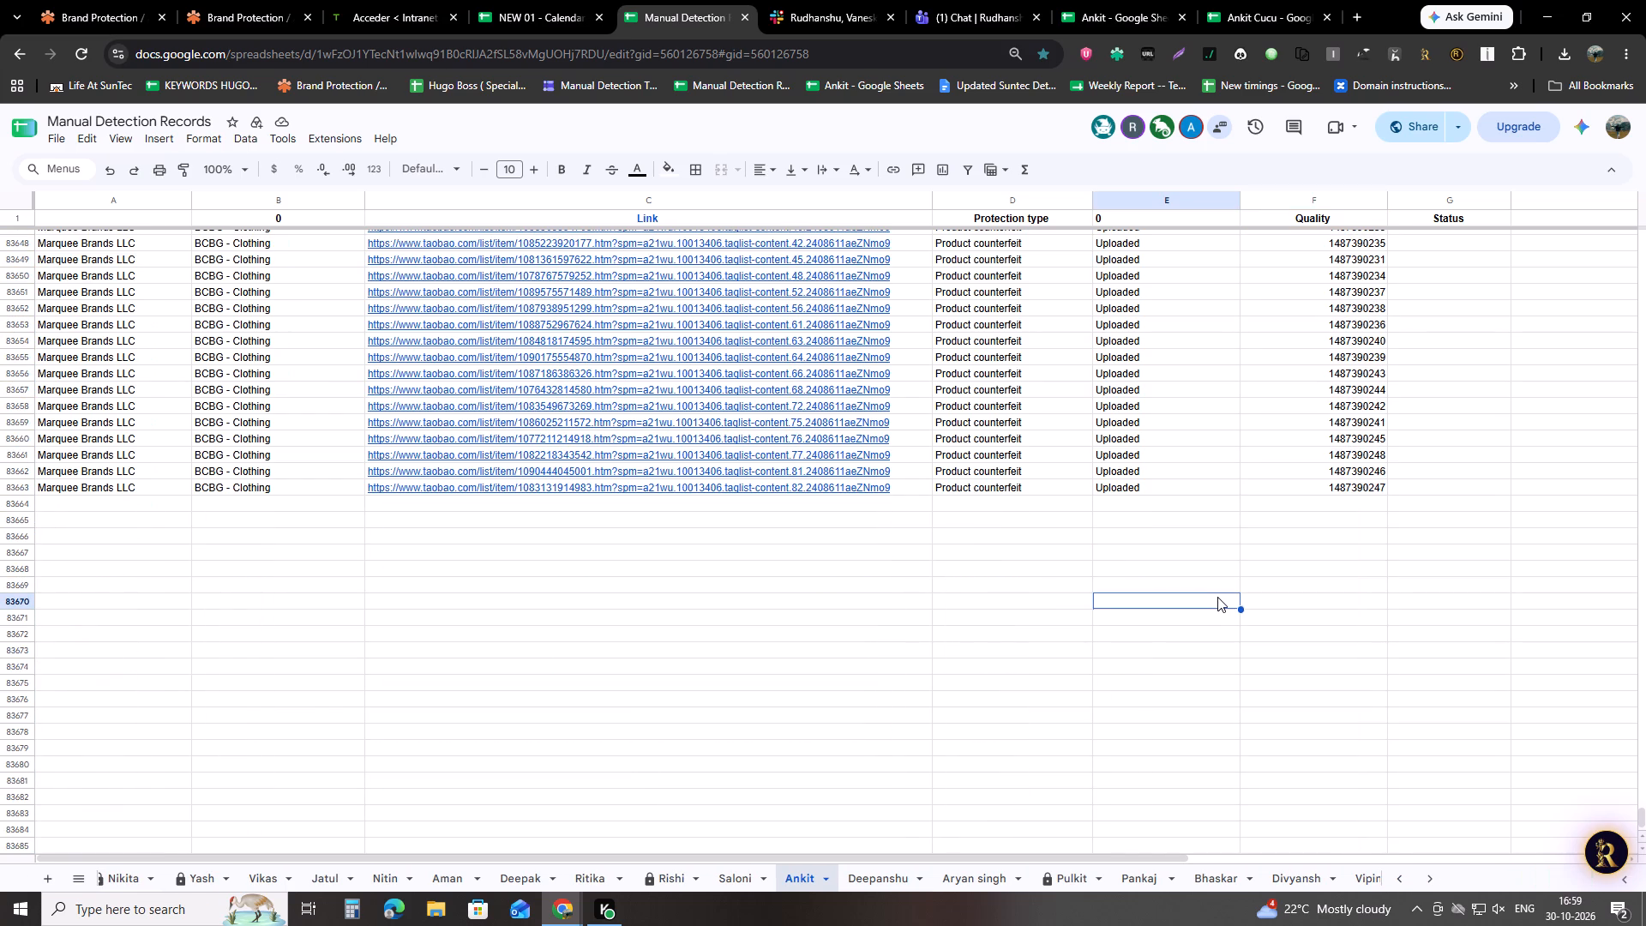
{"action": "type", "text": "139"}
{"action": "key", "text": "Return"}
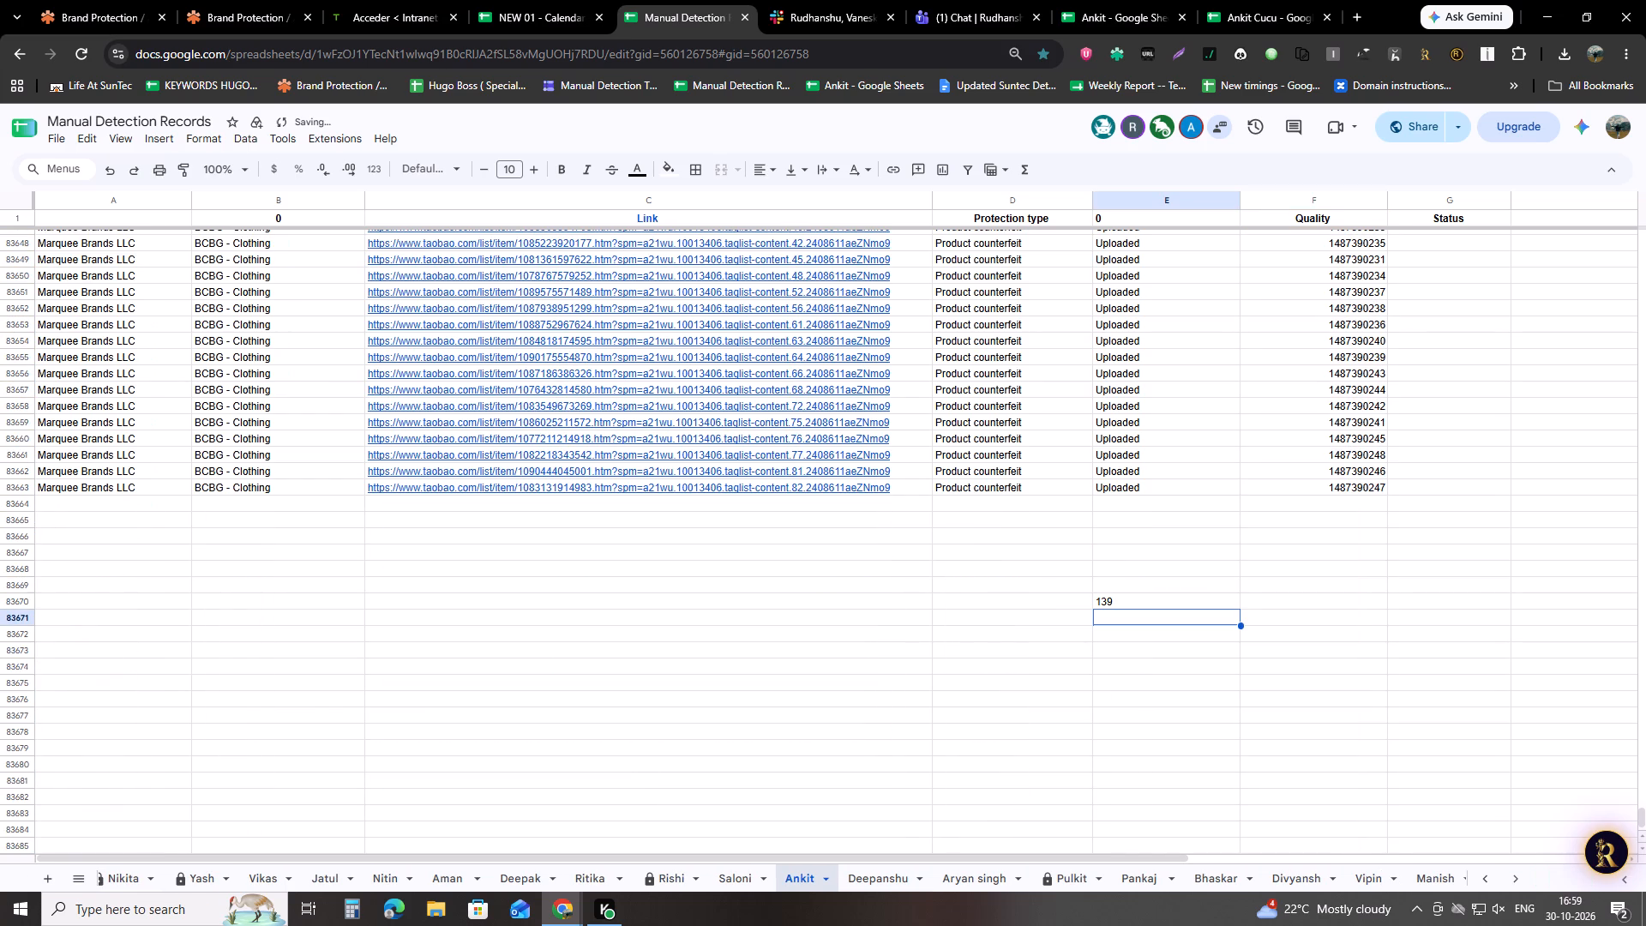
{"action": "type", "text": "40"}
{"action": "key", "text": "Return"}
{"action": "type", "text": "22"}
{"action": "key", "text": "Return"}
Select the three entered numbers in E83670 to E83672 and show their sum.
{"action": "key", "text": "Up"}
{"action": "key", "text": "shift+Up"}
{"action": "key", "text": "shift+Up"}
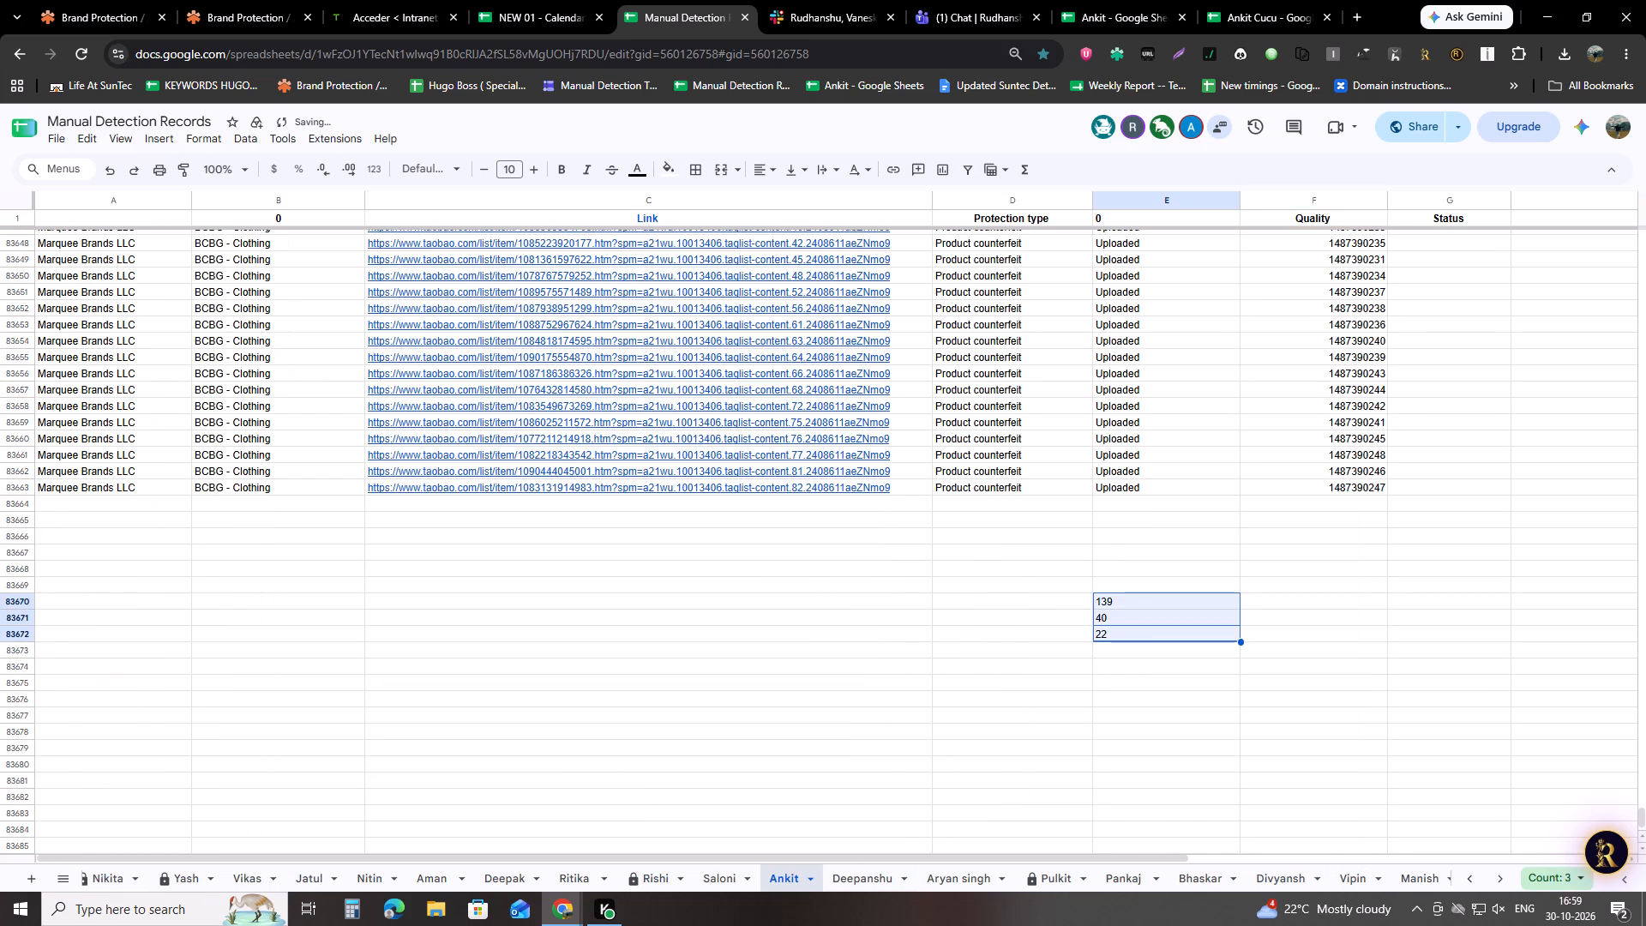
{"action": "left_click", "coordinate": [1559, 876]}
{"action": "left_click", "coordinate": [1546, 760]}
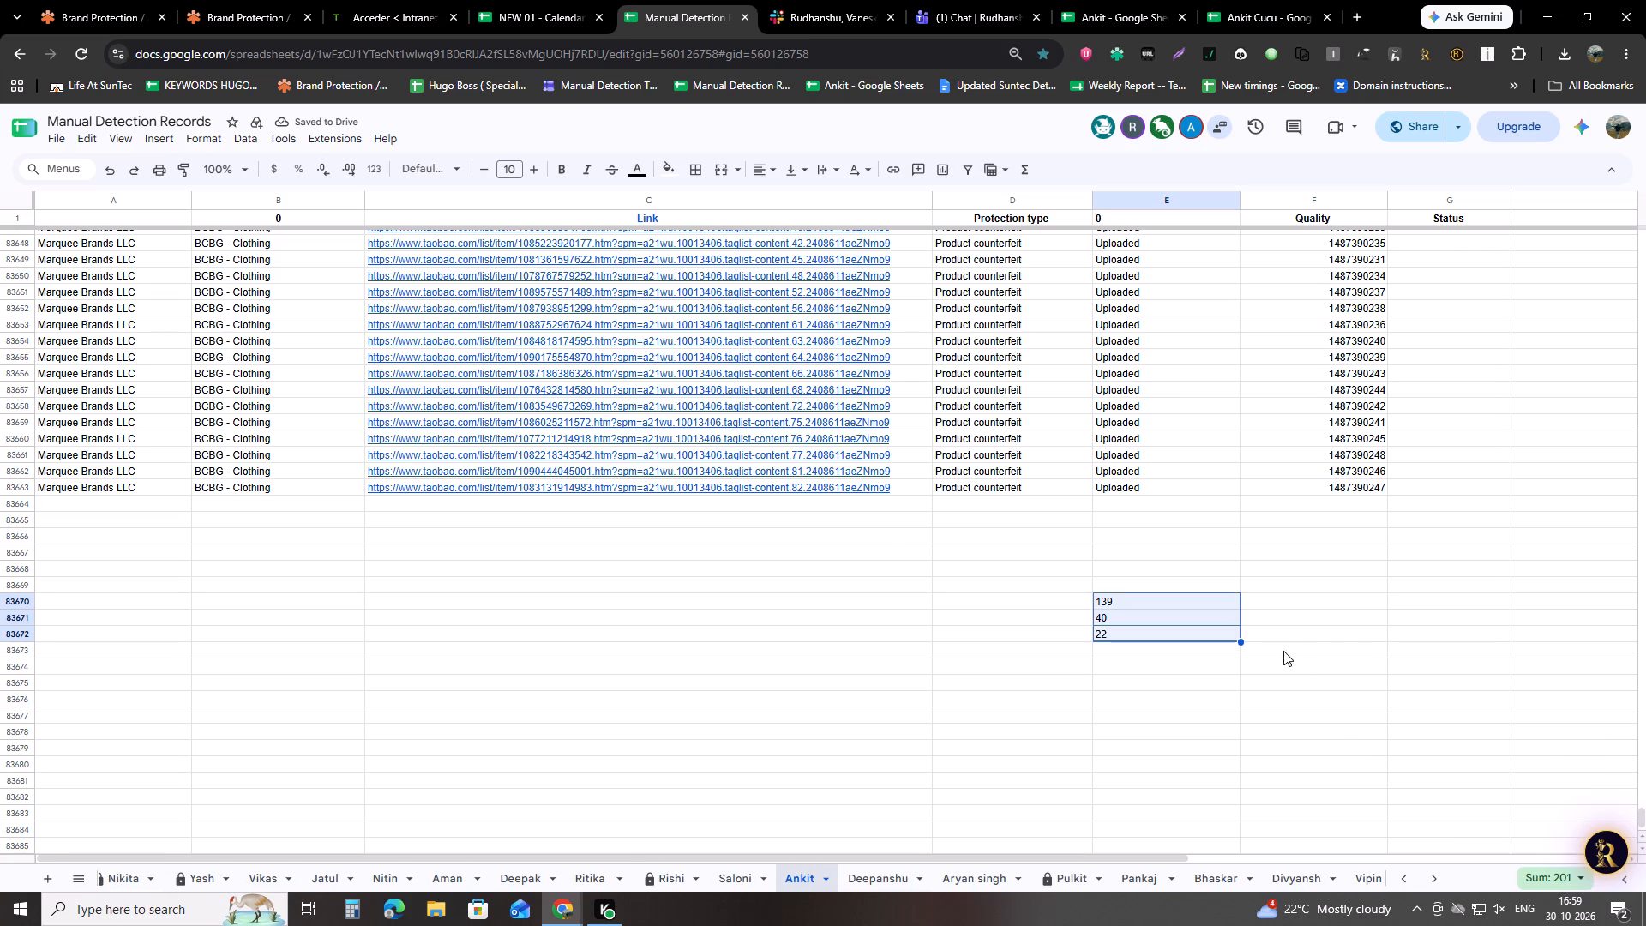
{"action": "scroll", "coordinate": [1254, 666], "scroll_direction": "up", "scroll_amount": 12}
{"action": "scroll", "coordinate": [1252, 673], "scroll_direction": "down", "scroll_amount": 5}
{"action": "scroll", "coordinate": [1252, 673], "scroll_direction": "up", "scroll_amount": 3}
{"action": "scroll", "coordinate": [1219, 724], "scroll_direction": "down", "scroll_amount": 7}
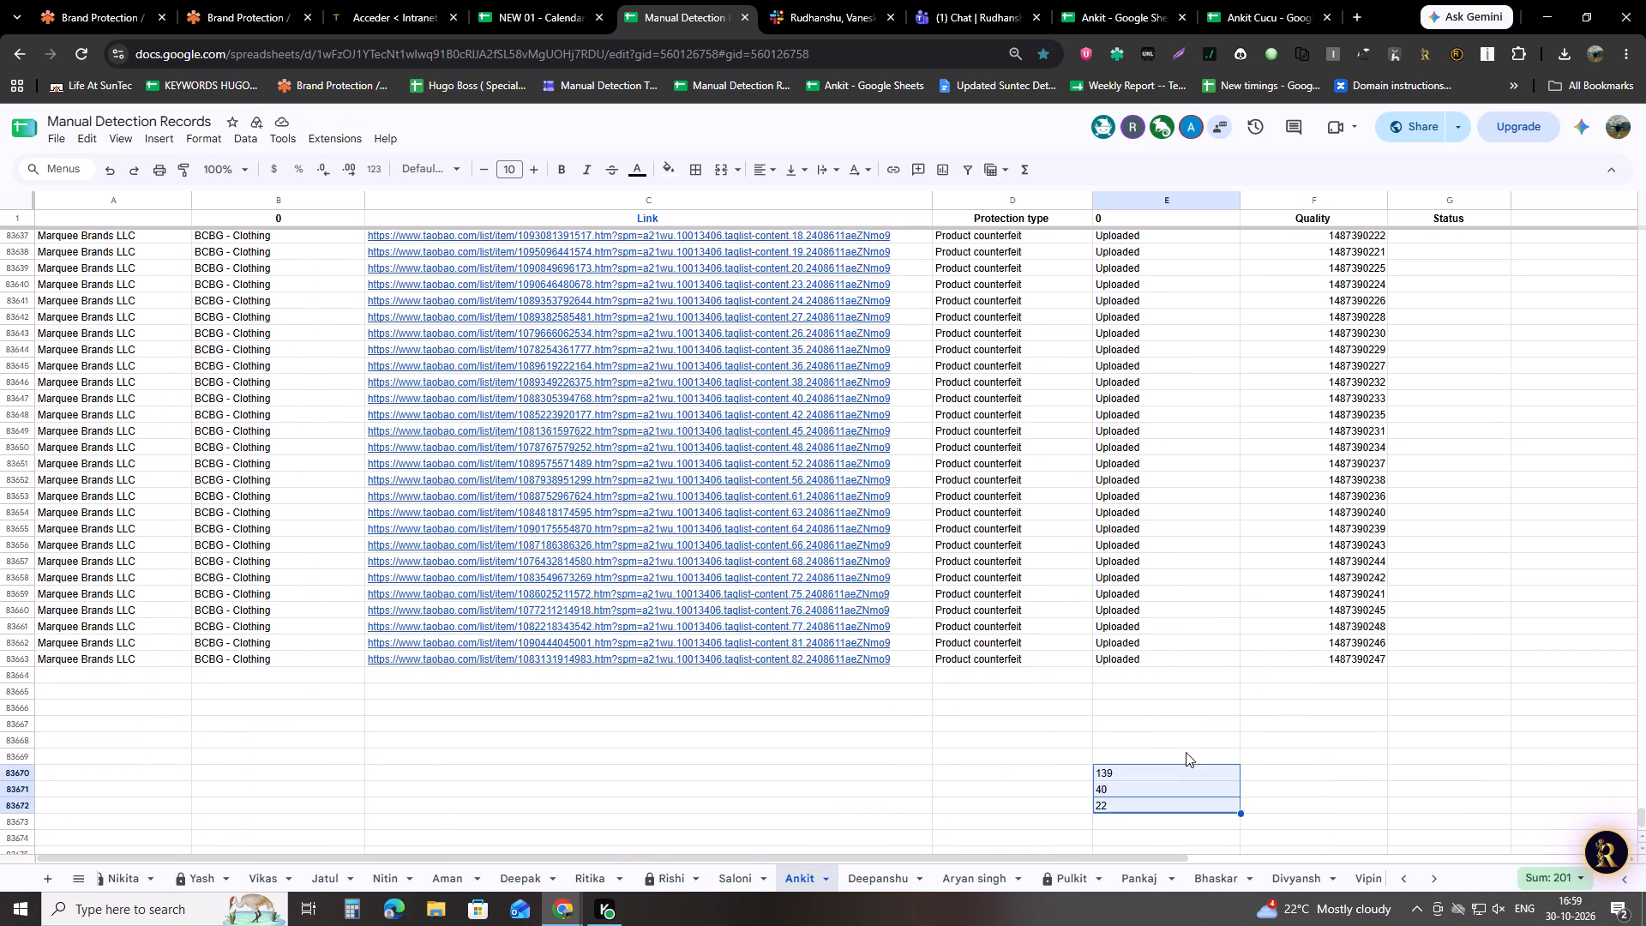
{"action": "scroll", "coordinate": [1186, 752], "scroll_direction": "down", "scroll_amount": 6}
{"action": "scroll", "coordinate": [464, 457], "scroll_direction": "up", "scroll_amount": 3}
Select Link cell C83665, and open Taobao's "Top 100件uag手机壳" page from the incognito Google results in list view.
{"action": "left_click", "coordinate": [513, 525]}
{"action": "key", "text": "alt+Tab"}
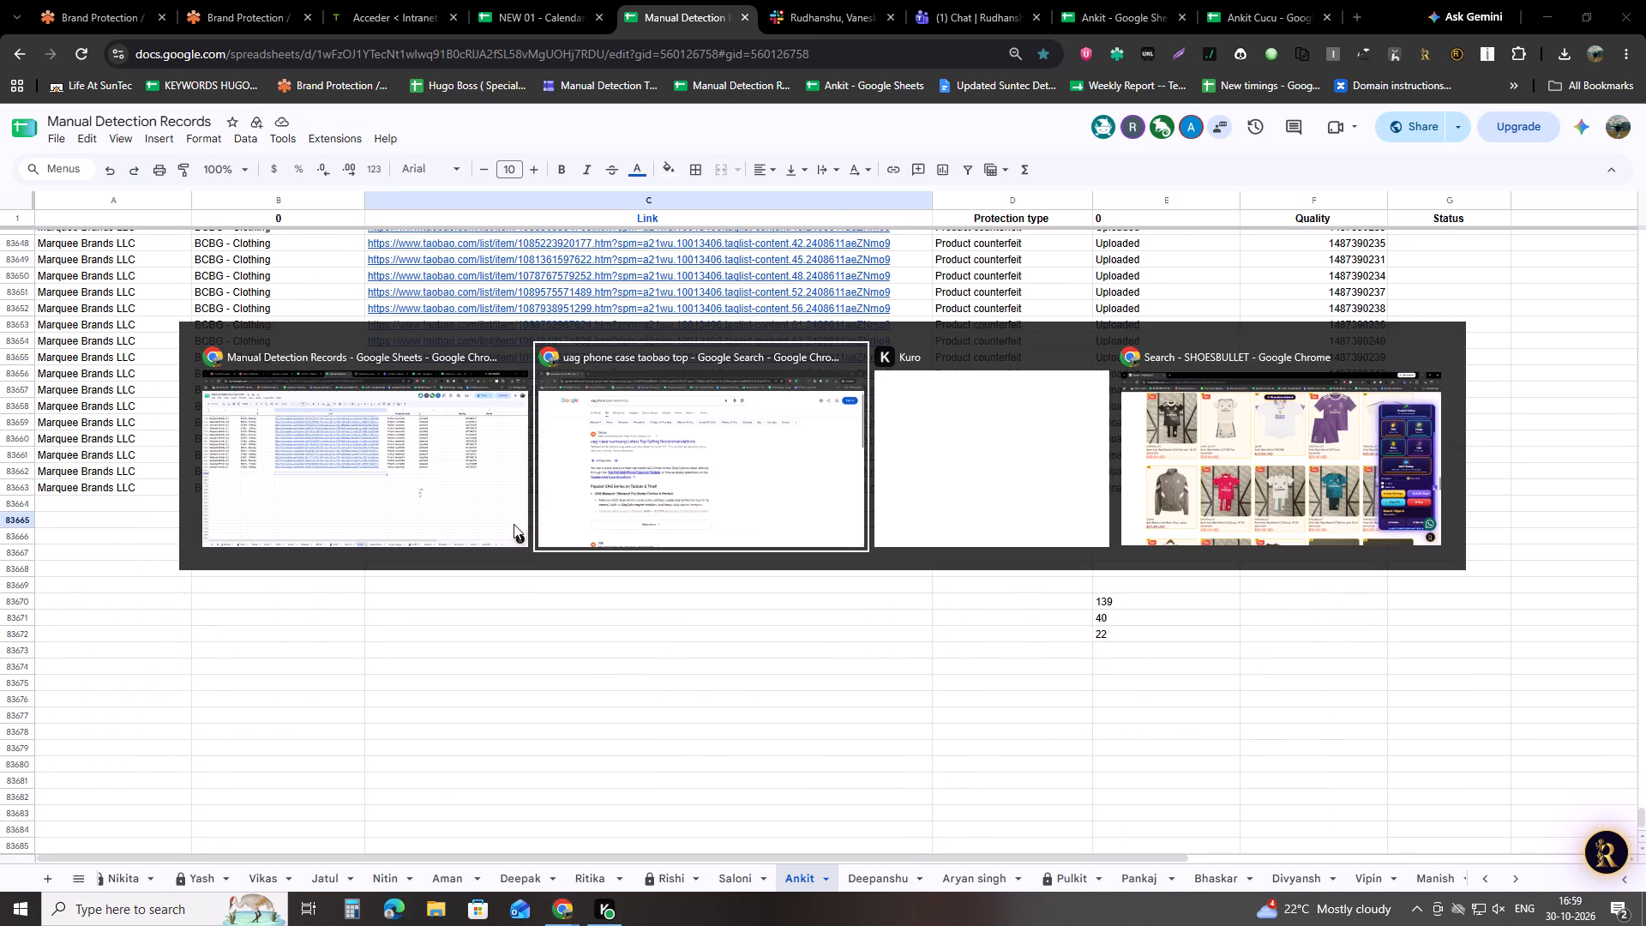
{"action": "scroll", "coordinate": [447, 454], "scroll_direction": "down", "scroll_amount": 5}
{"action": "left_click", "coordinate": [376, 625], "text": "ctrl"}
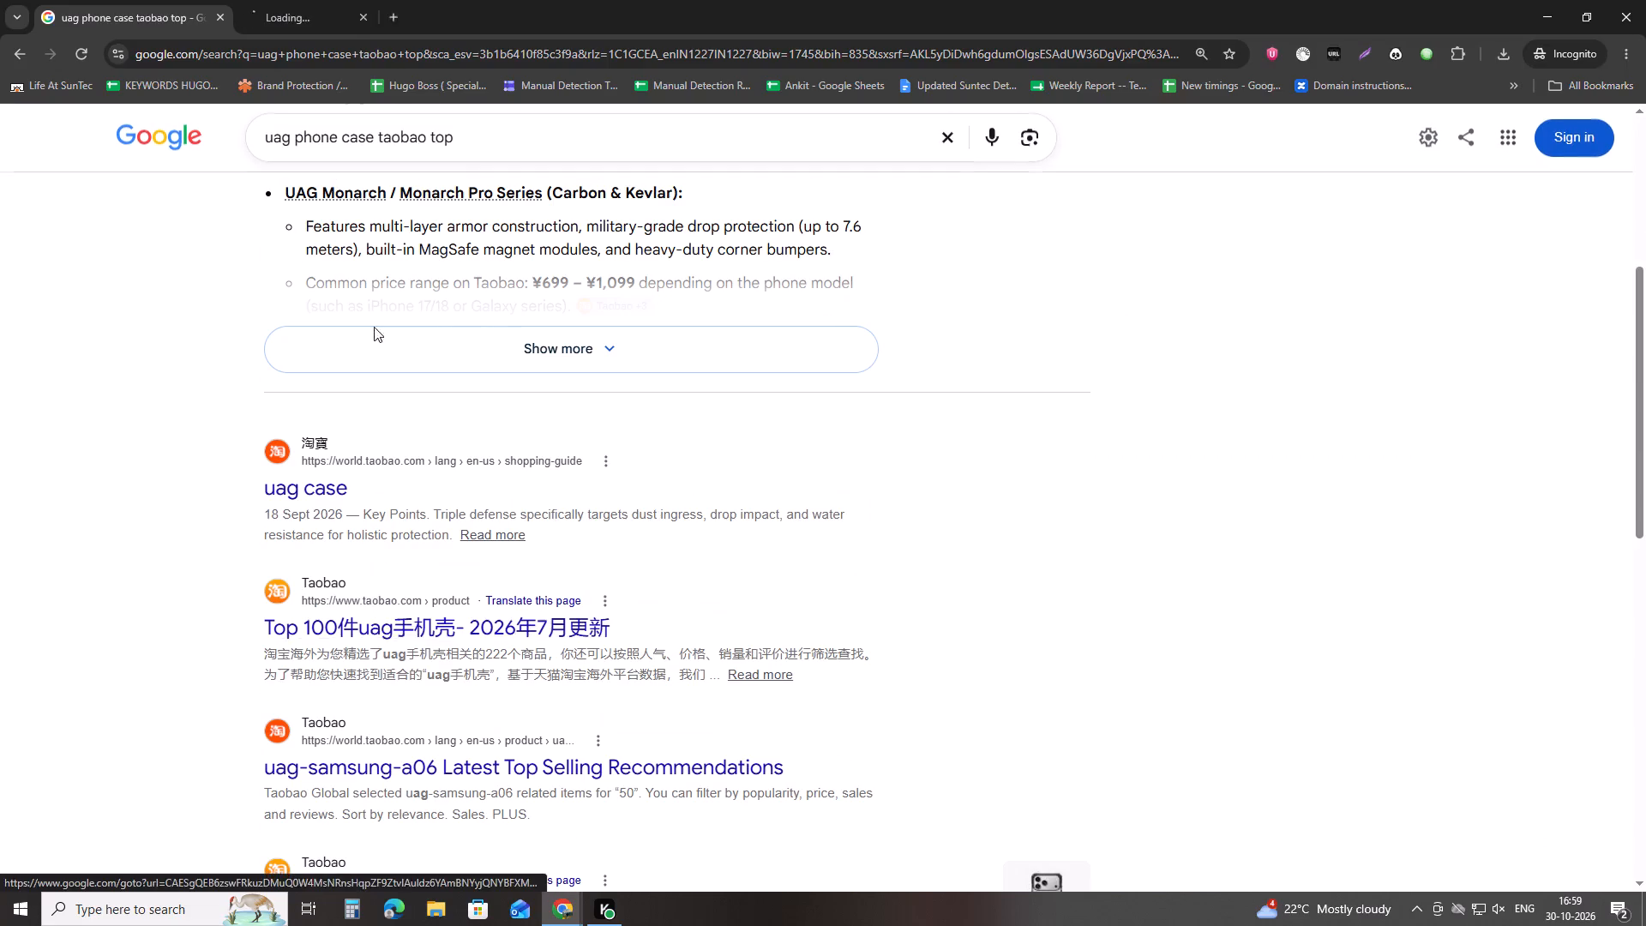
{"action": "left_click", "coordinate": [358, 0]}
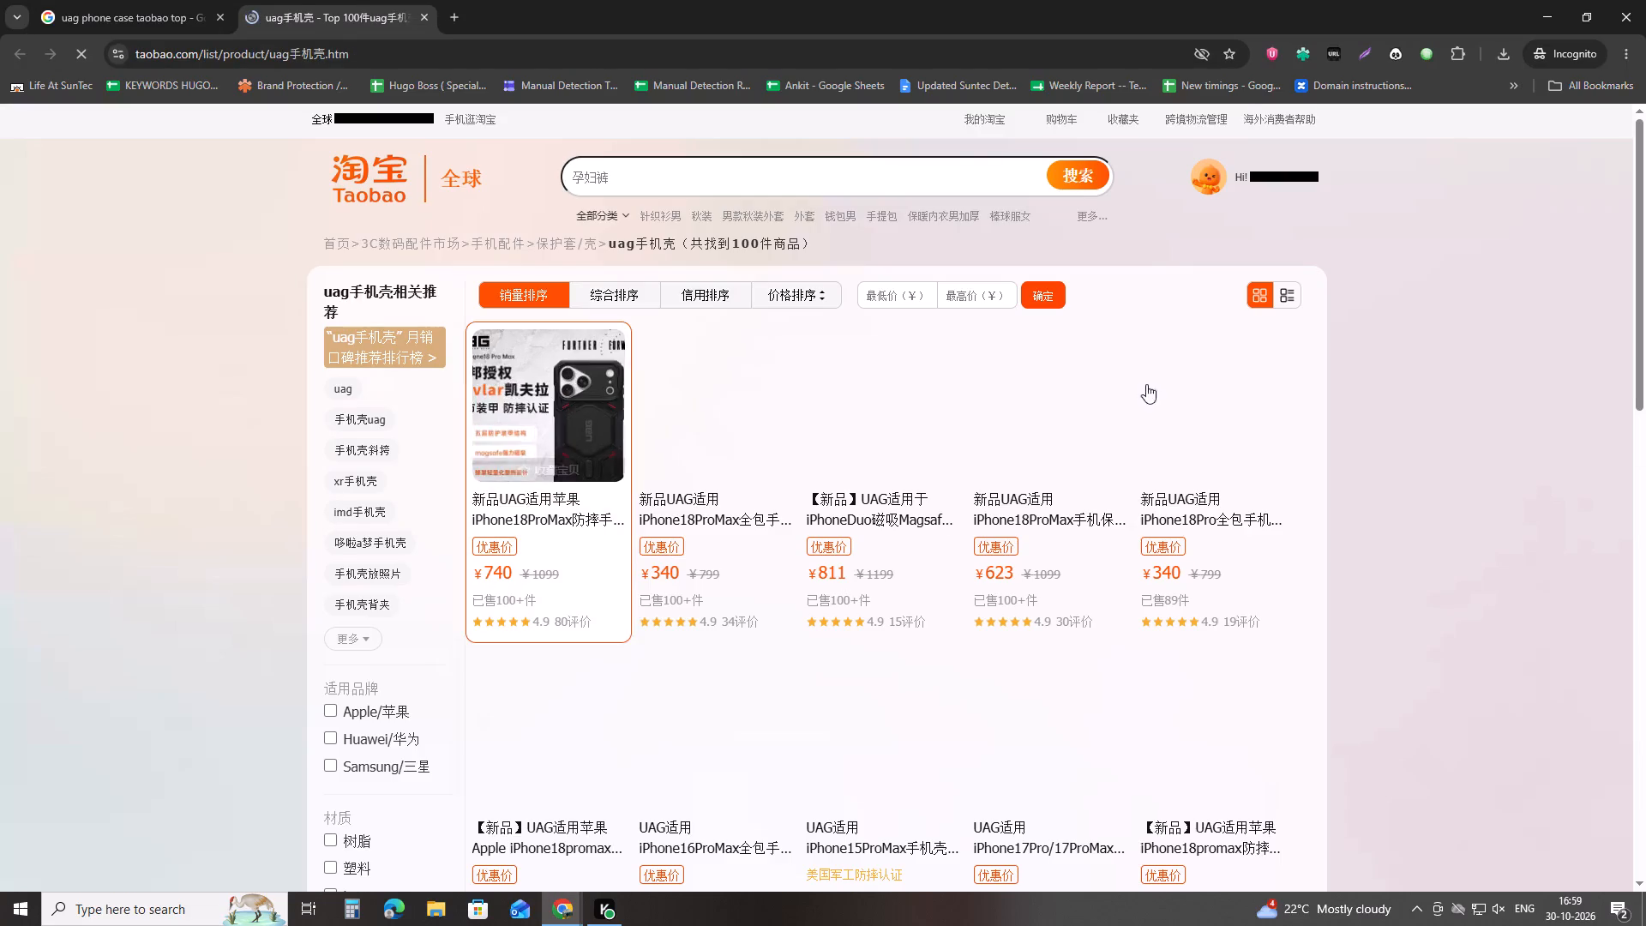
{"action": "left_click", "coordinate": [1293, 293]}
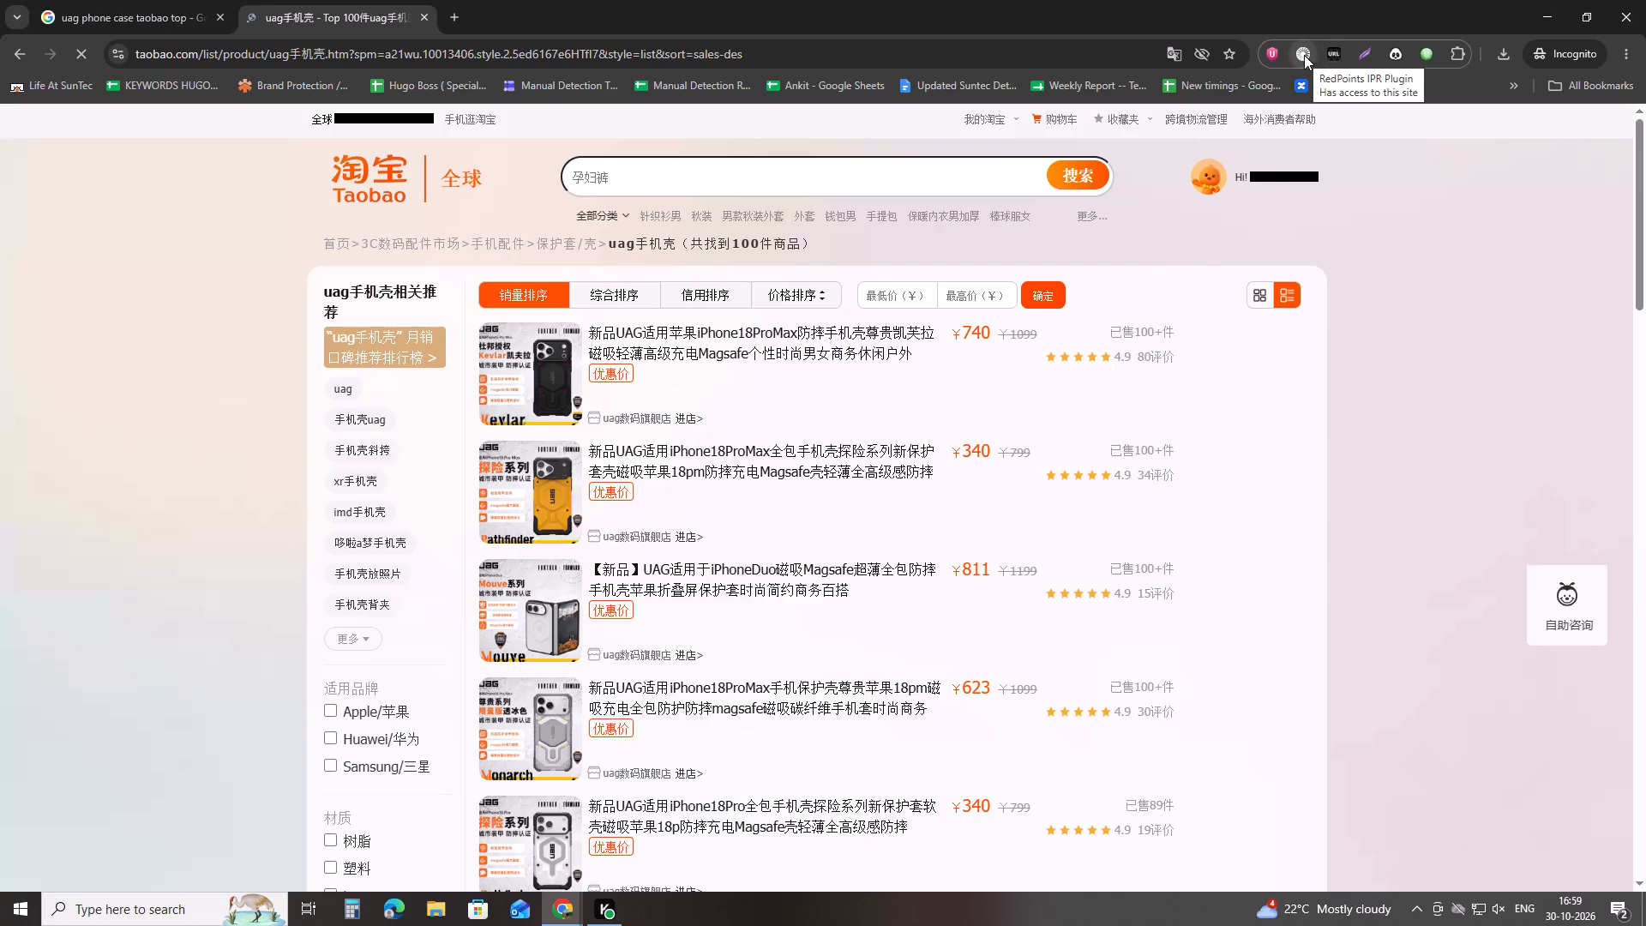
Look through the Taobao uag手机壳 listings for phone cases that the RedPoints plugin has not highlighted.
{"action": "scroll", "coordinate": [979, 412], "scroll_direction": "down", "scroll_amount": 1}
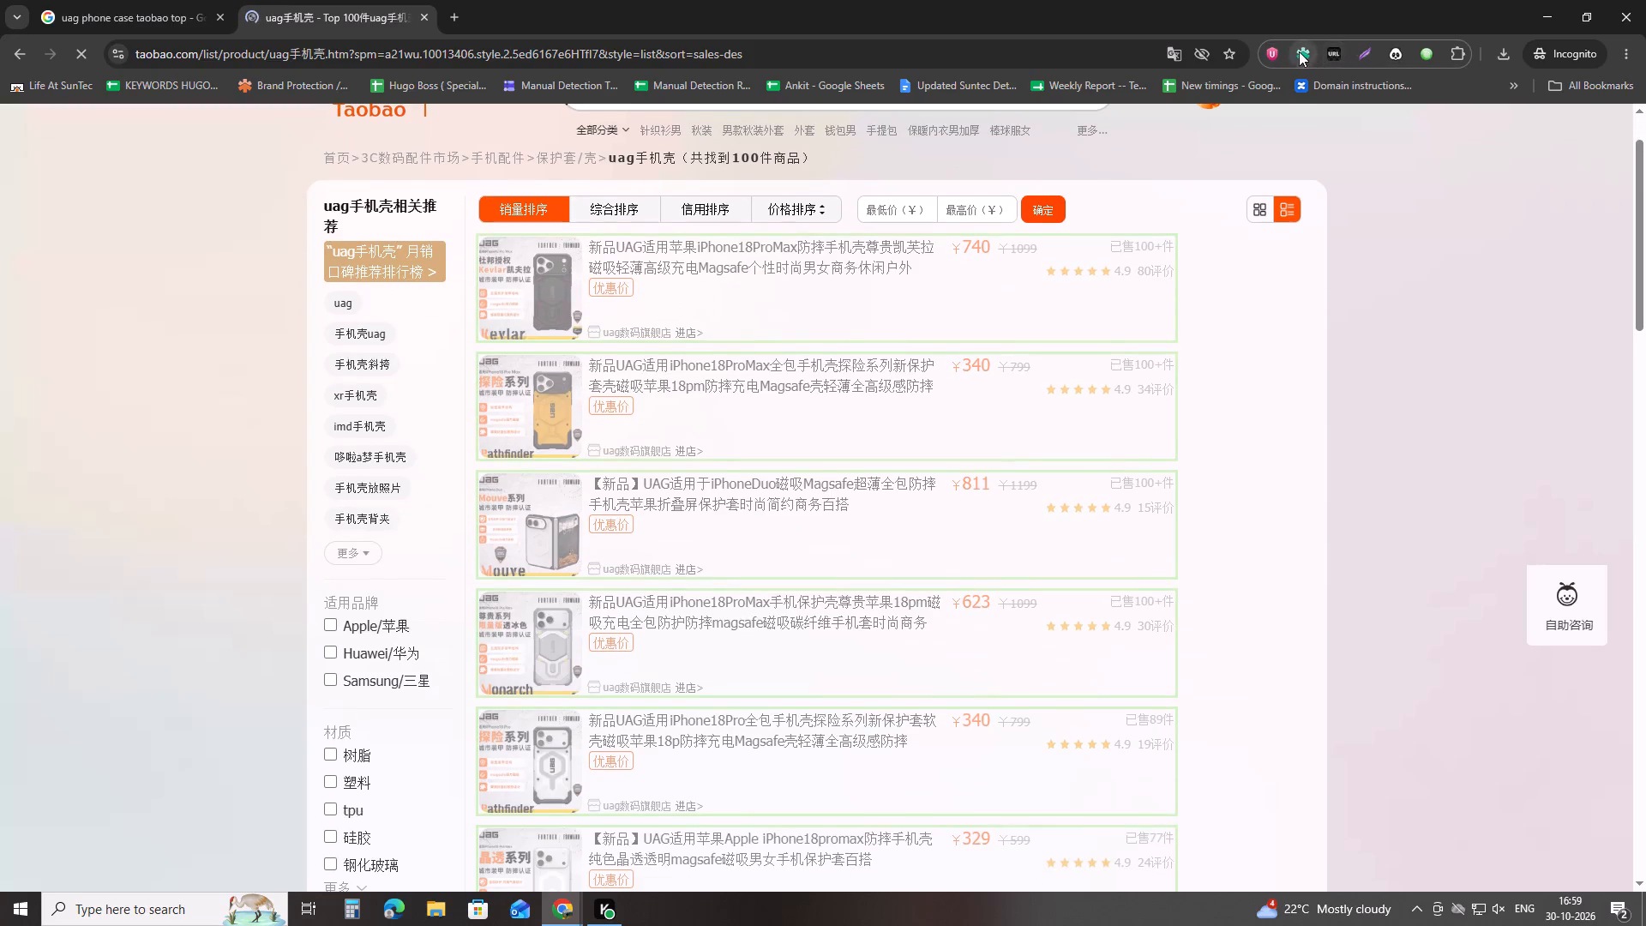
{"action": "scroll", "coordinate": [518, 550], "scroll_direction": "down", "scroll_amount": 11}
{"action": "scroll", "coordinate": [388, 523], "scroll_direction": "down", "scroll_amount": 4}
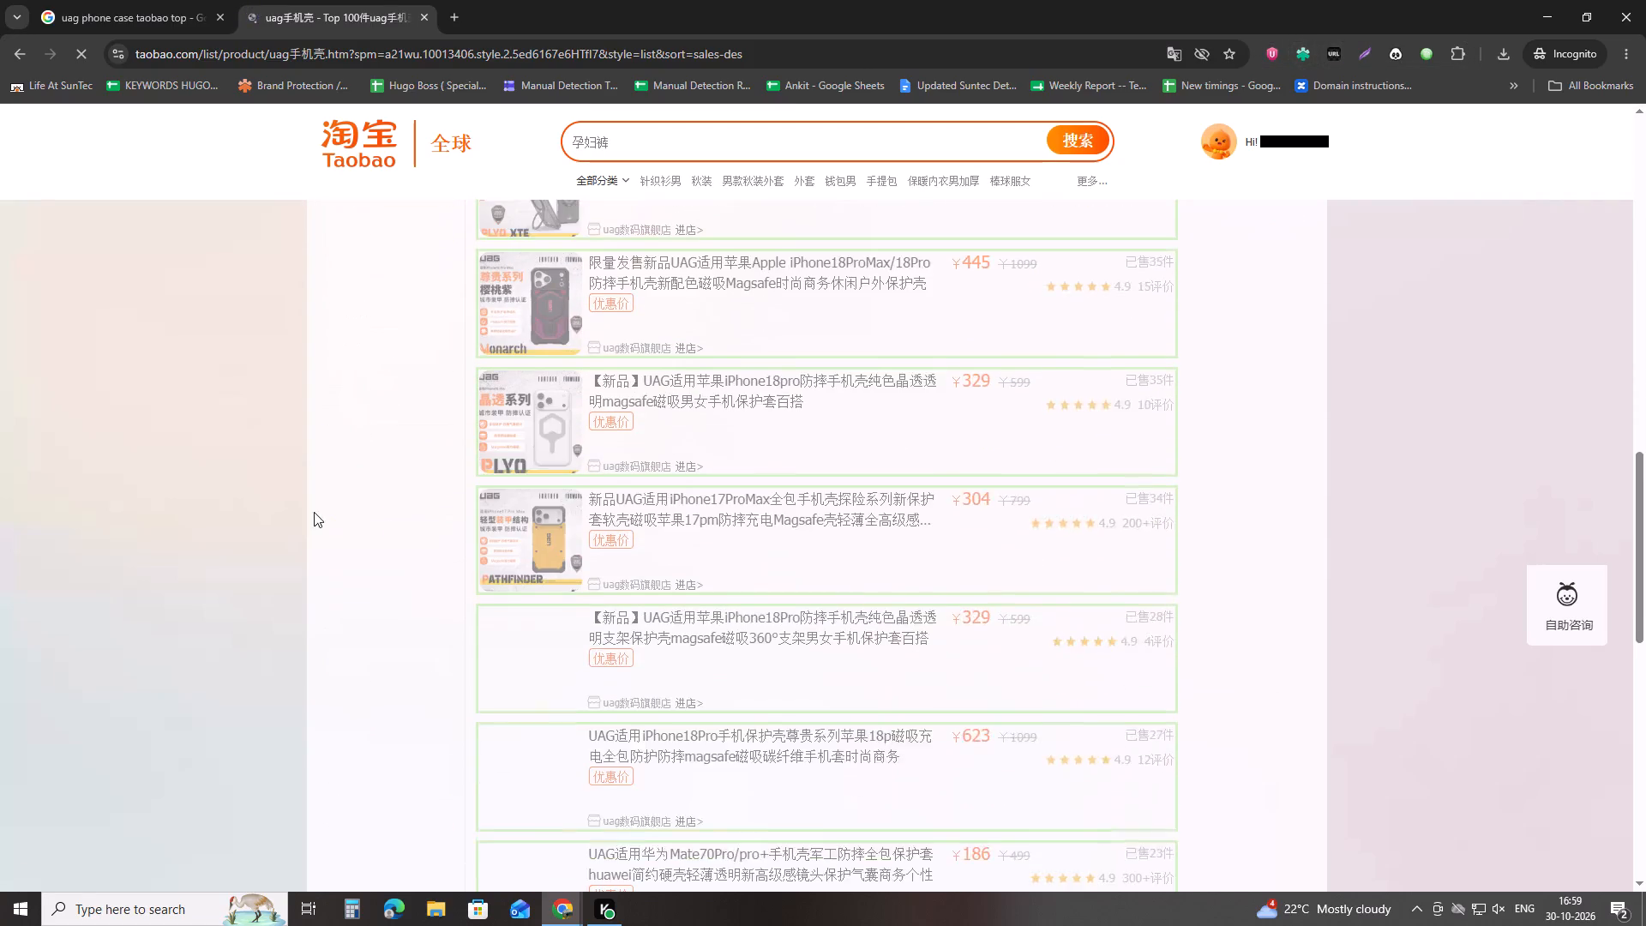
{"action": "scroll", "coordinate": [279, 505], "scroll_direction": "down", "scroll_amount": 11}
{"action": "scroll", "coordinate": [275, 483], "scroll_direction": "up", "scroll_amount": 3}
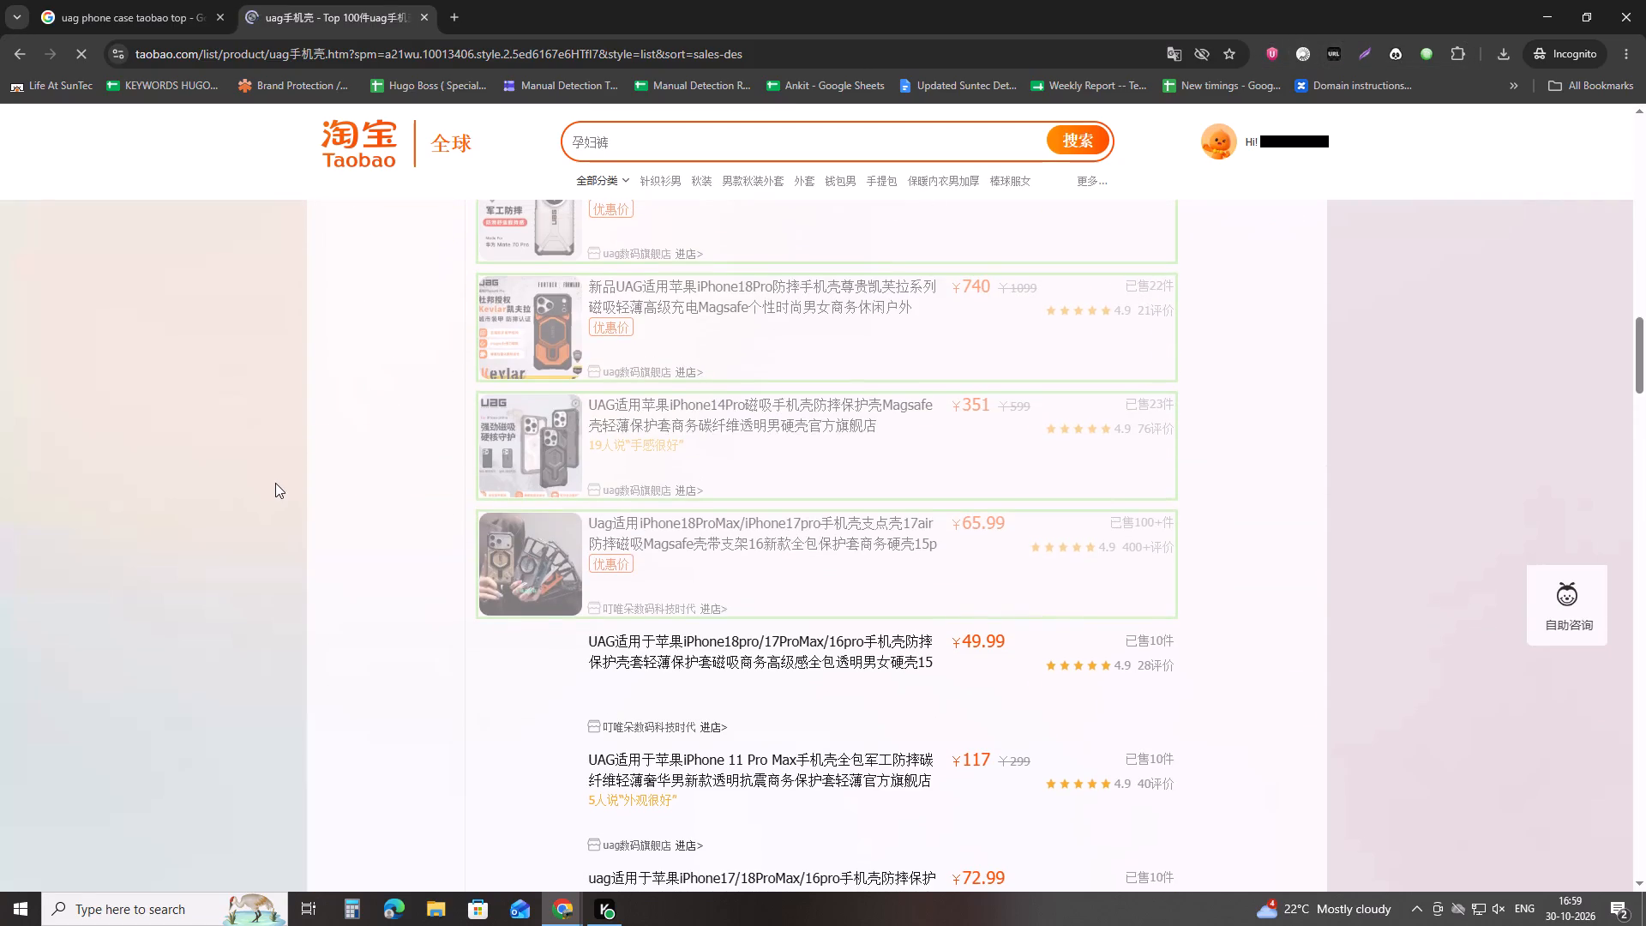
{"action": "scroll", "coordinate": [736, 460], "scroll_direction": "down", "scroll_amount": 5}
{"action": "scroll", "coordinate": [219, 410], "scroll_direction": "up", "scroll_amount": 3}
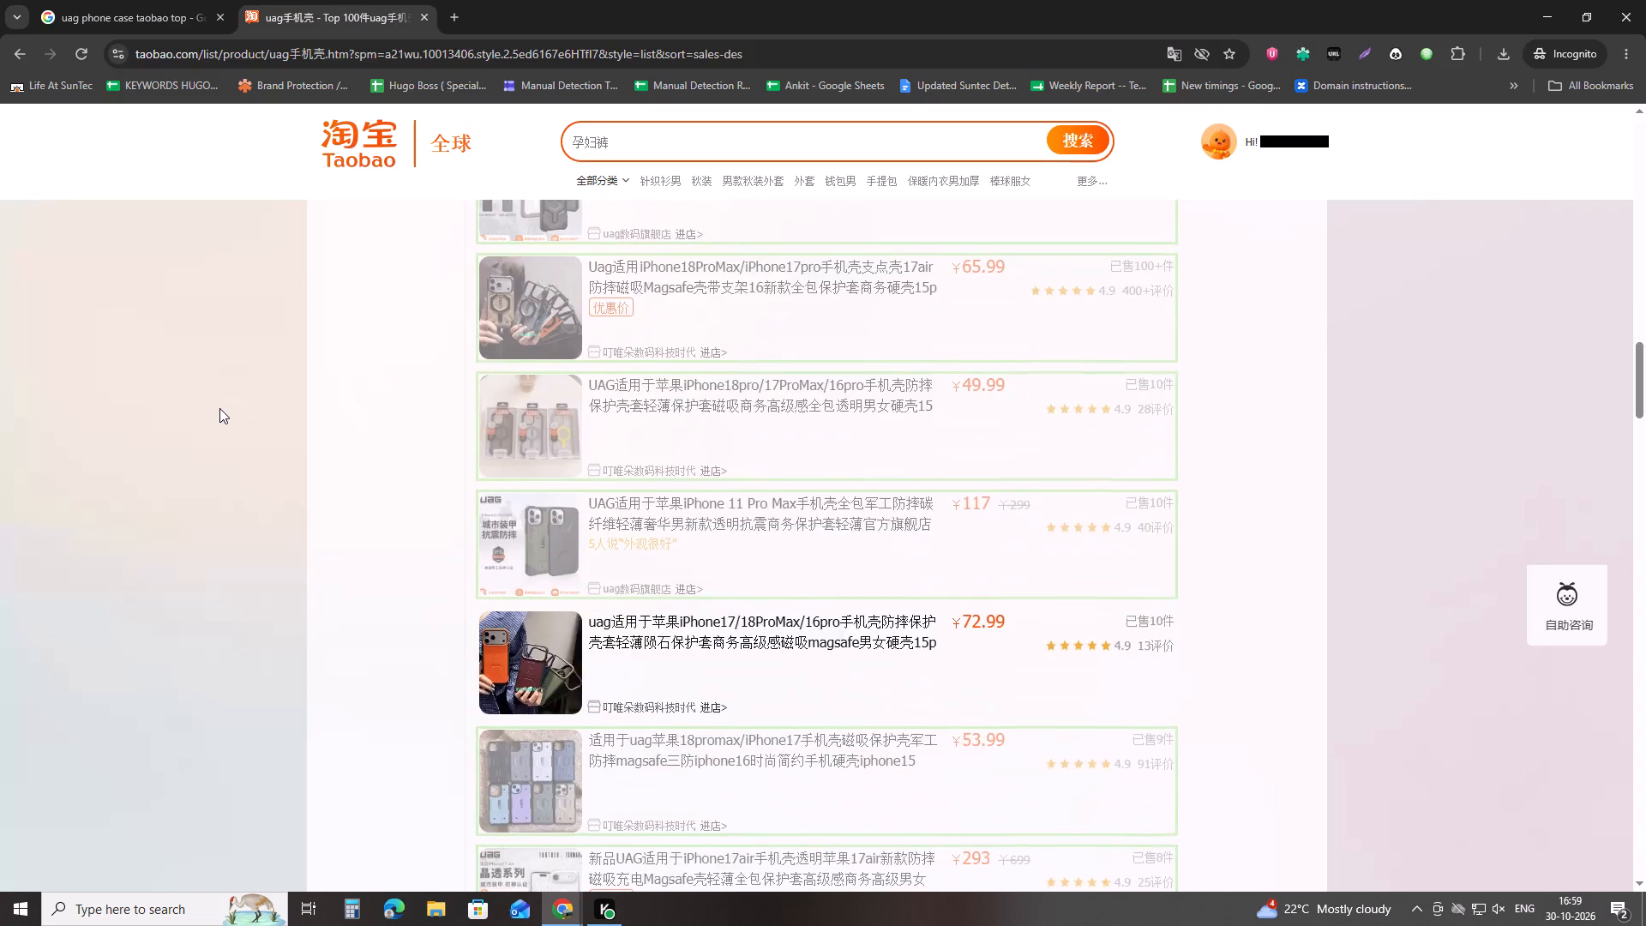
{"action": "scroll", "coordinate": [219, 408], "scroll_direction": "up", "scroll_amount": 1}
{"action": "scroll", "coordinate": [219, 408], "scroll_direction": "down", "scroll_amount": 6}
{"action": "scroll", "coordinate": [1006, 402], "scroll_direction": "down", "scroll_amount": 5}
{"action": "scroll", "coordinate": [146, 426], "scroll_direction": "down", "scroll_amount": 4}
{"action": "scroll", "coordinate": [35, 473], "scroll_direction": "down", "scroll_amount": 4}
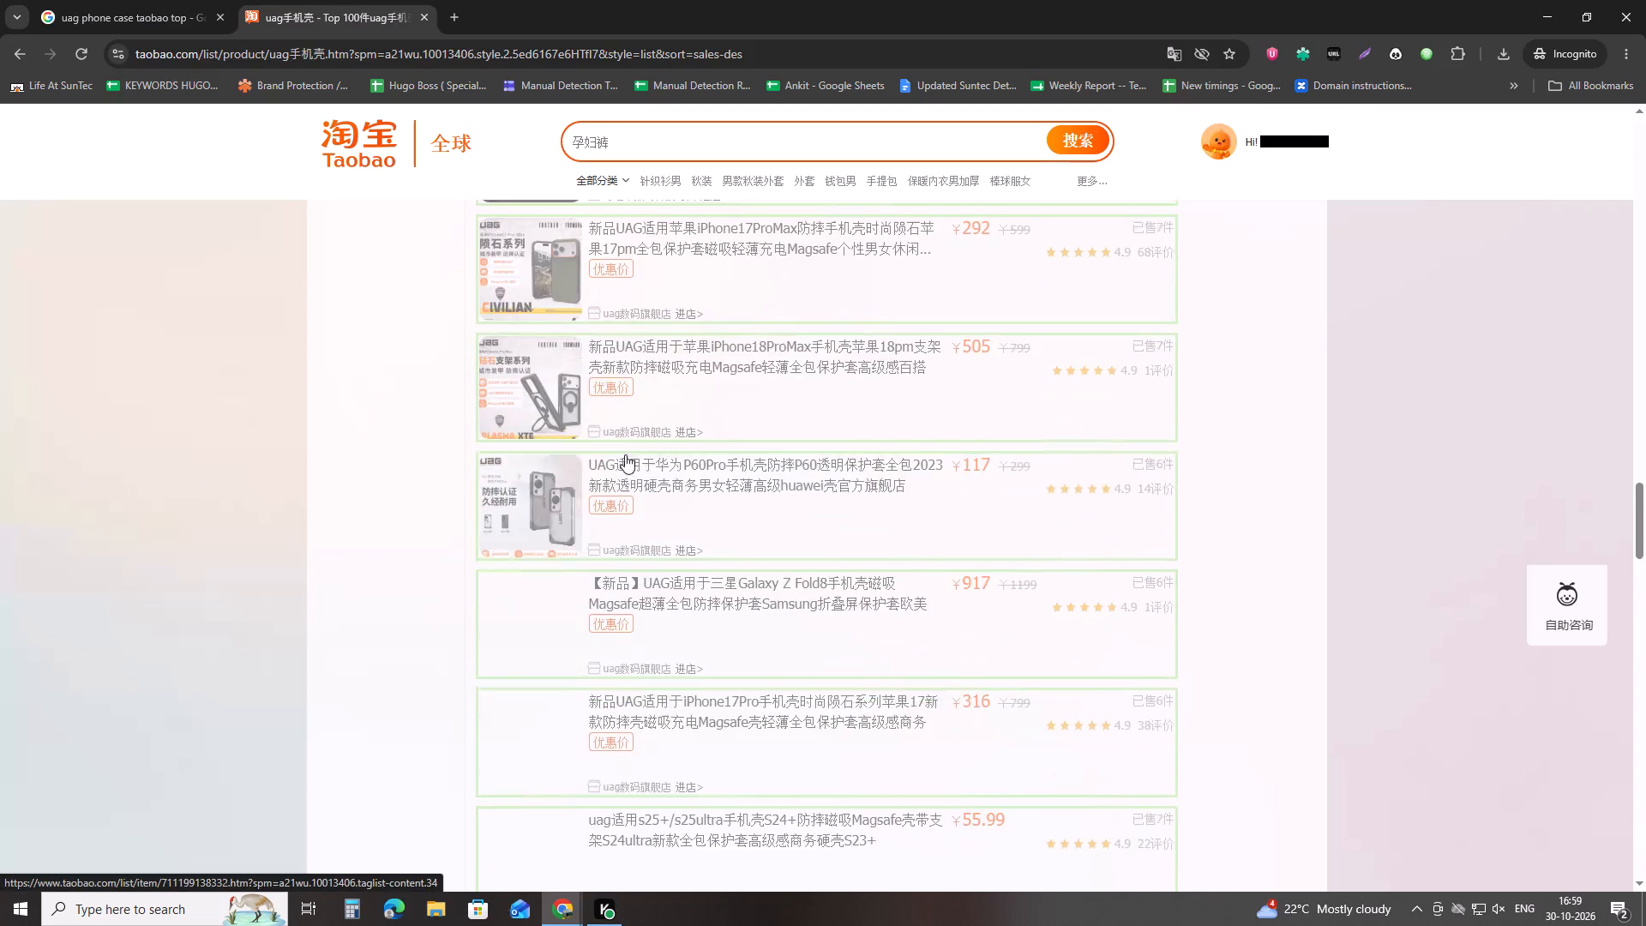
{"action": "scroll", "coordinate": [249, 525], "scroll_direction": "down", "scroll_amount": 4}
{"action": "scroll", "coordinate": [351, 508], "scroll_direction": "down", "scroll_amount": 4}
{"action": "scroll", "coordinate": [565, 549], "scroll_direction": "down", "scroll_amount": 5}
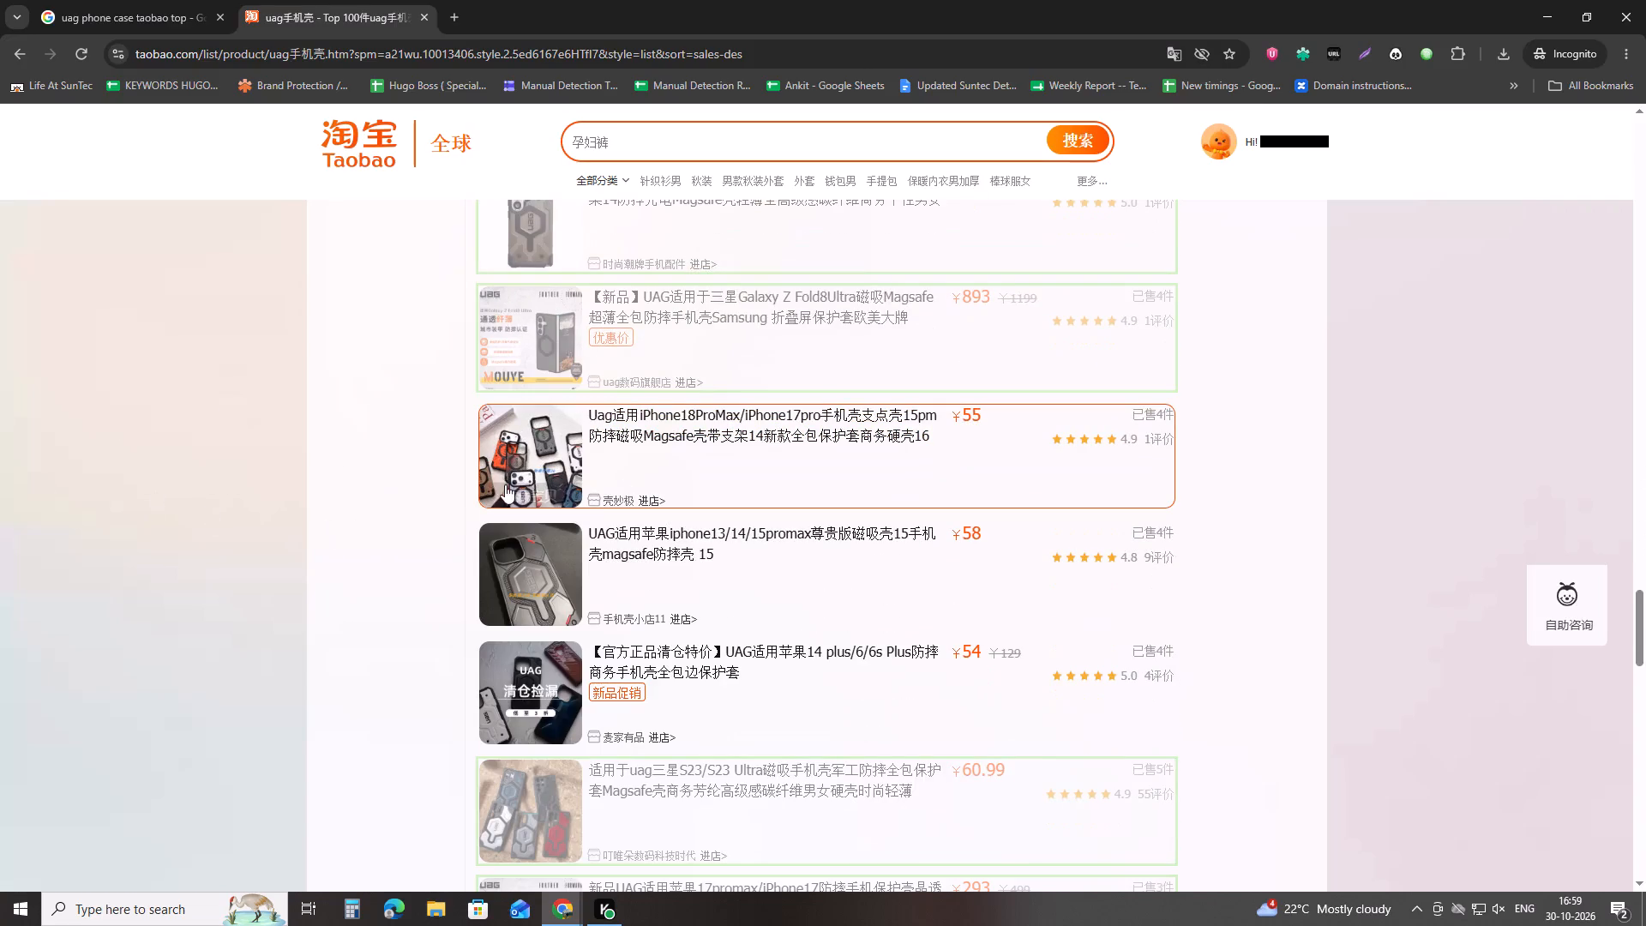
Open the image of the unhighlighted ¥55 iPhone18ProMax case listing in a separate tab, and close it.
{"action": "right_click", "coordinate": [502, 464]}
{"action": "left_click", "coordinate": [666, 677]}
{"action": "left_click", "coordinate": [485, 0]}
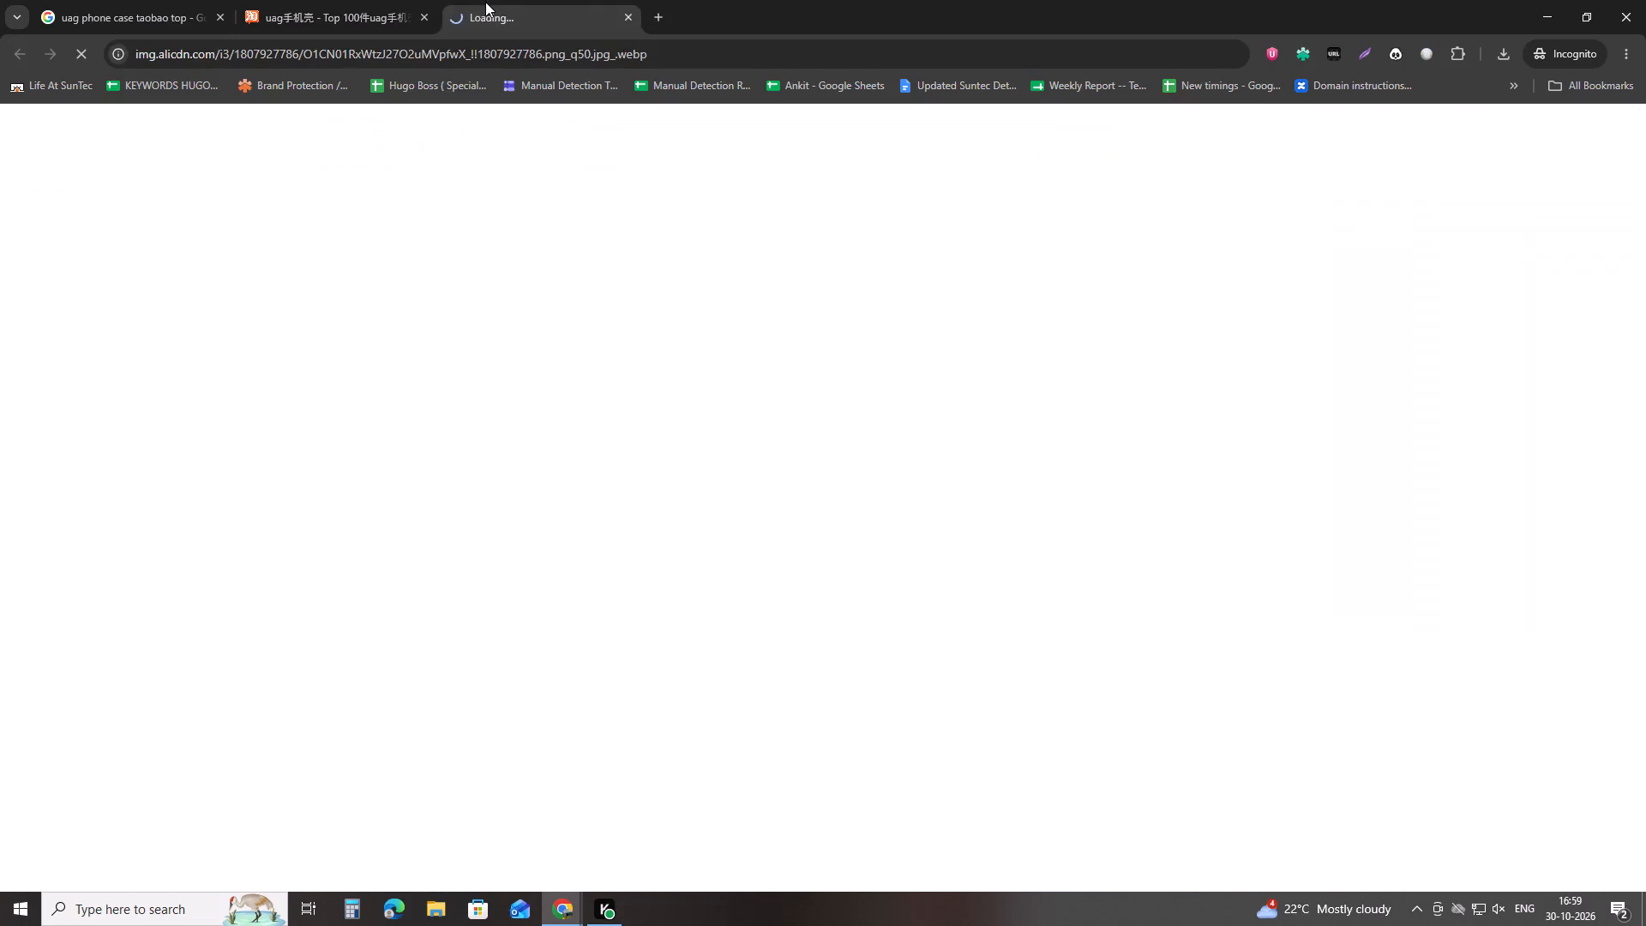
{"action": "middle_click", "coordinate": [488, 2]}
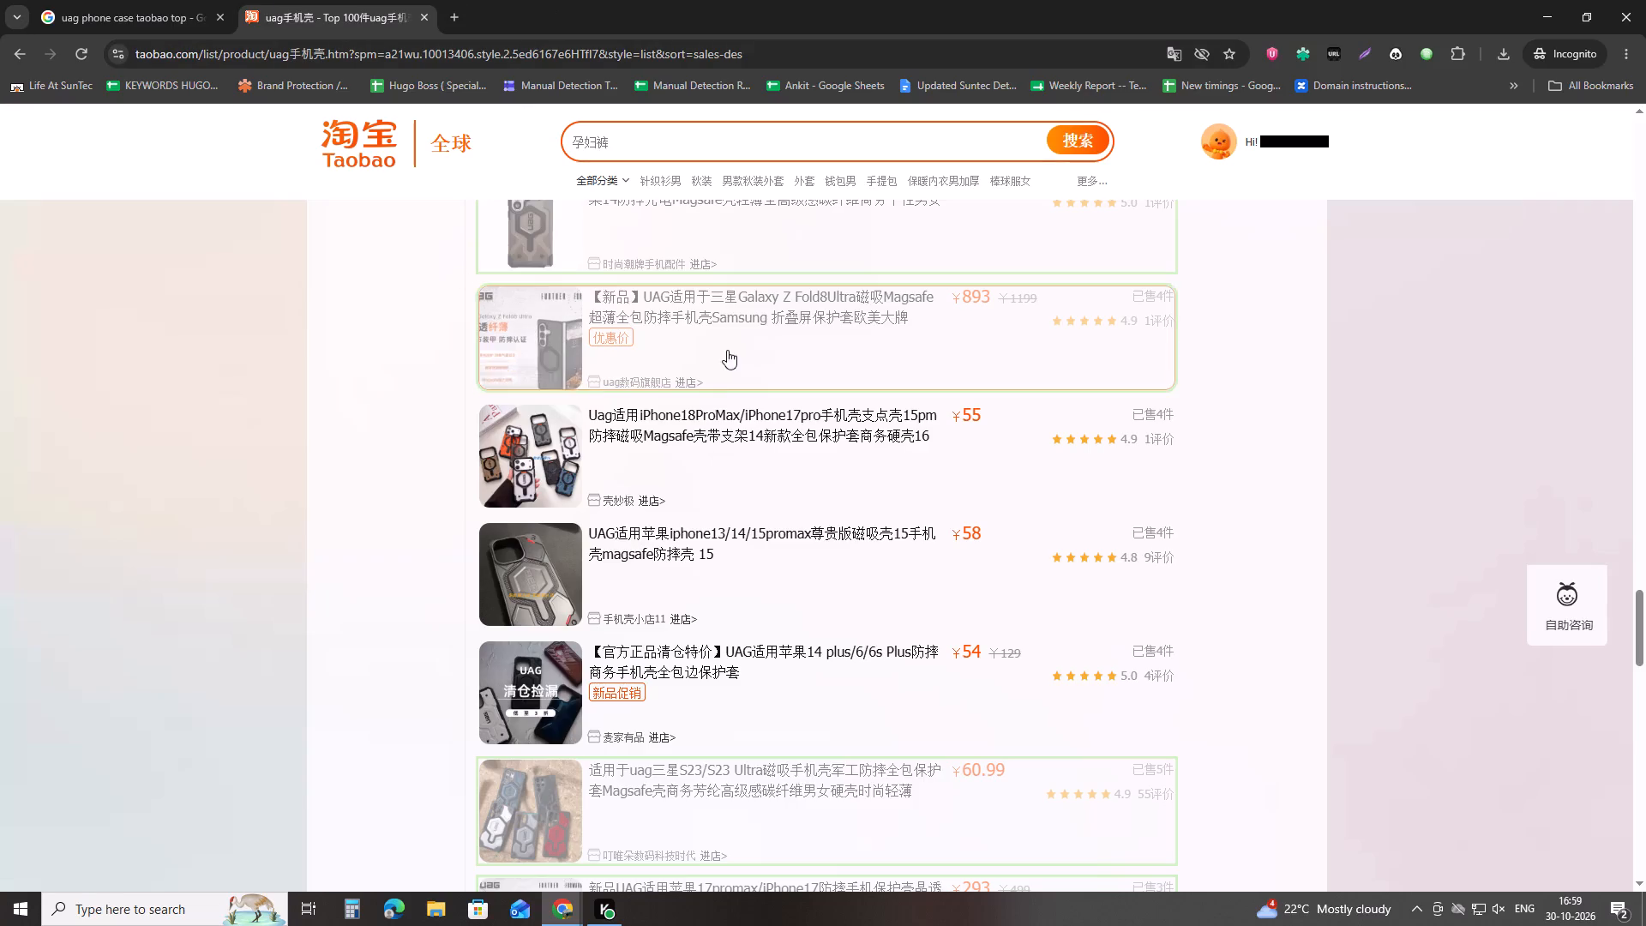
Copy the link of the ¥55 Uag iPhone18ProMax/iPhone17pro case listing into Link cell C83665 of Manual Detection Records.
{"action": "right_click", "coordinate": [705, 423]}
{"action": "left_click", "coordinate": [784, 584]}
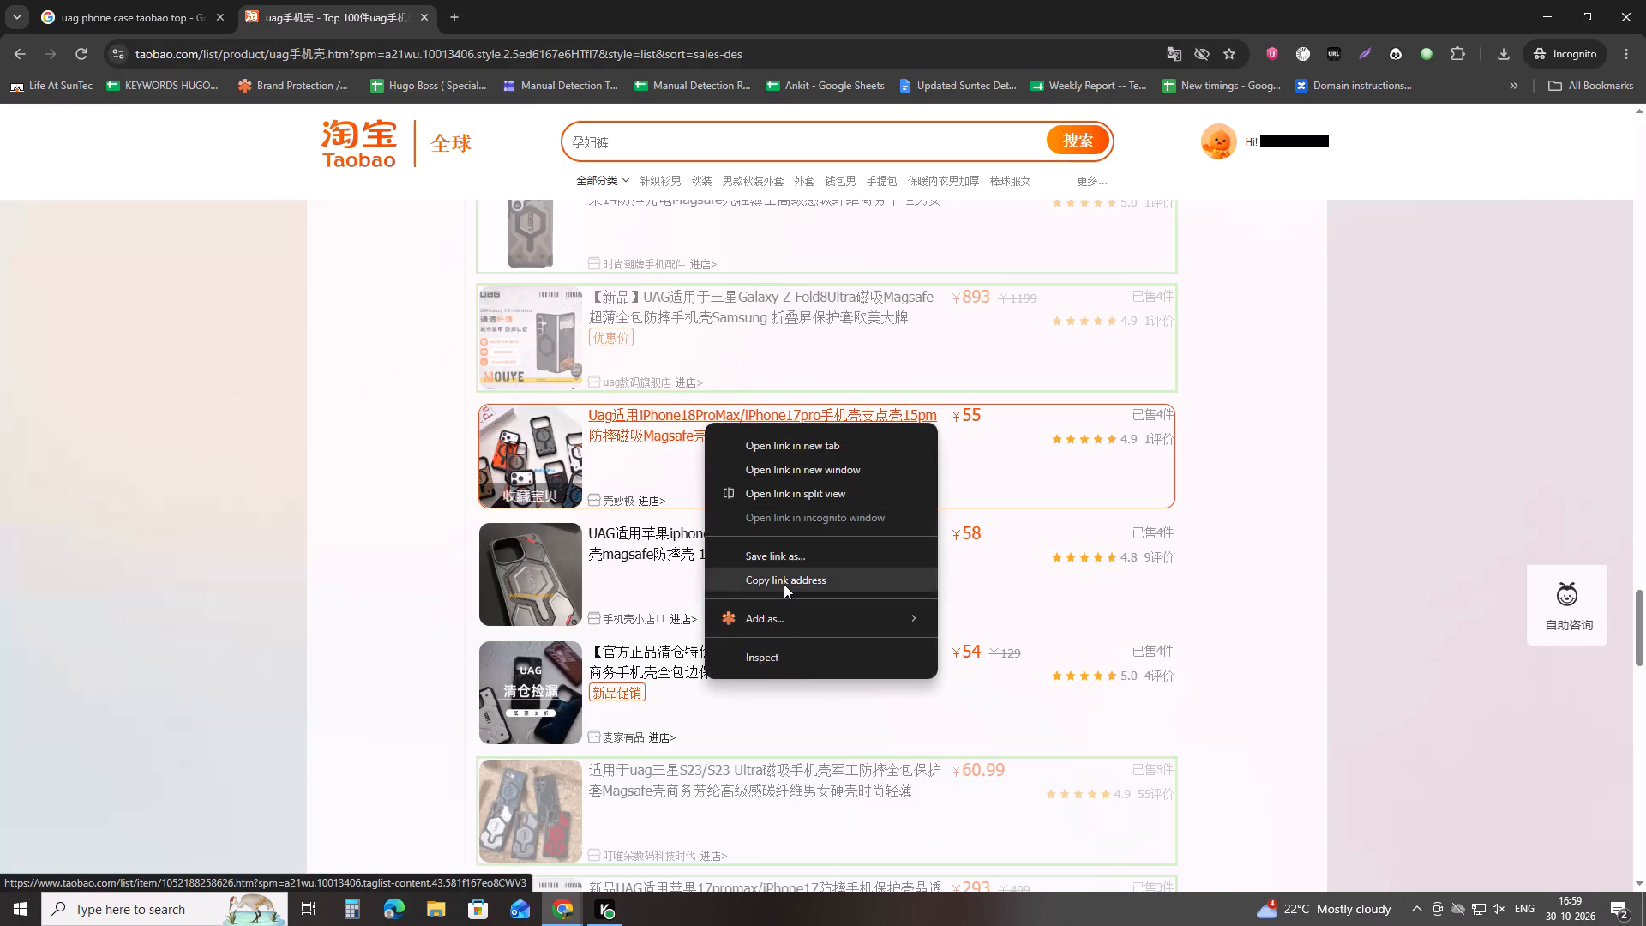
{"action": "key", "text": "alt+Tab"}
{"action": "key", "text": "ctrl+v"}
{"action": "left_click", "coordinate": [754, 540]}
Select the block of Real Madrid shoesbullet links in the Link column to check its count.
{"action": "scroll", "coordinate": [745, 502], "scroll_direction": "up", "scroll_amount": 3}
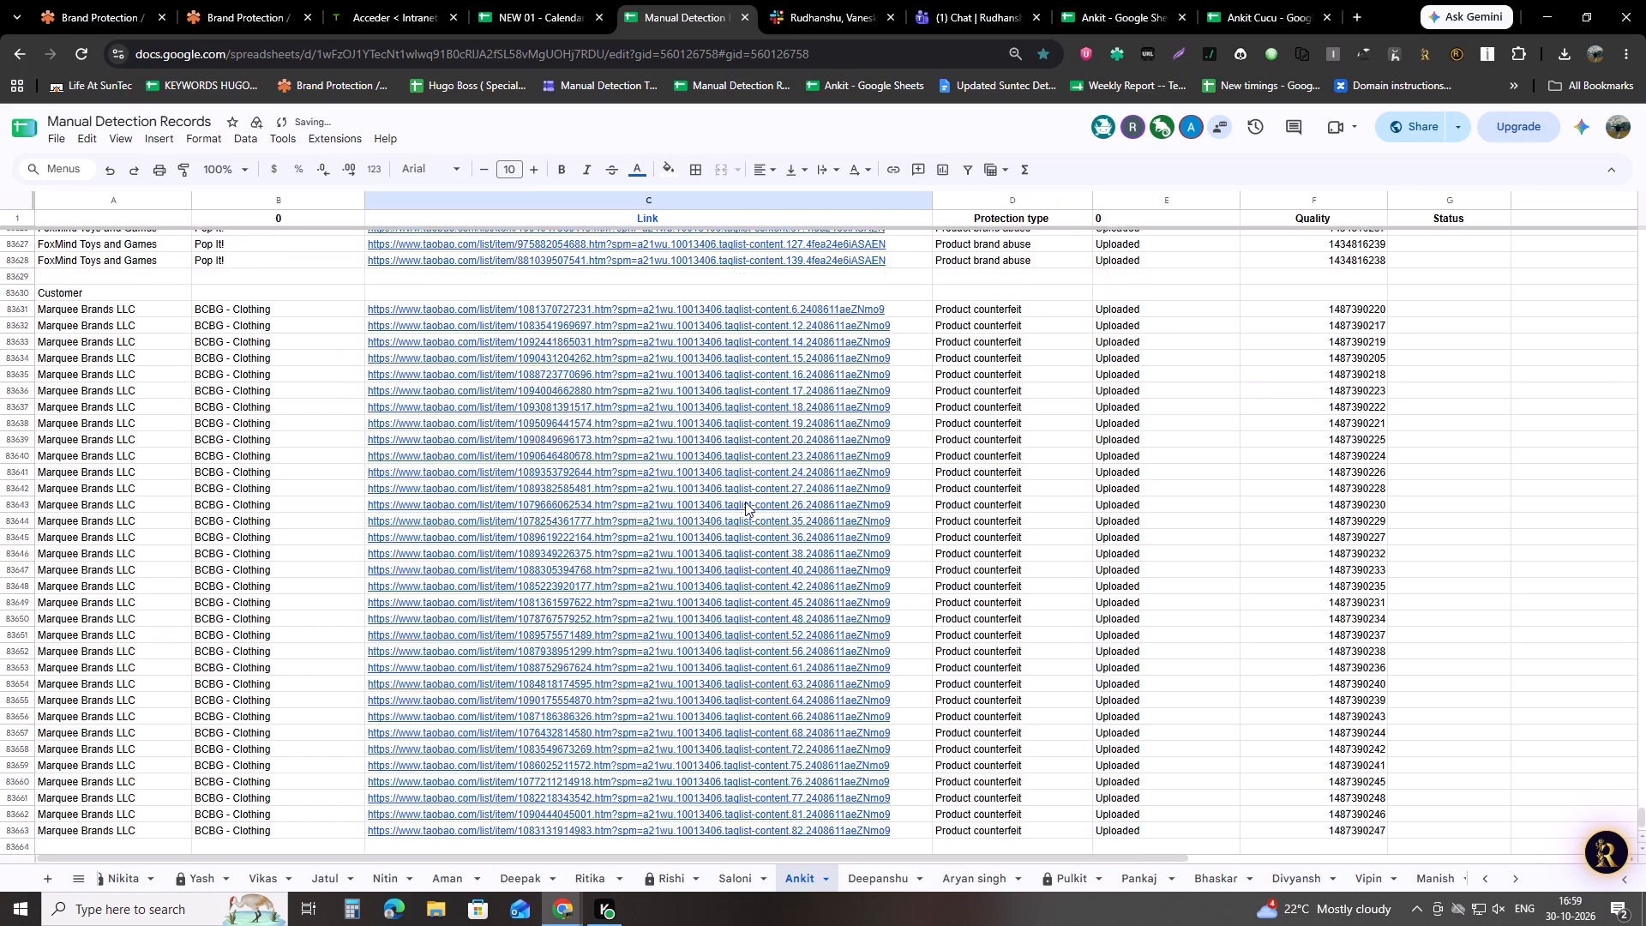
{"action": "scroll", "coordinate": [745, 502], "scroll_direction": "up", "scroll_amount": 15}
{"action": "left_click", "coordinate": [636, 456]}
{"action": "key", "text": "ctrl+space"}
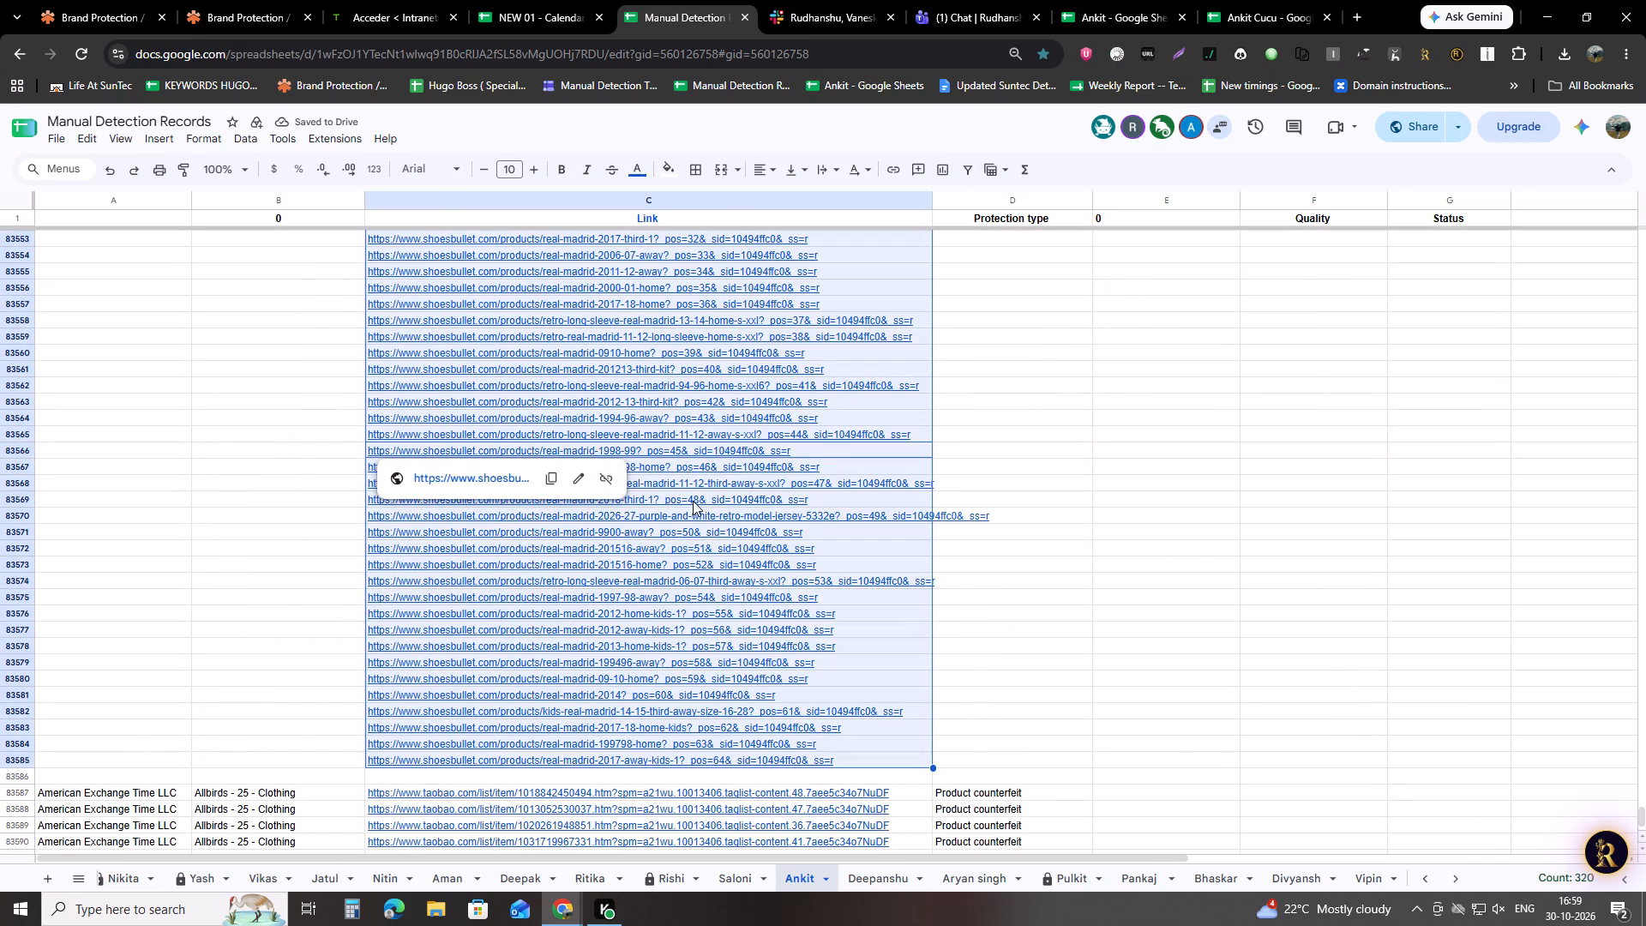
{"action": "scroll", "coordinate": [708, 532], "scroll_direction": "down", "scroll_amount": 18}
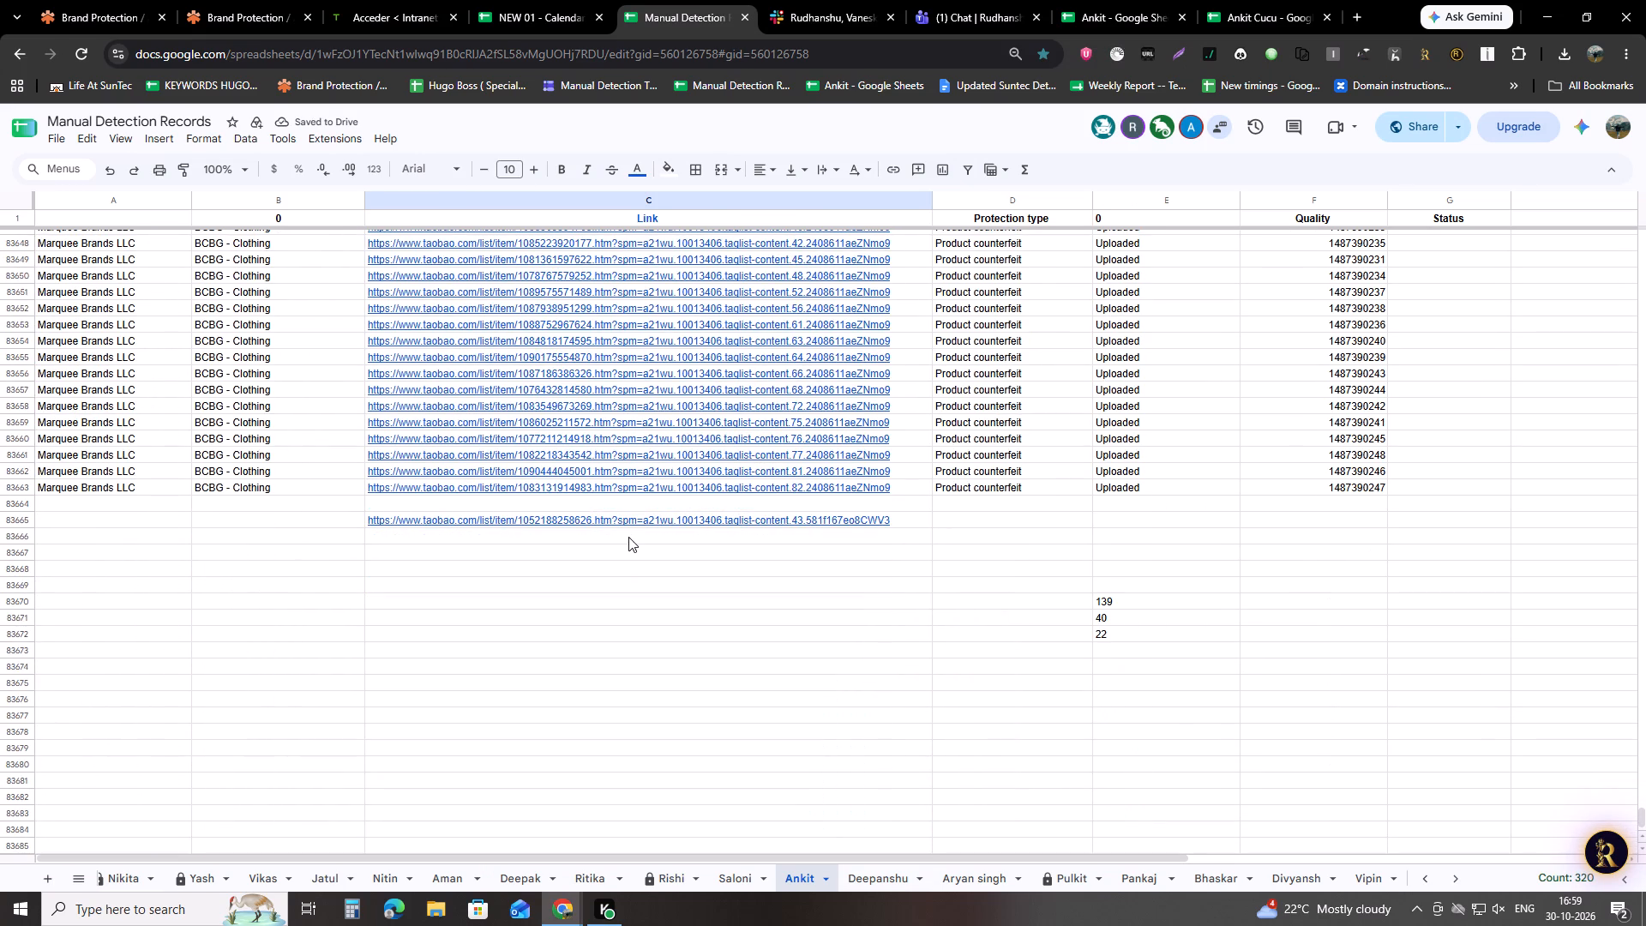
Copy the link of the ¥54 UAG Apple 14 plus/6/6s Plus case listing into Link cell C83666 of Manual Detection Records.
{"action": "left_click", "coordinate": [630, 534]}
{"action": "key", "text": "alt+Tab"}
{"action": "scroll", "coordinate": [407, 554], "scroll_direction": "down", "scroll_amount": 2}
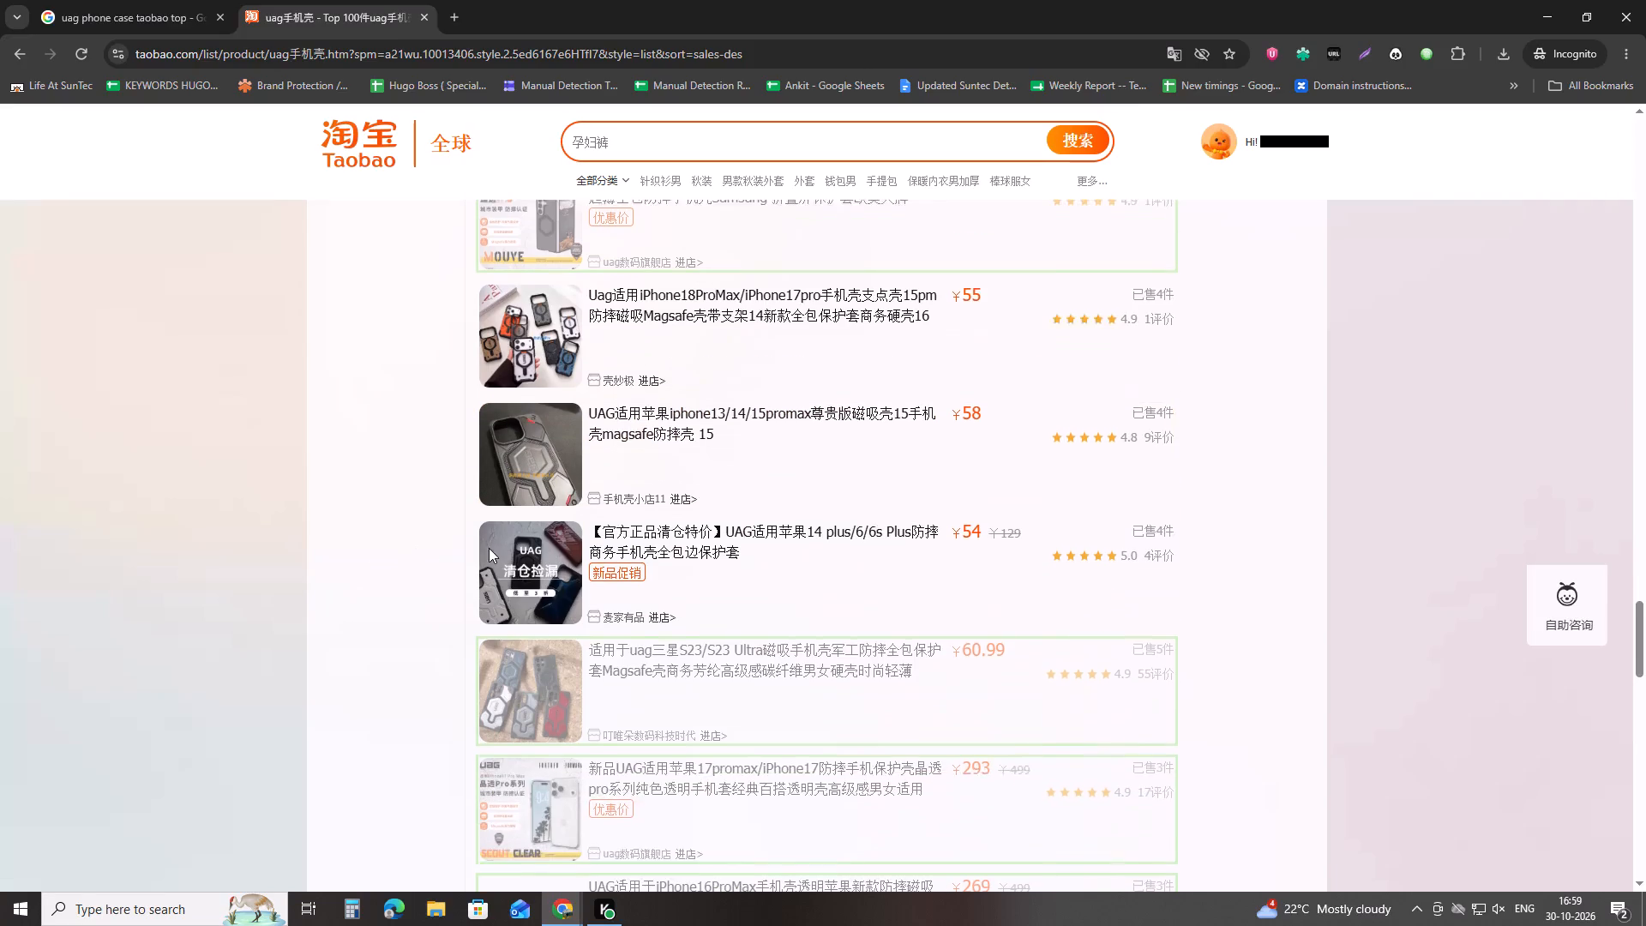
{"action": "right_click", "coordinate": [652, 494]}
{"action": "left_click", "coordinate": [749, 652]}
{"action": "key", "text": "alt+Tab"}
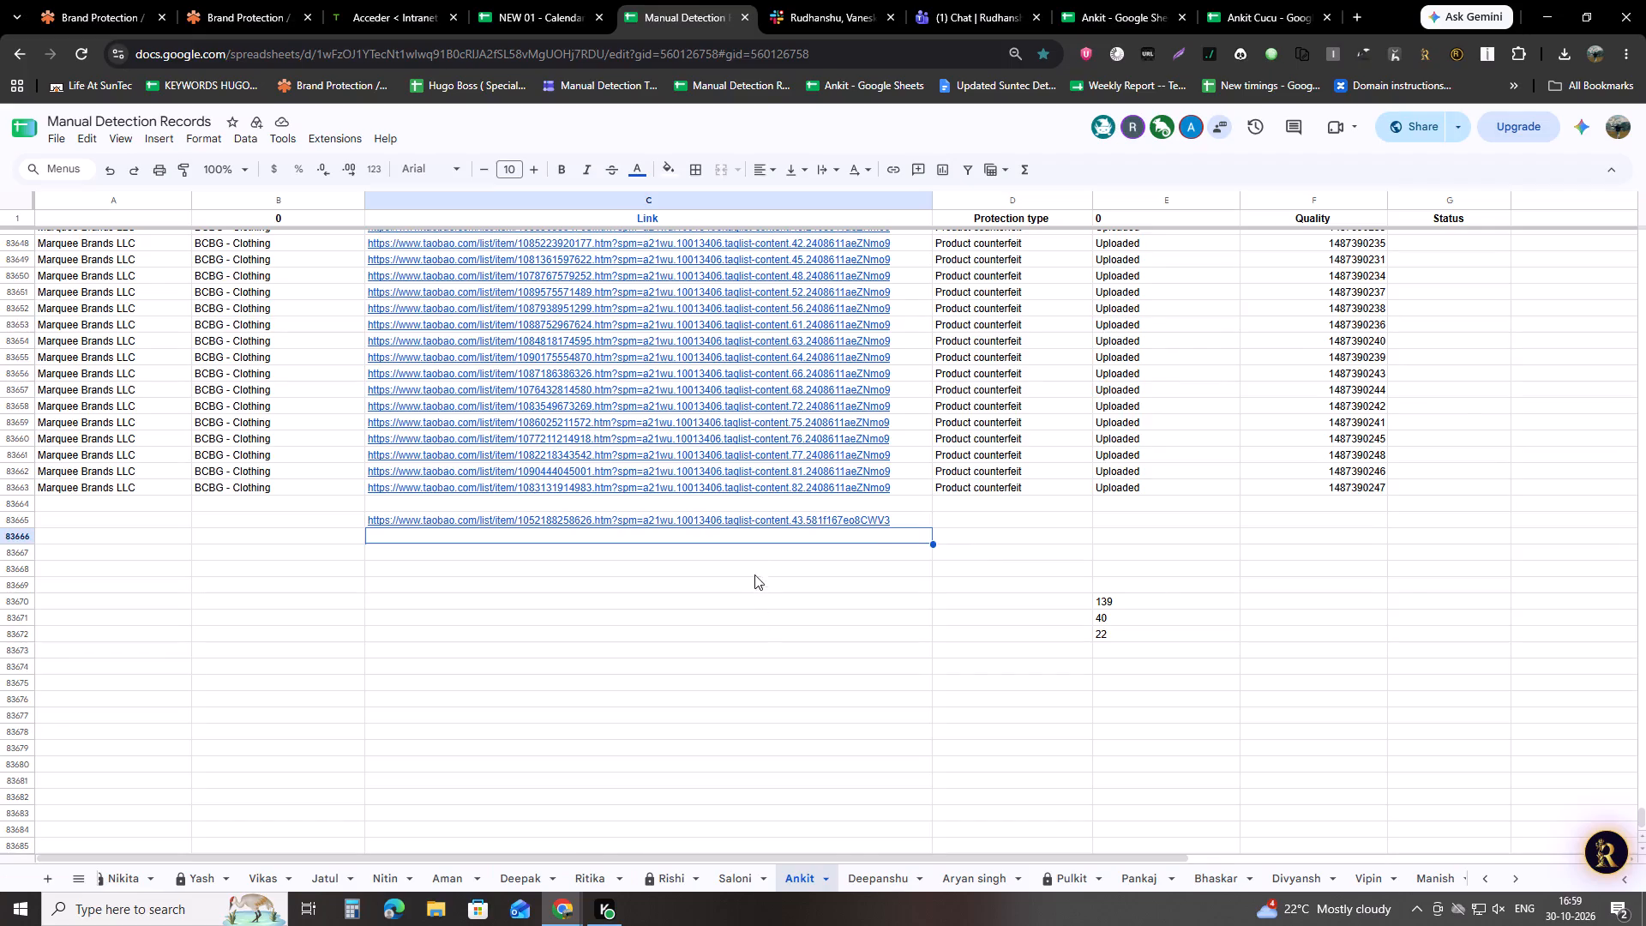
{"action": "key", "text": "ctrl+v"}
Copy the link of the ¥40 UAG探险者二代 magnetic iPhone case listing into Link cell C83667 of Manual Detection Records.
{"action": "left_click", "coordinate": [752, 554]}
{"action": "key", "text": "alt+Tab"}
{"action": "scroll", "coordinate": [461, 652], "scroll_direction": "down", "scroll_amount": 10}
{"action": "scroll", "coordinate": [429, 628], "scroll_direction": "up", "scroll_amount": 5}
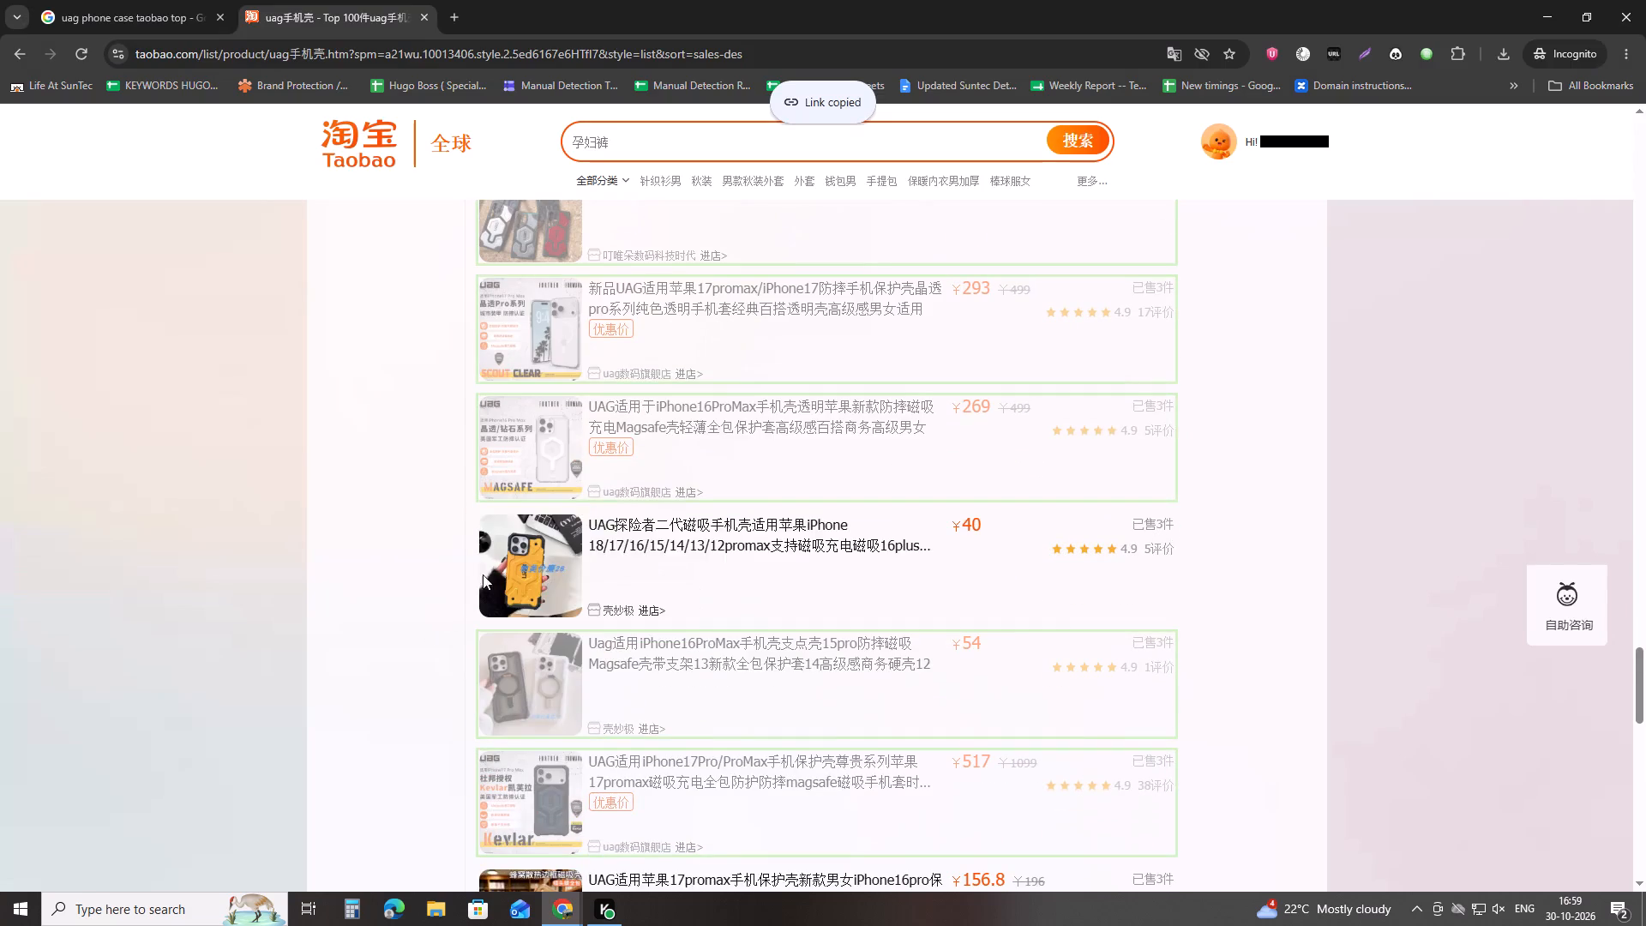
{"action": "right_click", "coordinate": [679, 544]}
{"action": "left_click_drag", "start_coordinate": [741, 686], "coordinate": [748, 700]}
{"action": "key", "text": "alt+Tab"}
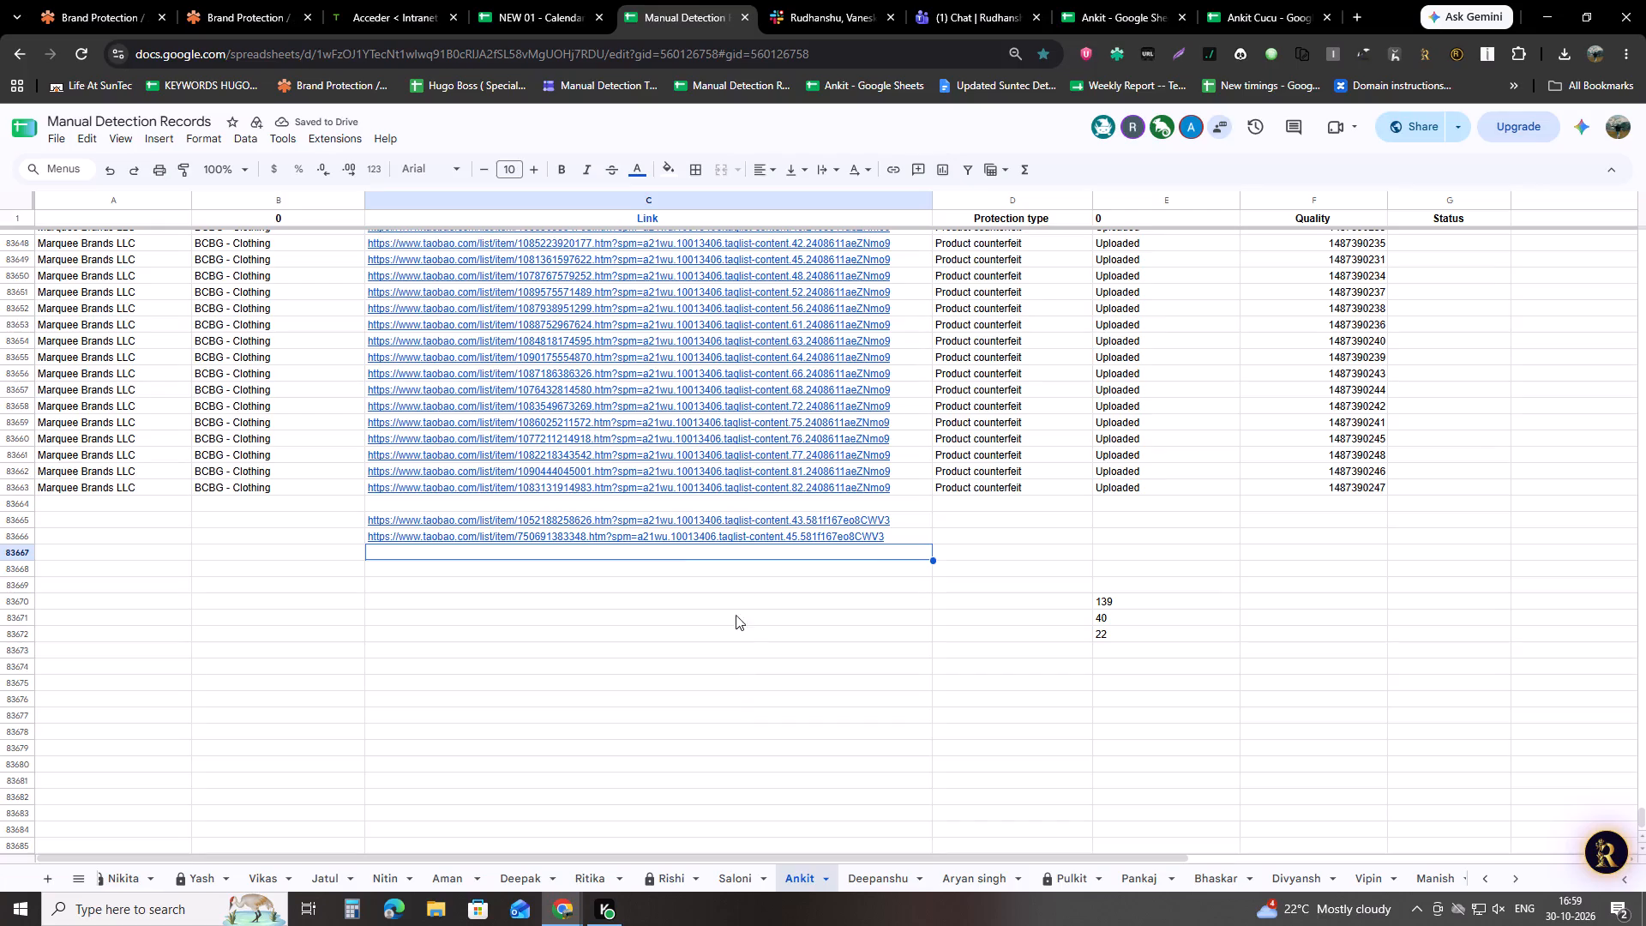
{"action": "key", "text": "ctrl+v"}
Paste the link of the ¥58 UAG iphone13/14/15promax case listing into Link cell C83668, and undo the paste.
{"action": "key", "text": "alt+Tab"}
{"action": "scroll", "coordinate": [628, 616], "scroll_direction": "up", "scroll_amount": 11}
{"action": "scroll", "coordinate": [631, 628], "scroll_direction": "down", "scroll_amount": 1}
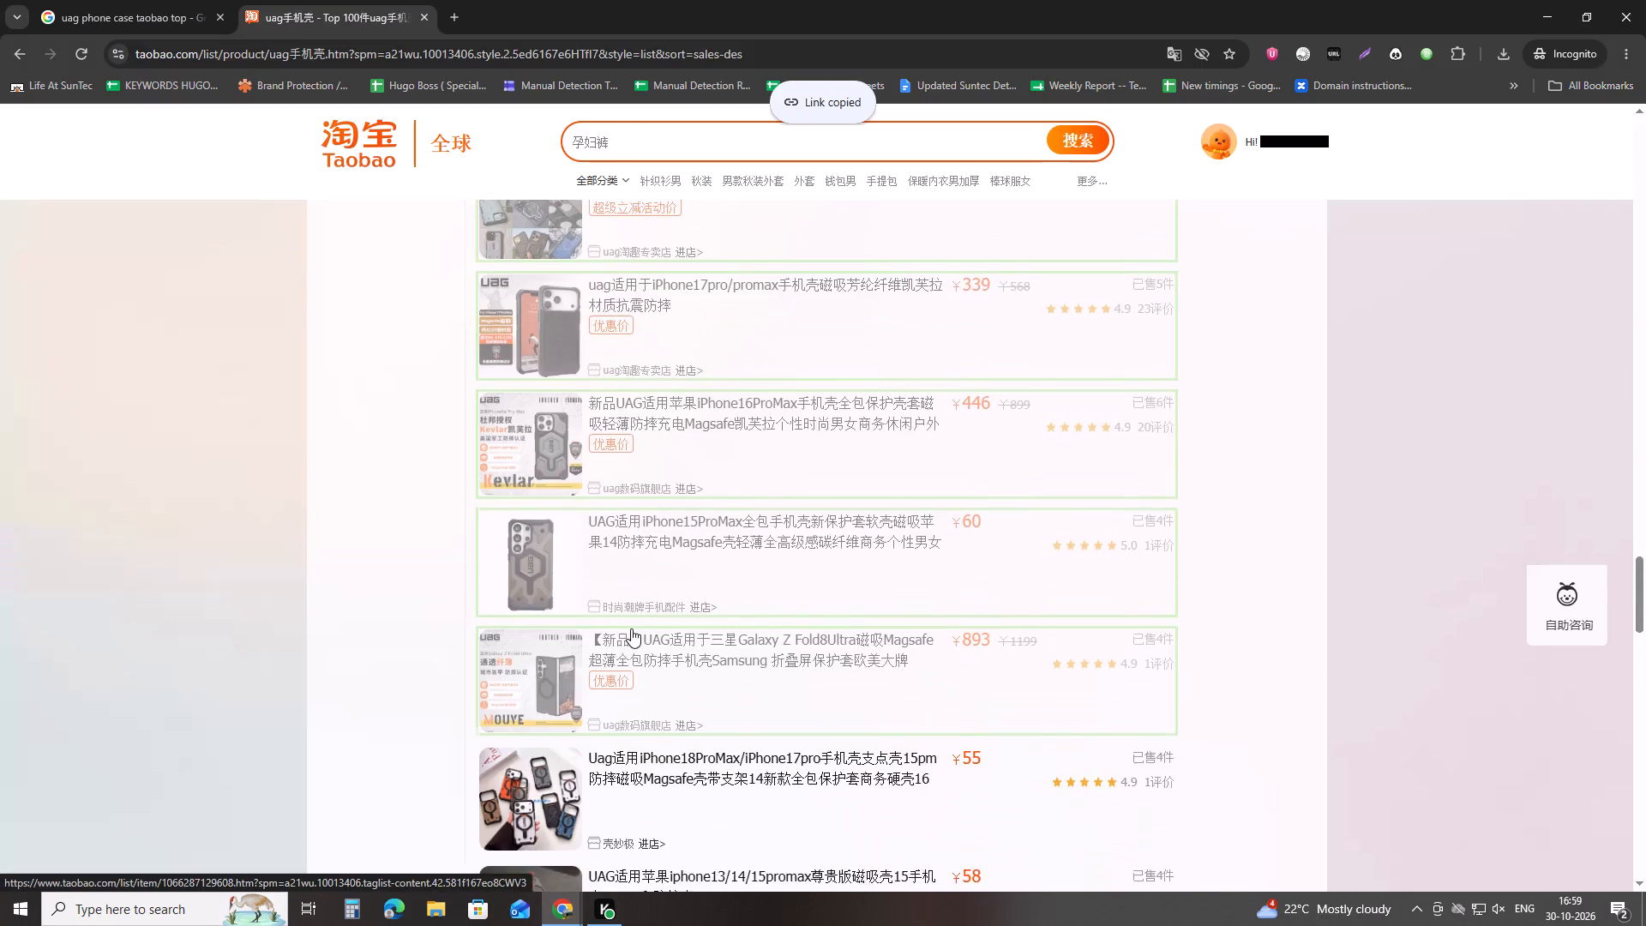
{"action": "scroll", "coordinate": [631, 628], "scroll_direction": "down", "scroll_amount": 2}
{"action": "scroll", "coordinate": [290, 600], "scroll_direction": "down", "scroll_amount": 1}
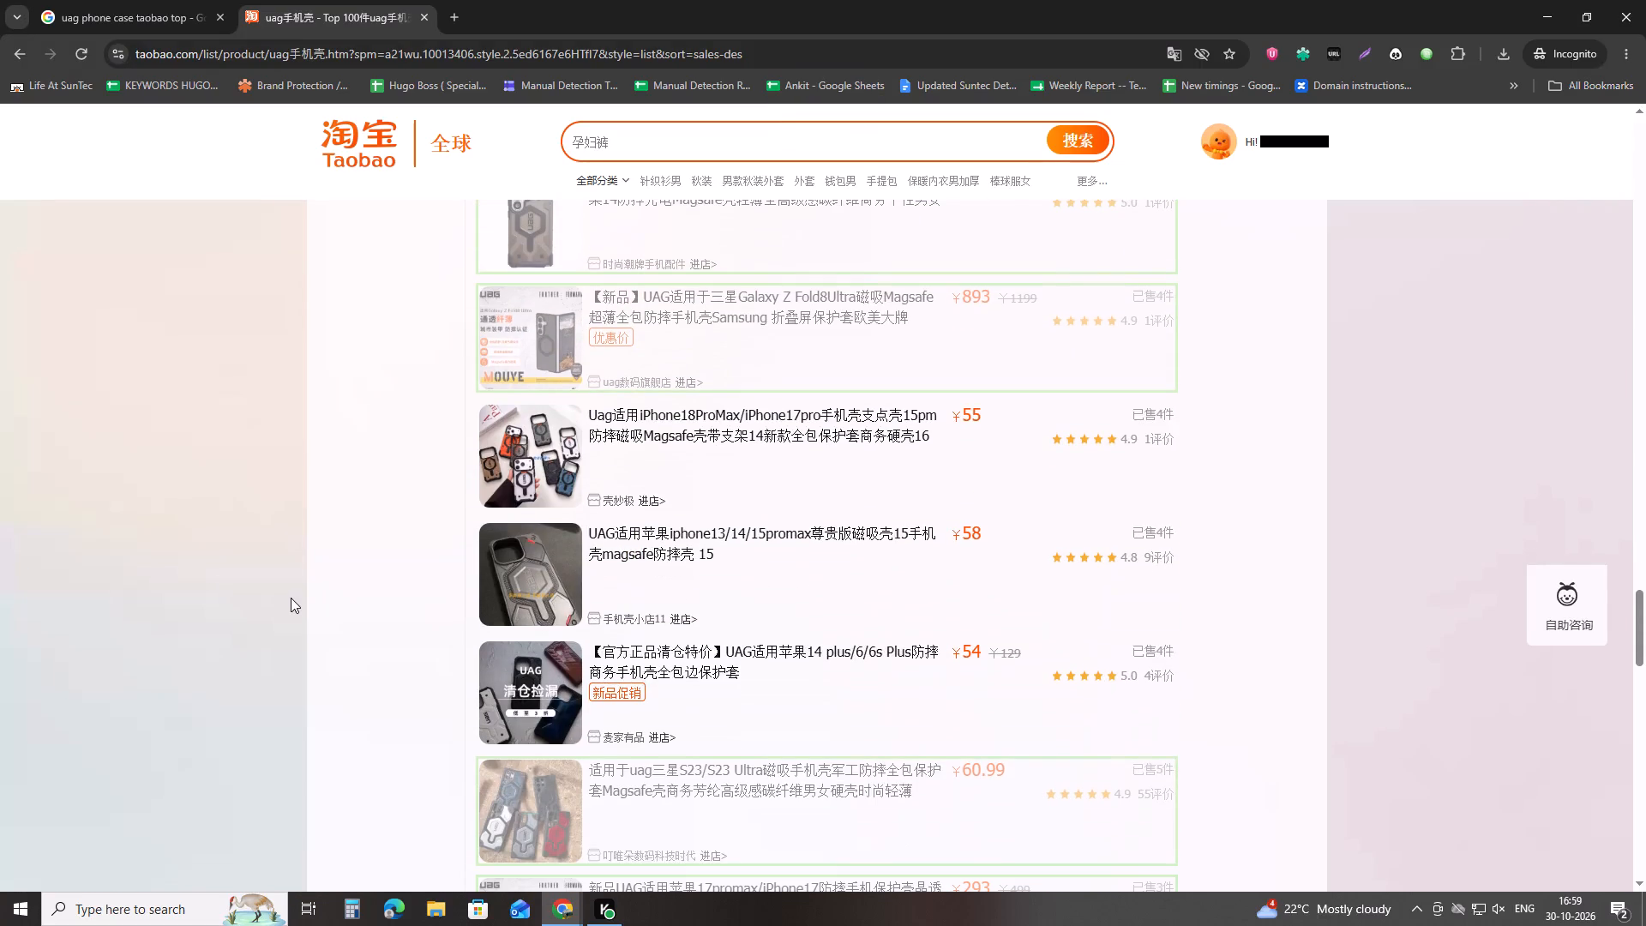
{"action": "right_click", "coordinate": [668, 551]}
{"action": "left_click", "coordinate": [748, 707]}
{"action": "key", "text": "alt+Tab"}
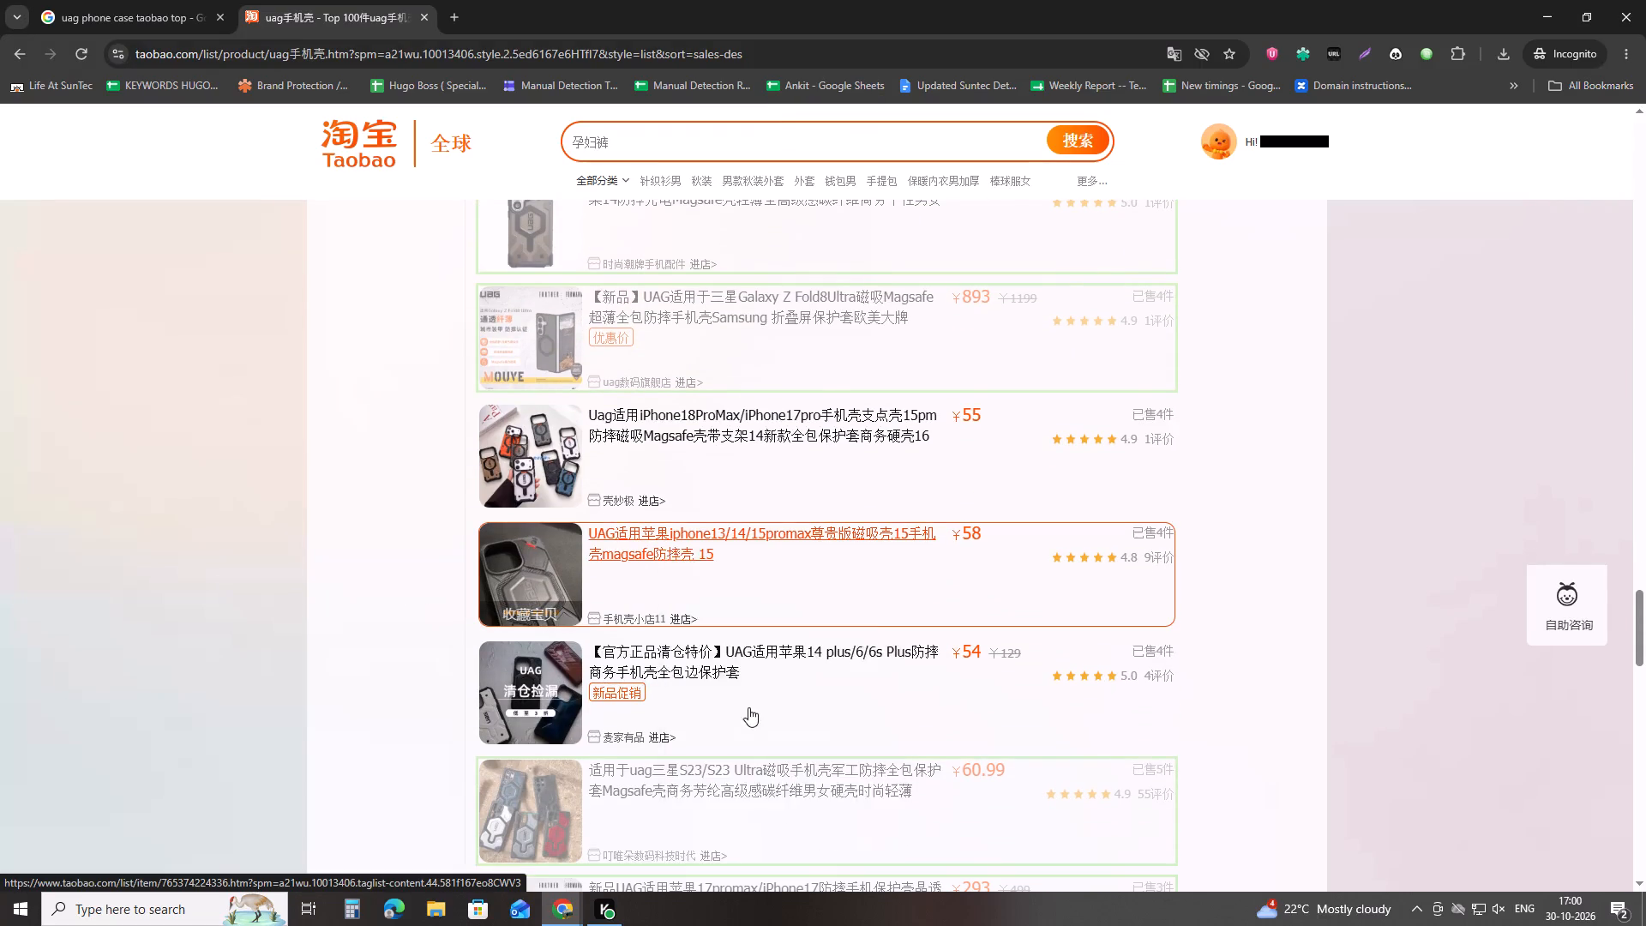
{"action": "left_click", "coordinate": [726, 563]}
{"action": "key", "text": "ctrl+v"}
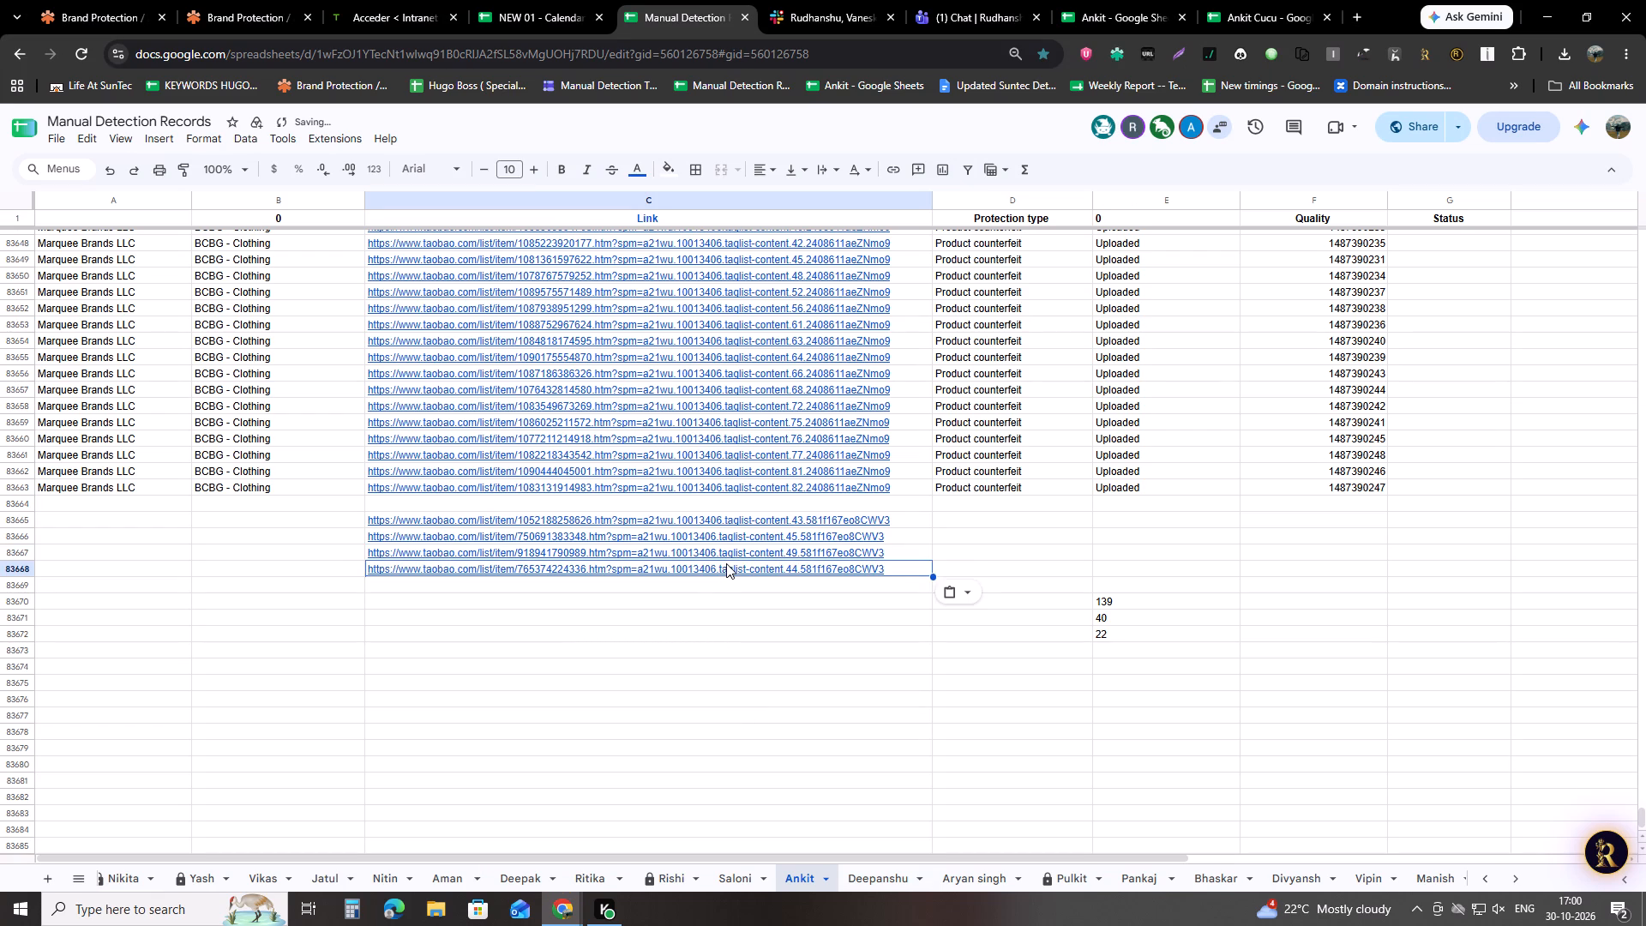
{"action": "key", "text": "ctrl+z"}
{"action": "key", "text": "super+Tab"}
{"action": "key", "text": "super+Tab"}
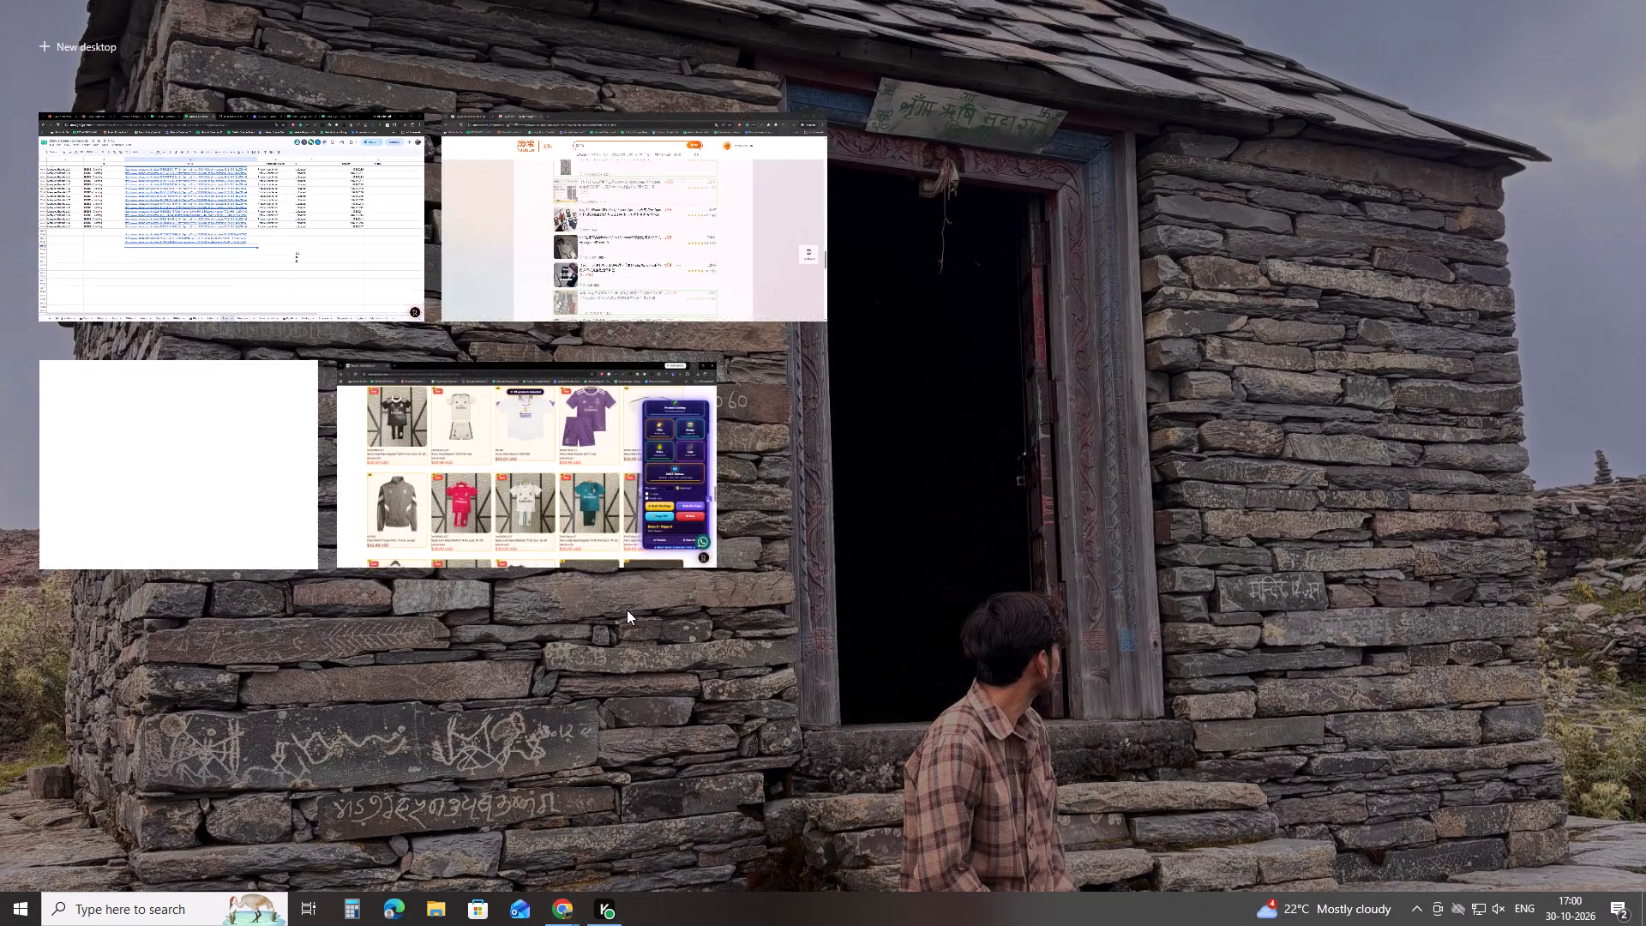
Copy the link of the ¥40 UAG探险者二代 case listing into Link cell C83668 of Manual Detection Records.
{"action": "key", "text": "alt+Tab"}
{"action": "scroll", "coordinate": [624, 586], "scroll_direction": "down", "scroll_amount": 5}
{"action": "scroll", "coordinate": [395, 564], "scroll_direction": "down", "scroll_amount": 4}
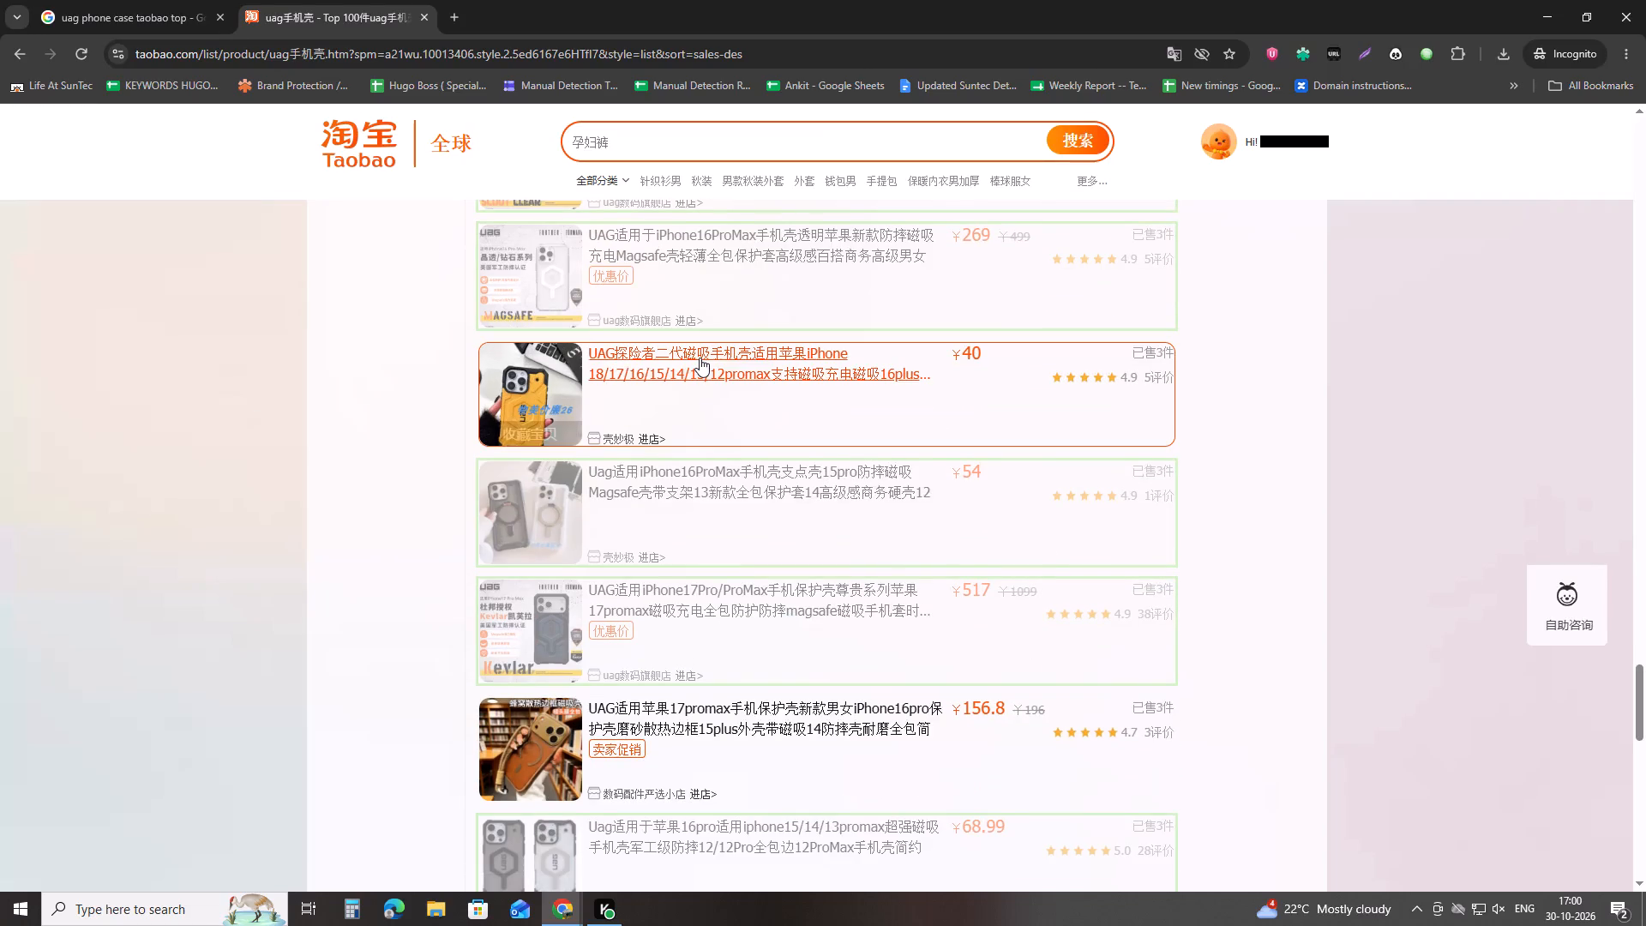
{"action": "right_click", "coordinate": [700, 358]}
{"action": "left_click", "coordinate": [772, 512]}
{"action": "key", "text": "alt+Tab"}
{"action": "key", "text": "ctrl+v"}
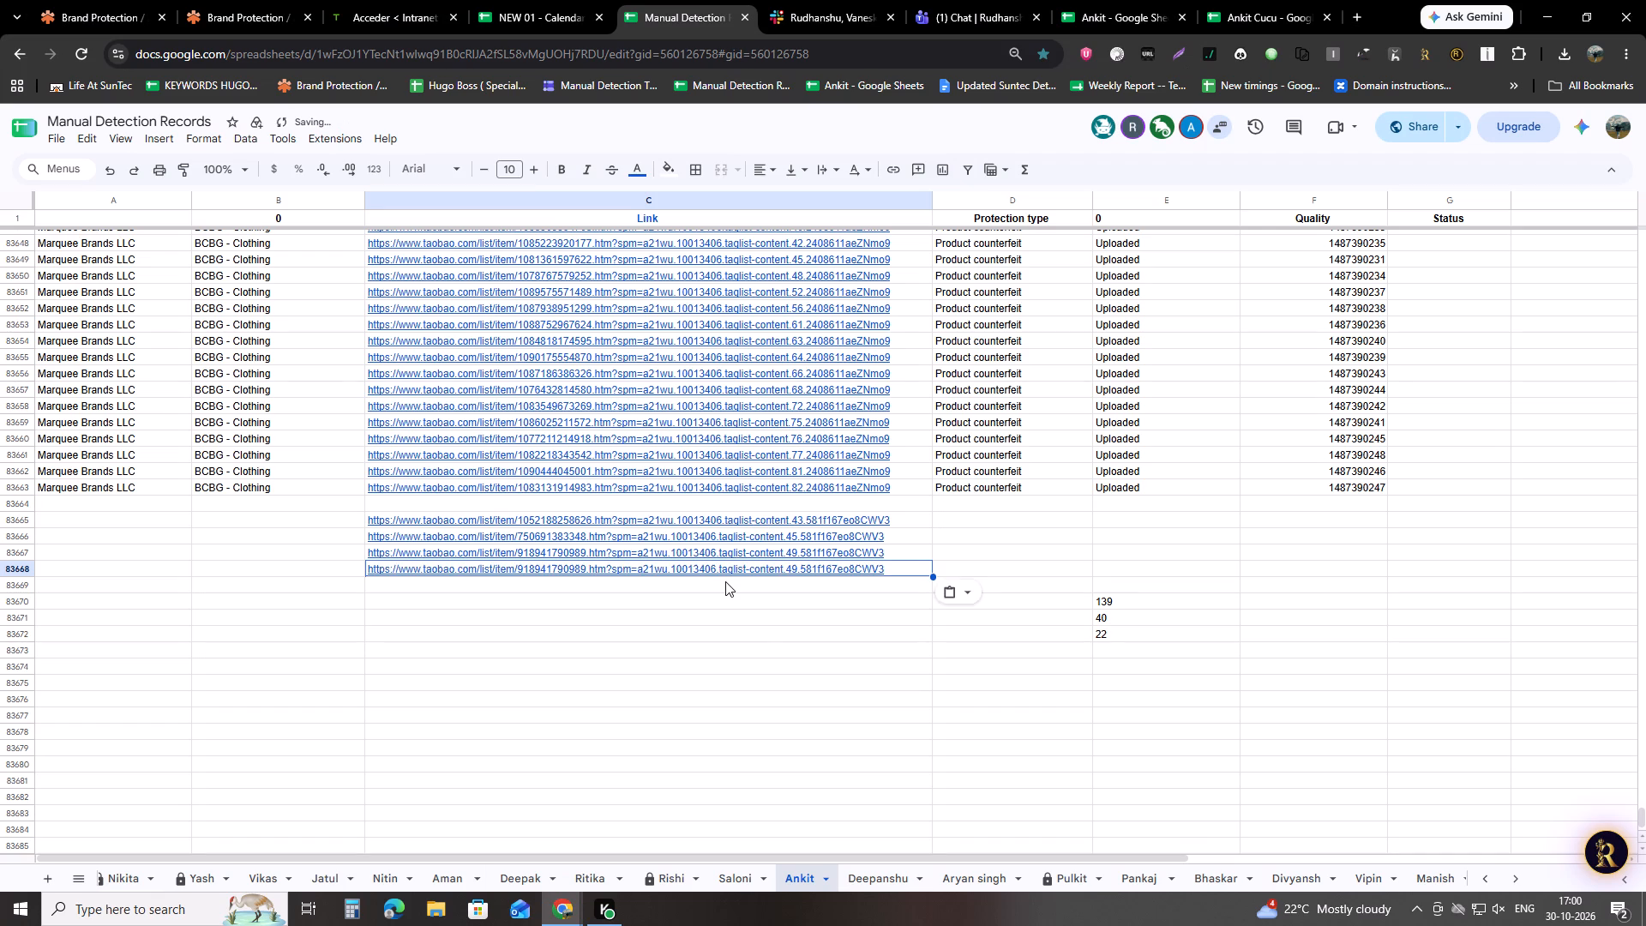
Open the image of the unhighlighted ¥156.8 UAG 17promax case listing in a separate tab, and close it.
{"action": "left_click", "coordinate": [725, 581]}
{"action": "key", "text": "alt+Tab"}
{"action": "scroll", "coordinate": [391, 508], "scroll_direction": "down", "scroll_amount": 3}
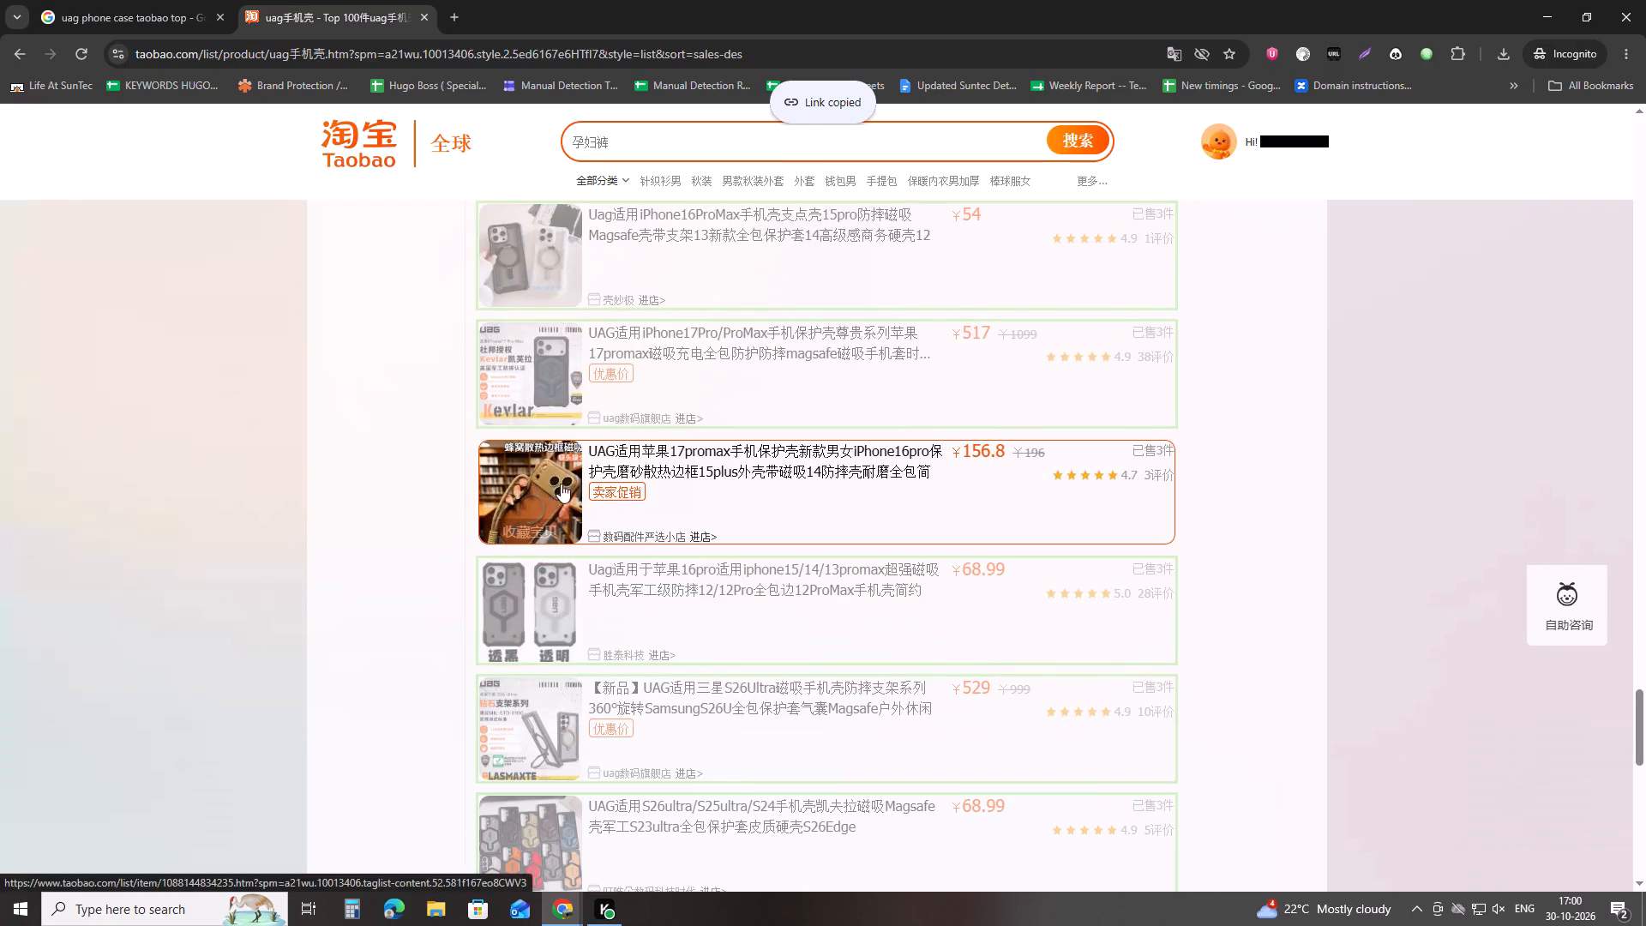
{"action": "right_click", "coordinate": [552, 484]}
{"action": "left_click", "coordinate": [657, 294]}
{"action": "left_click", "coordinate": [532, 0]}
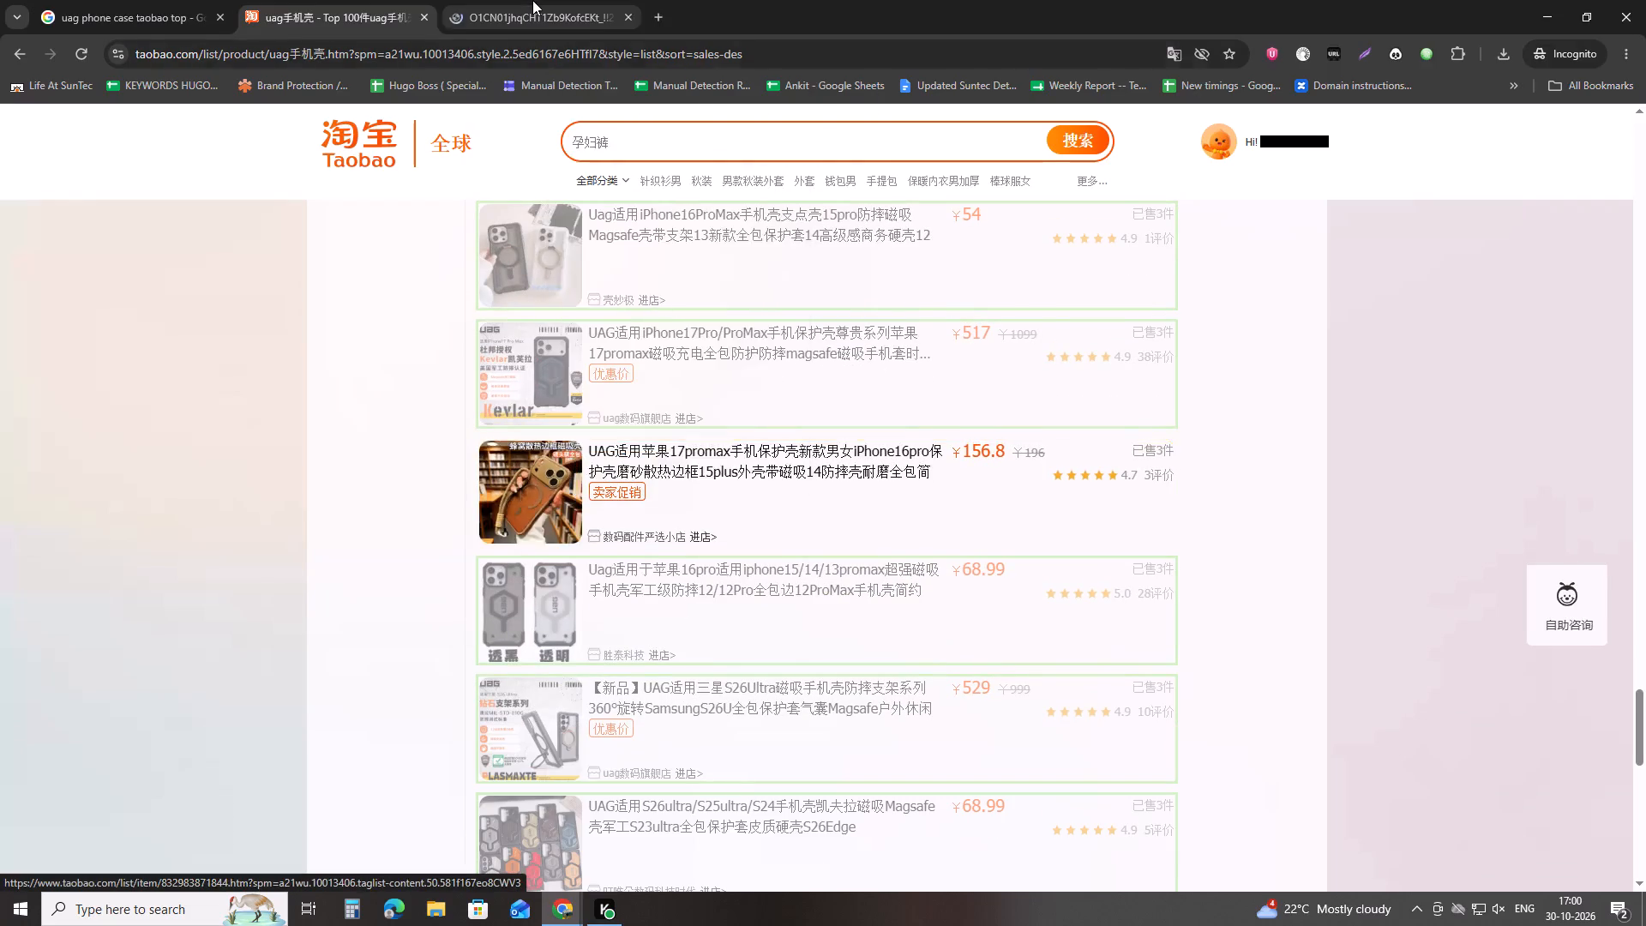
{"action": "middle_click", "coordinate": [532, 0]}
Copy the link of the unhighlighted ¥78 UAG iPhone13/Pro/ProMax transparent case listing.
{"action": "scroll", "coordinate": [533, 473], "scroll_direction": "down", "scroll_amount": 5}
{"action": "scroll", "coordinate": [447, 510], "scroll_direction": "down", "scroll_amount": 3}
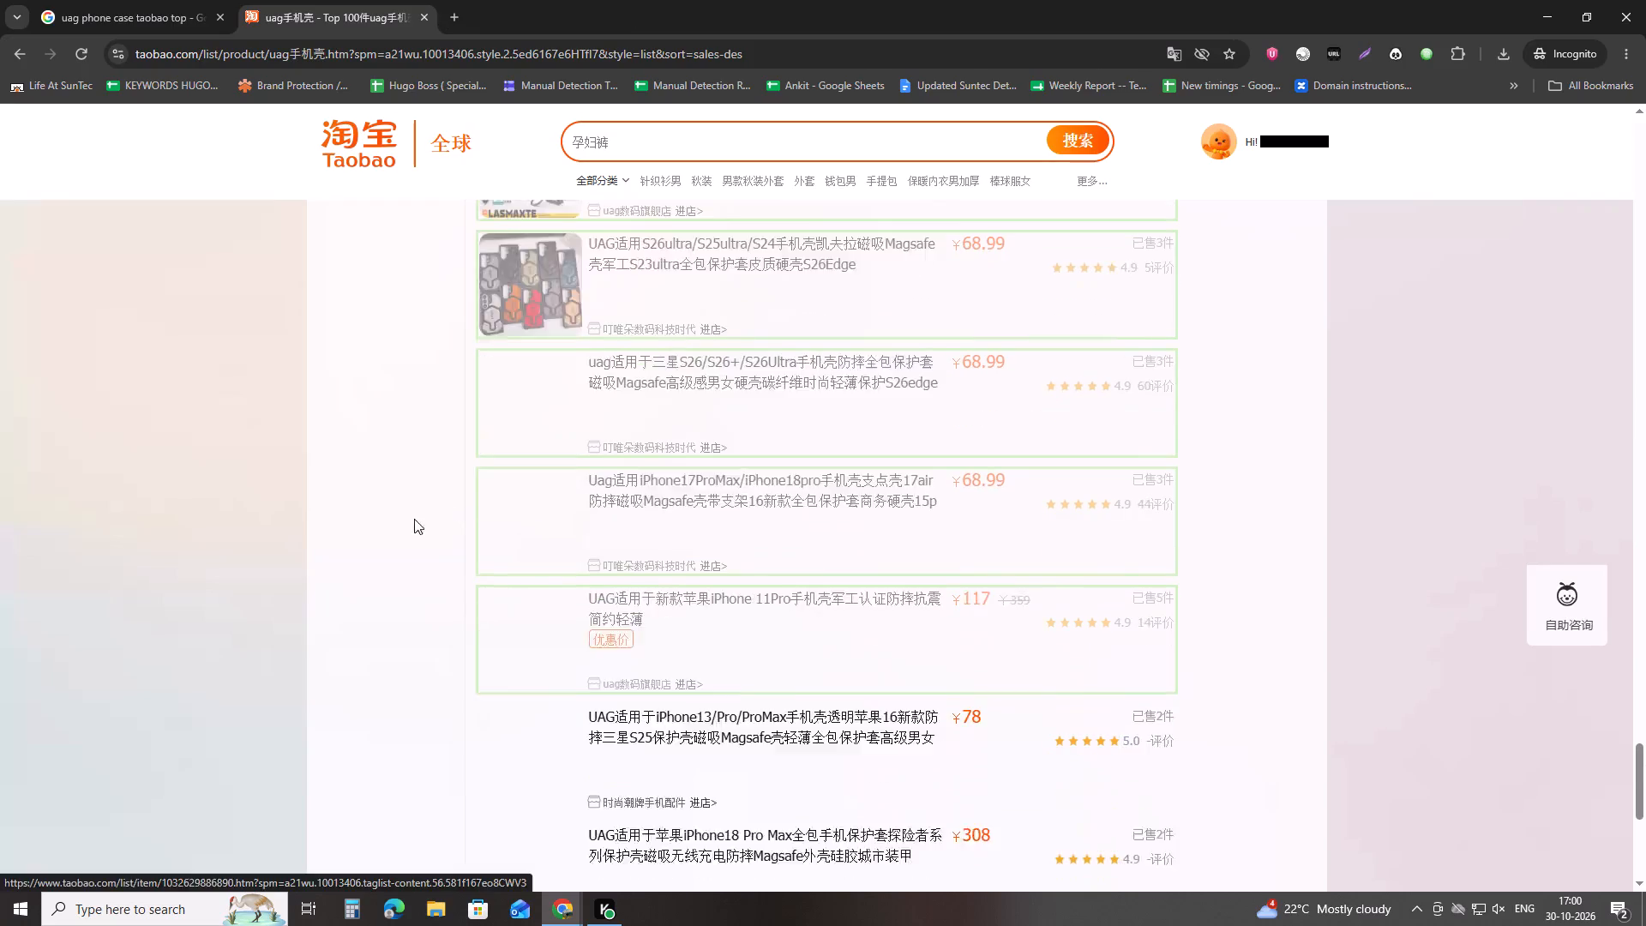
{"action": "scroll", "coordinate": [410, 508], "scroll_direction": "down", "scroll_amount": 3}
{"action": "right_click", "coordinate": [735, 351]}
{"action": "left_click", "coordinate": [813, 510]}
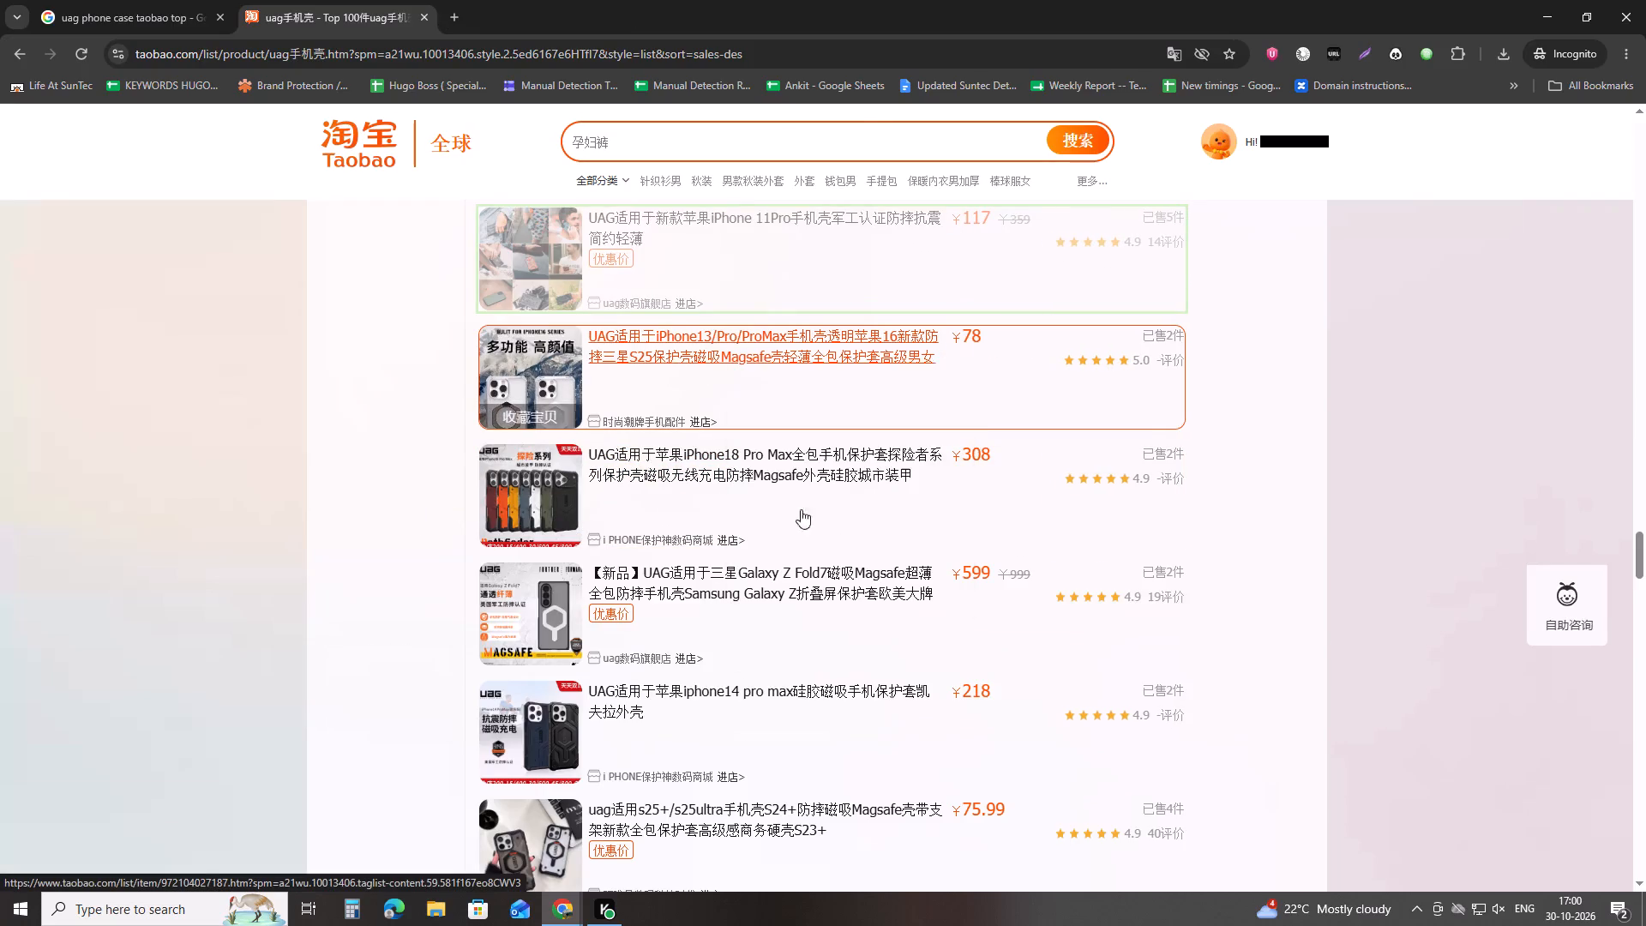
Open the image of the ¥78 UAG iPhone13/Pro/ProMax case listing in a separate tab, and close it.
{"action": "right_click", "coordinate": [514, 370]}
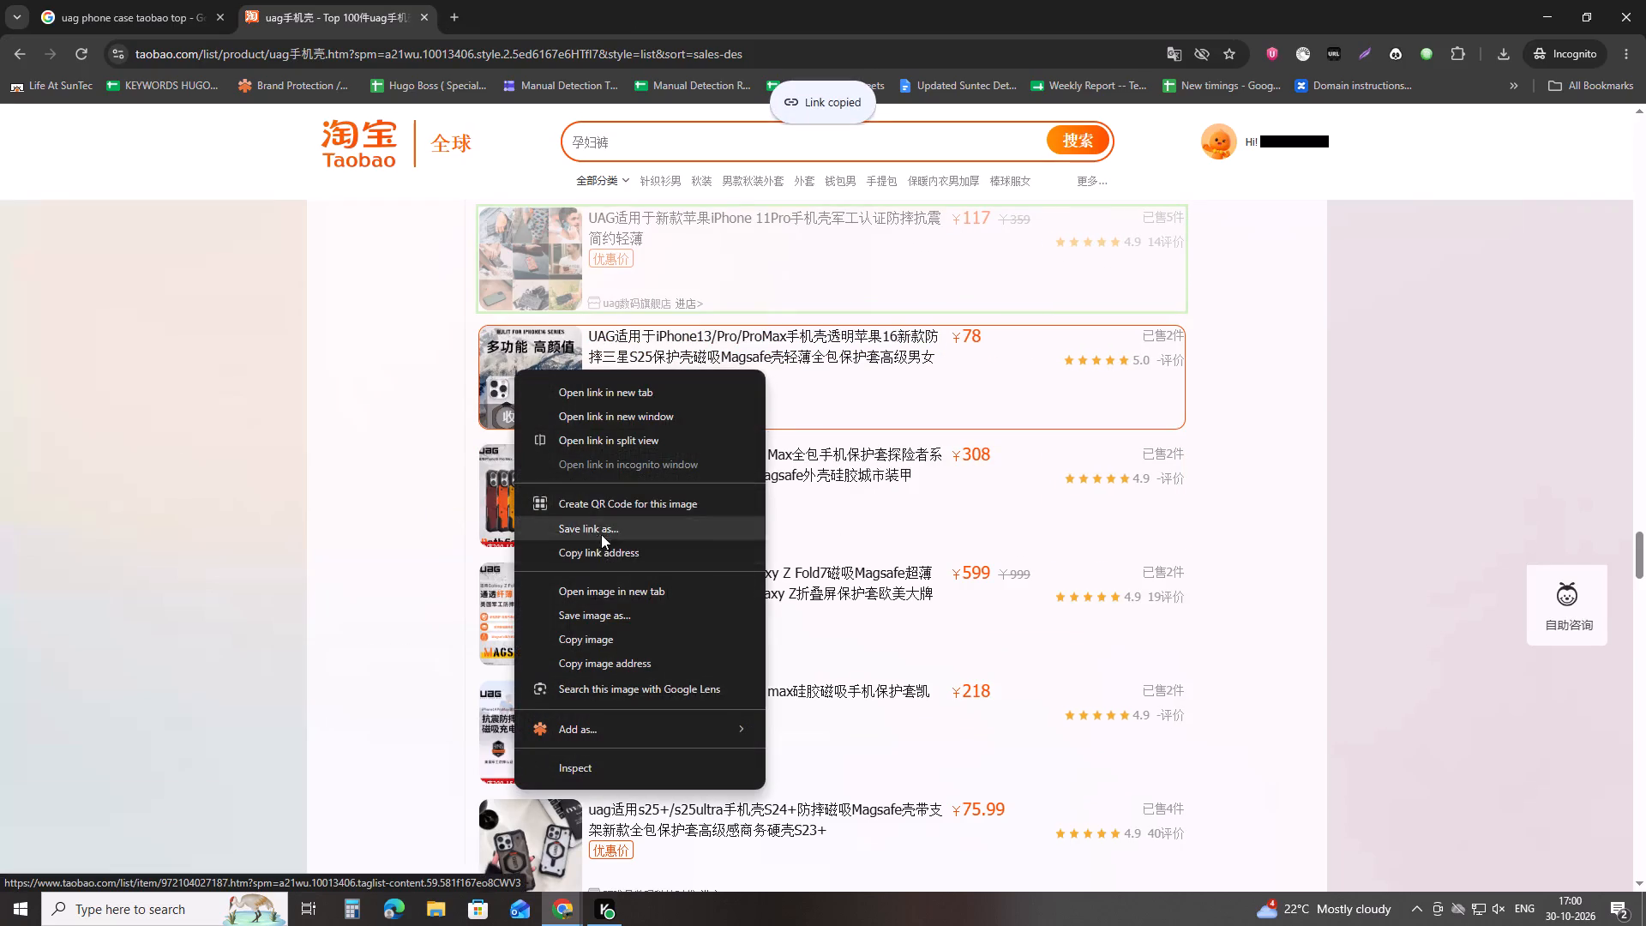
{"action": "left_click", "coordinate": [615, 577]}
{"action": "left_click", "coordinate": [613, 585]}
{"action": "left_click", "coordinate": [524, 0]}
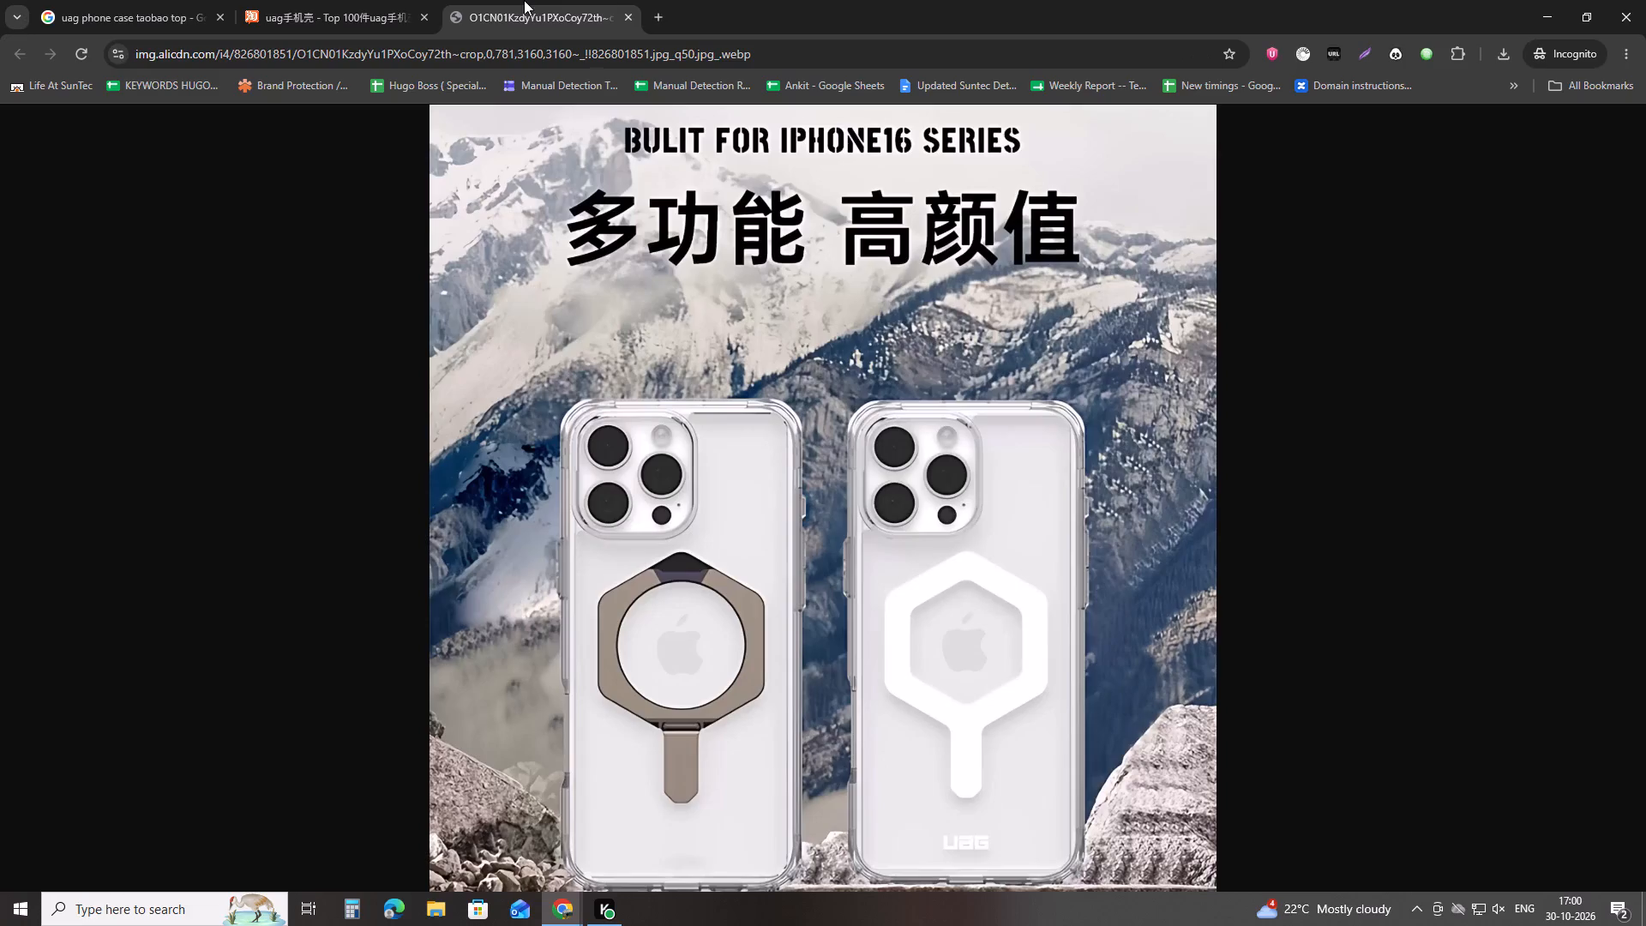
{"action": "middle_click", "coordinate": [524, 0]}
Copy the link of the ¥308 UAG iPhone18 Pro Max case listing over the duplicate link in Link cell C83668.
{"action": "right_click", "coordinate": [697, 455]}
{"action": "right_click", "coordinate": [635, 466]}
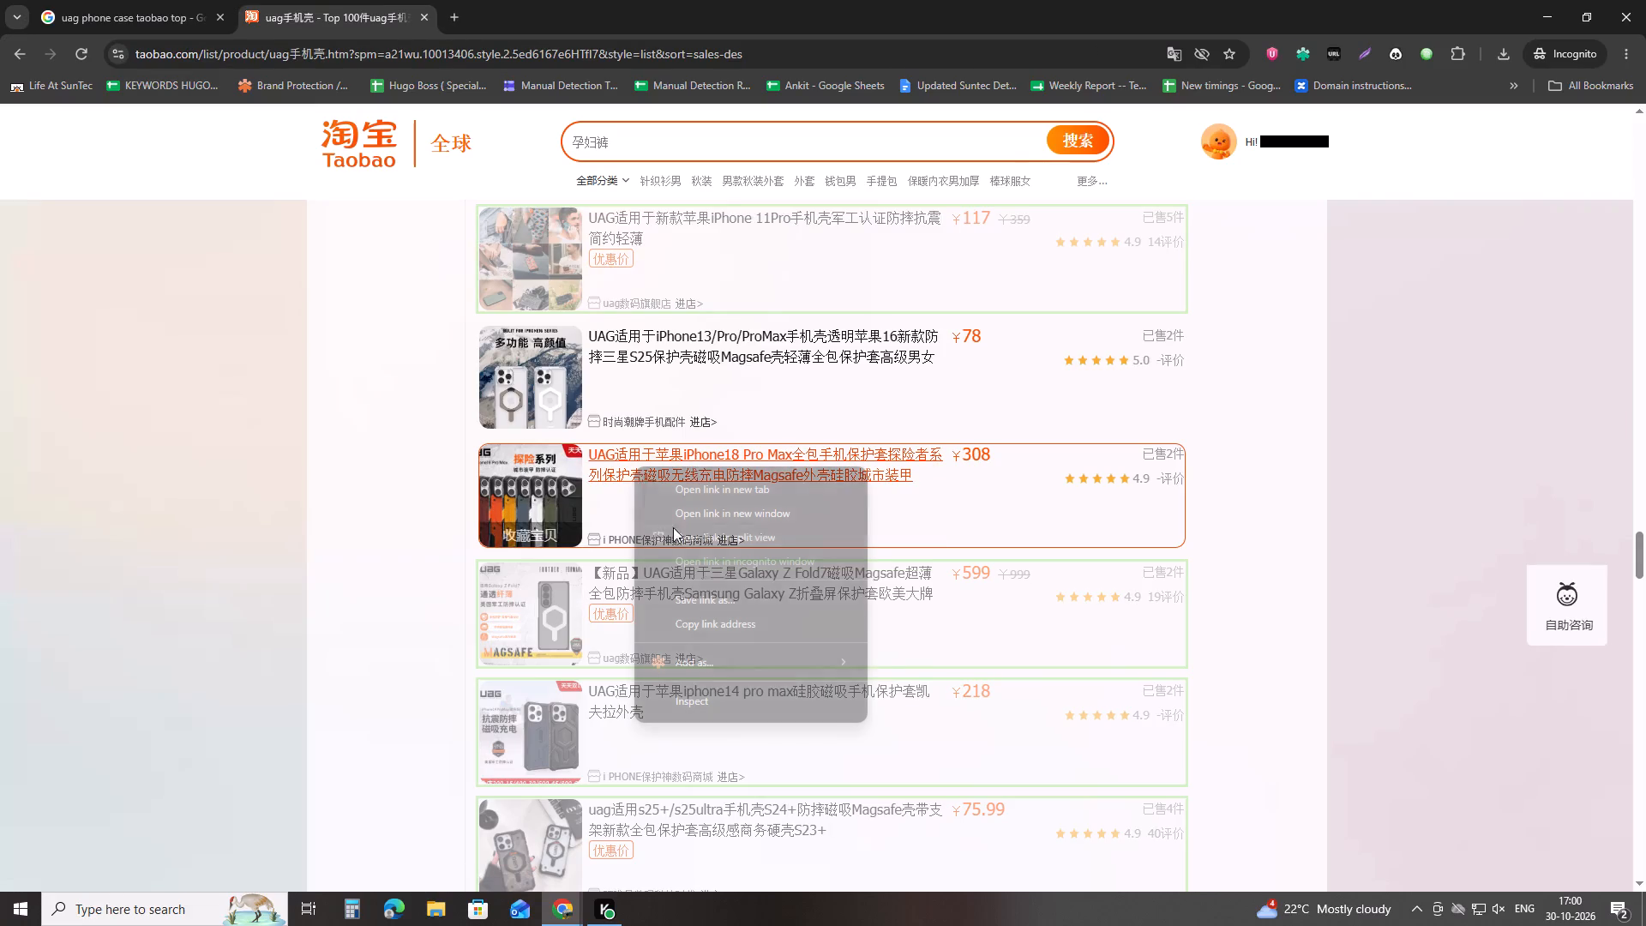
{"action": "left_click", "coordinate": [725, 625]}
{"action": "key", "text": "alt+Tab"}
{"action": "left_click", "coordinate": [725, 560]}
{"action": "left_click", "coordinate": [732, 573]}
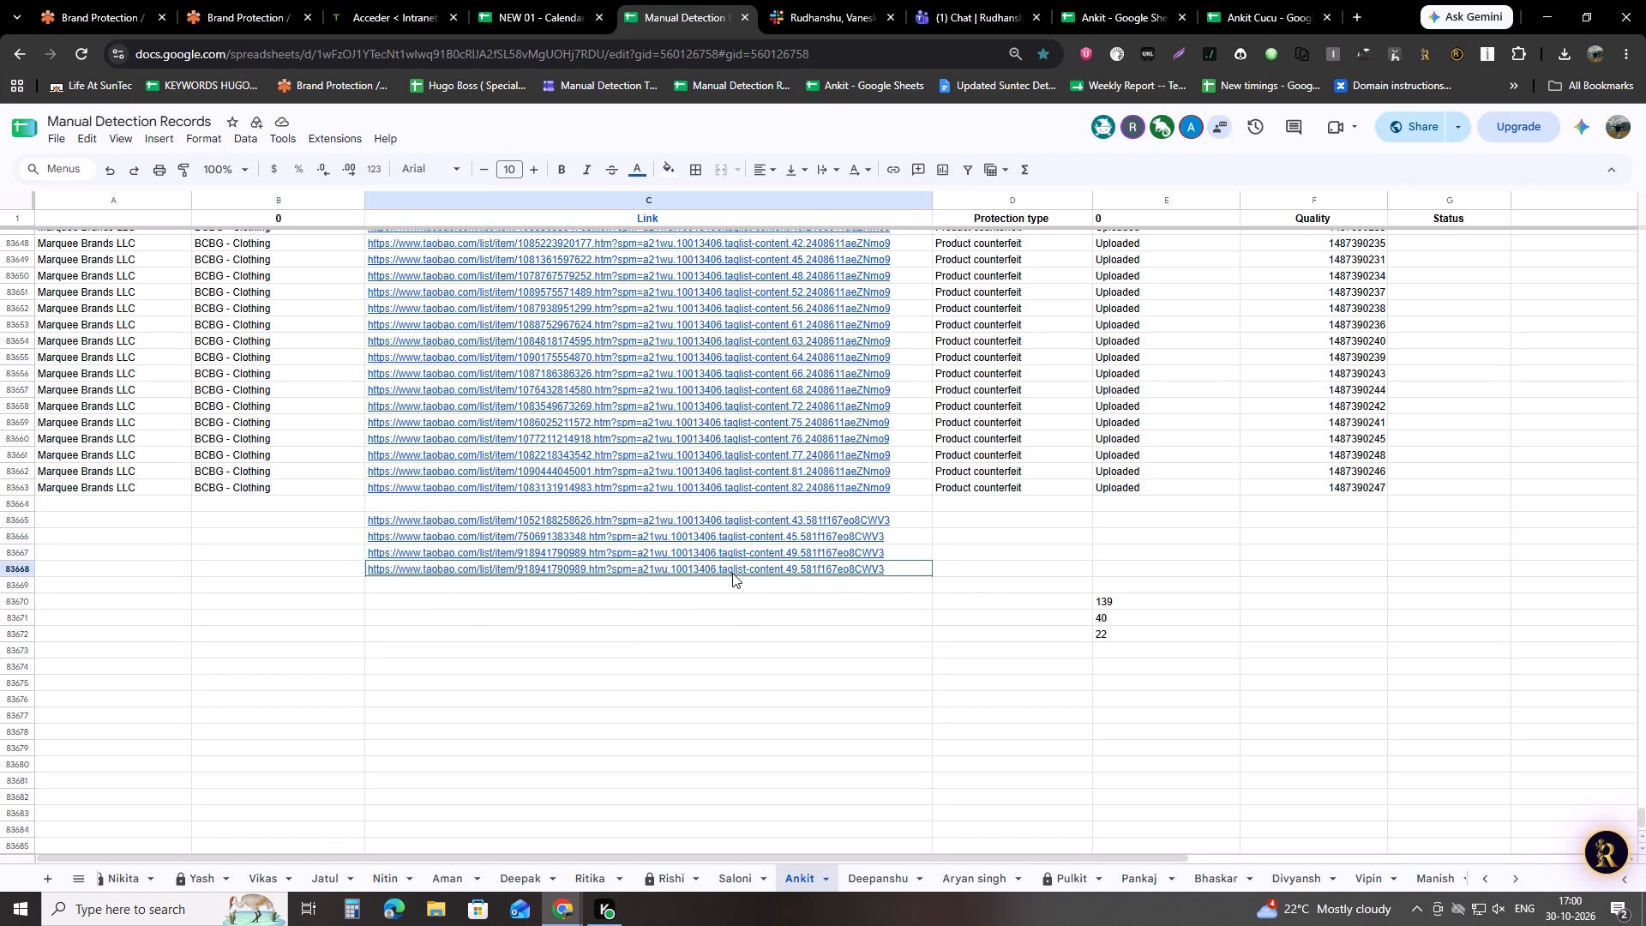
{"action": "key", "text": "ctrl+v"}
Translate the Taobao uag手机壳 results page into English at the unhighlighted ¥378 iphone16e case listing.
{"action": "left_click", "coordinate": [735, 585]}
{"action": "key", "text": "alt+Tab"}
{"action": "scroll", "coordinate": [572, 580], "scroll_direction": "down", "scroll_amount": 10}
{"action": "scroll", "coordinate": [575, 587], "scroll_direction": "up", "scroll_amount": 3}
{"action": "scroll", "coordinate": [287, 499], "scroll_direction": "down", "scroll_amount": 3}
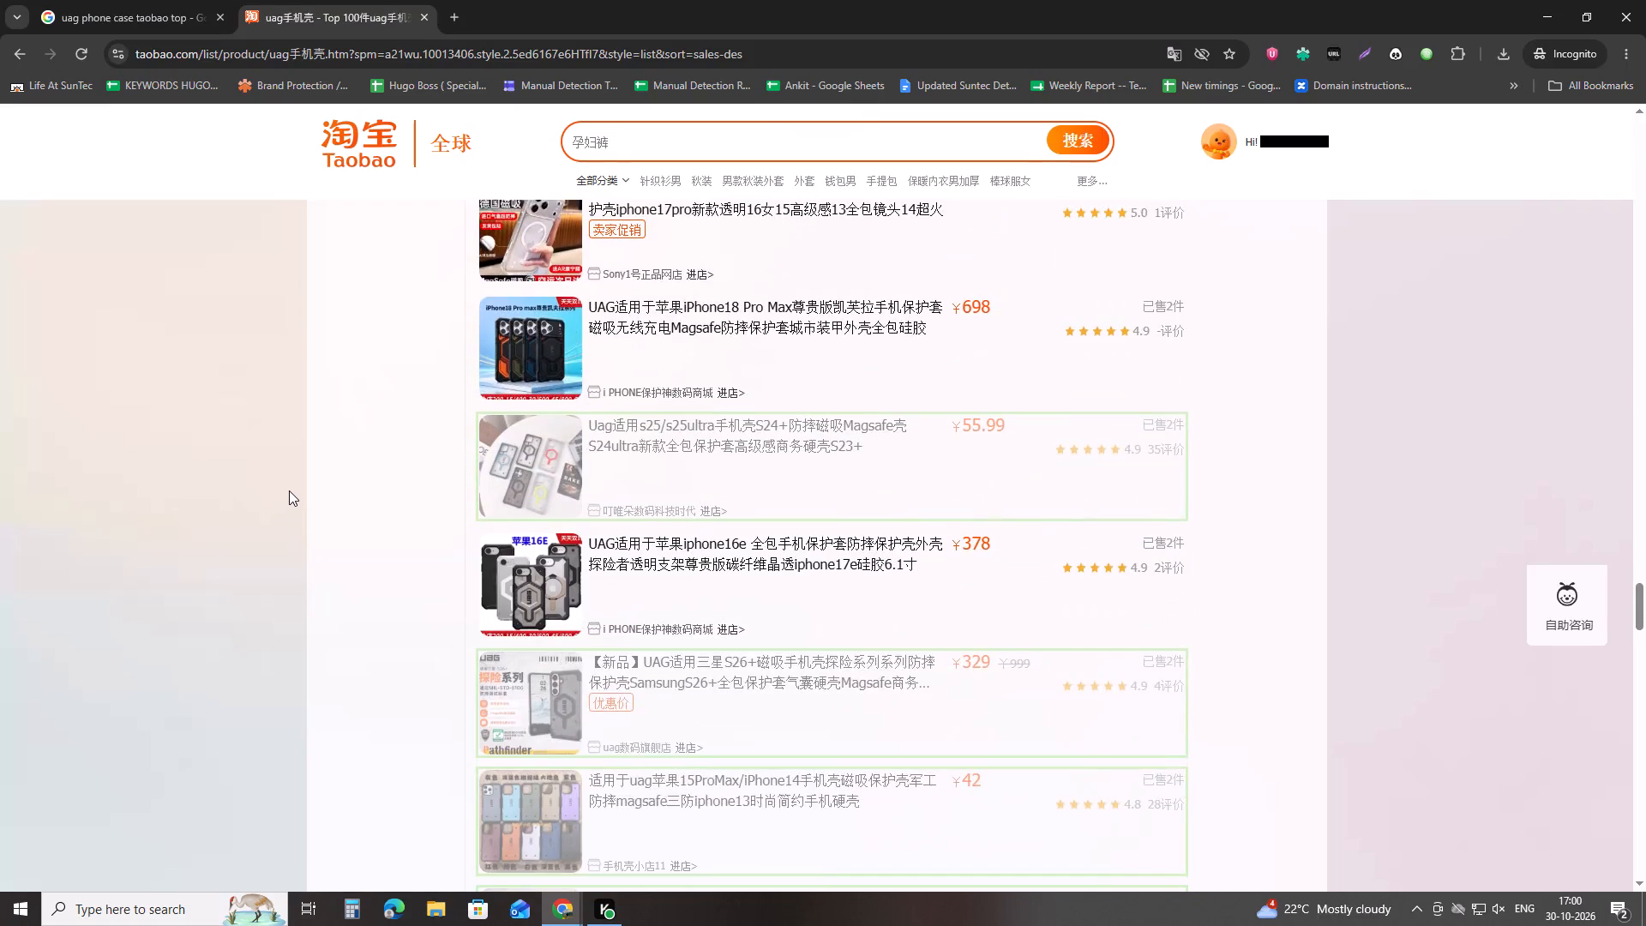
{"action": "scroll", "coordinate": [289, 490], "scroll_direction": "down", "scroll_amount": 5}
{"action": "scroll", "coordinate": [289, 490], "scroll_direction": "up", "scroll_amount": 3}
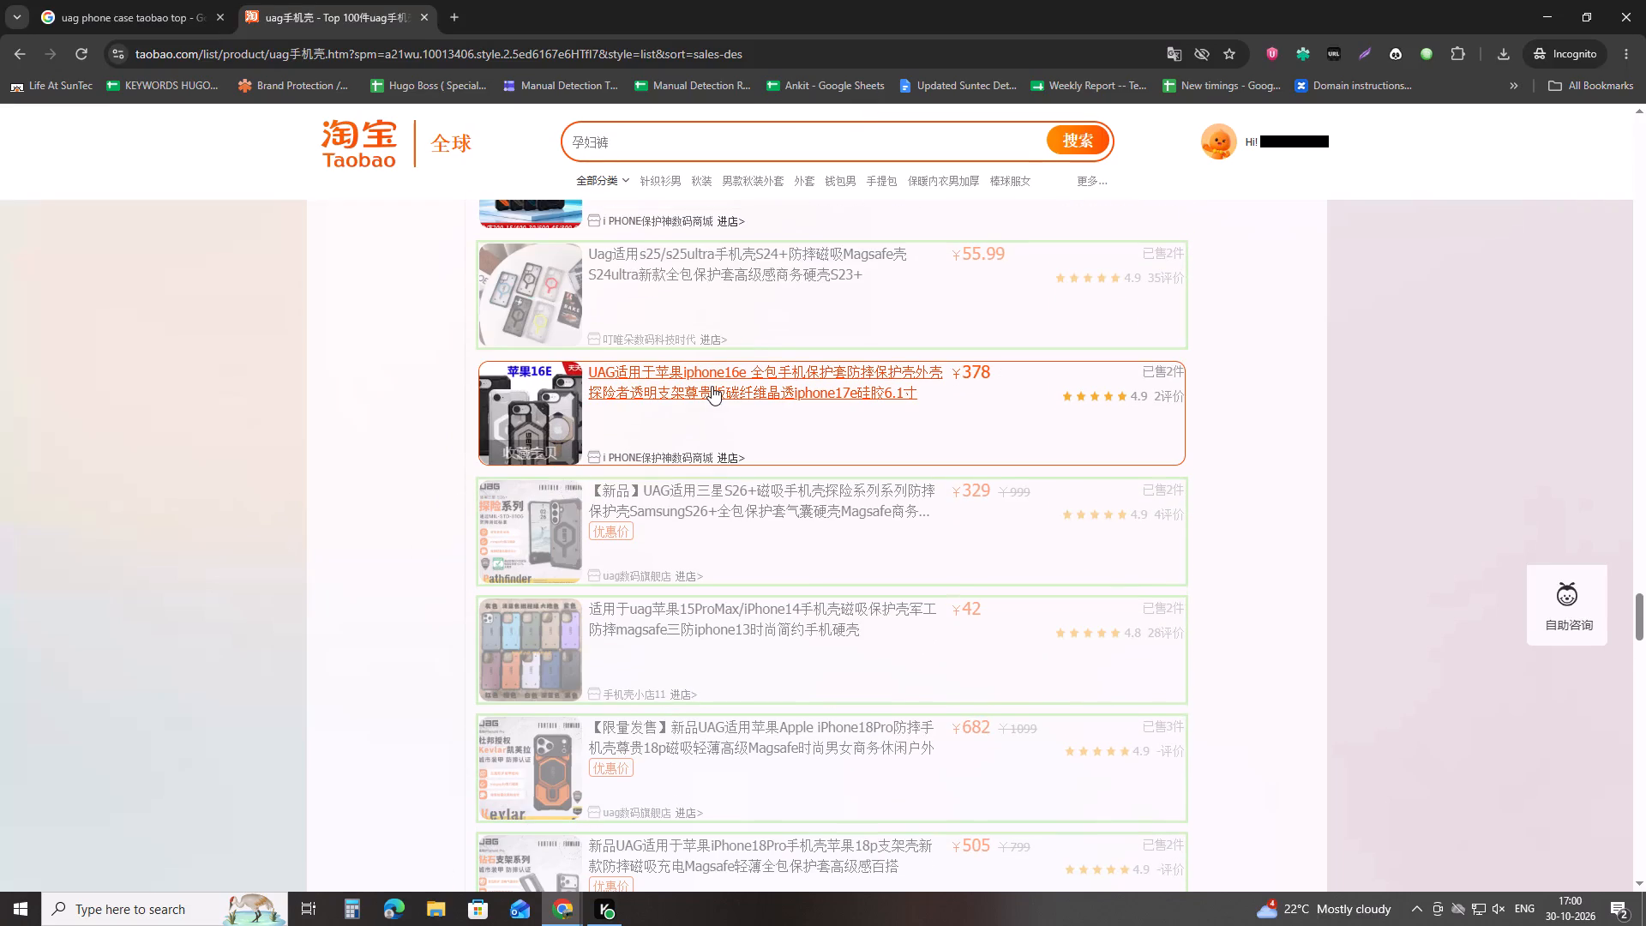
{"action": "right_click", "coordinate": [198, 393]}
{"action": "left_click", "coordinate": [277, 678]}
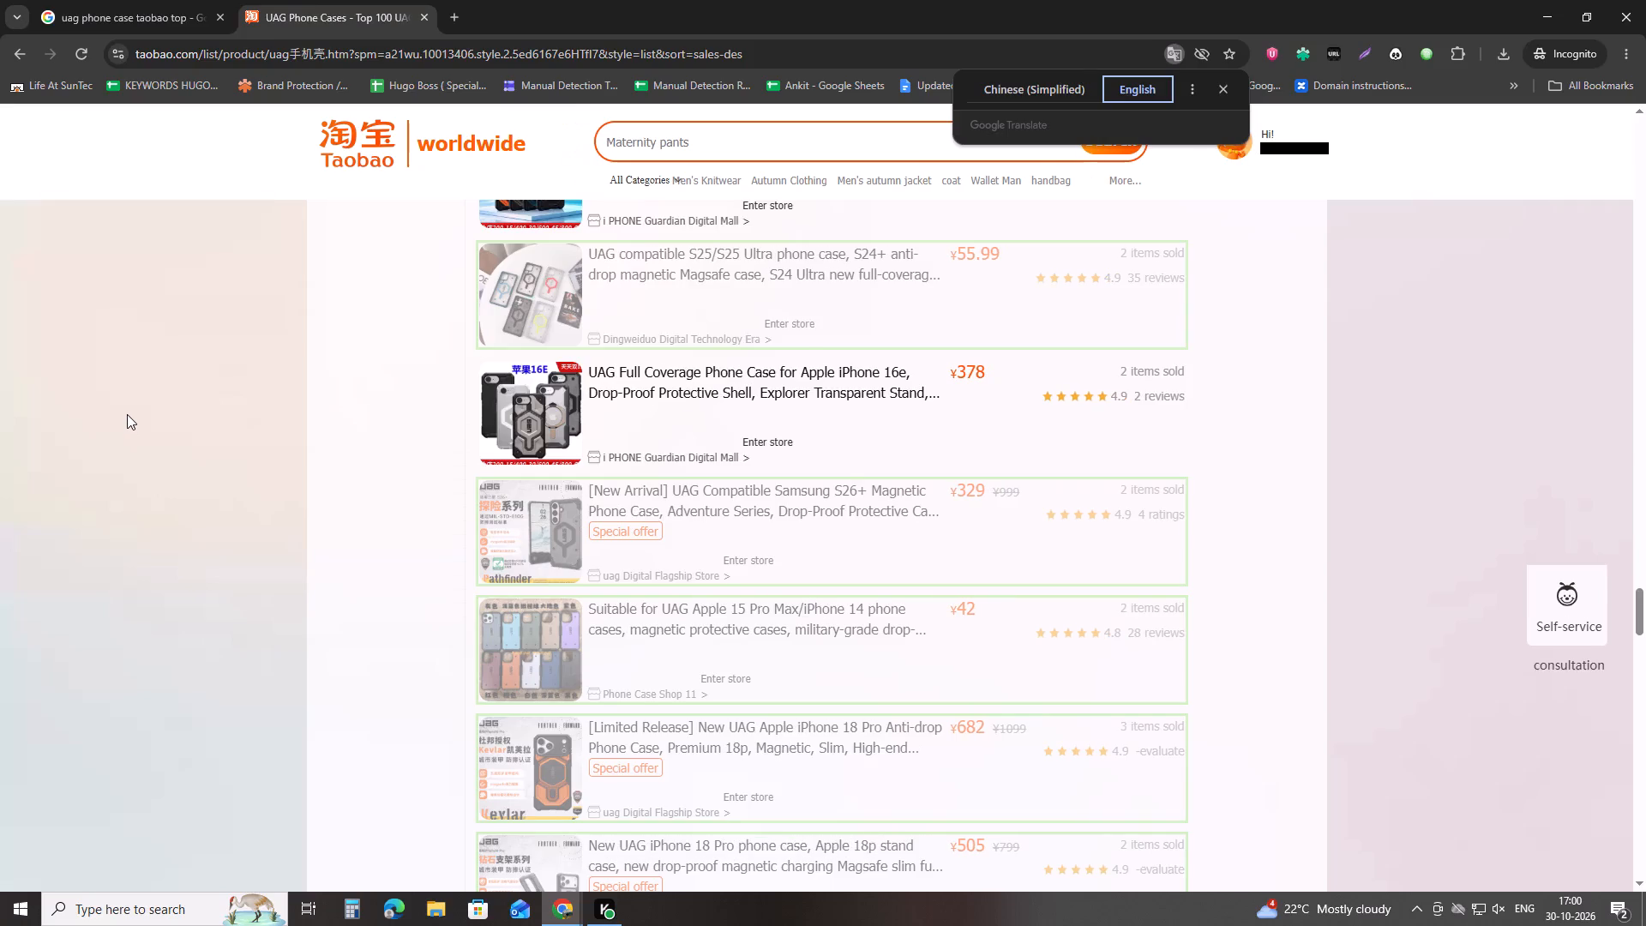
{"action": "left_click", "coordinate": [127, 414]}
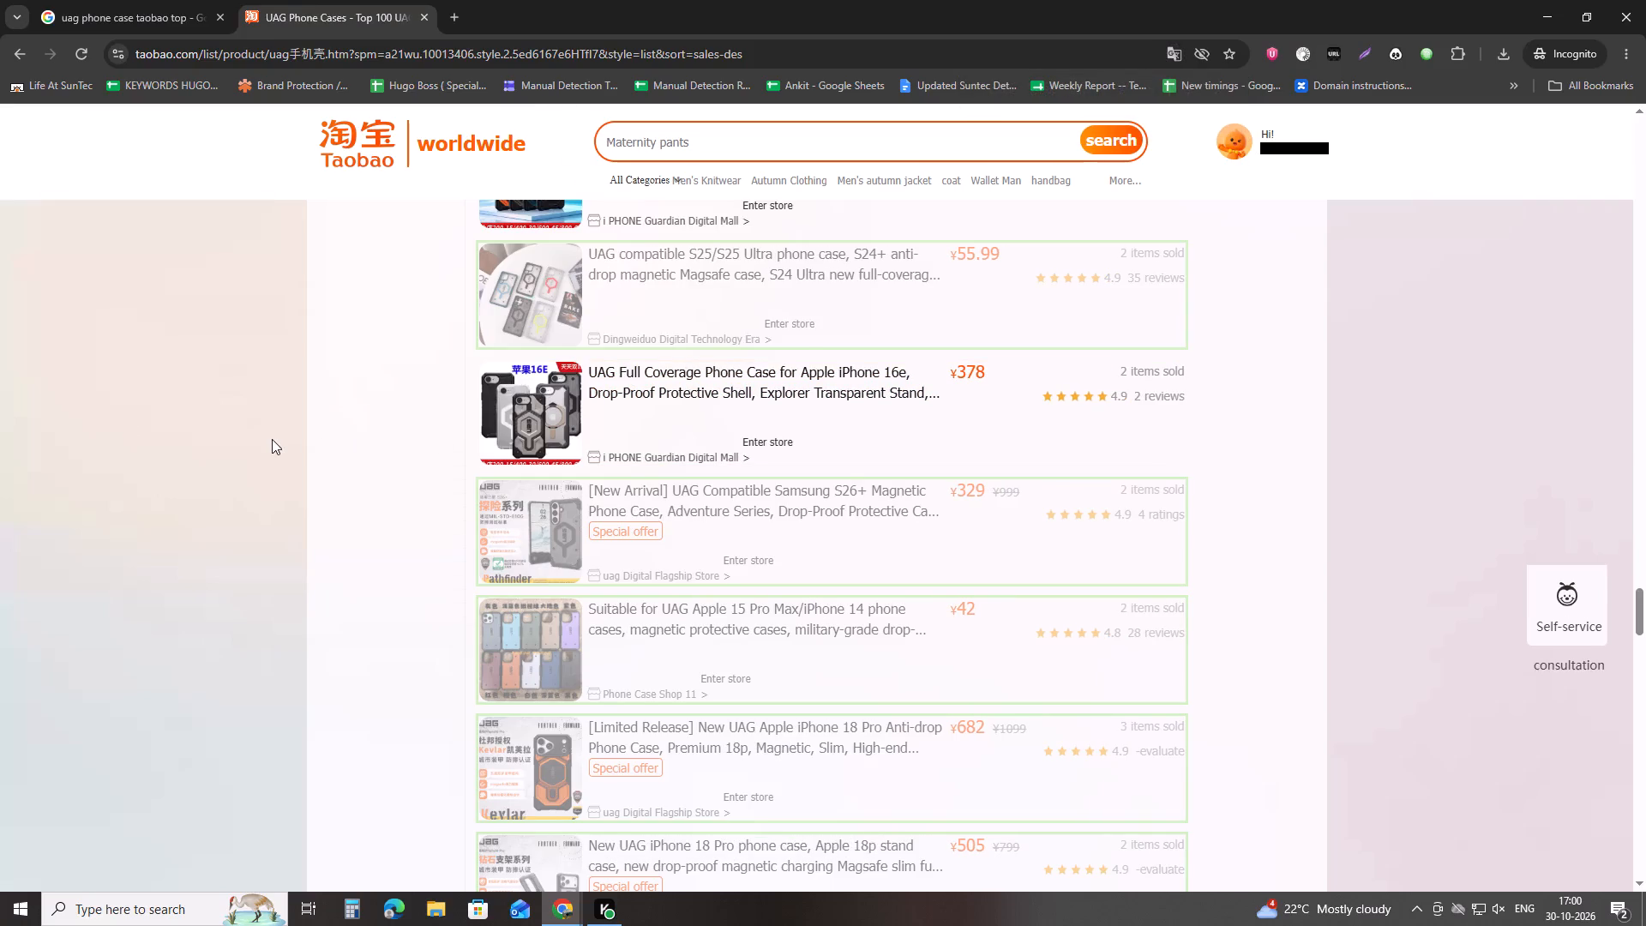
Copy the link of the ¥378 UAG Full Coverage iPhone 16e case listing for Link cell C83669 of Manual Detection Records.
{"action": "right_click", "coordinate": [826, 386]}
{"action": "left_click", "coordinate": [901, 552]}
{"action": "key", "text": "alt+Tab"}
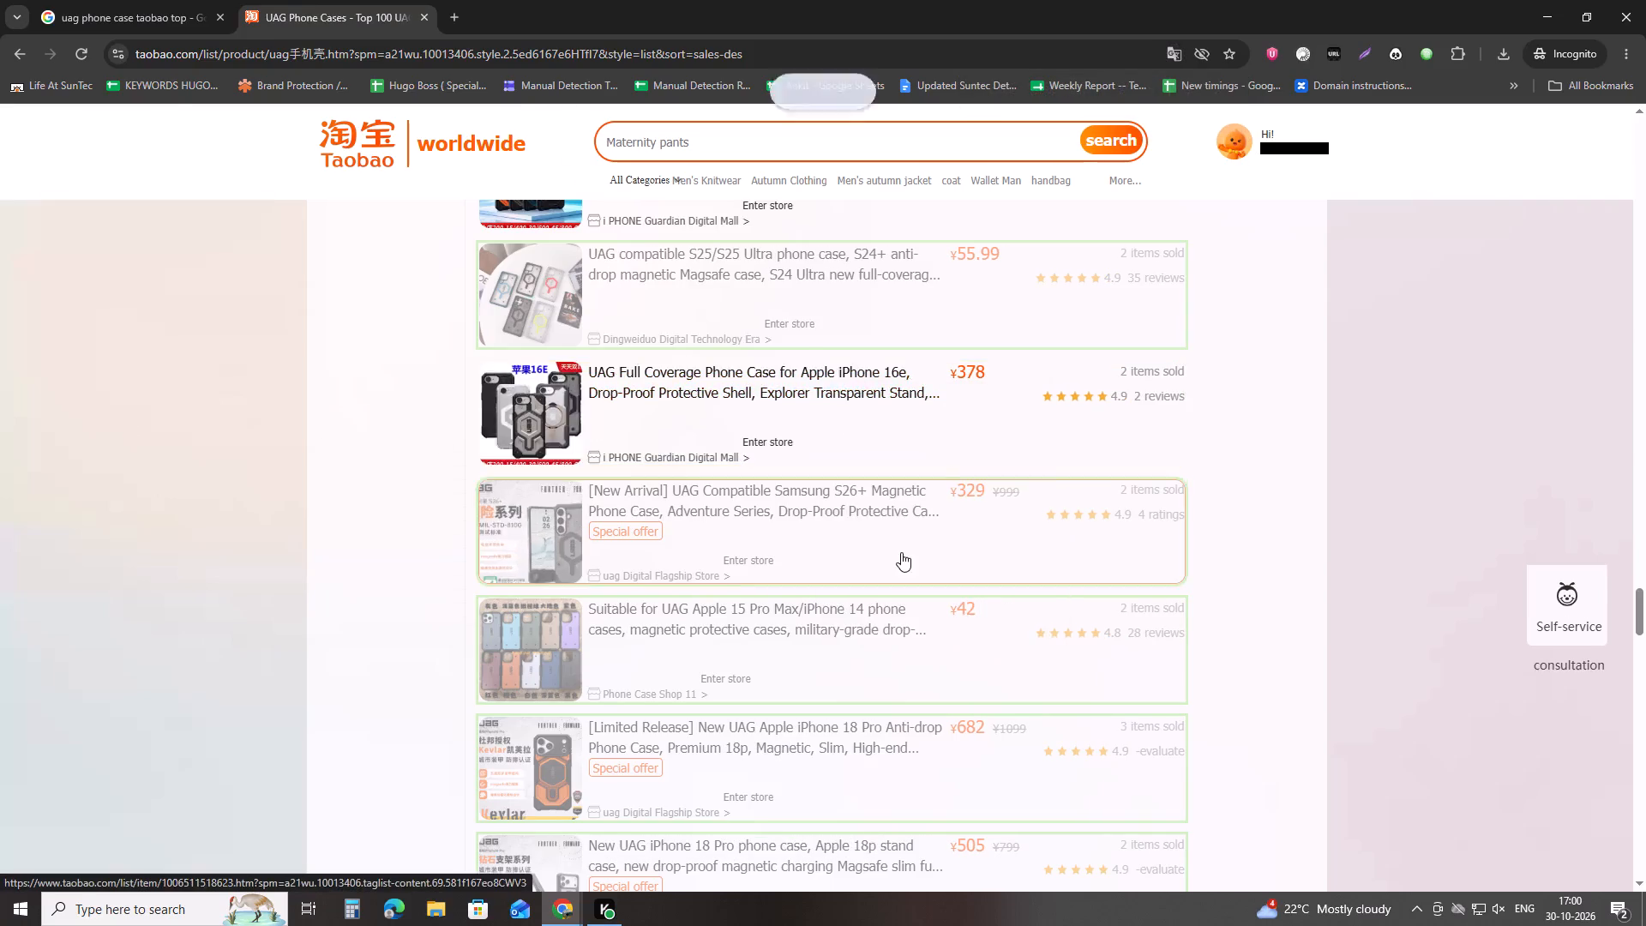
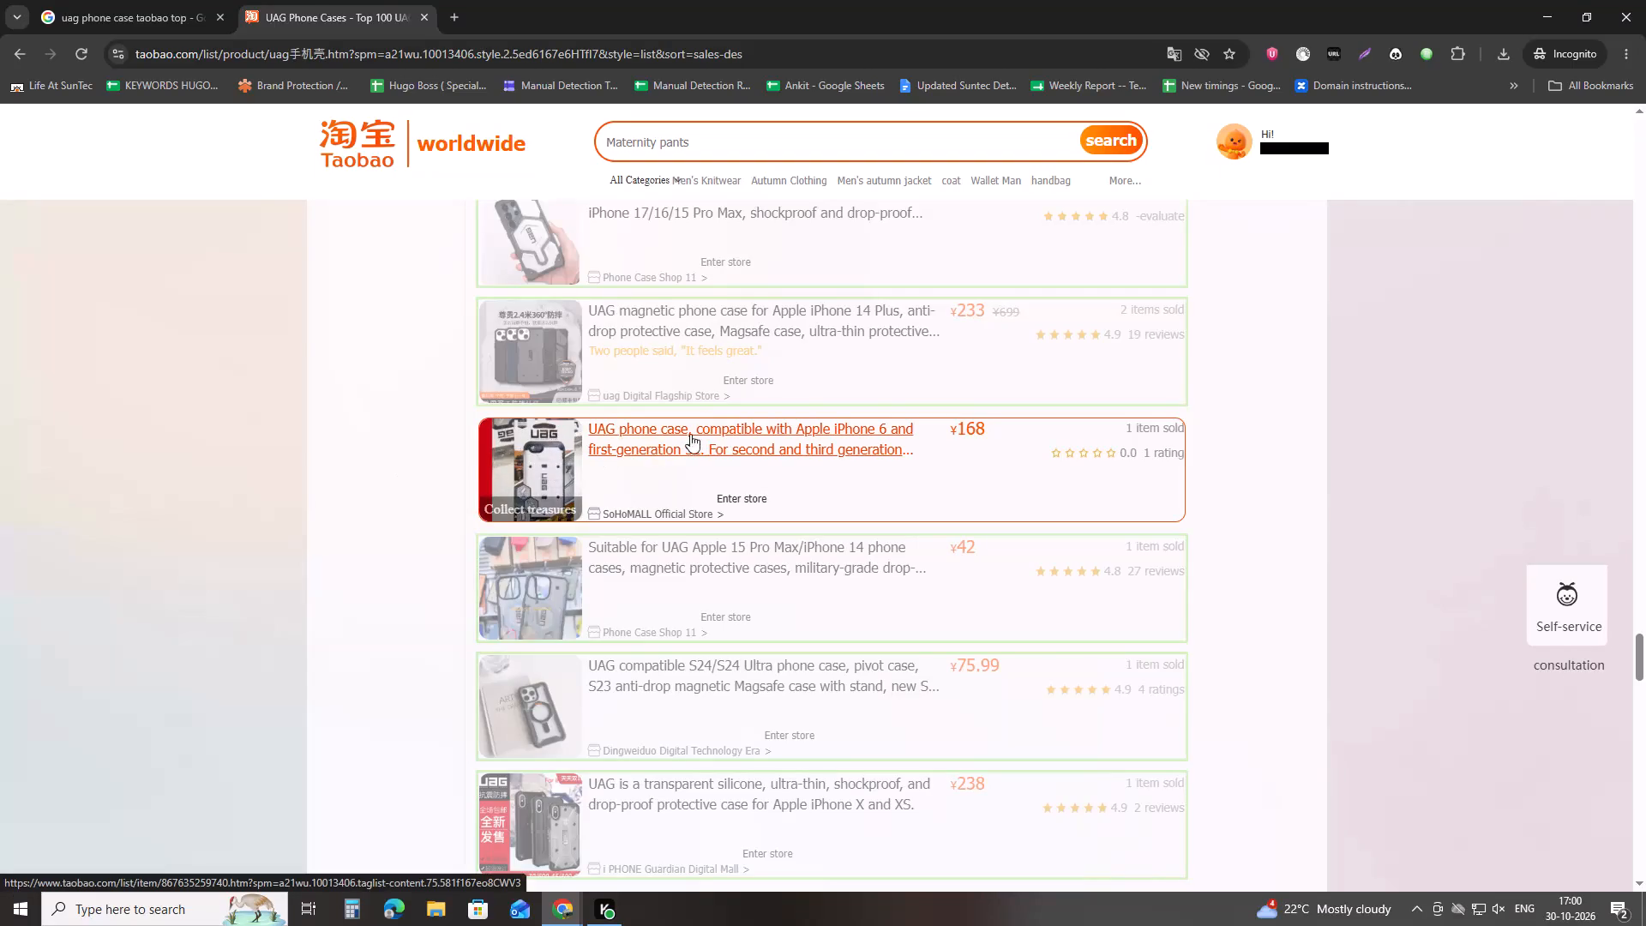
Copy the link of the unhighlighted ¥355 UAG Full Coverage Protective Case for Apple iPhone 16 Pro Max listing.
{"action": "scroll", "coordinate": [297, 490], "scroll_direction": "down", "scroll_amount": 8}
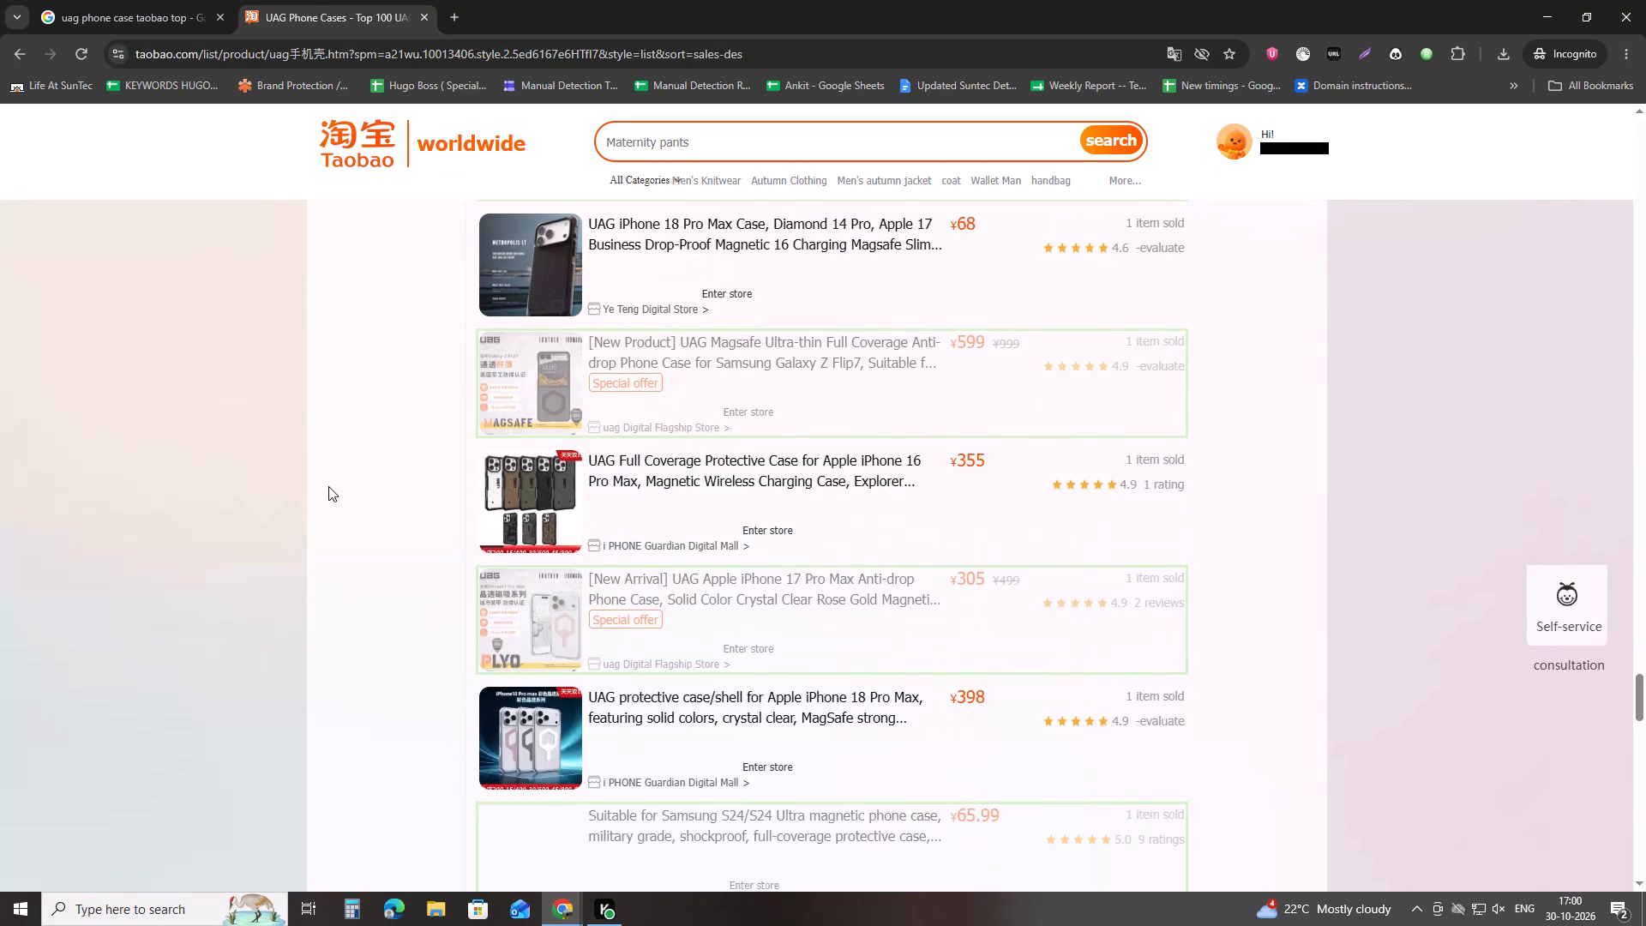
{"action": "right_click", "coordinate": [747, 466]}
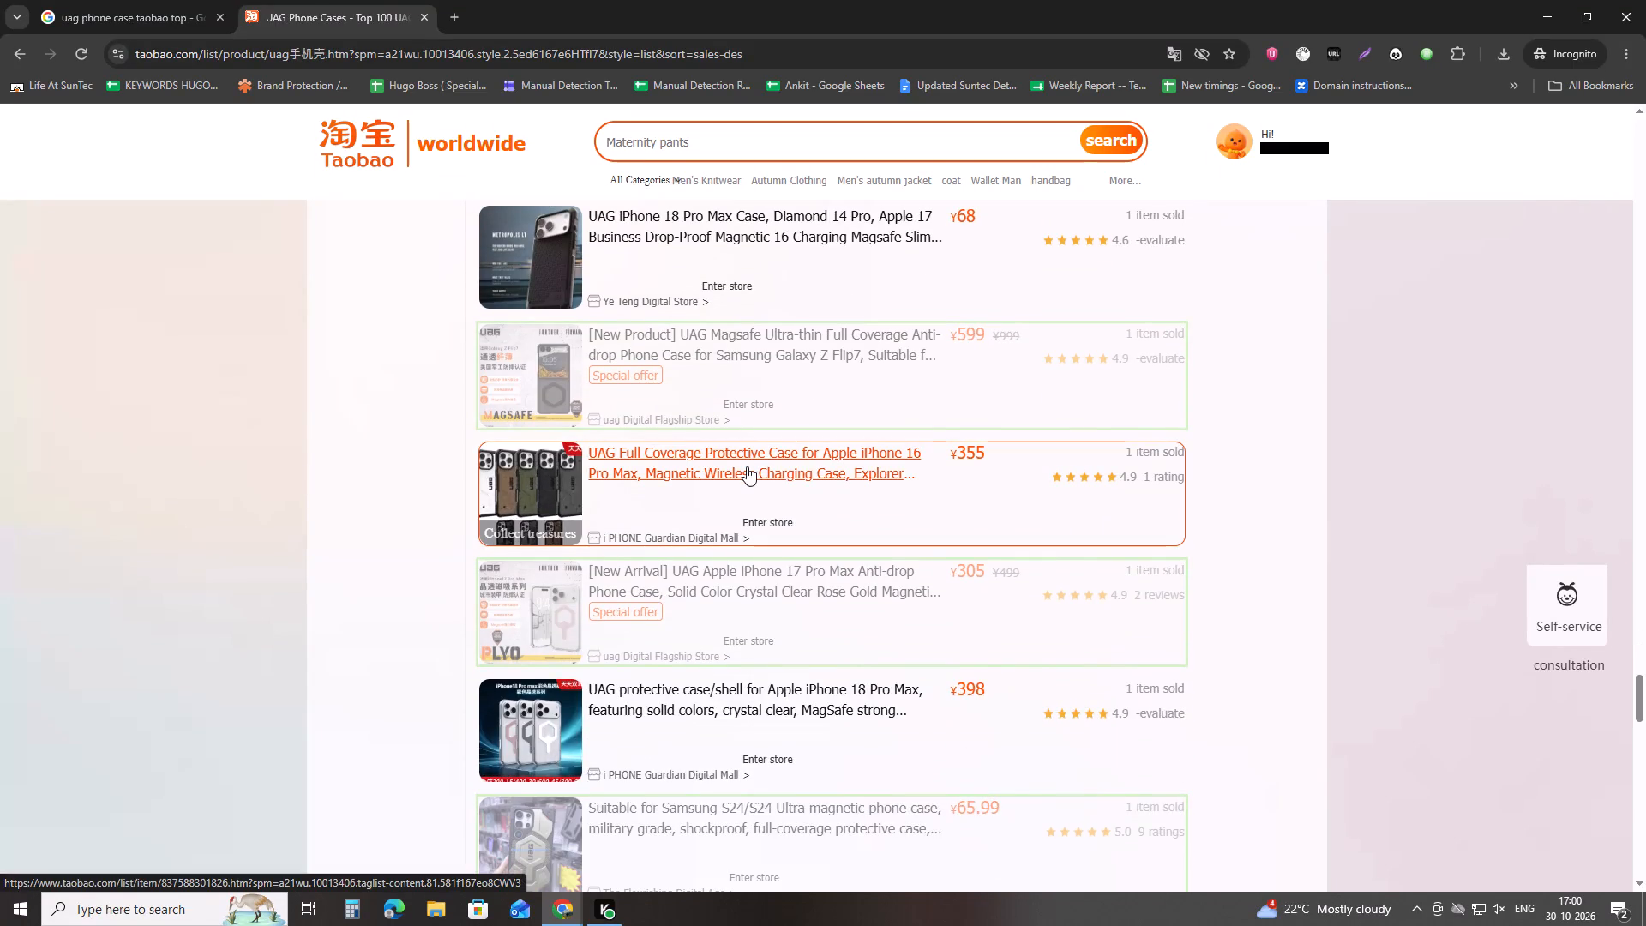
{"action": "left_click", "coordinate": [818, 616]}
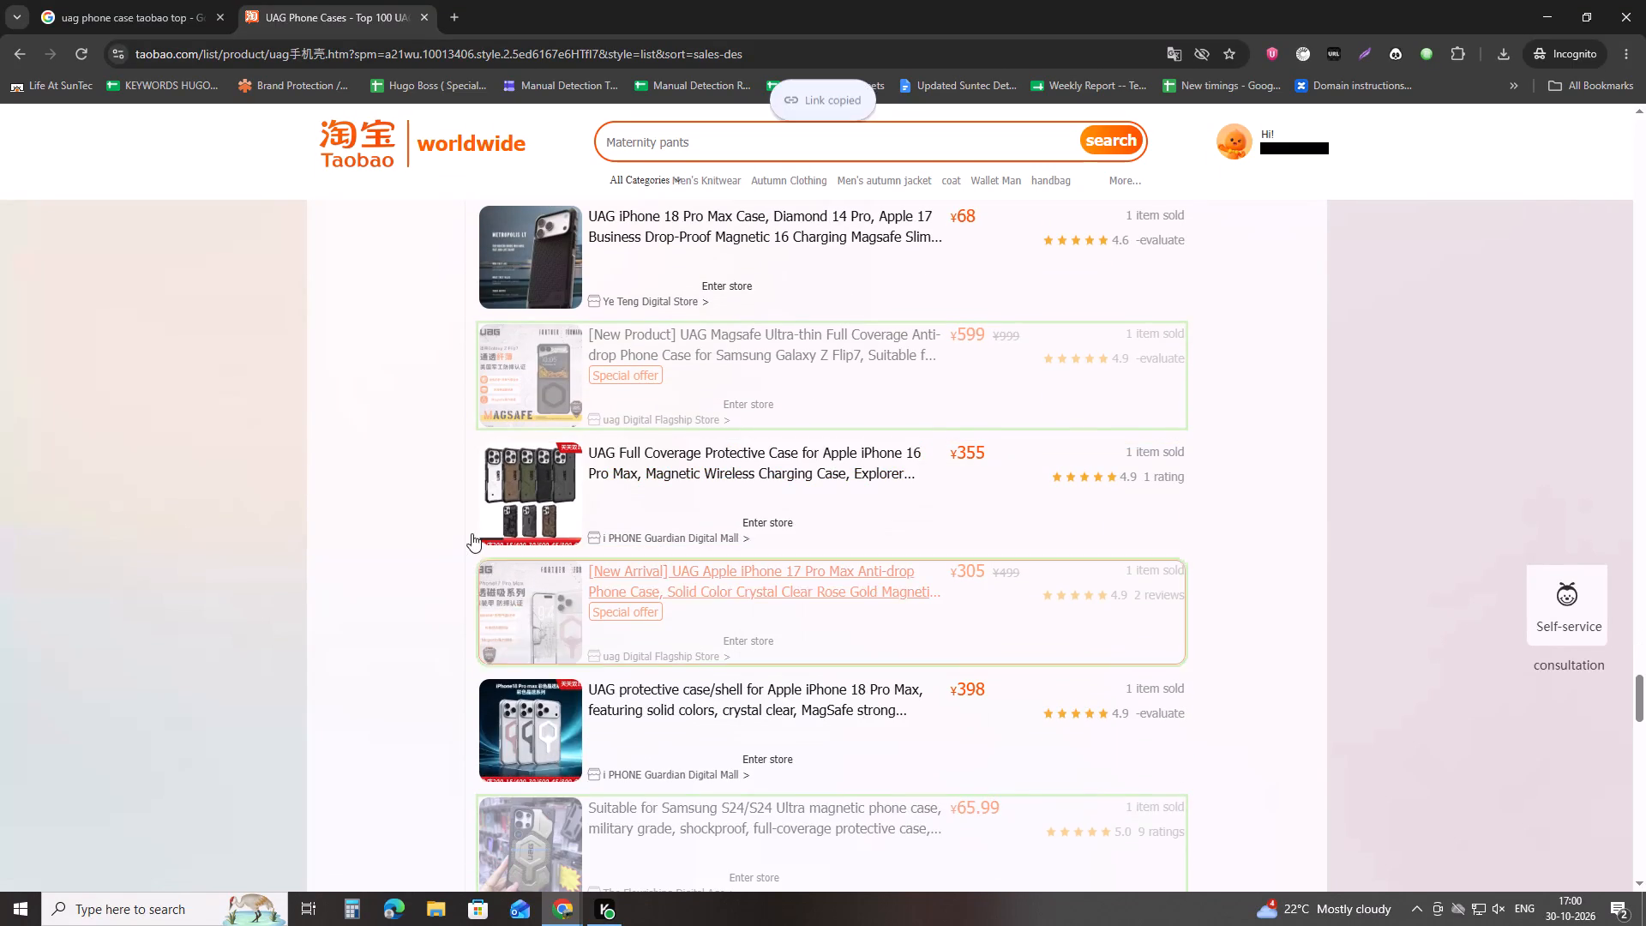
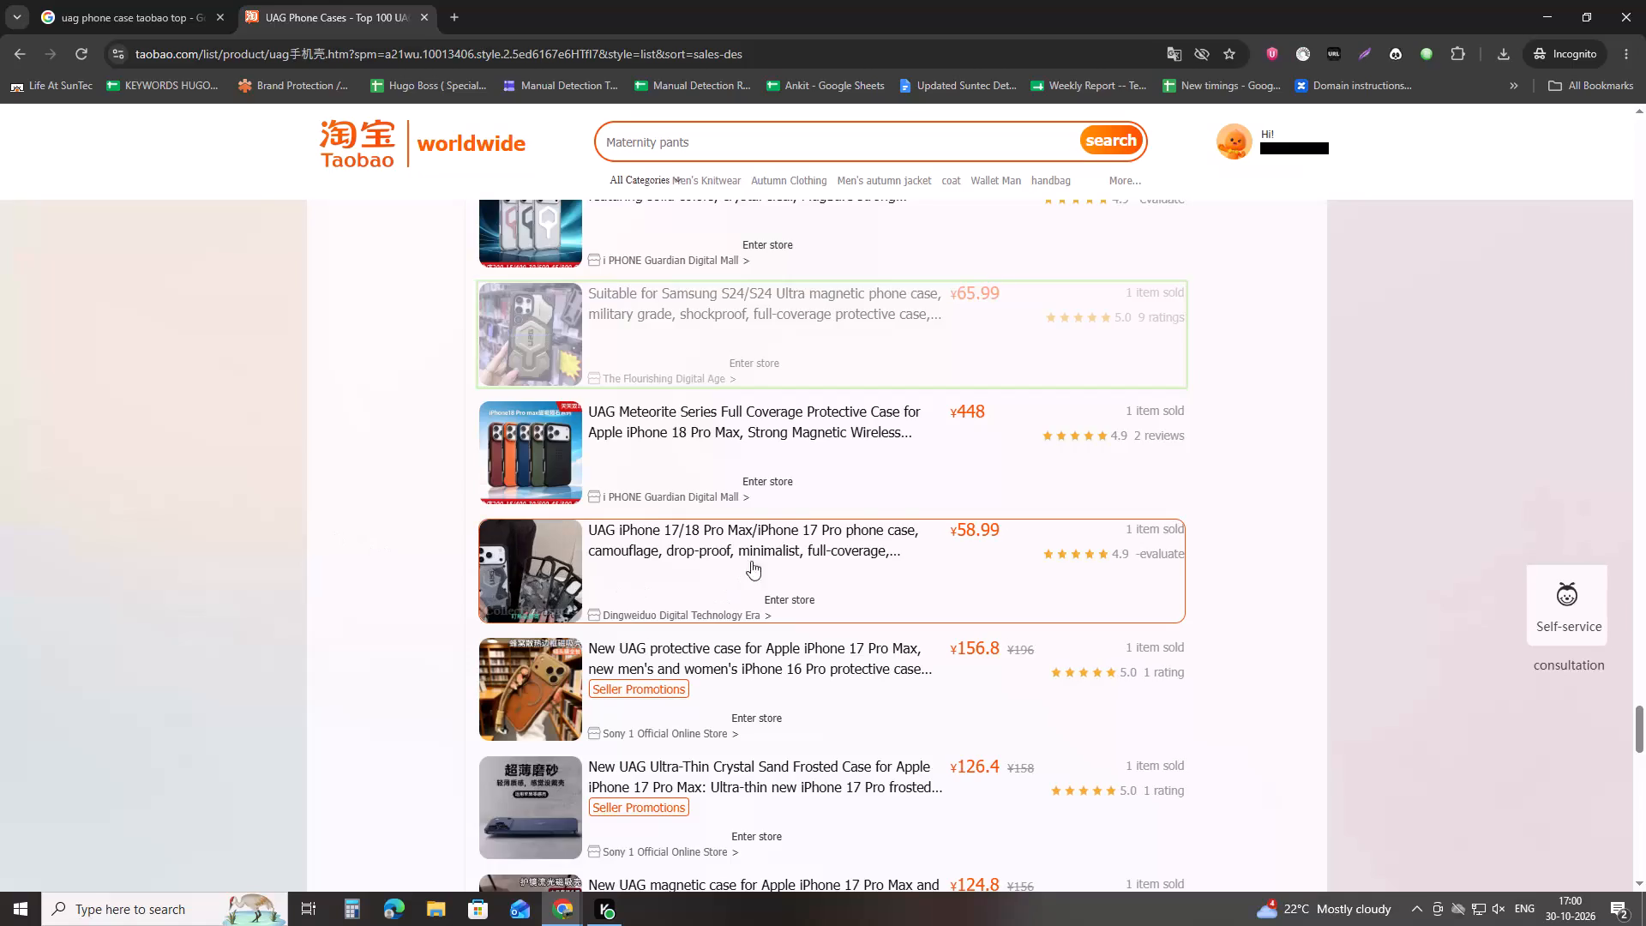
Record the link of the ¥58.99 UAG iPhone 17/18 Pro Max camouflage case in the next empty Link cell of Manual Detection Records.
{"action": "right_click", "coordinate": [769, 543]}
{"action": "left_click", "coordinate": [867, 692]}
{"action": "key", "text": "alt+Tab"}
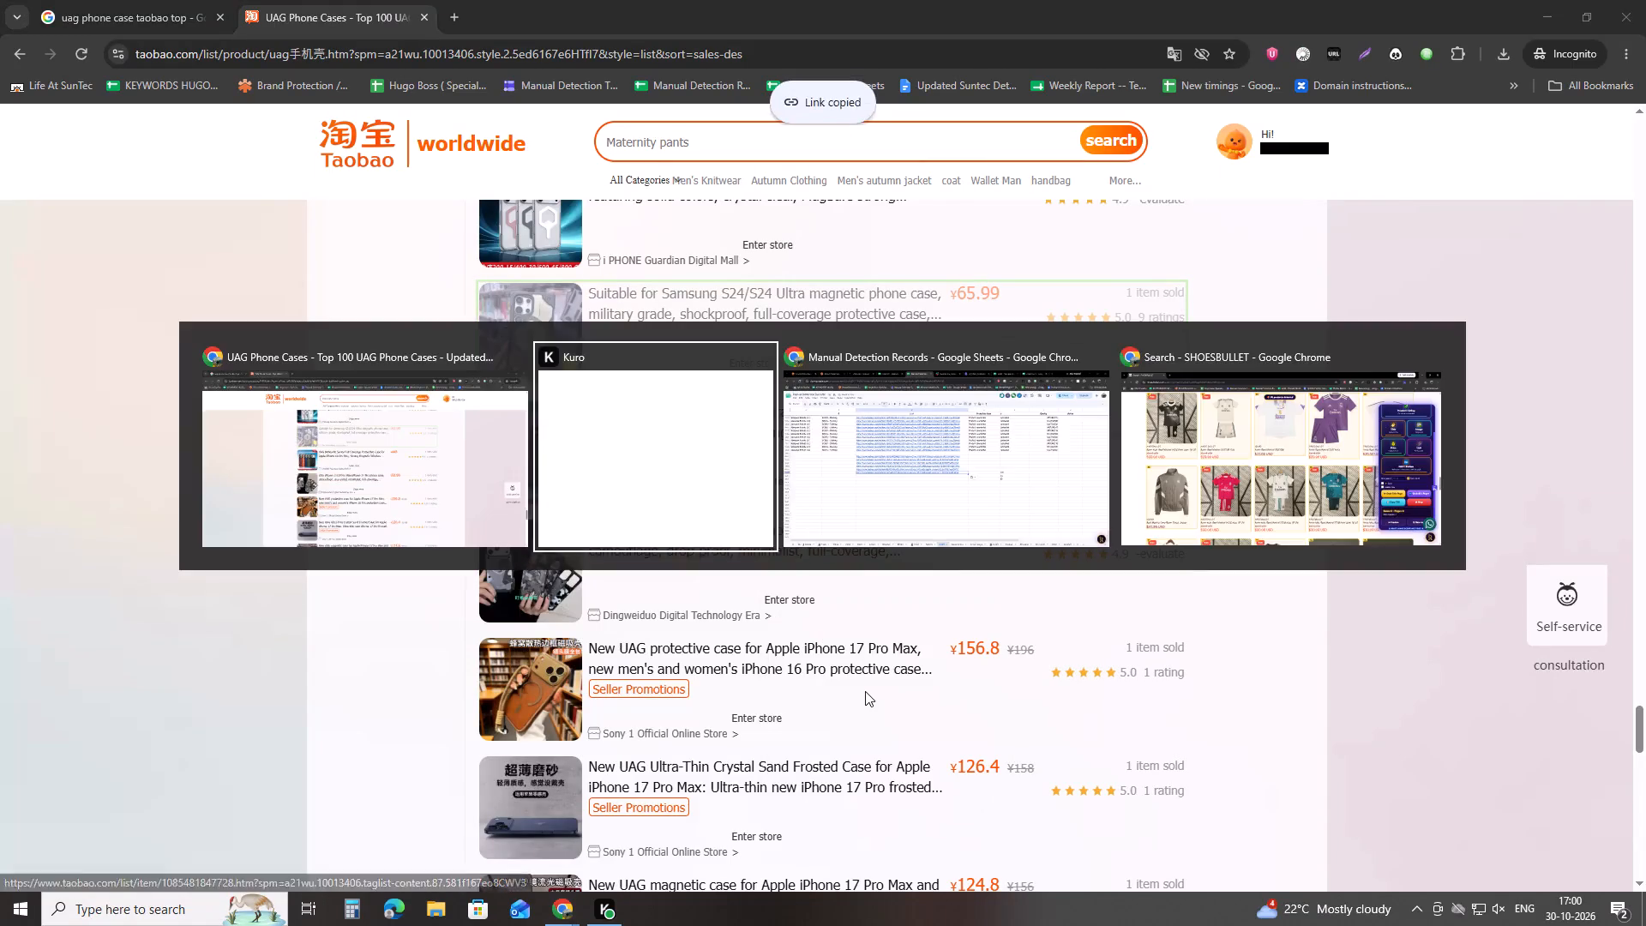
{"action": "key", "text": "alt+Tab"}
{"action": "left_click", "coordinate": [770, 534]}
{"action": "key", "text": "ctrl+v"}
{"action": "left_click", "coordinate": [772, 544]}
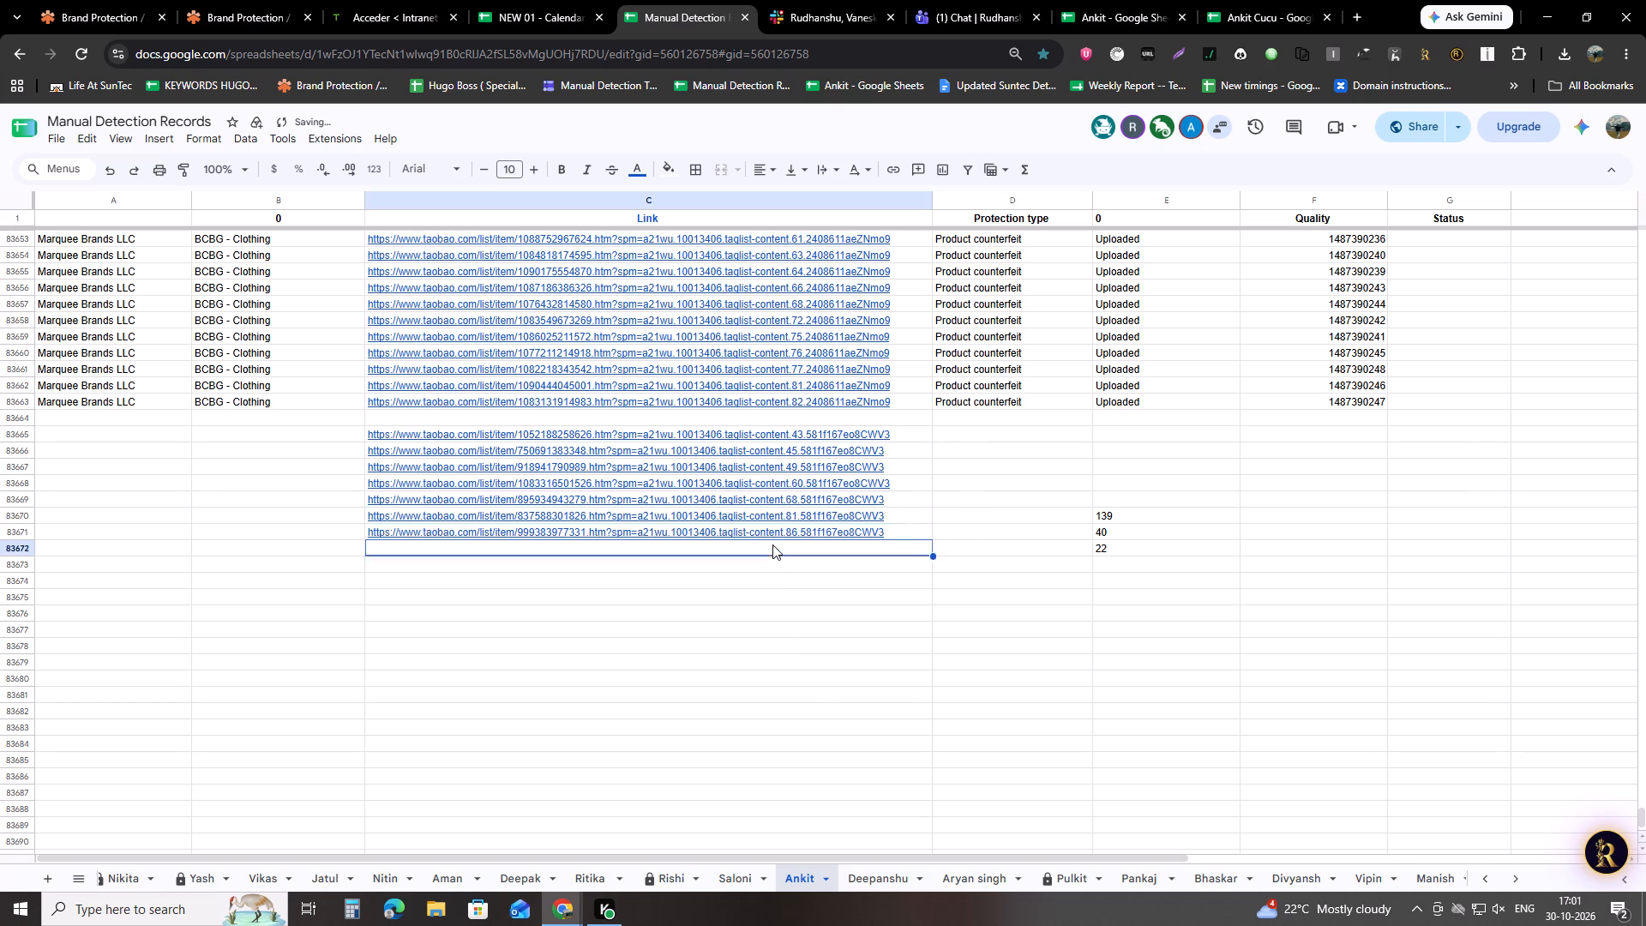
Record the link of Ye Teng Digital Store's ¥78 UAG iPhone 16 Pro Max Drop Protection case in the next empty Link cell.
{"action": "key", "text": "alt+Tab"}
{"action": "scroll", "coordinate": [409, 562], "scroll_direction": "down", "scroll_amount": 6}
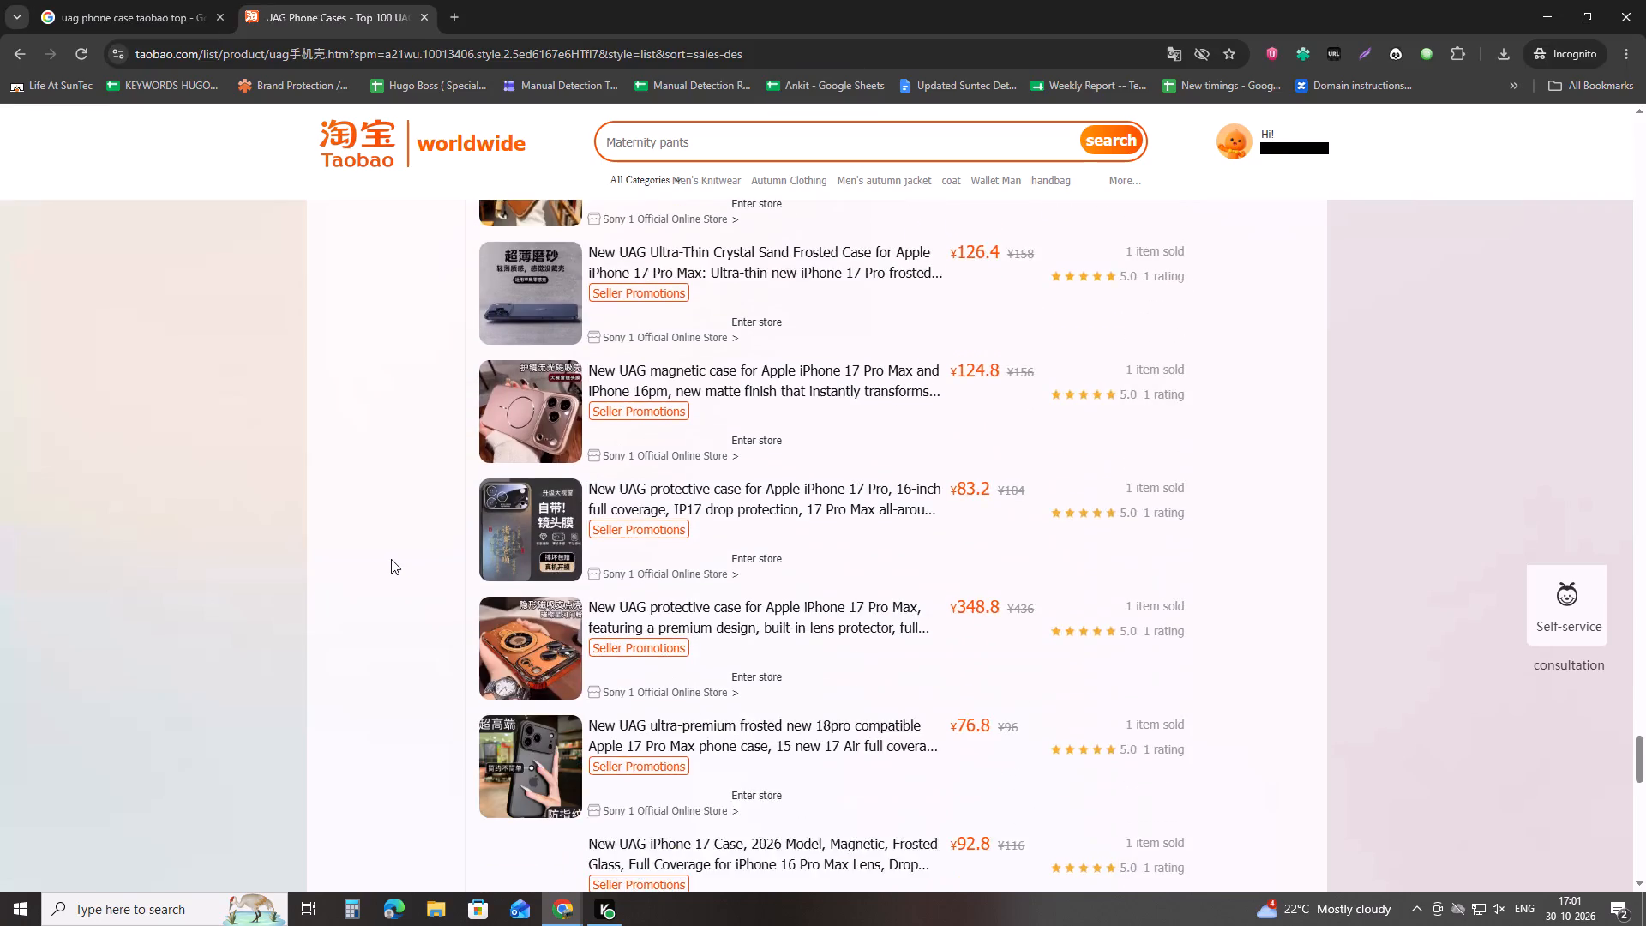
{"action": "scroll", "coordinate": [391, 559], "scroll_direction": "down", "scroll_amount": 8}
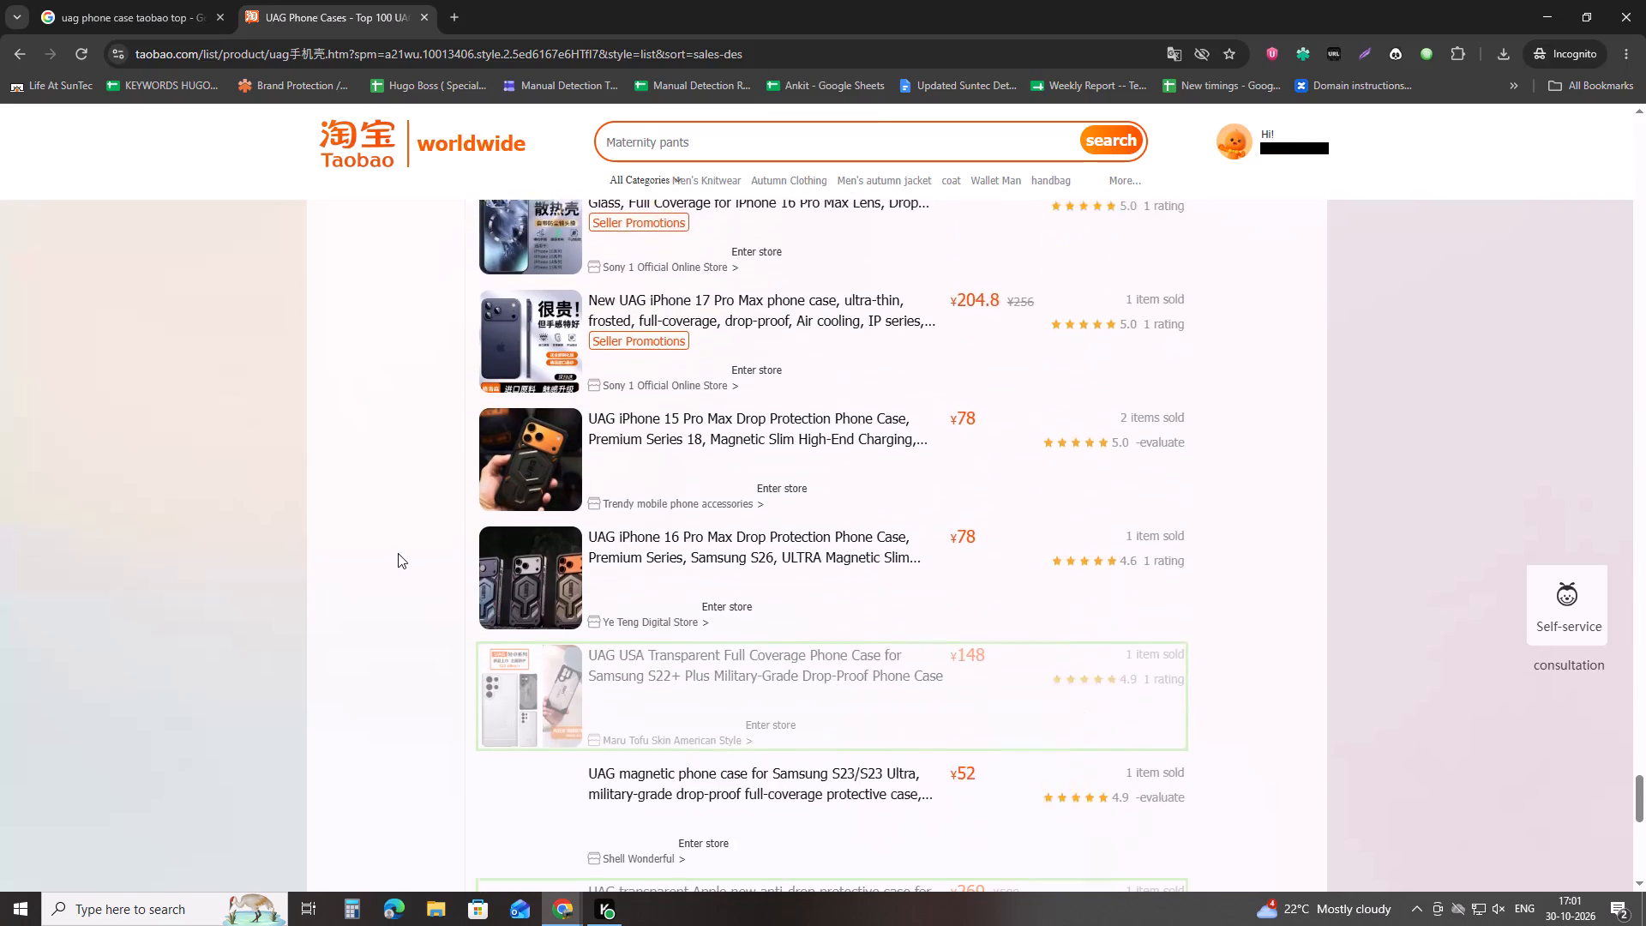
{"action": "right_click", "coordinate": [749, 528]}
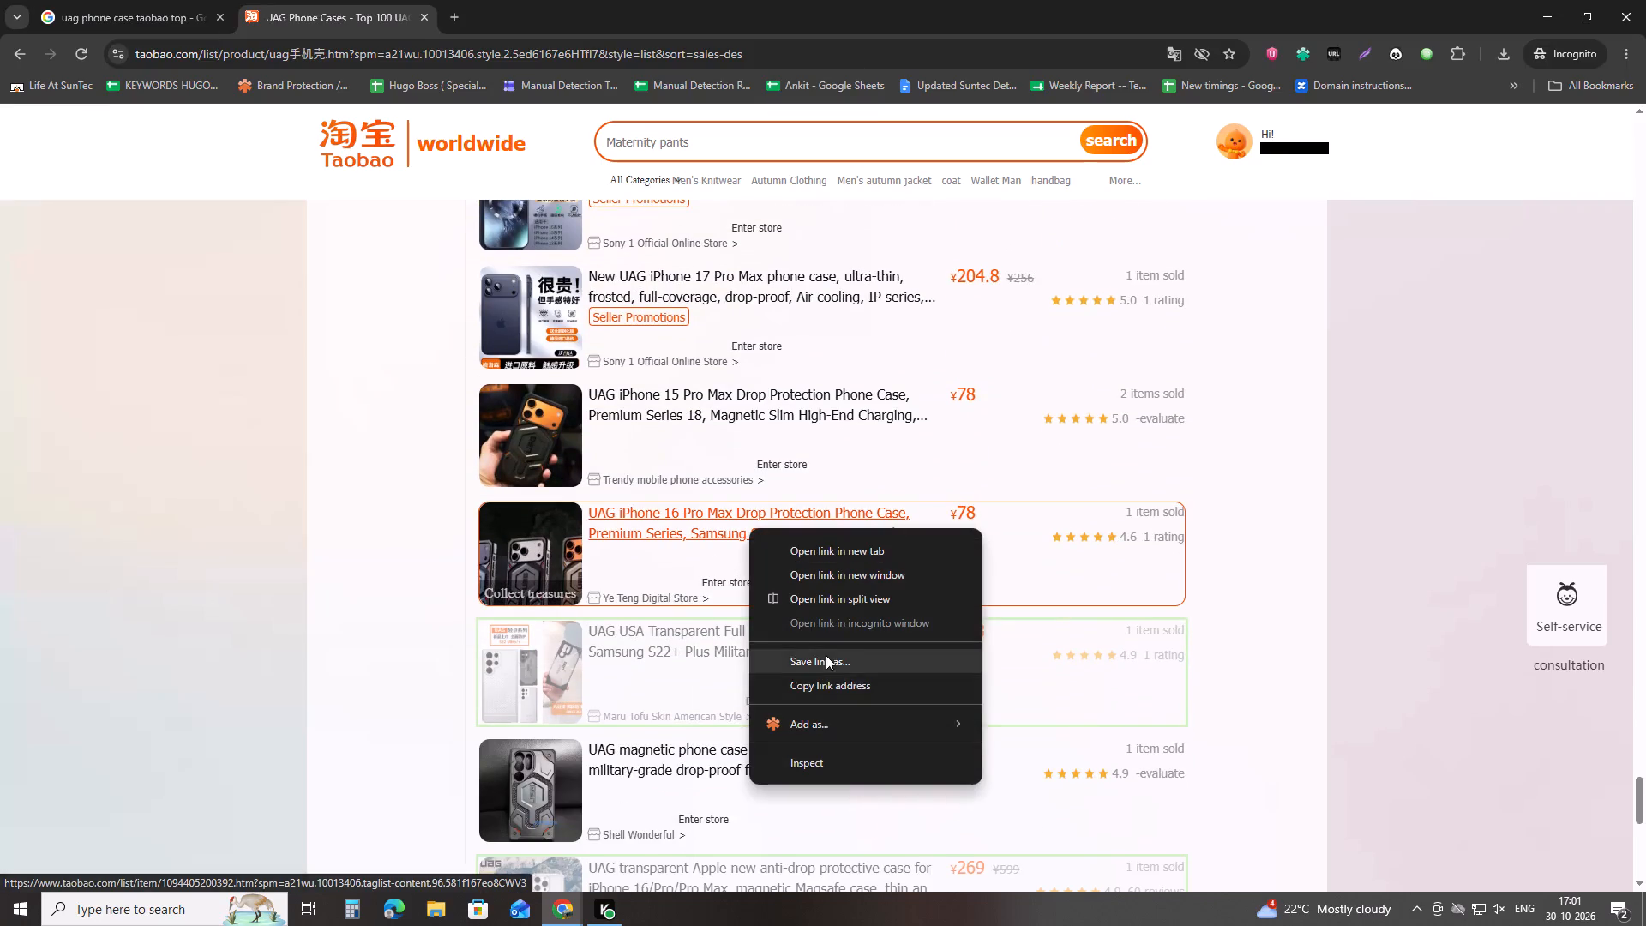
{"action": "left_click", "coordinate": [828, 683]}
{"action": "key", "text": "alt+Tab"}
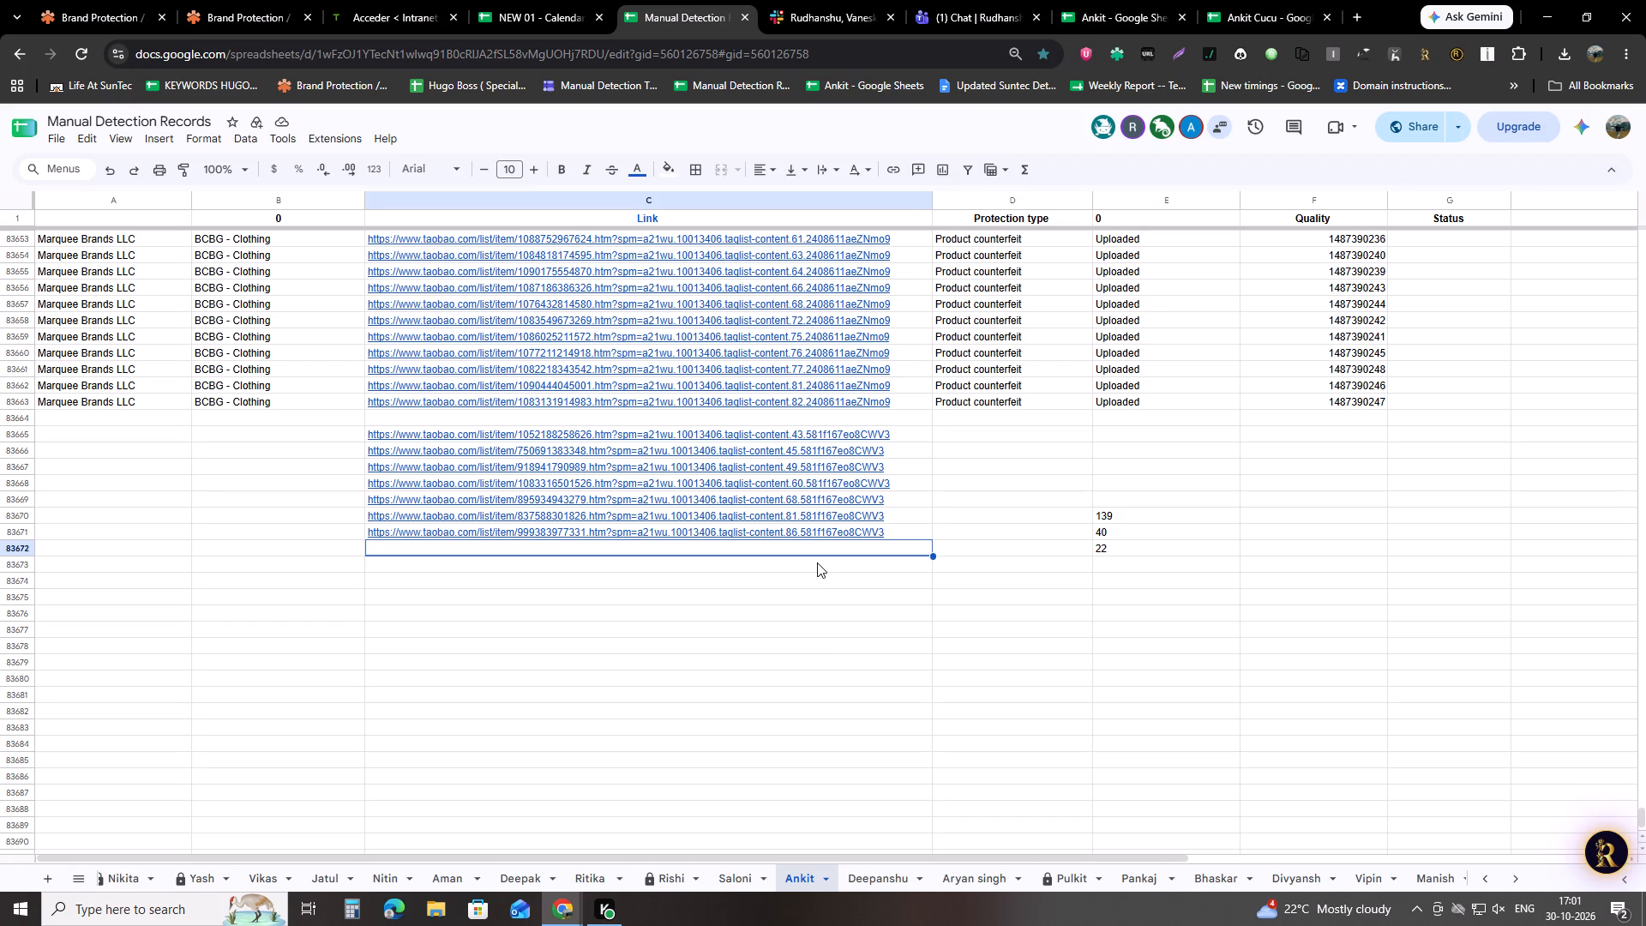
{"action": "key", "text": "ctrl+v"}
Copy the whole block of newly collected Taobao UAG links, rows 83665 to 83672.
{"action": "key", "text": "ctrl+space"}
{"action": "key", "text": "ctrl+c"}
{"action": "key", "text": "ctrl+c"}
{"action": "key", "text": "ctrl+c"}
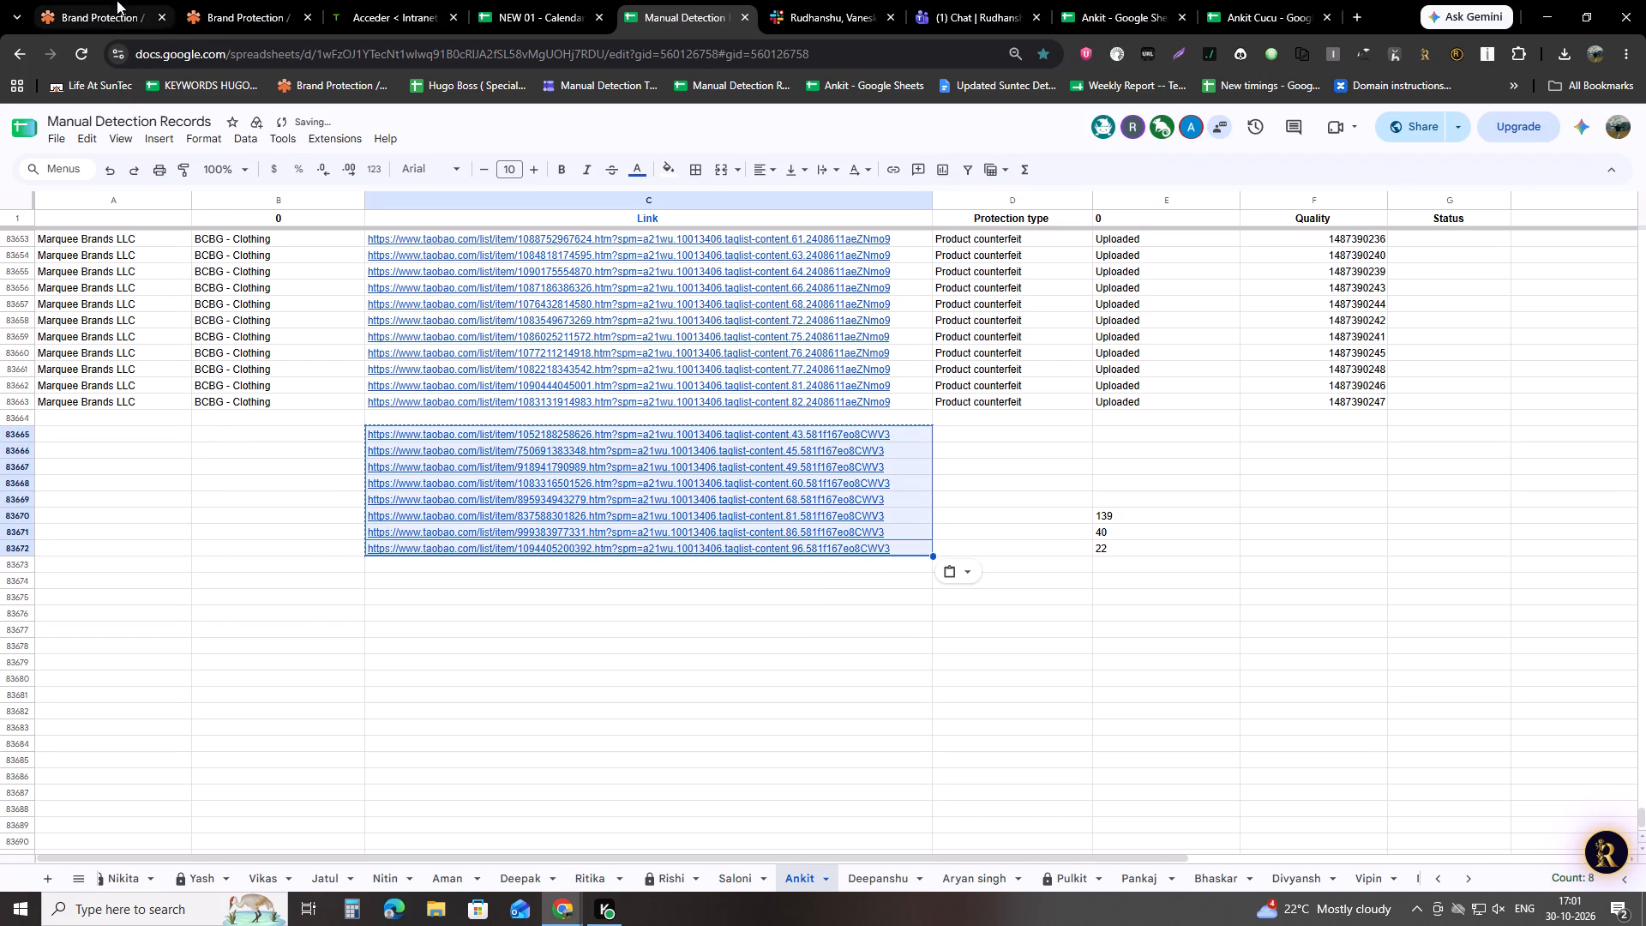
In the Red Points new incident form, set the asset to UAG - 9 - Phone cases and the protection type to Product counterfeit.
{"action": "left_click", "coordinate": [117, 0]}
{"action": "left_click", "coordinate": [358, 331]}
{"action": "type", "text": "ph"}
{"action": "left_click", "coordinate": [337, 394]}
{"action": "left_click", "coordinate": [767, 339]}
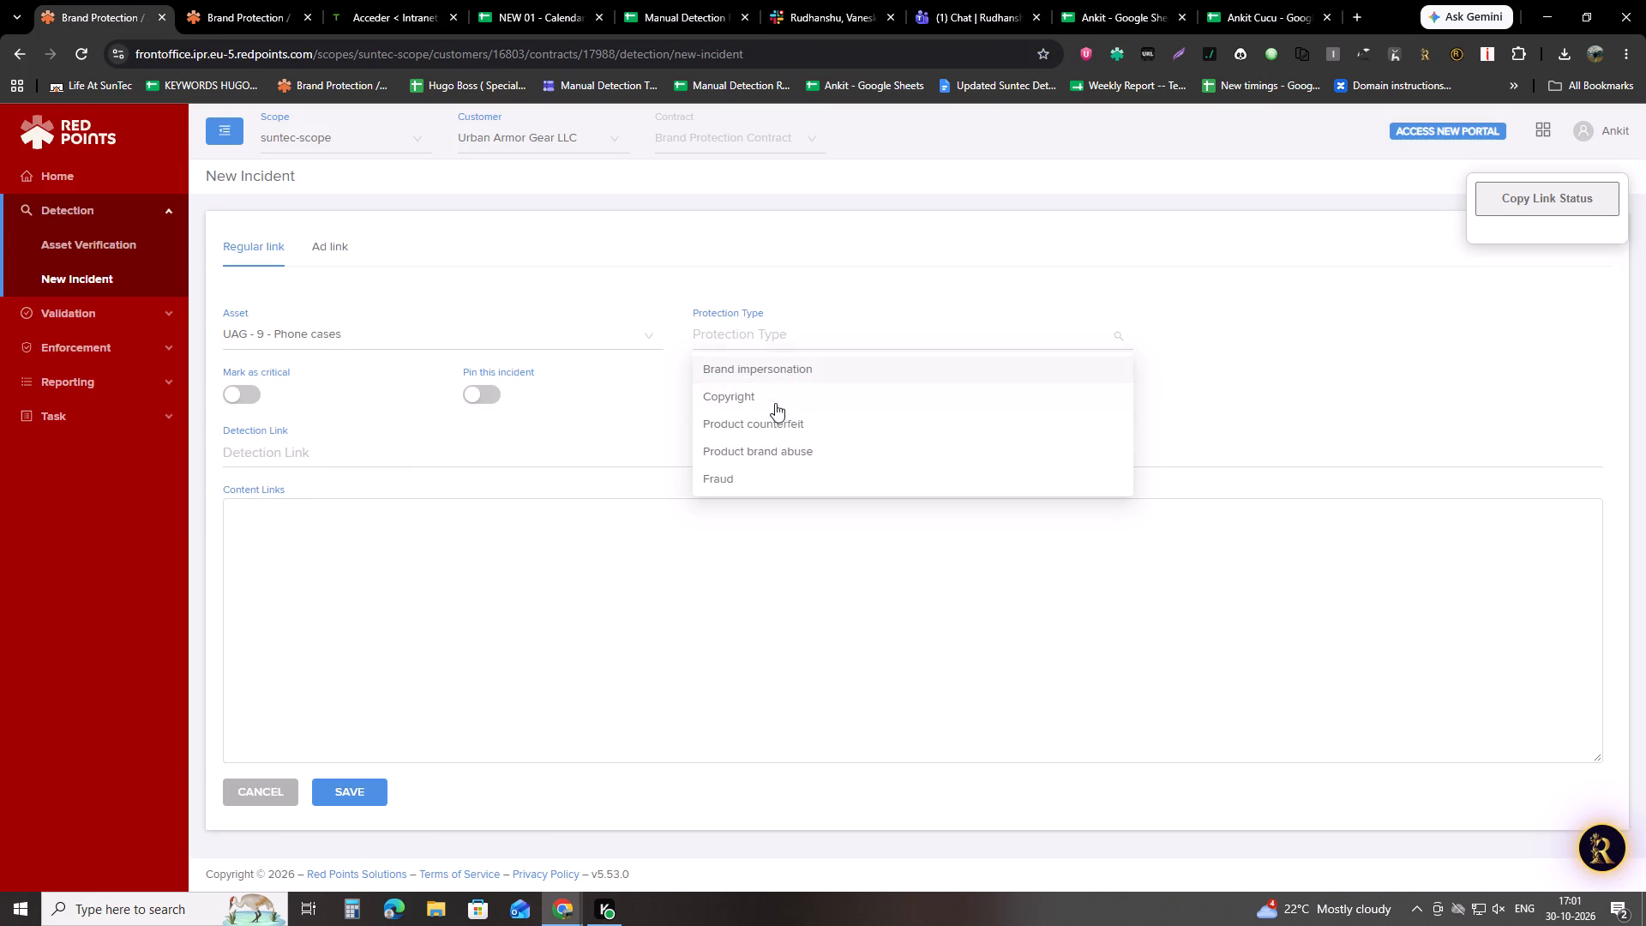
{"action": "left_click", "coordinate": [777, 410]}
{"action": "left_click", "coordinate": [765, 328]}
{"action": "left_click", "coordinate": [764, 424]}
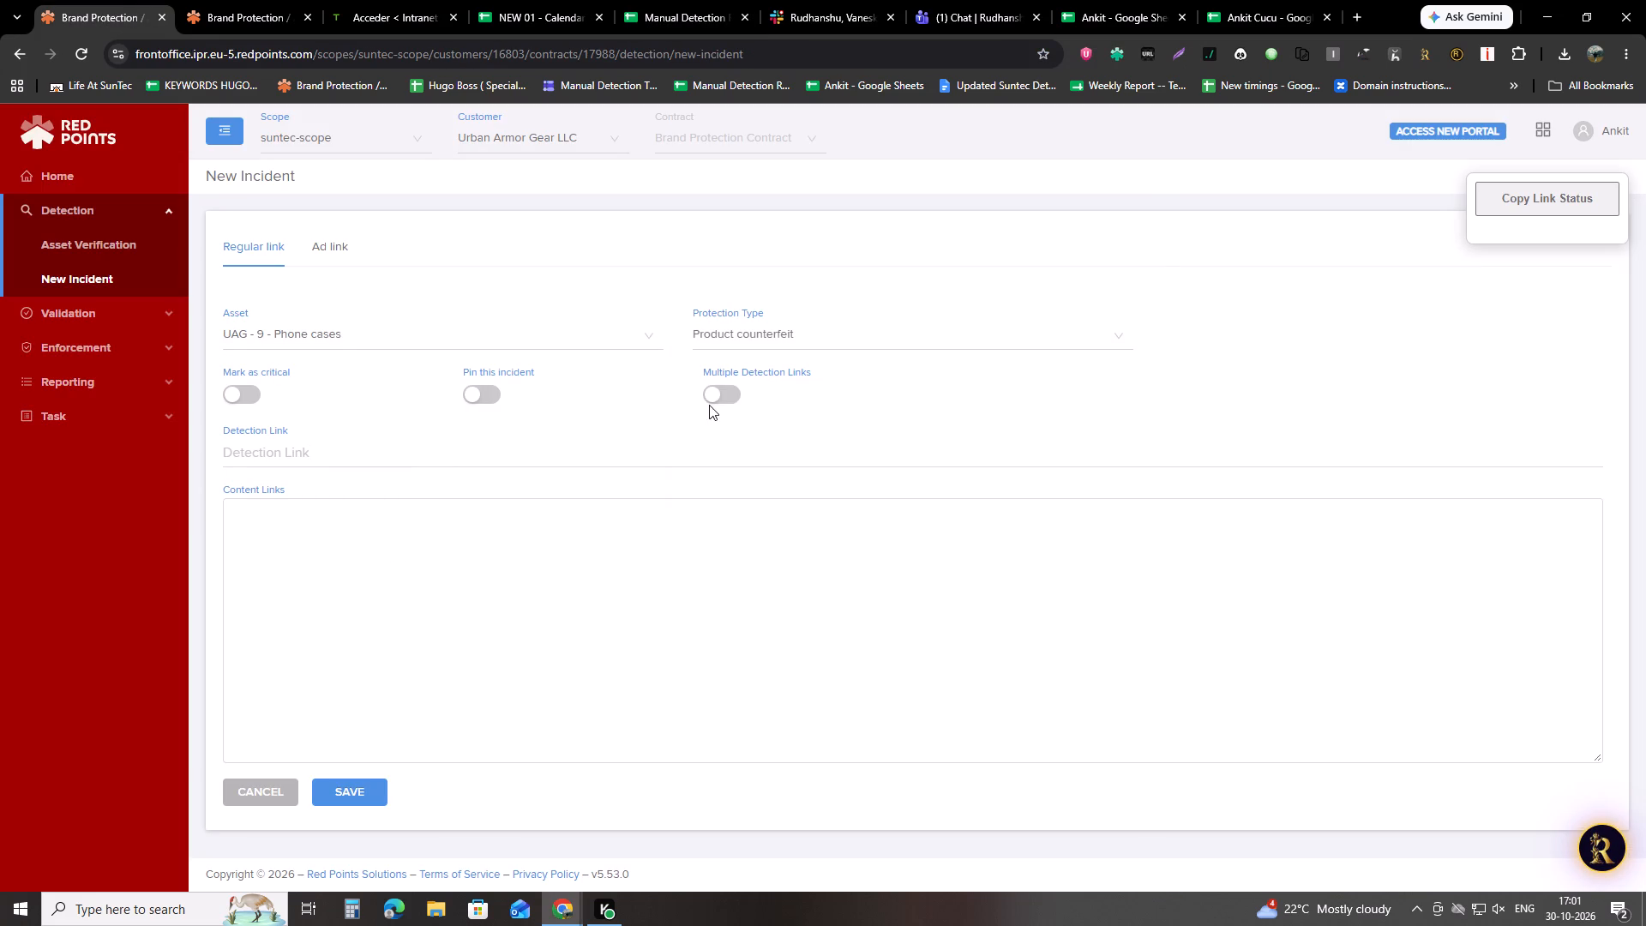
Enable multiple detection links, enter the copied Taobao links, and save the incidents.
{"action": "left_click", "coordinate": [709, 403]}
{"action": "left_click", "coordinate": [624, 492]}
{"action": "key", "text": "ctrl+v"}
{"action": "left_click", "coordinate": [357, 797]}
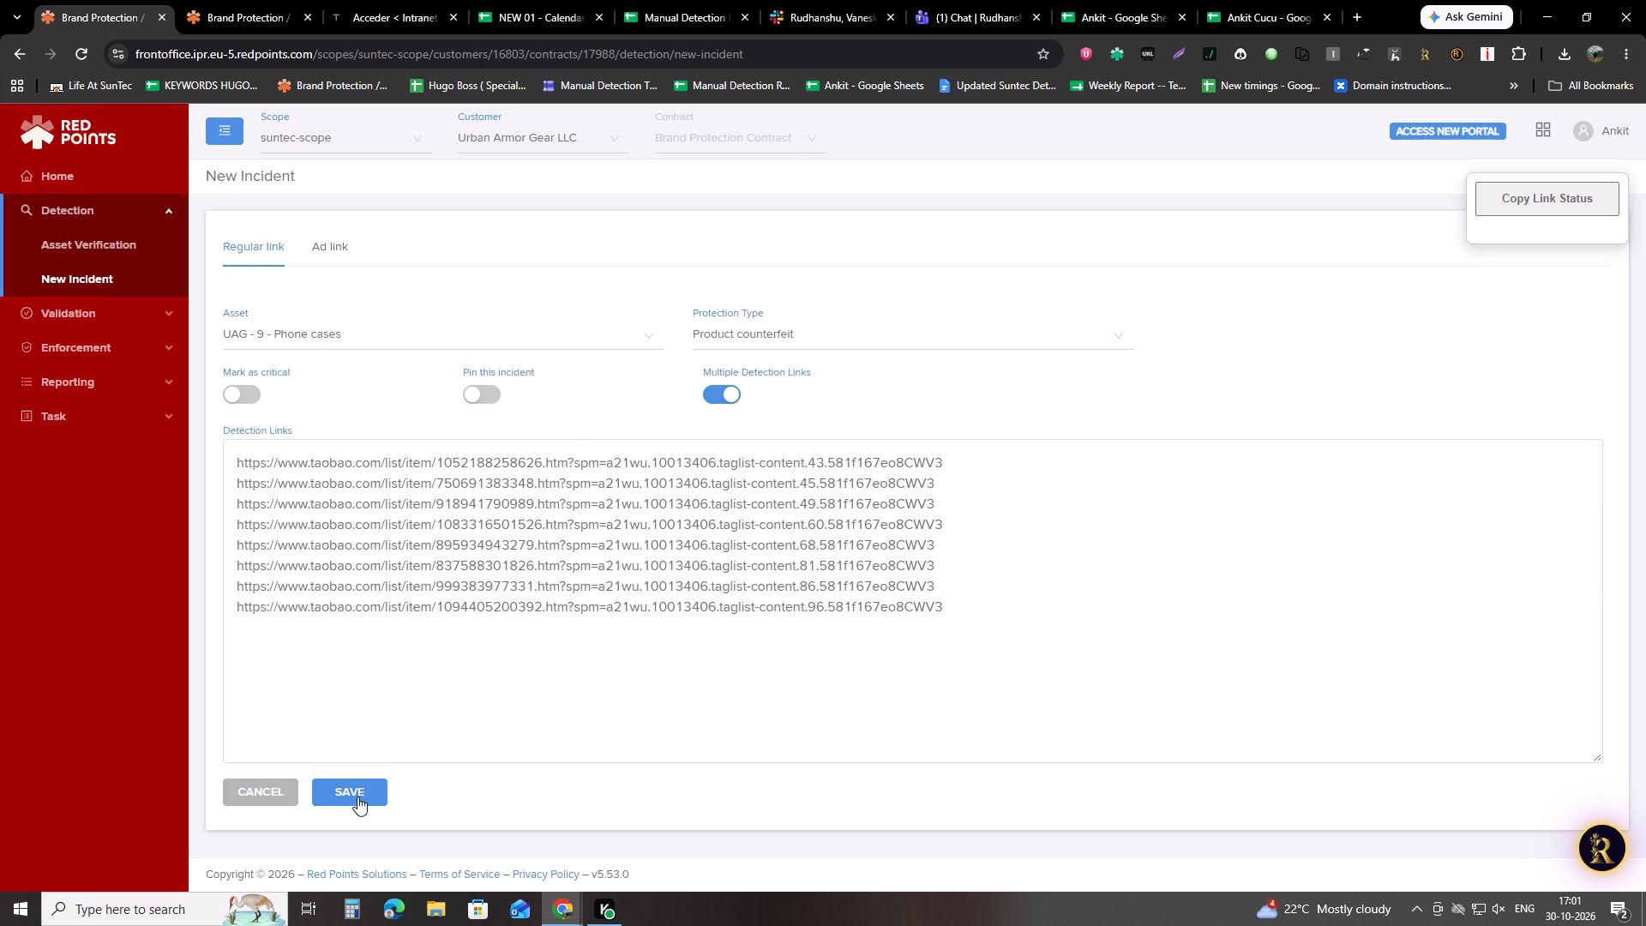
Copy the link statuses of the saved incidents into Manual Detection Records from cell A83665, replacing the plain links.
{"action": "double_click", "coordinate": [1537, 194]}
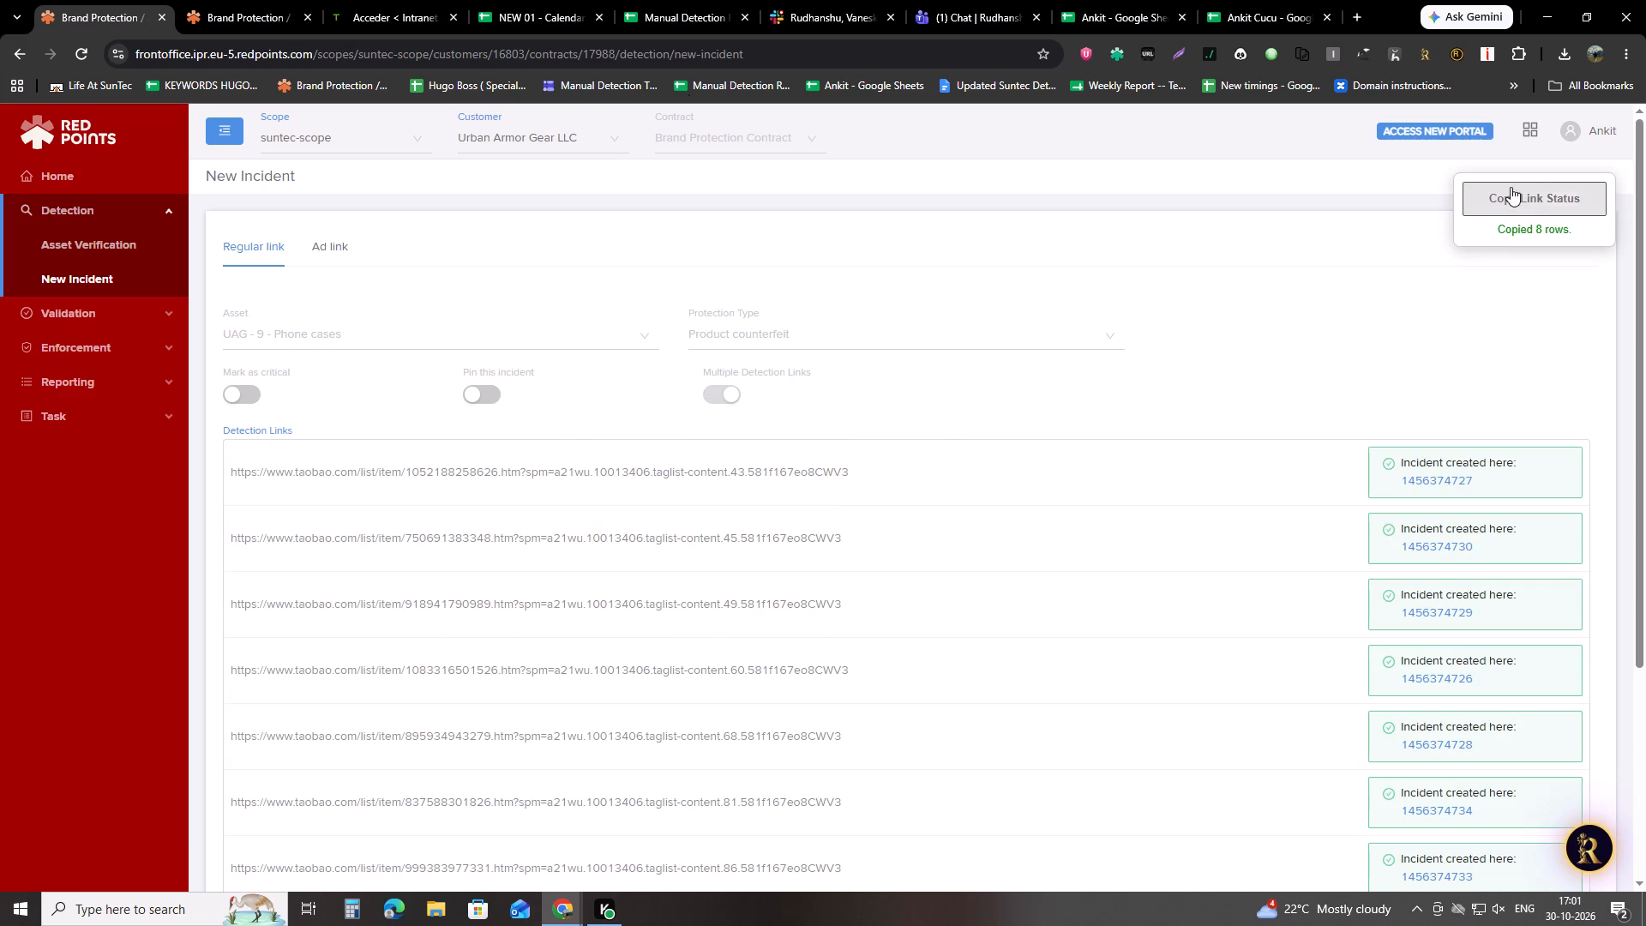
{"action": "left_click", "coordinate": [706, 0]}
{"action": "left_click", "coordinate": [141, 434]}
{"action": "key", "text": "ctrl+v"}
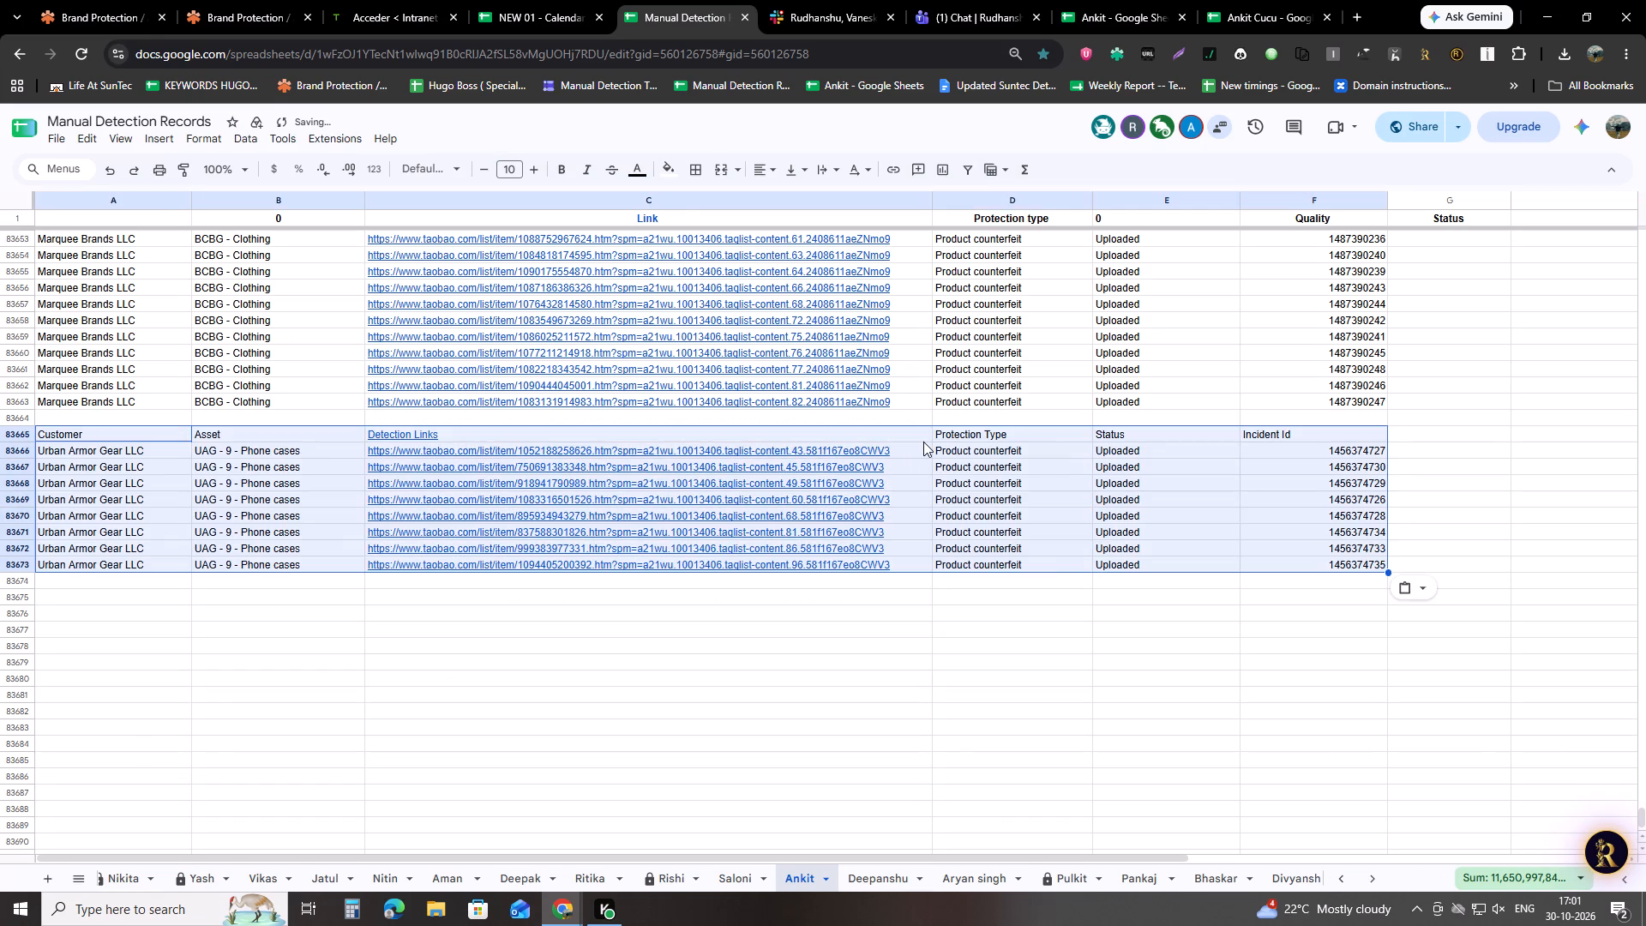
Delete the pasted header row above the Urban Armor Gear LLC records.
{"action": "left_click", "coordinate": [922, 436]}
{"action": "right_click", "coordinate": [922, 436]}
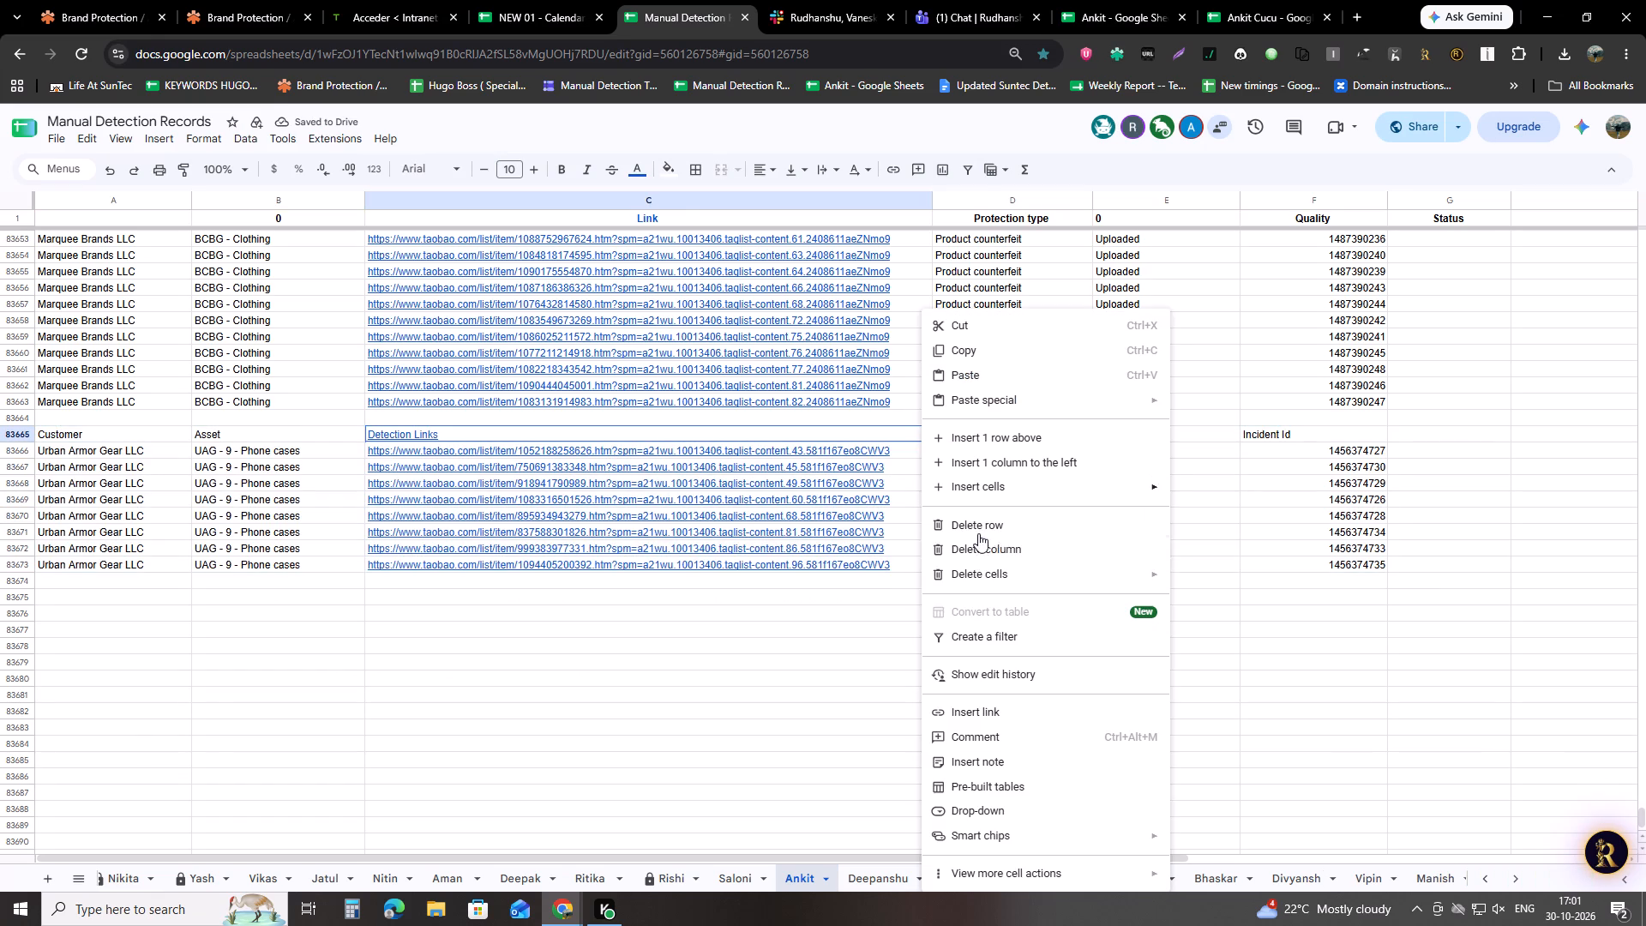
{"action": "left_click", "coordinate": [997, 526]}
{"action": "left_click", "coordinate": [619, 576]}
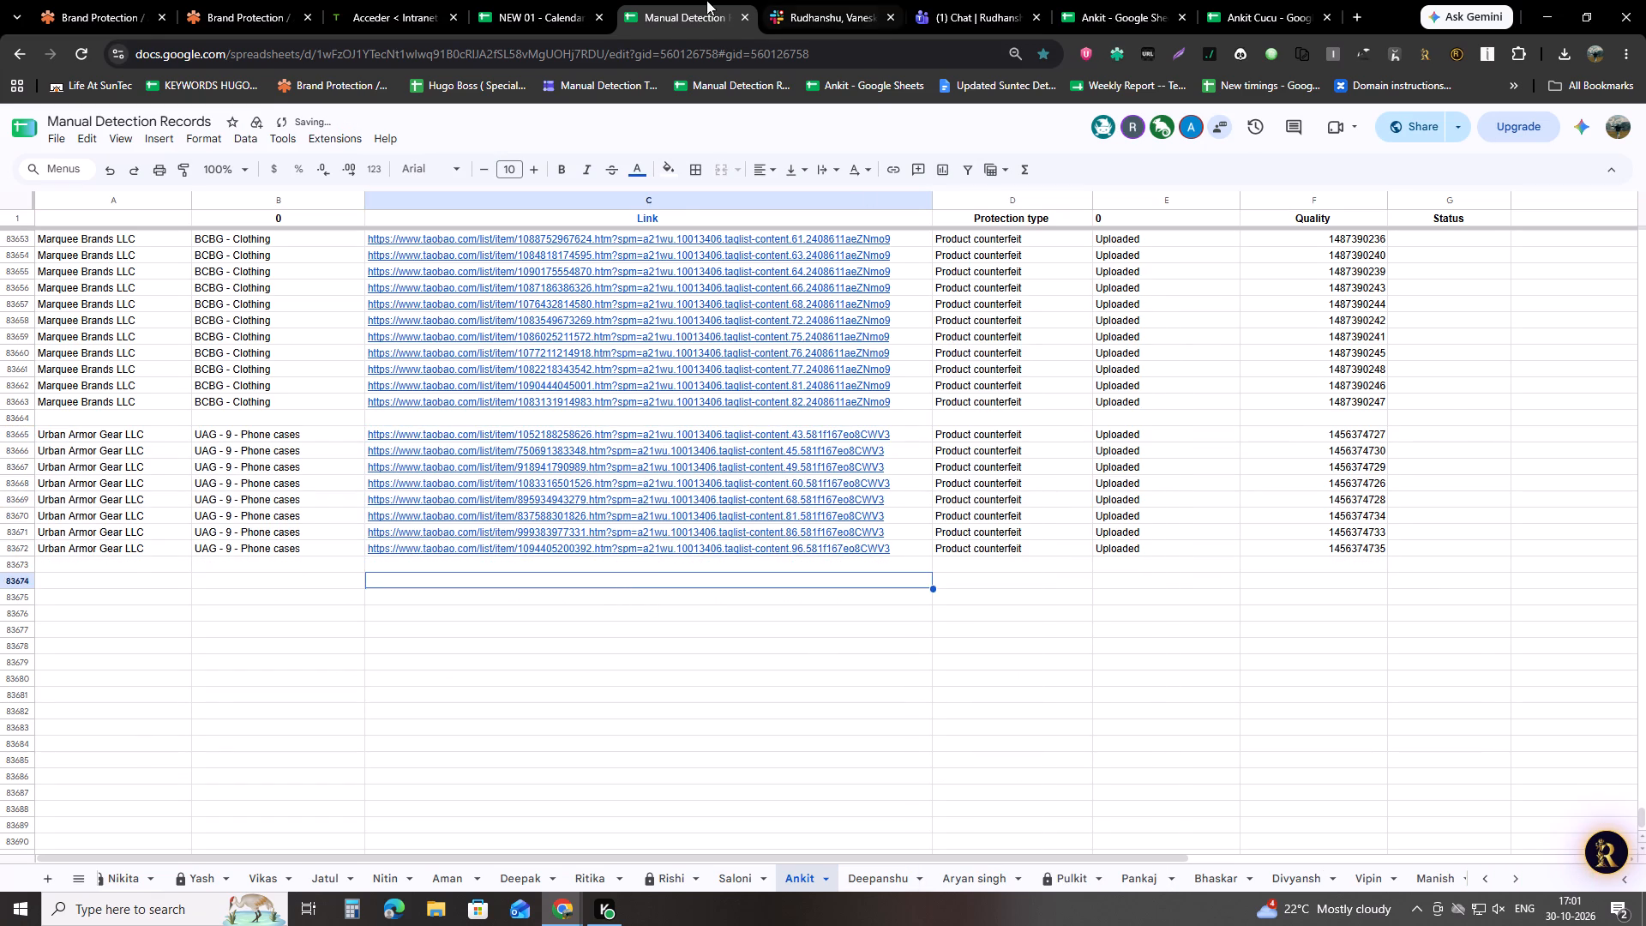
Copy the brand name Sp5der from the Suntec calendar and switch the Red Points incident form's customer to it.
{"action": "left_click", "coordinate": [490, 0]}
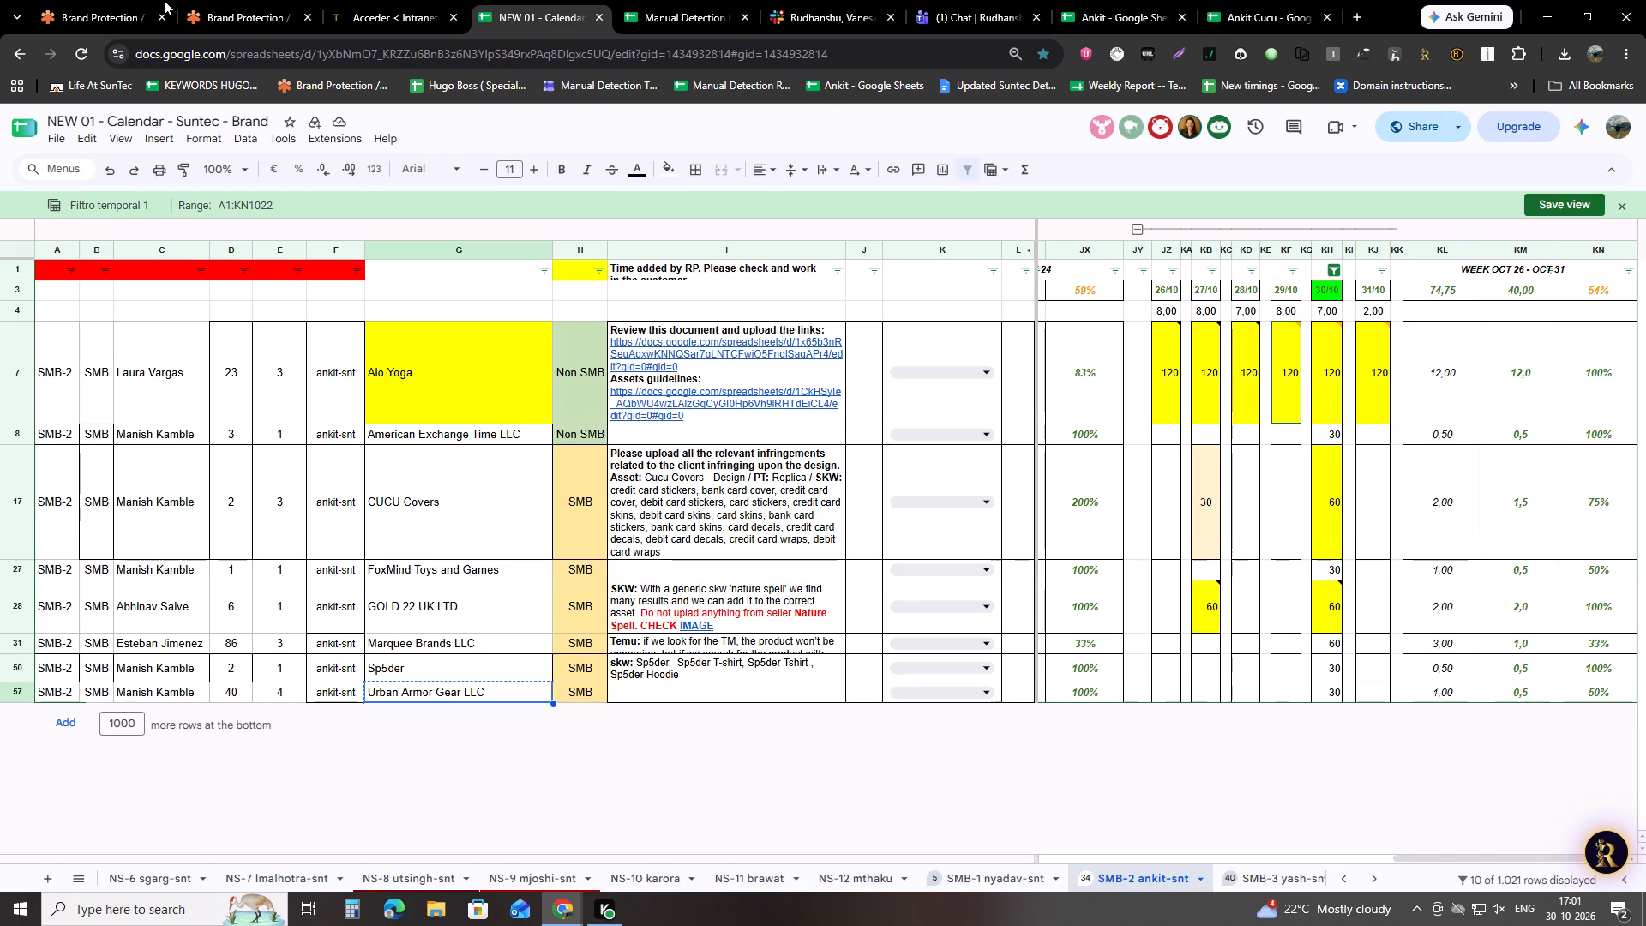
{"action": "left_click", "coordinate": [152, 0]}
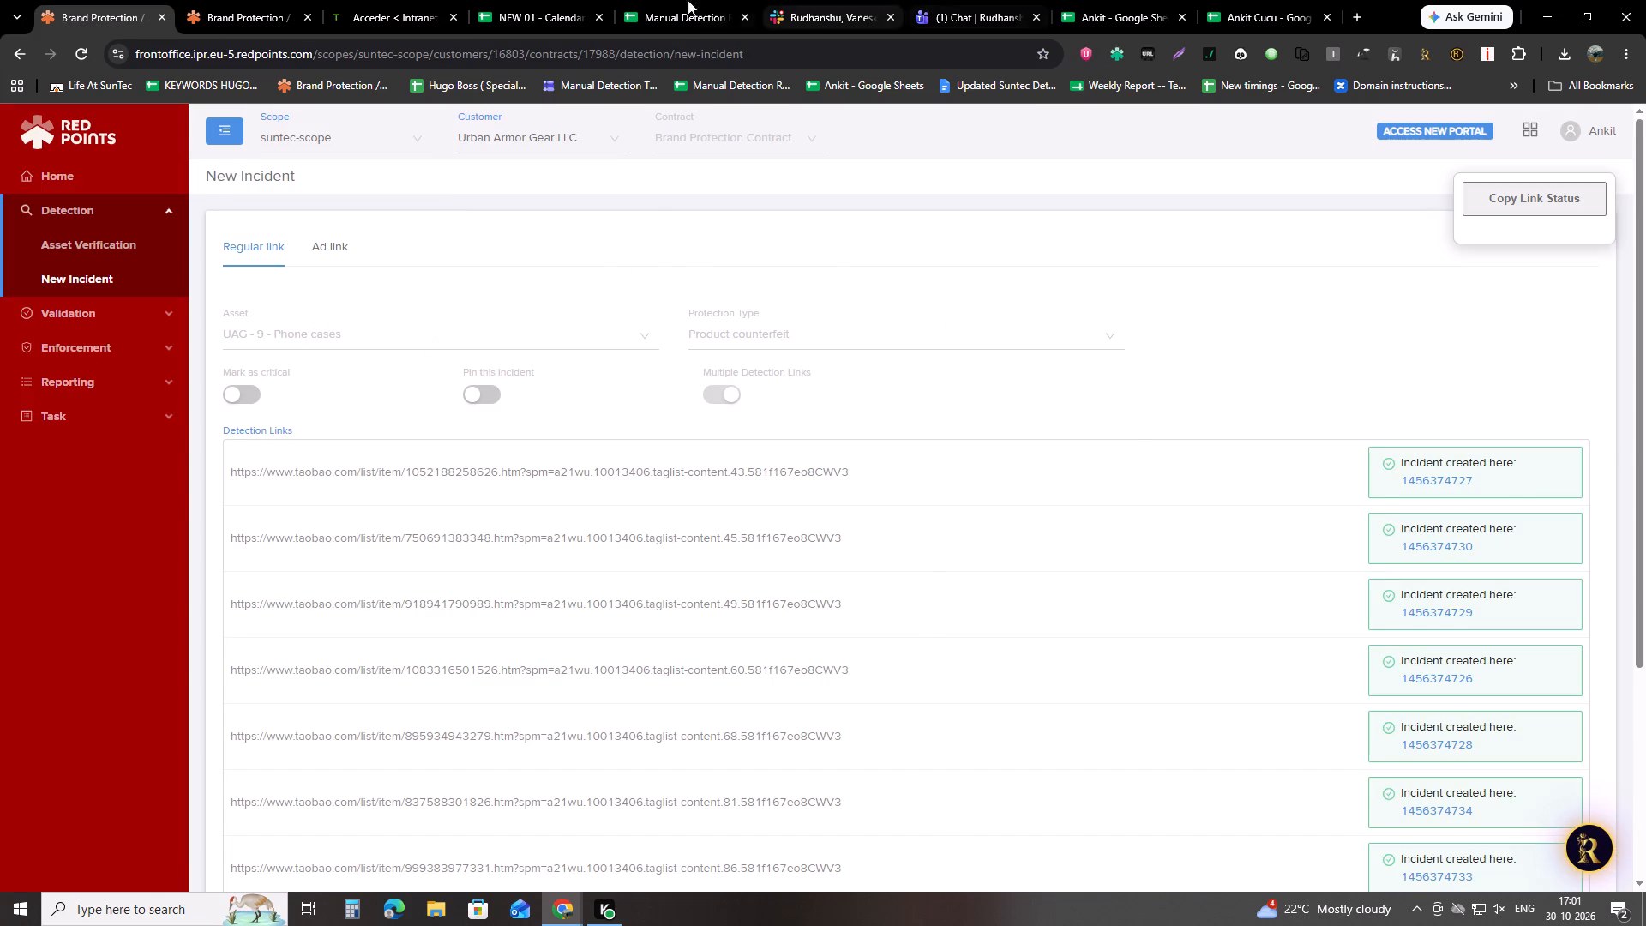
{"action": "left_click", "coordinate": [674, 0]}
{"action": "left_click", "coordinate": [539, 0]}
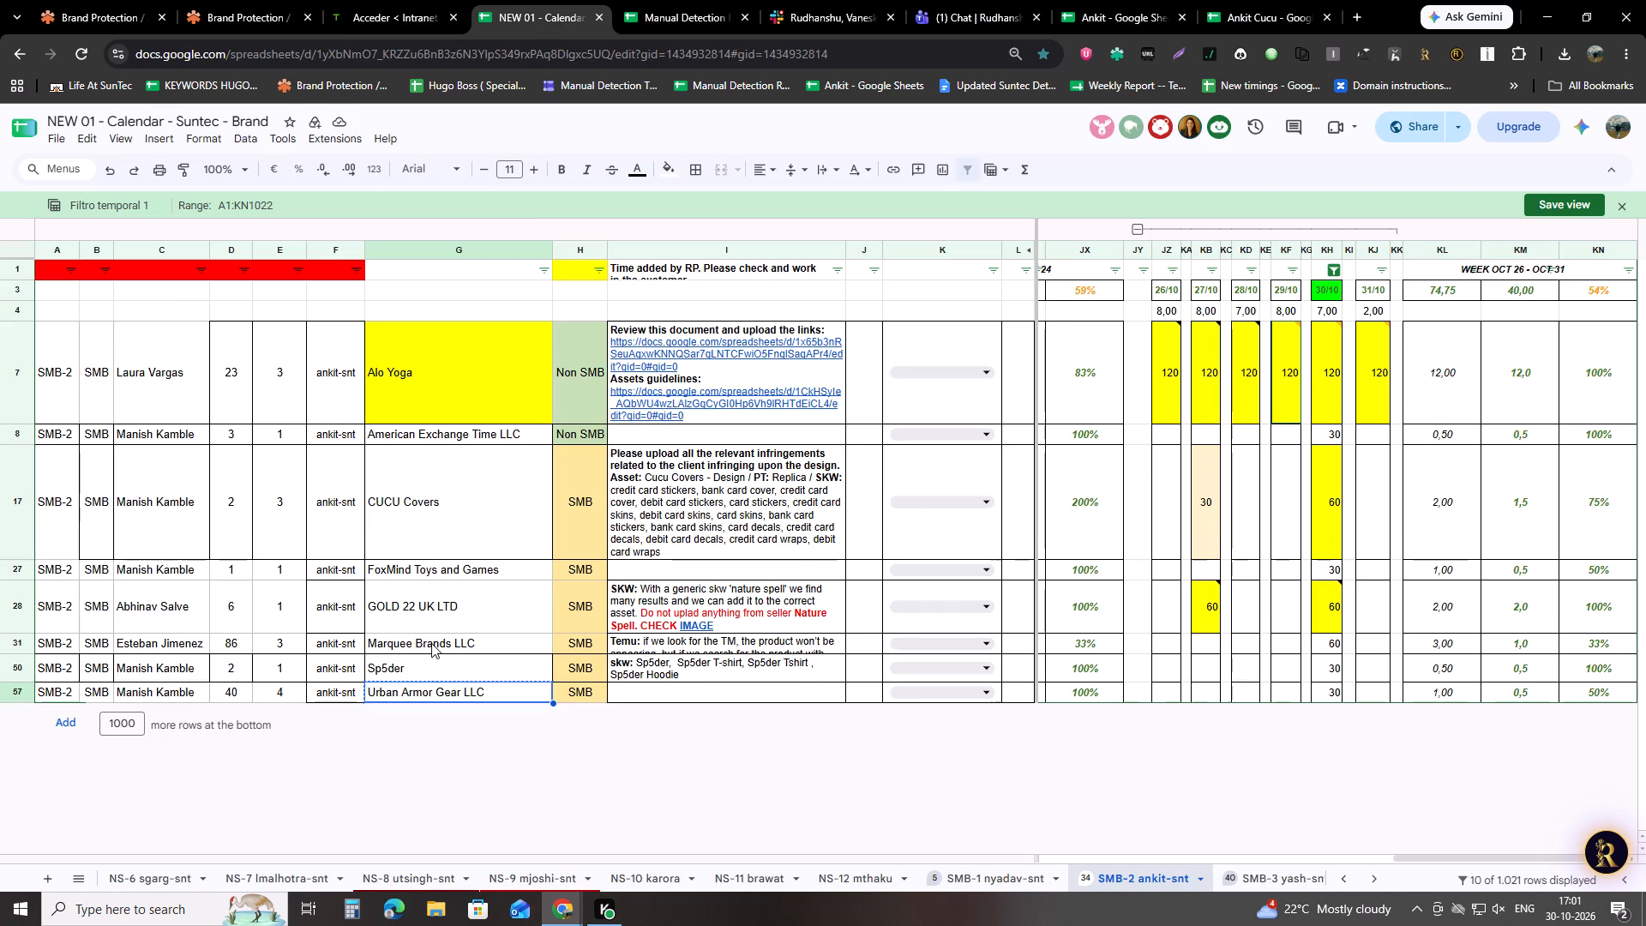
{"action": "left_click", "coordinate": [426, 670]}
{"action": "key", "text": "ctrl+c"}
{"action": "left_click", "coordinate": [141, 0]}
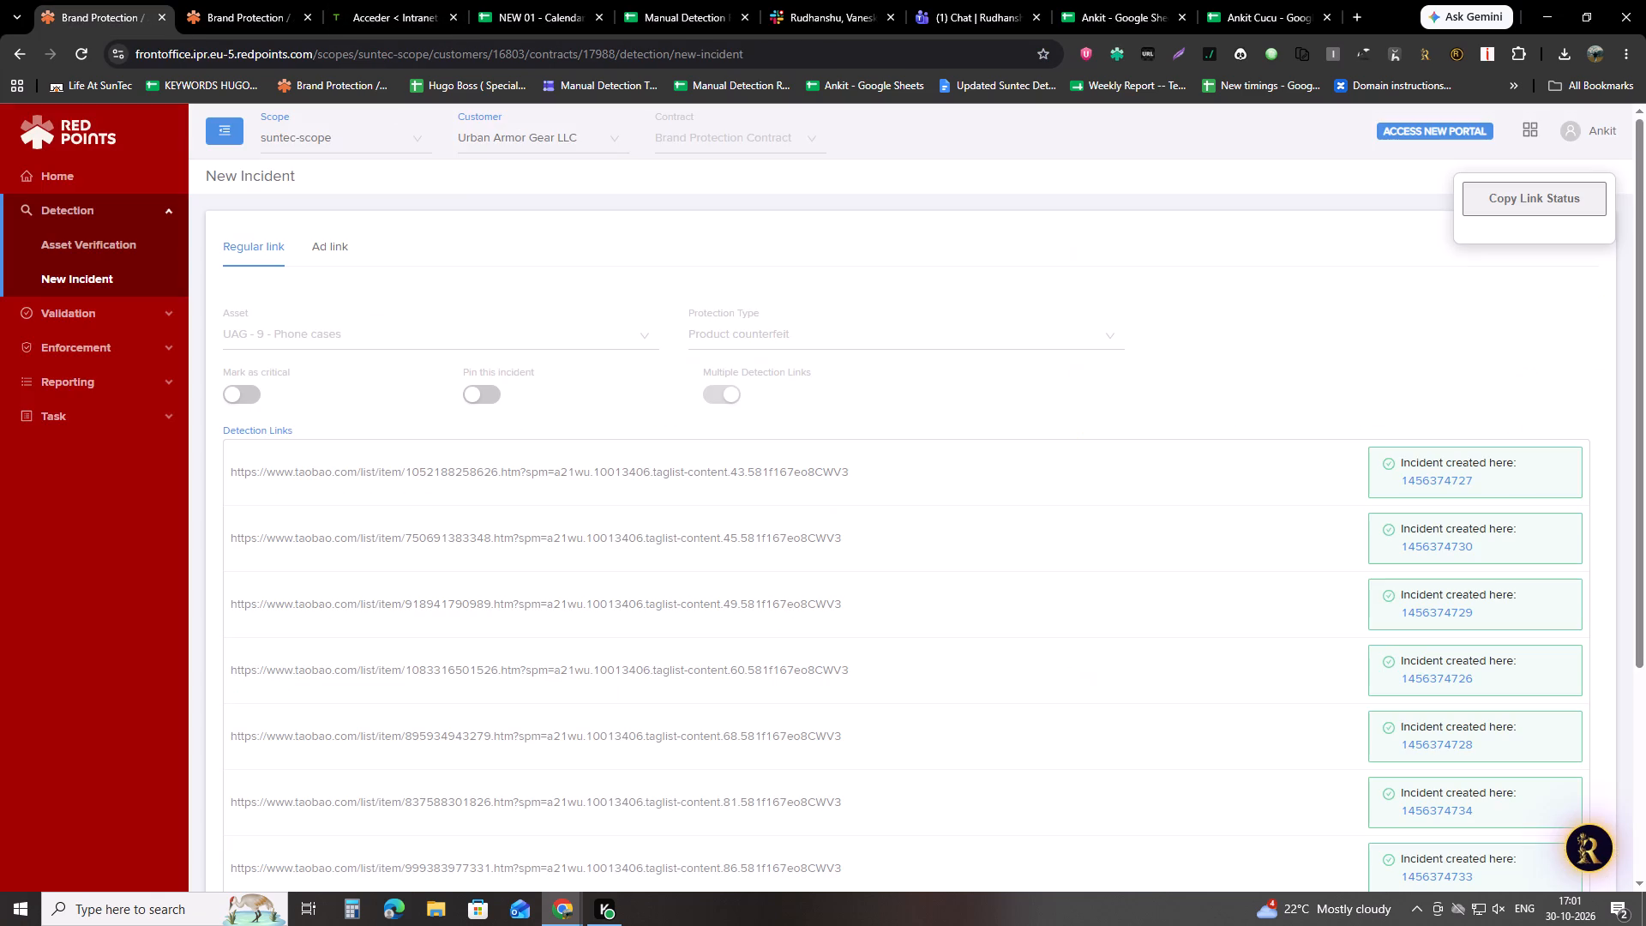
{"action": "left_click", "coordinate": [524, 135]}
{"action": "key", "text": "ctrl+v"}
{"action": "left_click", "coordinate": [531, 166]}
Close the incognito window holding the Taobao UAG phone case listings.
{"action": "key", "text": "alt+Tab"}
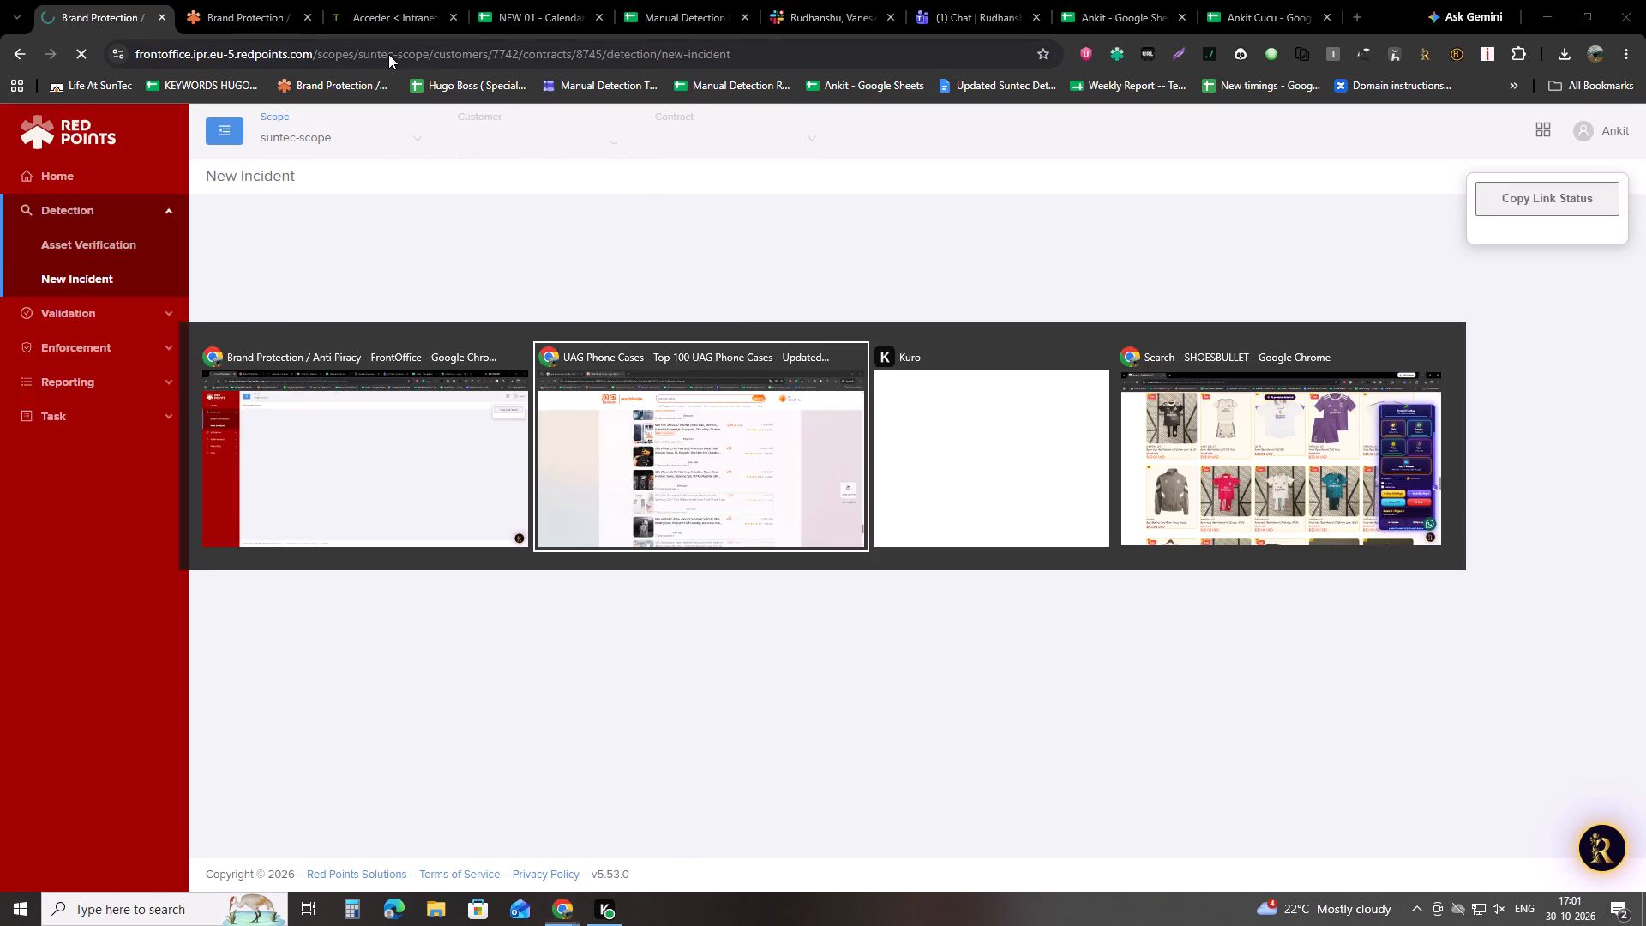
{"action": "left_click", "coordinate": [1645, 0]}
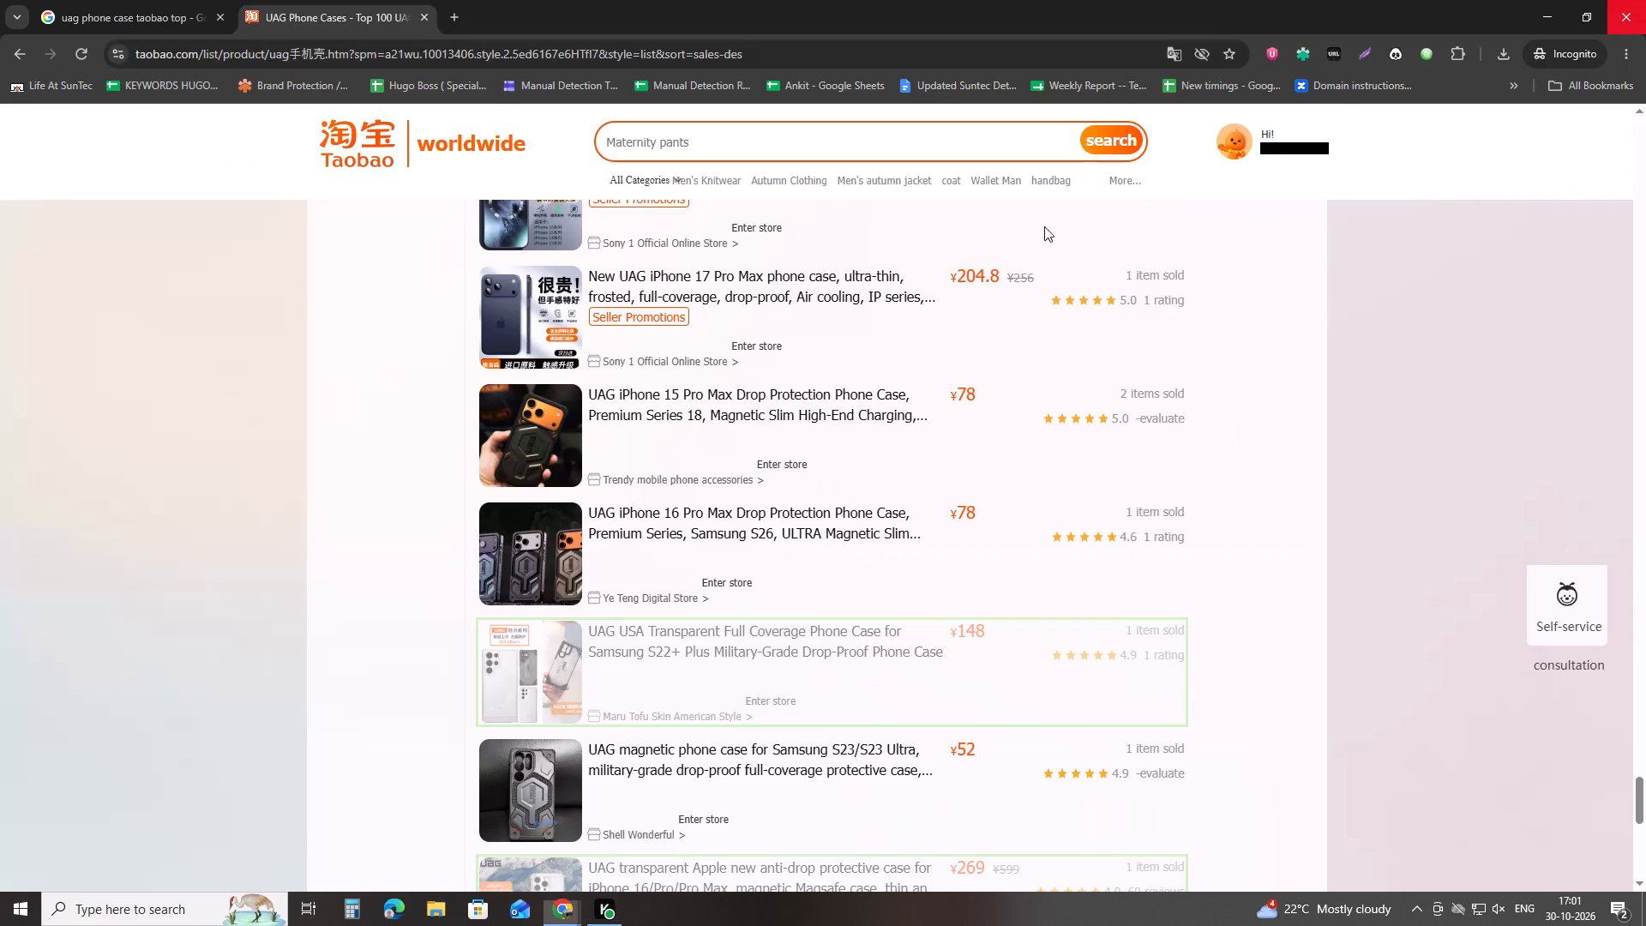